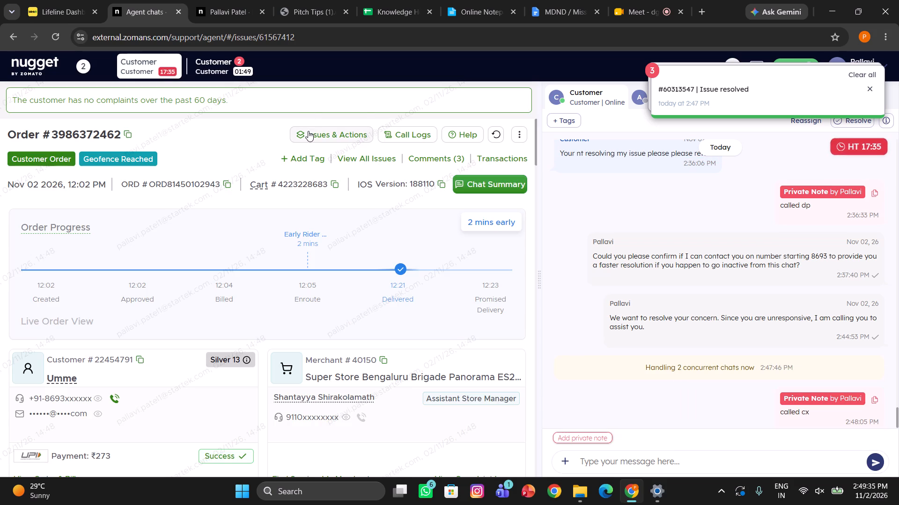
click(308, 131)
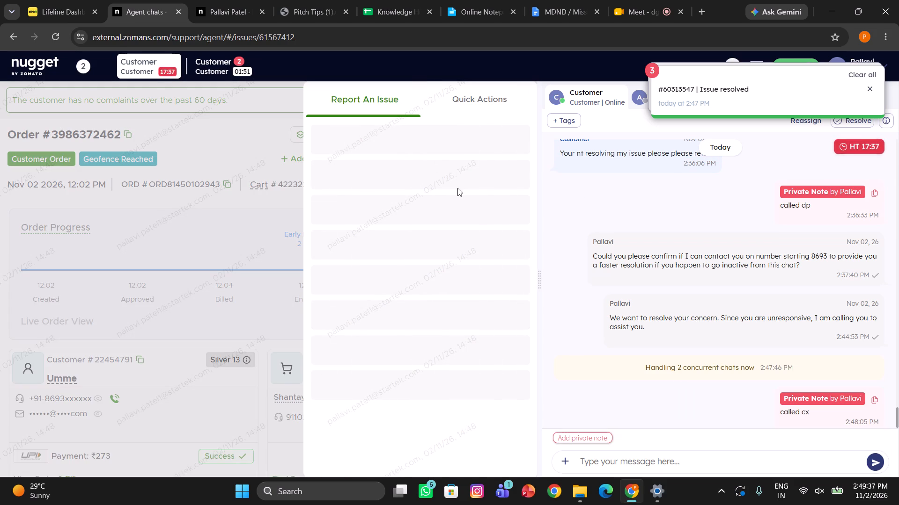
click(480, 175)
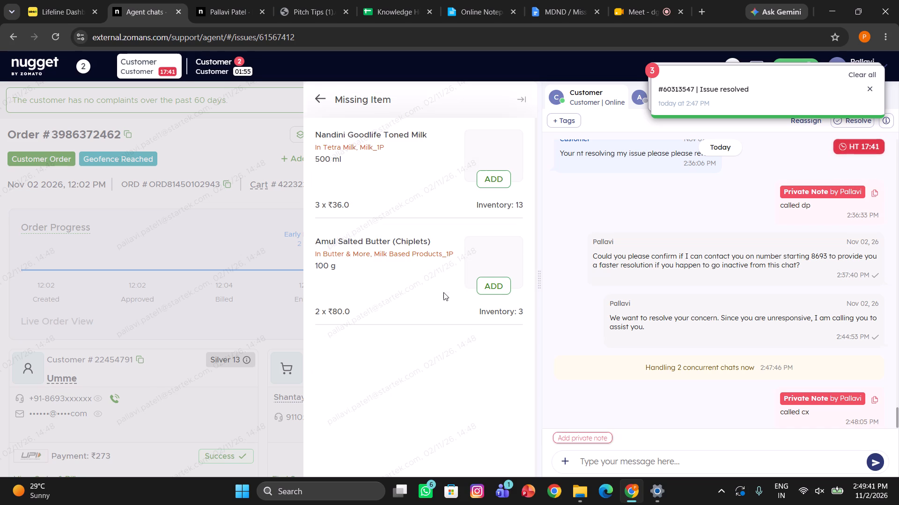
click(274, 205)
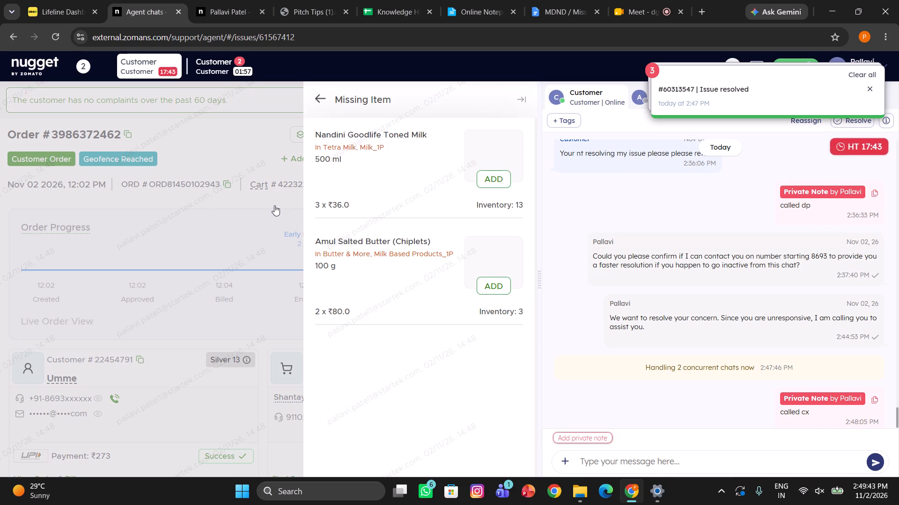
Report the ₹273 order under Order Level Issues as Order not Delivered and issue a ₹273 refund to the original source.
click(332, 139)
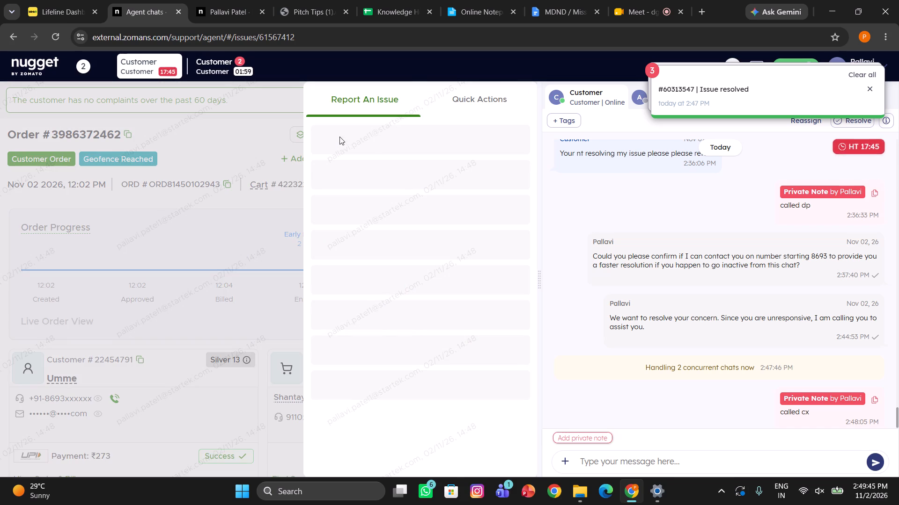
click(368, 144)
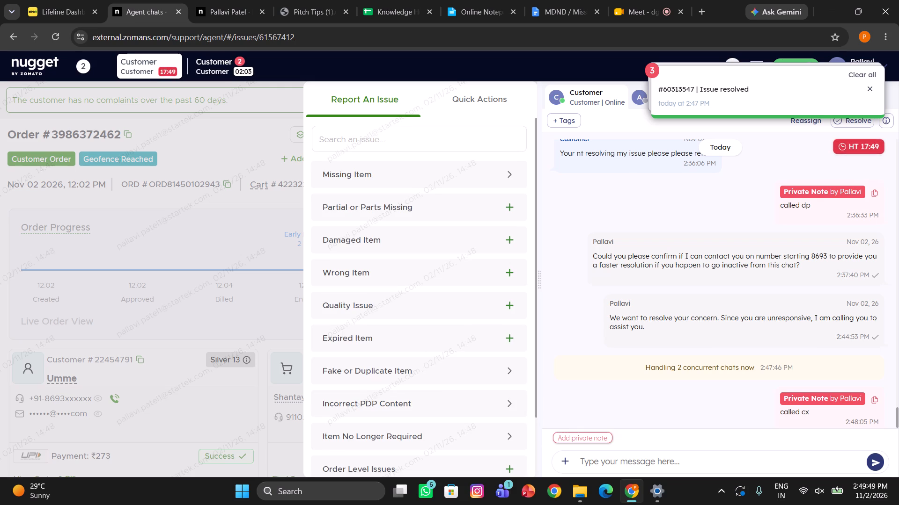
click(385, 139)
text(orde)
click(384, 182)
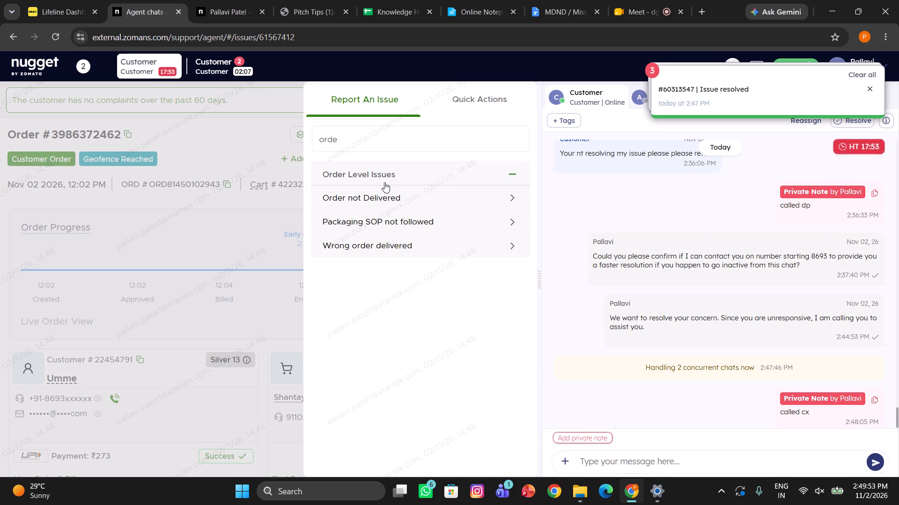
click(395, 190)
click(395, 190)
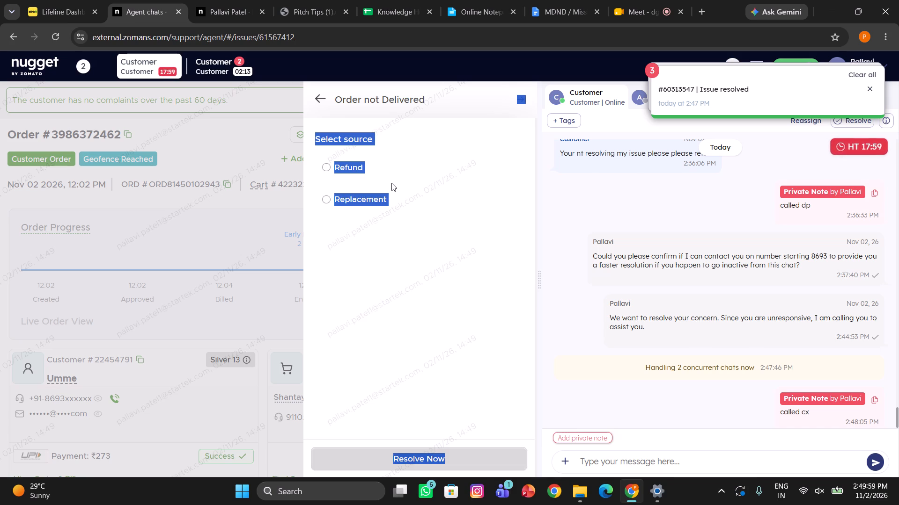
click(371, 159)
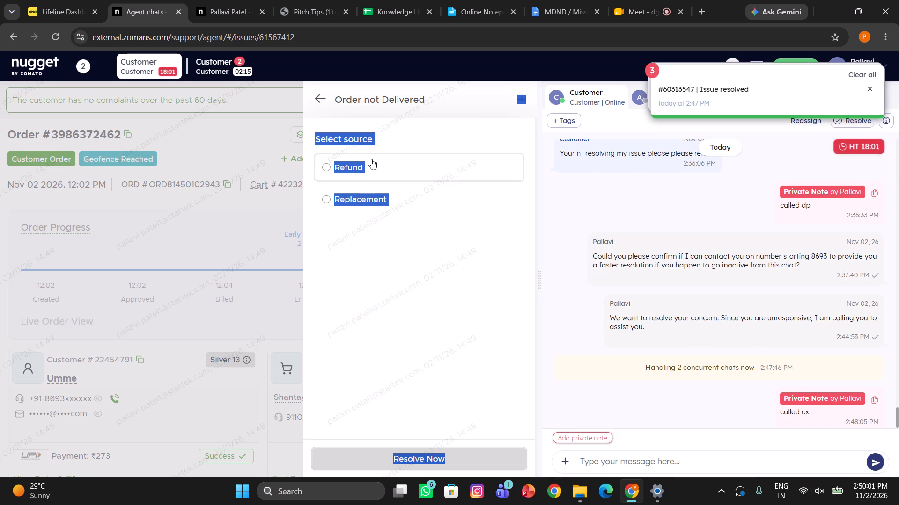
click(413, 280)
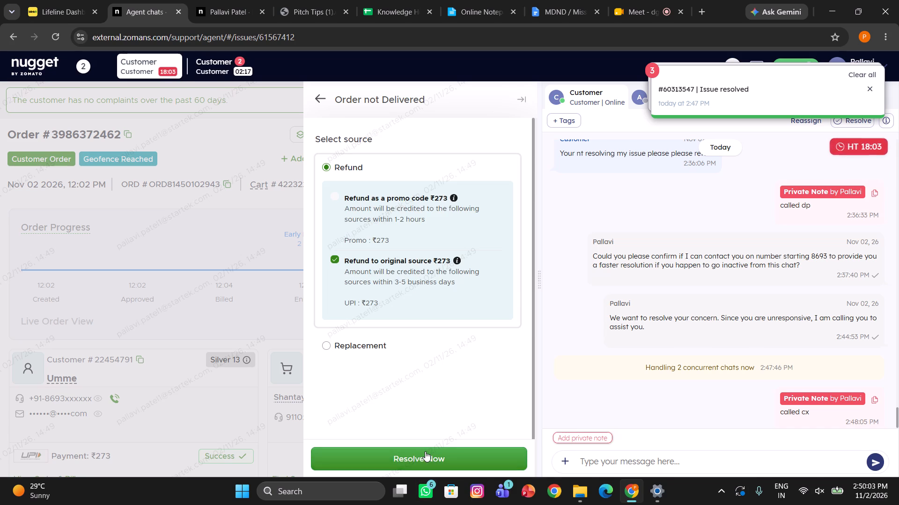
click(425, 451)
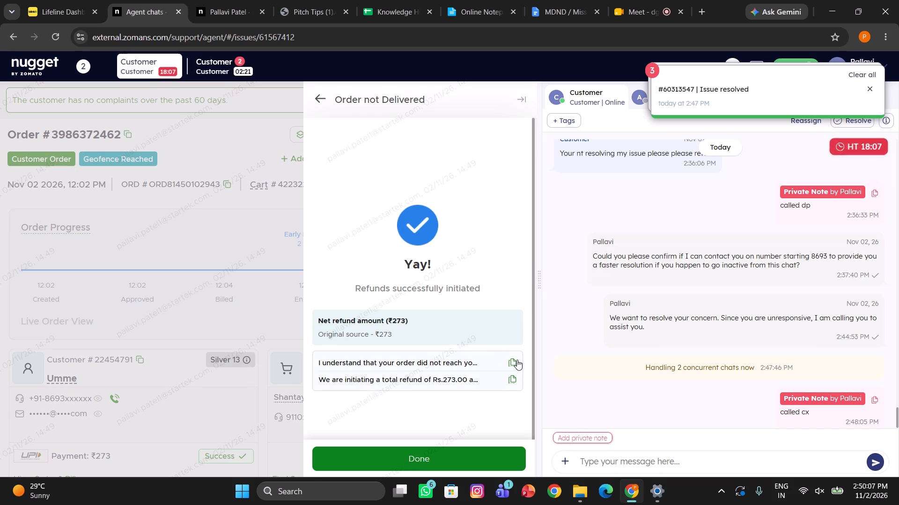
Send the customer the two generated messages acknowledging non-delivery and announcing the Rs.273.00 UPI refund, and close the refund summary.
click(516, 360)
click(592, 456)
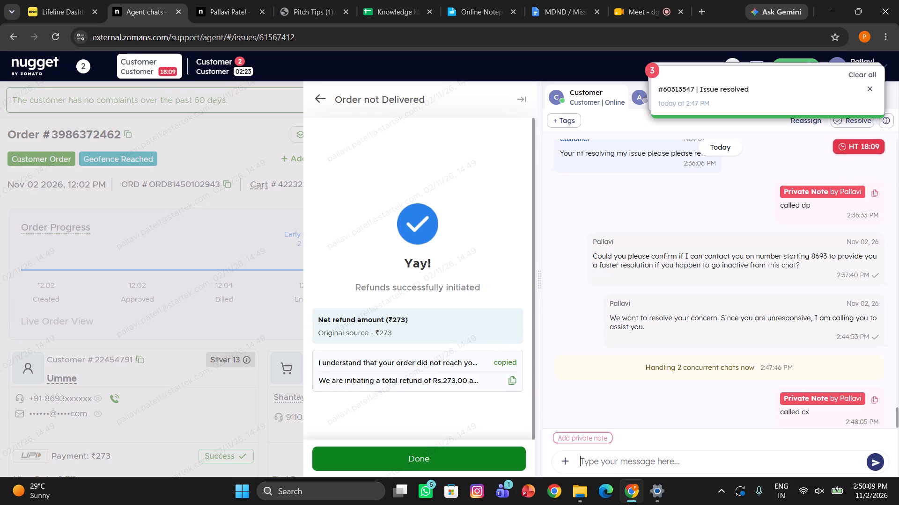
key(ctrl+v)
key(Return)
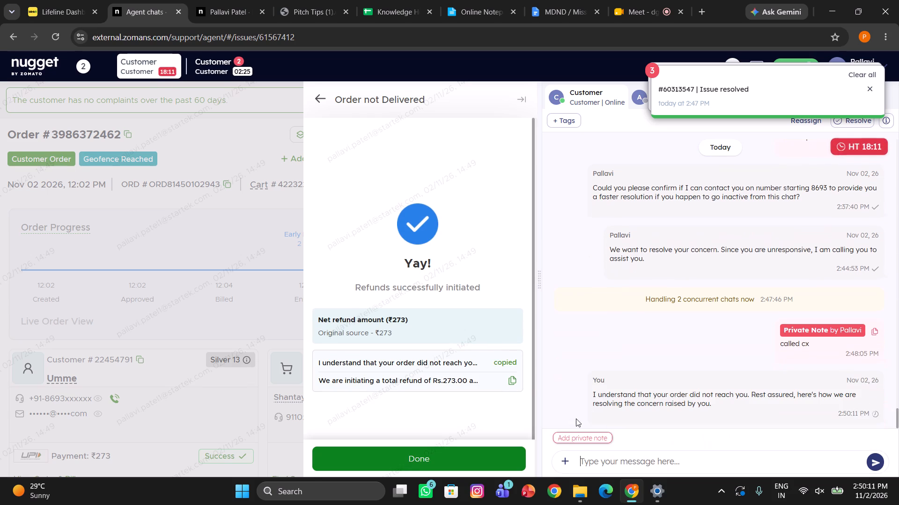
click(512, 384)
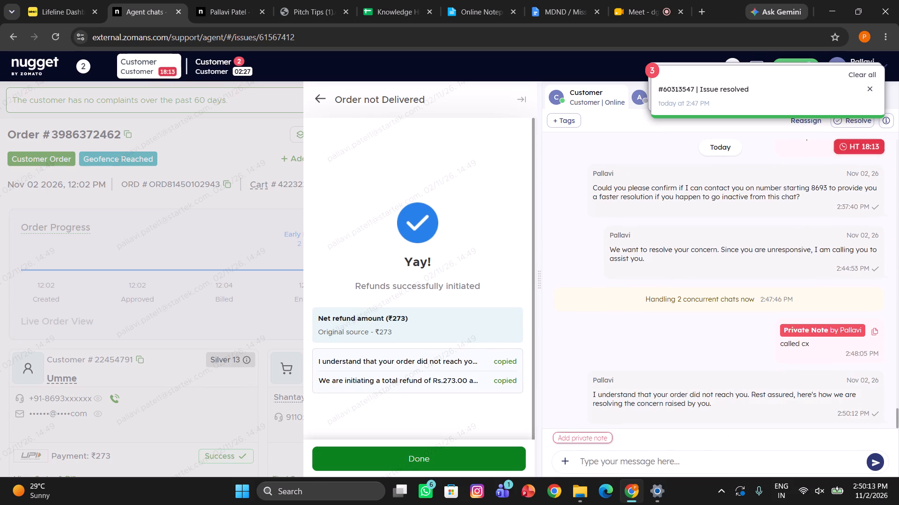
click(607, 462)
key(ctrl+v)
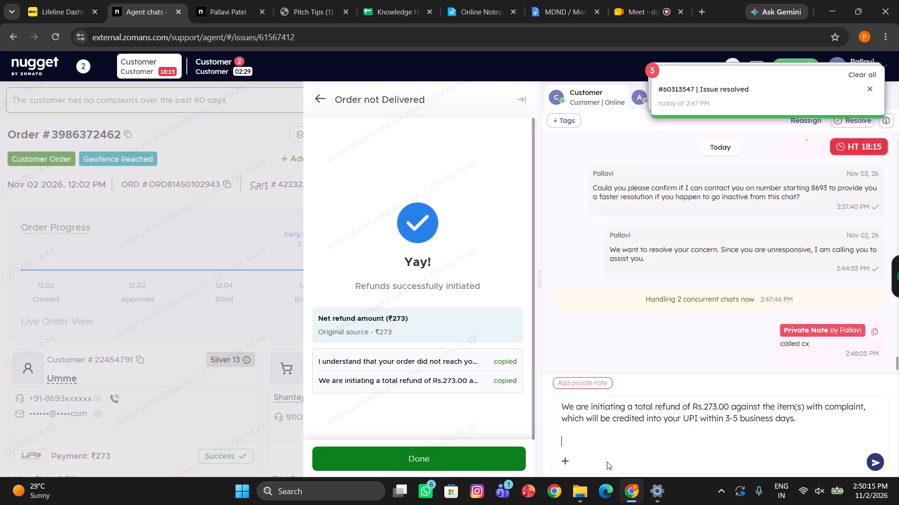
key(Return)
click(343, 450)
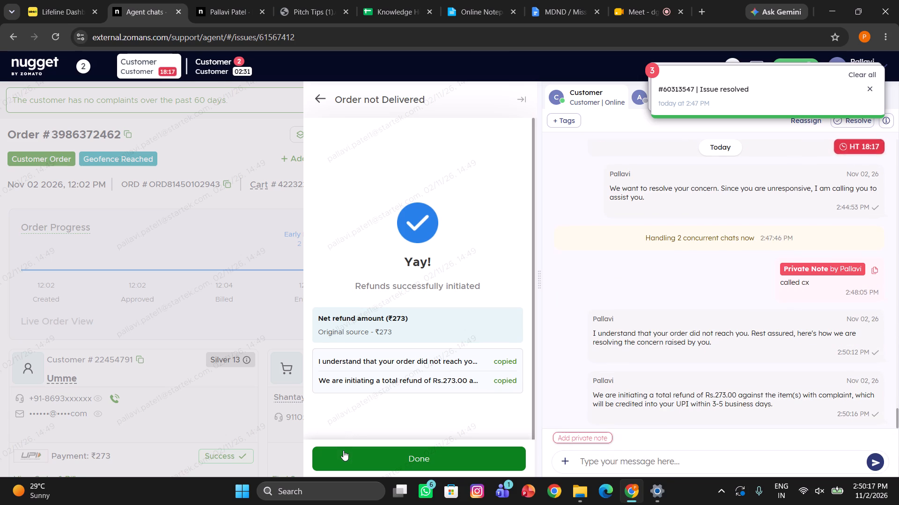
click(245, 399)
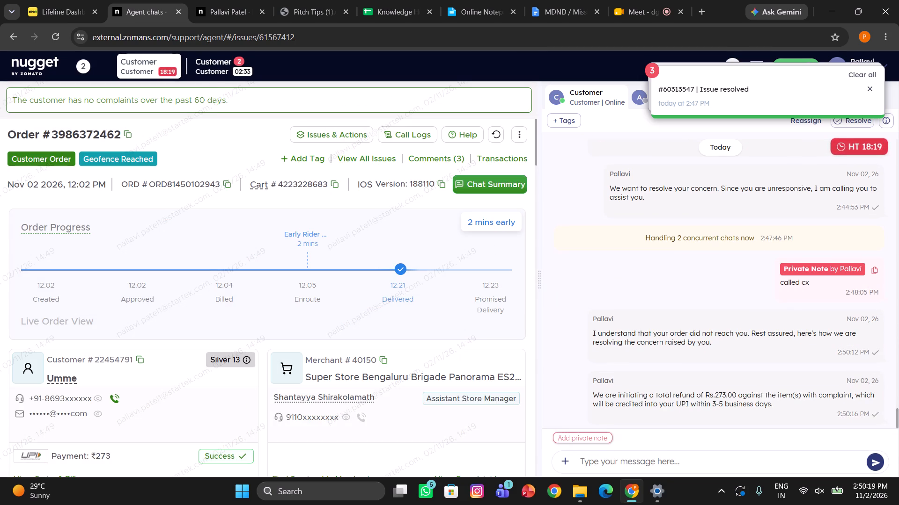
Send the customer the Rate us/Rating canned response asking for a rating of the conversation.
click(598, 462)
text(/ra)
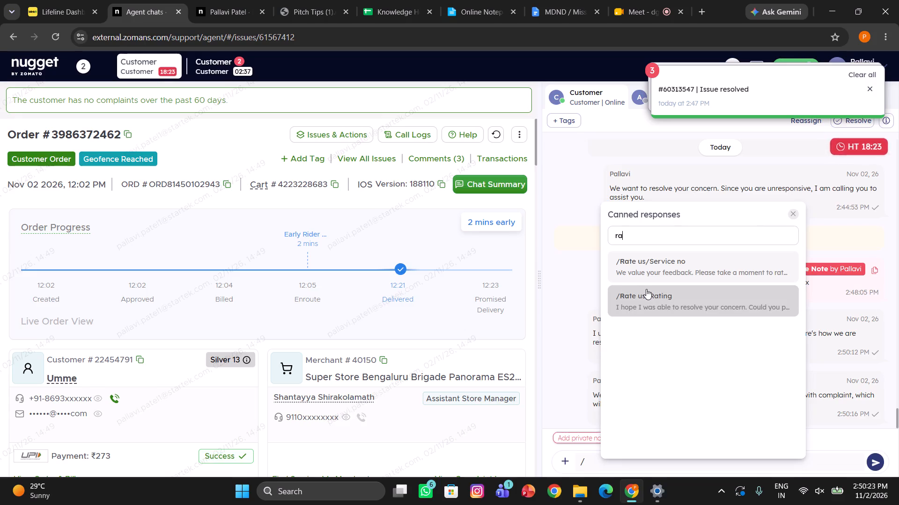
click(634, 311)
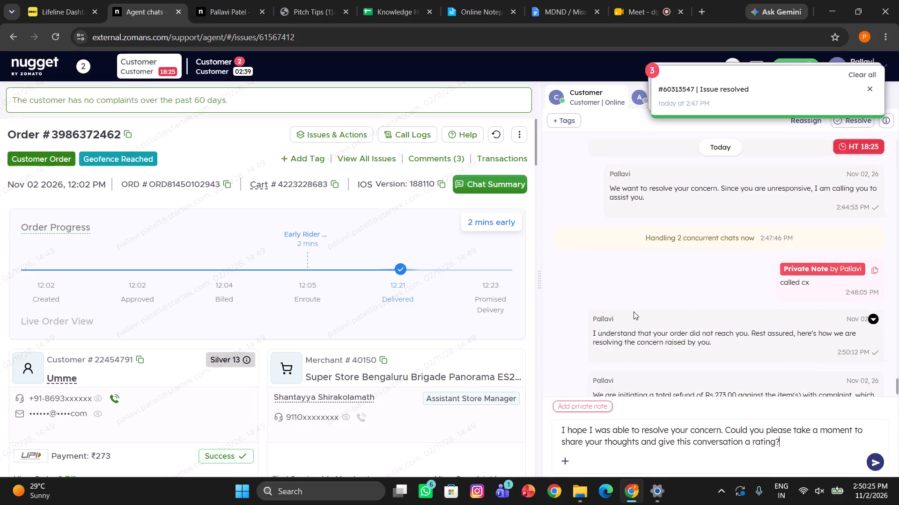
key(Return)
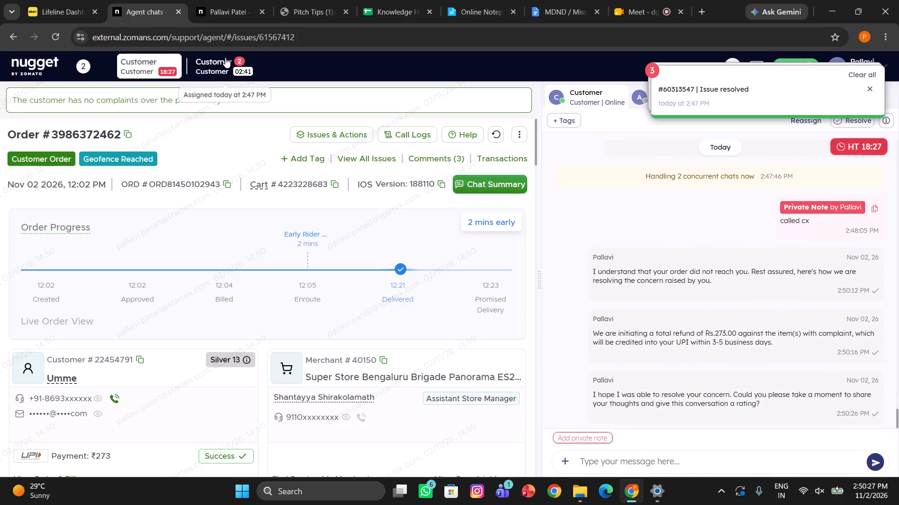
Switch to the other customer's chat, for the ₹464 order, and initiate a call to its rider.
click(225, 58)
scroll(721, 398, down, 4)
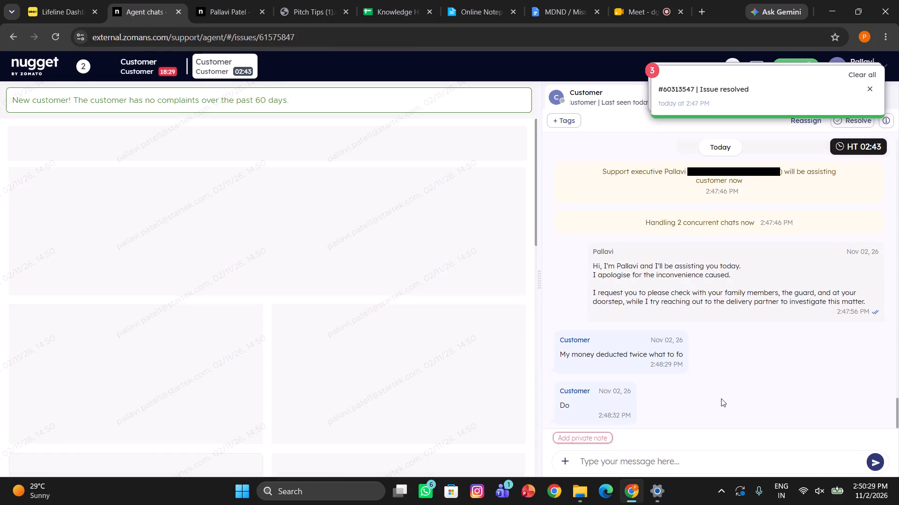
scroll(721, 398, down, 1)
scroll(361, 418, down, 3)
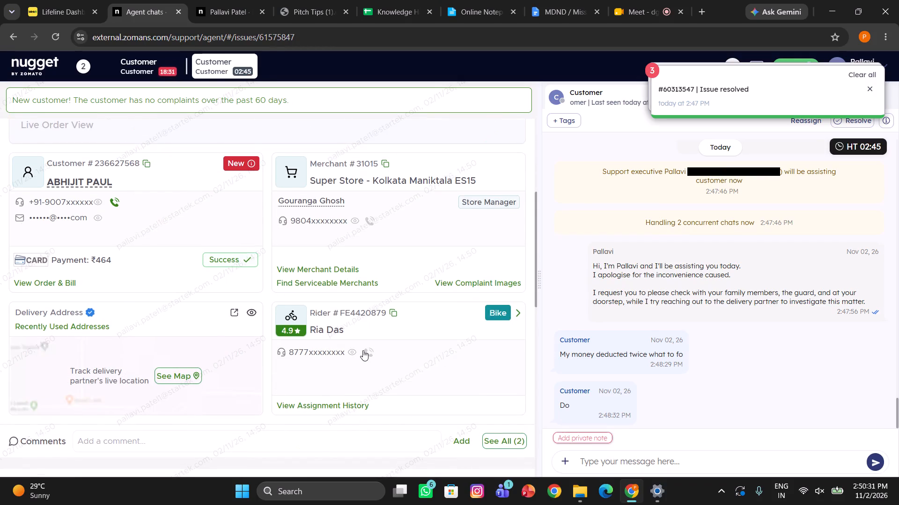
click(364, 350)
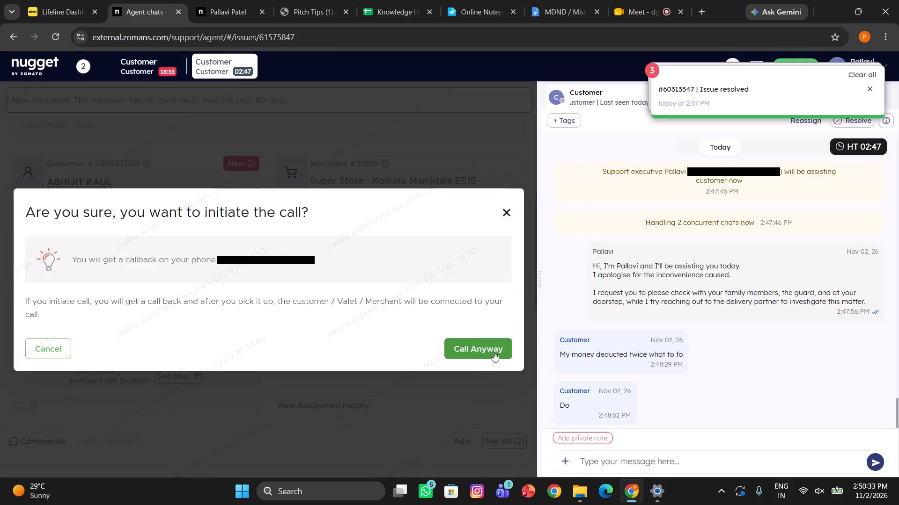
click(494, 352)
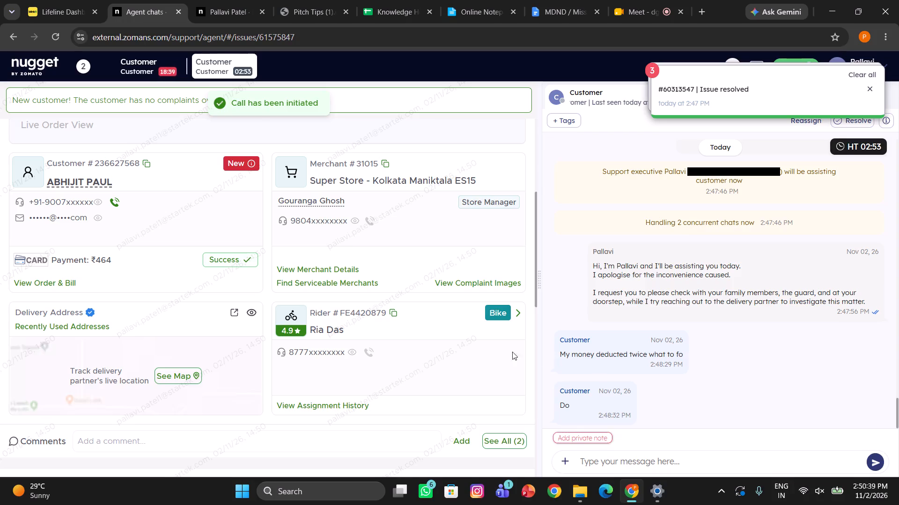
Add the private note "called dp" to the ₹464 order's chat.
click(563, 433)
text(called d)
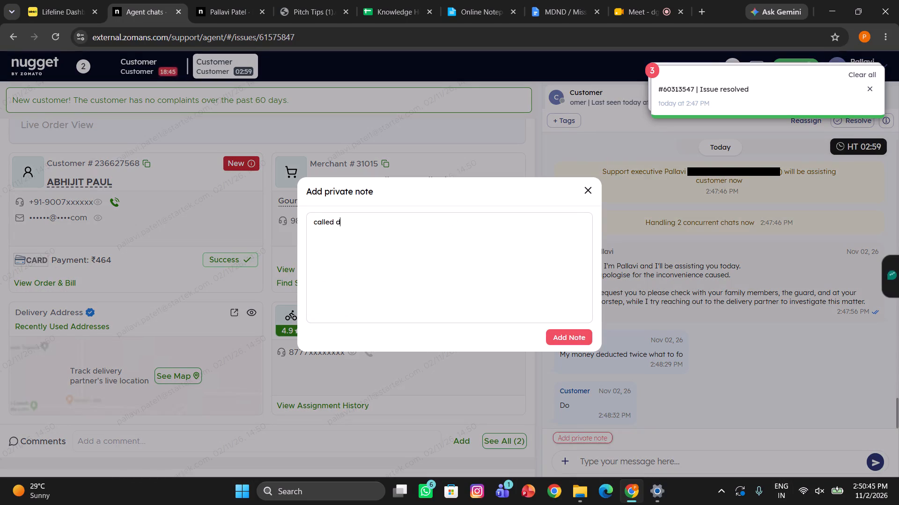
key(p)
click(561, 342)
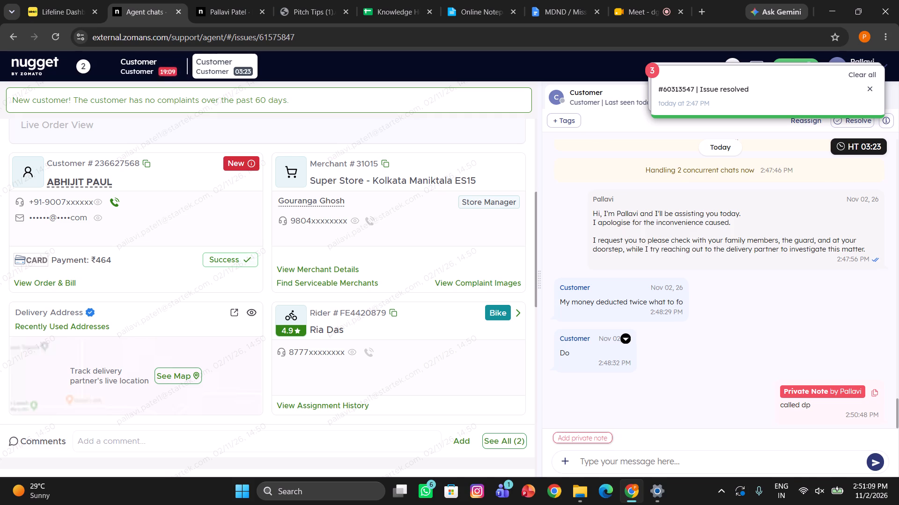
Send the canned contact-confirmation request, replacing the "xxxx or xxxx" placeholder with the first four digits of the customer's phone number.
click(626, 464)
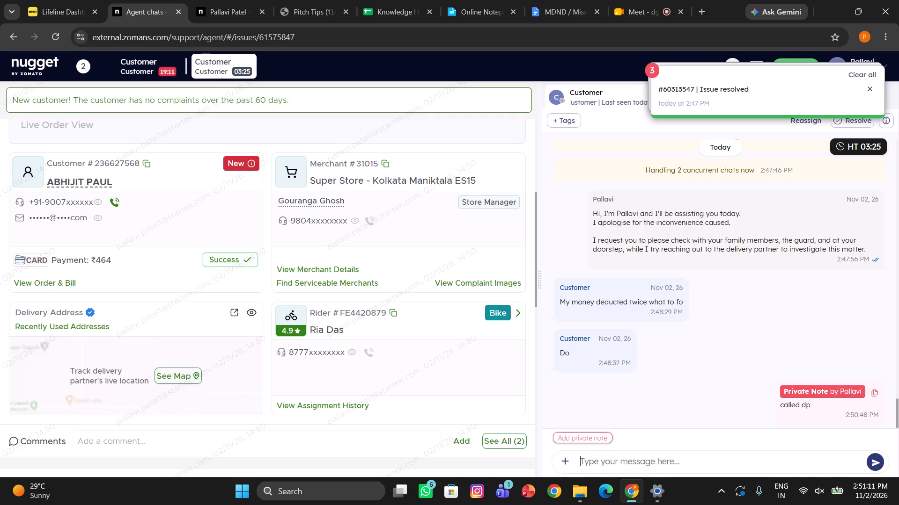
text(/thi)
click(685, 275)
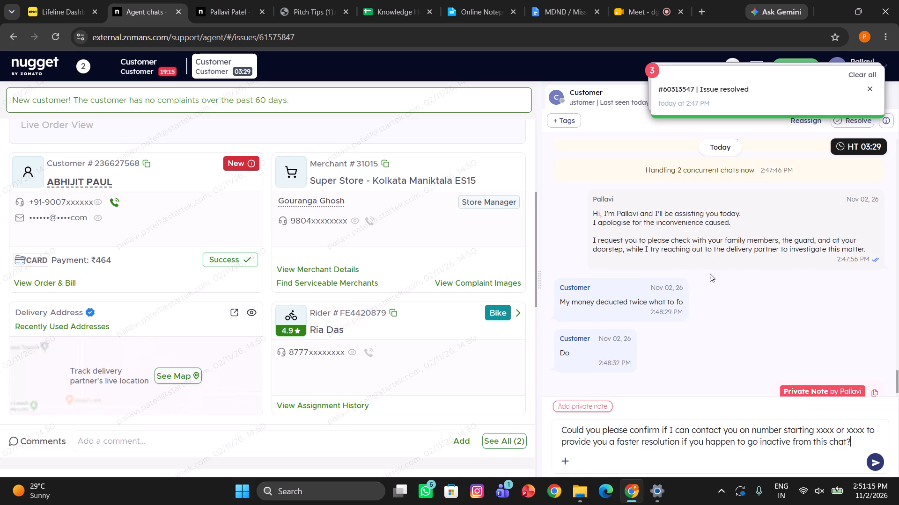
click(818, 429)
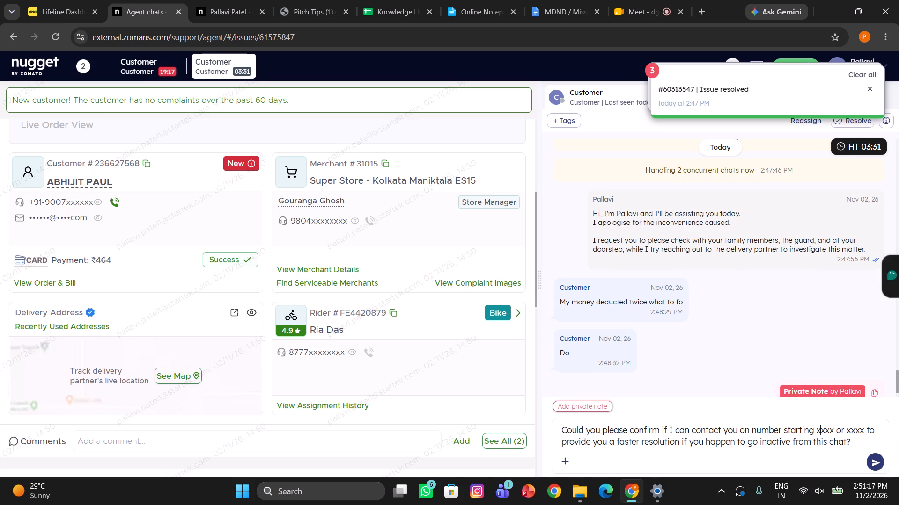
drag(817, 430, 847, 425)
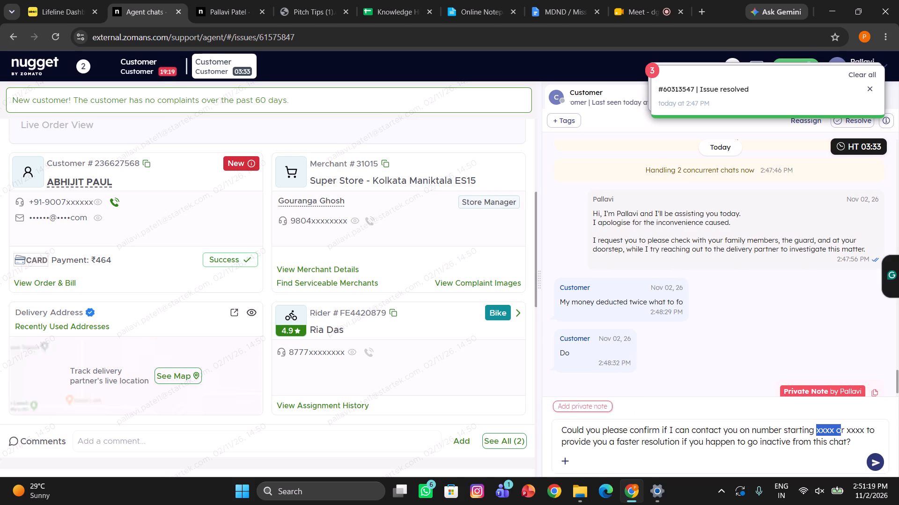
drag(847, 425, 864, 421)
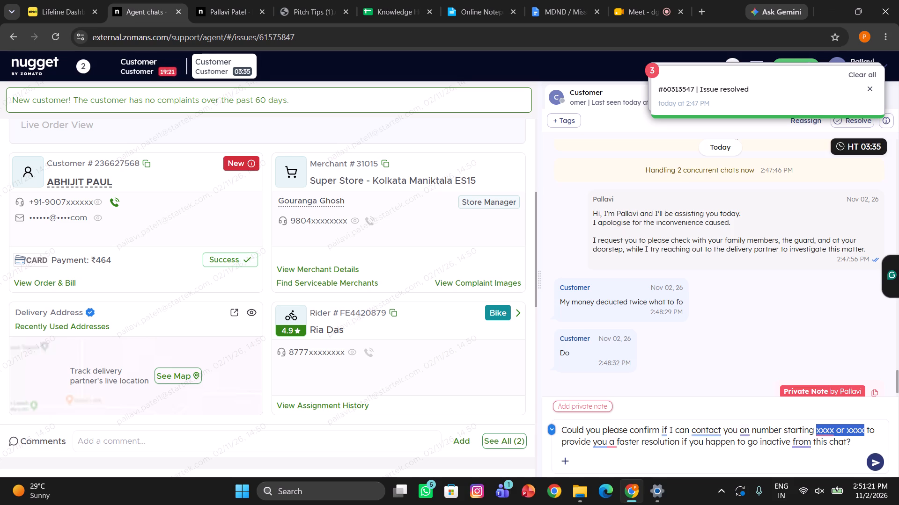
key(BackSpace)
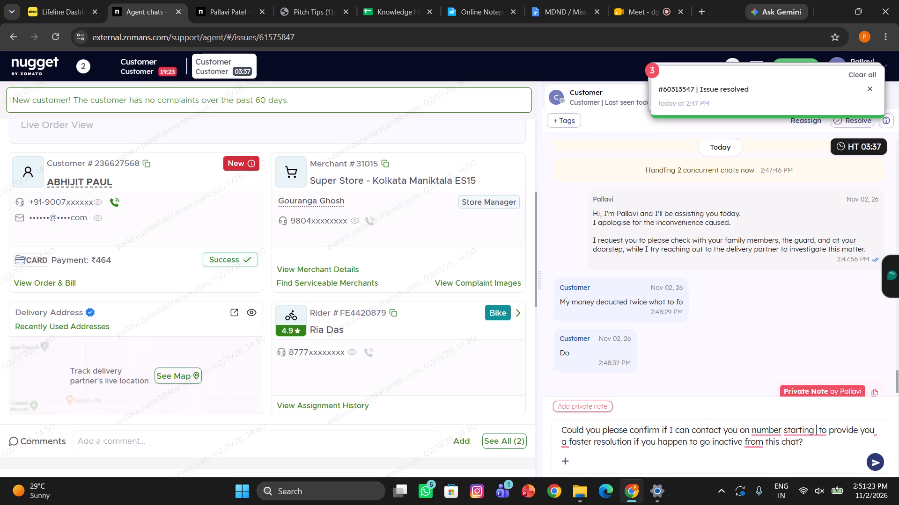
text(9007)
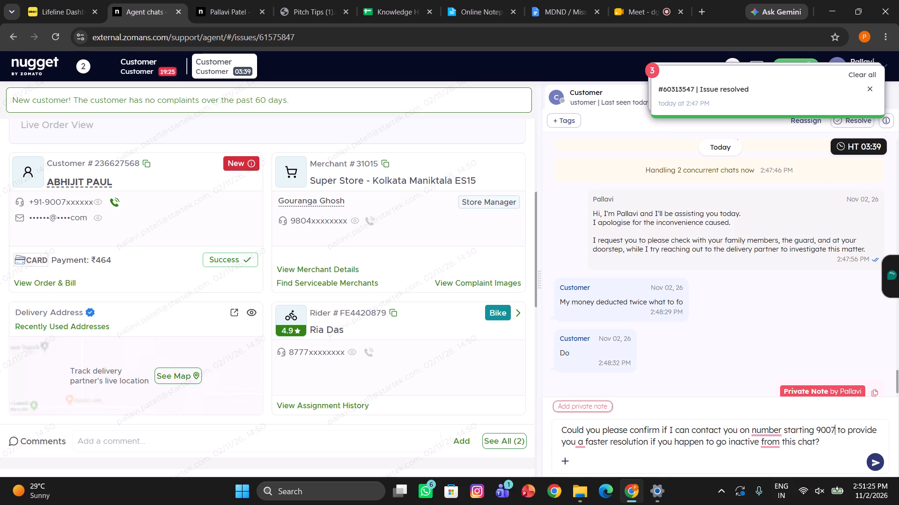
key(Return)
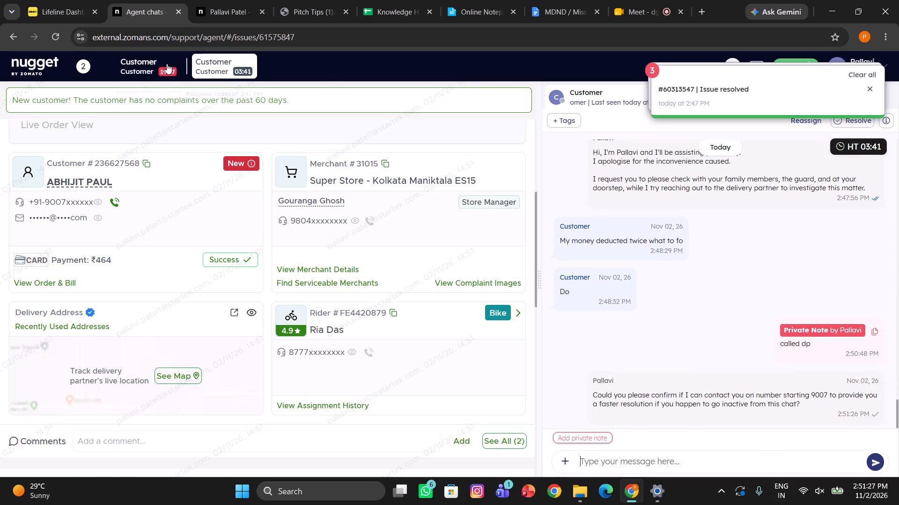
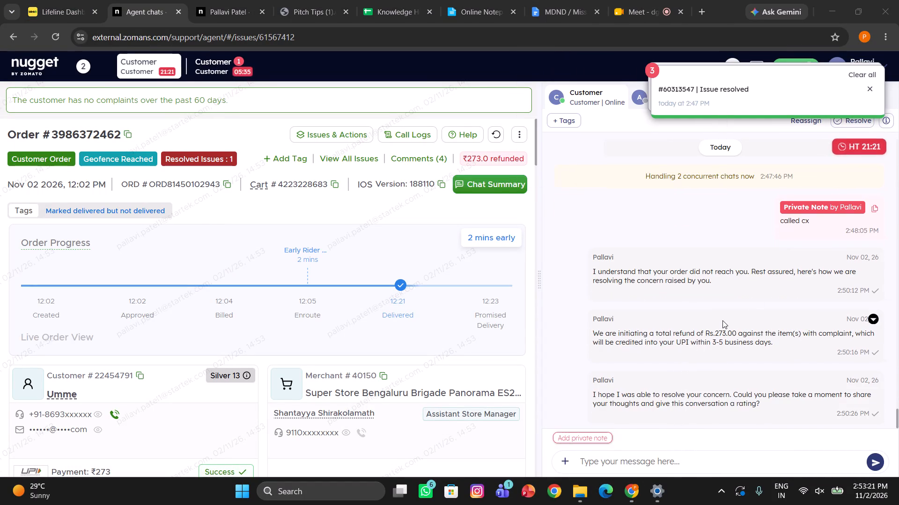
Copy the DP Answered/MDND template from the online notepad into a new private note on the ₹273 order's chat.
scroll(722, 320, down, 1)
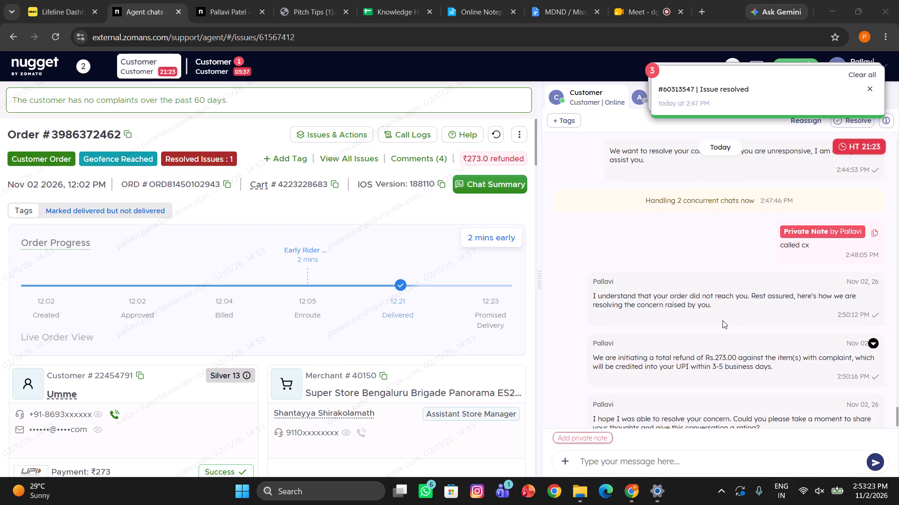
scroll(722, 320, down, 1)
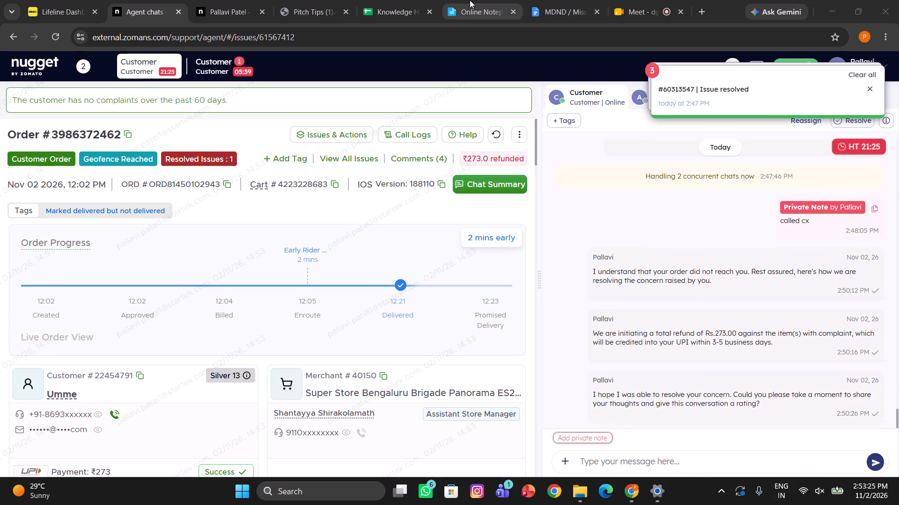
click(470, 0)
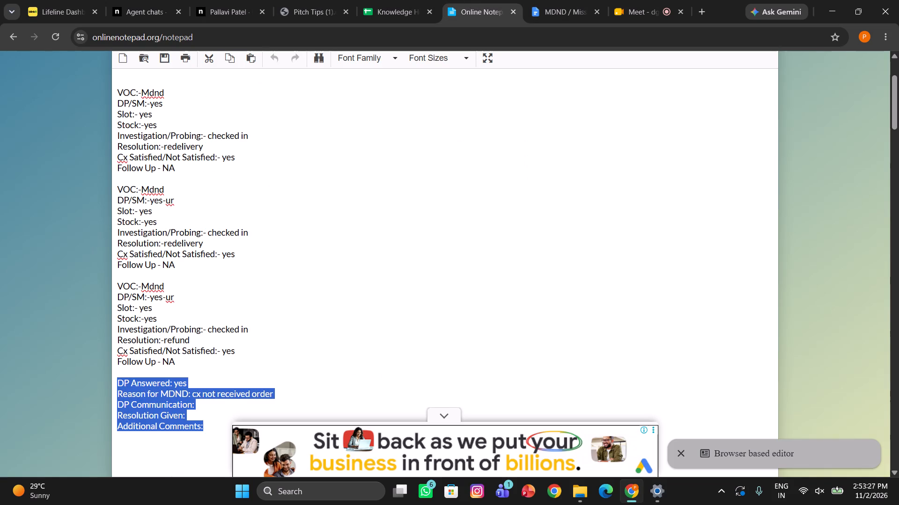
key(ctrl+c)
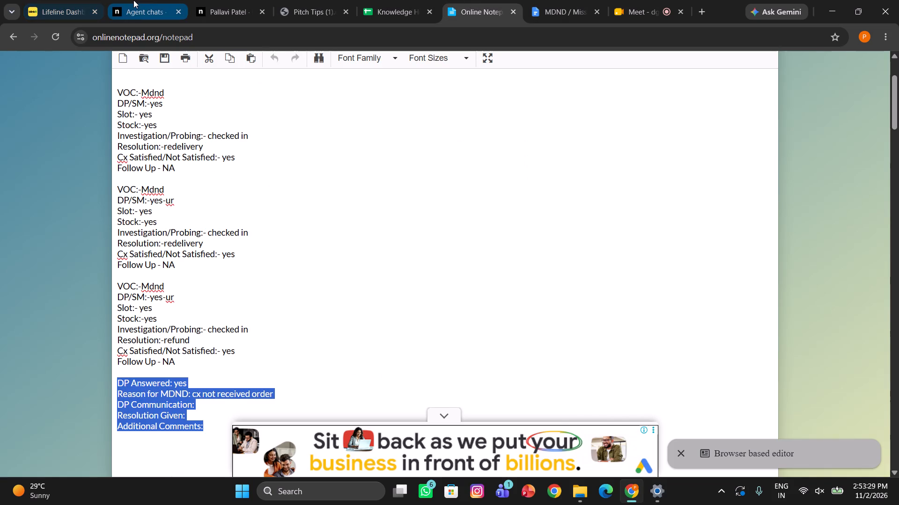
click(133, 0)
scroll(280, 240, down, 3)
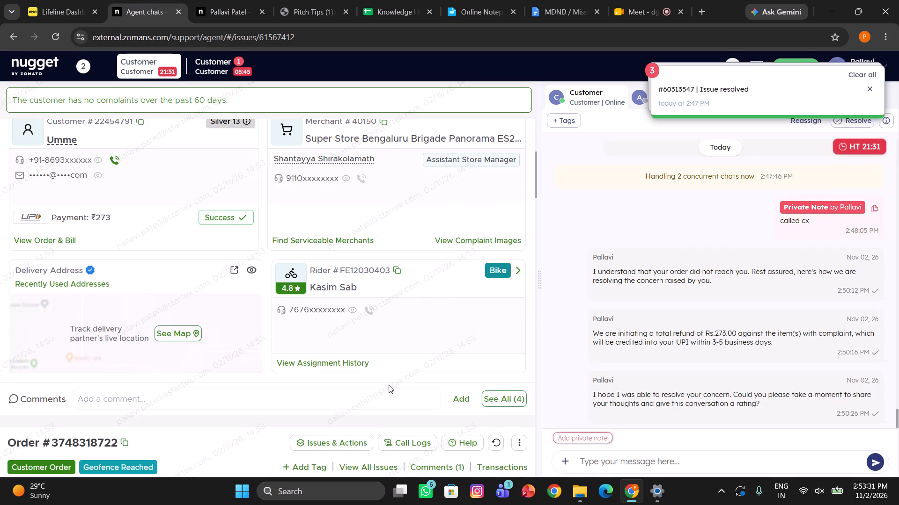
click(582, 438)
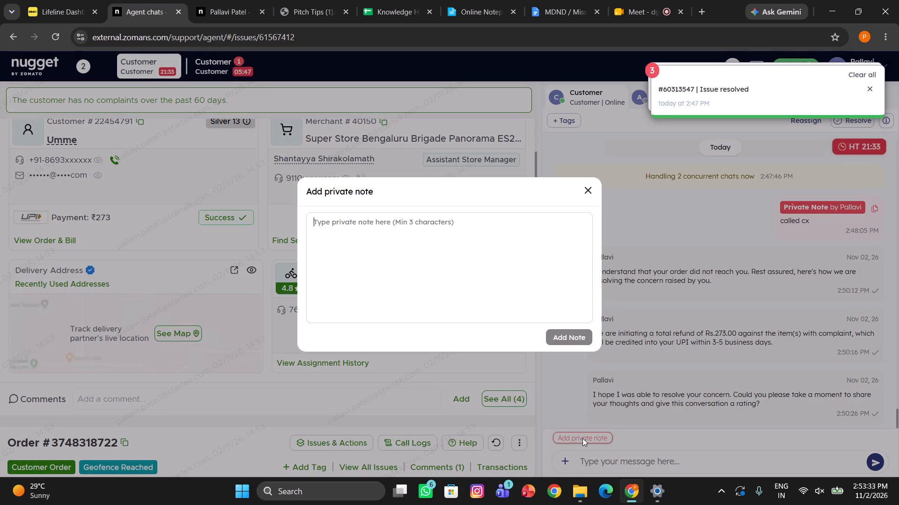
key(ctrl+v)
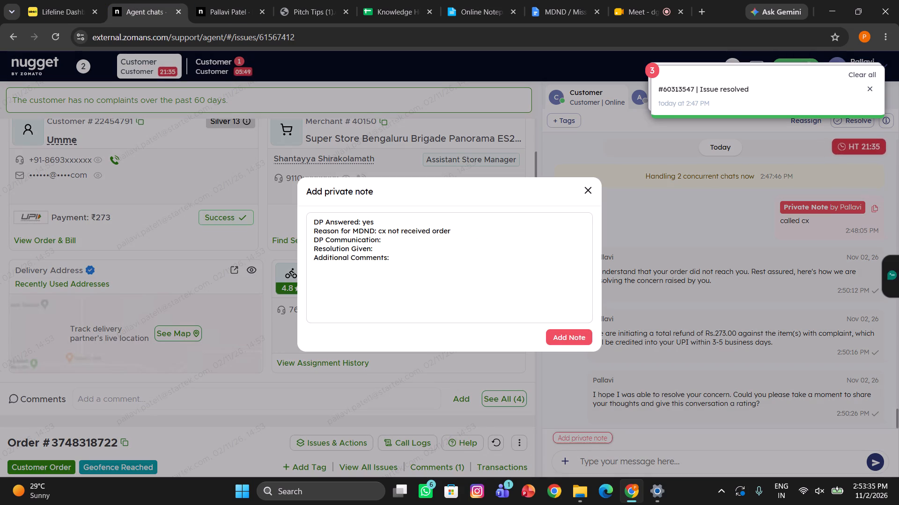
Begin the note's DP Communication line with "dp said".
click(383, 241)
key(space)
text(dp)
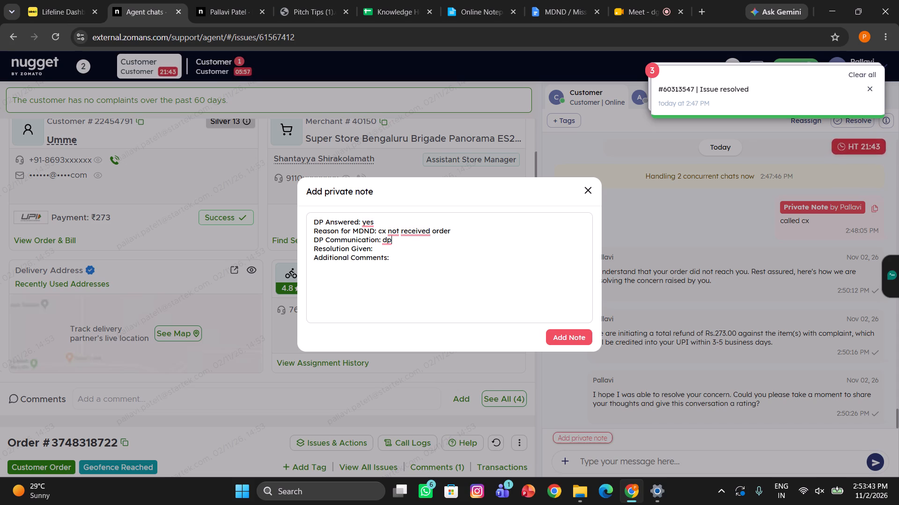
text(s)
key(space)
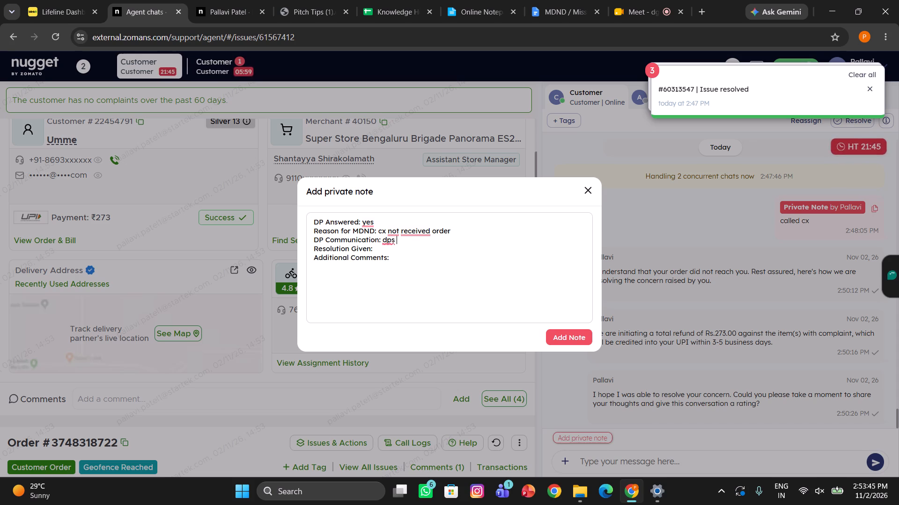
key(BackSpace)
key(BackSpace)
key(space)
text(sad)
key(BackSpace)
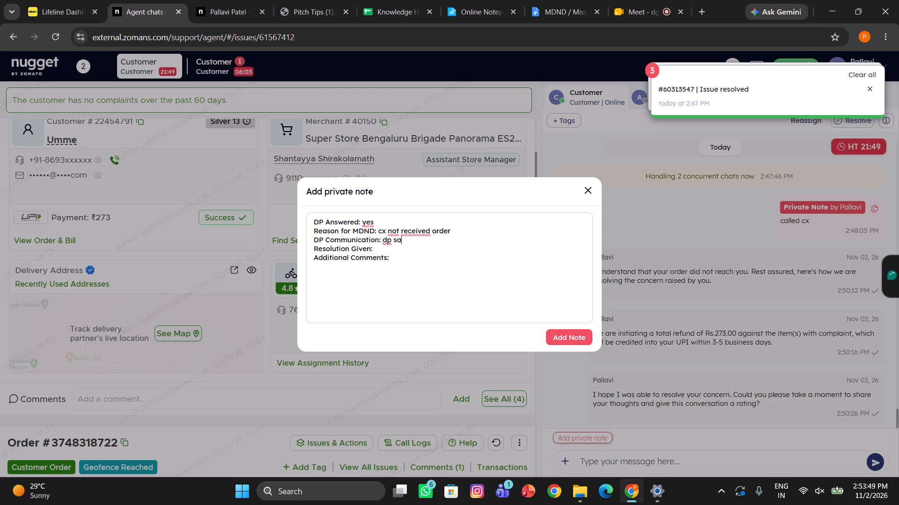
text(id)
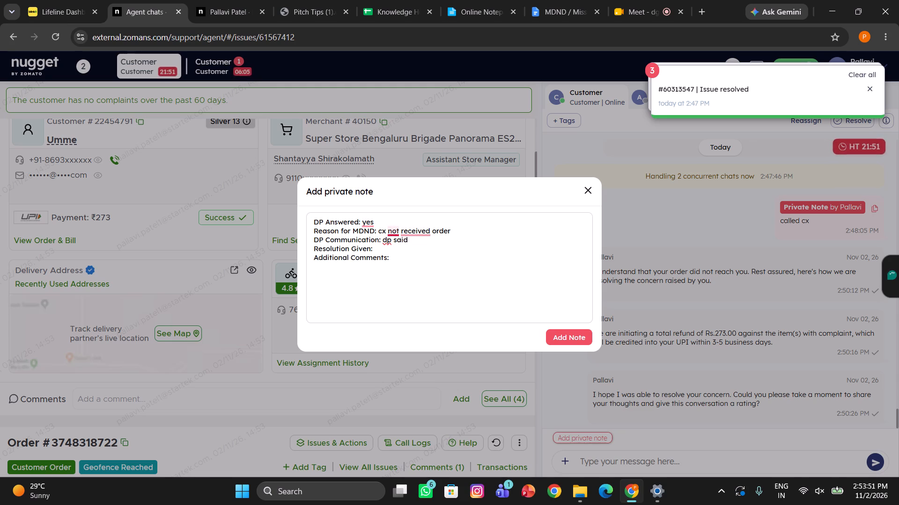
Correct the note's Reason for MDND to "cx did not receive the order".
click(401, 252)
text(did)
key(space)
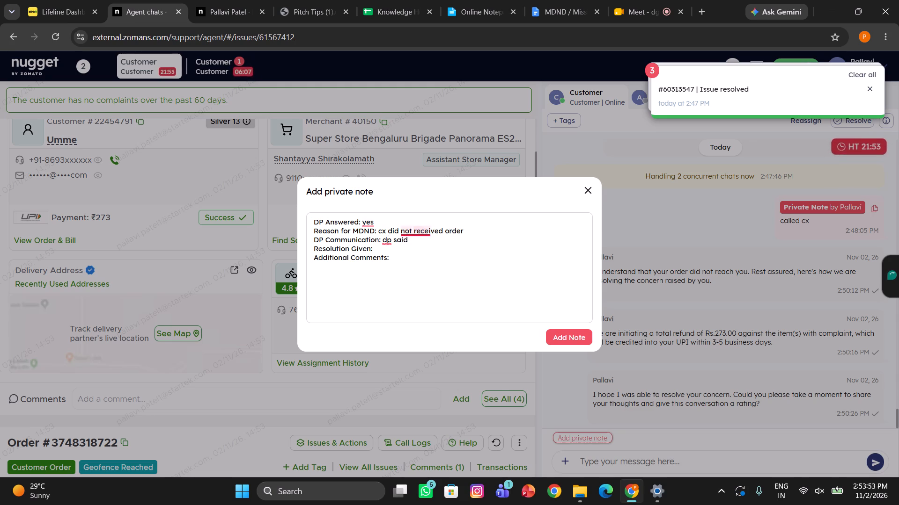
click(427, 260)
text(receive the)
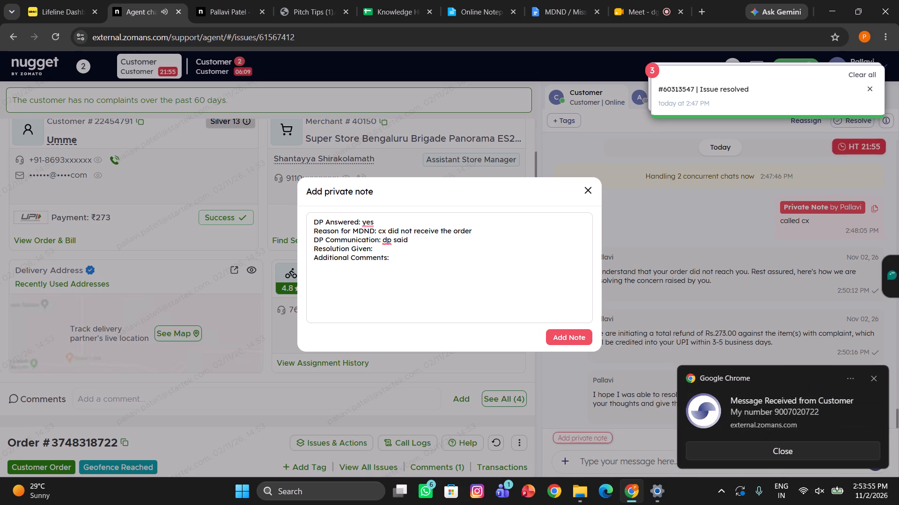
Complete DP Communication as "DP said it was delivered" and capitalise the DP Answered value as "Yes".
click(387, 259)
text(DP)
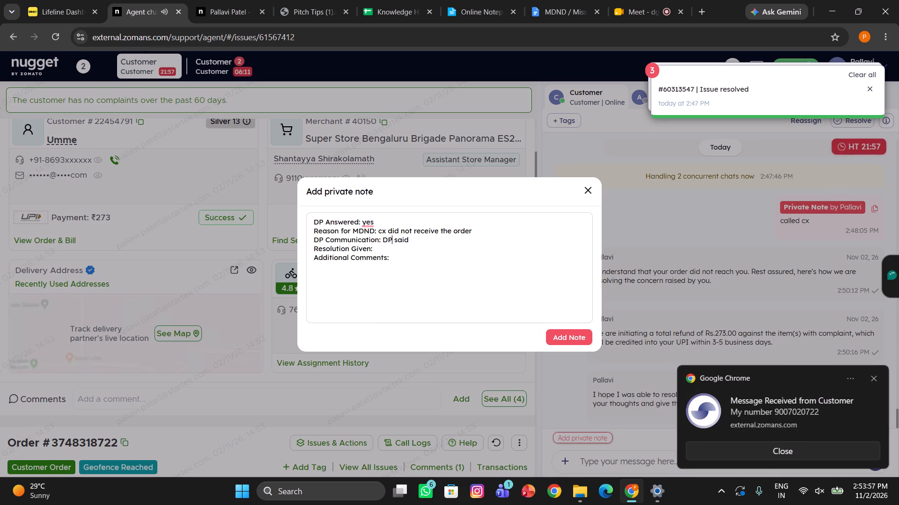
click(419, 240)
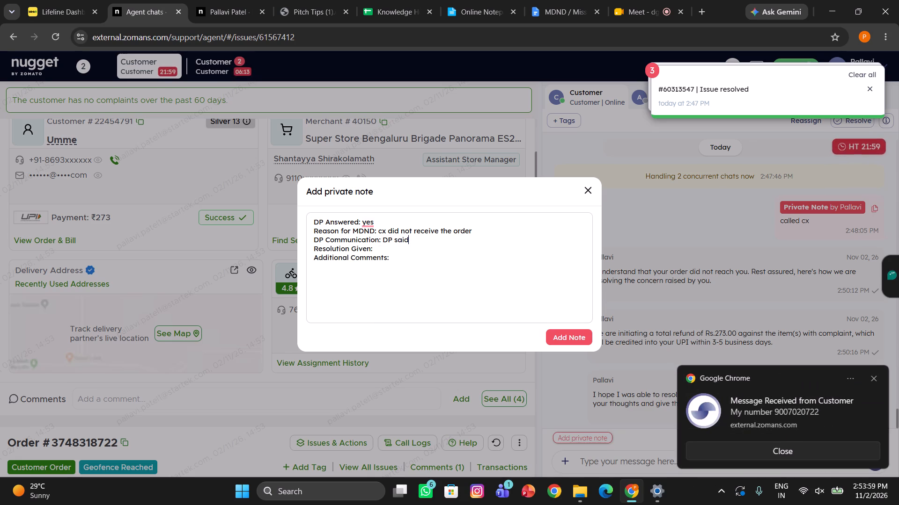
key(space)
text(delivered)
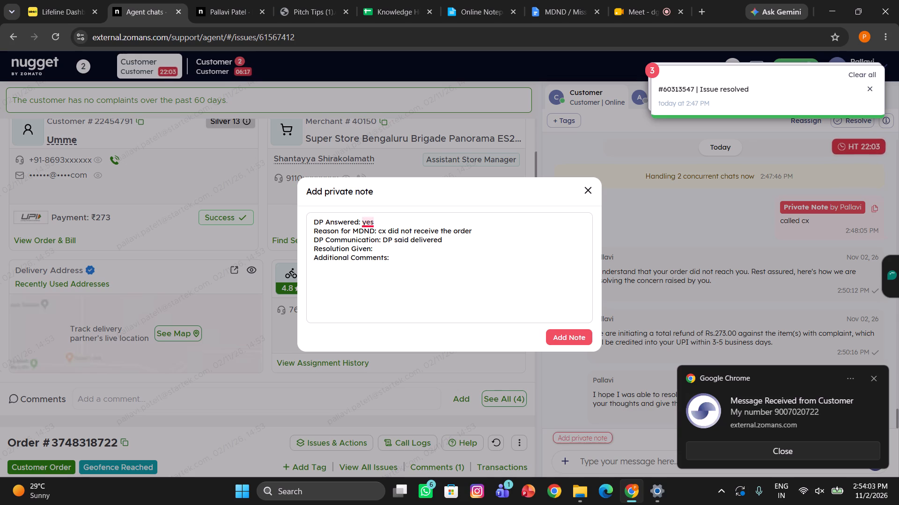
click(369, 237)
text(Yes)
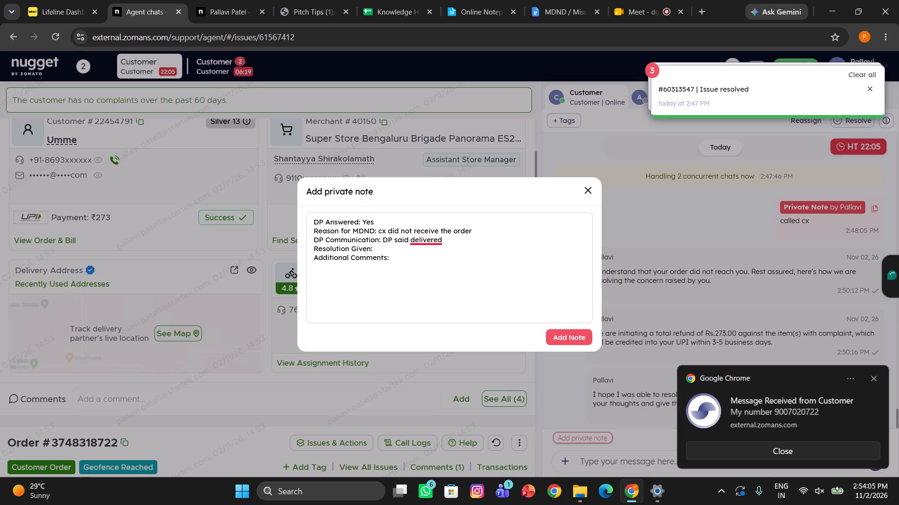
click(441, 281)
text(it was)
key(space)
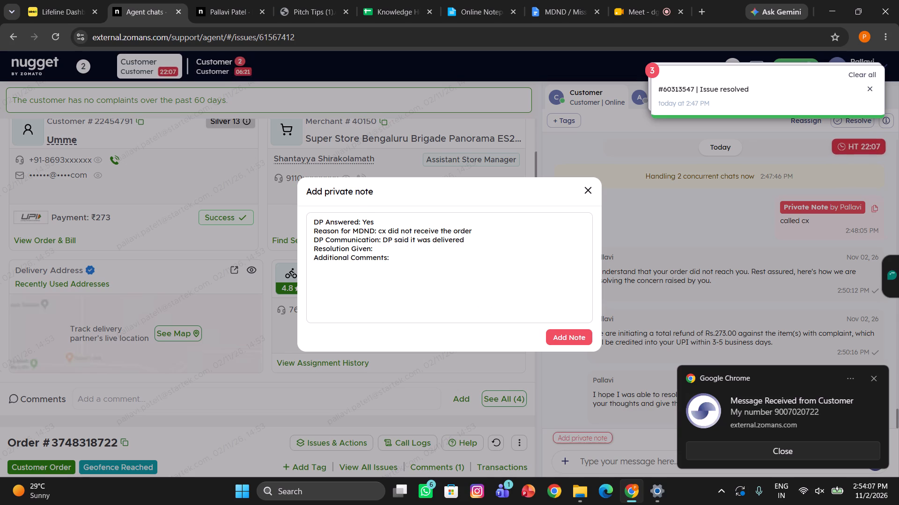
Enter "refund" as the Resolution Given and add the private note to the chat.
click(374, 246)
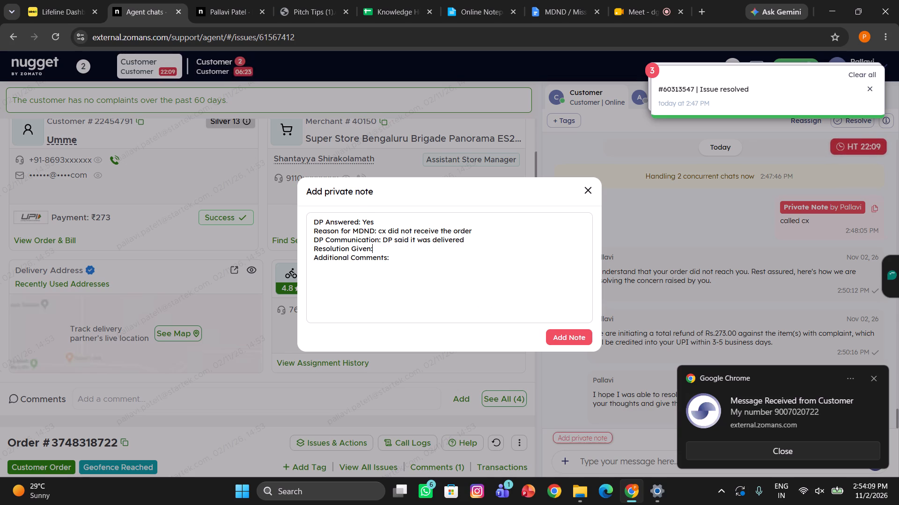
key(space)
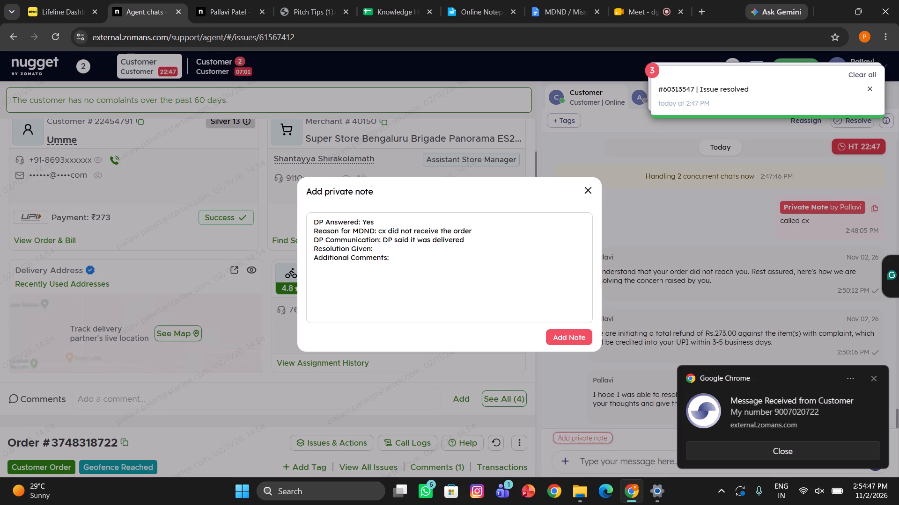
text(refund)
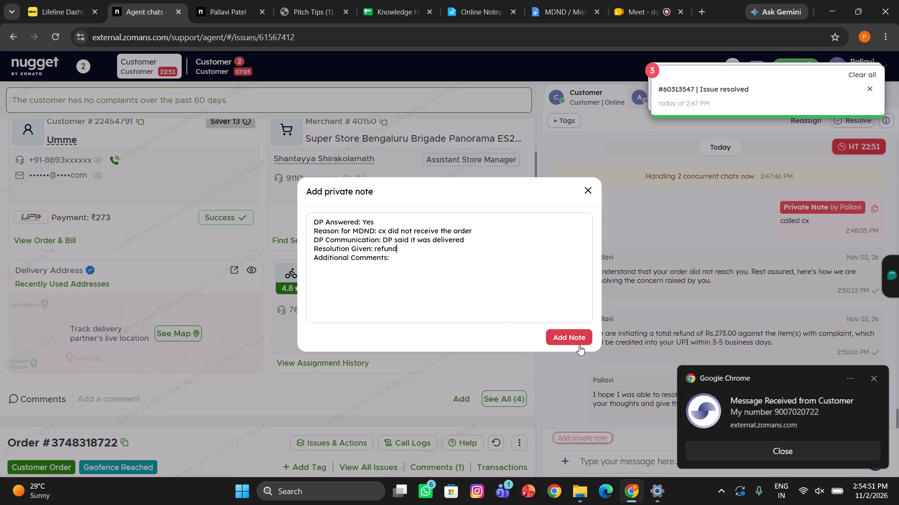
click(580, 345)
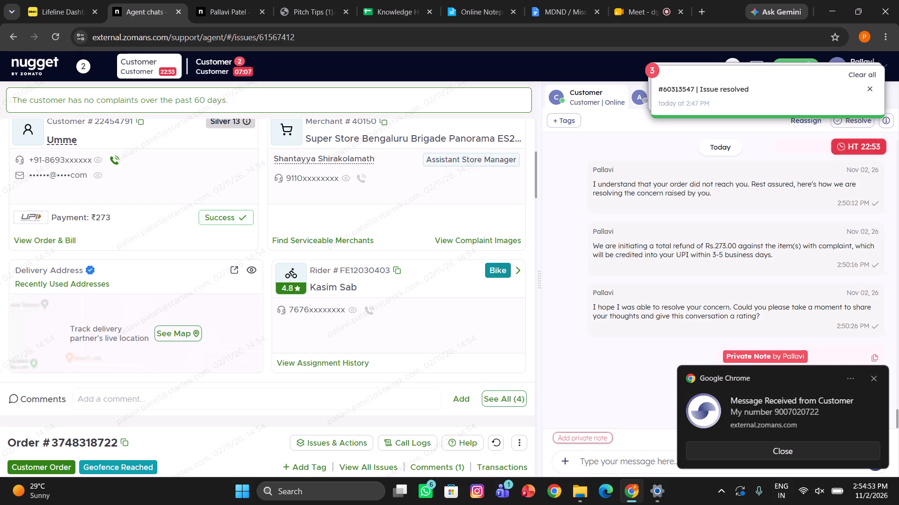
Send the customer the /Closing canned response thanking them for choosing Blinkit.
click(584, 459)
text(/clo)
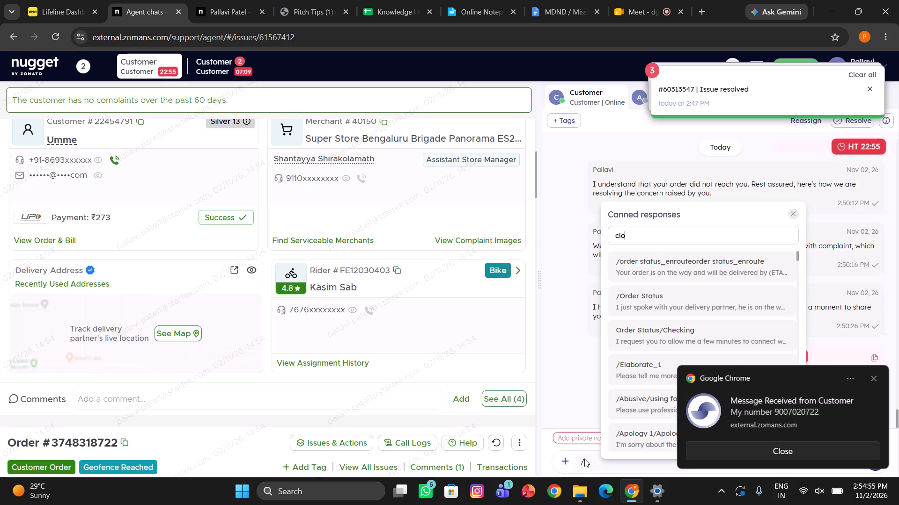
click(623, 268)
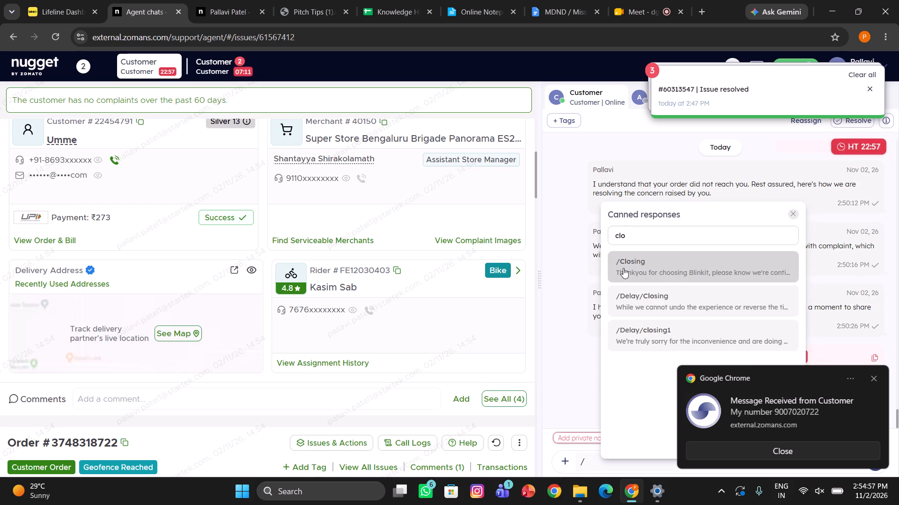
key(Return)
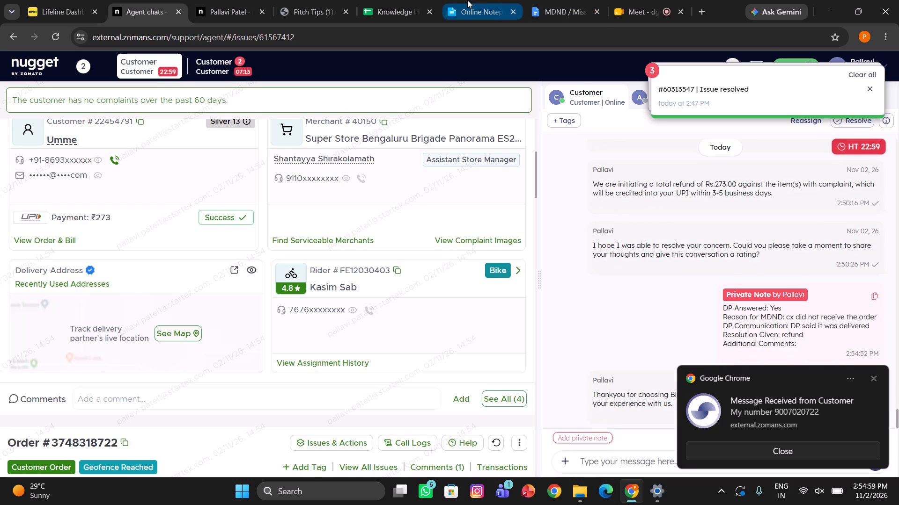
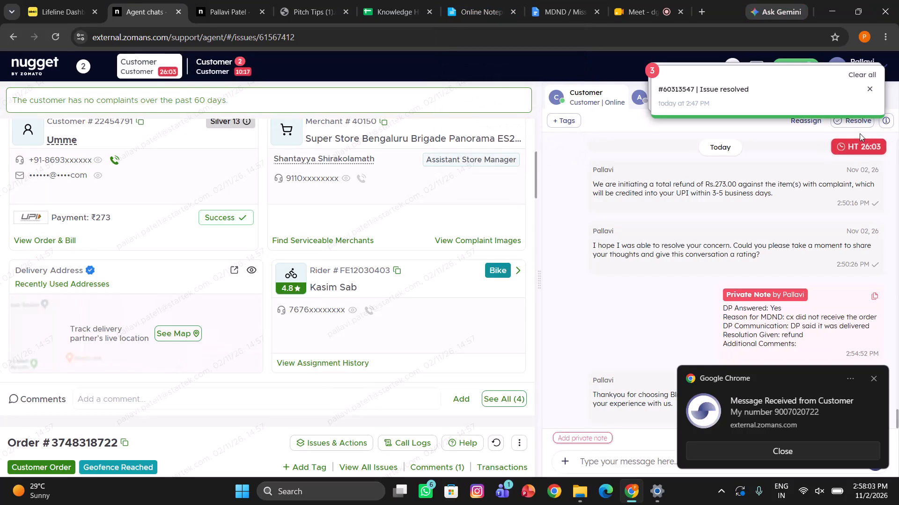
Start resolving the chat and select the "MDND – Resolved" disposition tag, found by searching the tags for "mdnd".
click(859, 125)
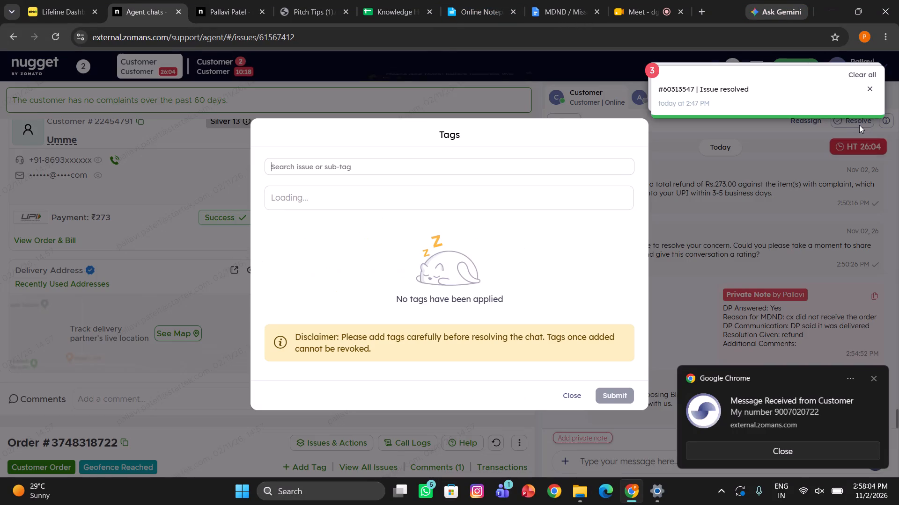
text(mdnd)
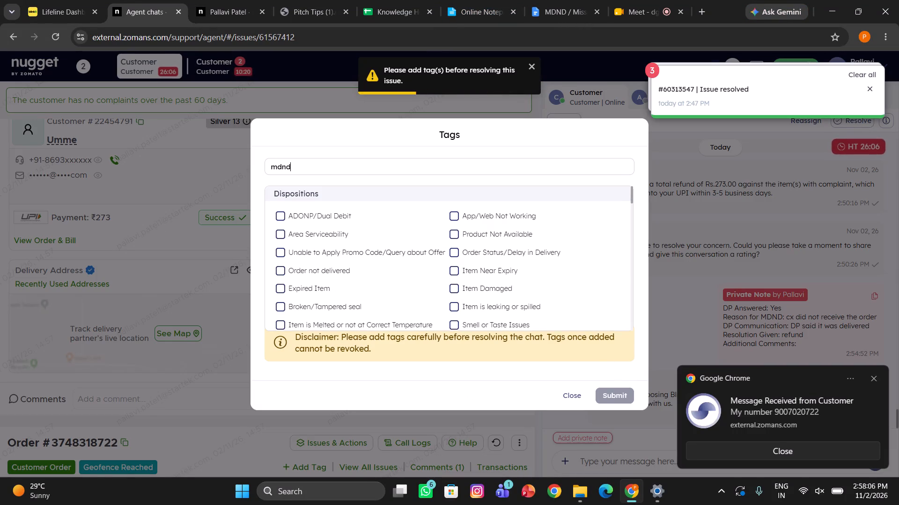
click(311, 230)
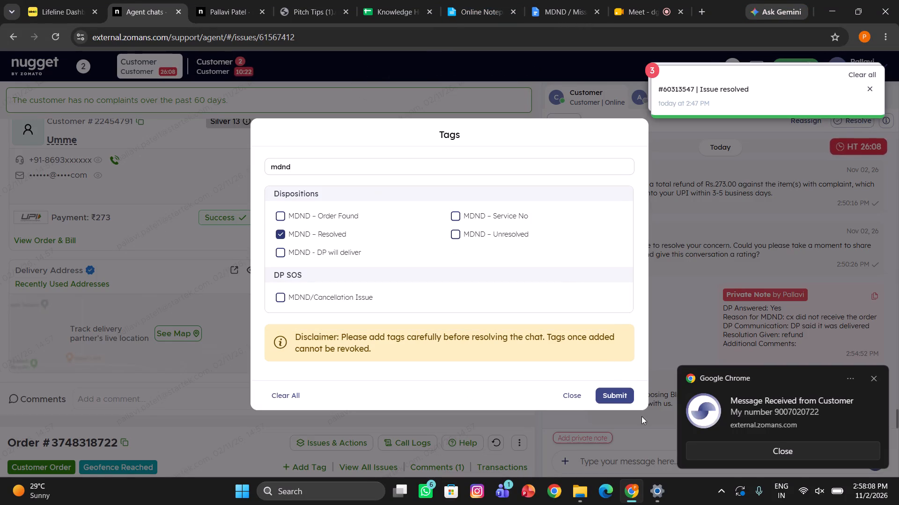
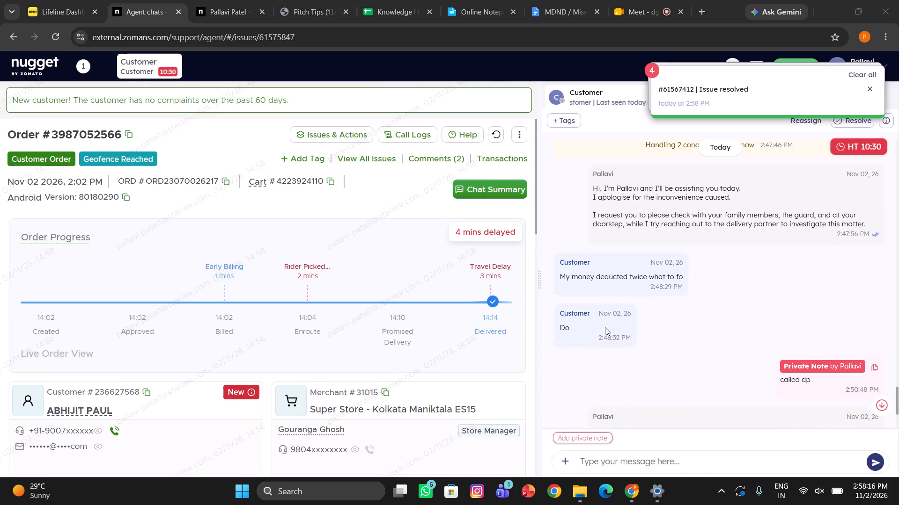
scroll(605, 327, down, 2)
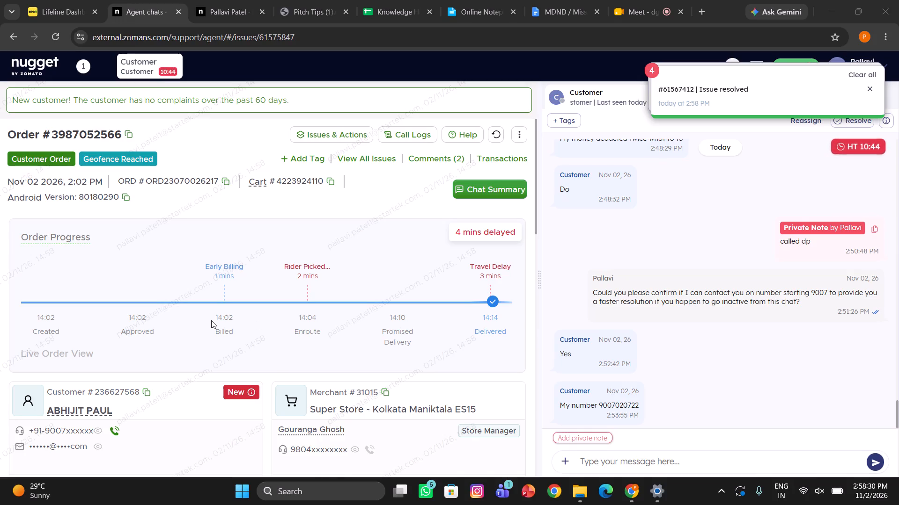
scroll(211, 320, down, 2)
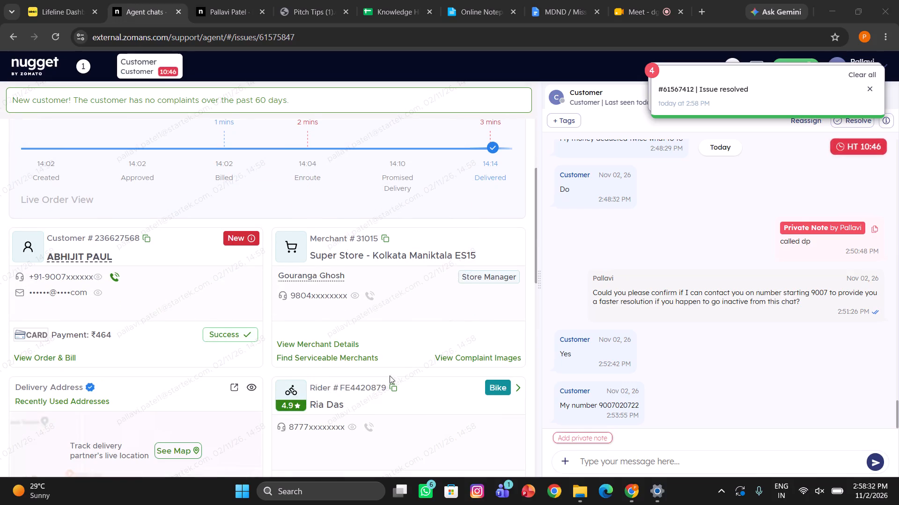
click(118, 277)
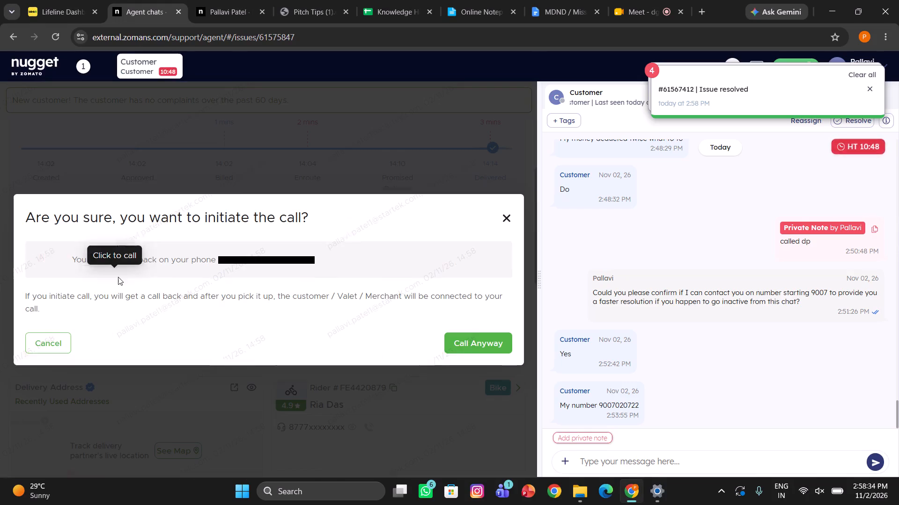
click(476, 354)
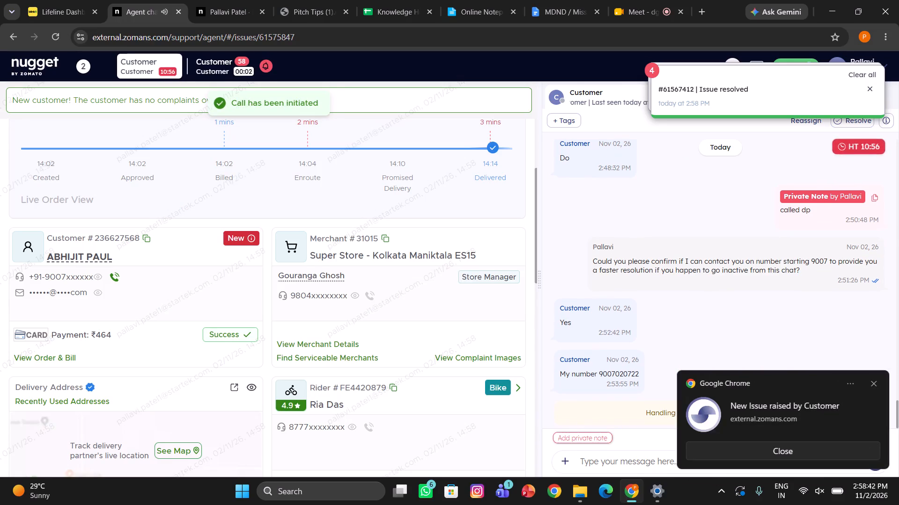
Add the private note "called cx" to the current customer's chat.
click(582, 439)
text(called cx)
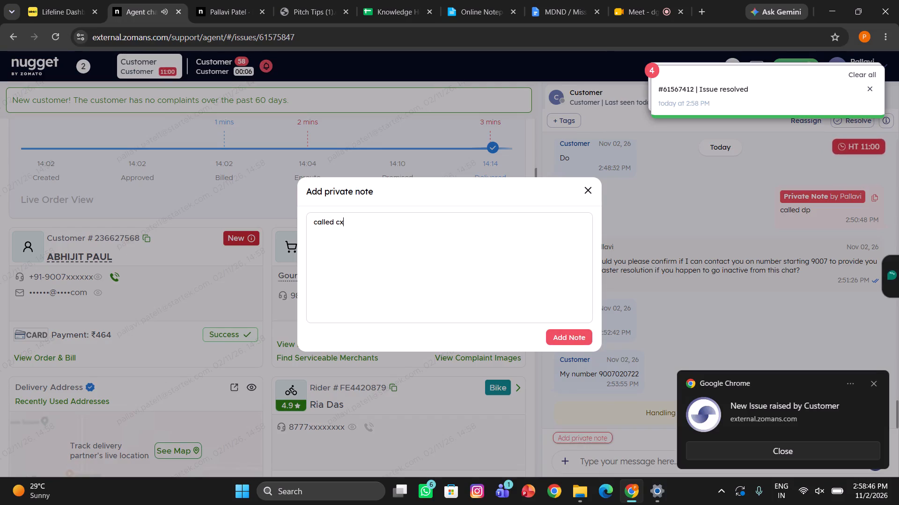
click(569, 342)
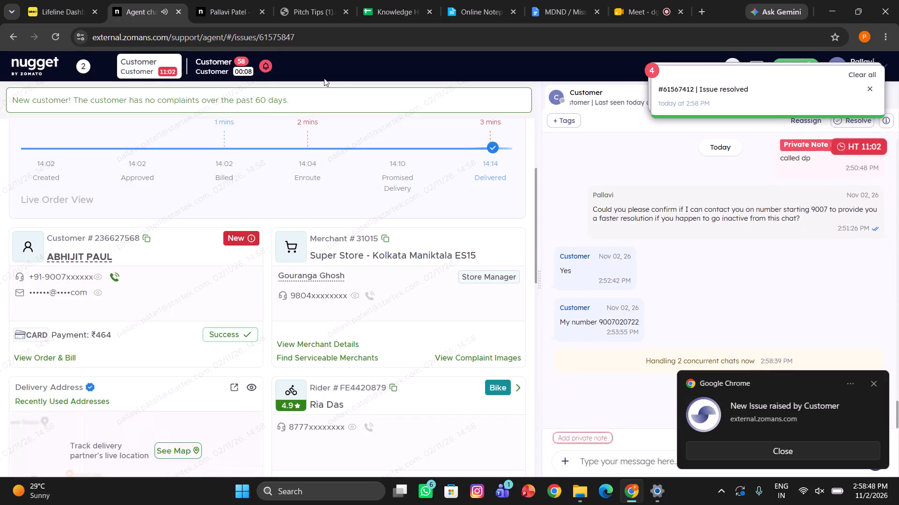
Open the newly assigned customer chat about a complete order missing.
click(231, 75)
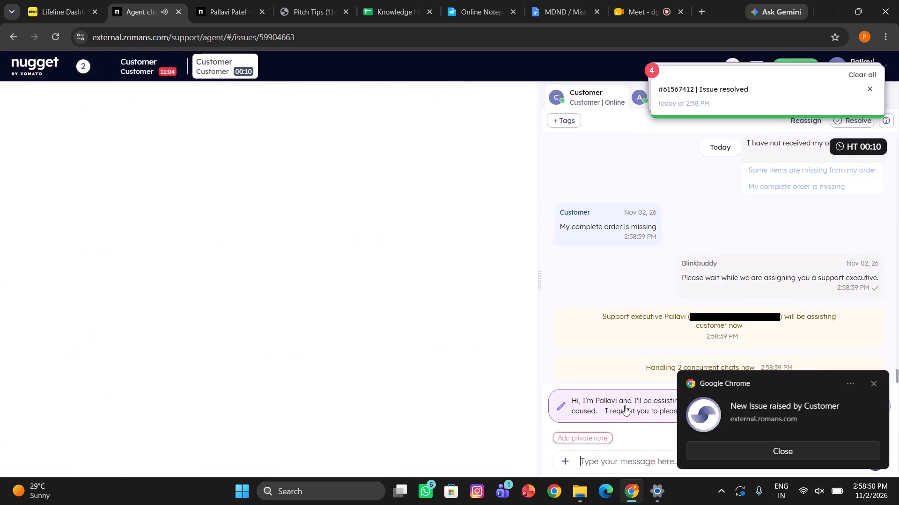
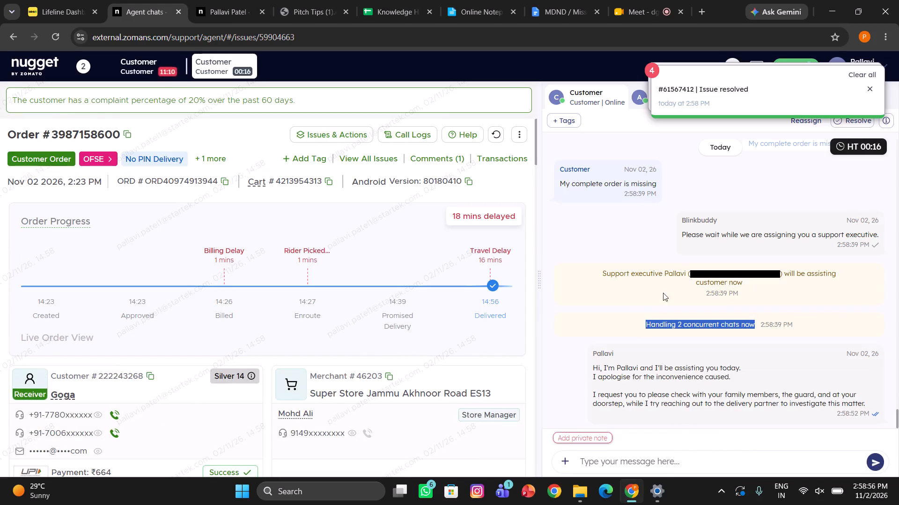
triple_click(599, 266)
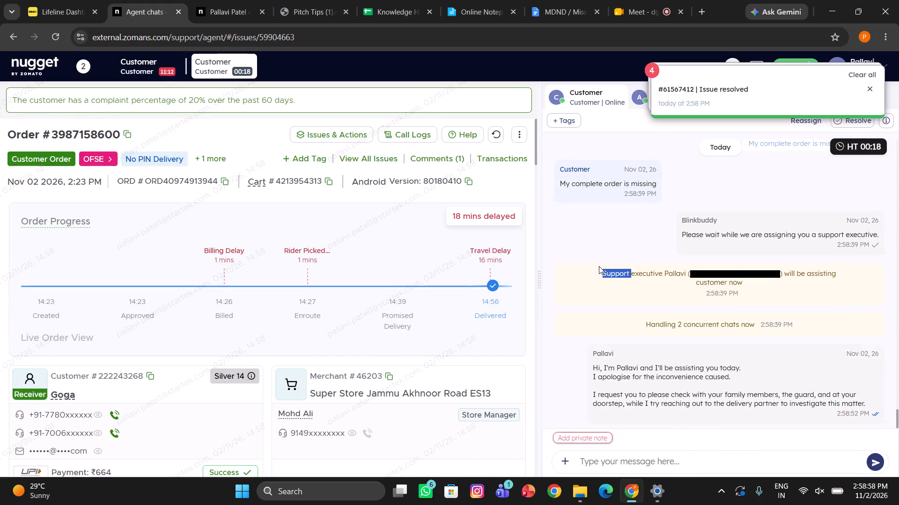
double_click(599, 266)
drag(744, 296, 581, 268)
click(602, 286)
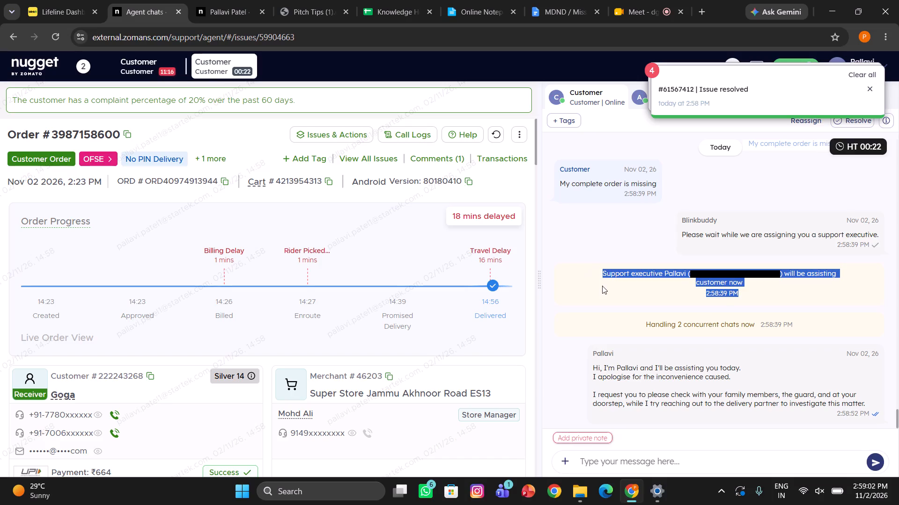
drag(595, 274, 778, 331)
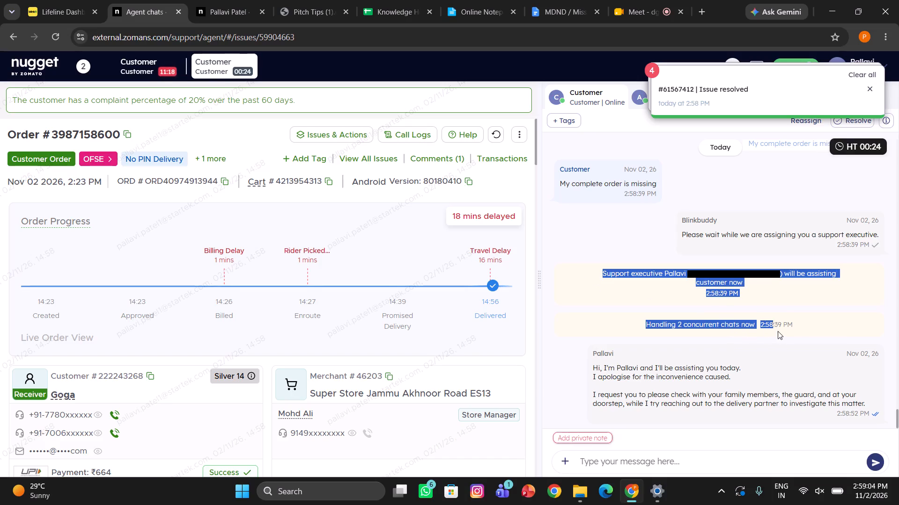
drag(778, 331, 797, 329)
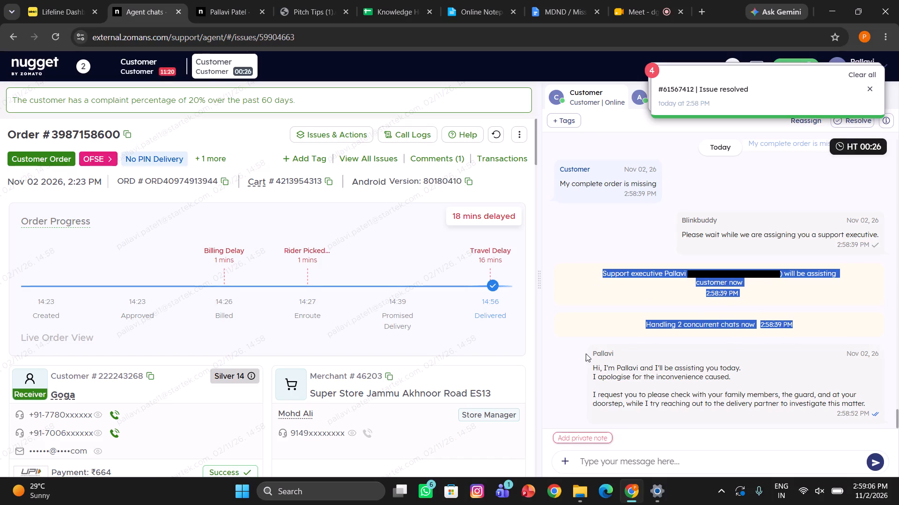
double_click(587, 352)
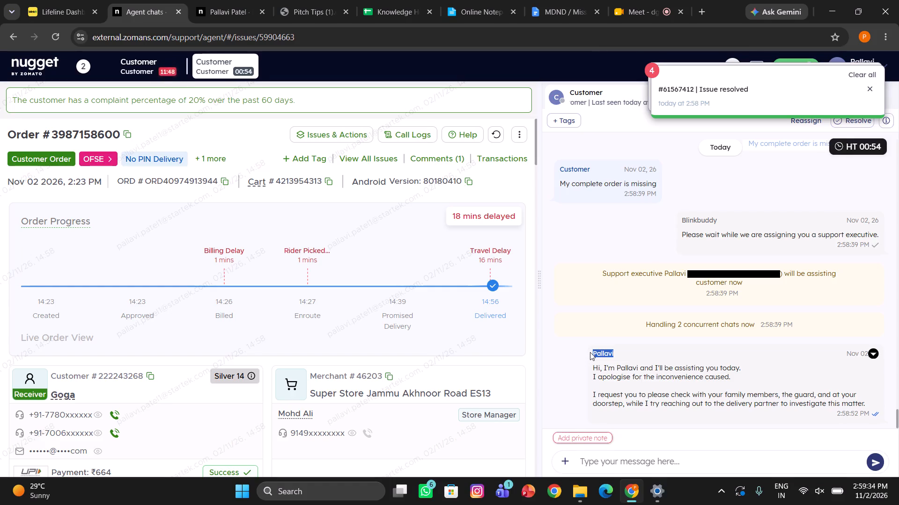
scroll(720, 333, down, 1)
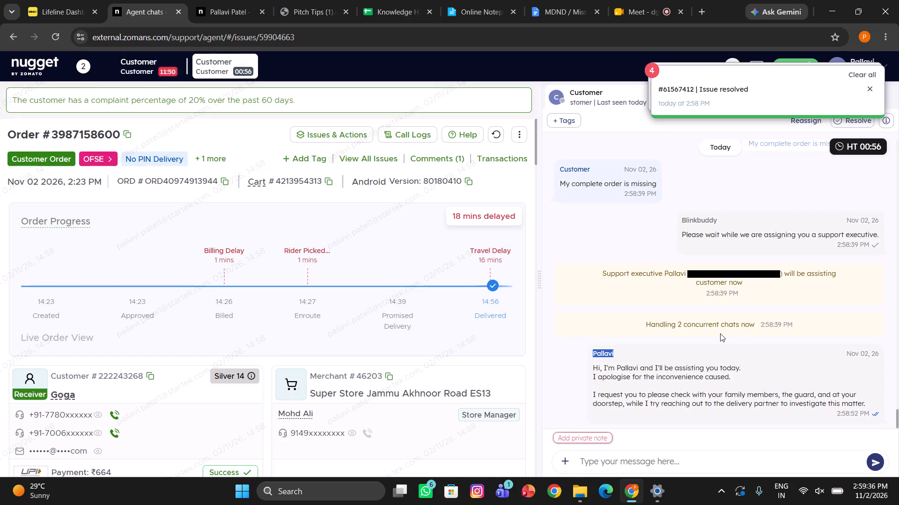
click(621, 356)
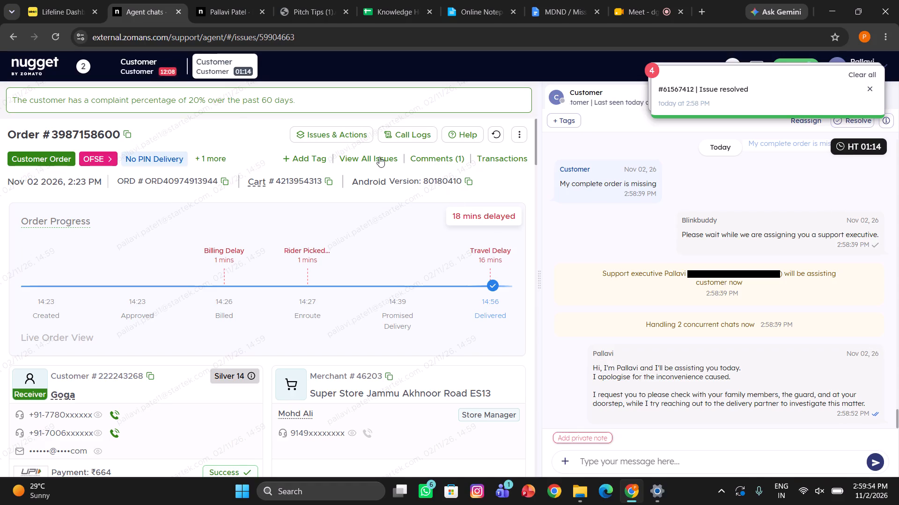
click(155, 72)
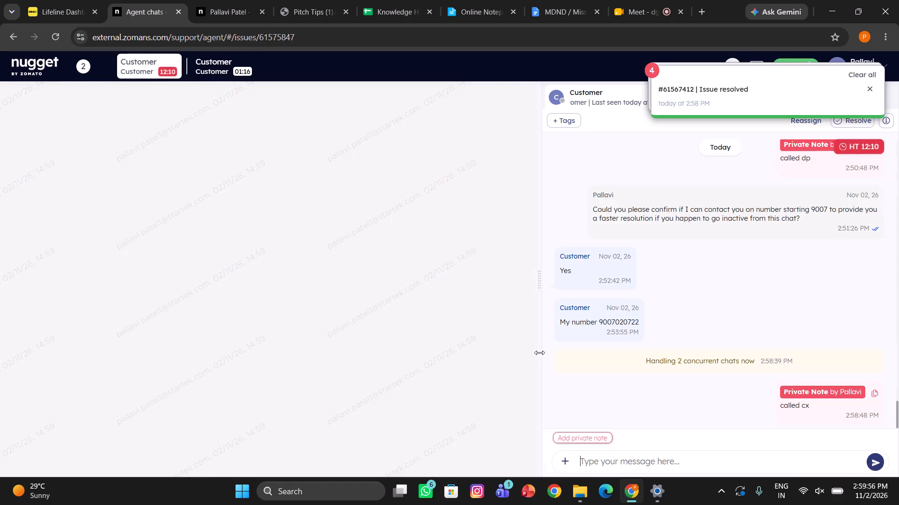
scroll(539, 353, down, 2)
scroll(640, 361, down, 1)
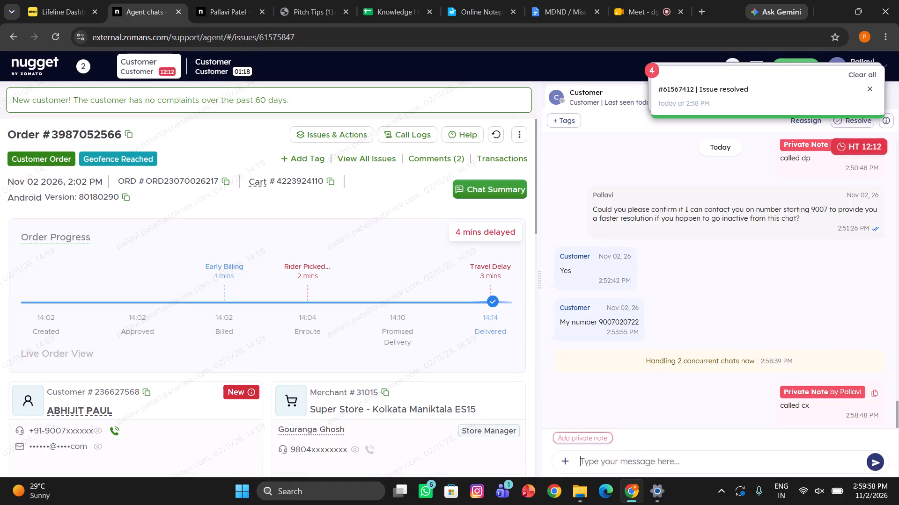
triple_click(663, 361)
double_click(663, 361)
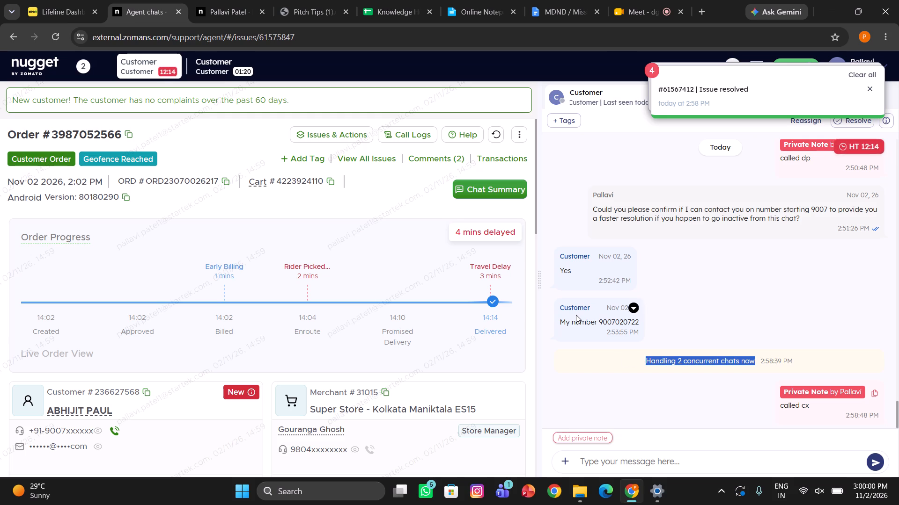
triple_click(576, 315)
click(576, 315)
triple_click(571, 310)
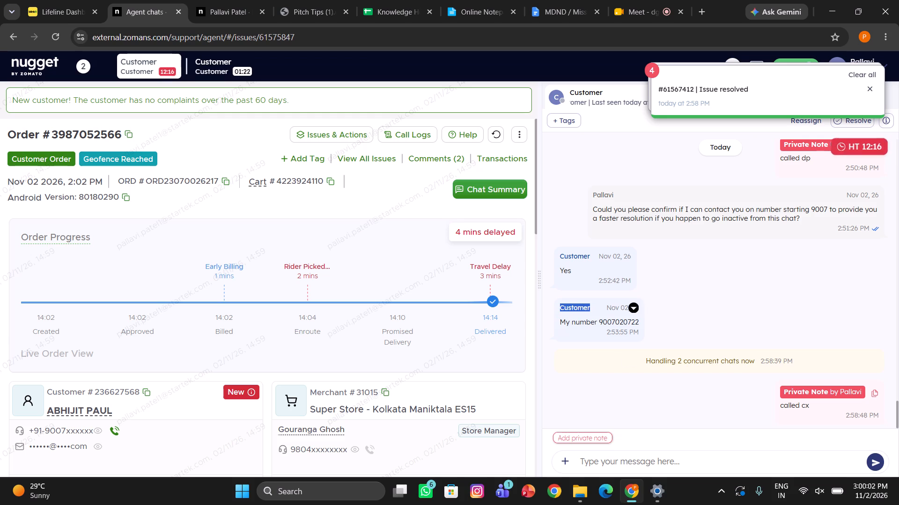
click(571, 310)
triple_click(557, 324)
click(557, 324)
drag(557, 324, 572, 325)
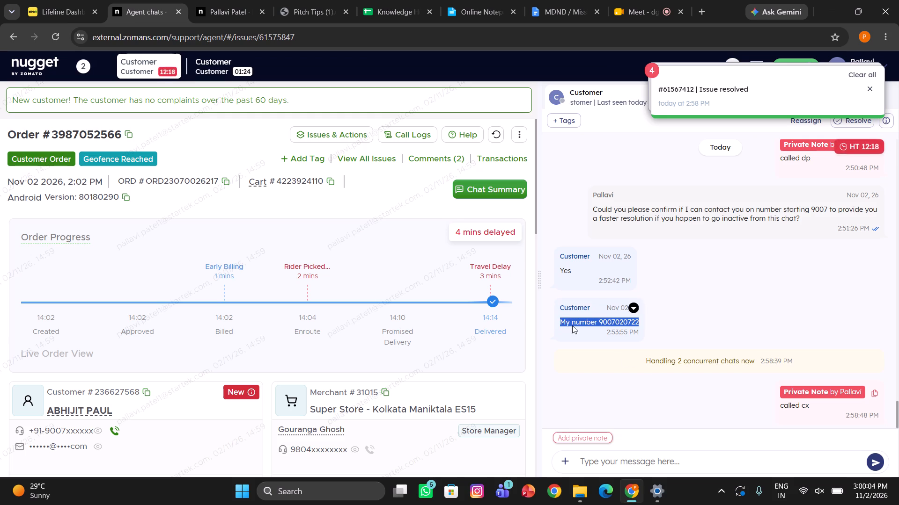
drag(572, 325, 663, 369)
click(663, 369)
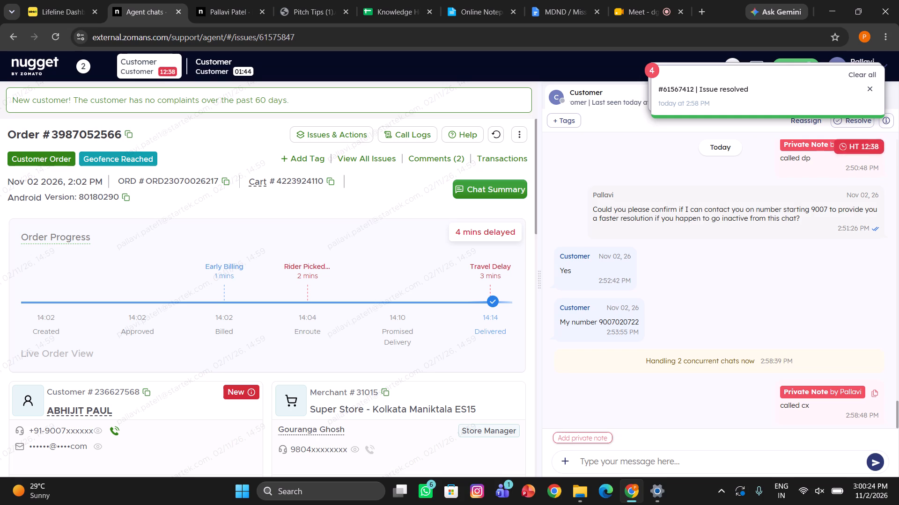
click(220, 73)
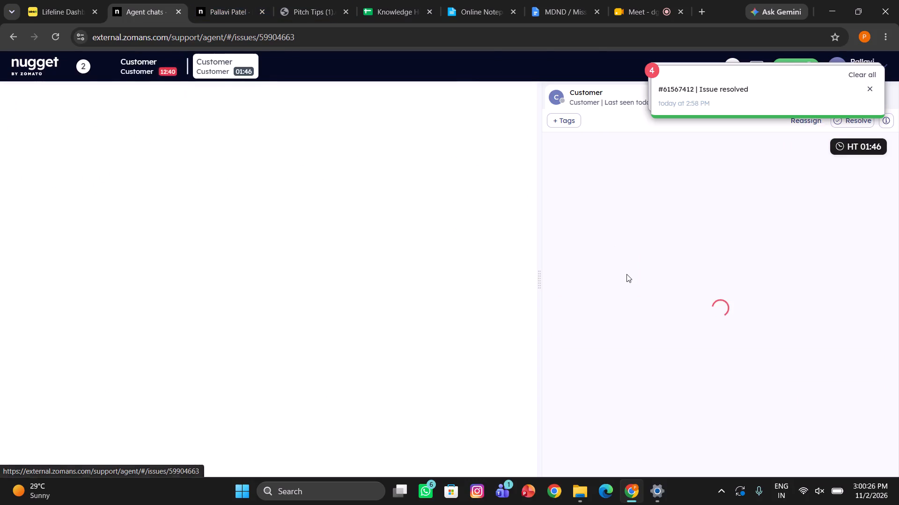
scroll(626, 274, down, 4)
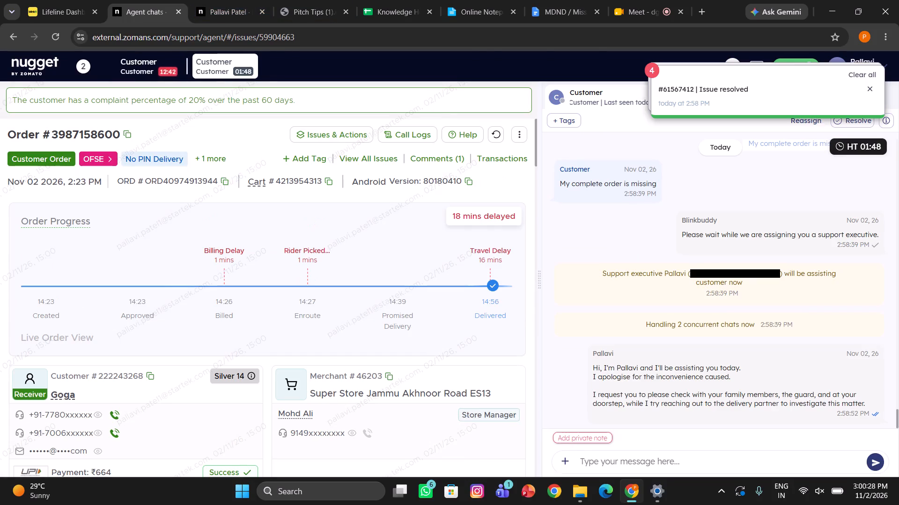
scroll(626, 274, down, 1)
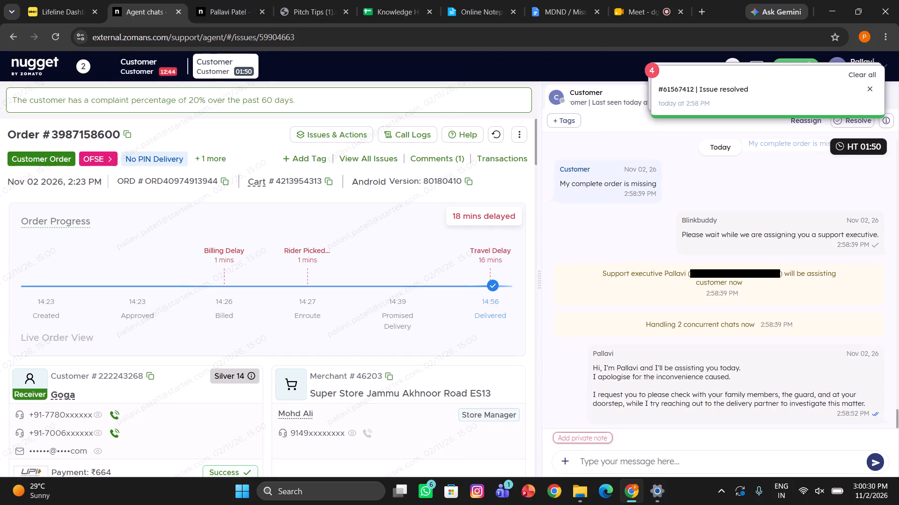
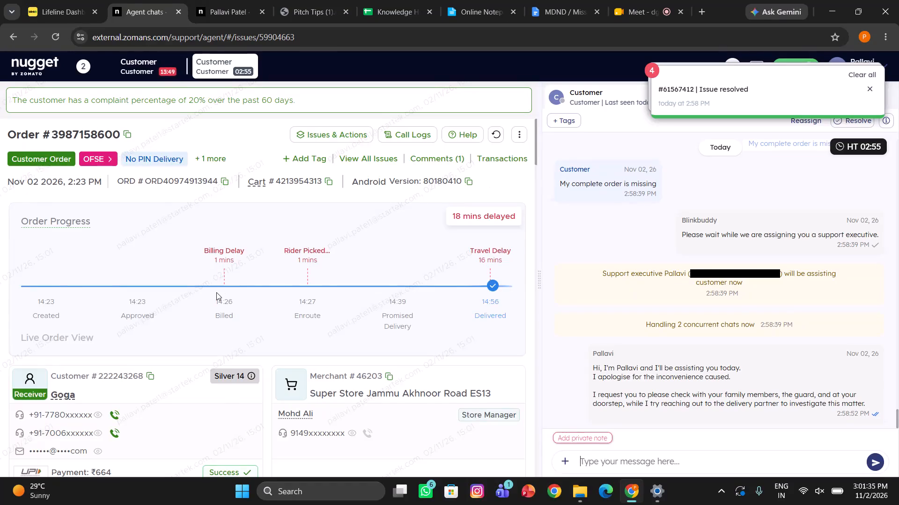
scroll(216, 292, down, 3)
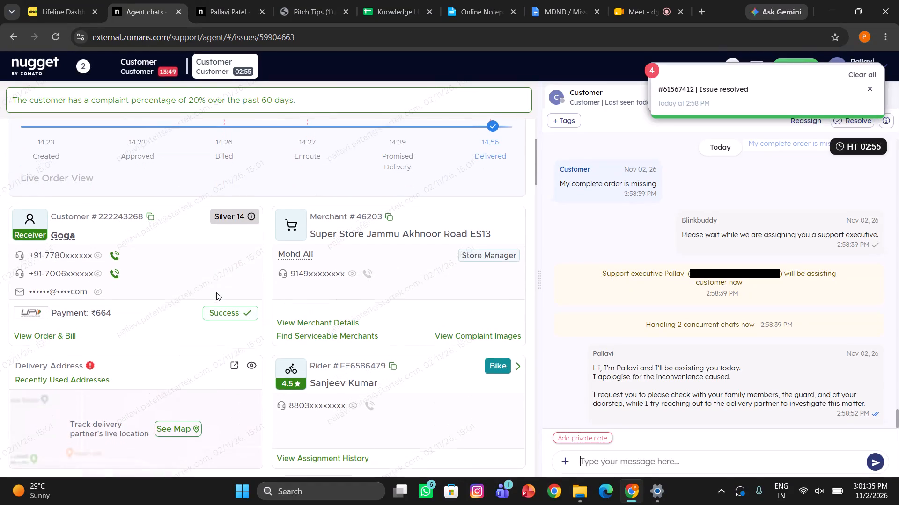
click(371, 404)
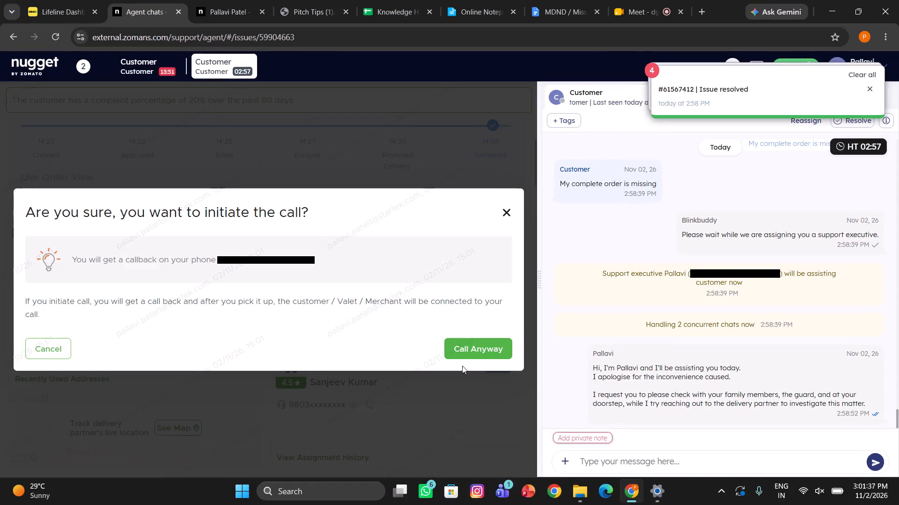
click(483, 352)
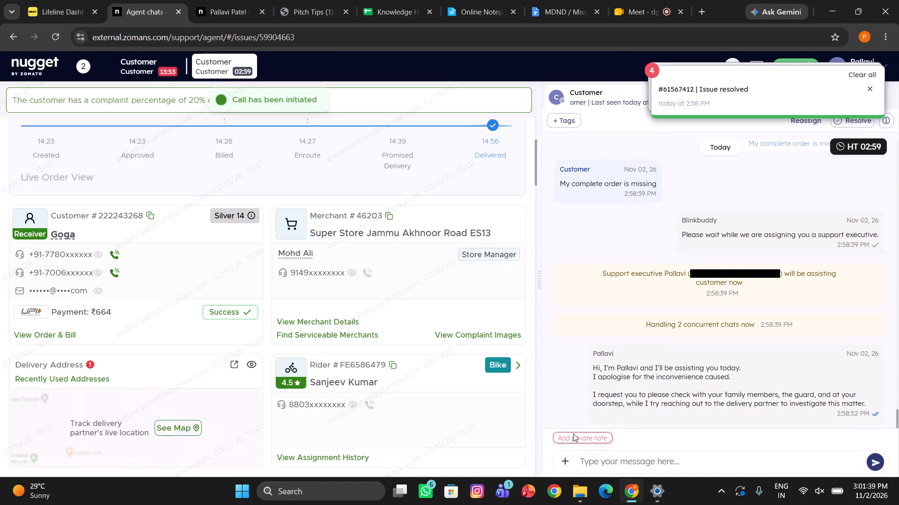
click(574, 435)
text(called)
key(space)
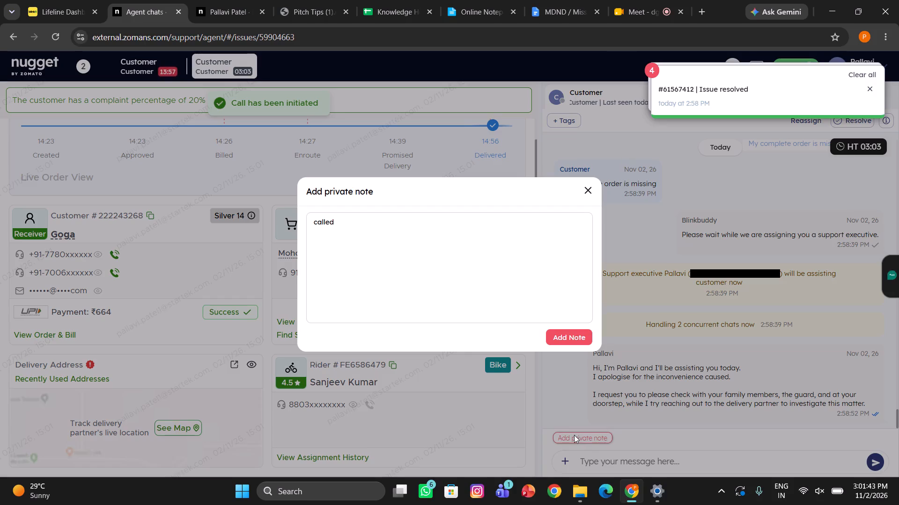
key(s)
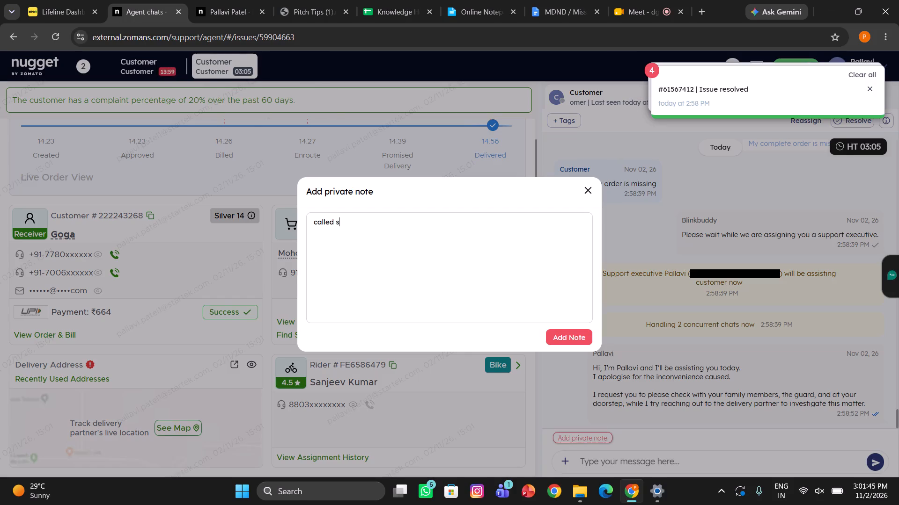
key(BackSpace)
text(dp)
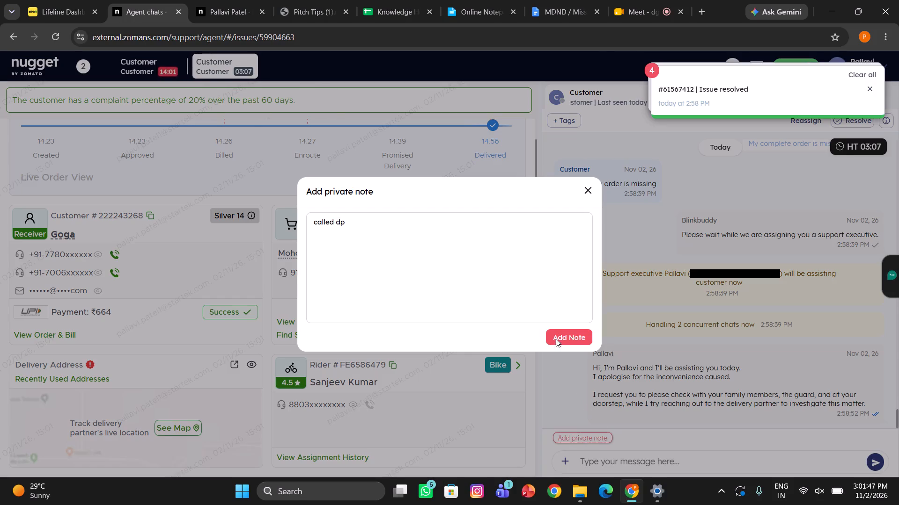
click(552, 333)
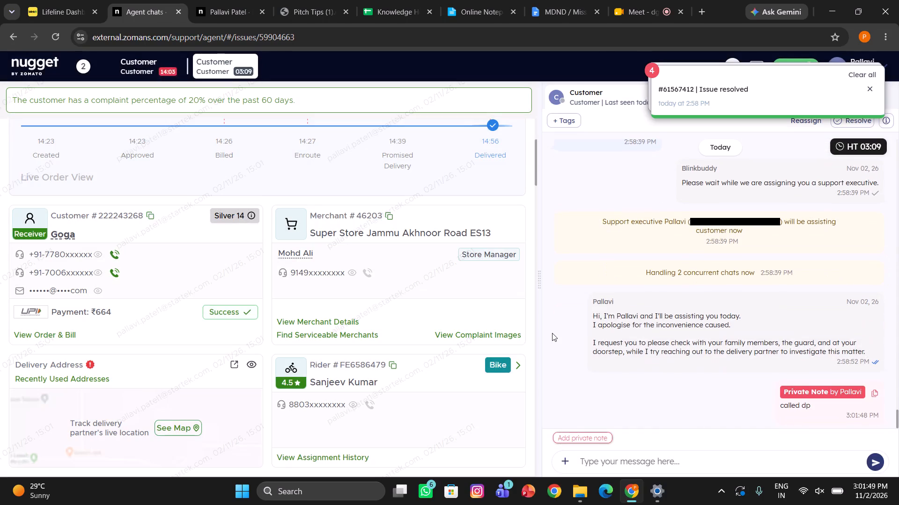
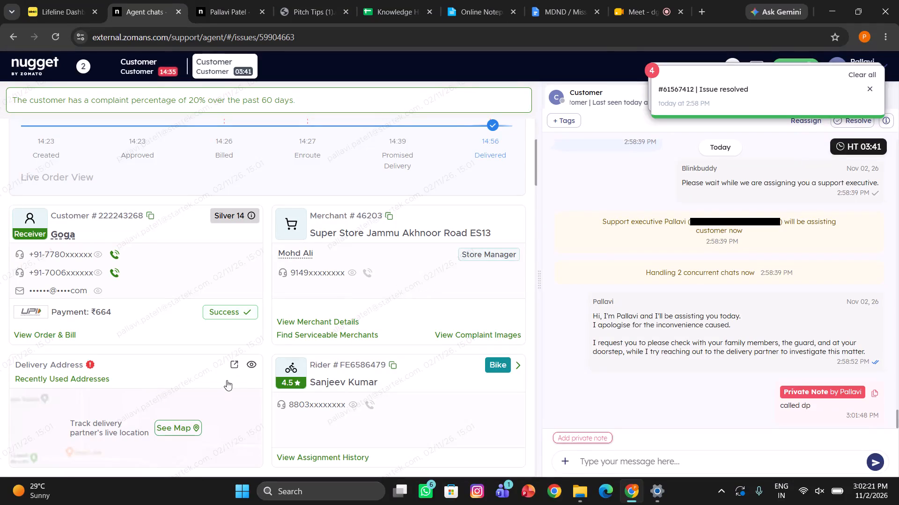
Reveal the customer's full delivery address in the order details.
click(251, 362)
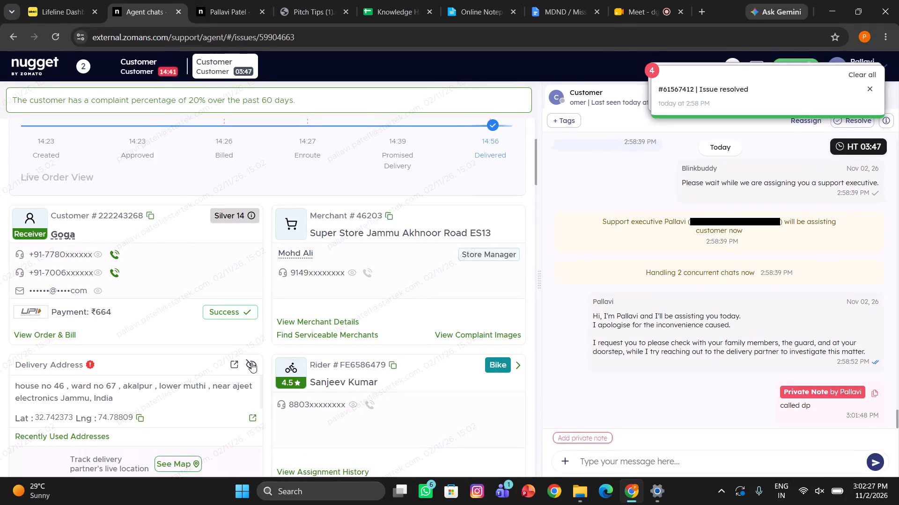
Insert the "Third Mandatory Response" canned message in the customer chat and remove its "xxxx or xxxx" number placeholder.
click(622, 466)
text(/thi)
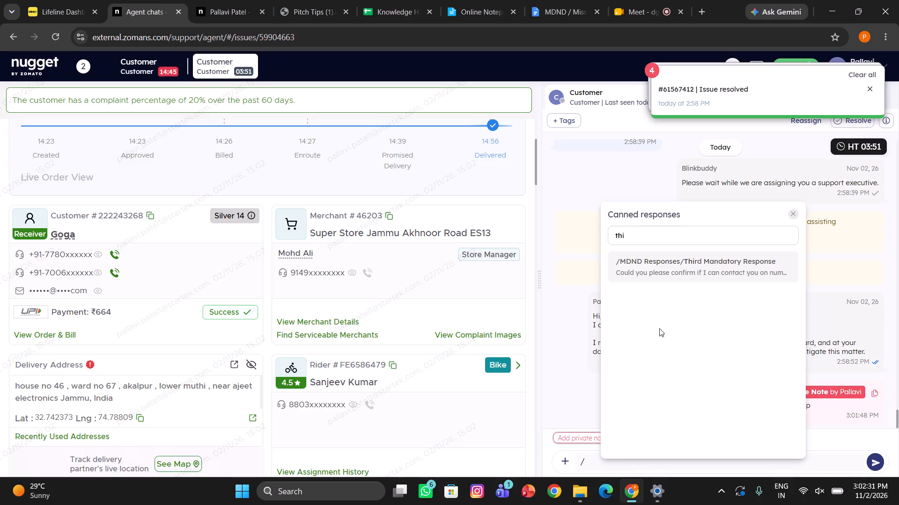
click(656, 262)
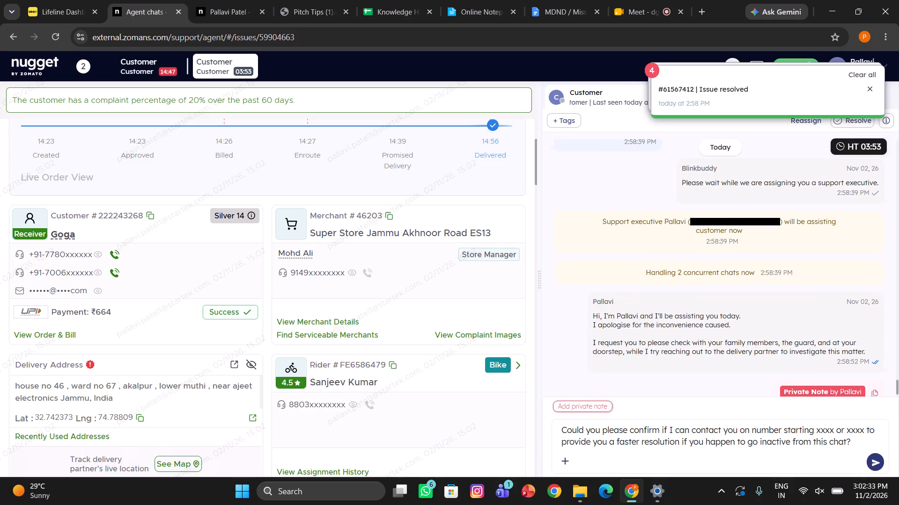
drag(816, 428, 864, 427)
key(BackSpace)
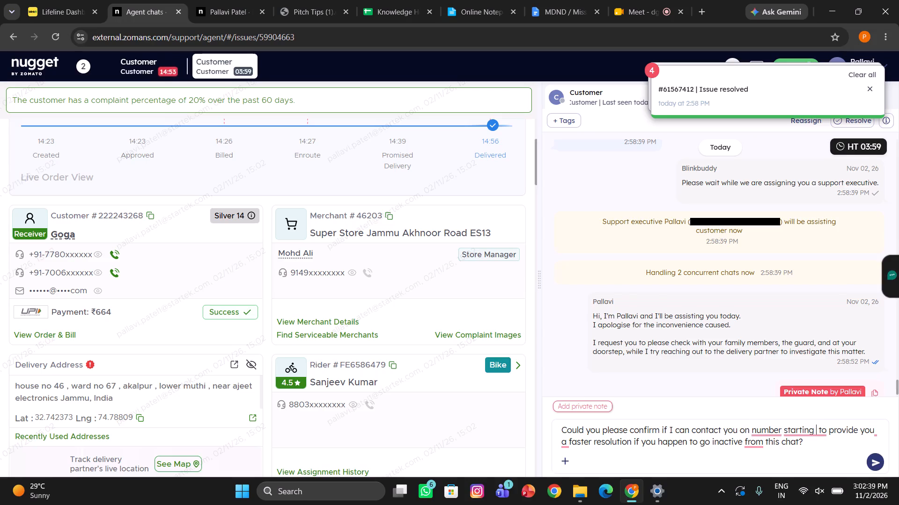
Complete the contact-confirmation message with the first four digits of the customer's first listed phone number and send it.
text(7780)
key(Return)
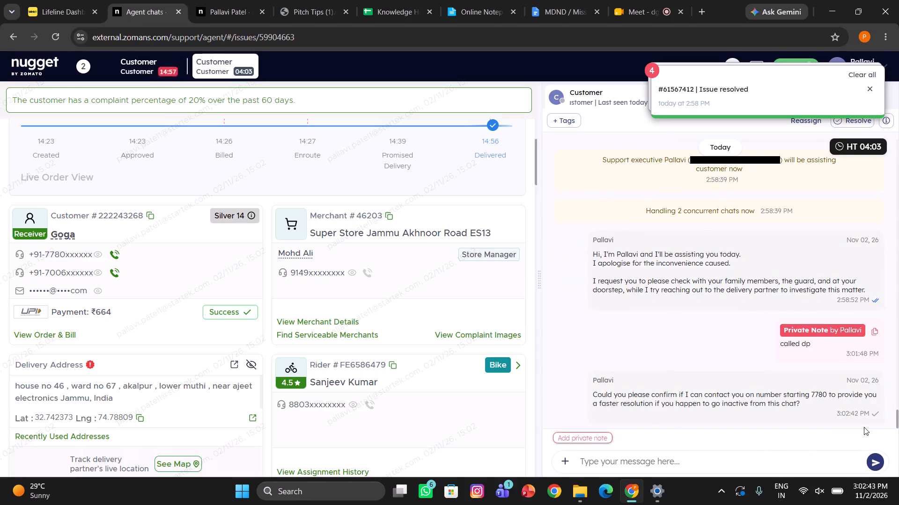
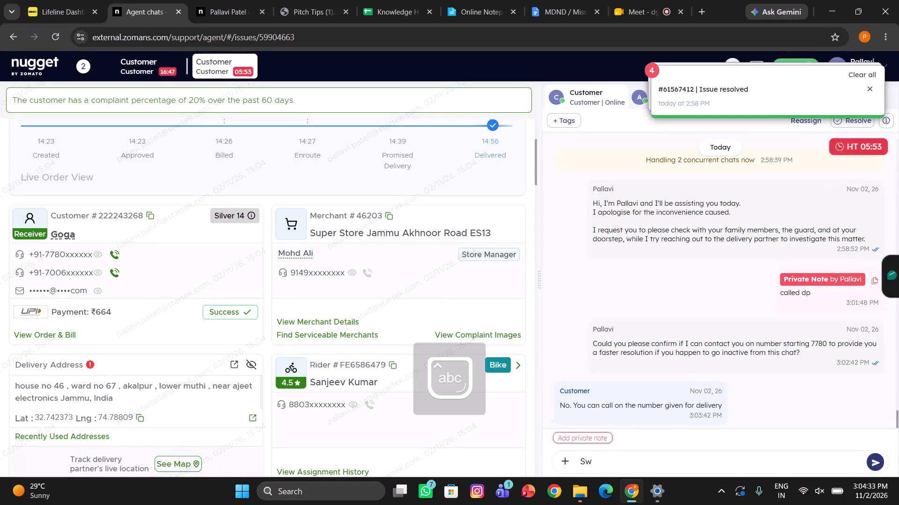
Replace the draft reply to the customer with "Delivery partner is at your location Please connect with him.".
key(BackSpace)
key(BackSpace)
key(BackSpace)
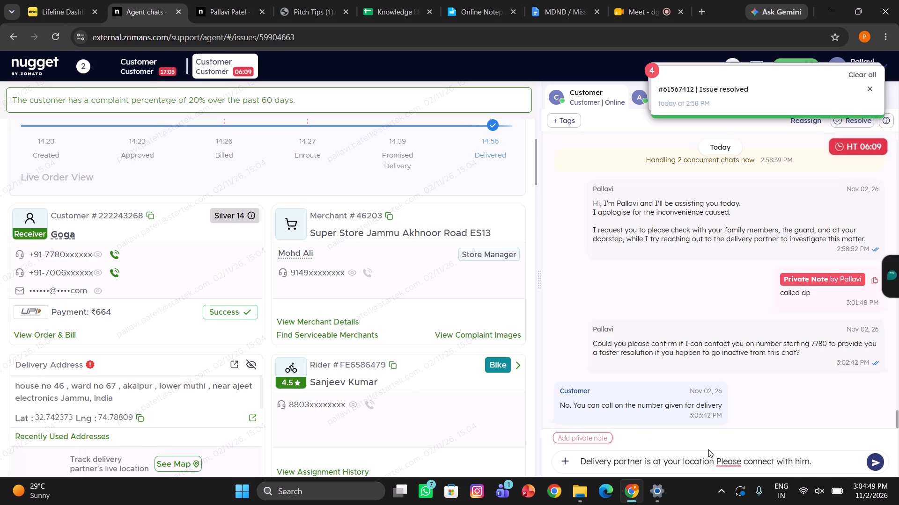
Add the missing full stop after "location" and send the customer "Delivery partner is at your location. Please connect with him.".
click(660, 404)
key(period)
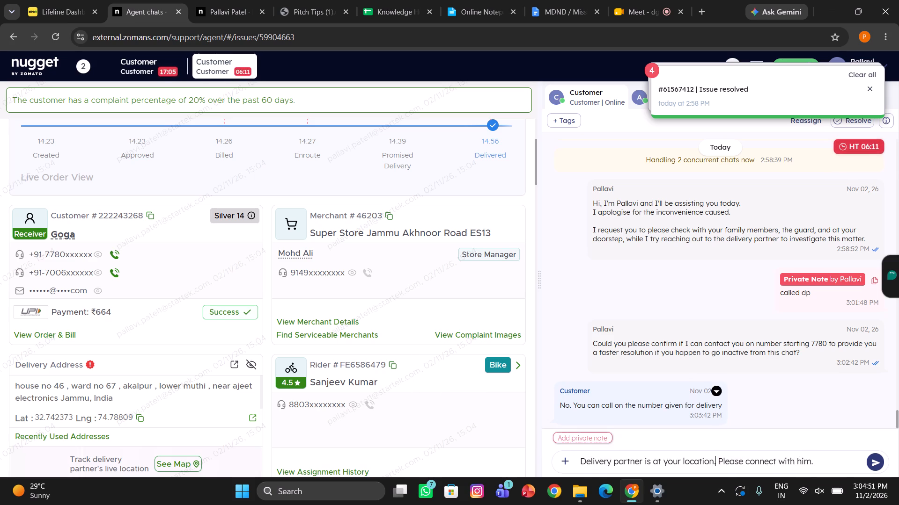
key(Return)
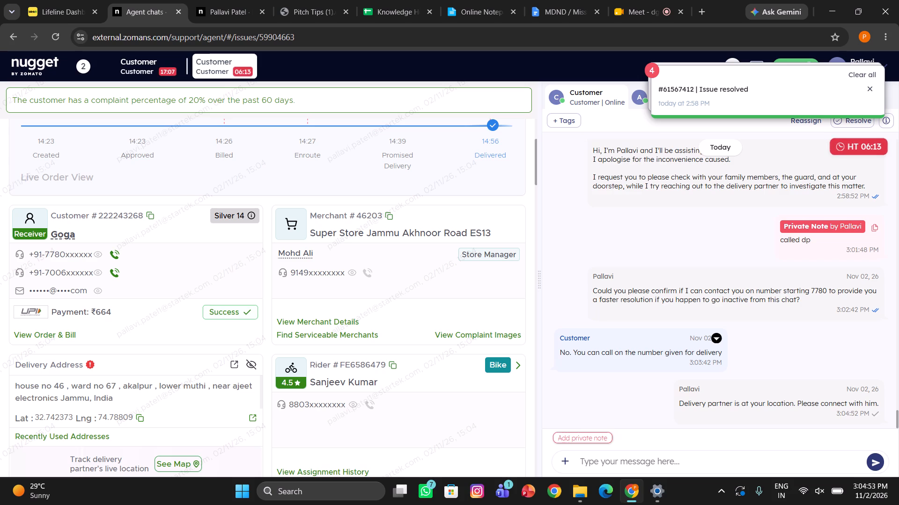
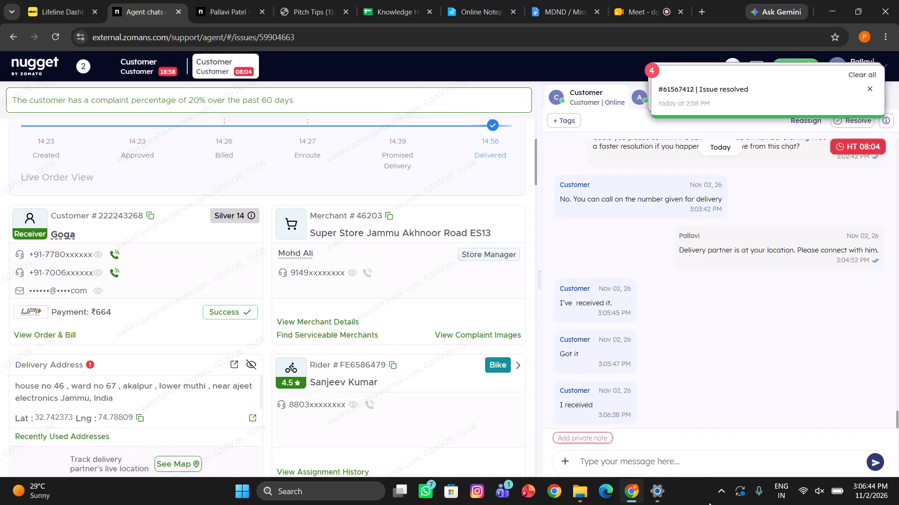
Send the customer the canned further-assistance response "Is there anything else I may help you with?".
text(/fur)
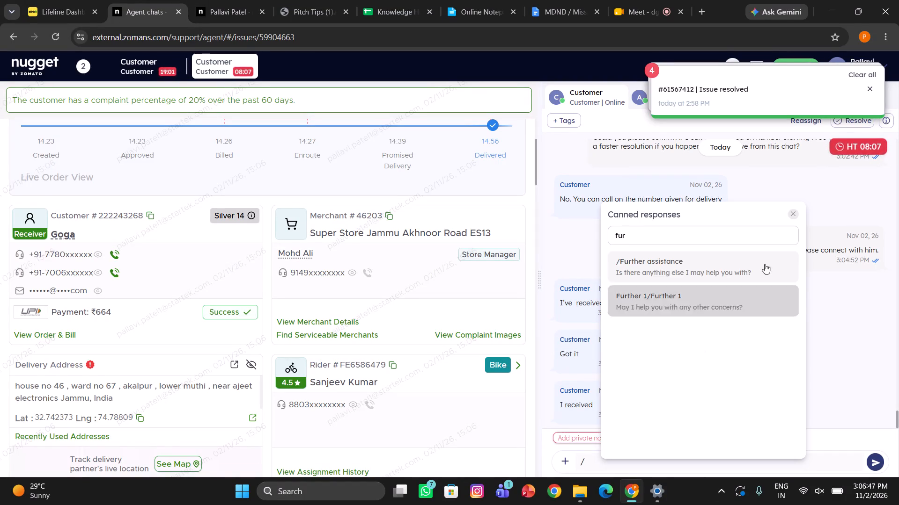
click(715, 252)
click(715, 252)
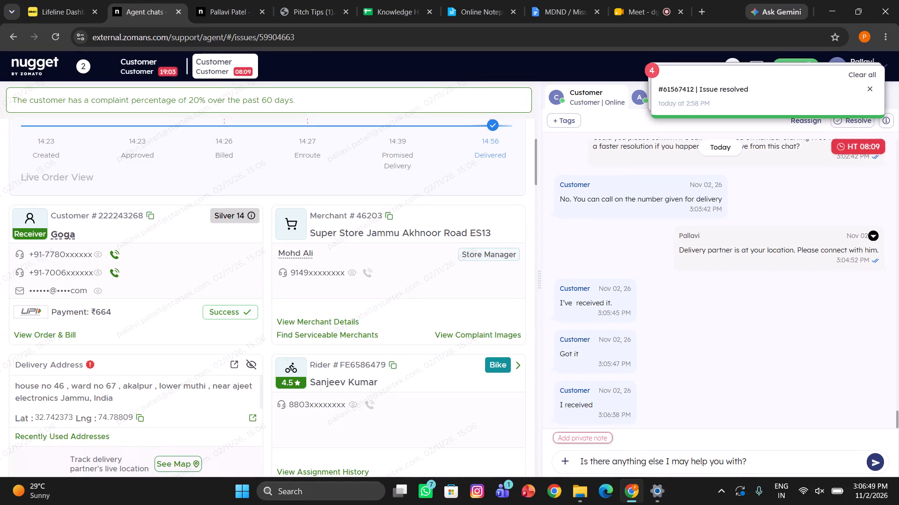
key(Return)
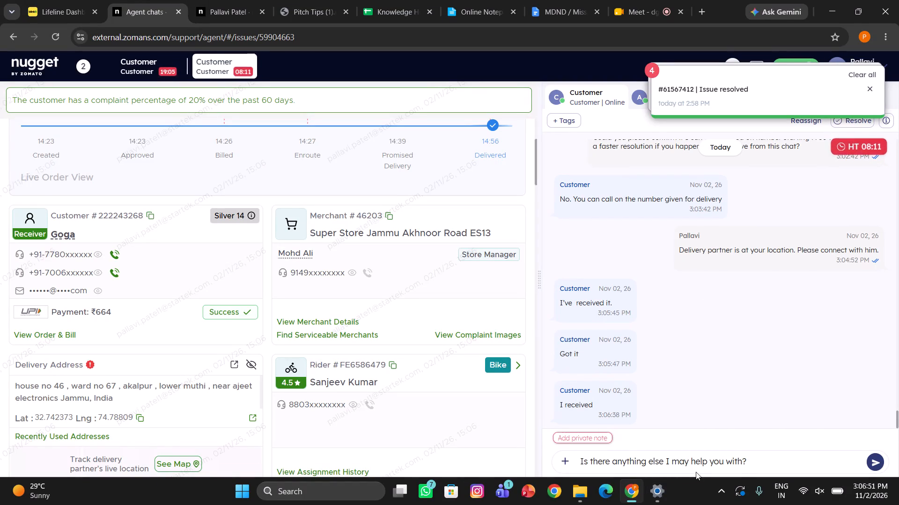
click(710, 453)
key(Return)
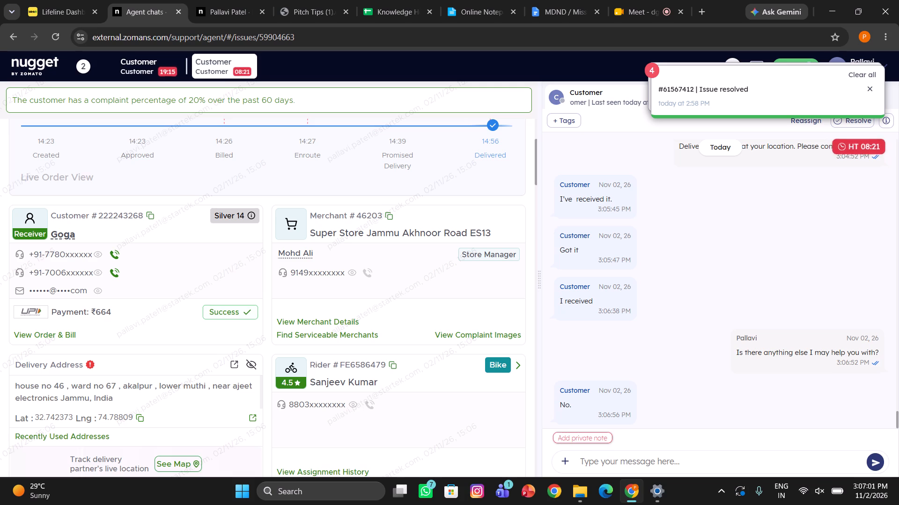
click(127, 60)
scroll(867, 372, down, 3)
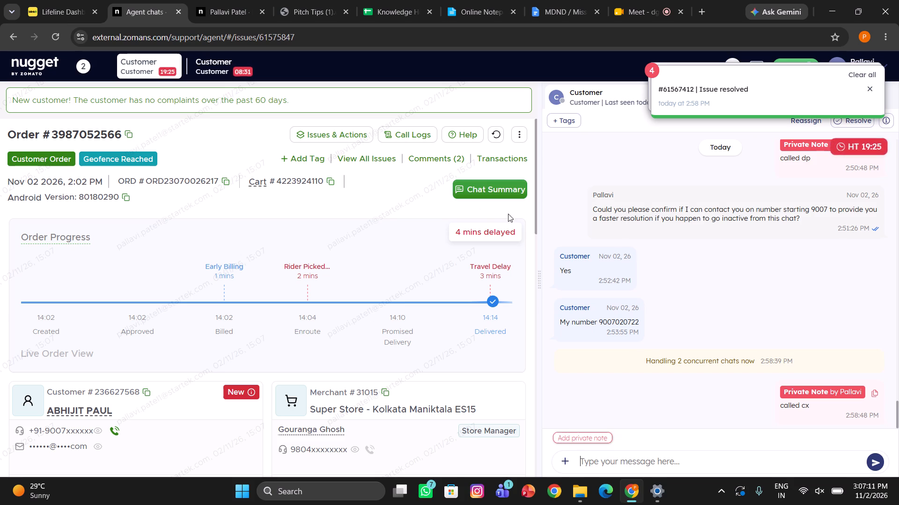
text(/ra)
click(671, 263)
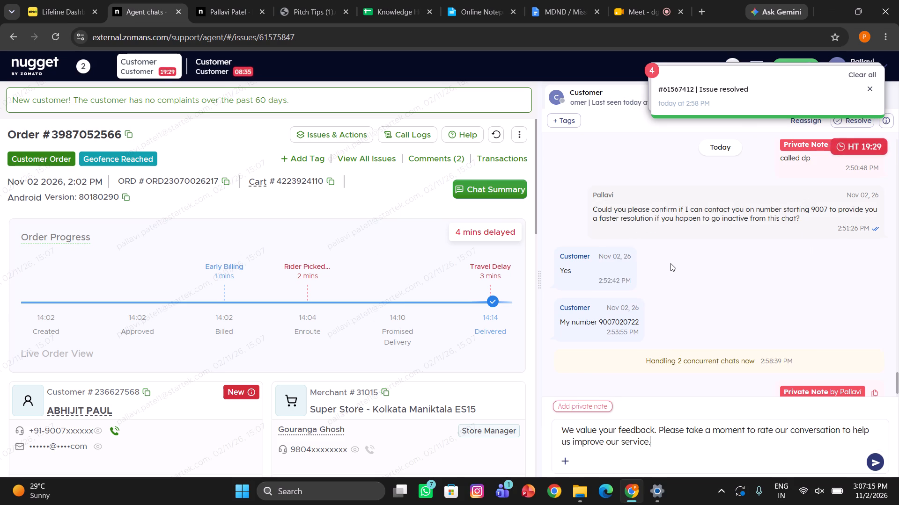
key(Return)
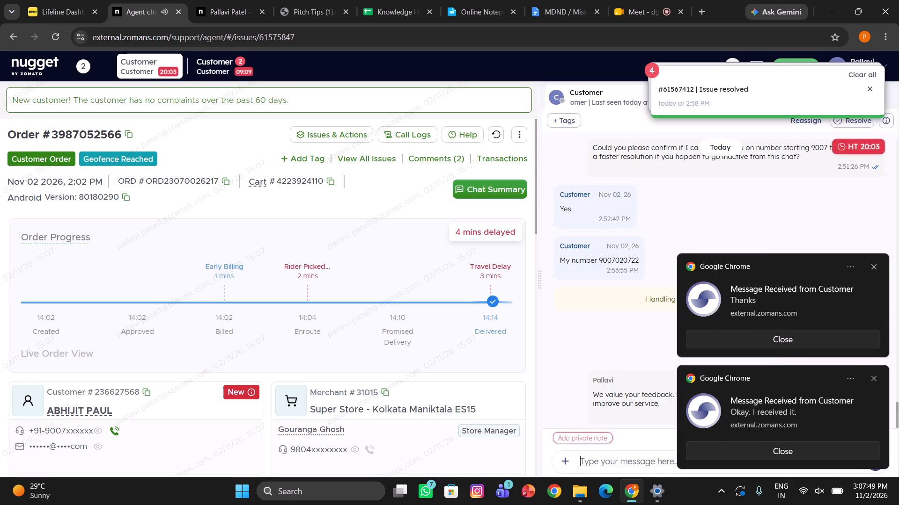
click(233, 70)
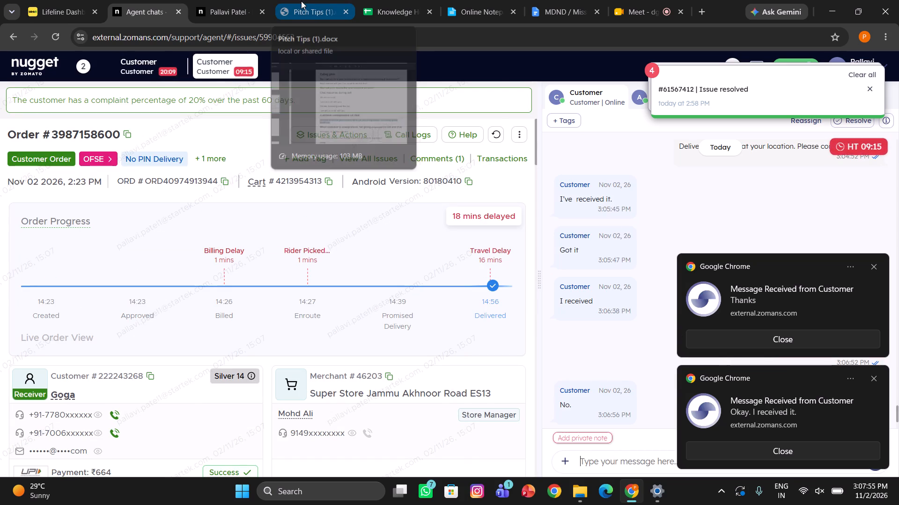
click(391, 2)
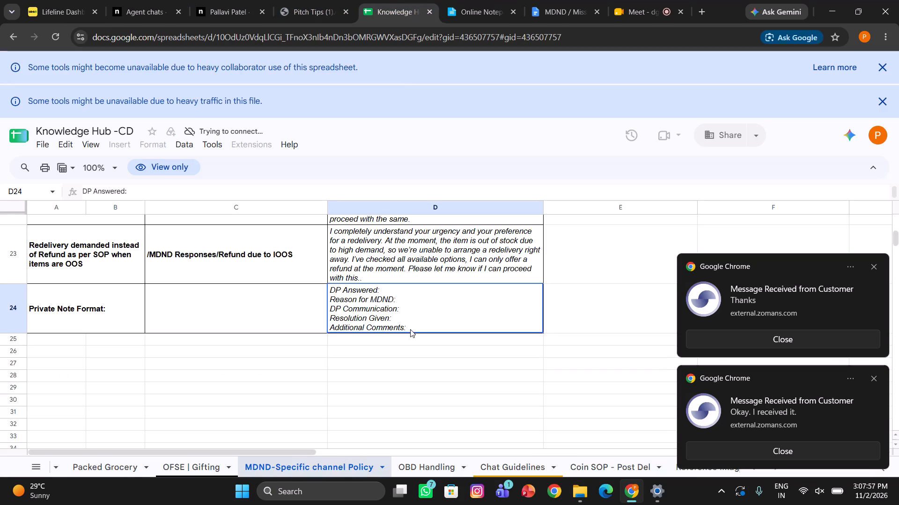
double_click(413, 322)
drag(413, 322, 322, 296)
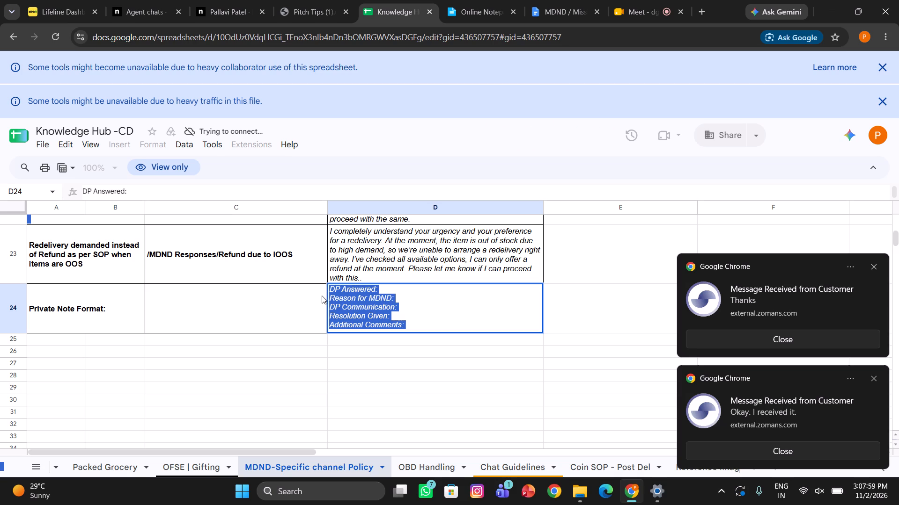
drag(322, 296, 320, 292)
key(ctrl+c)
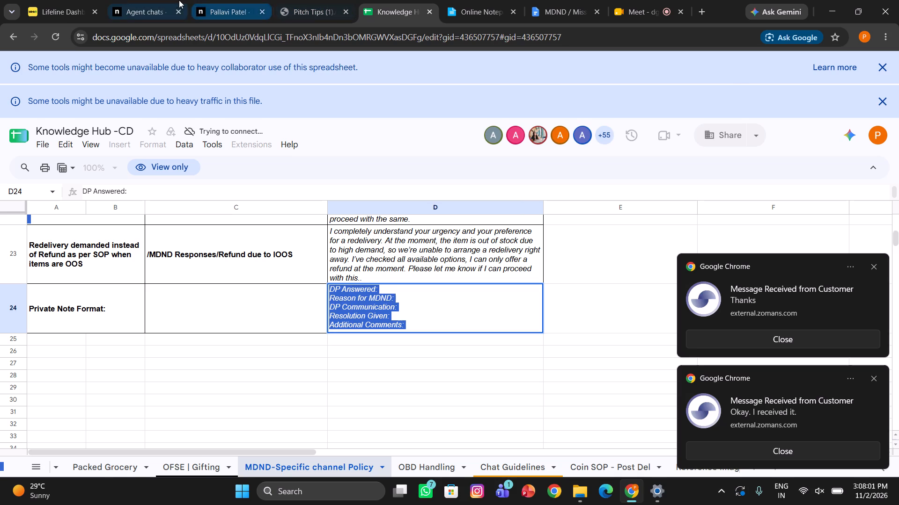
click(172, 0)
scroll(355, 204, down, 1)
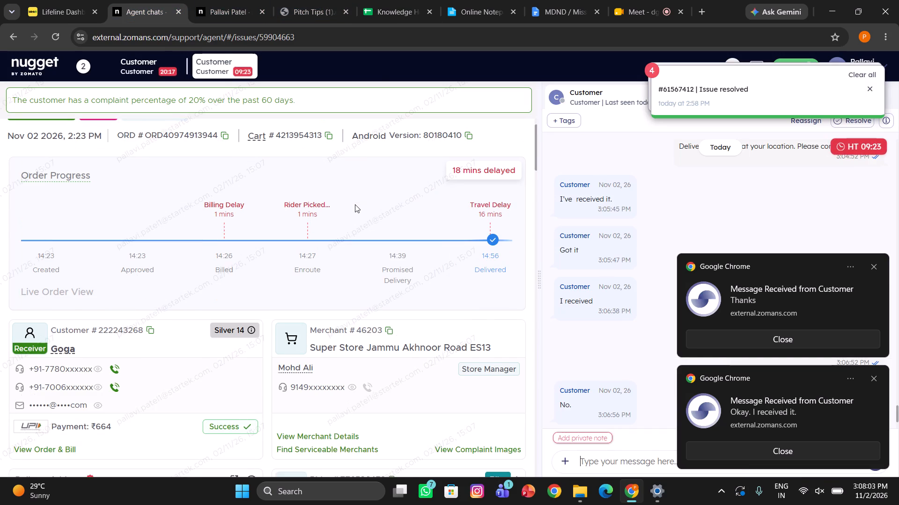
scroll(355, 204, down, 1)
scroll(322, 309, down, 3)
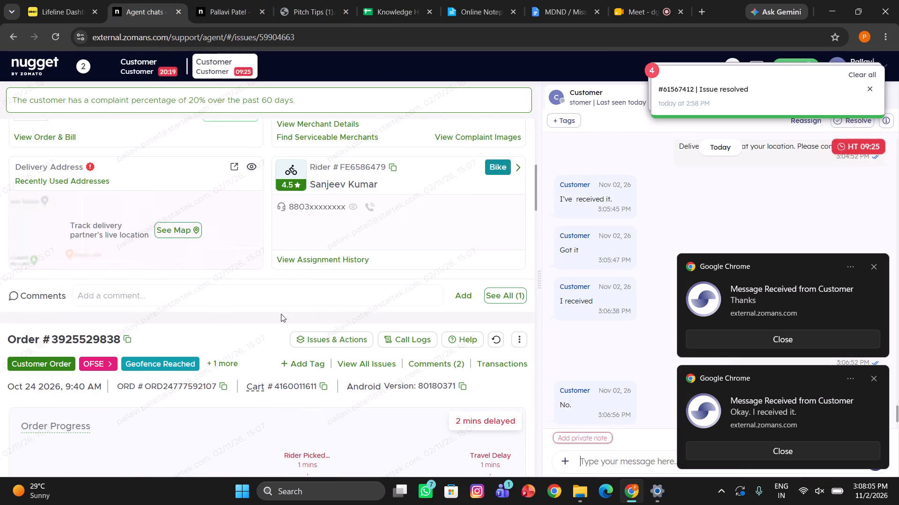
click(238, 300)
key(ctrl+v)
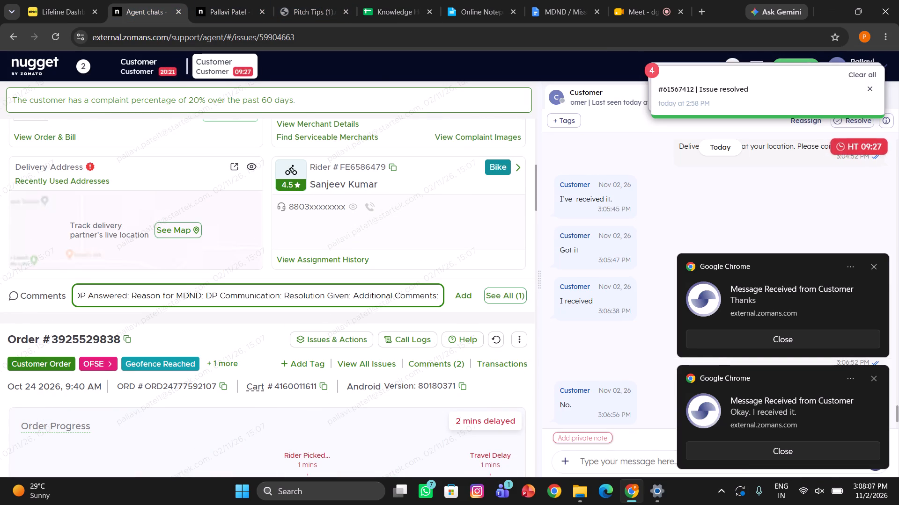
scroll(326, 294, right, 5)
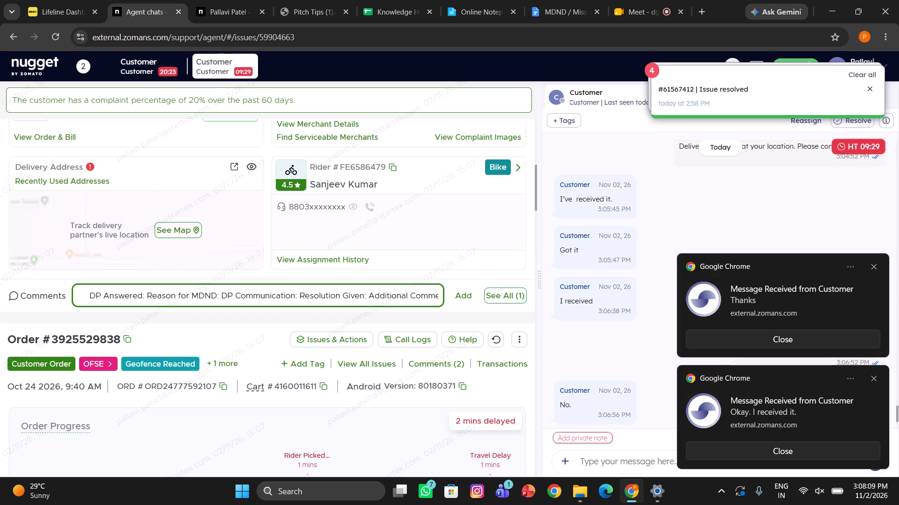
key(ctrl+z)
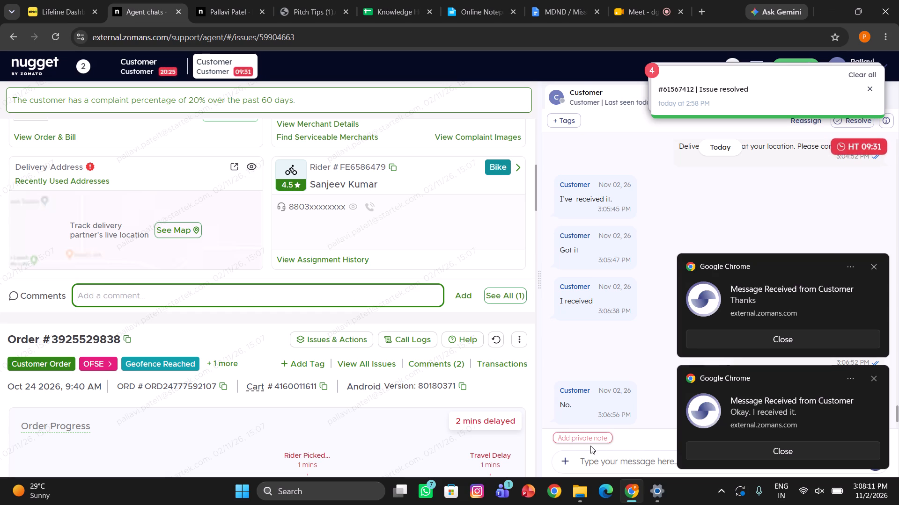
Start a private note and fill it with the Online Notepad template containing "DP Answered: yes" and "Reason for MDND: cx not received order".
click(593, 439)
key(ctrl+v)
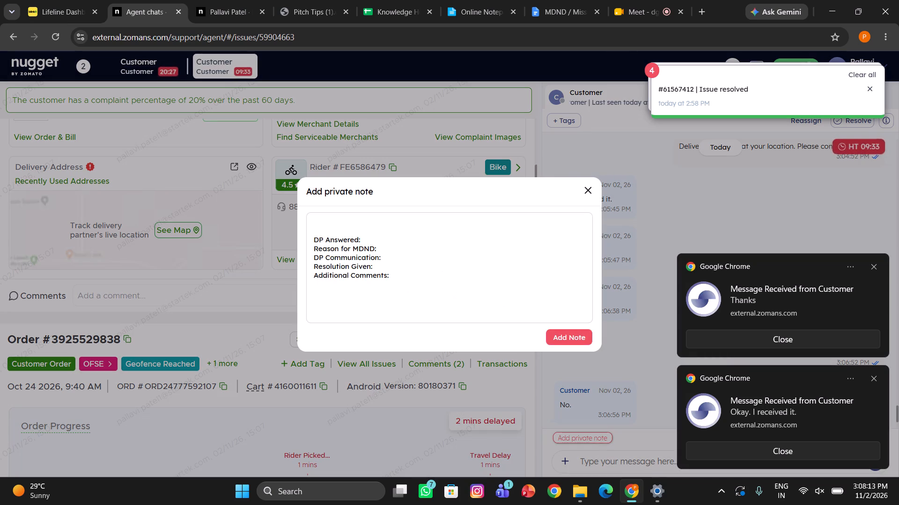
key(ctrl+z)
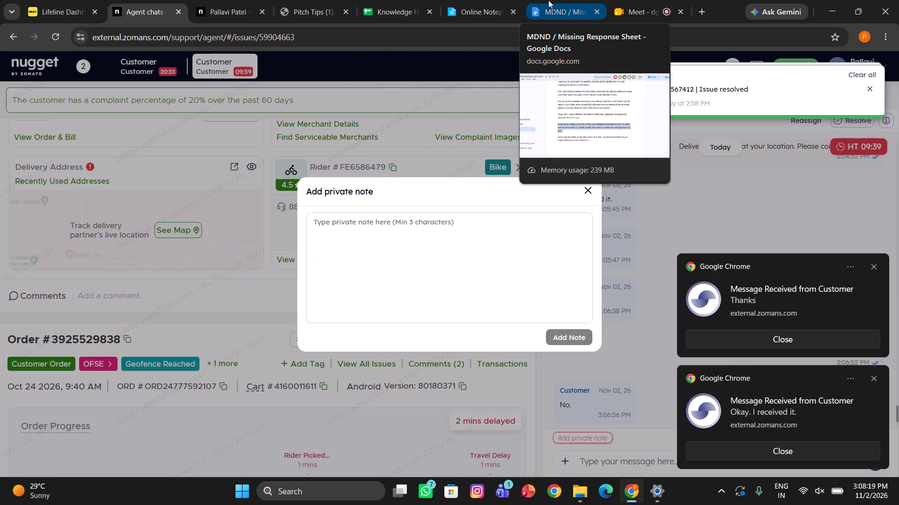
click(468, 1)
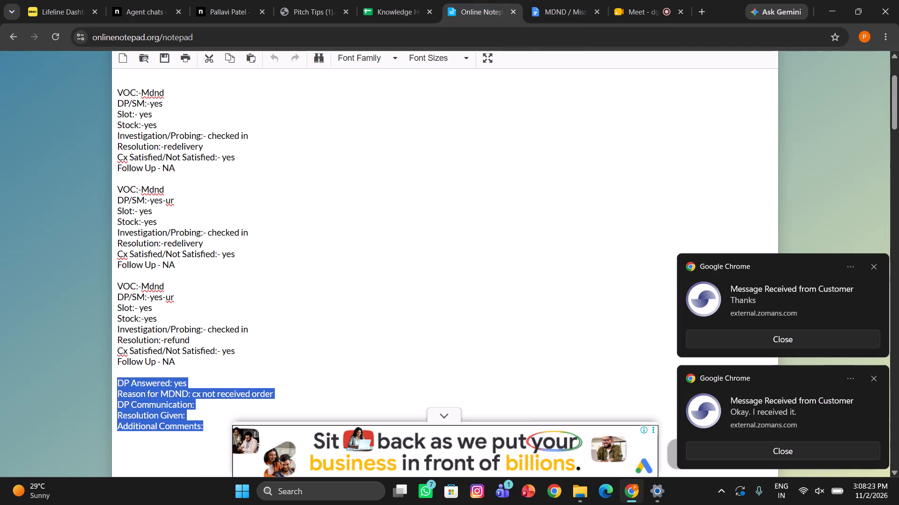
key(ctrl+c)
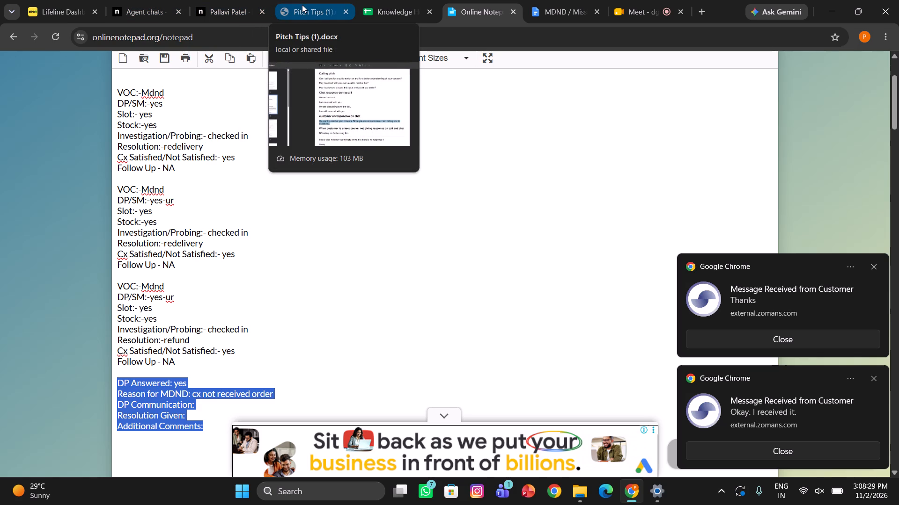
click(147, 1)
key(ctrl+v)
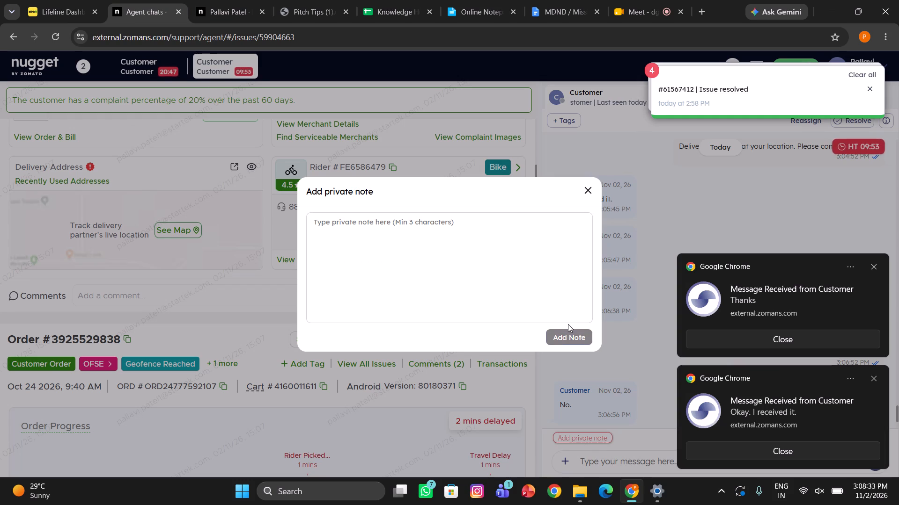
Enter "dp delivered" as the DP Communication in the private note.
click(383, 242)
key(space)
text(received)
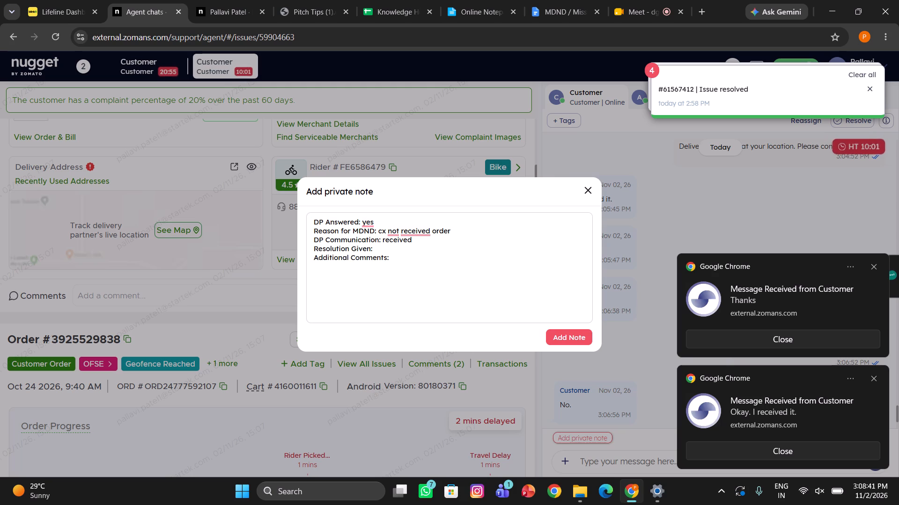
key(ctrl+a)
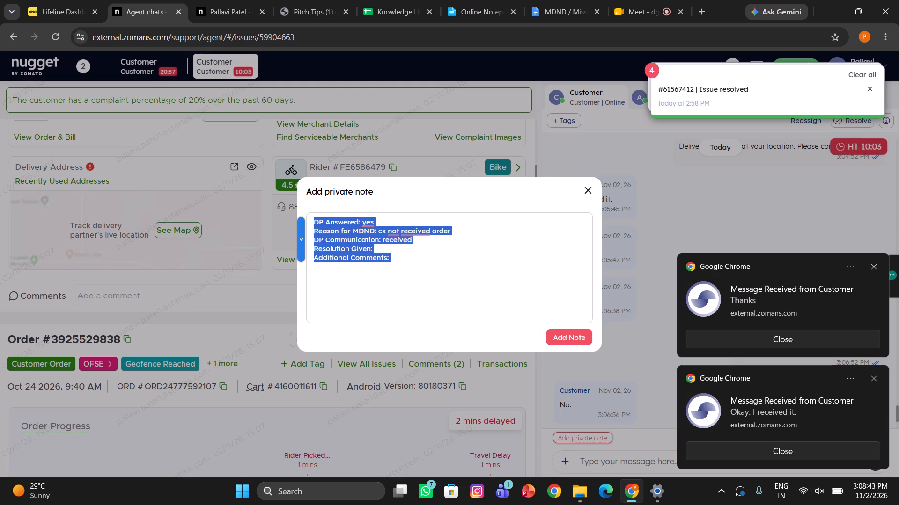
click(415, 241)
drag(415, 241, 382, 241)
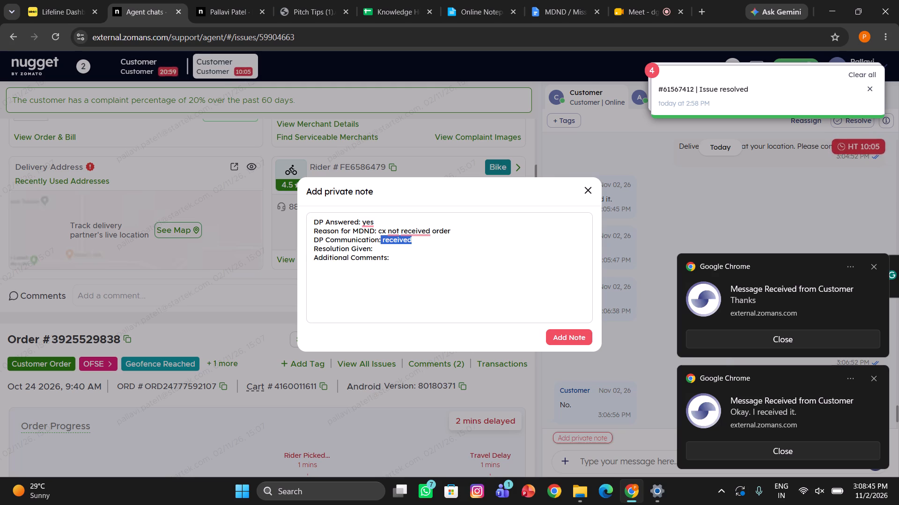
key(BackSpace)
key(space)
text(dp delivered)
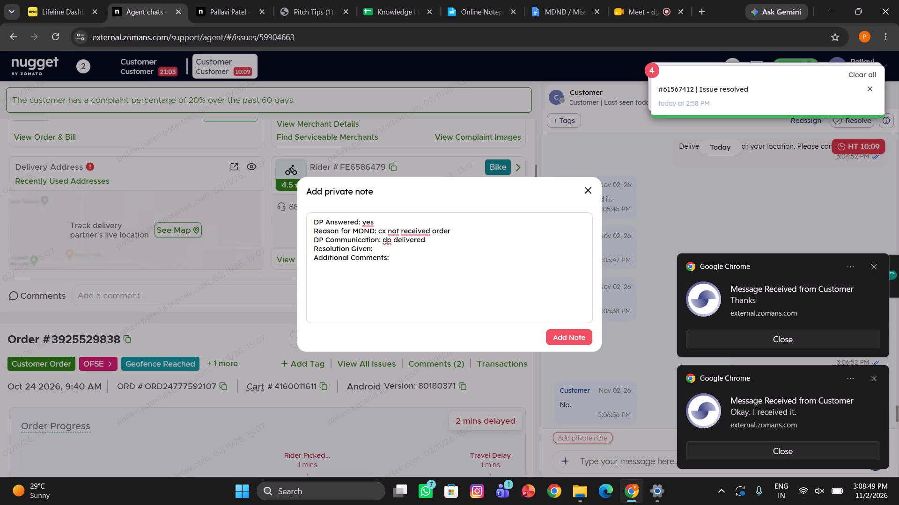
Enter "received" as the Resolution Given in the private note and close the note window without adding it.
click(386, 250)
key(space)
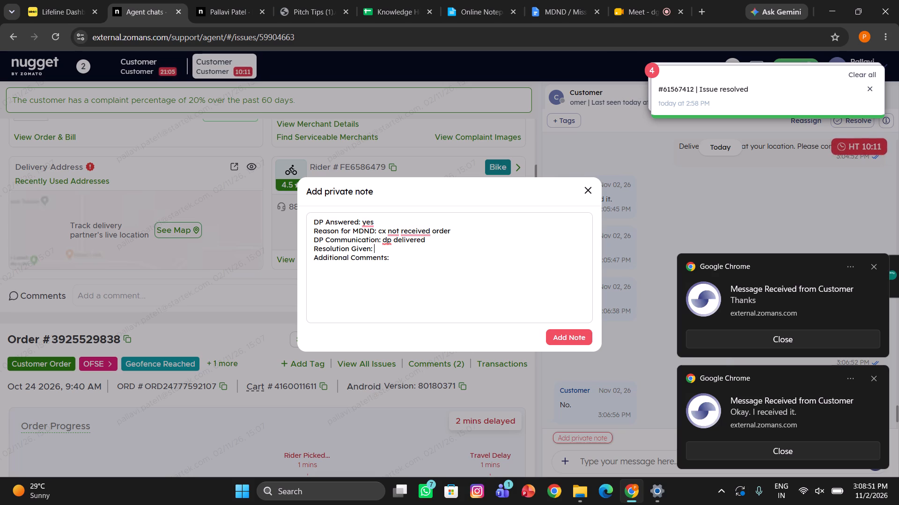
key(ctrl+v)
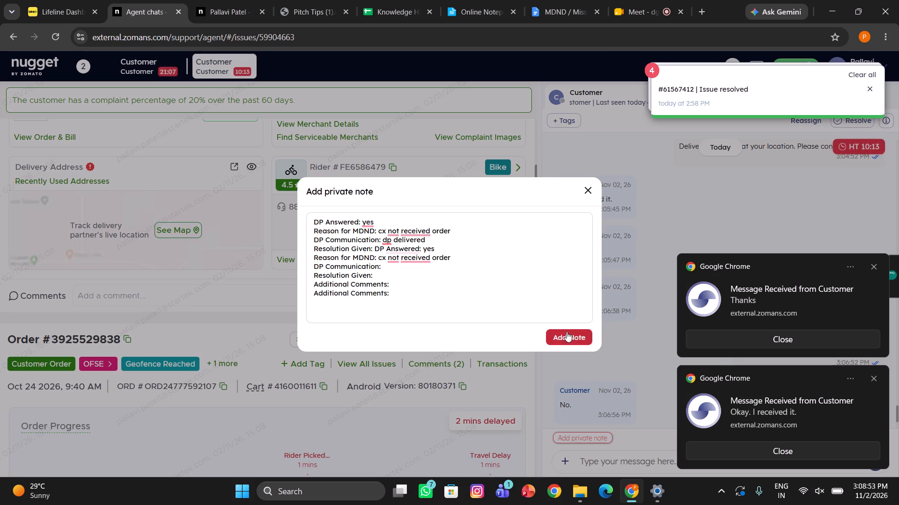
key(ctrl+z)
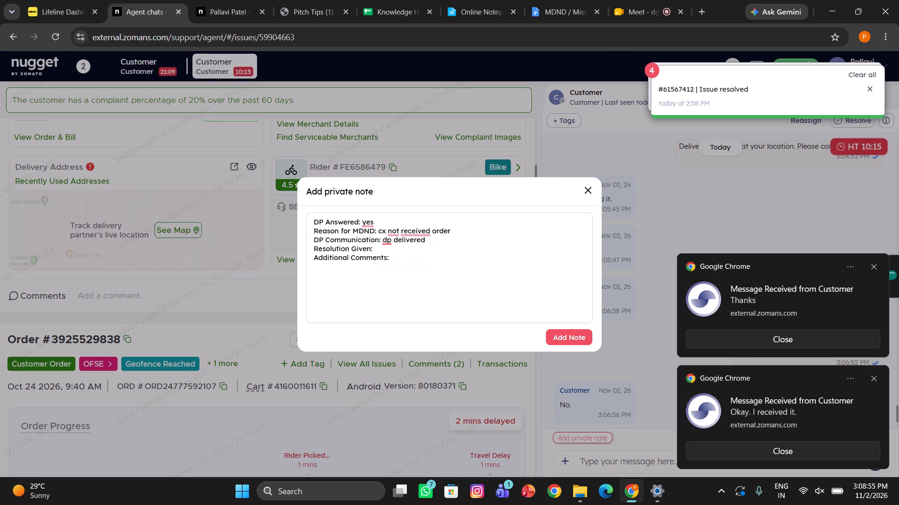
text(received)
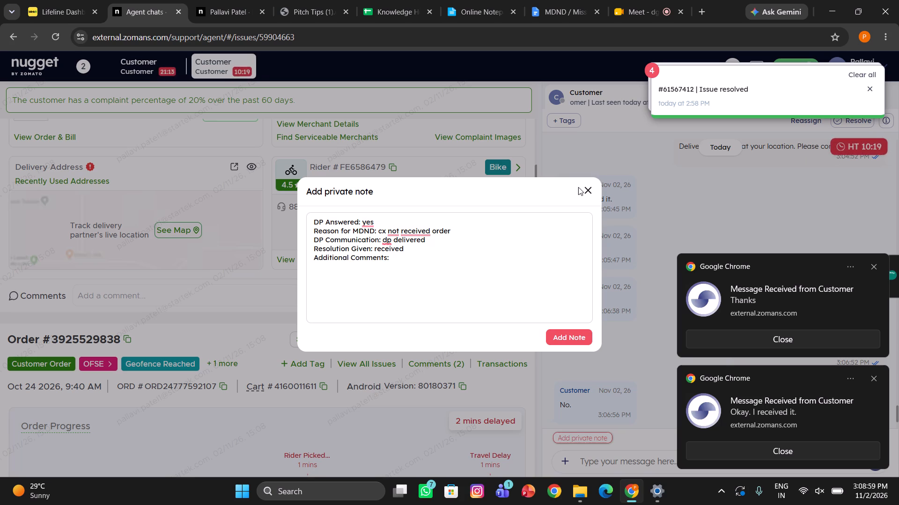
click(583, 188)
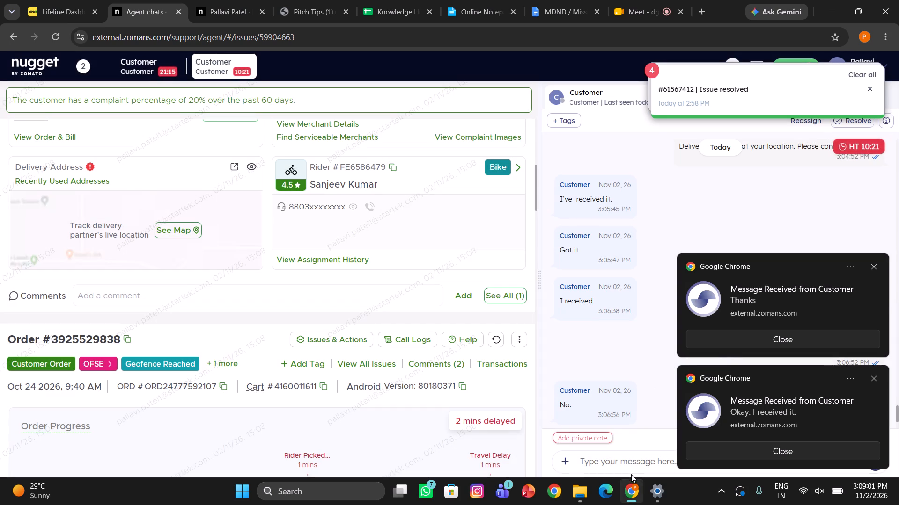
Send the customer the canned rating request beginning "I hope I was able to resolve your concern.".
click(639, 464)
text(/ra)
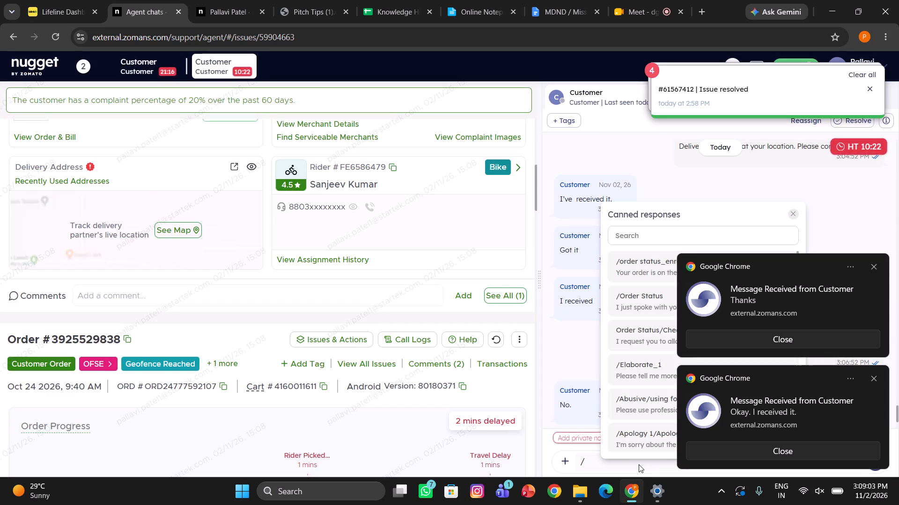
click(633, 305)
key(Return)
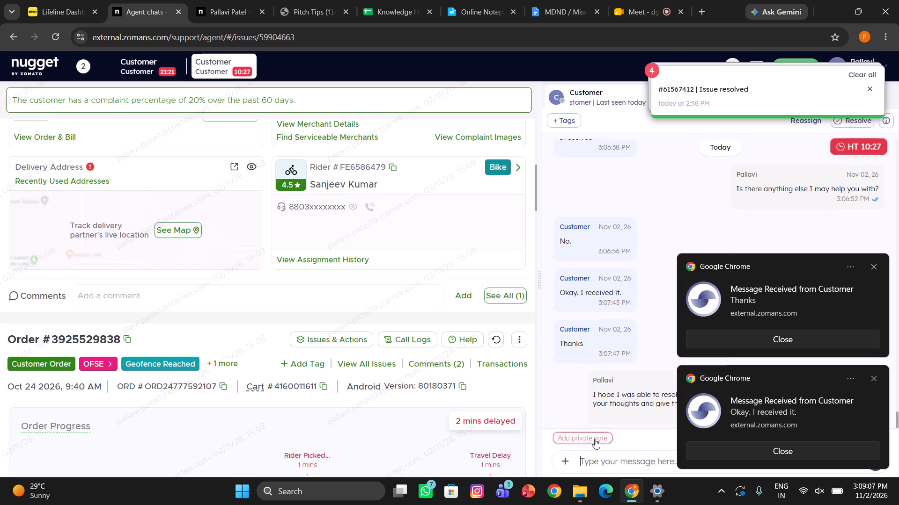
Reopen the drafted private note and add it to the chat.
click(595, 439)
click(570, 334)
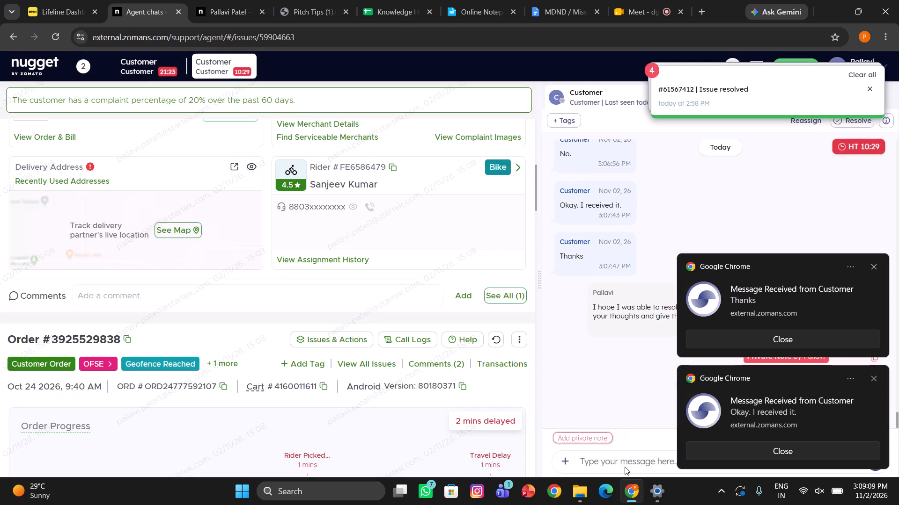
Send the customer the canned /Closing response.
click(596, 465)
text(/clo)
click(637, 276)
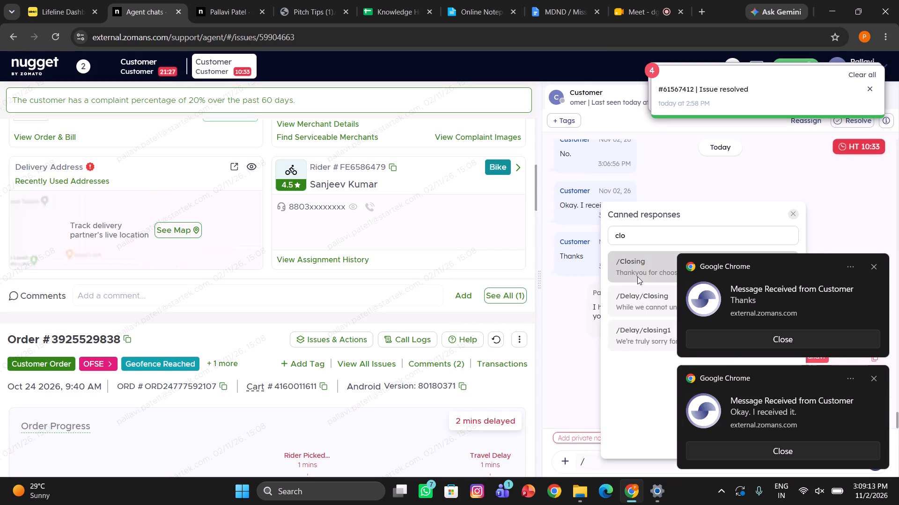
key(Return)
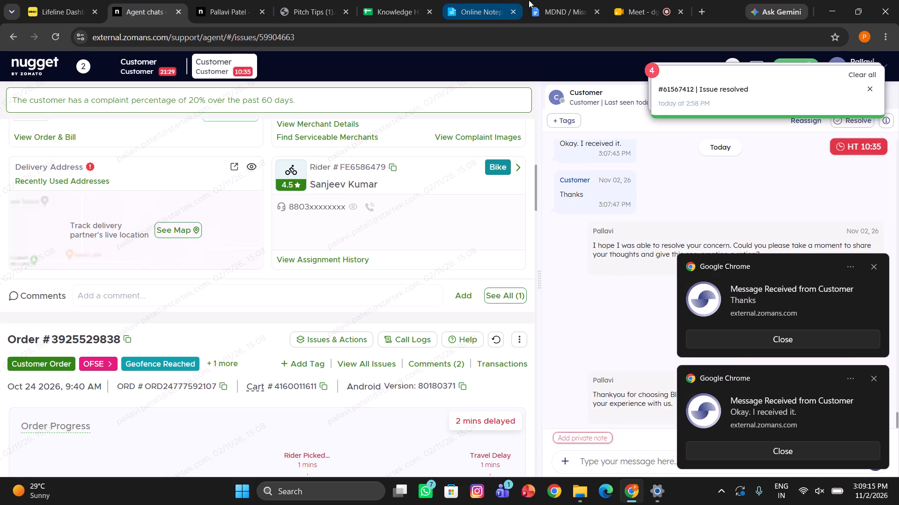
In Online Notepad, copy the first VOC:-Mdnd comment template, from the VOC line through Follow Up - NA.
click(536, 0)
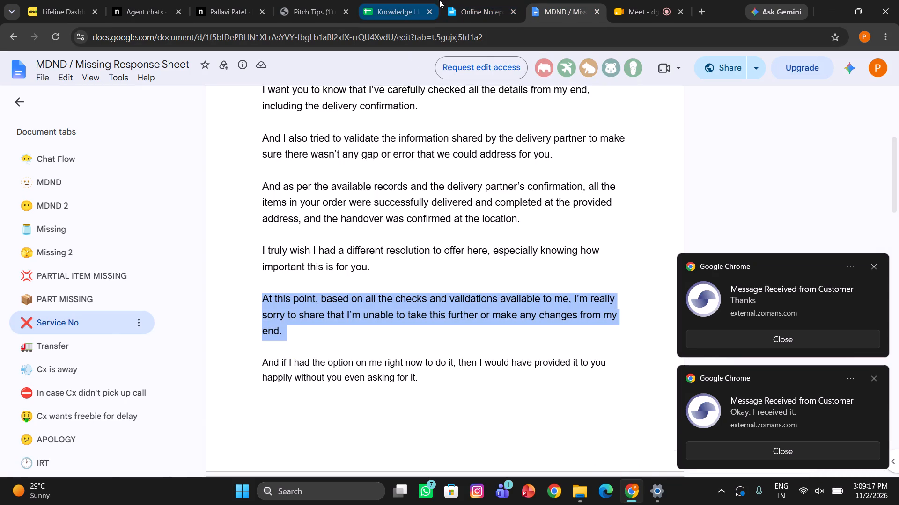
click(446, 0)
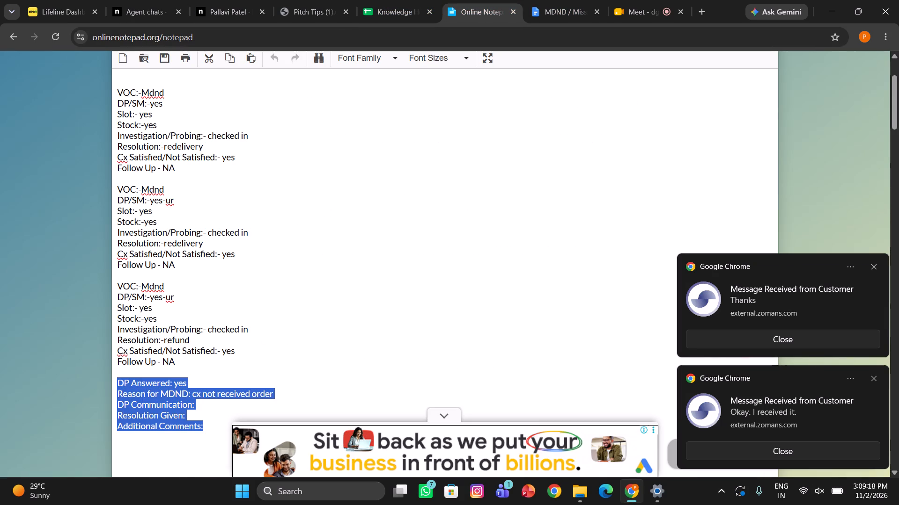
scroll(227, 262, up, 1)
drag(185, 277, 111, 206)
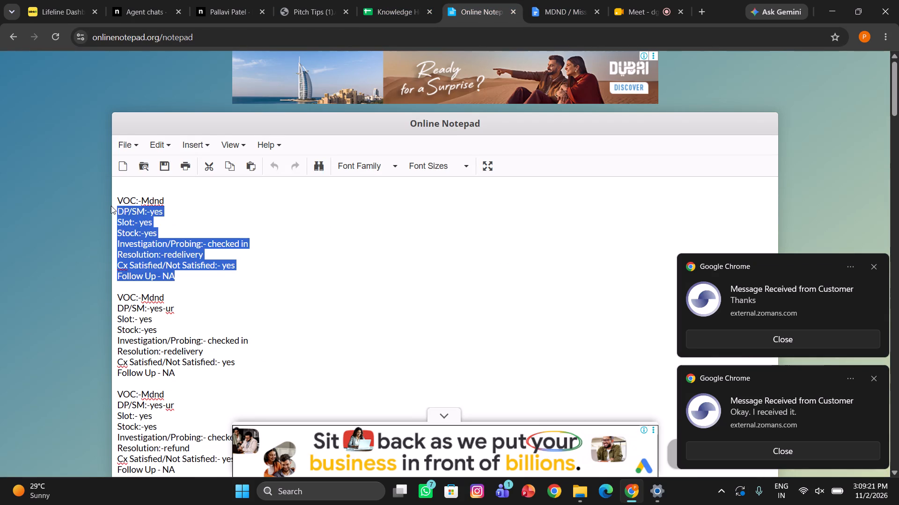
drag(111, 206, 111, 203)
key(ctrl+c)
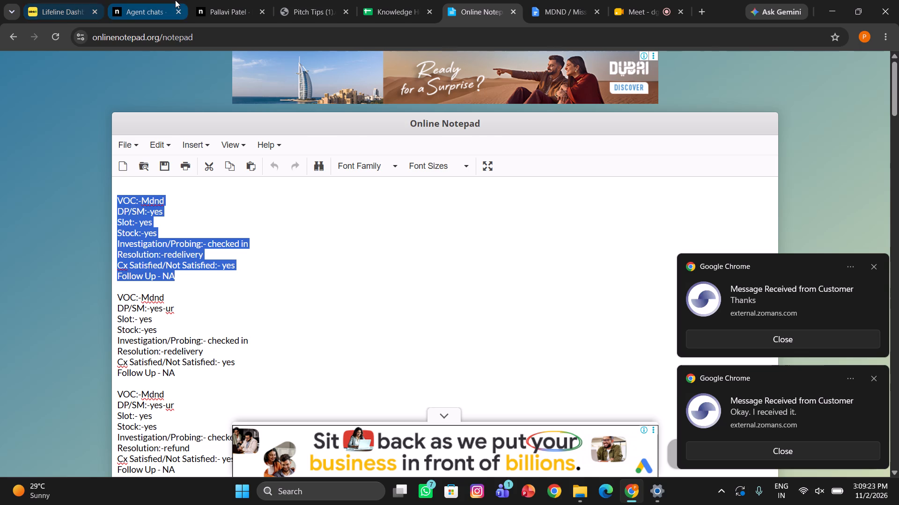
Back in the agent chat, paste the template as a comment above the order details, change its Resolution to "received" and add it.
click(175, 0)
scroll(266, 277, down, 2)
scroll(266, 277, up, 2)
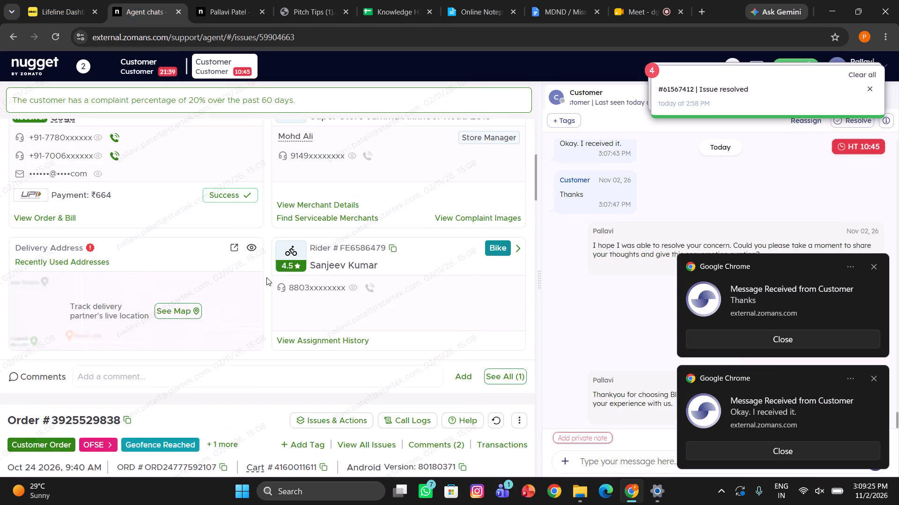
scroll(266, 277, up, 4)
scroll(254, 251, down, 4)
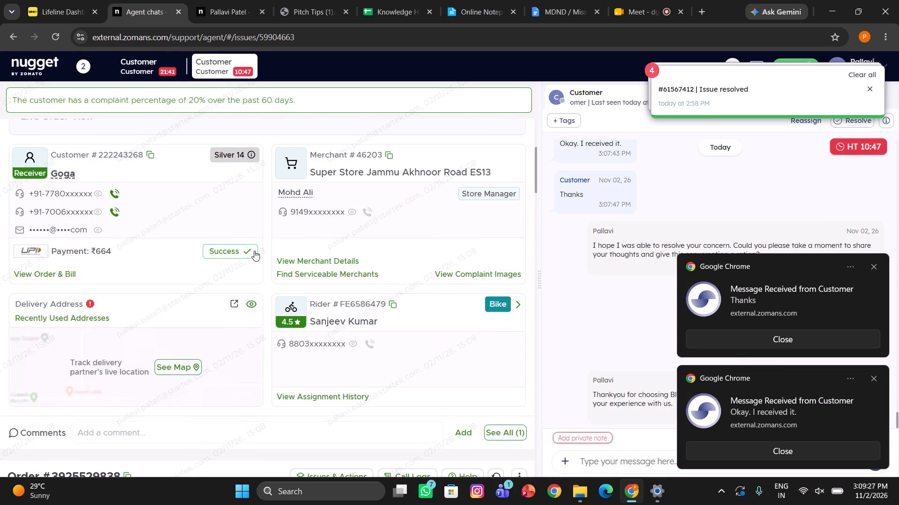
click(151, 440)
key(ctrl+v)
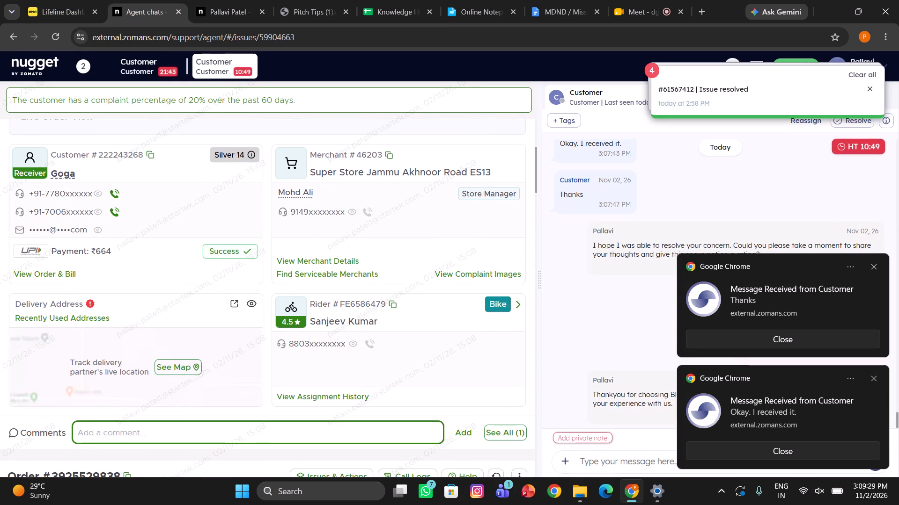
drag(256, 431, 224, 429)
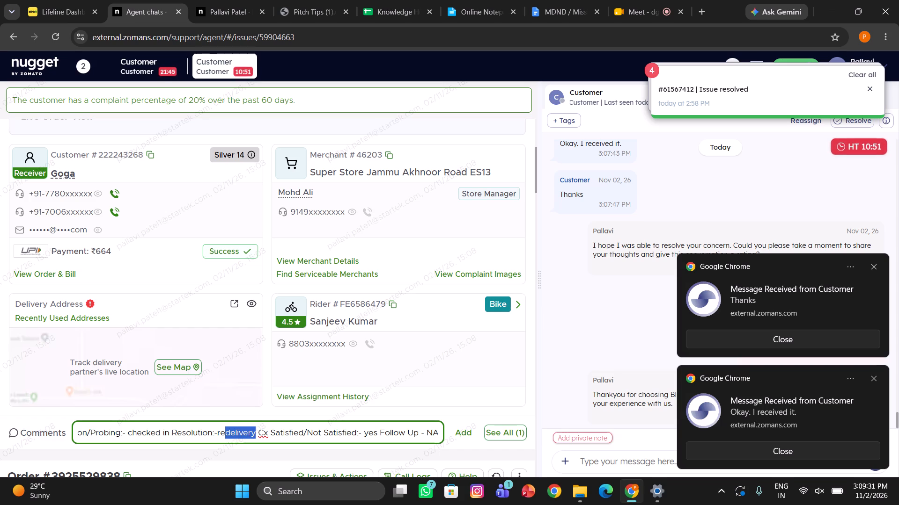
drag(224, 429, 223, 429)
key(BackSpace)
text(ceived)
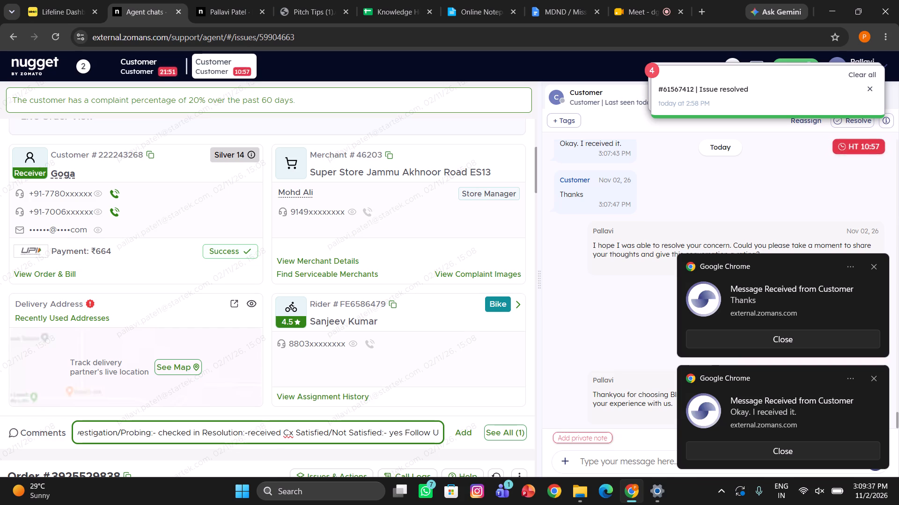
key(Return)
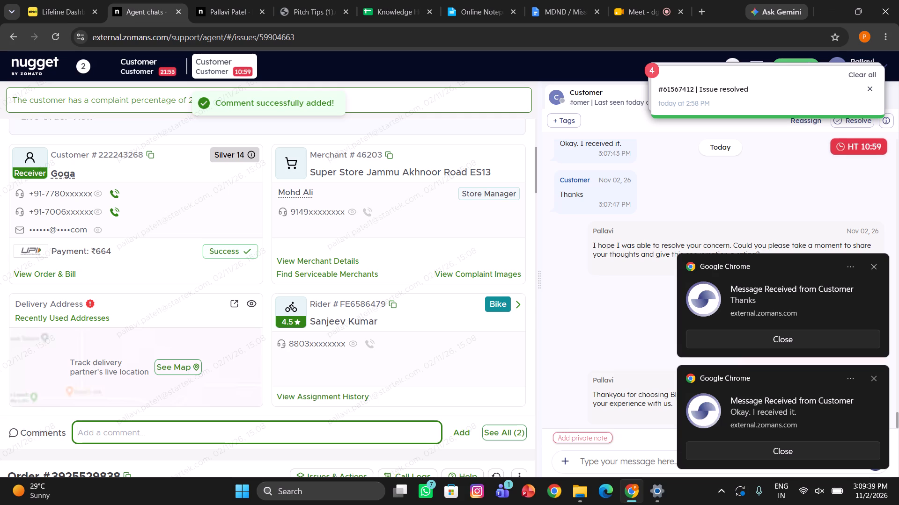
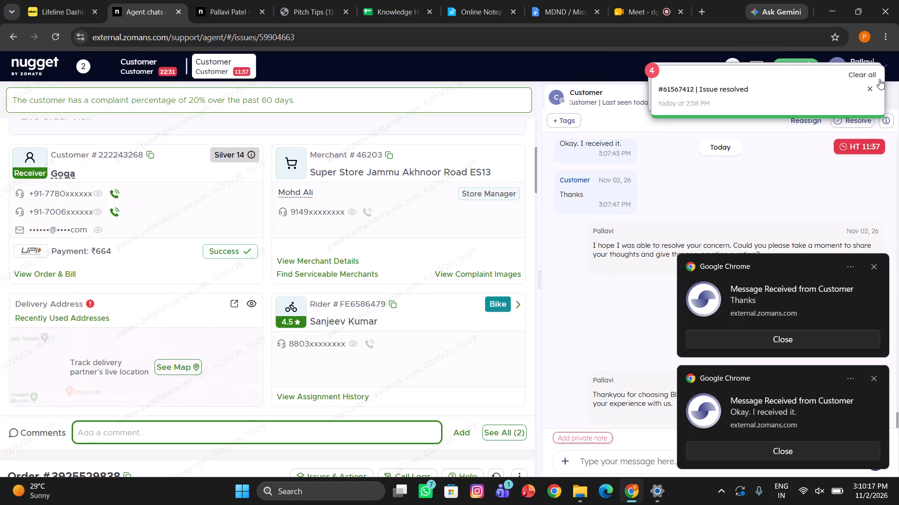
Clear all the issue notifications covering the chat header.
click(864, 75)
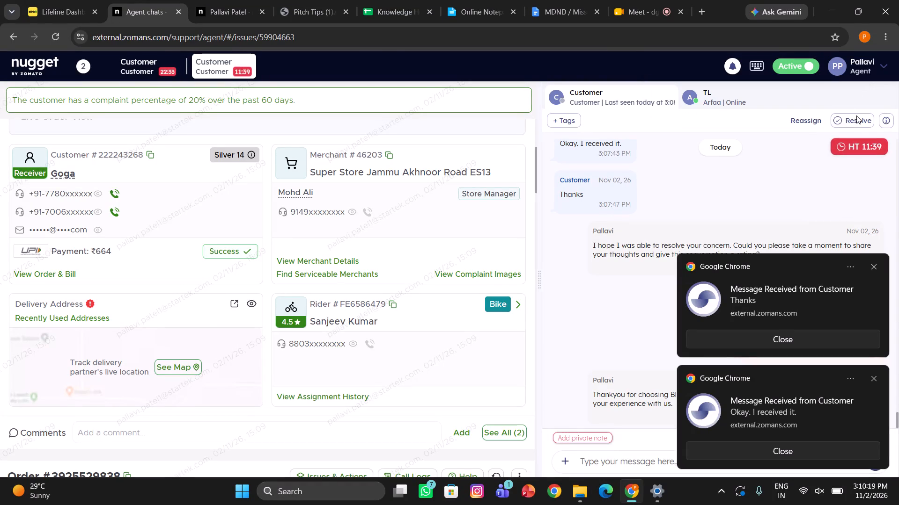
Start resolving the current customer chat and search the issue tags for "mdnd".
click(855, 117)
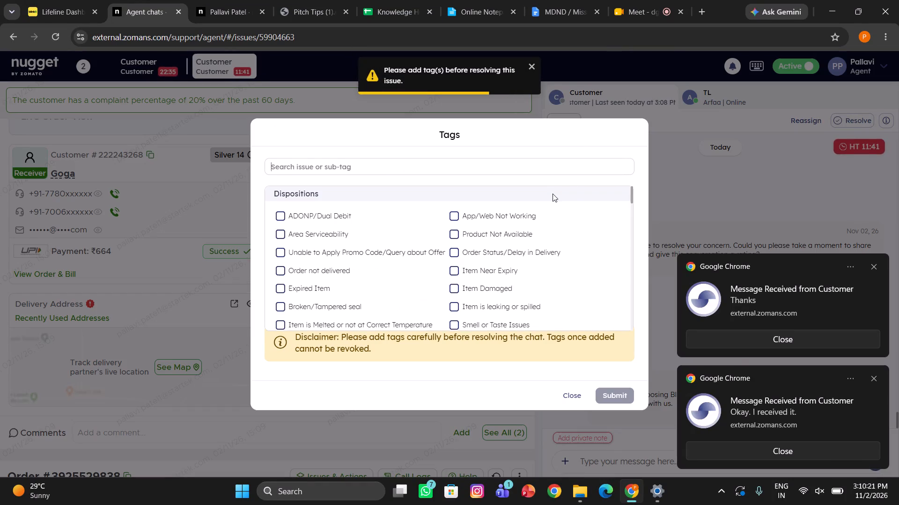
text(mdnd)
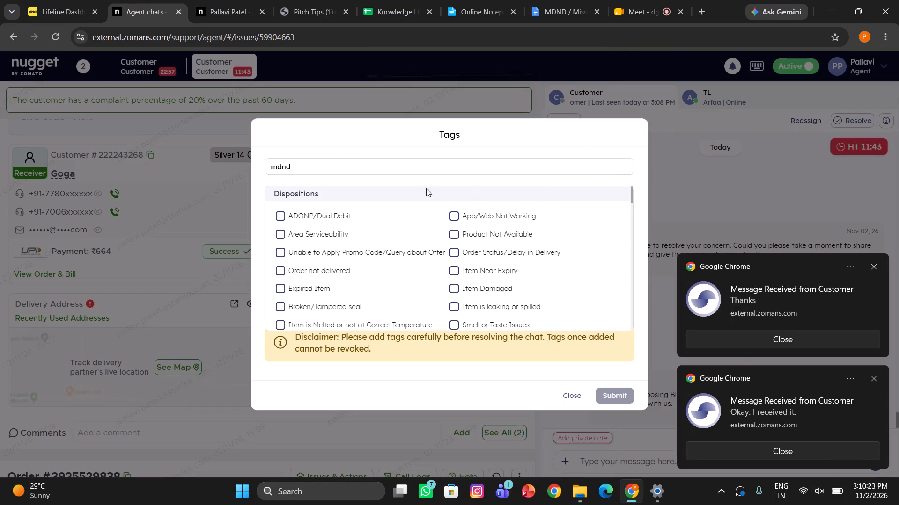
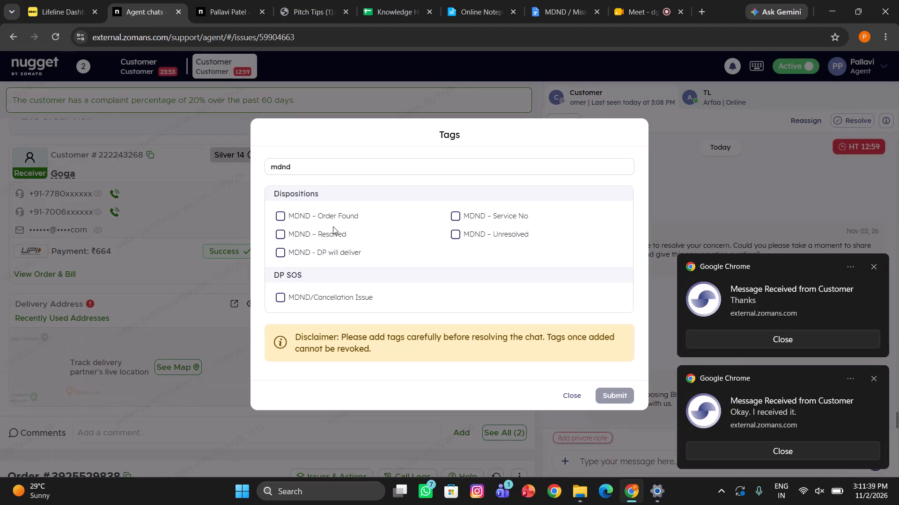
Select the "MDND – Resolved" disposition tag for the customer chat and submit it.
click(333, 226)
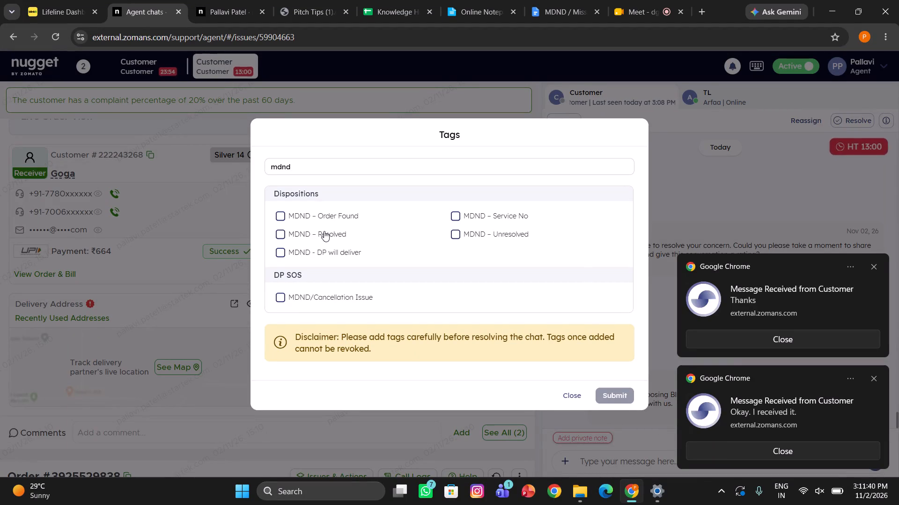
click(335, 233)
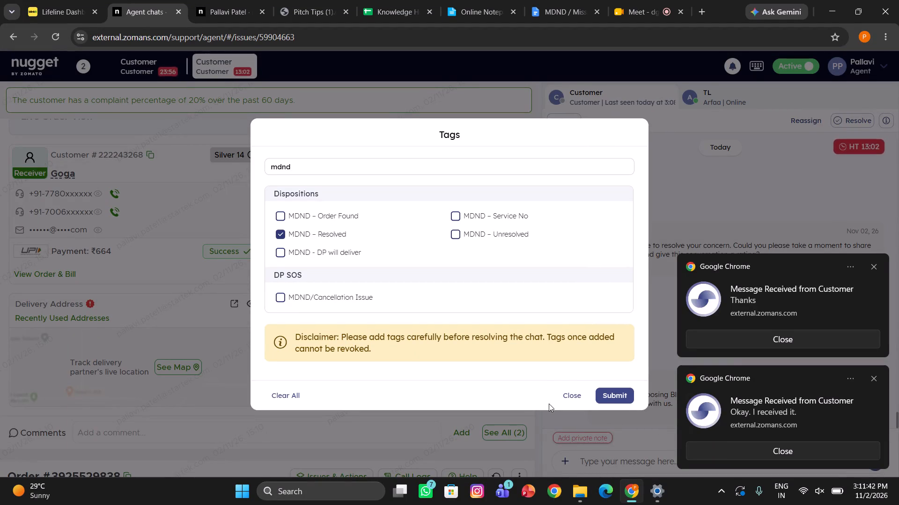
click(612, 390)
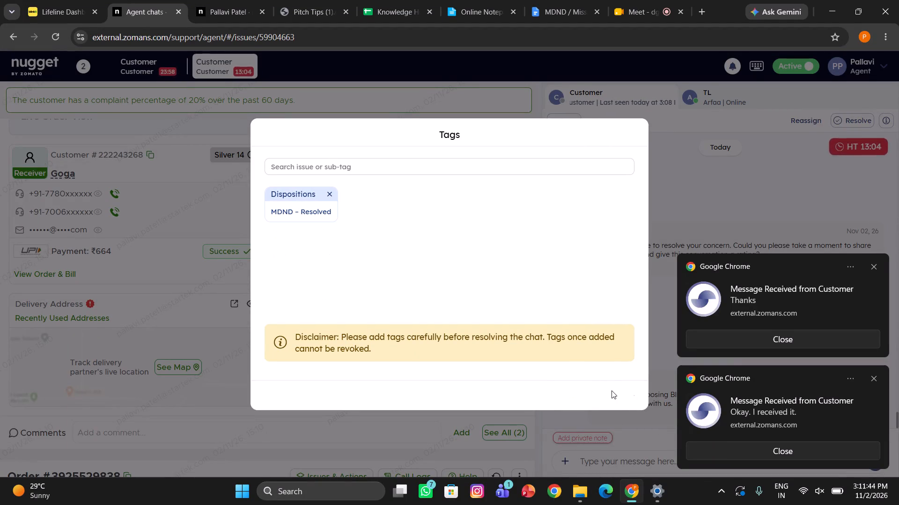
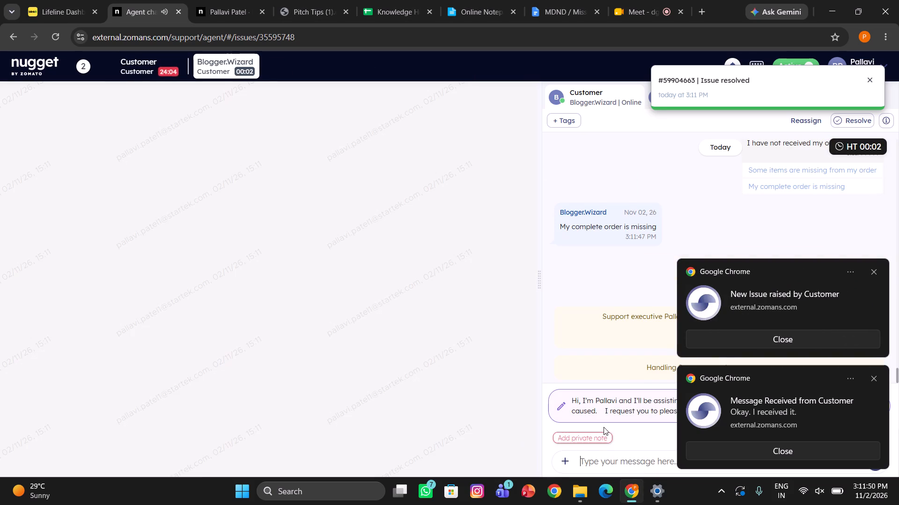
Send the suggested introductory greeting to the customer in the new chat about a completely missing order.
click(634, 400)
click(634, 400)
key(Return)
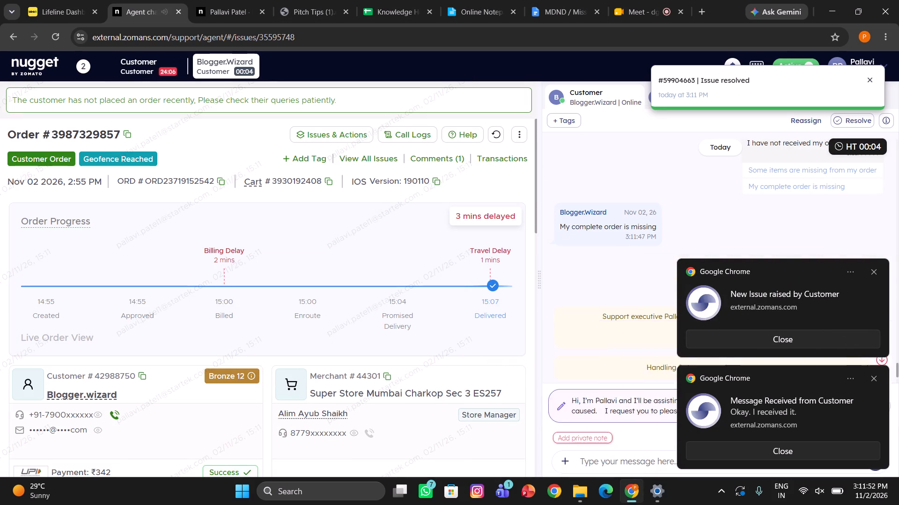
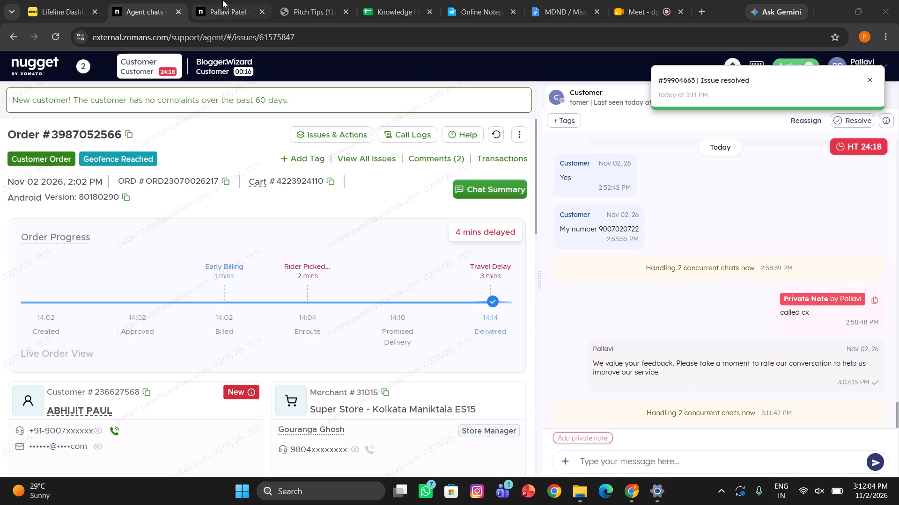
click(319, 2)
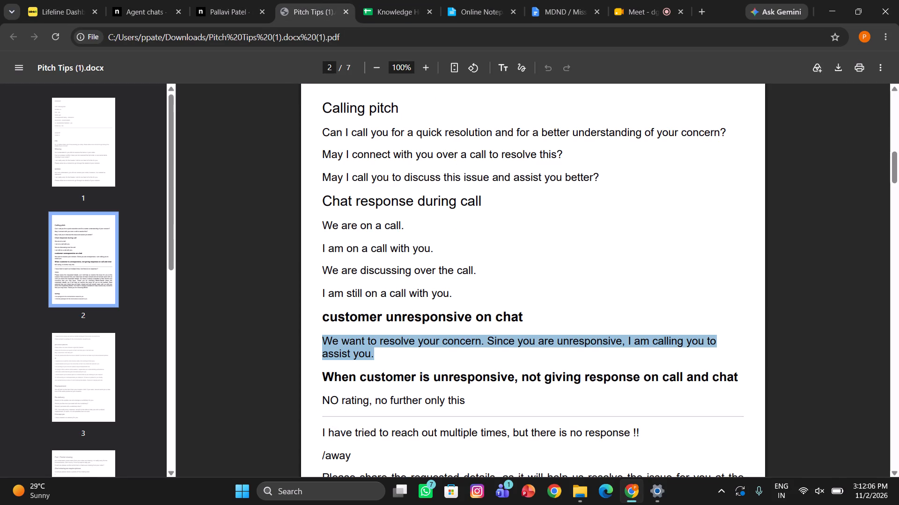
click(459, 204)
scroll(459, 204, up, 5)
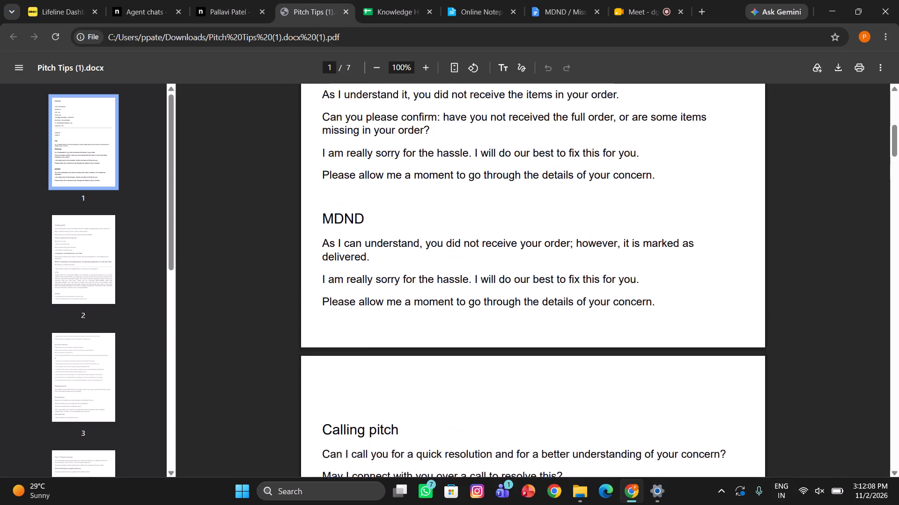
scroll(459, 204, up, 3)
click(479, 12)
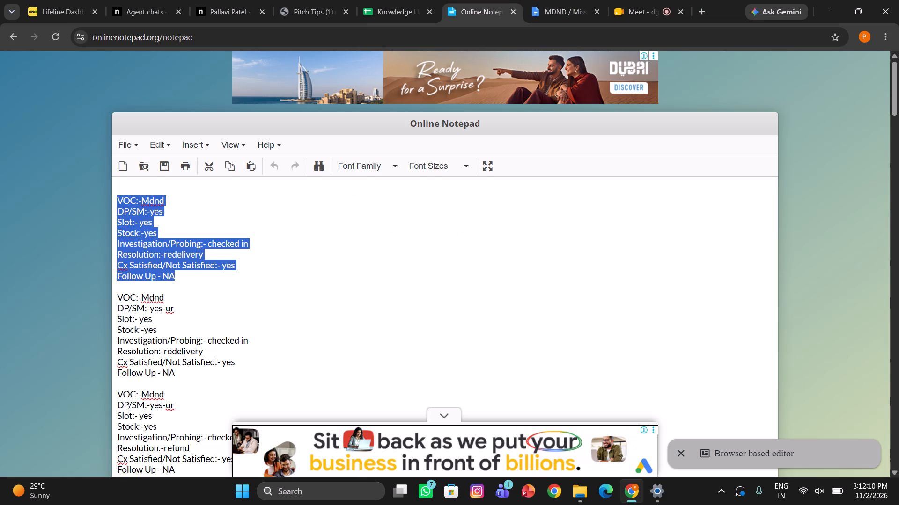
key(ctrl+c)
click(128, 0)
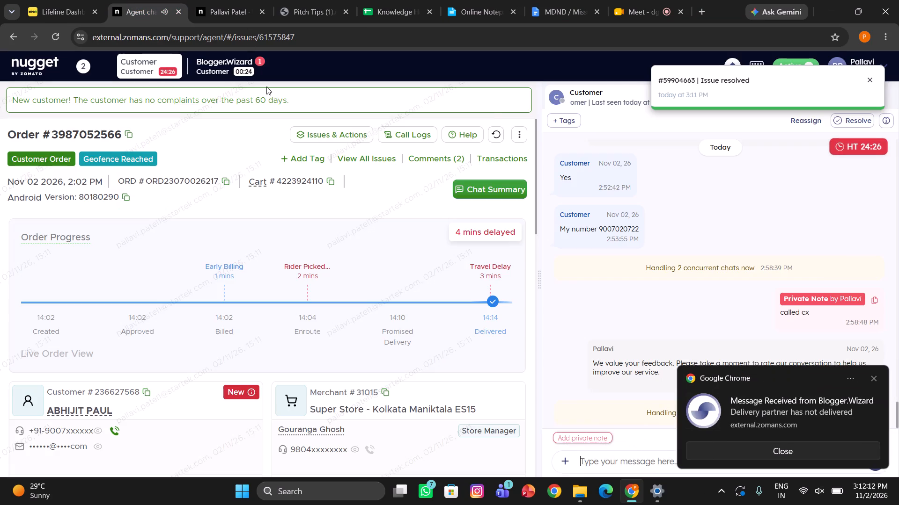
scroll(287, 262, down, 2)
scroll(232, 369, down, 2)
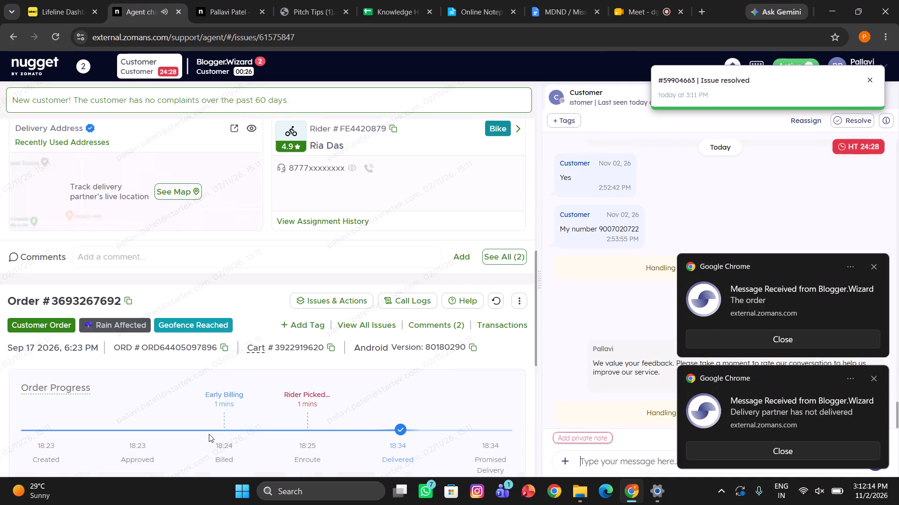
scroll(241, 346, up, 1)
click(147, 303)
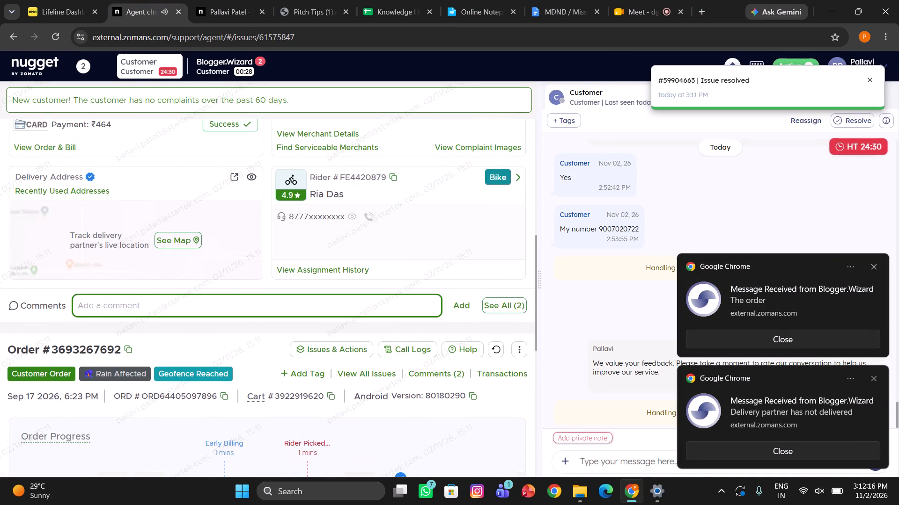
key(ctrl+v)
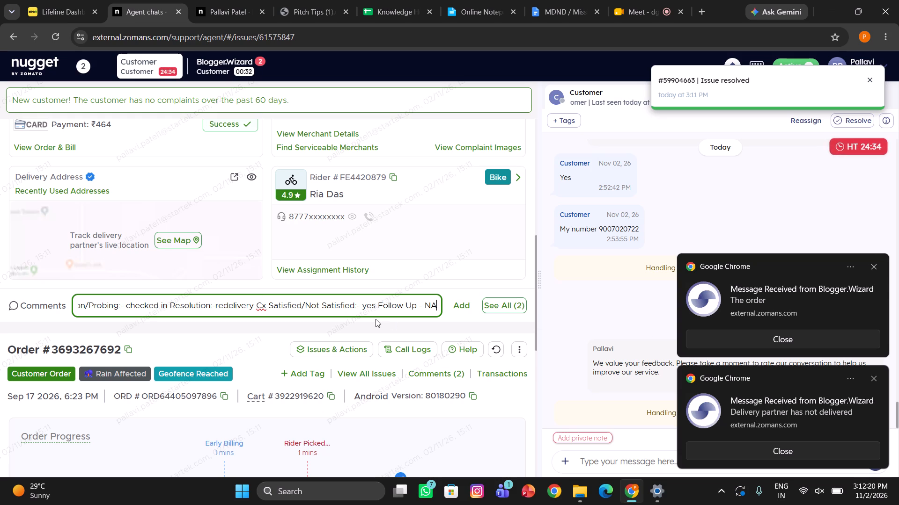
Replace the resolution "redelivery" in the comment draft with "share details" and post the comment on the order.
drag(253, 304, 210, 310)
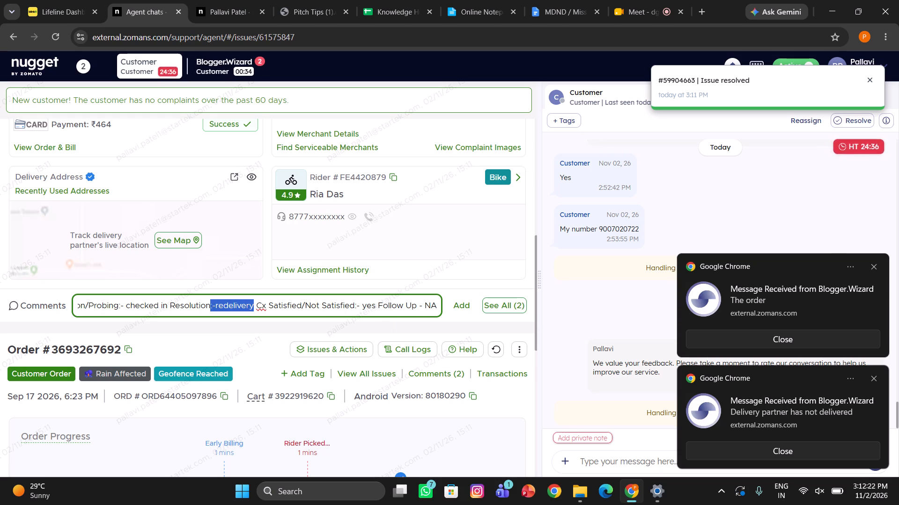
drag(210, 310, 216, 308)
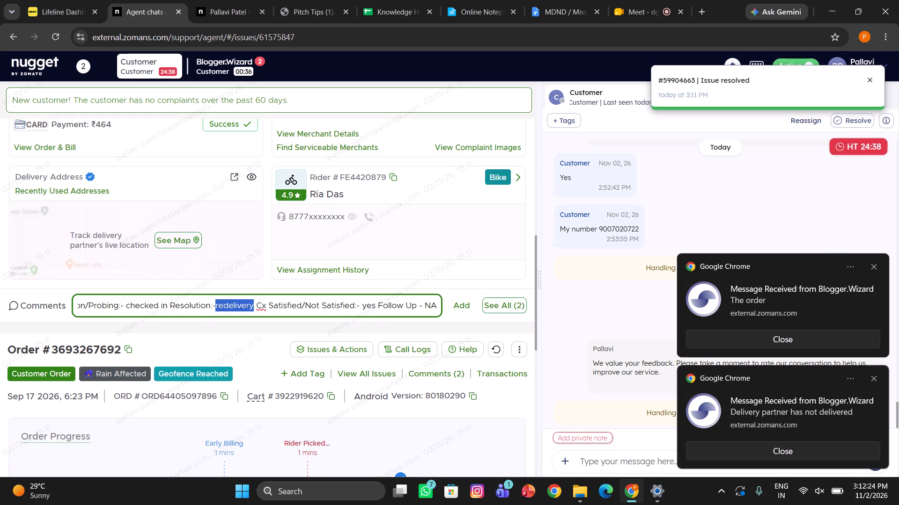
key(BackSpace)
text(shate)
key(BackSpace)
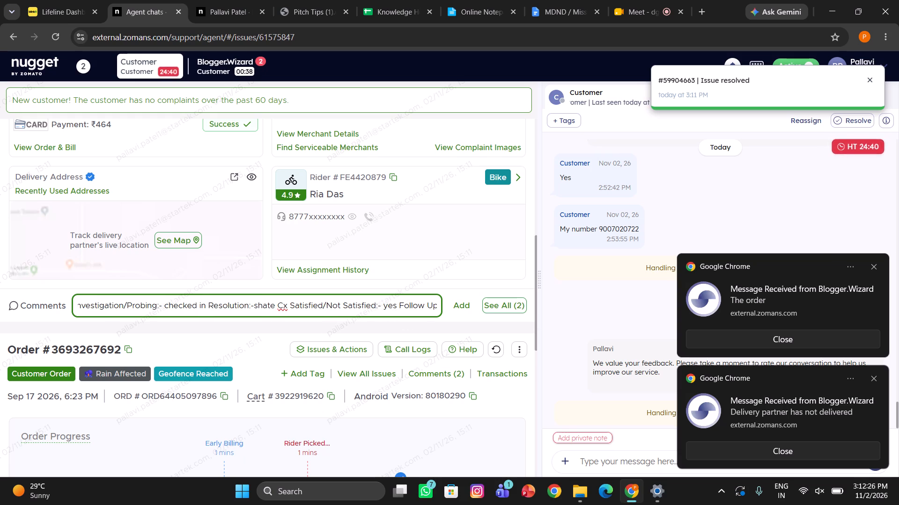
key(BackSpace)
text(re)
key(space)
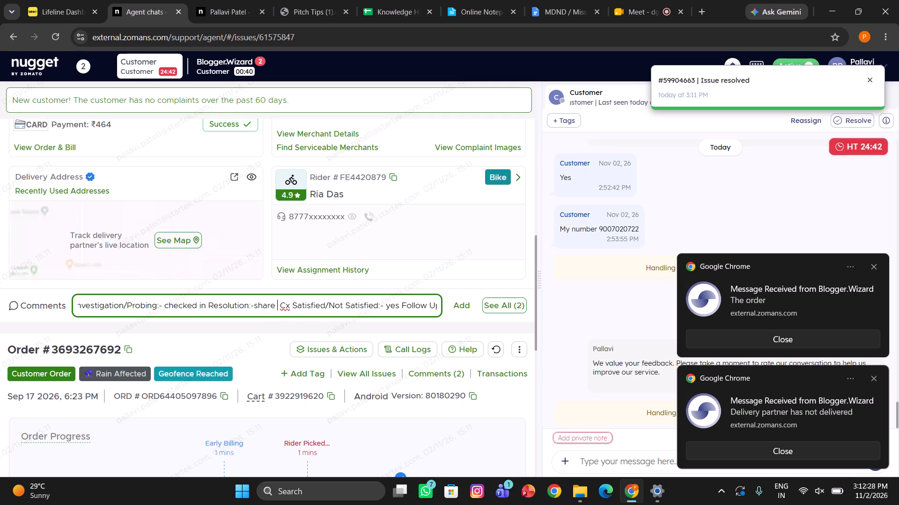
text(detai)
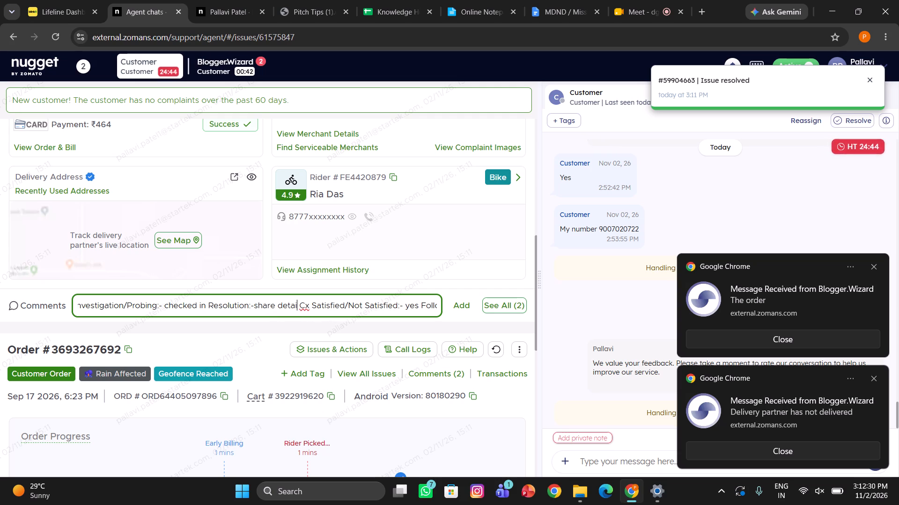
text(ls)
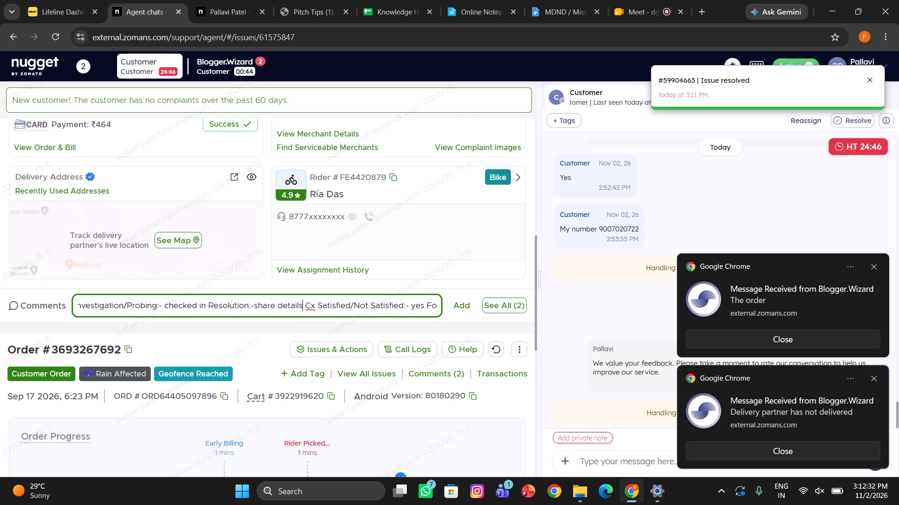
scroll(216, 308, right, 6)
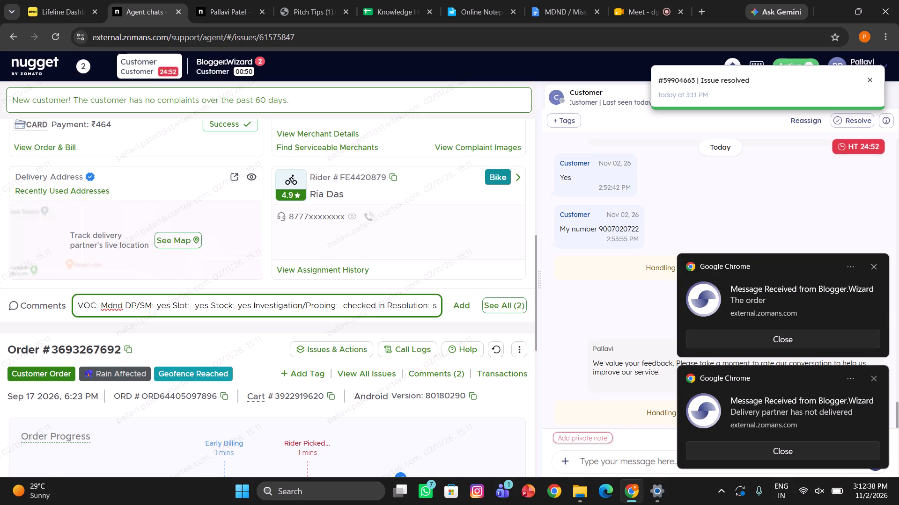
click(169, 300)
click(207, 296)
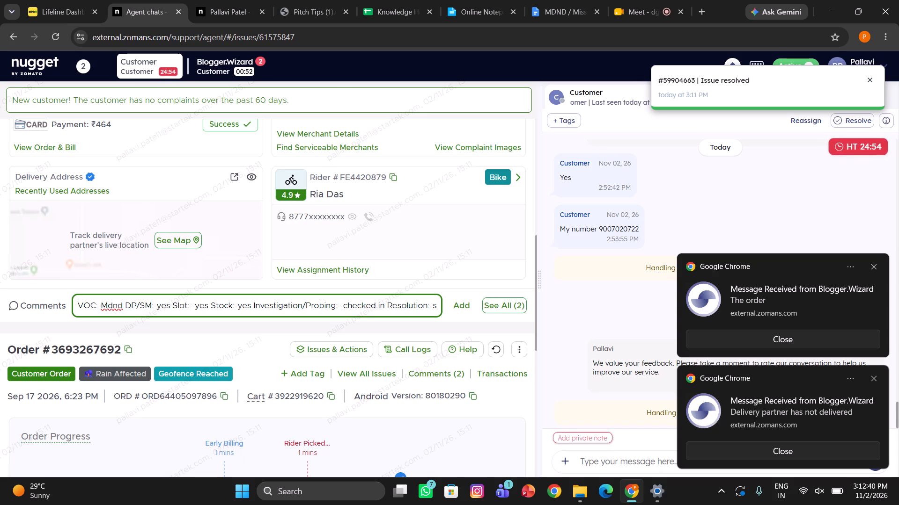
key(Return)
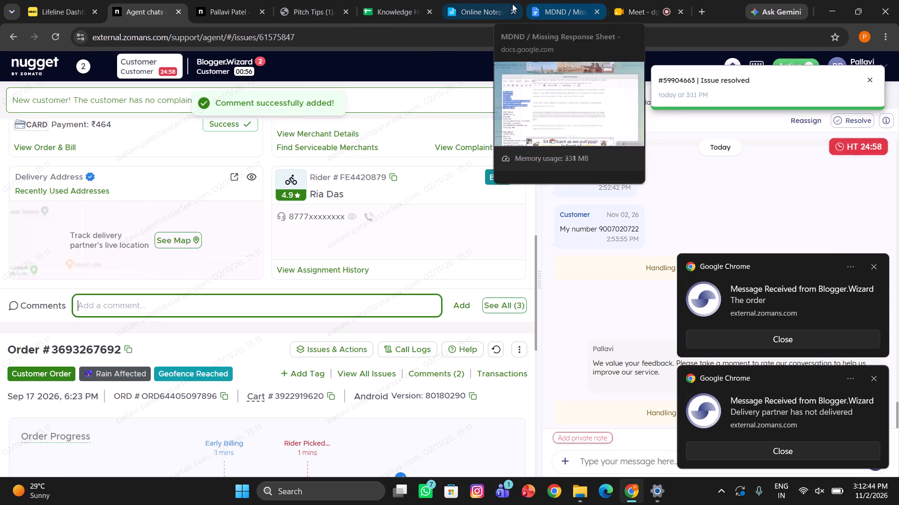
Copy the five-line "DP Answered" template from the online notepad into a new private note on the first customer's chat.
click(492, 7)
scroll(326, 320, down, 3)
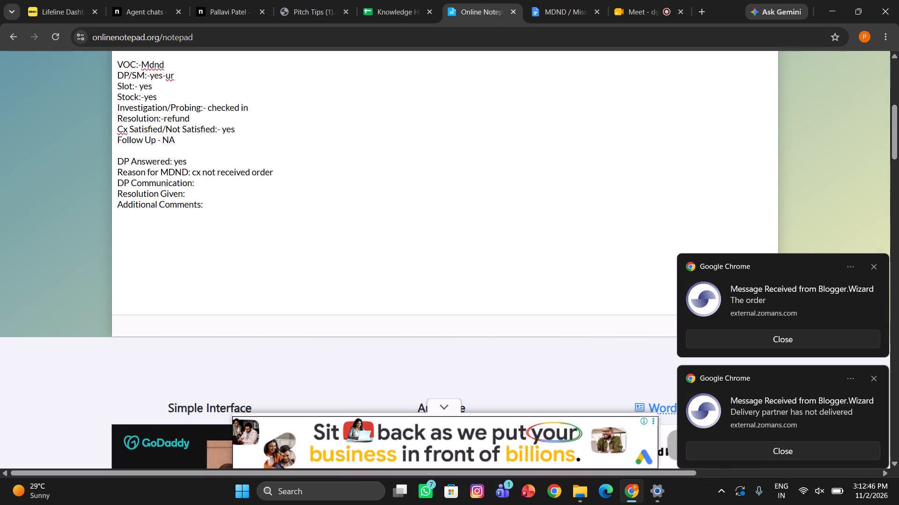
drag(217, 209, 107, 165)
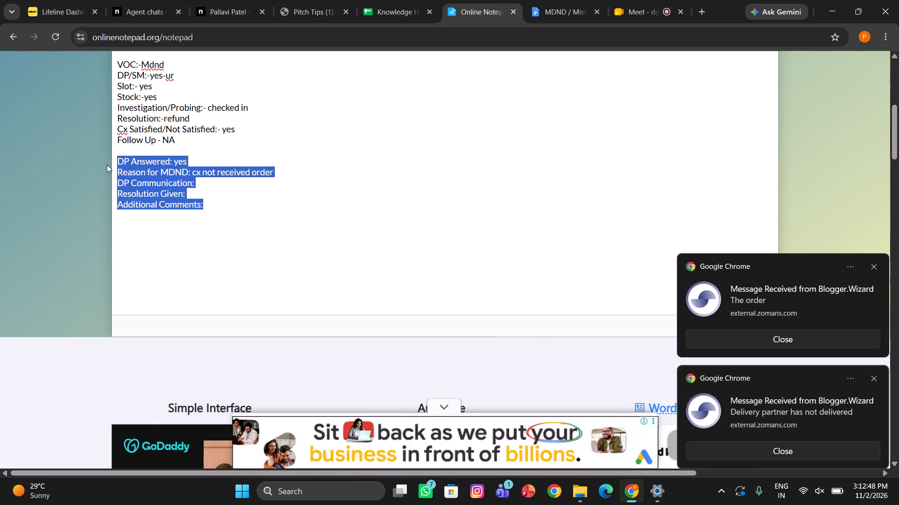
key(ctrl+c)
click(139, 0)
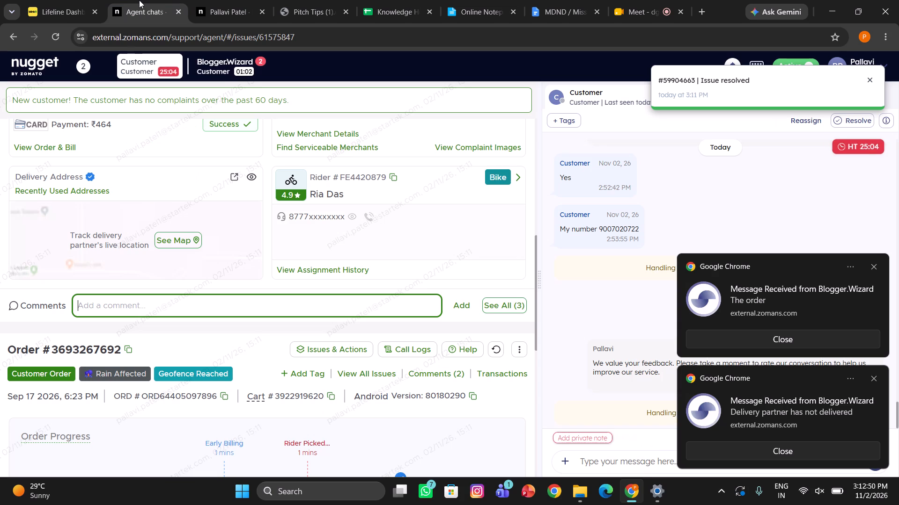
scroll(531, 304, down, 1)
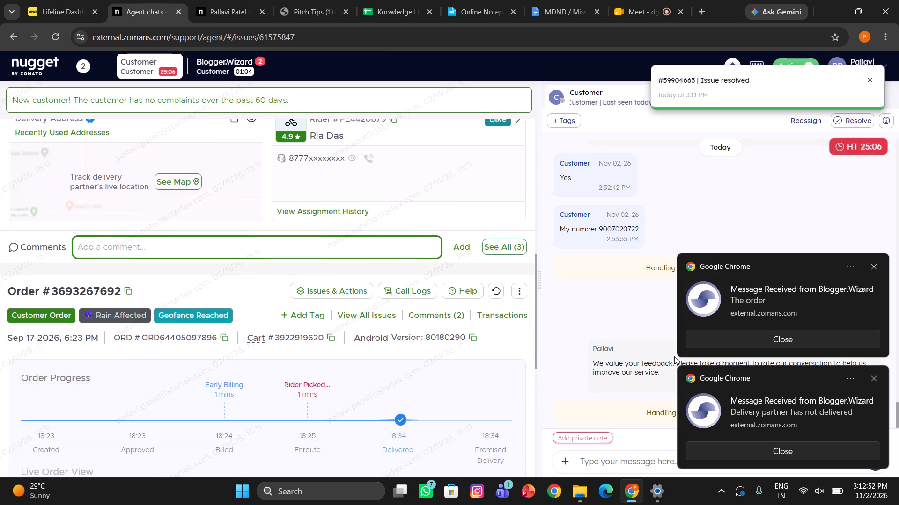
click(587, 436)
key(ctrl+v)
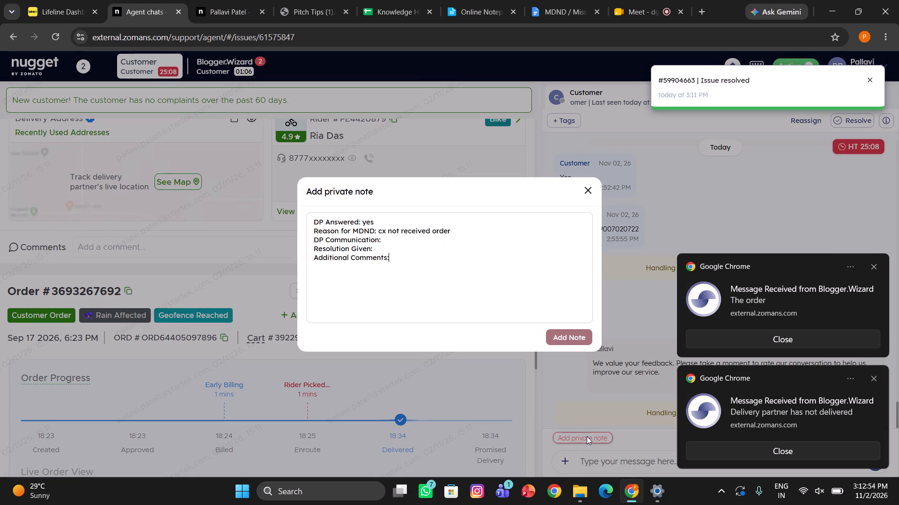
Set DP Answered and DP Communication to "na", enter "shared details" as the Resolution Given, and add the private note.
click(393, 245)
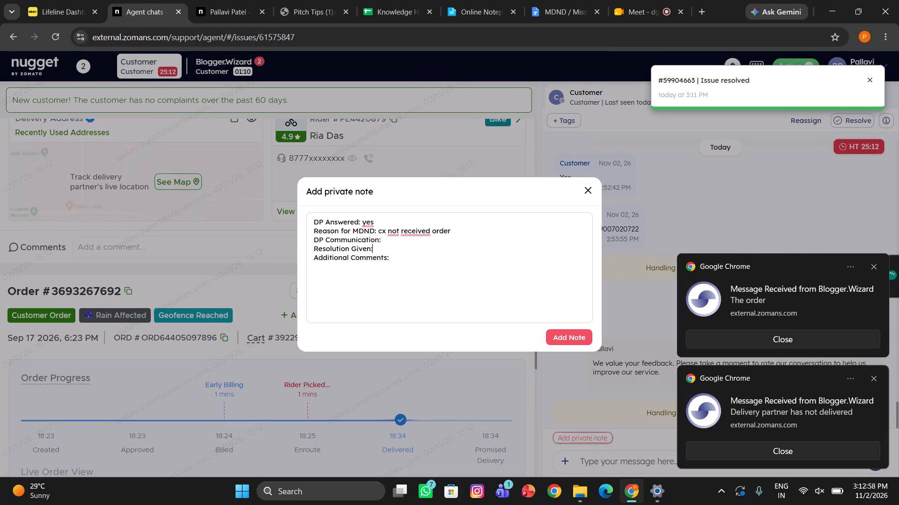
click(386, 242)
key(space)
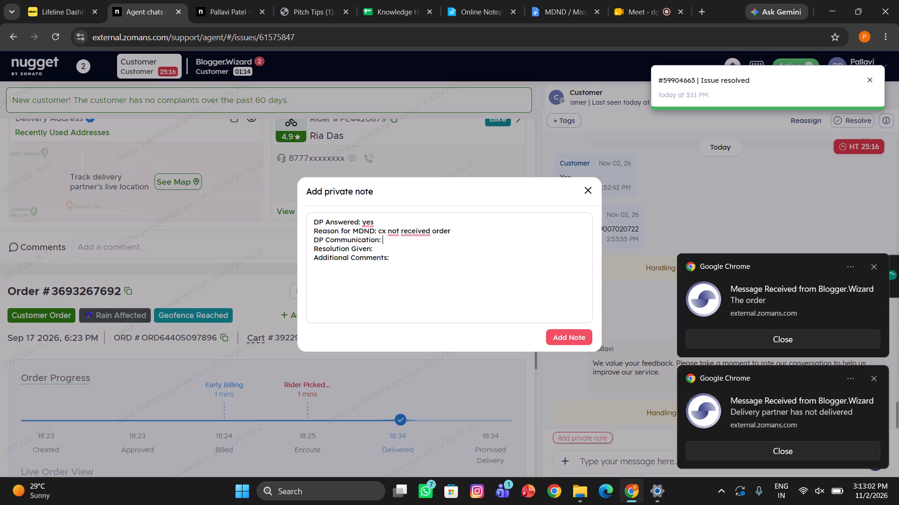
key(a)
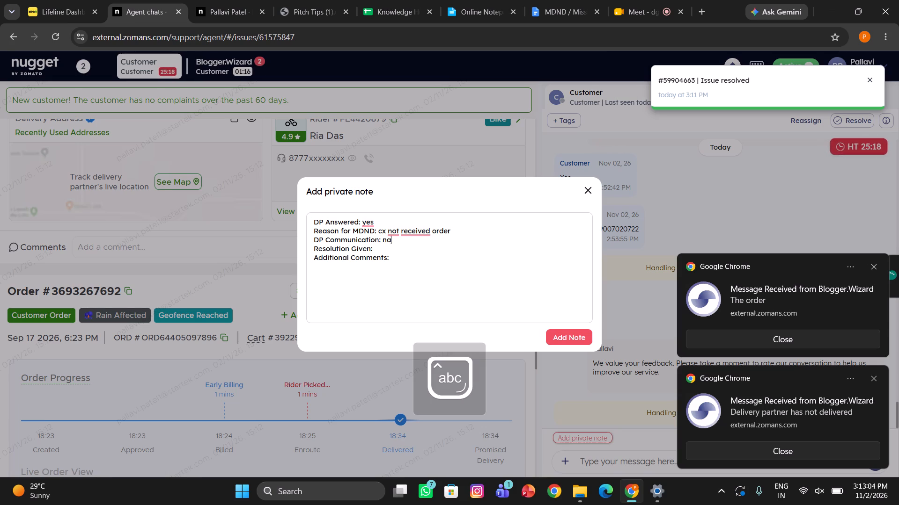
click(375, 222)
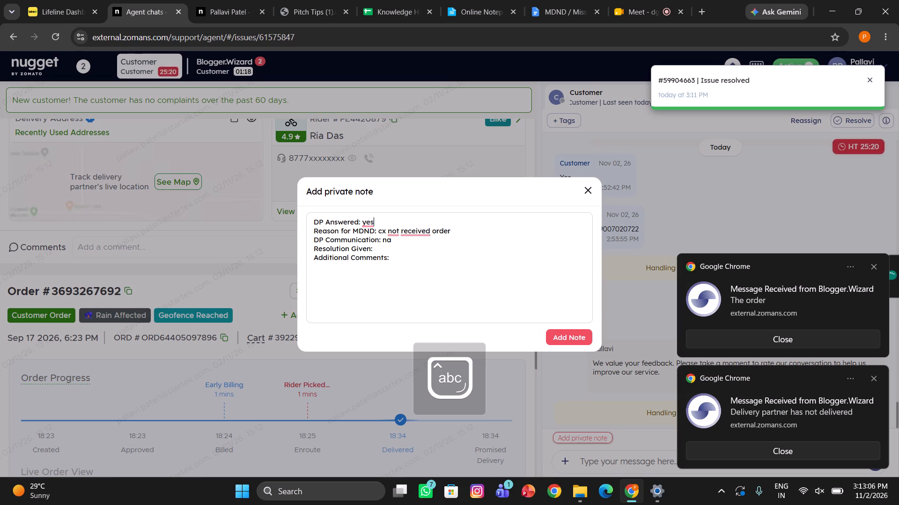
key(BackSpace)
key(BackSpace)
key(BackSpace)
text(na)
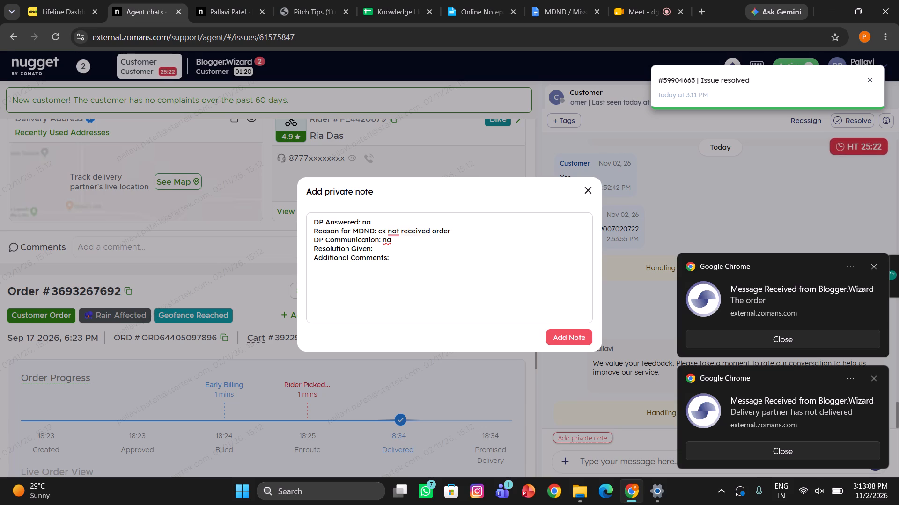
click(378, 247)
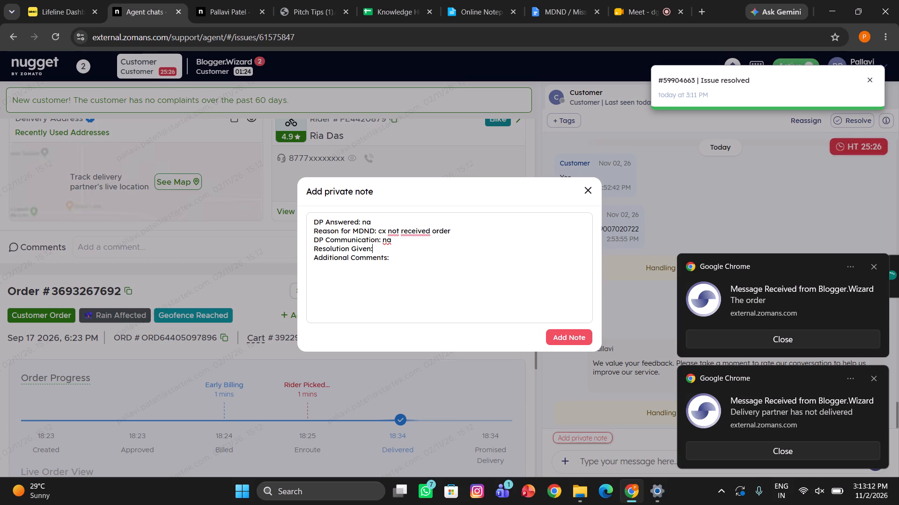
key(space)
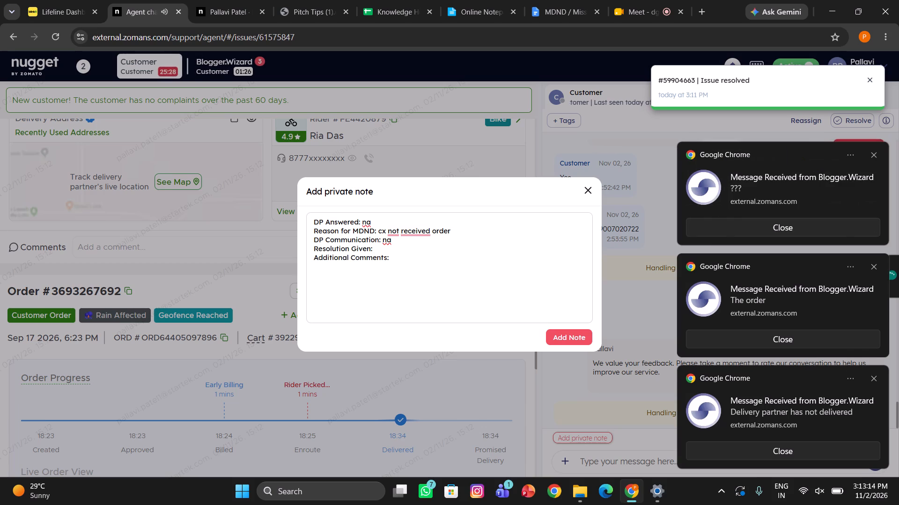
text(shared details)
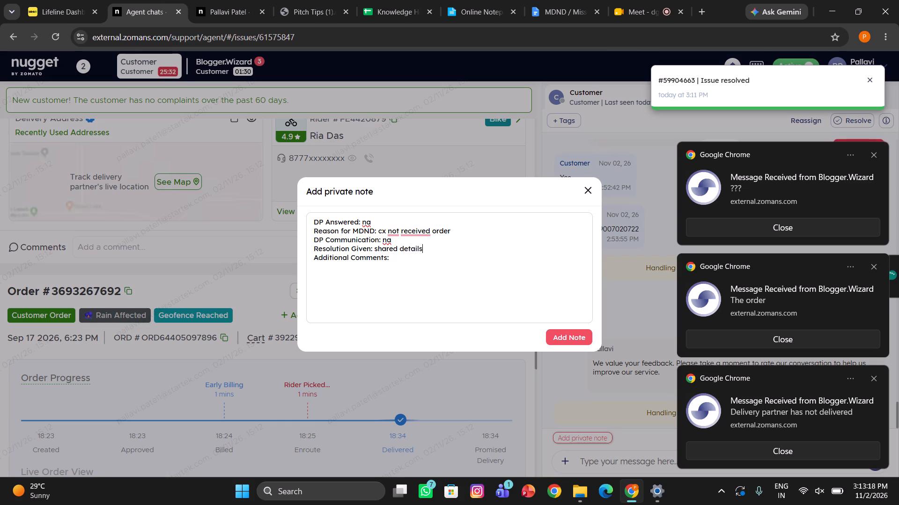
click(571, 342)
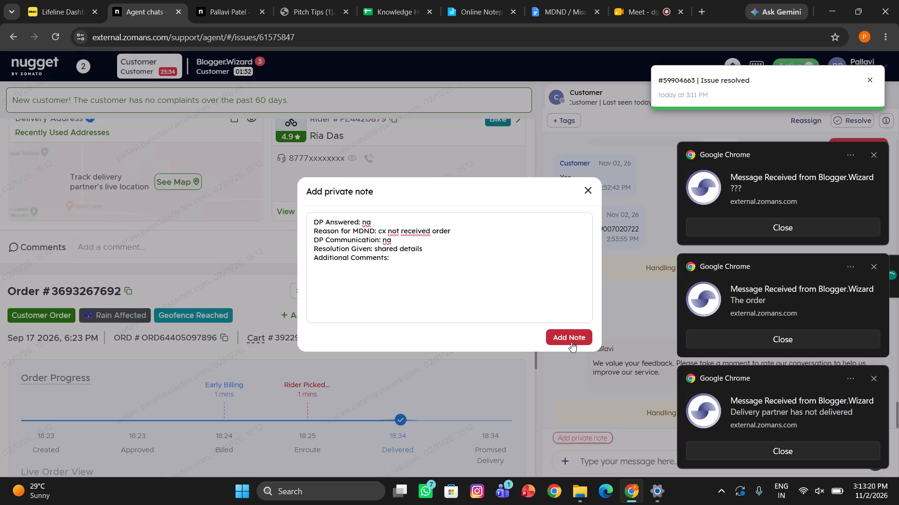
Send the "/Closing" canned response thanking the customer for choosing Blinkit.
click(608, 461)
text(/co)
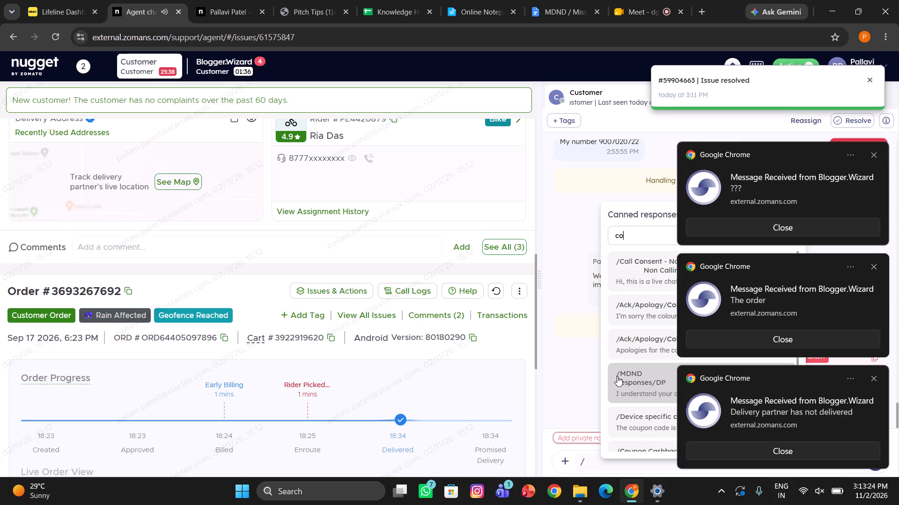
key(BackSpace)
key(l)
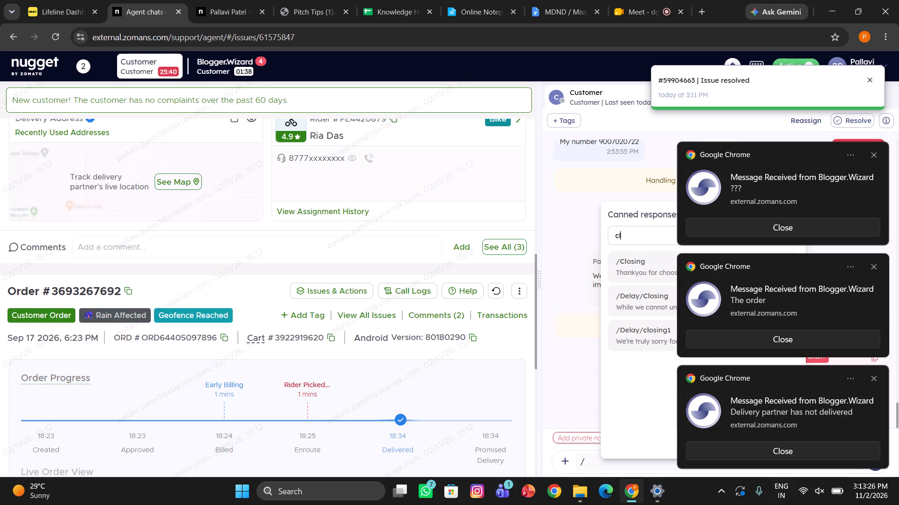
click(654, 275)
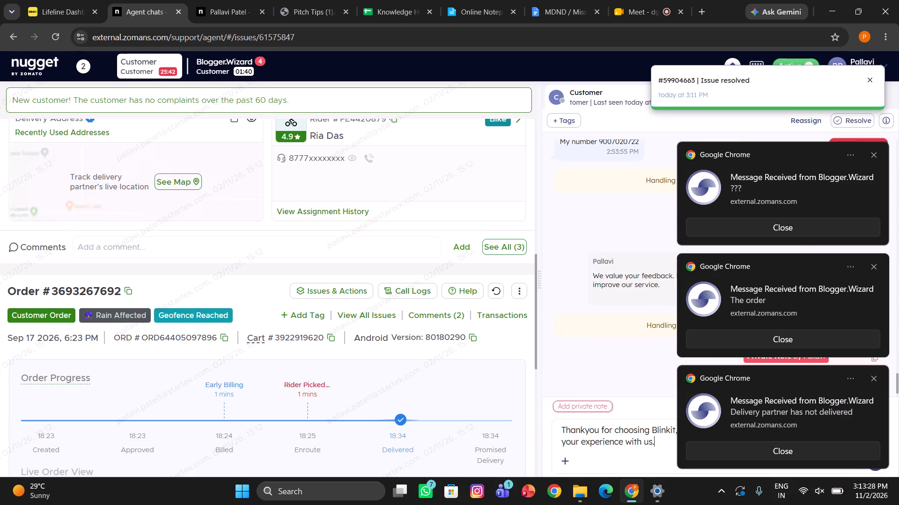
key(Return)
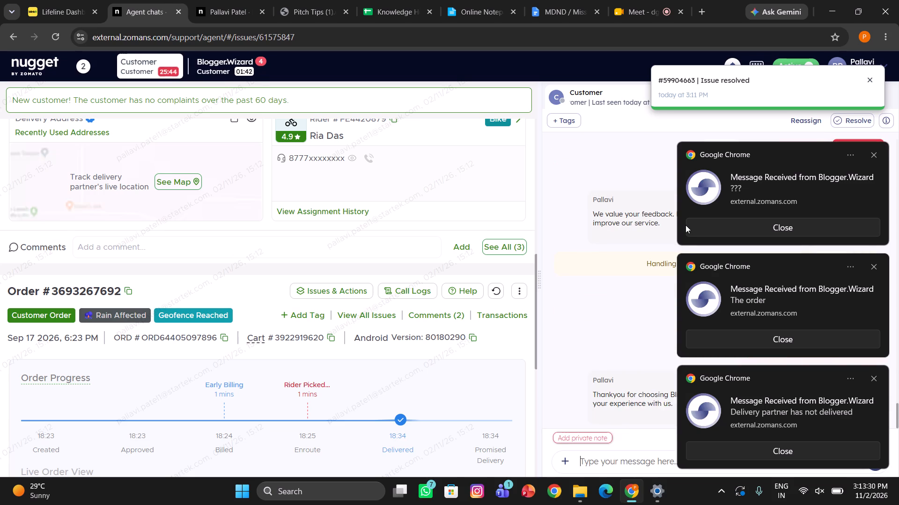
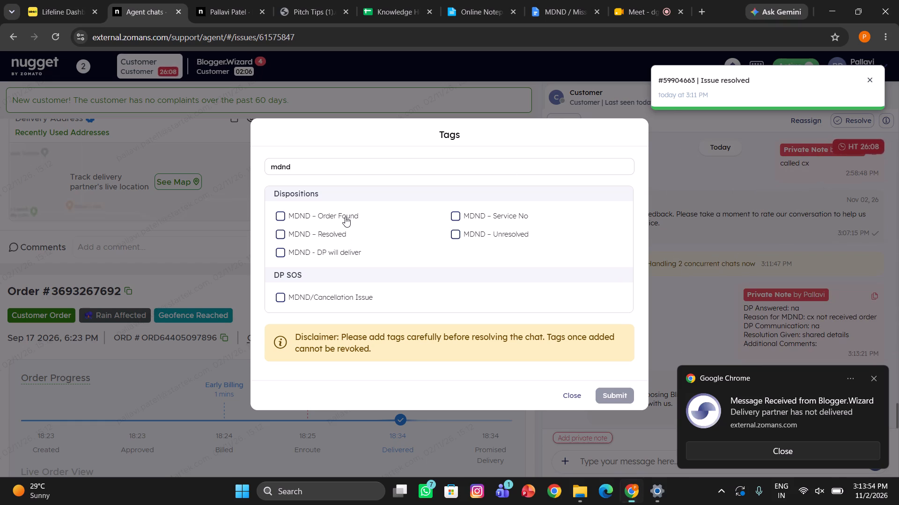
Select the "MDND – Service No" disposition tag for the first customer's chat.
click(325, 216)
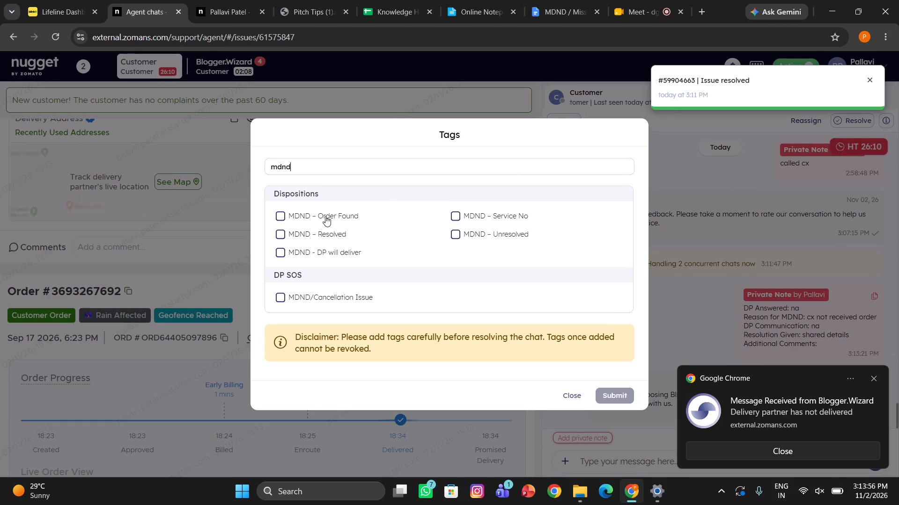
click(495, 218)
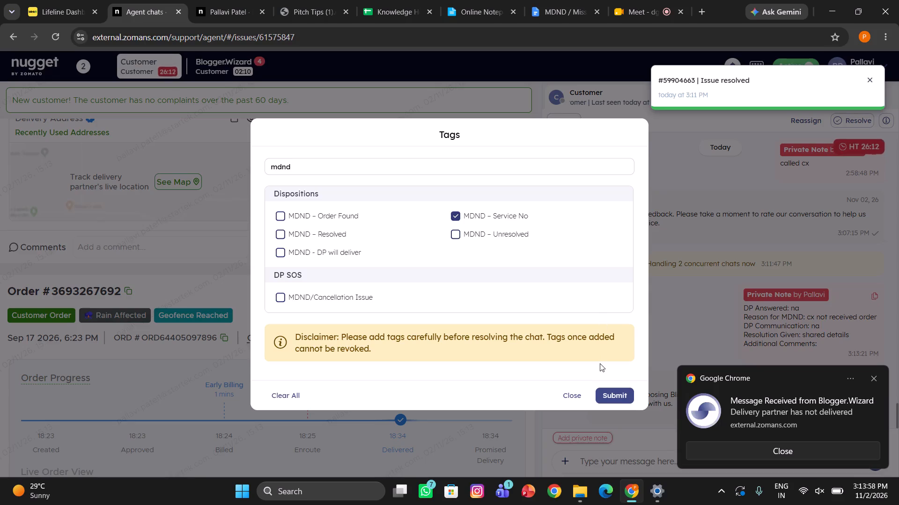
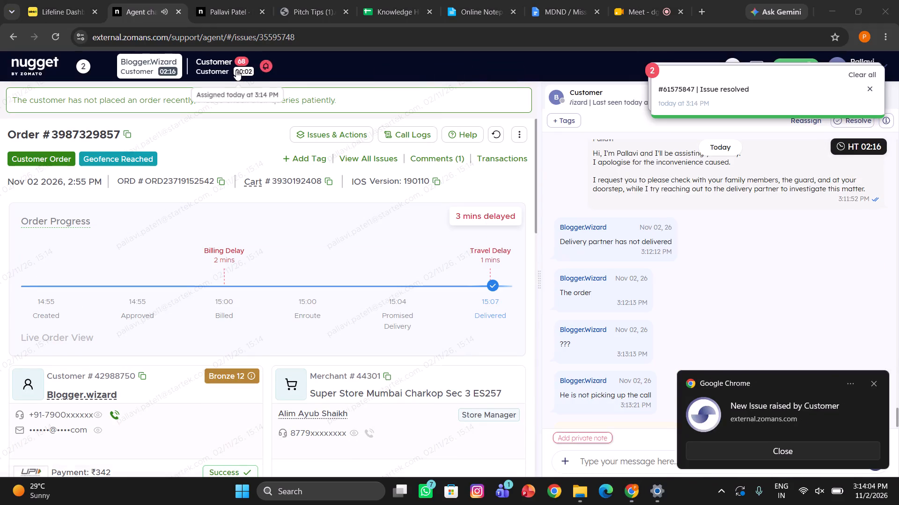
Open the newly assigned customer's chat alongside the ongoing Blogger.Wizard chat.
click(236, 70)
scroll(608, 422, down, 3)
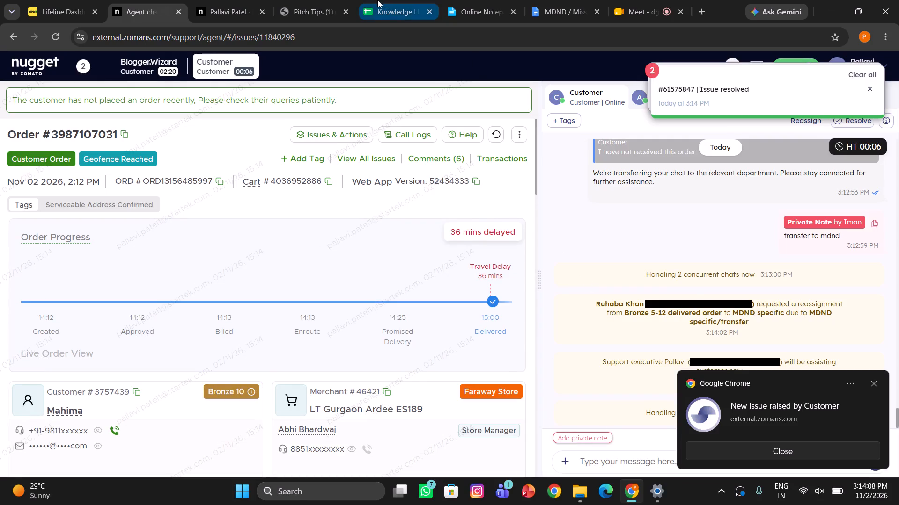
Copy the FR greeting that introduces the agent and asks for a moment from the Pitch Tips (1).docx PDF.
double_click(308, 4)
scroll(385, 335, down, 1)
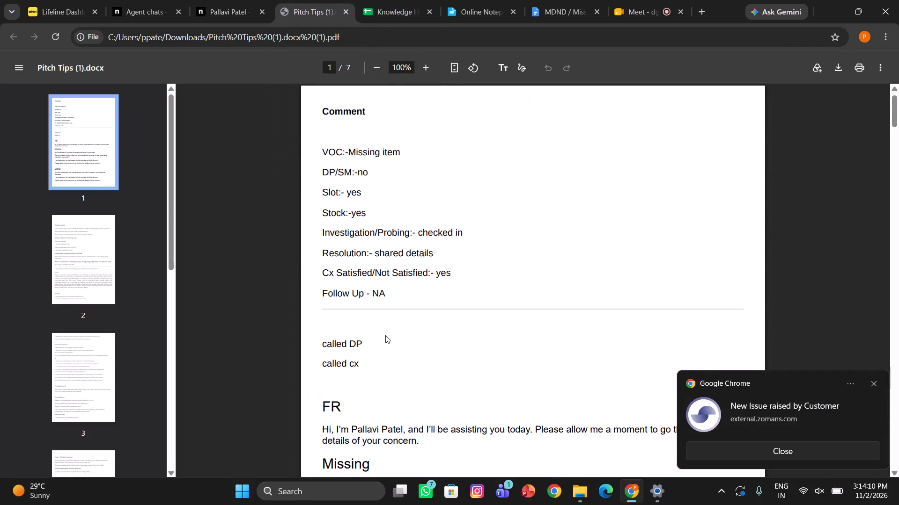
scroll(385, 335, down, 1)
drag(423, 294, 313, 285)
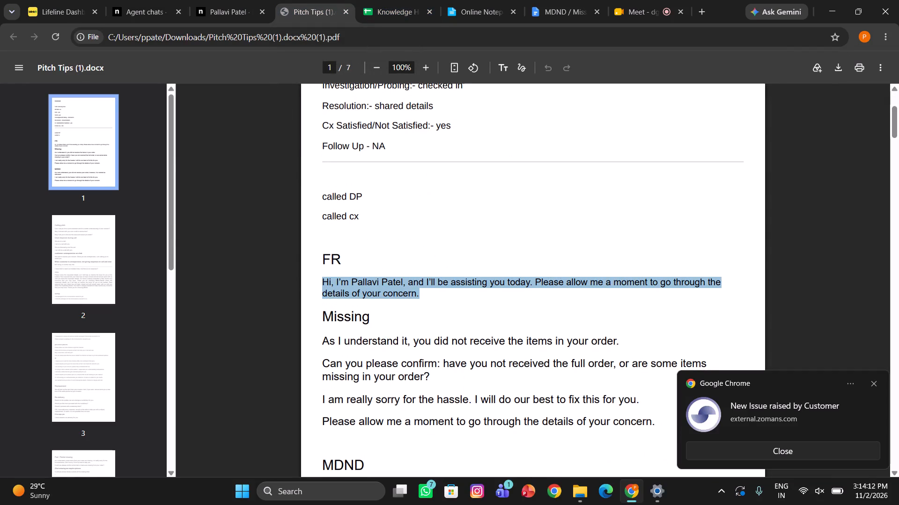
drag(313, 285, 301, 285)
key(ctrl+c)
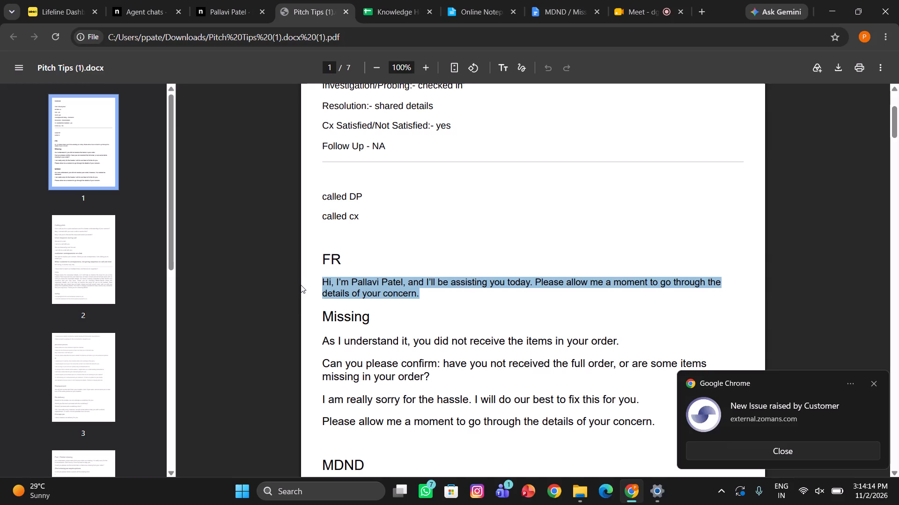
Send the copied introductory greeting in the new customer's chat, replacing its stray line break with a space.
click(156, 0)
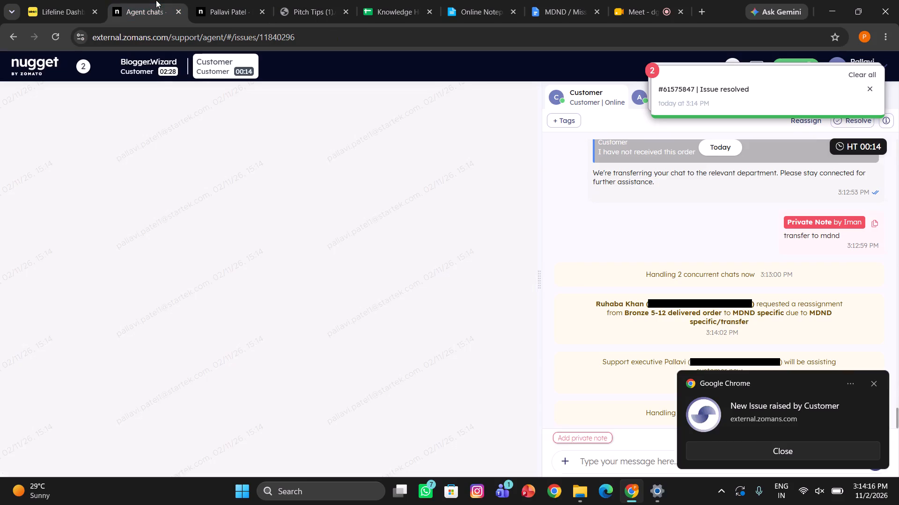
click(156, 0)
key(ctrl+v)
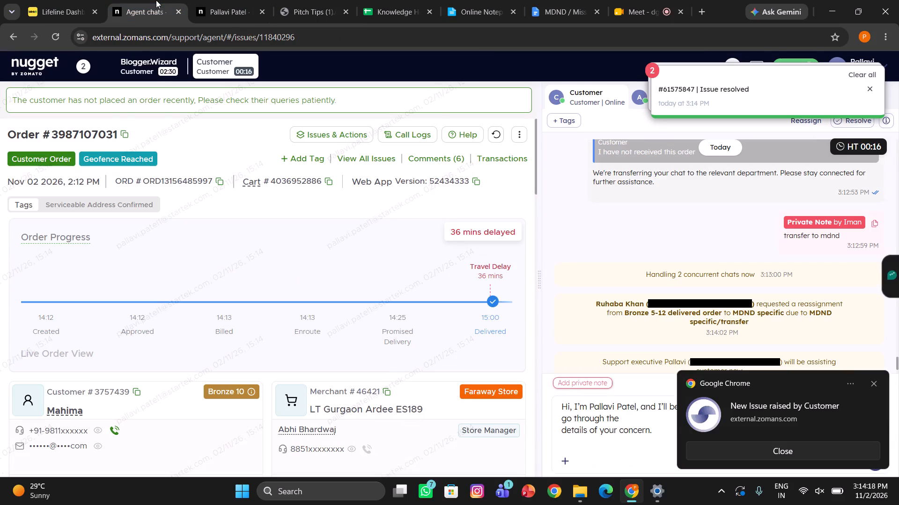
key(Up)
key(BackSpace)
key(space)
key(Return)
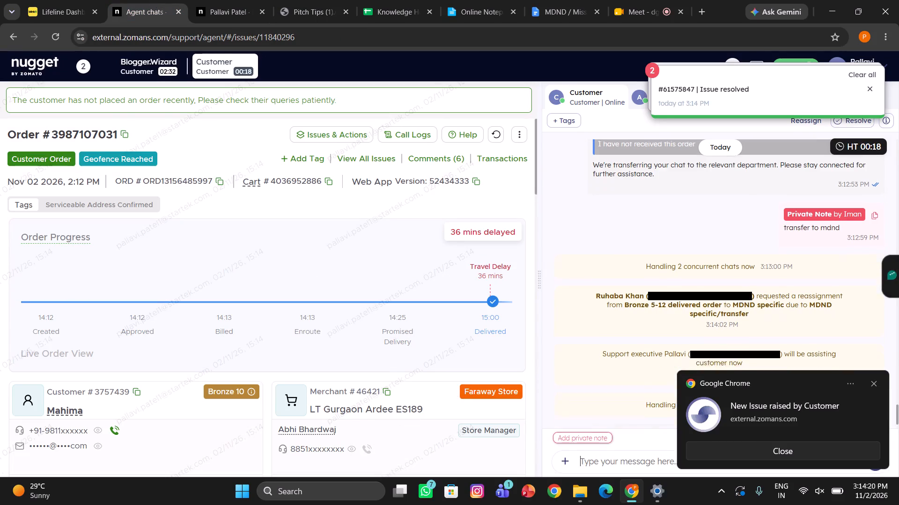
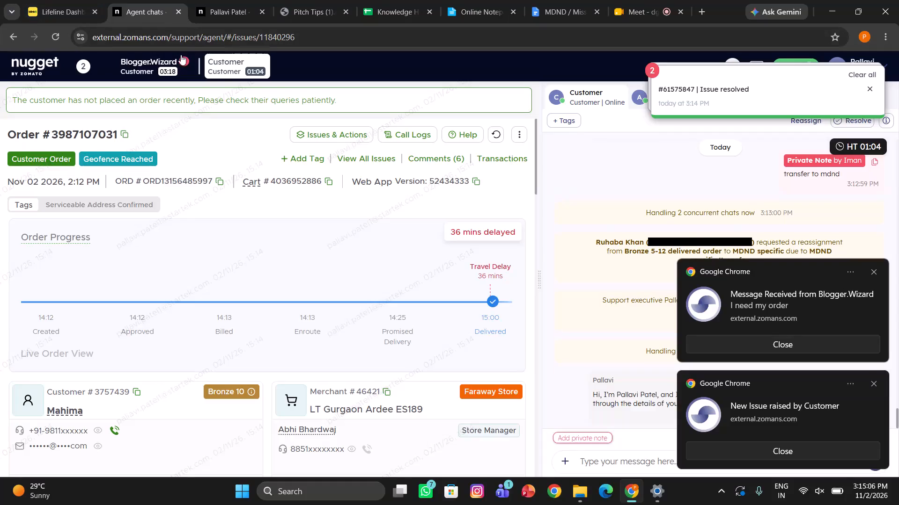
Return to the Blogger.Wizard chat about the undelivered order to follow up on the customer's new messages.
click(174, 66)
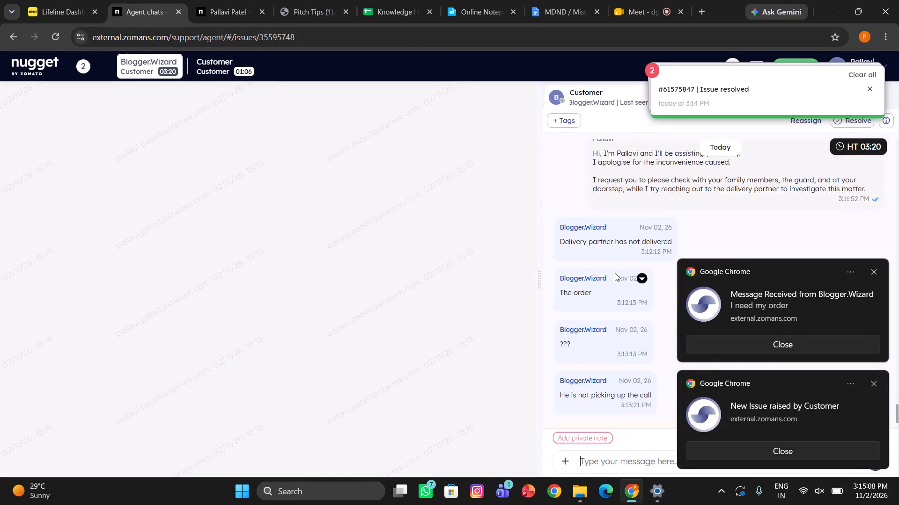
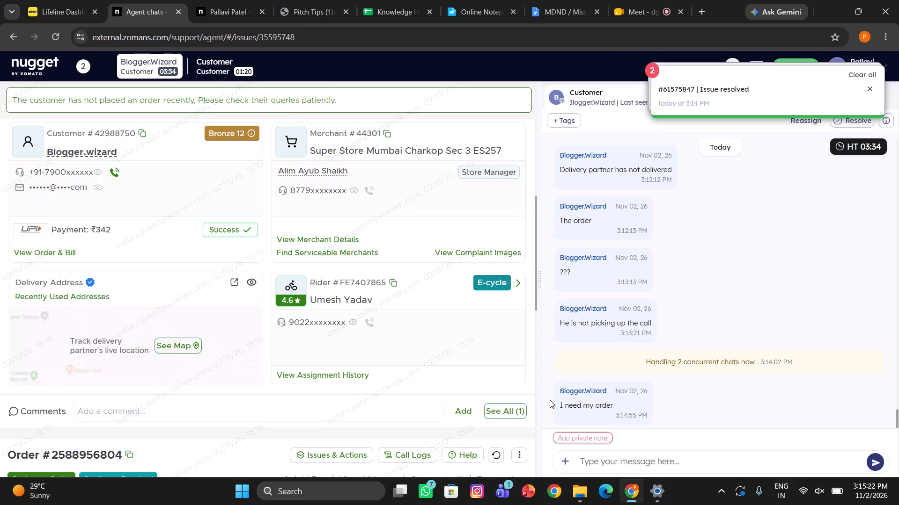
Add the private note "called dp" to the Blogger.Wizard chat.
click(570, 441)
text(call)
text(ed)
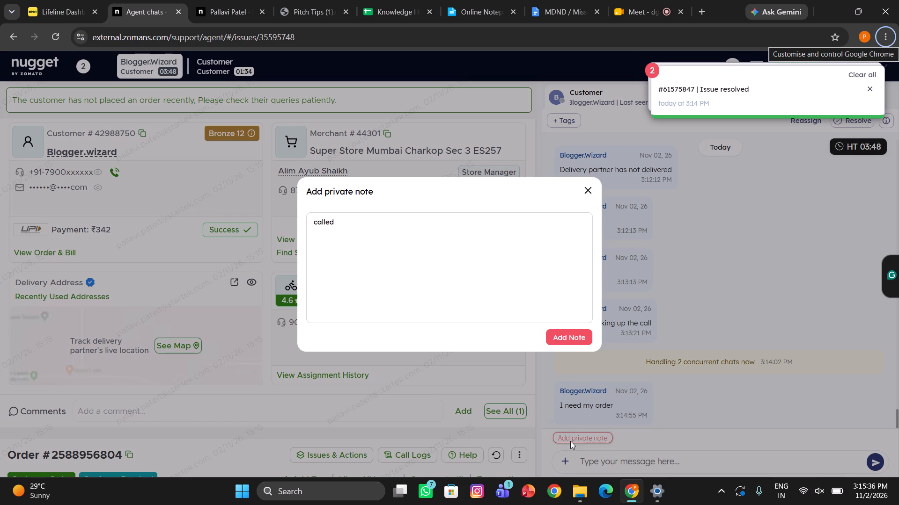
click(410, 269)
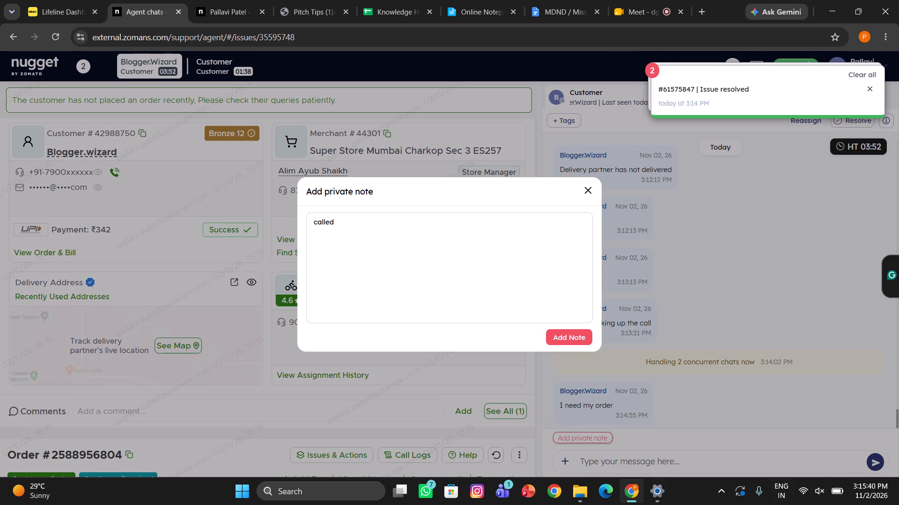
key(space)
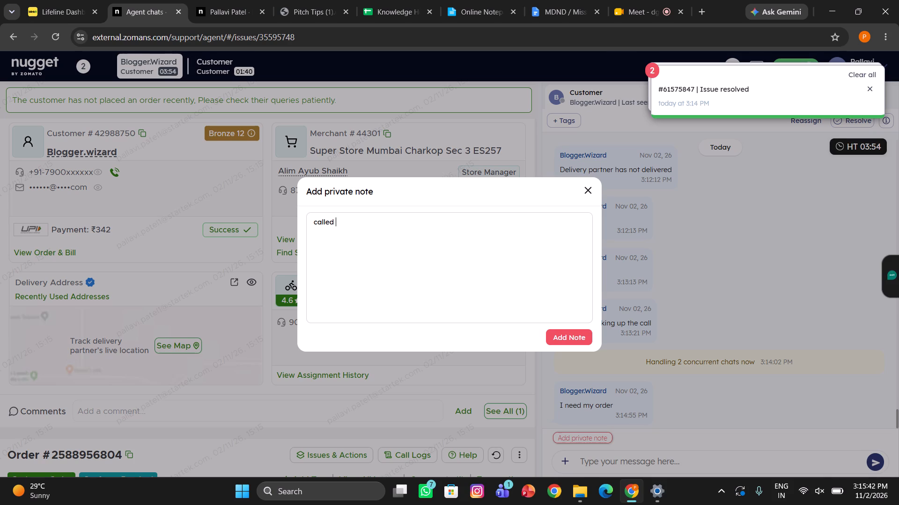
text(dp)
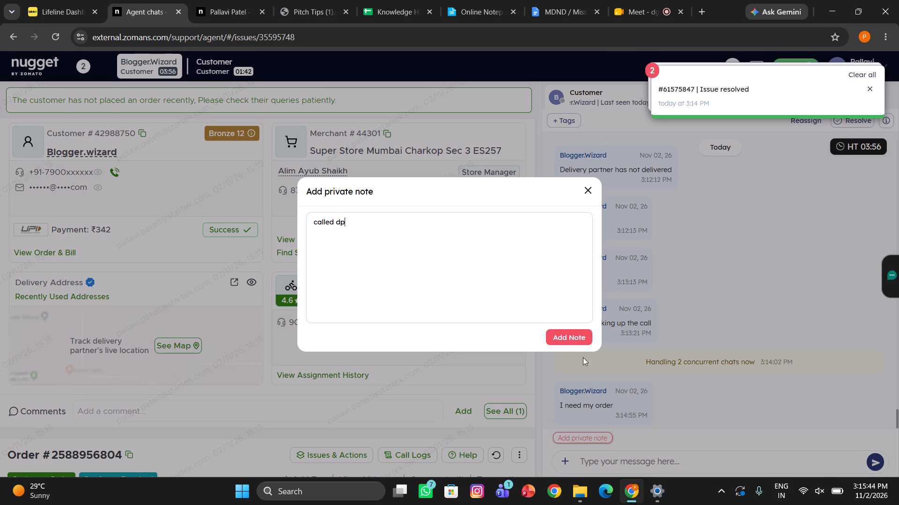
click(576, 344)
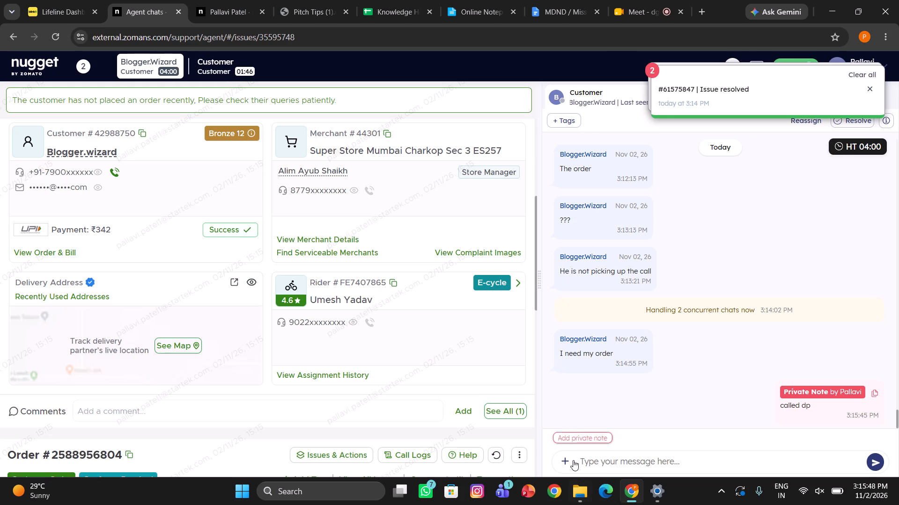
Draft the reply "As I confirmed with the delivery partner, your order", accepting the suggested article and comma corrections.
click(588, 462)
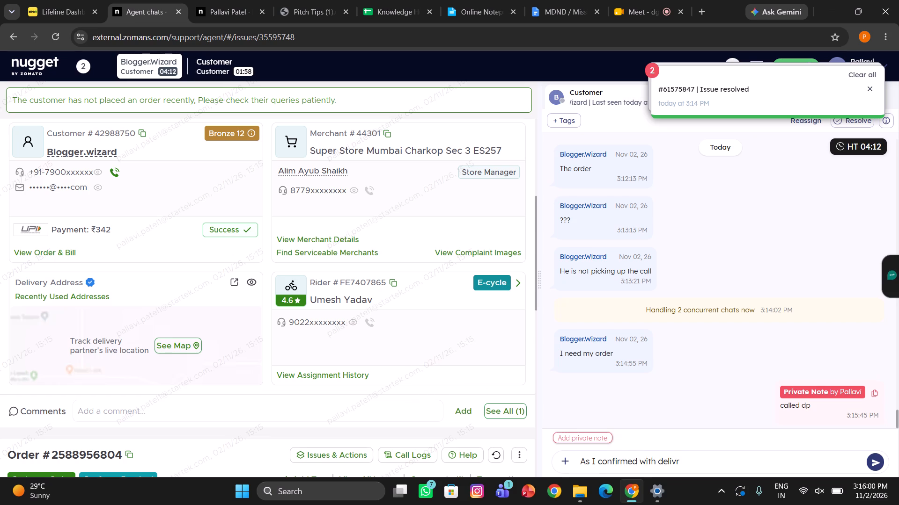
key(BackSpace)
text(ery partner your order)
key(space)
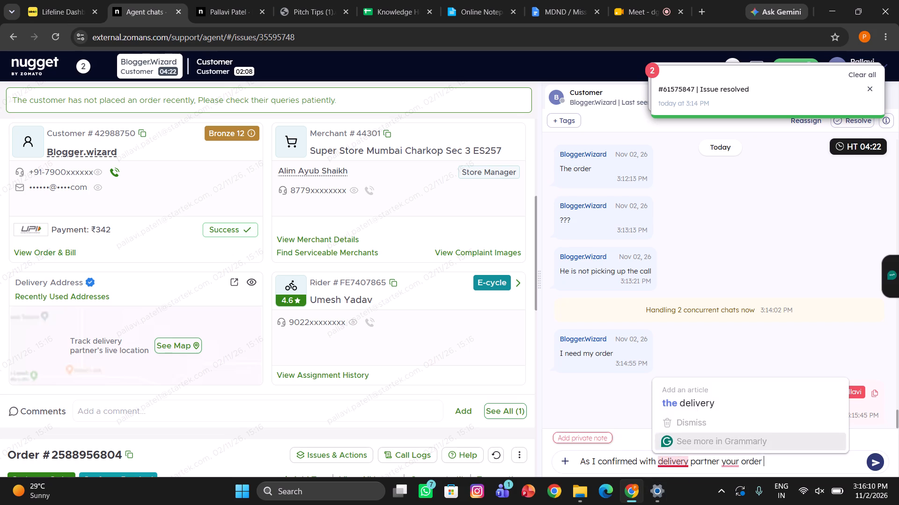
click(671, 402)
text(the)
key(space)
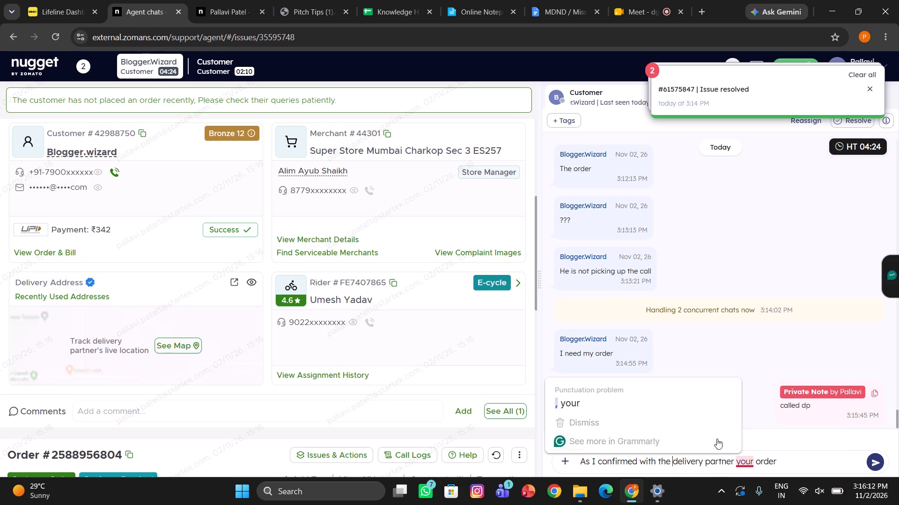
click(647, 397)
key(comma)
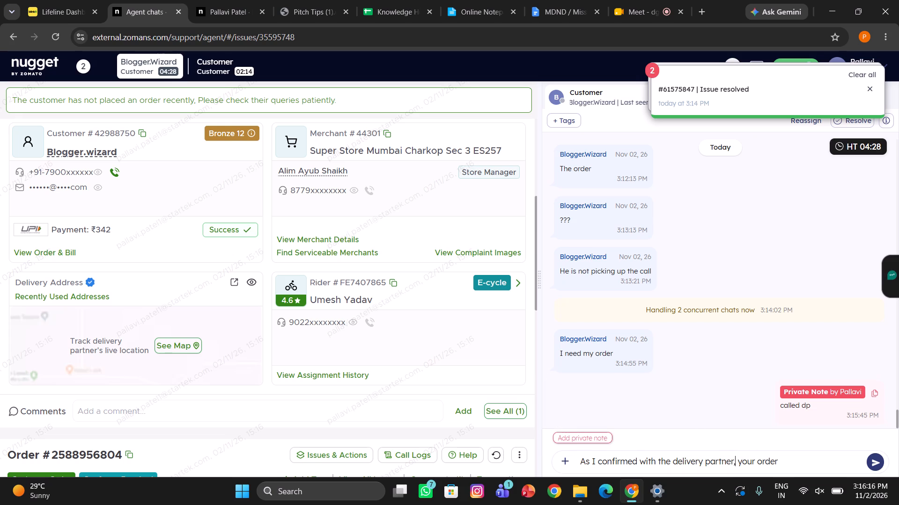
Insert after the comma in the draft that he will deliver your order within 5 mins.
key(h)
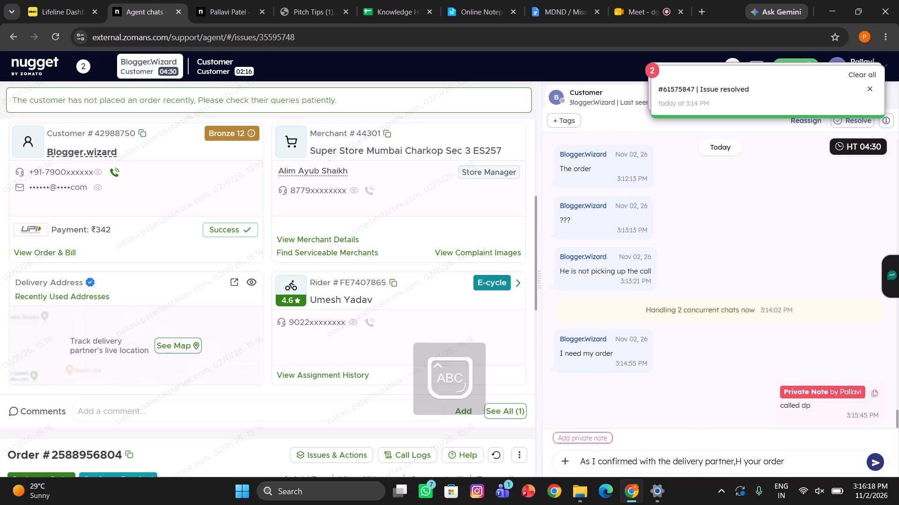
key(BackSpace)
key(space)
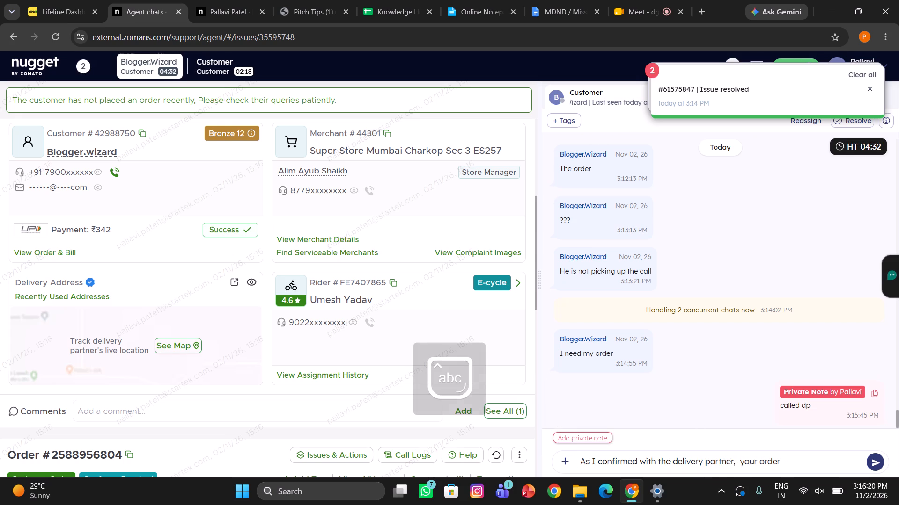
key(h)
text(e)
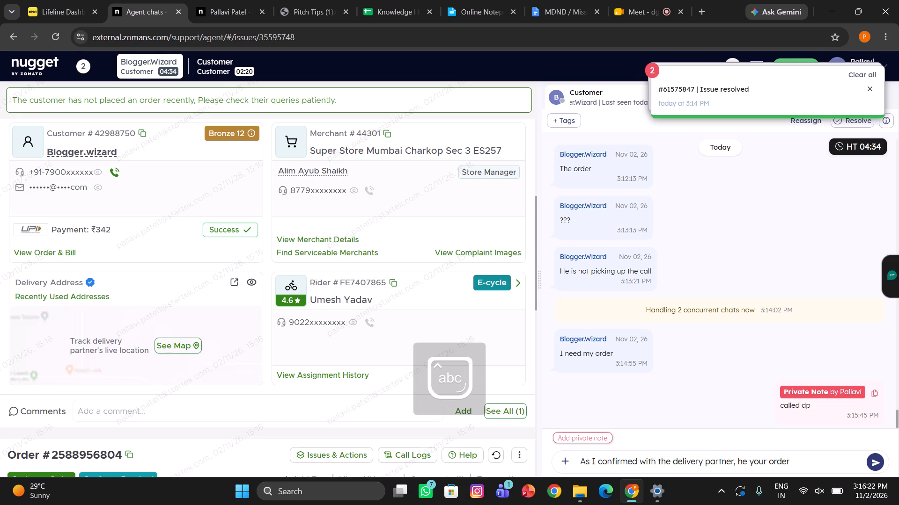
key(space)
text(will del)
text(iver your order)
key(space)
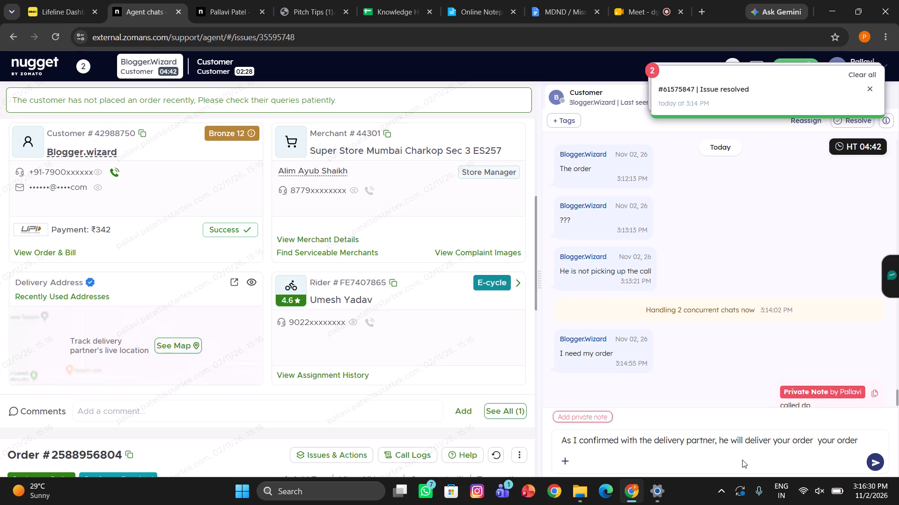
text(withn)
key(space)
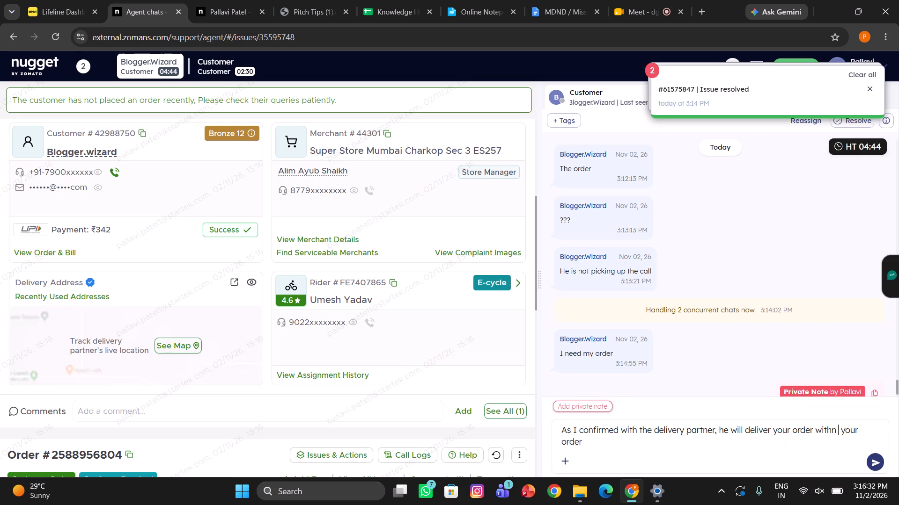
text(5 mins)
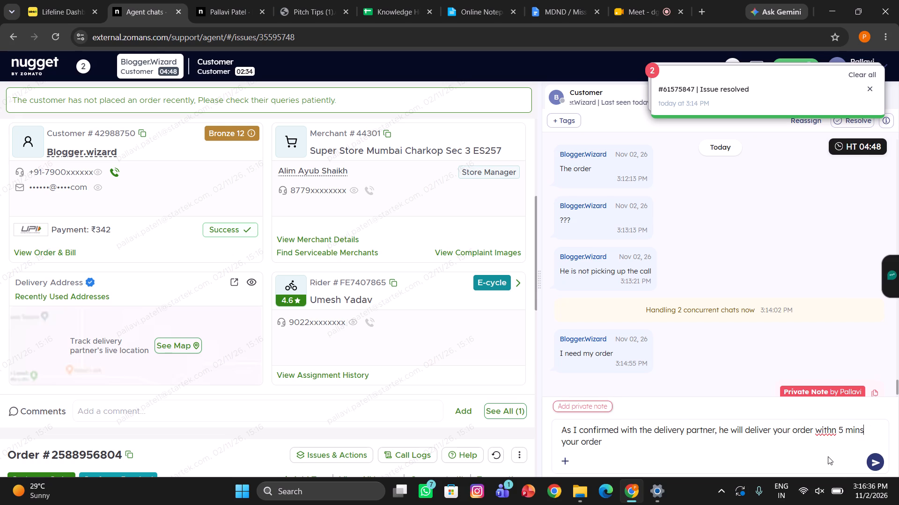
click(718, 341)
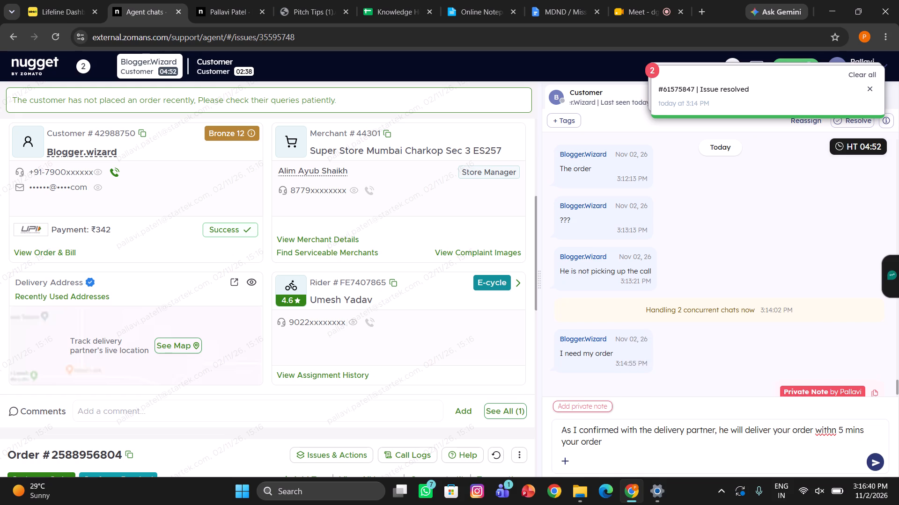
click(832, 432)
key(i)
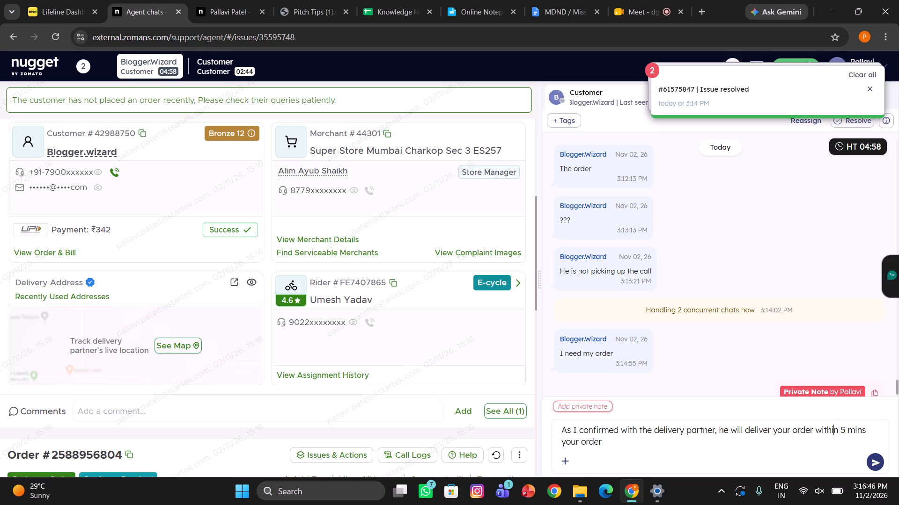
click(612, 453)
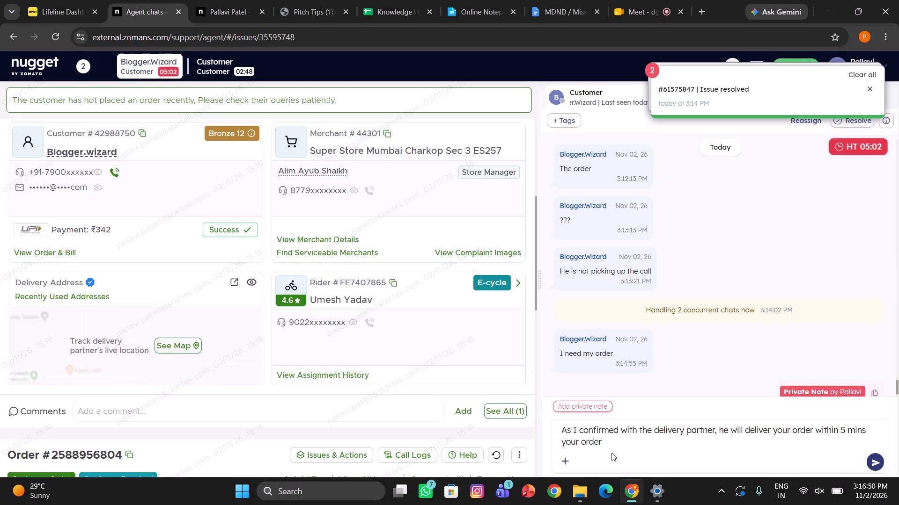
click(605, 441)
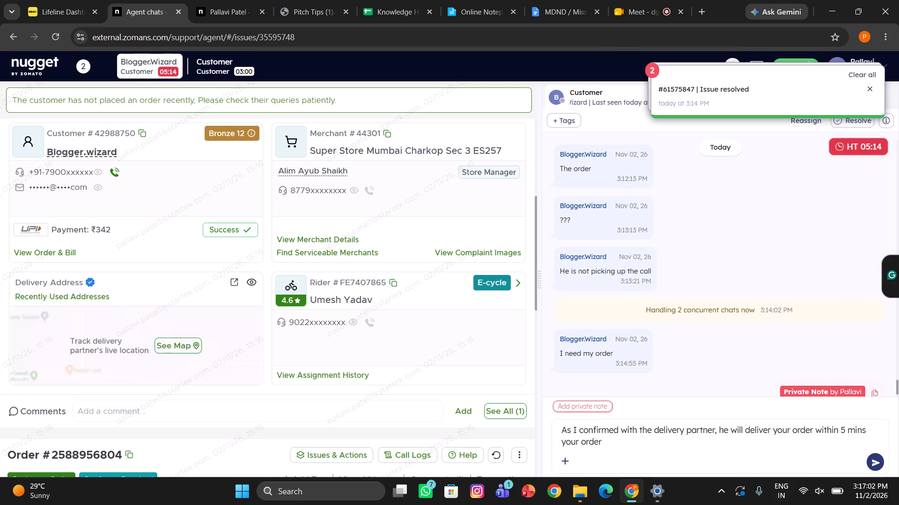
key(period)
key(Return)
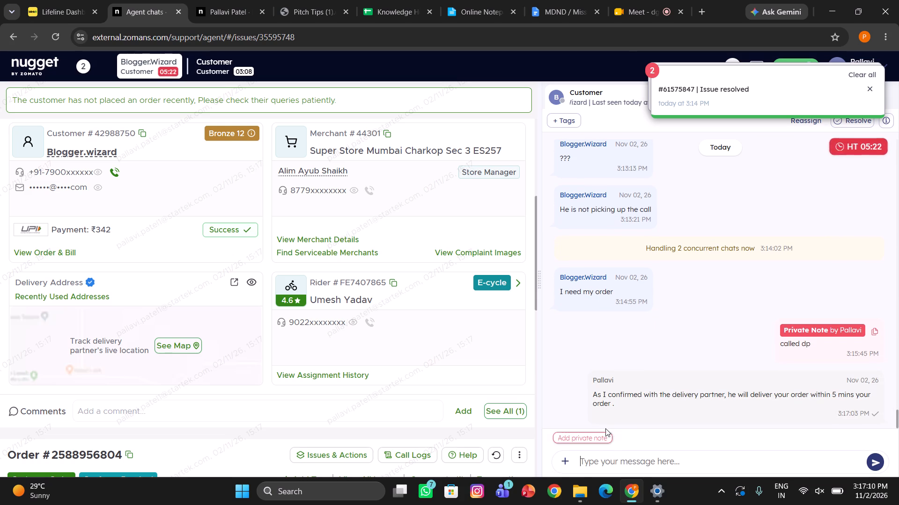
Switch to the other customer's chat and call the rider assigned to that order.
click(209, 73)
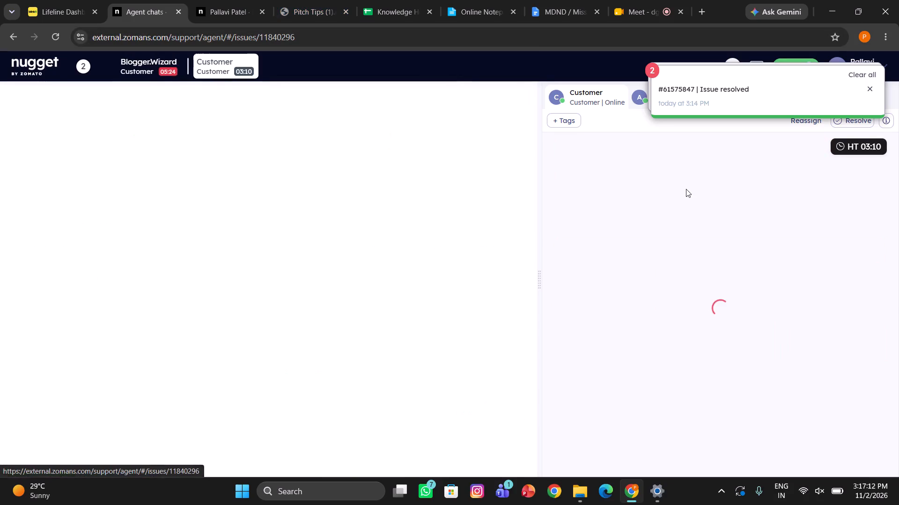
scroll(686, 189, down, 3)
scroll(394, 357, down, 2)
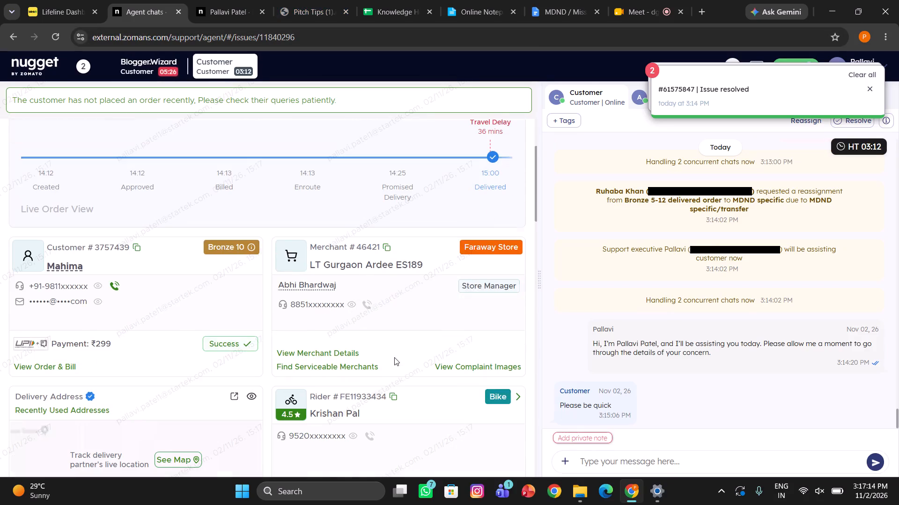
scroll(394, 357, down, 1)
click(372, 439)
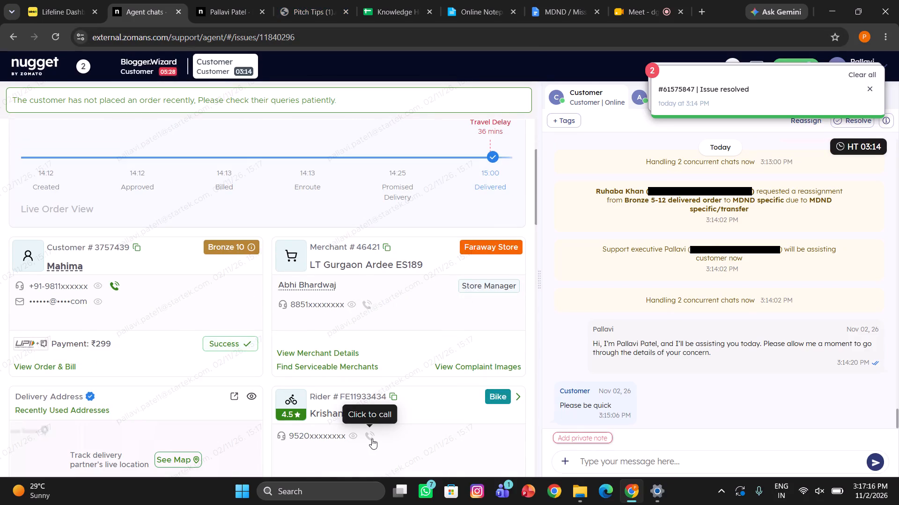
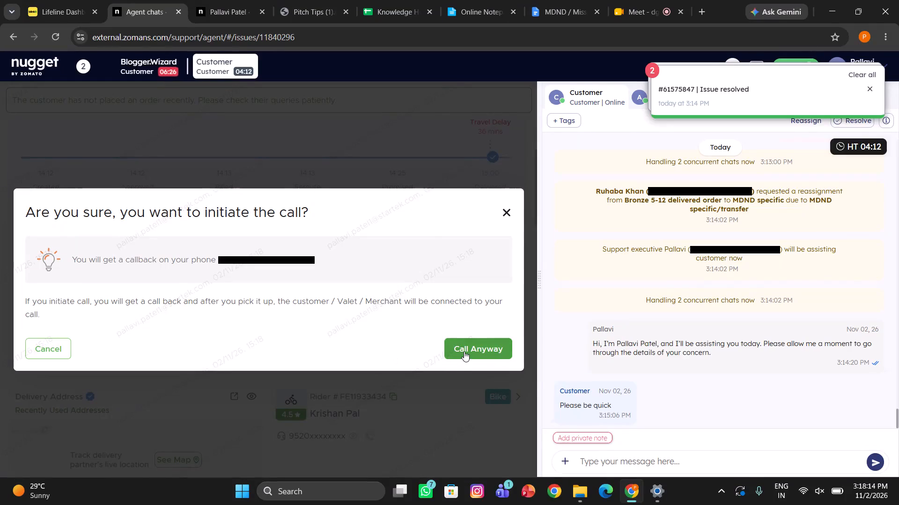
Confirm initiating the call to the rider assigned to the order.
click(464, 351)
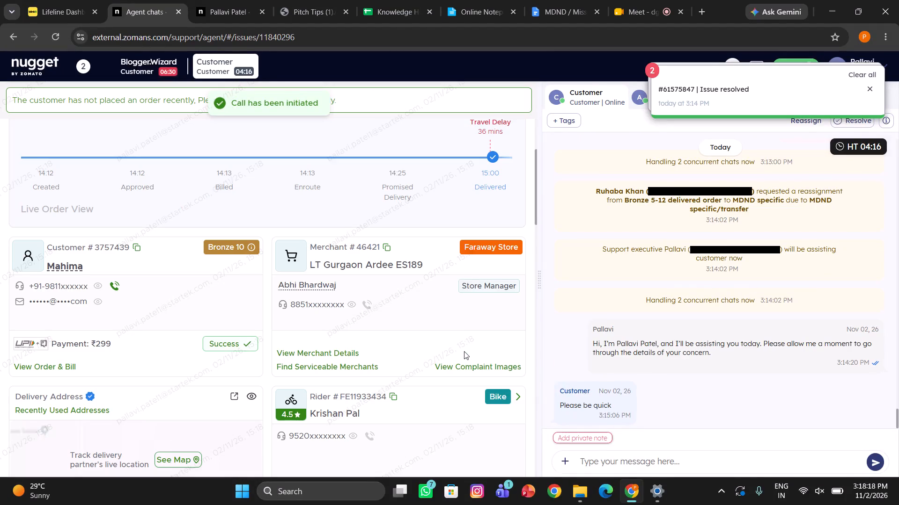
Add the private note "called dp" to the customer's chat.
click(576, 439)
text(ca)
text(lled dp)
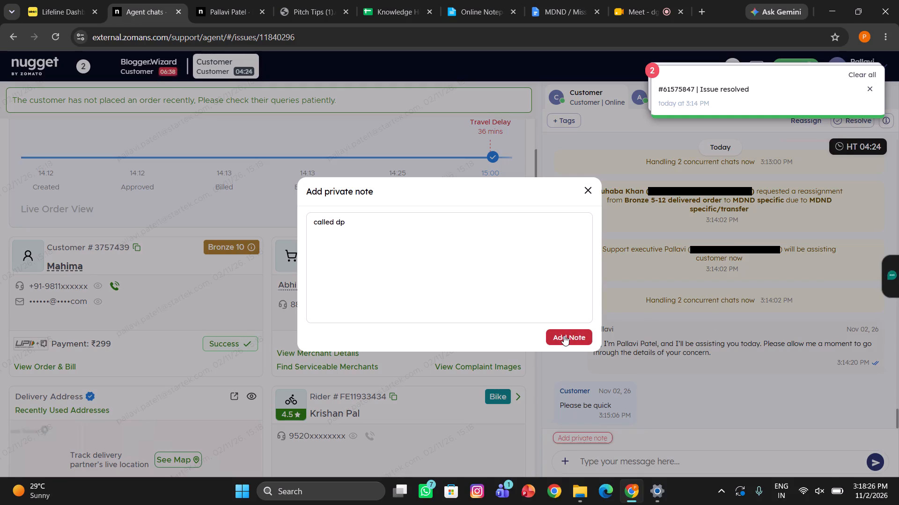
click(564, 335)
click(564, 335)
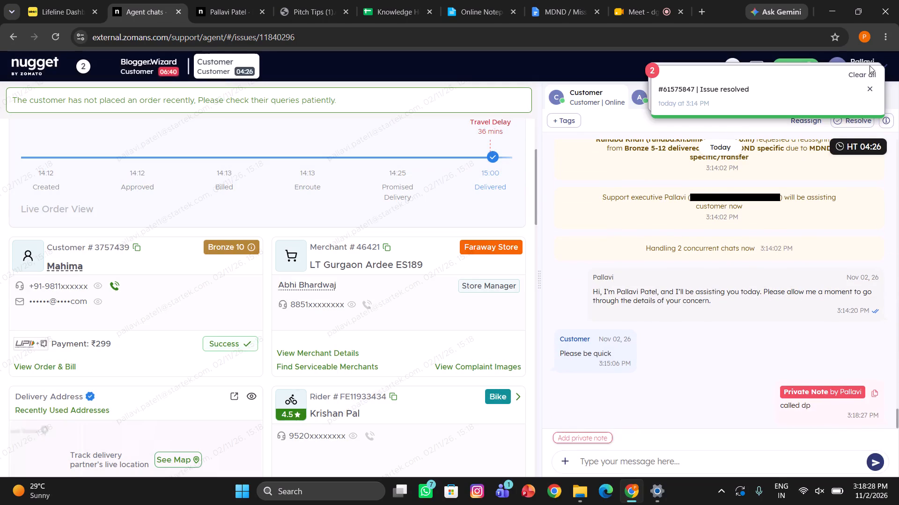
Clear all the notifications covering the agent profile.
click(870, 65)
click(861, 71)
Check the agent's productivity hours for today and return to the customer's chat.
click(832, 63)
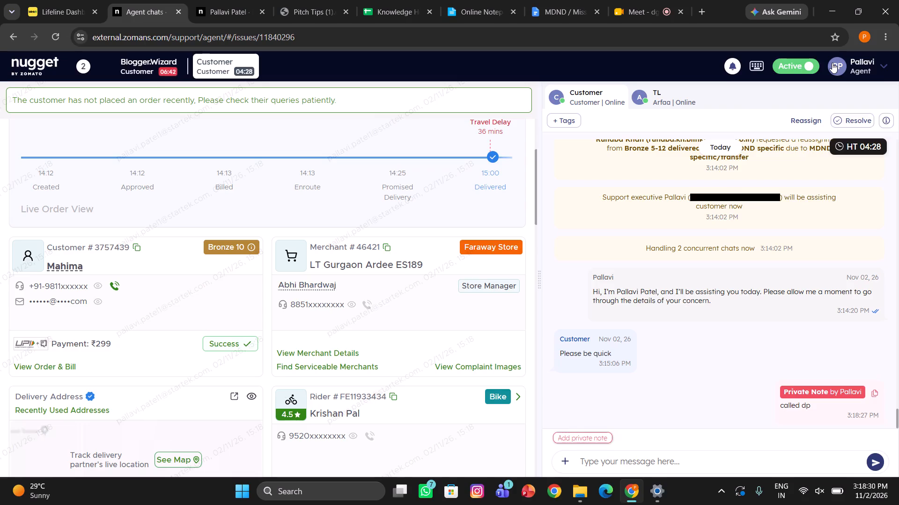
click(772, 131)
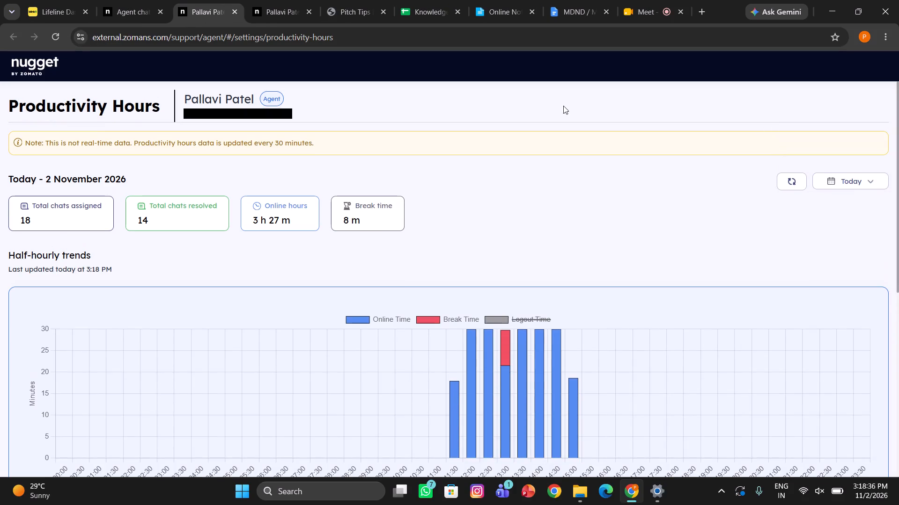
click(130, 1)
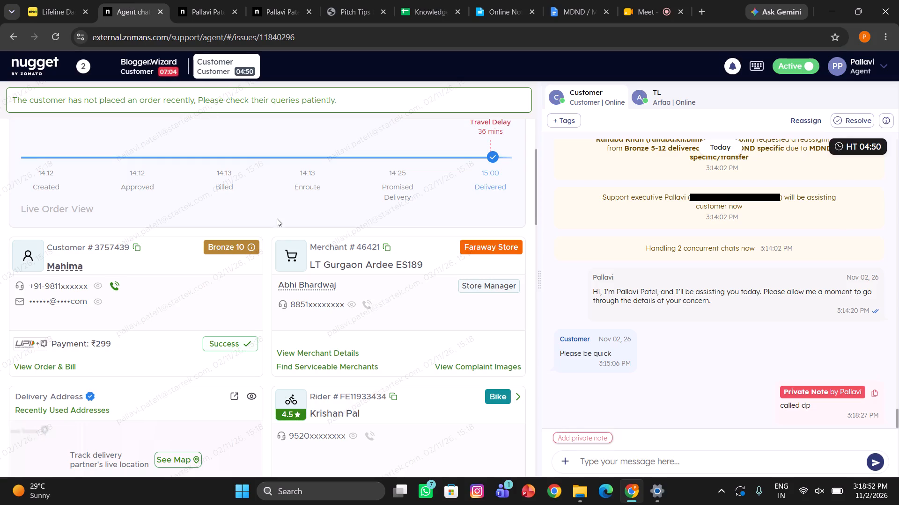
Send the Third Mandatory Response canned reply, replacing its number placeholder with the first four digits of the customer's phone number.
click(601, 465)
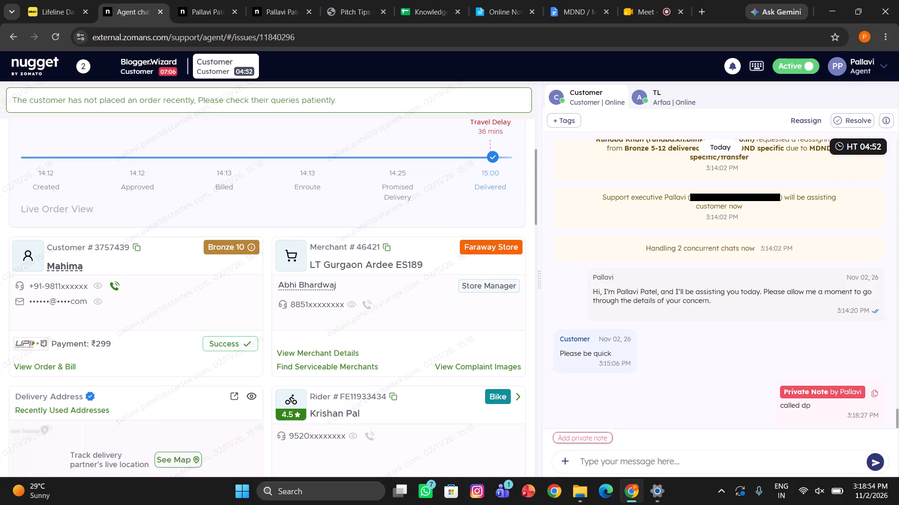
text(/th)
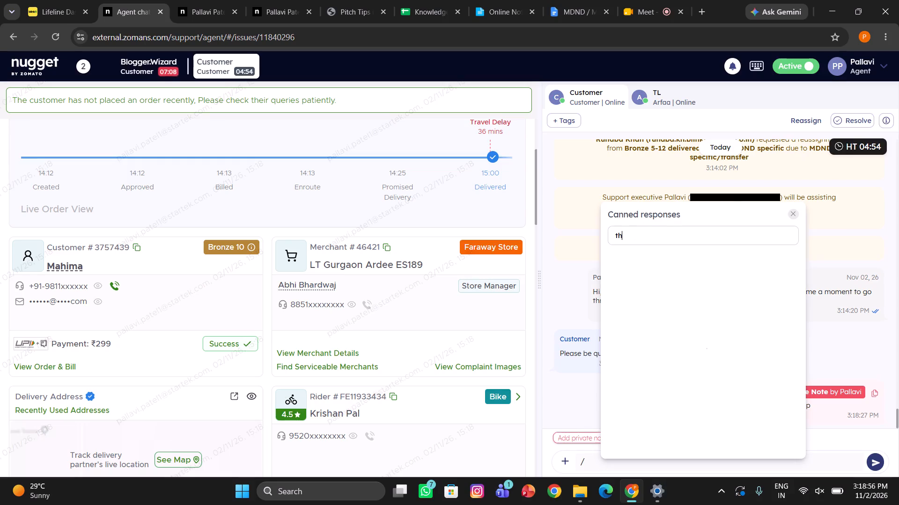
click(729, 262)
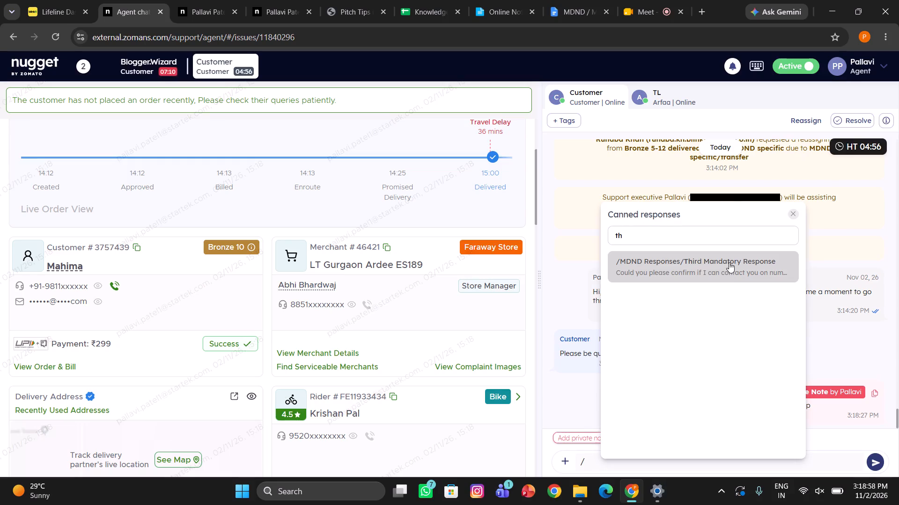
drag(818, 429, 864, 426)
key(BackSpace)
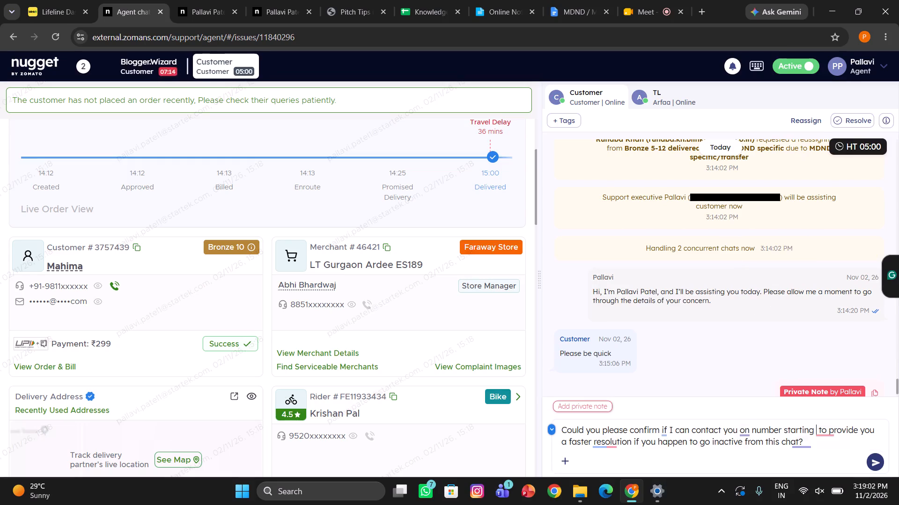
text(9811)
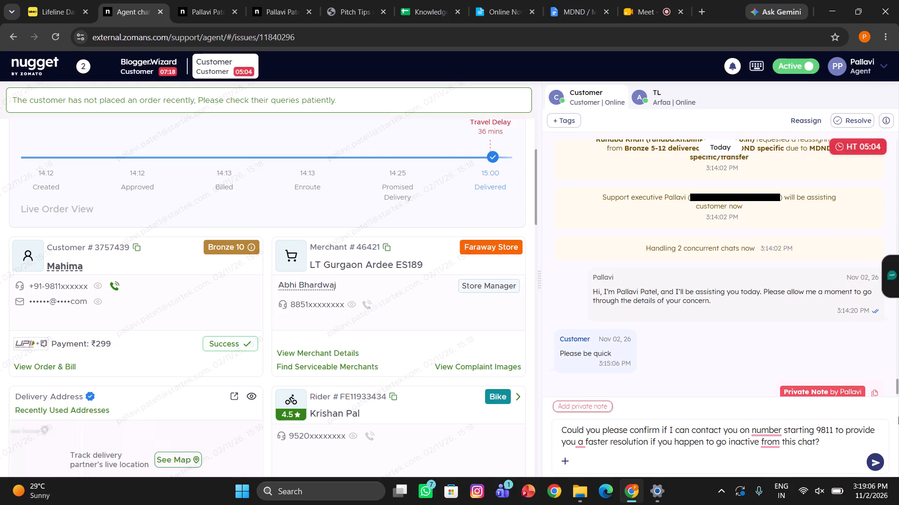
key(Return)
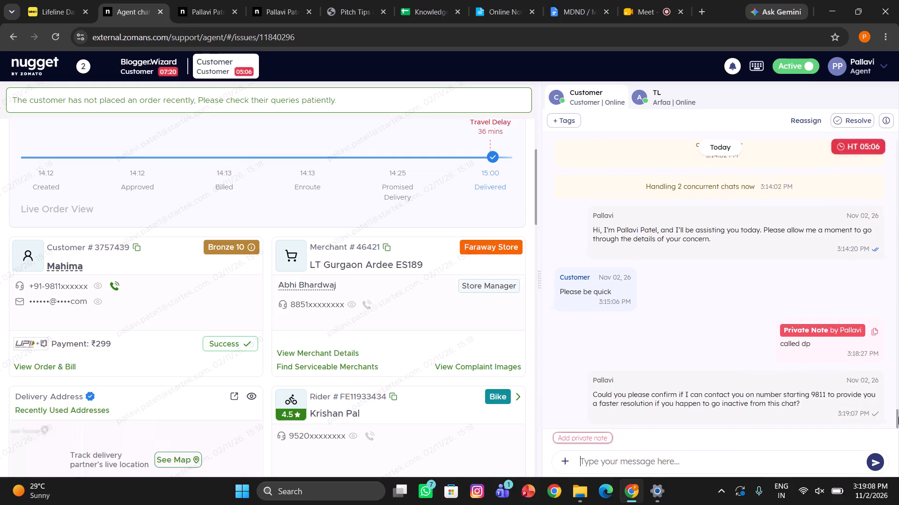
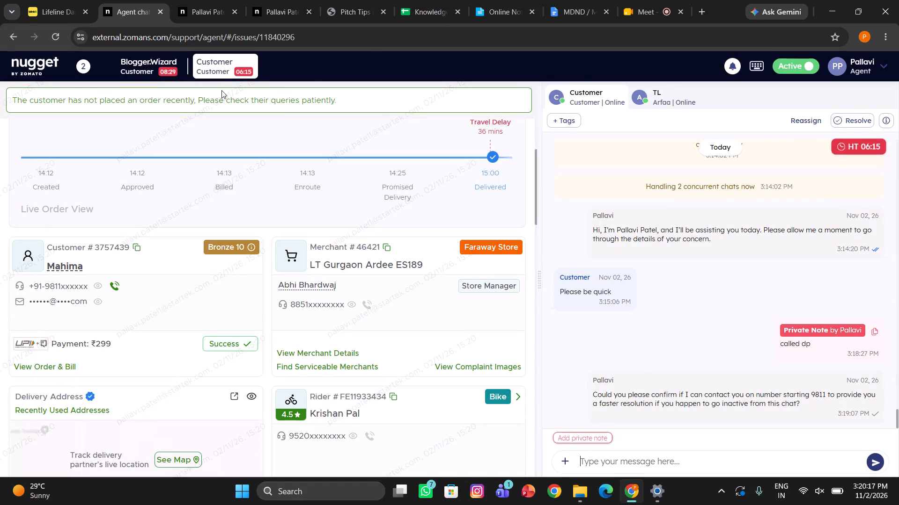
Add the tag "MDND confirmed by DP/SM" to the order in the open customer chat.
scroll(319, 150, up, 5)
click(307, 162)
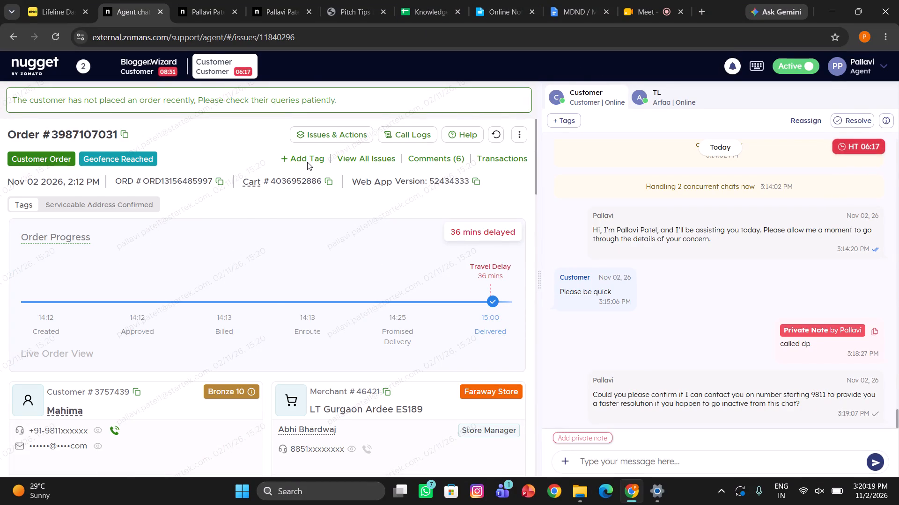
key(m)
key(d)
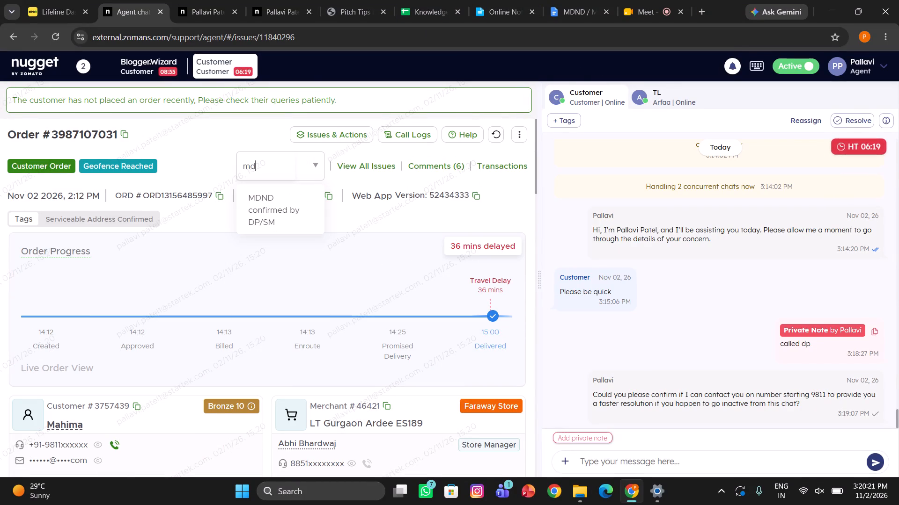
click(266, 217)
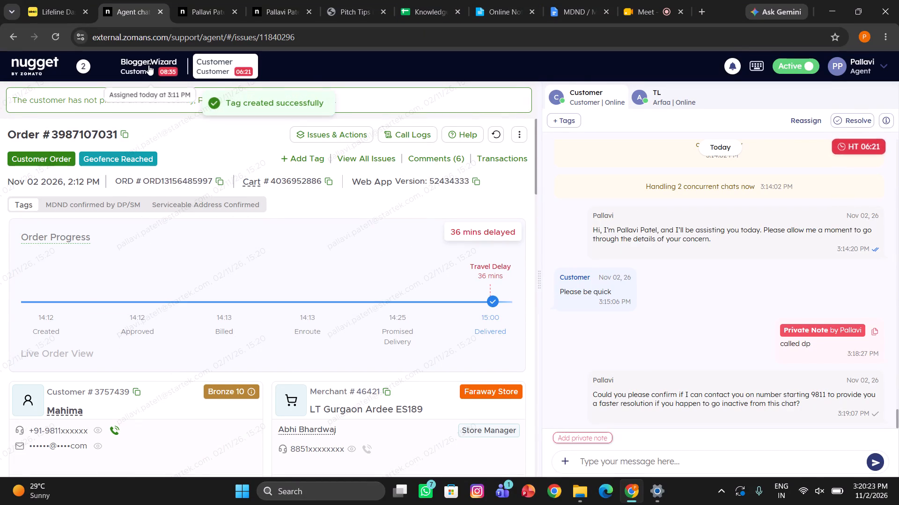
click(148, 65)
scroll(713, 302, down, 1)
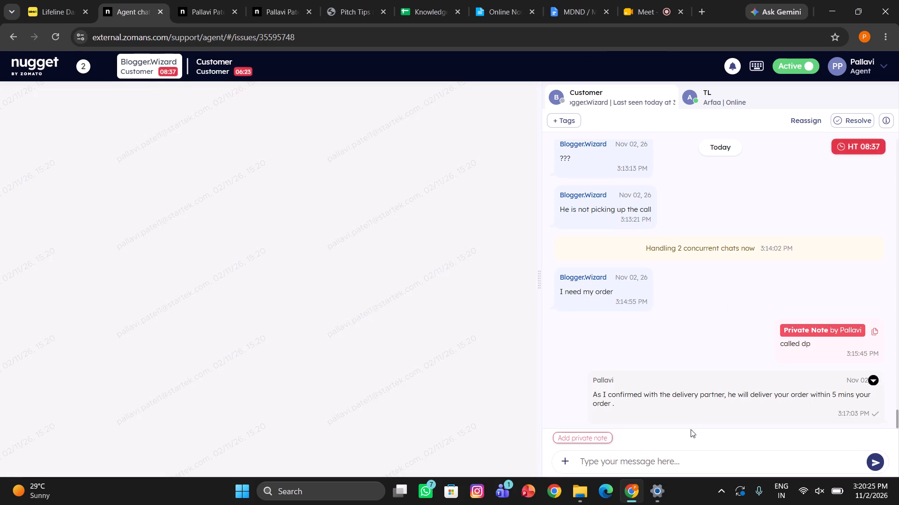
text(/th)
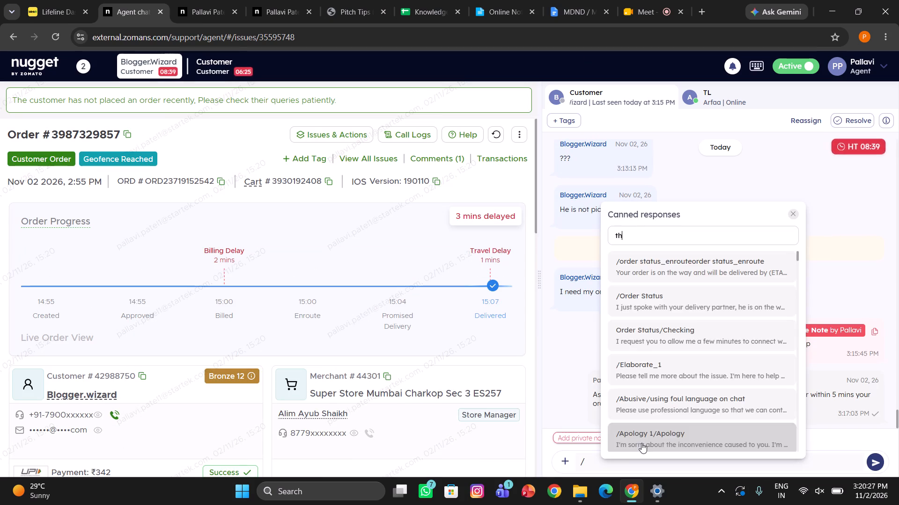
click(669, 256)
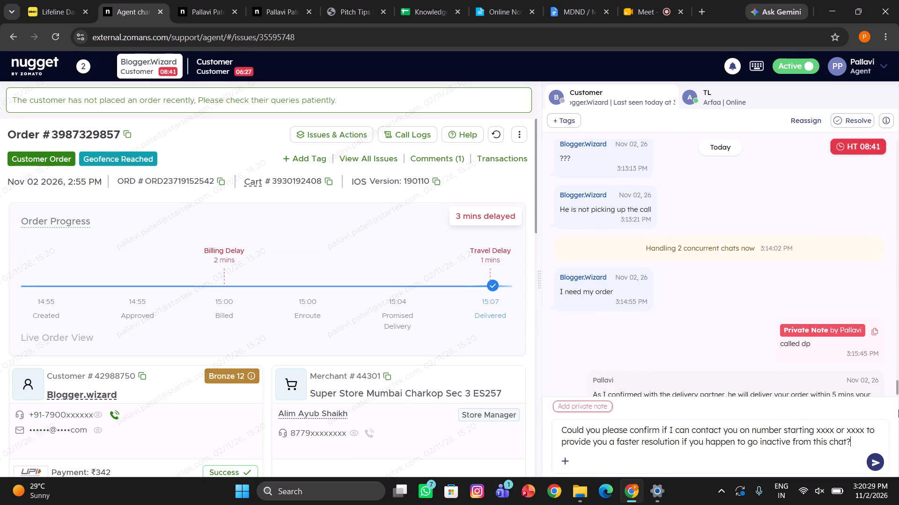
drag(815, 427, 833, 427)
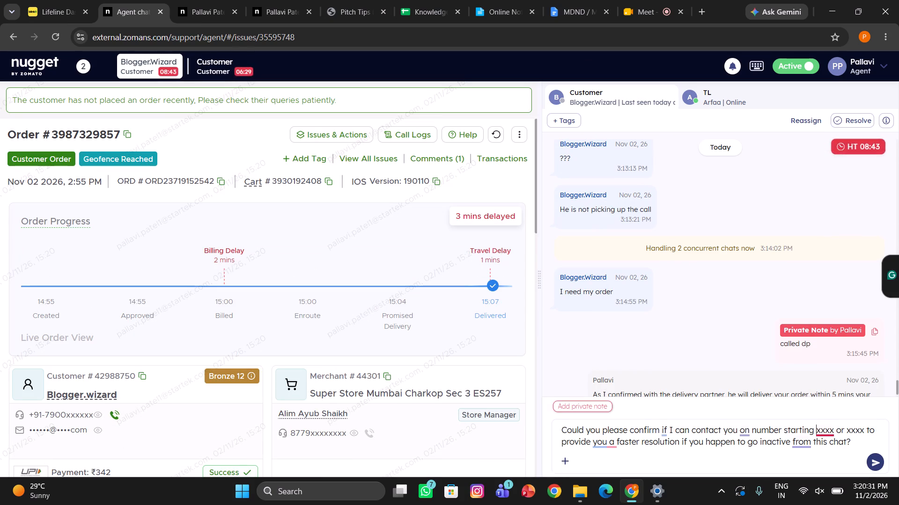
drag(833, 427, 864, 429)
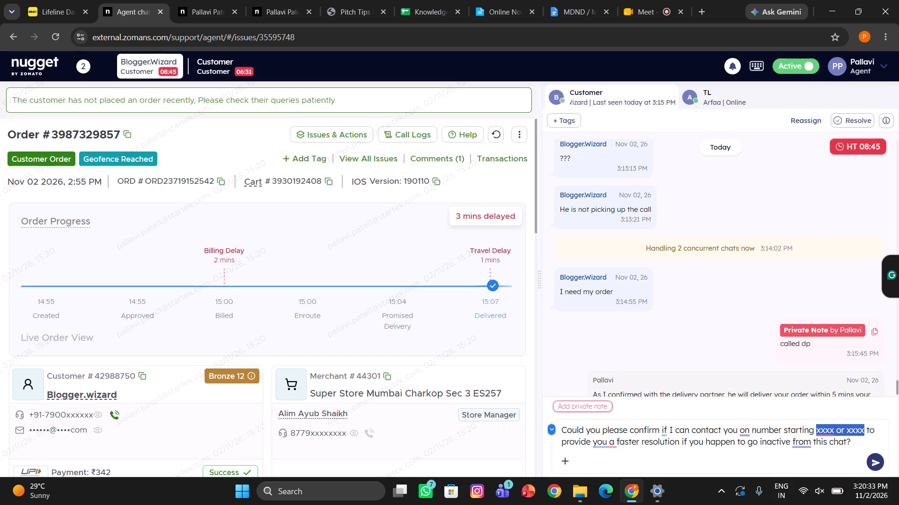
key(BackSpace)
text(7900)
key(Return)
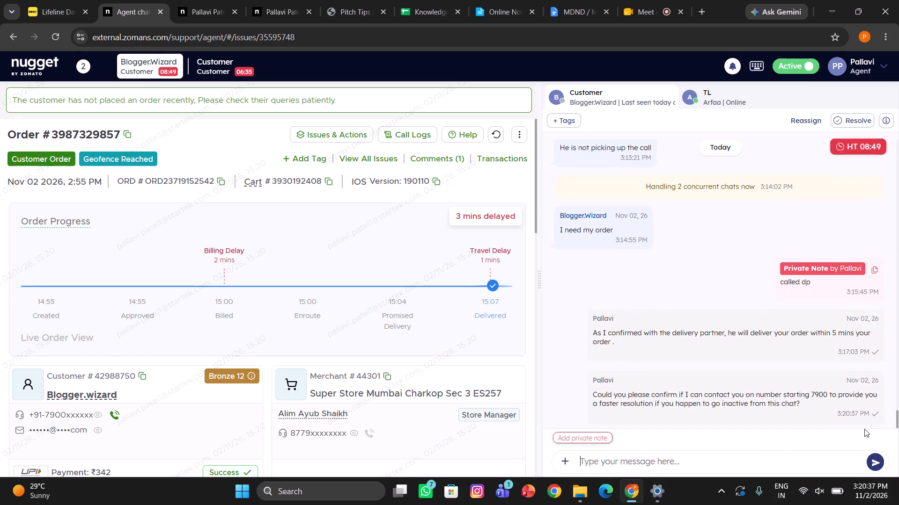
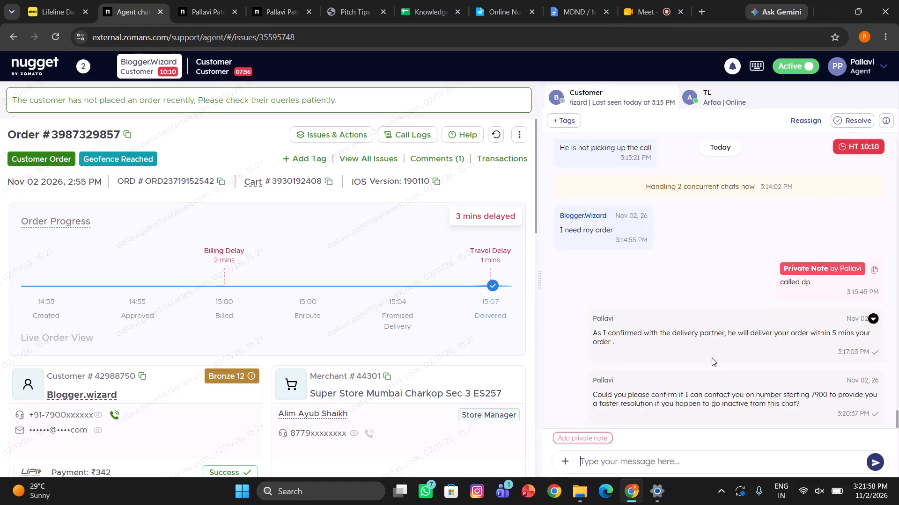
click(213, 61)
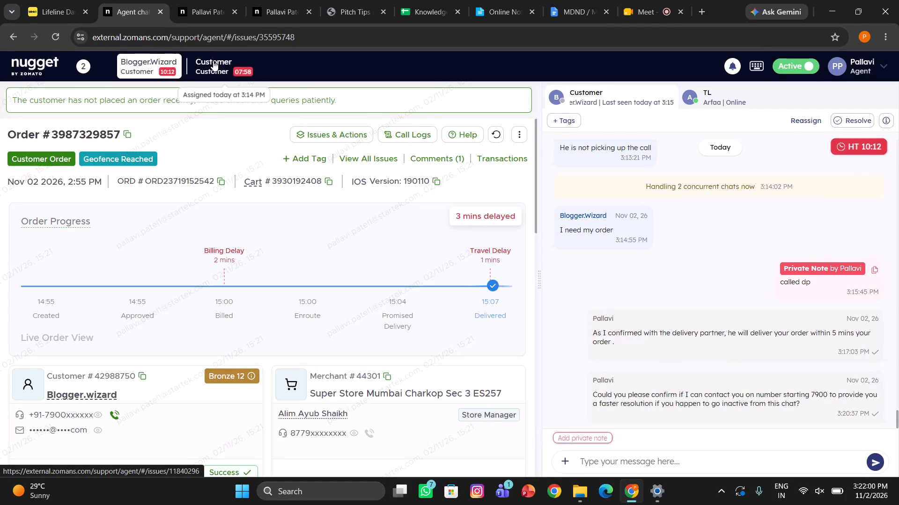
scroll(639, 359, down, 1)
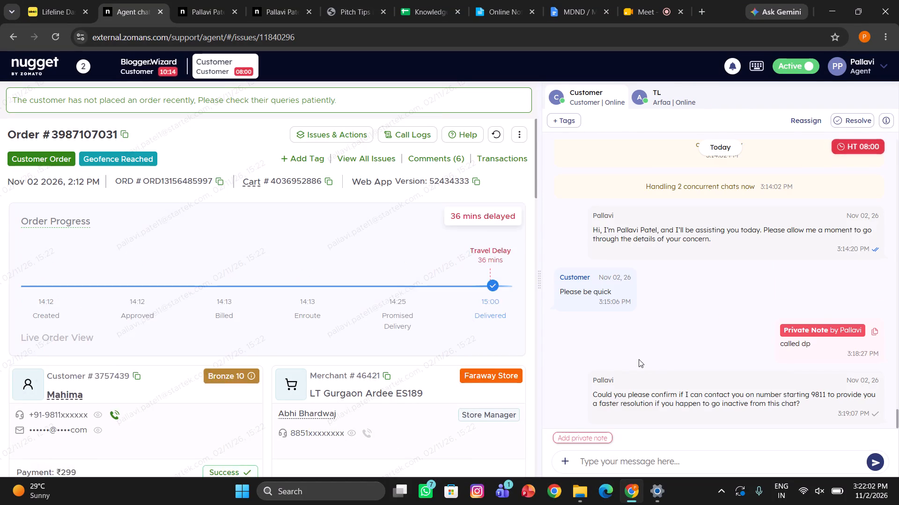
scroll(639, 359, down, 1)
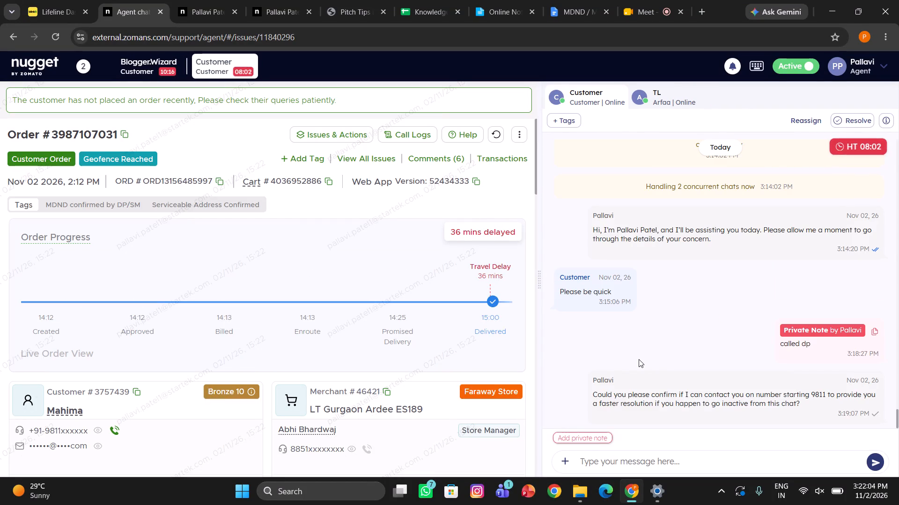
scroll(639, 359, down, 3)
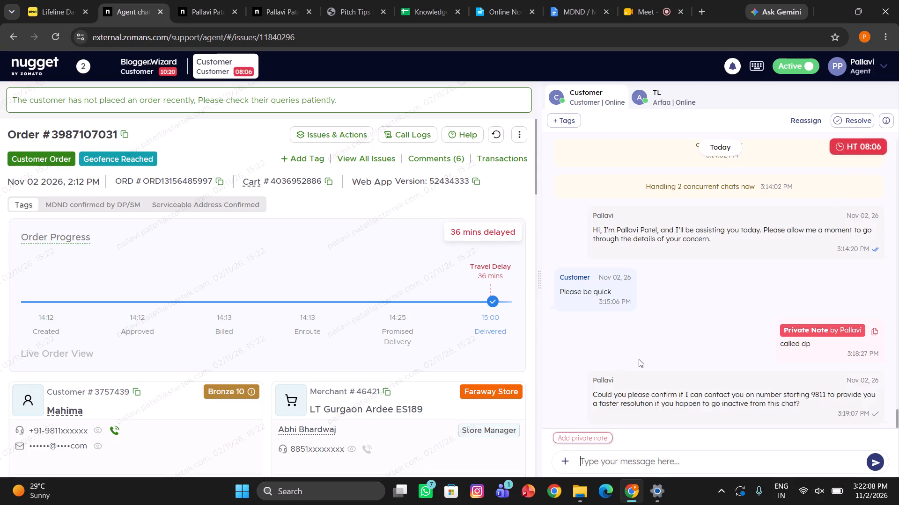
Close the two extra support-tool browser tabs next to the agent chats, keeping the Pitch Tips document open.
scroll(639, 359, down, 1)
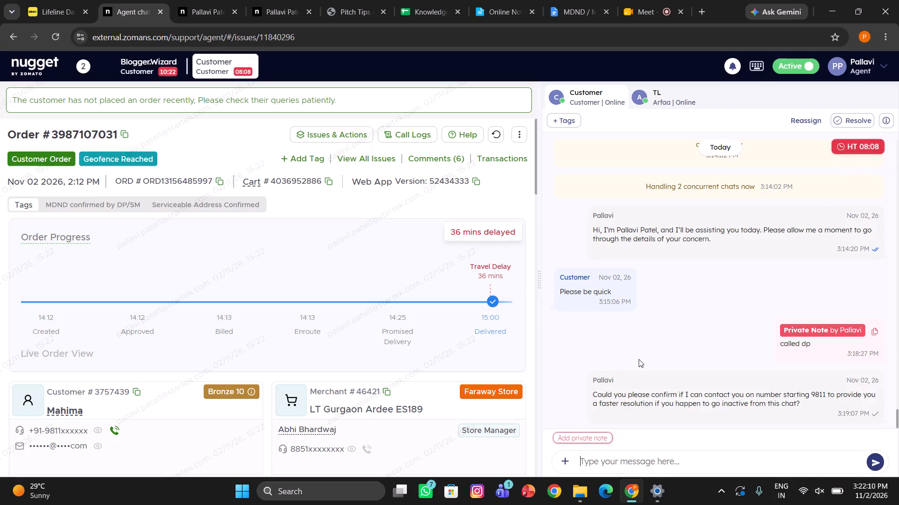
scroll(639, 359, down, 1)
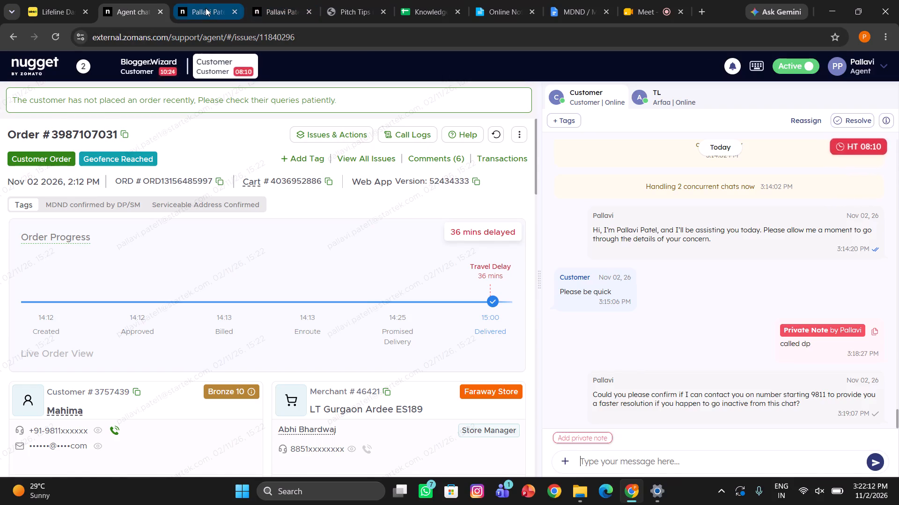
click(206, 8)
click(234, 10)
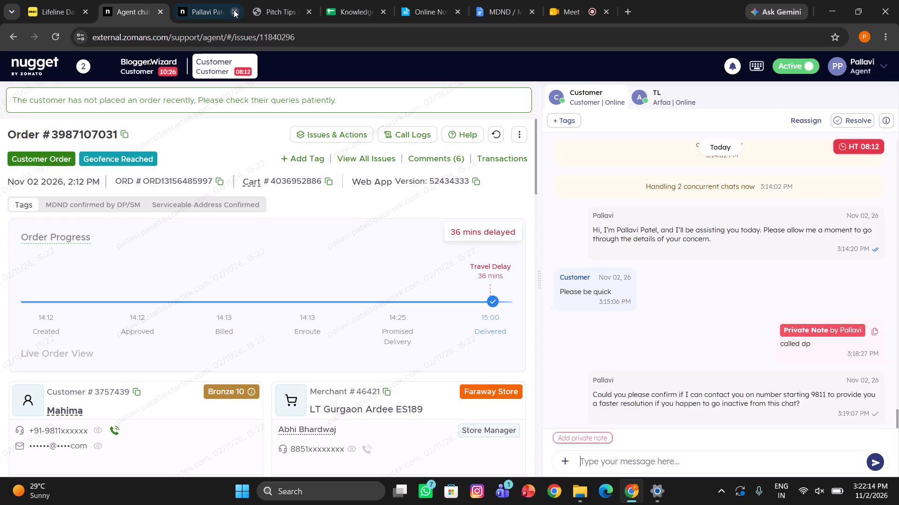
click(234, 10)
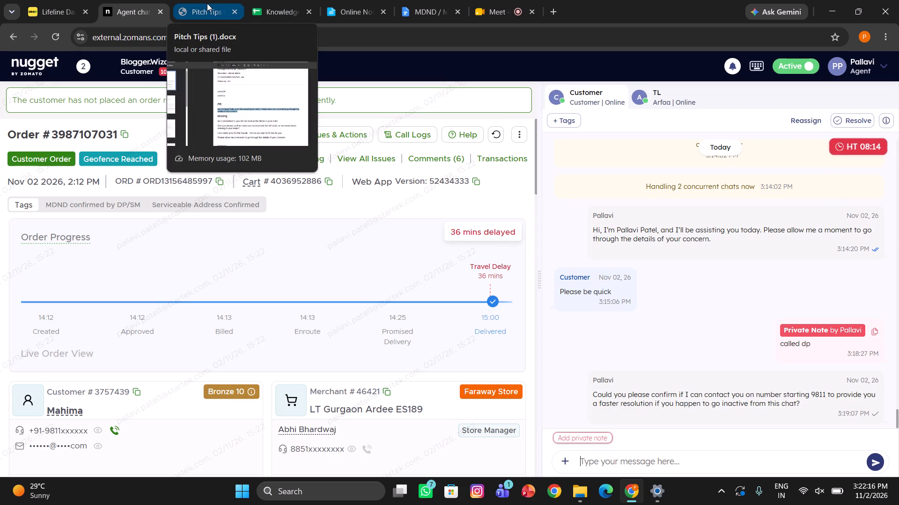
Send the customer the Pitch Tips message "We want to resolve your concern. Since you are unresponsive, I am calling you to assist you.".
click(207, 3)
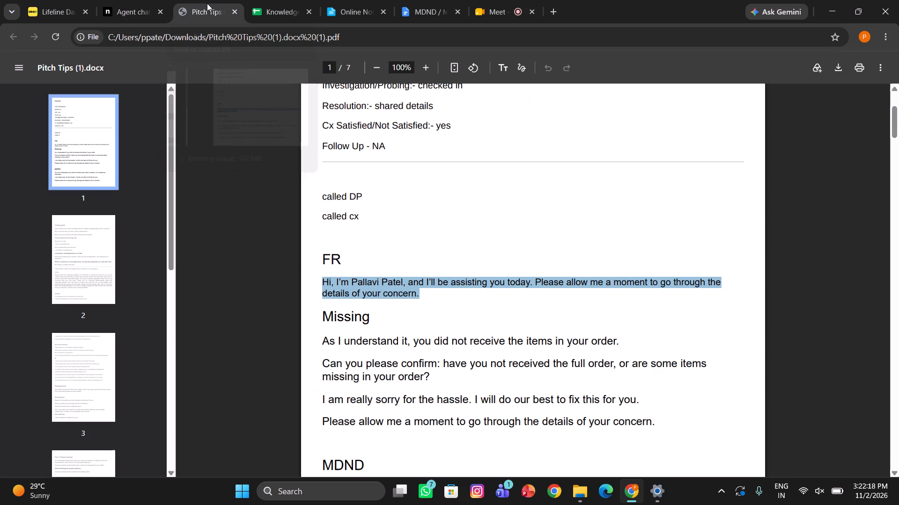
scroll(356, 274, down, 2)
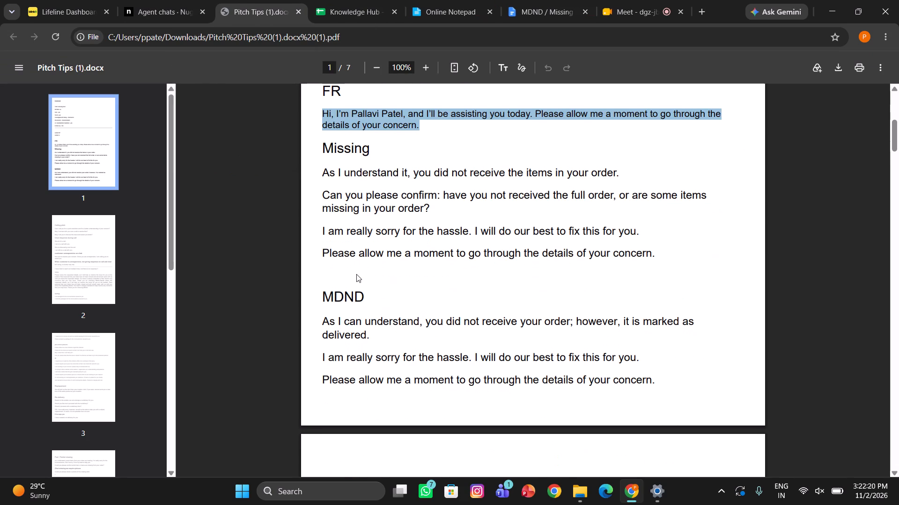
scroll(356, 274, down, 1)
scroll(373, 359, down, 2)
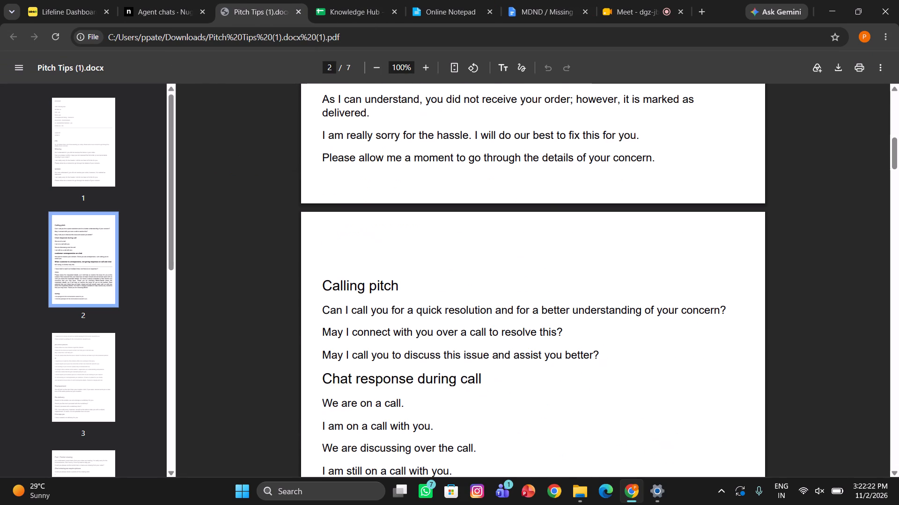
scroll(370, 357, down, 2)
drag(375, 365, 327, 350)
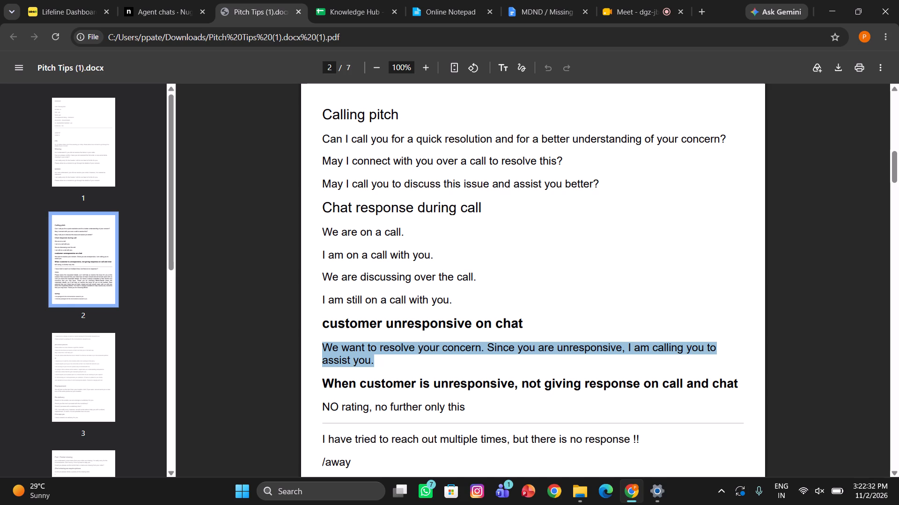
key(ctrl+c)
click(166, 0)
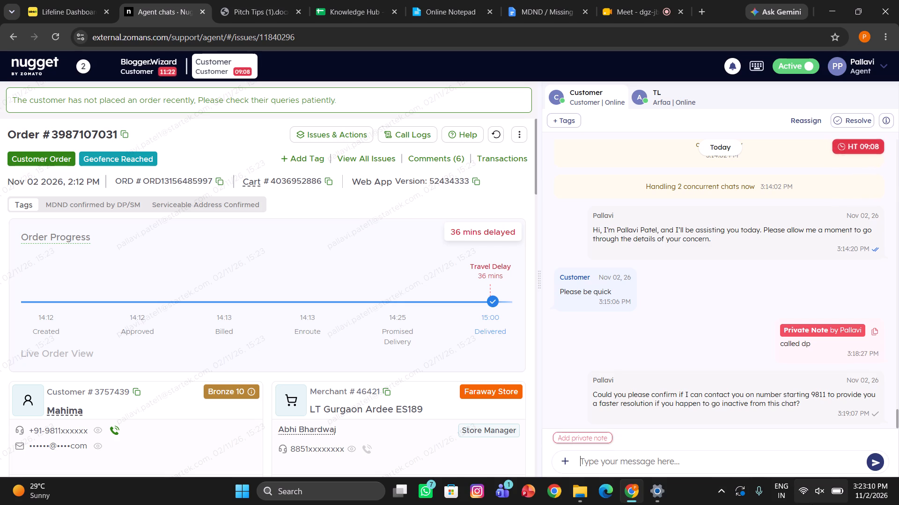
key(ctrl+v)
key(Return)
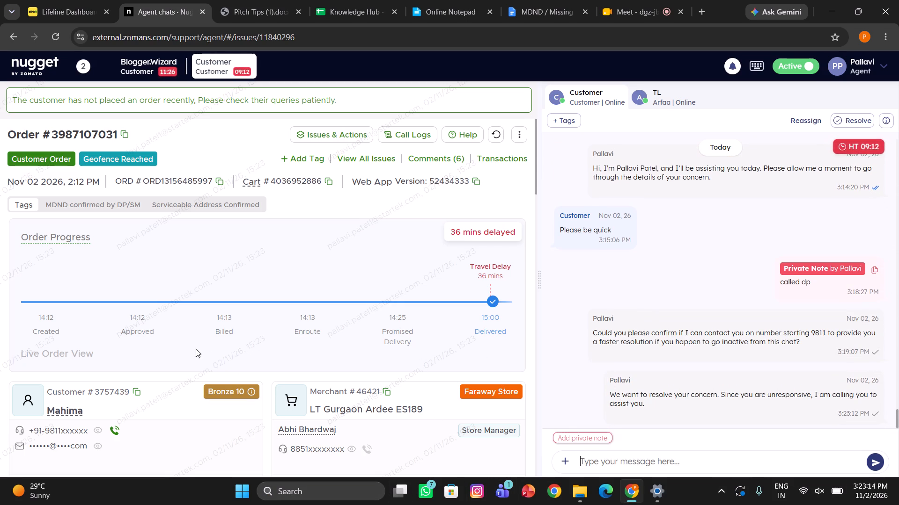
Place a call to the customer from the customer card of the order.
click(111, 432)
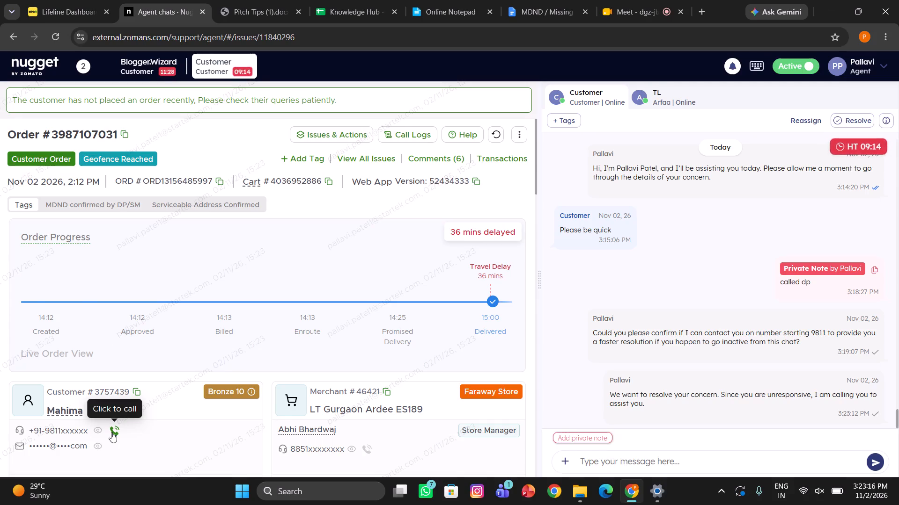
click(487, 346)
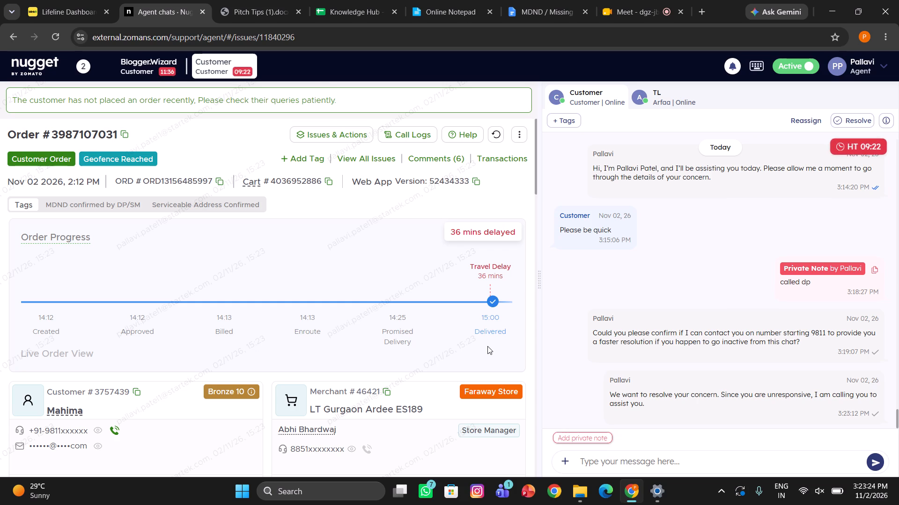
Add the private note "called cx" to the open customer chat.
click(583, 443)
click(581, 442)
text(called cx)
click(579, 334)
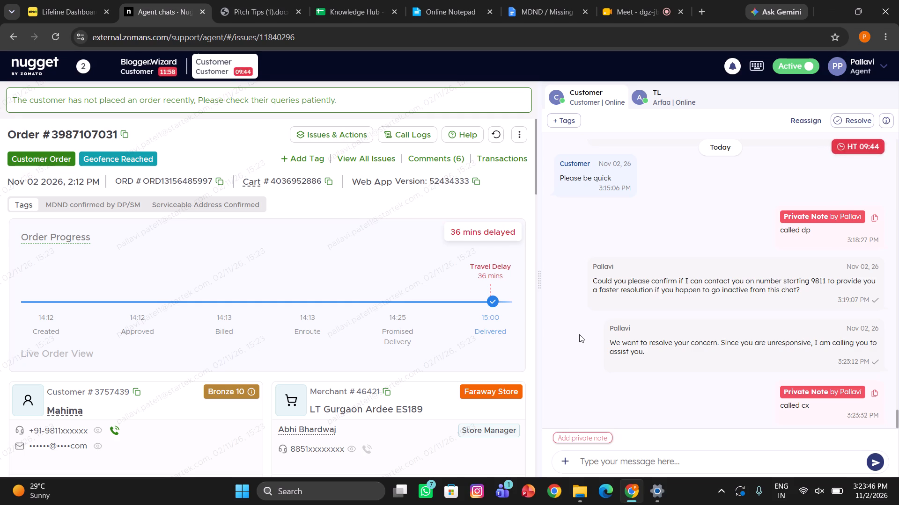
Open the Missing Item issue report for the order.
scroll(332, 335, down, 1)
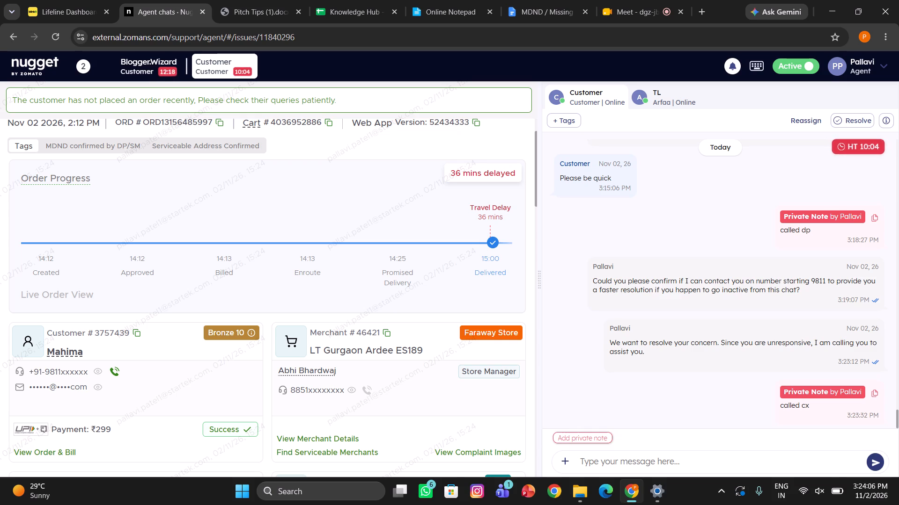
scroll(185, 271, up, 8)
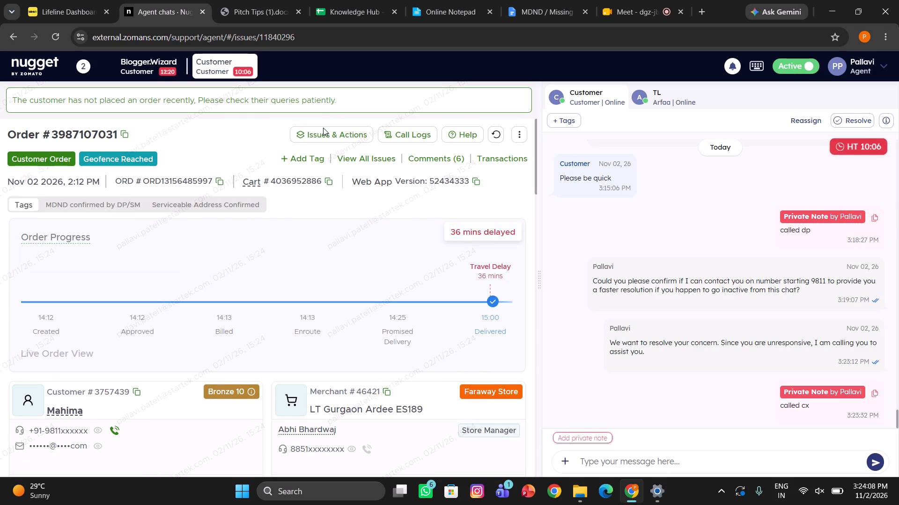
click(325, 130)
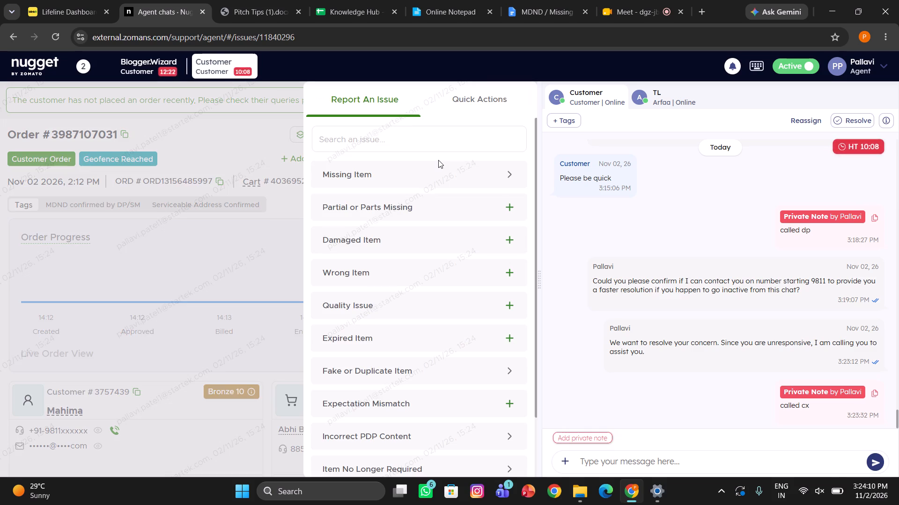
click(438, 160)
click(438, 162)
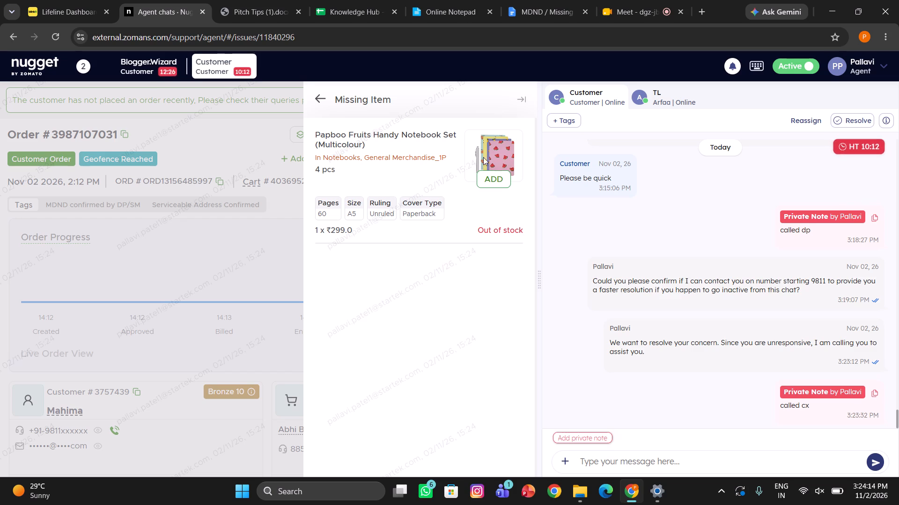
Examine the name and stock status of the product listed in the Missing Item report.
triple_click(443, 148)
double_click(443, 148)
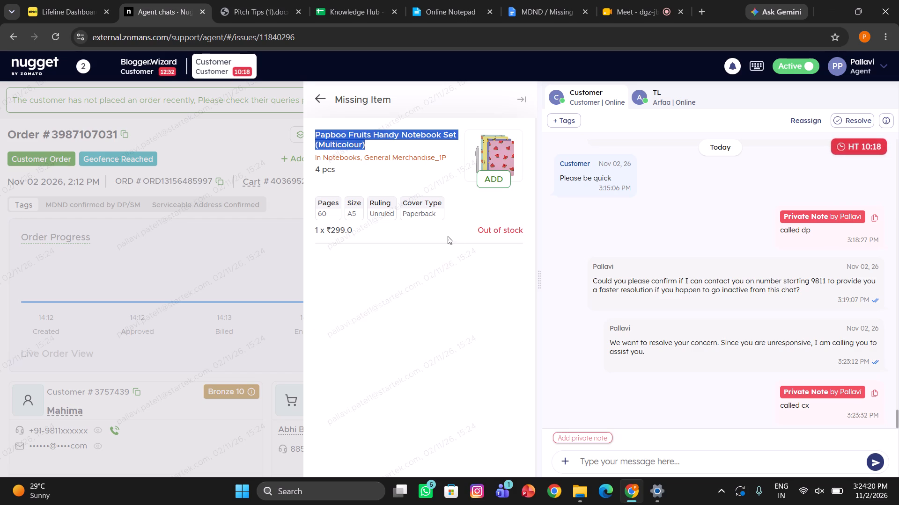
triple_click(479, 228)
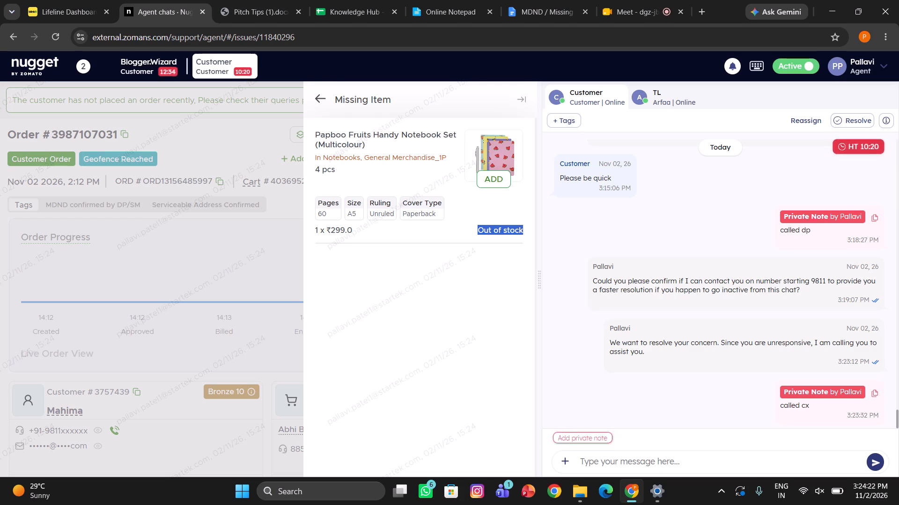
click(479, 228)
click(453, 267)
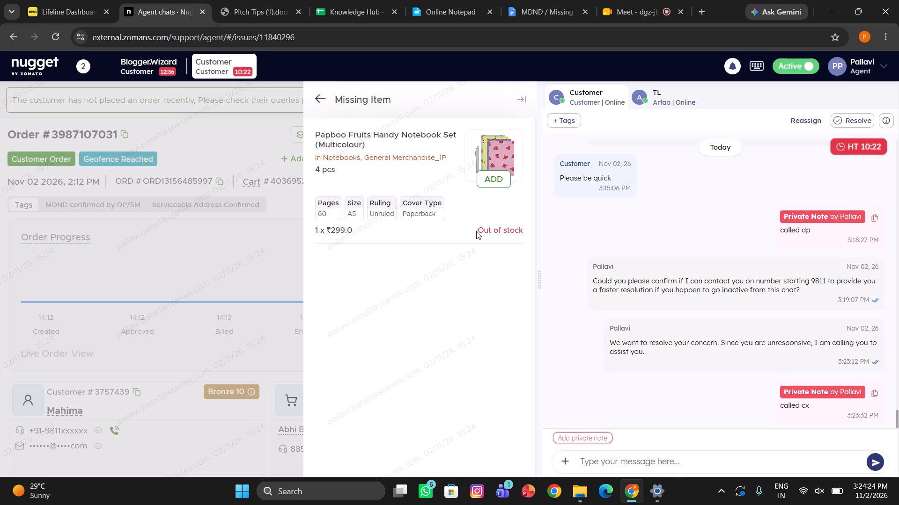
triple_click(477, 229)
double_click(477, 229)
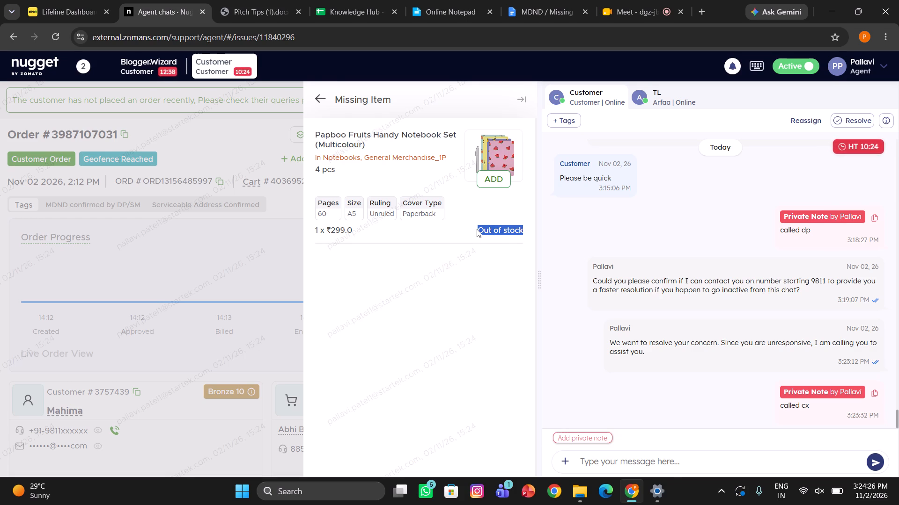
triple_click(489, 229)
double_click(489, 229)
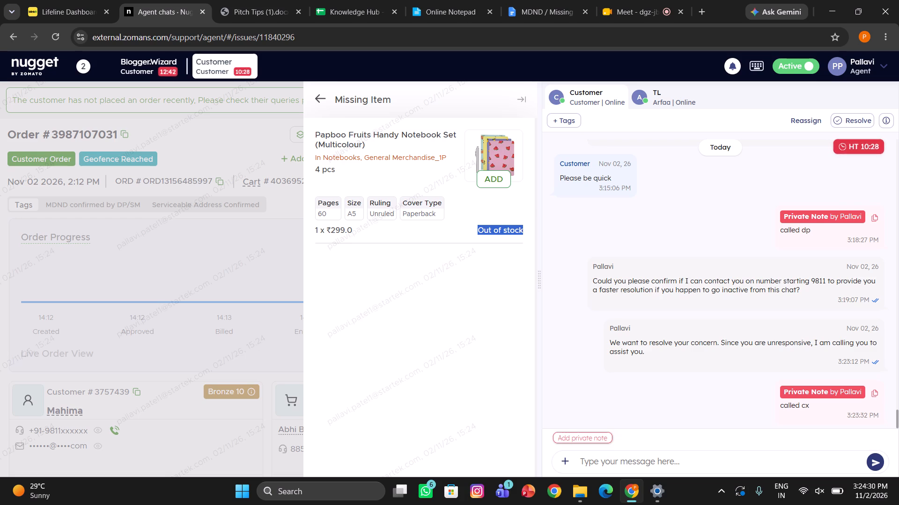
triple_click(501, 232)
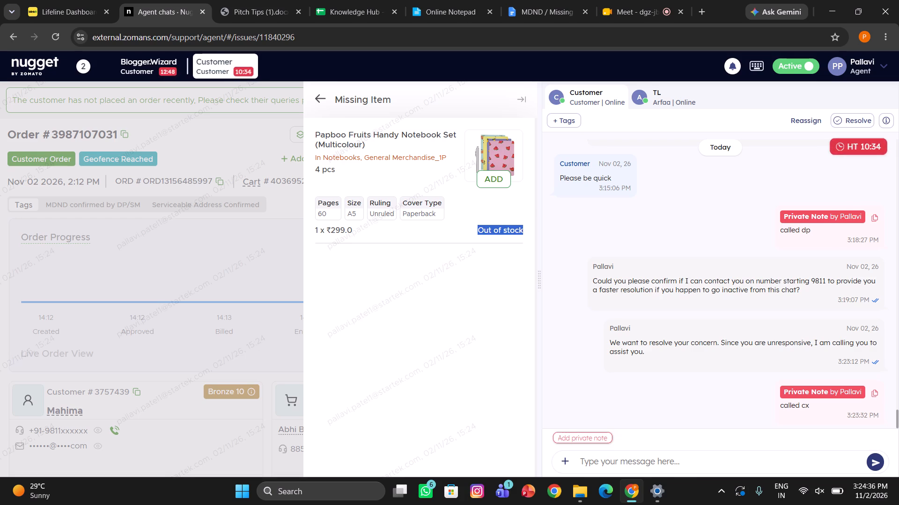
triple_click(501, 232)
click(501, 232)
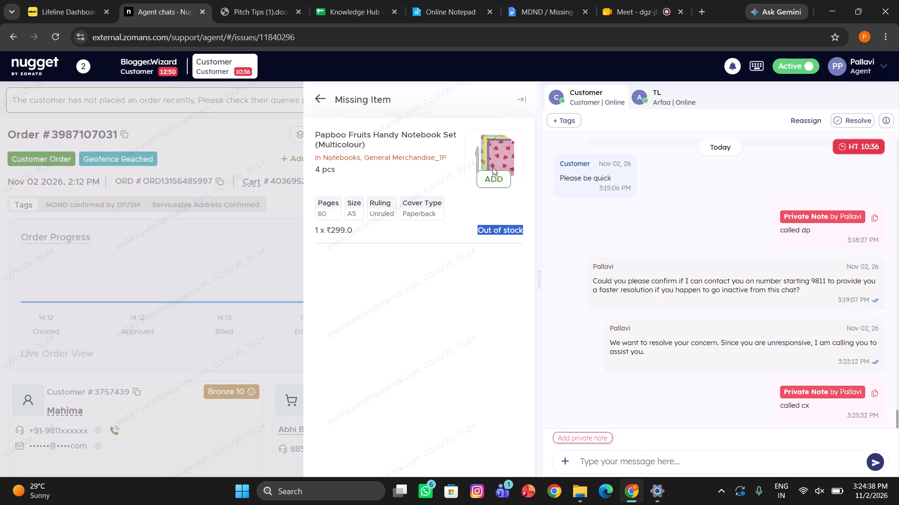
double_click(494, 152)
triple_click(381, 145)
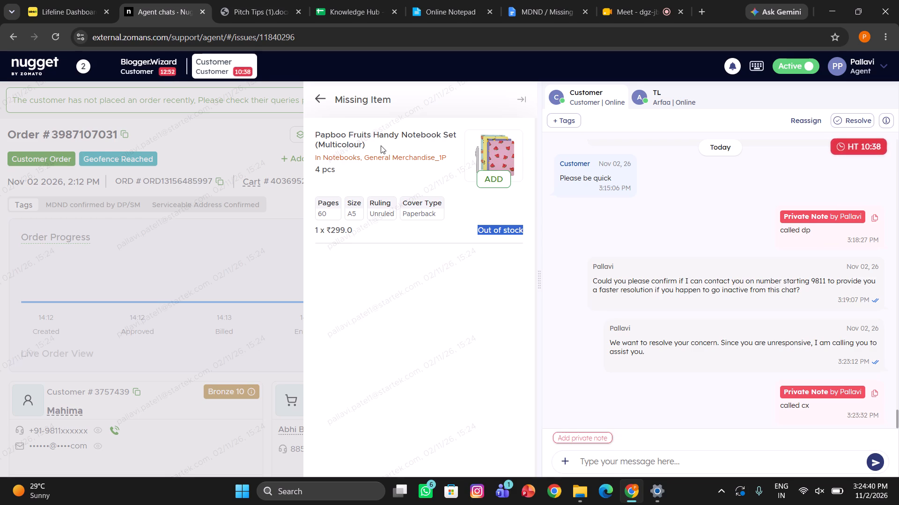
click(381, 145)
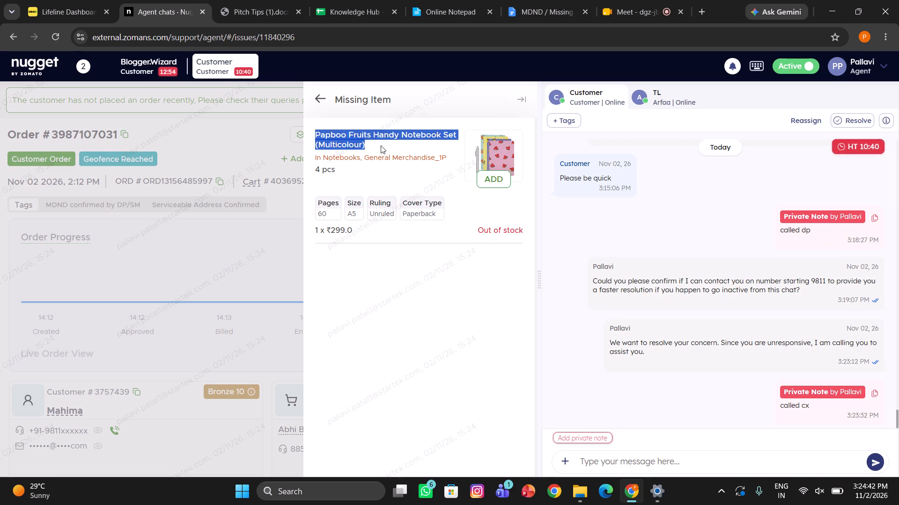
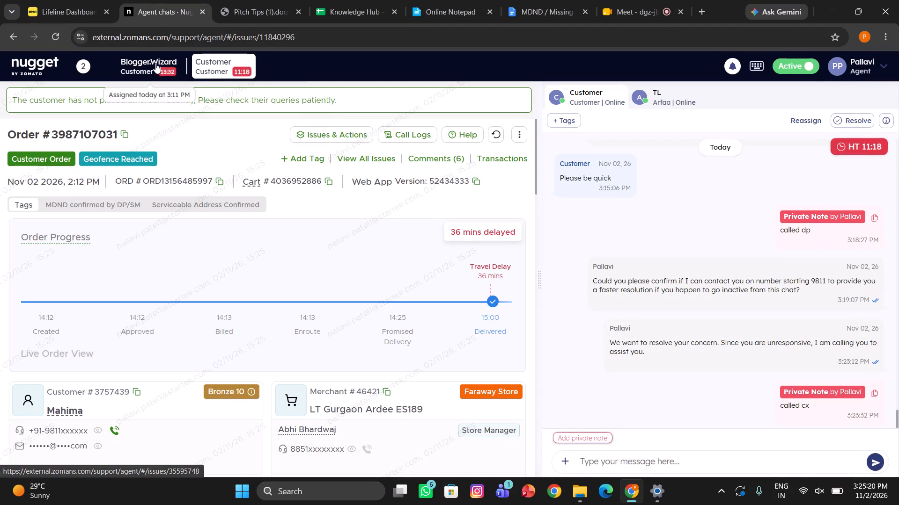
click(155, 63)
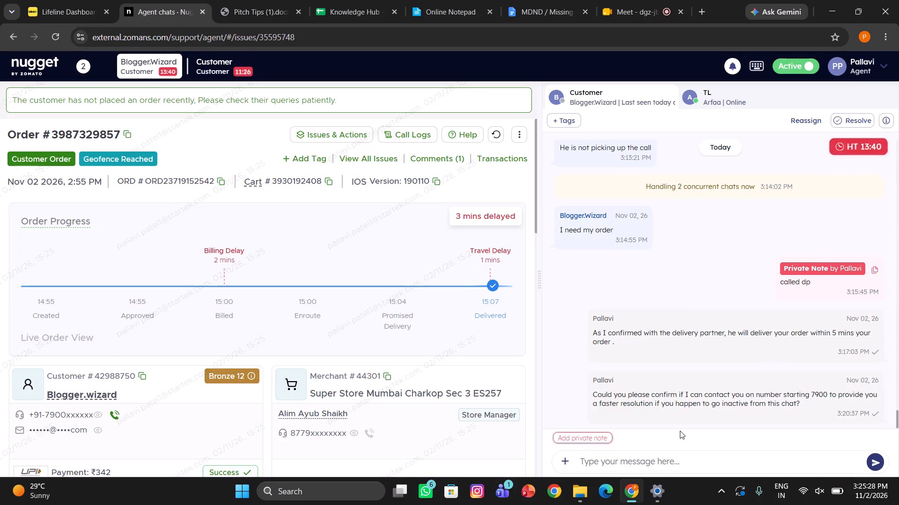
key(ctrl+v)
key(Return)
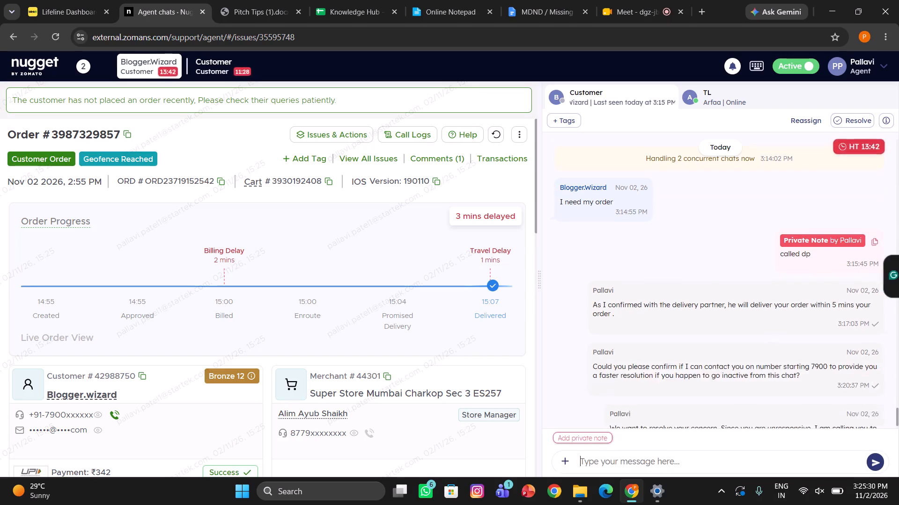
Place a call to the customer from the customer card of this order.
click(111, 415)
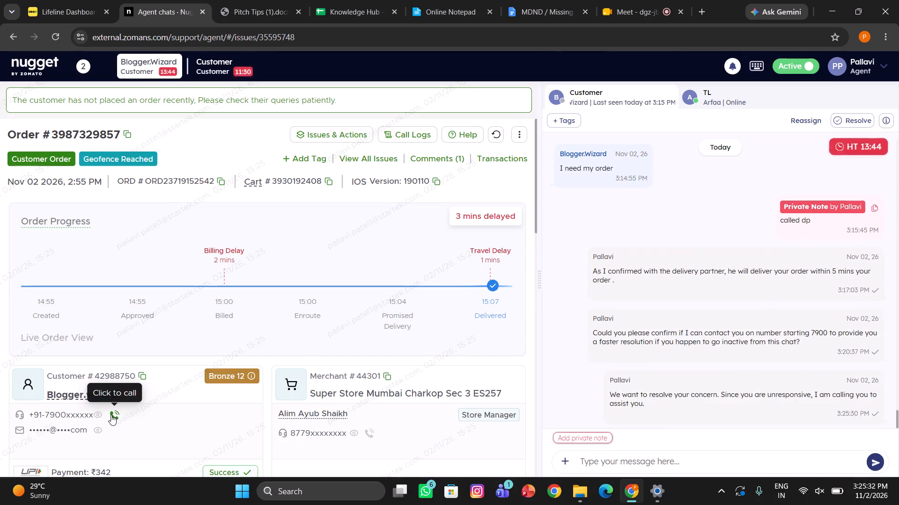
click(460, 350)
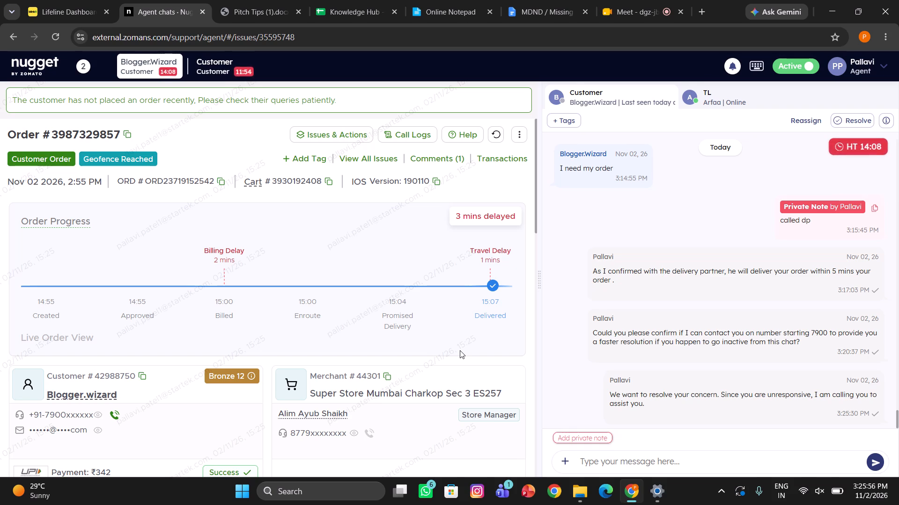
click(561, 437)
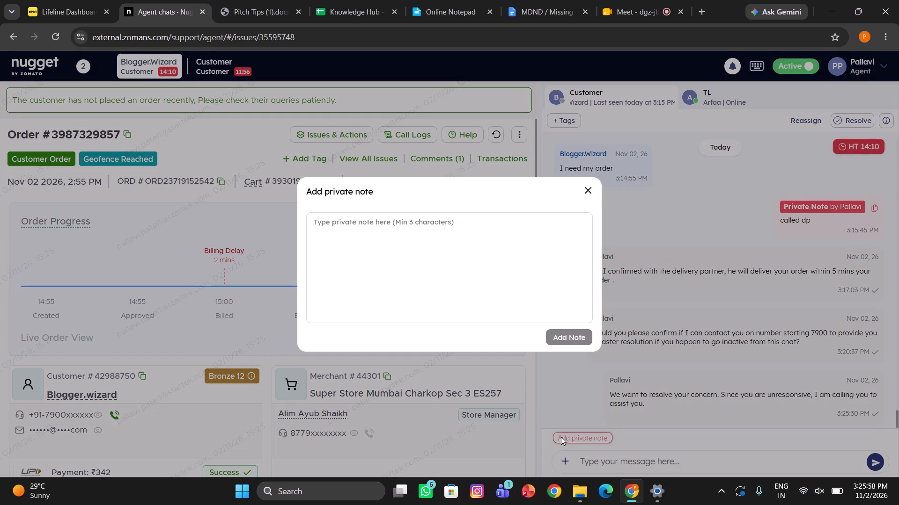
text(called)
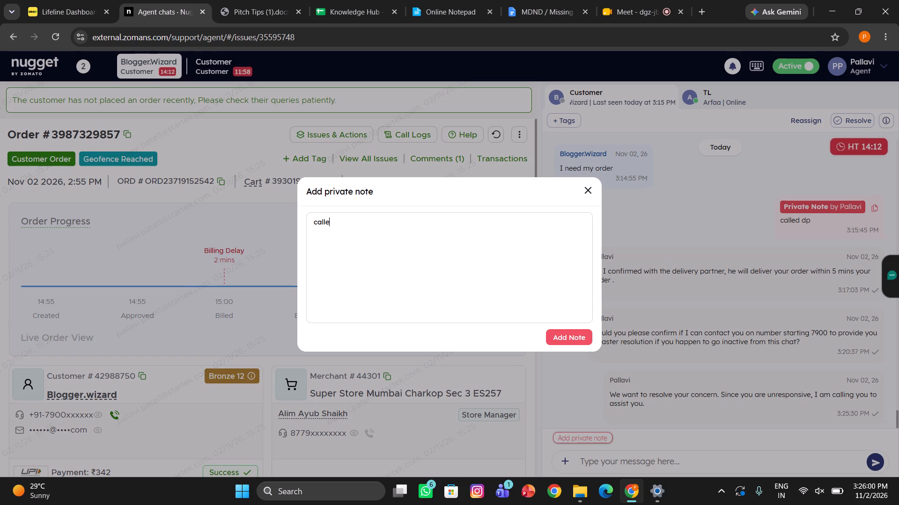
key(space)
text(cx)
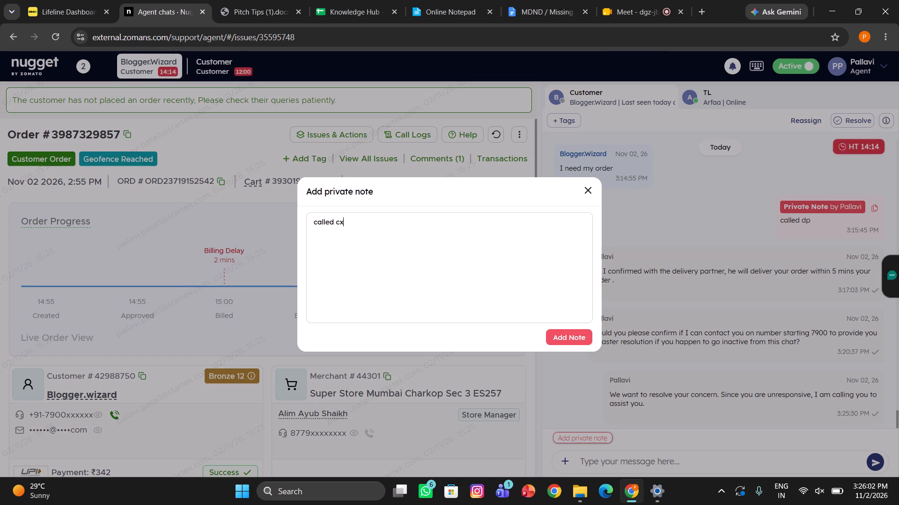
click(570, 341)
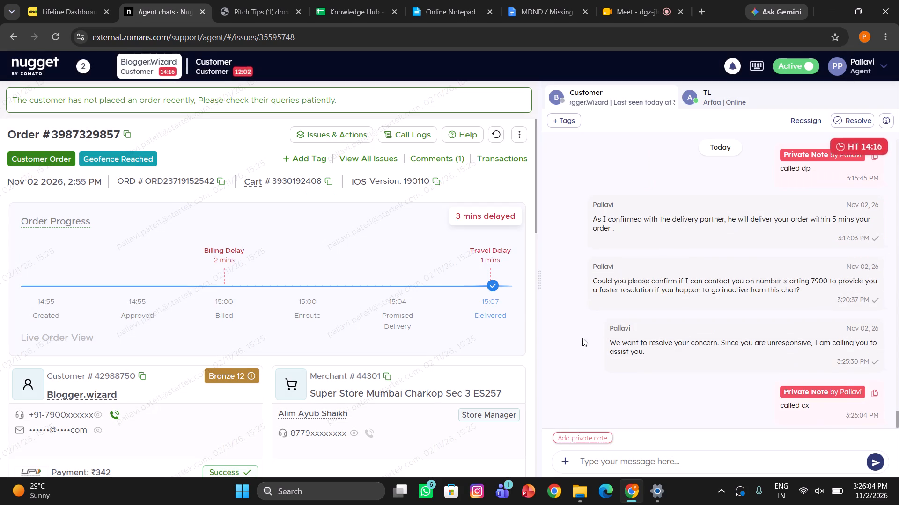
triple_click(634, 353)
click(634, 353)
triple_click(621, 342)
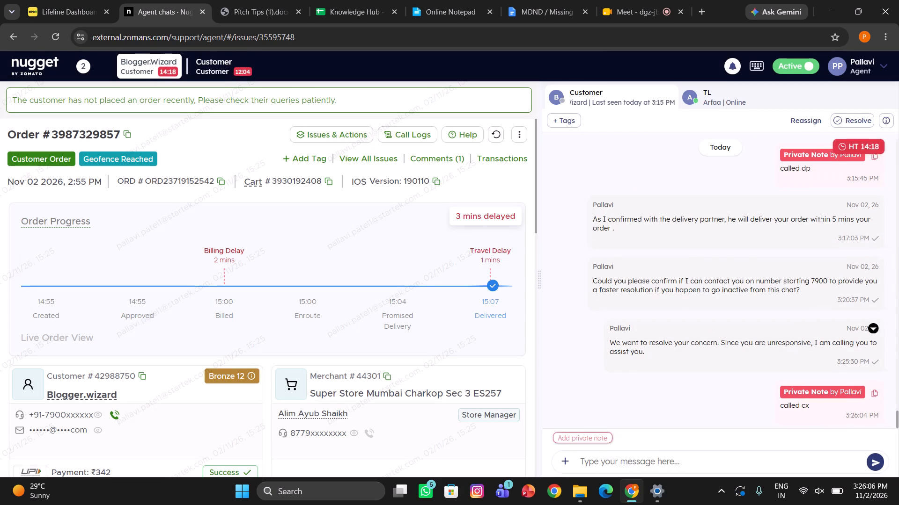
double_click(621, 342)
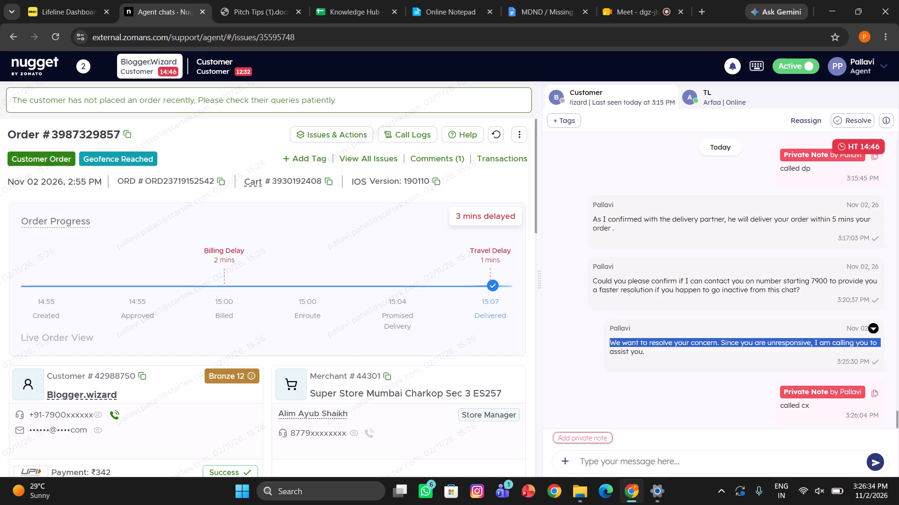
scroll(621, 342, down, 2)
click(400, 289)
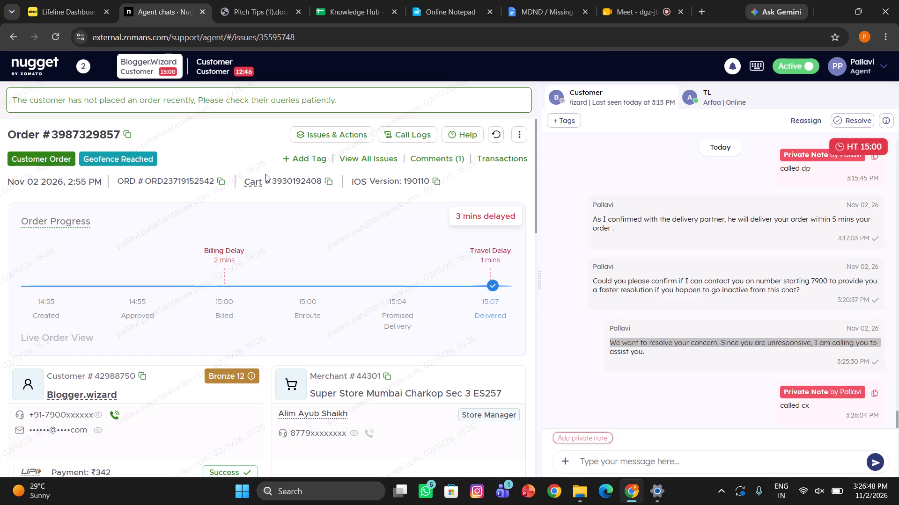
In the other customer's chat, report the order-level issue Order not Delivered and resolve it with a ₹299 refund to original source.
click(216, 70)
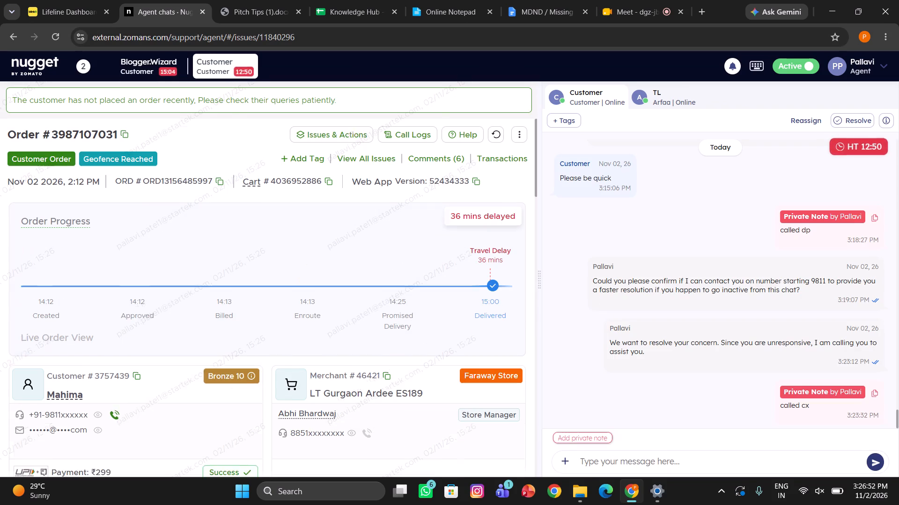
click(322, 130)
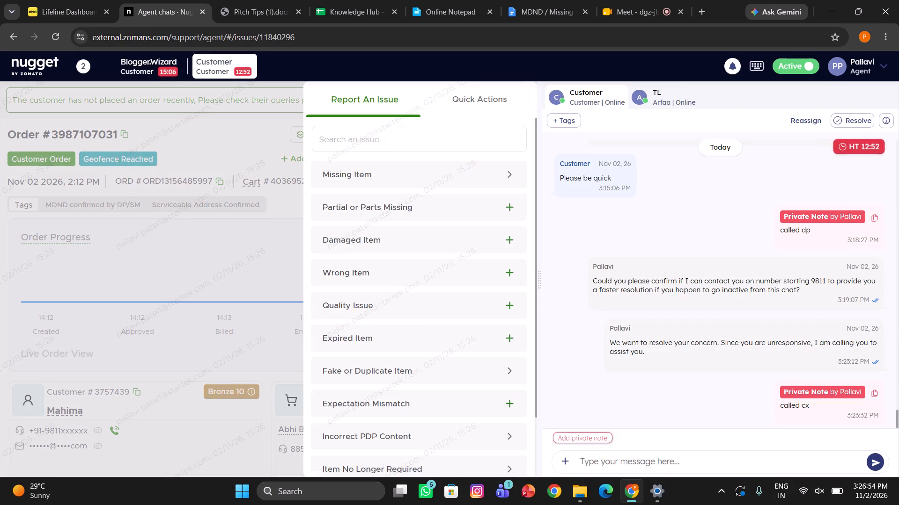
click(393, 142)
text(order)
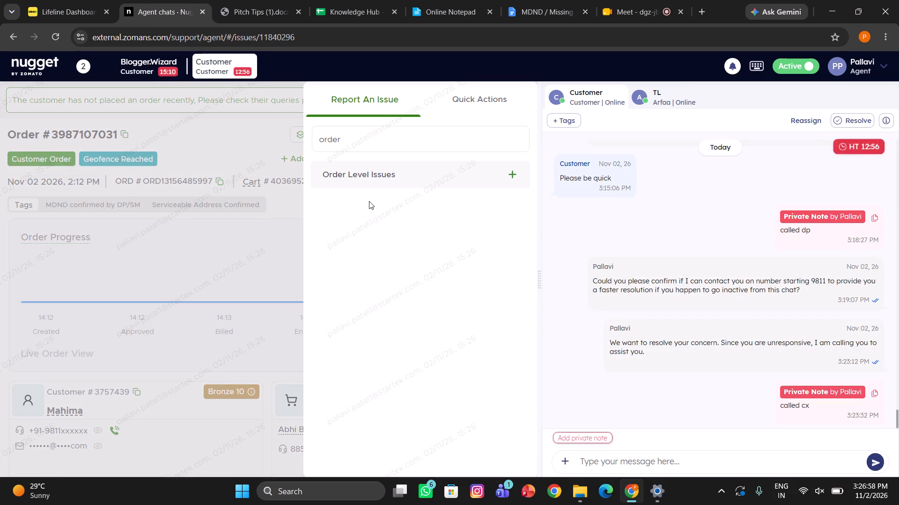
click(408, 167)
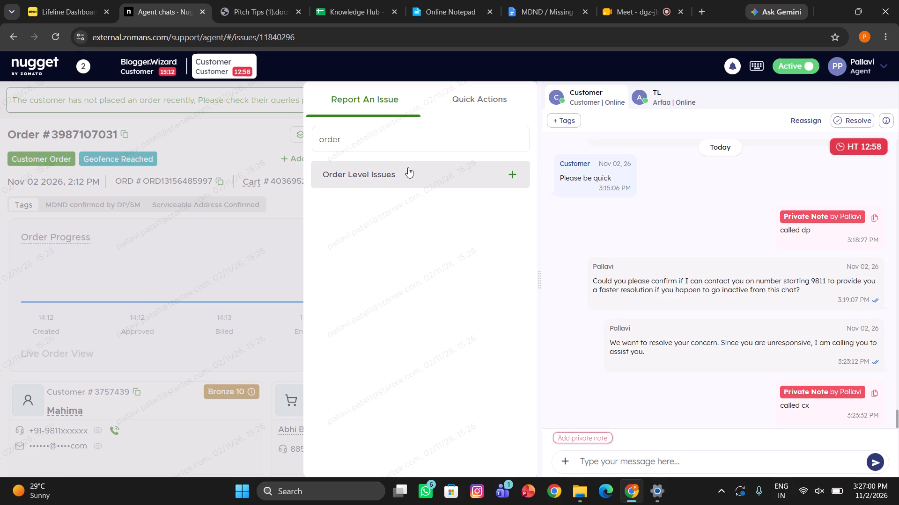
click(382, 199)
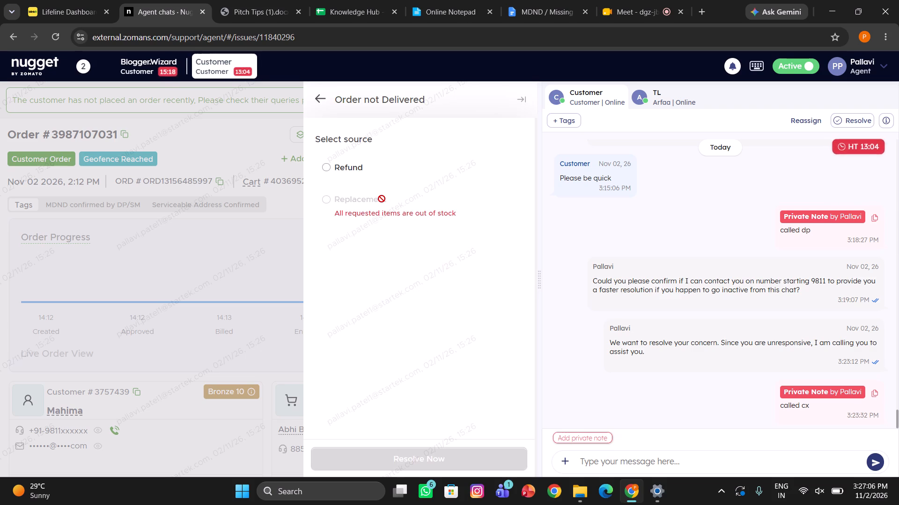
click(380, 172)
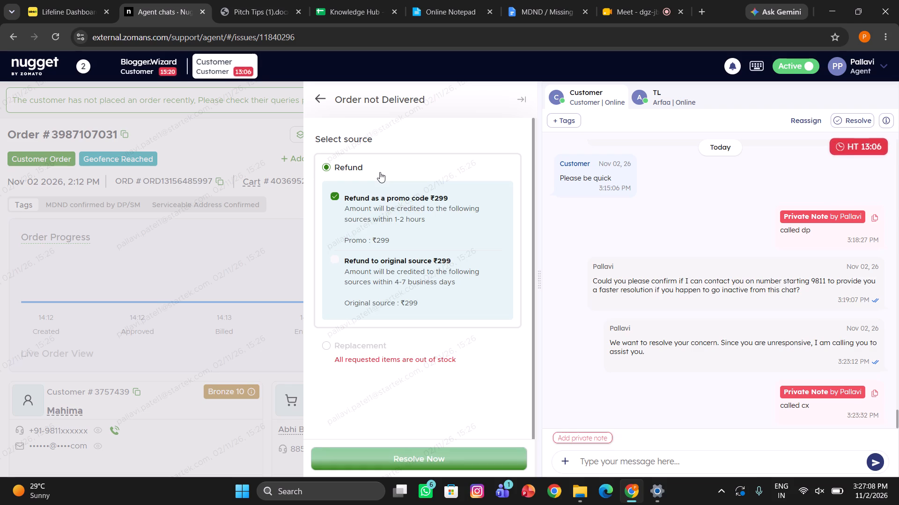
click(386, 262)
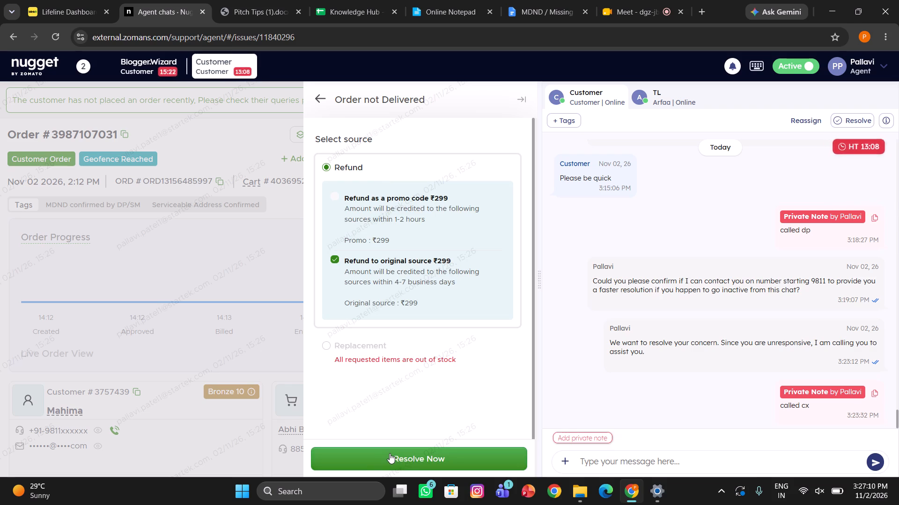
click(388, 454)
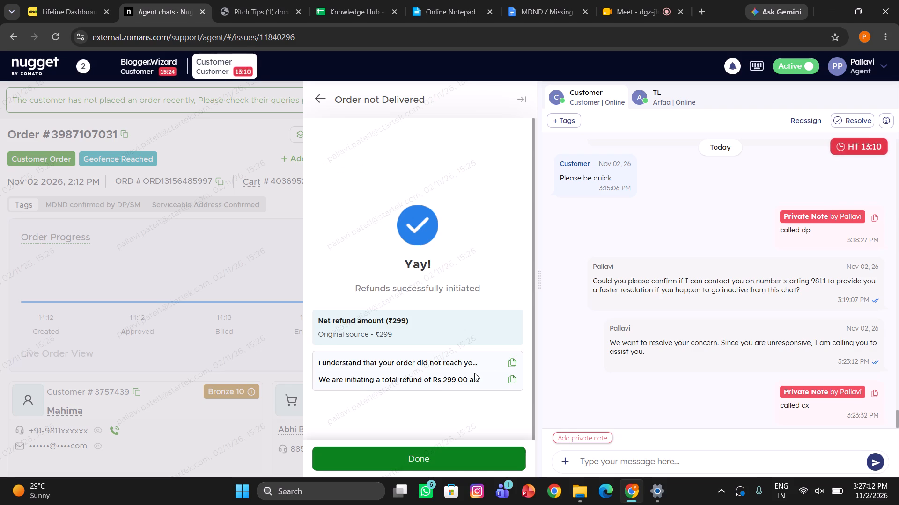
Send the customer the two suggested messages about the undelivered order and the Rs.299.00 refund, and finish the refund report.
click(510, 361)
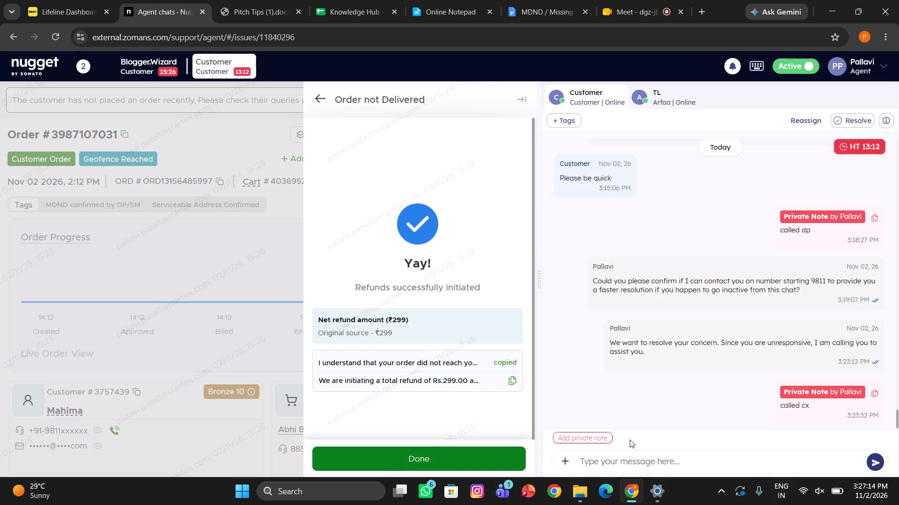
click(606, 463)
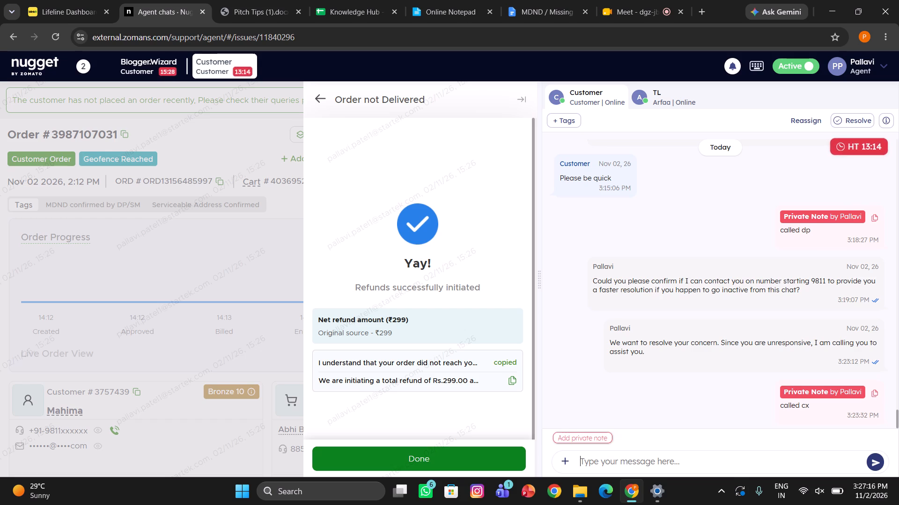
key(ctrl+v)
key(Return)
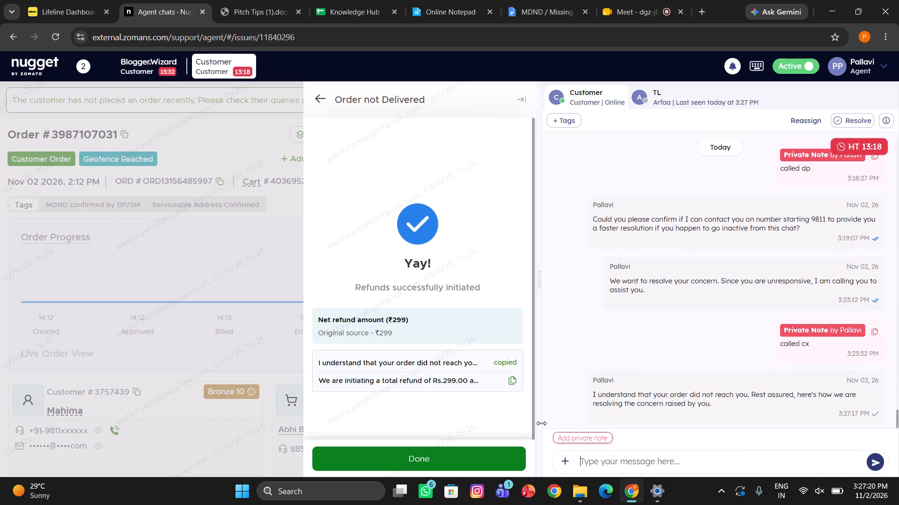
click(513, 379)
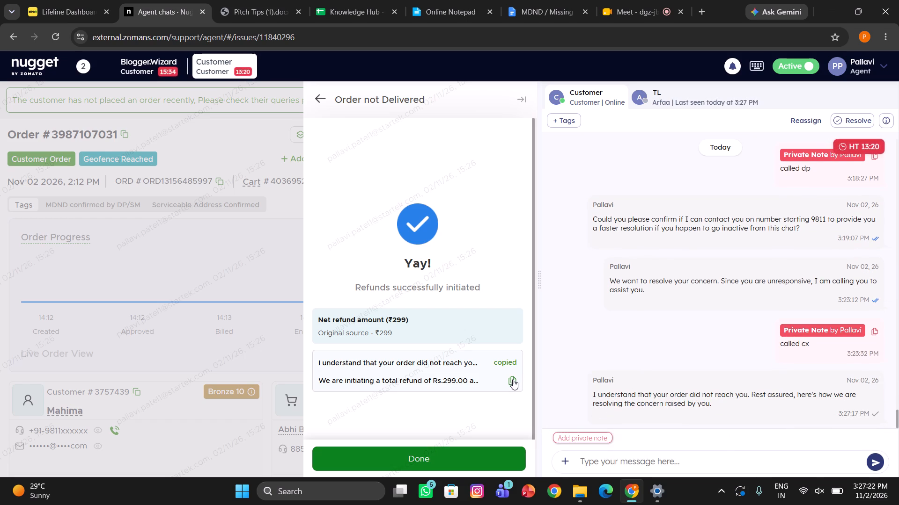
click(617, 461)
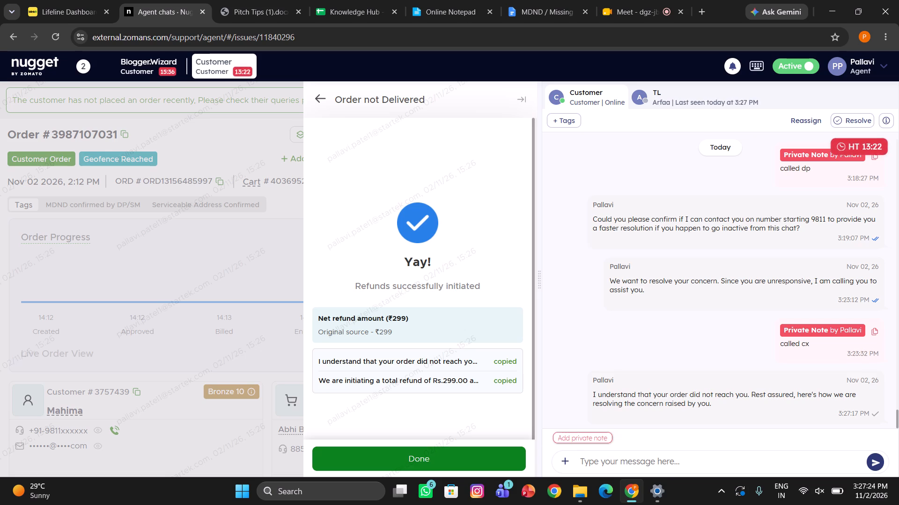
key(ctrl+v)
key(Return)
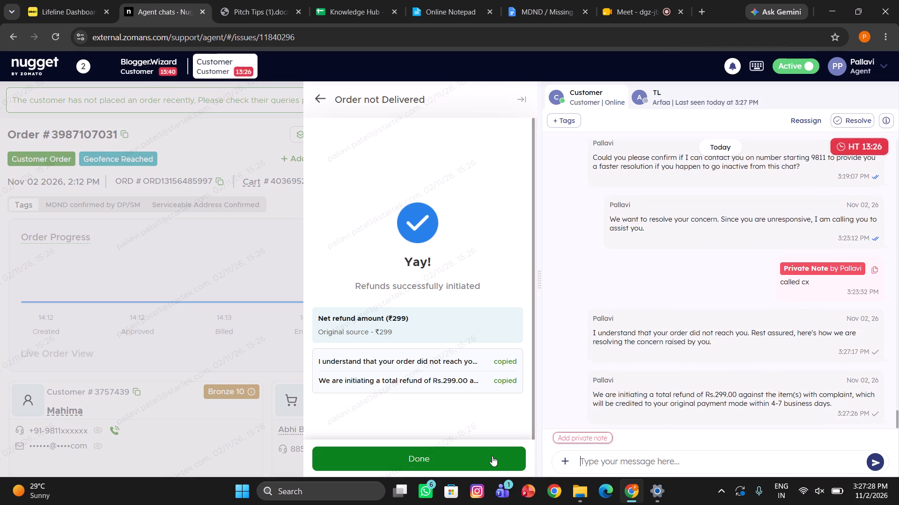
click(465, 454)
Send the customer the canned response "/Rate us/Rating" asking for a conversation rating.
click(607, 465)
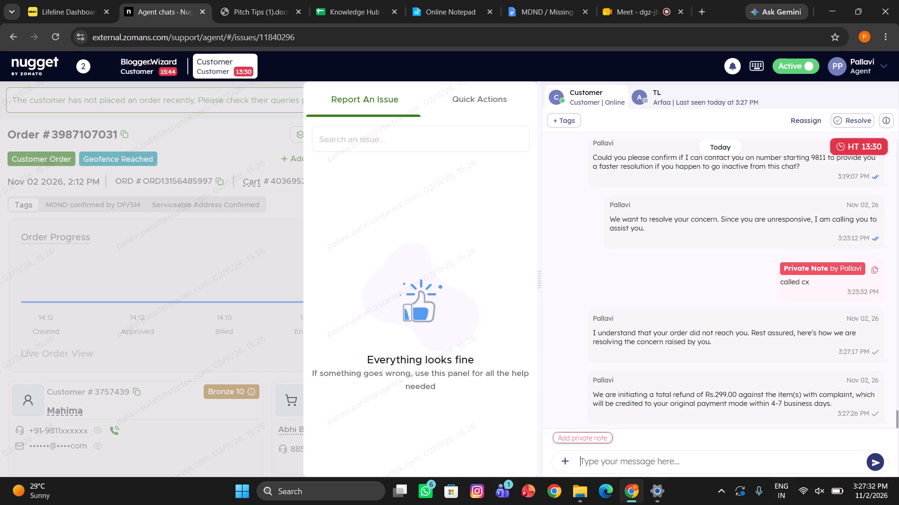
text(/ra)
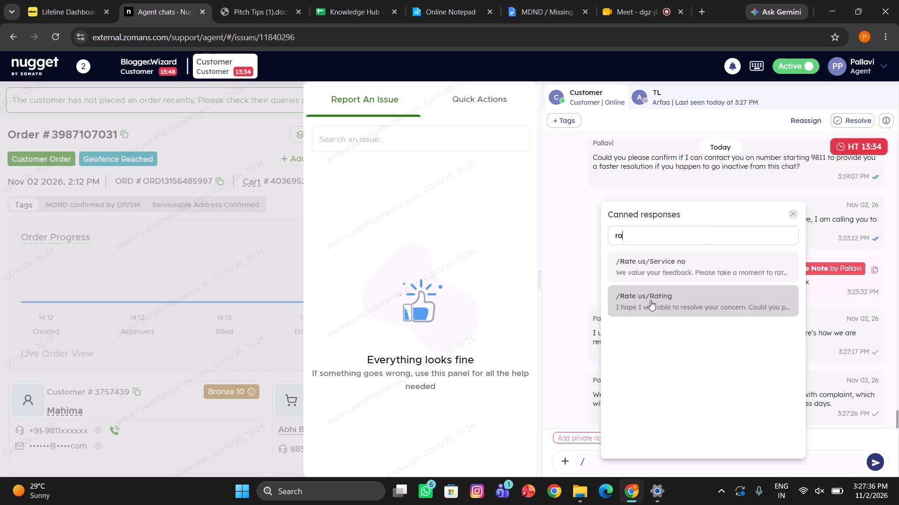
click(650, 300)
scroll(650, 300, down, 2)
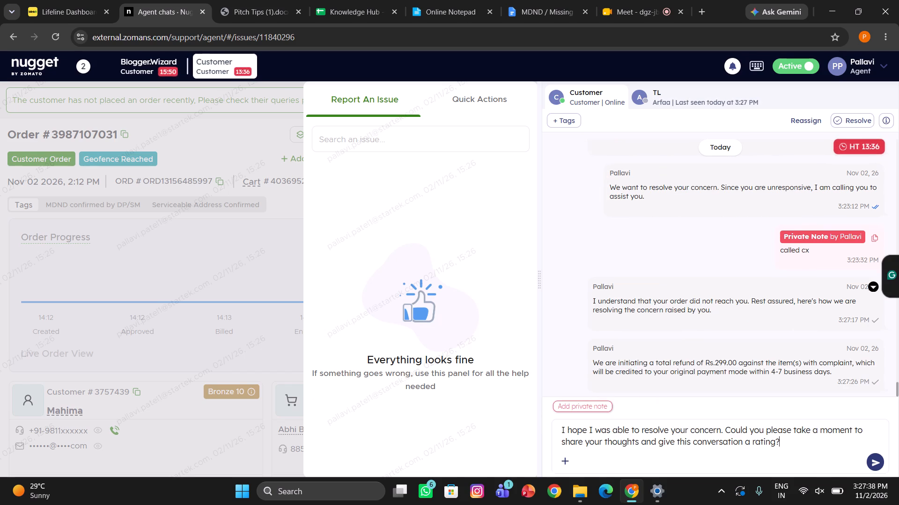
key(Return)
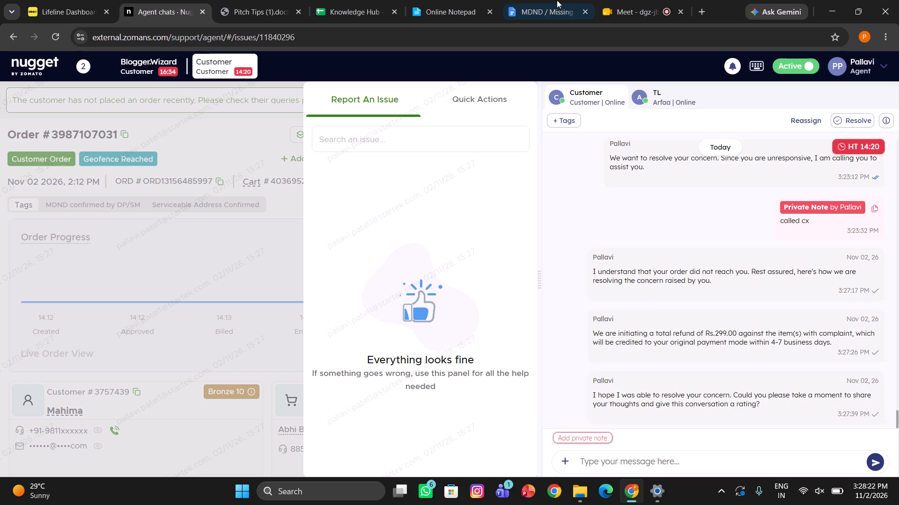
Switch to Online Notepad and copy the MDND comment template from "DP Answered" to "Additional Comments".
click(446, 0)
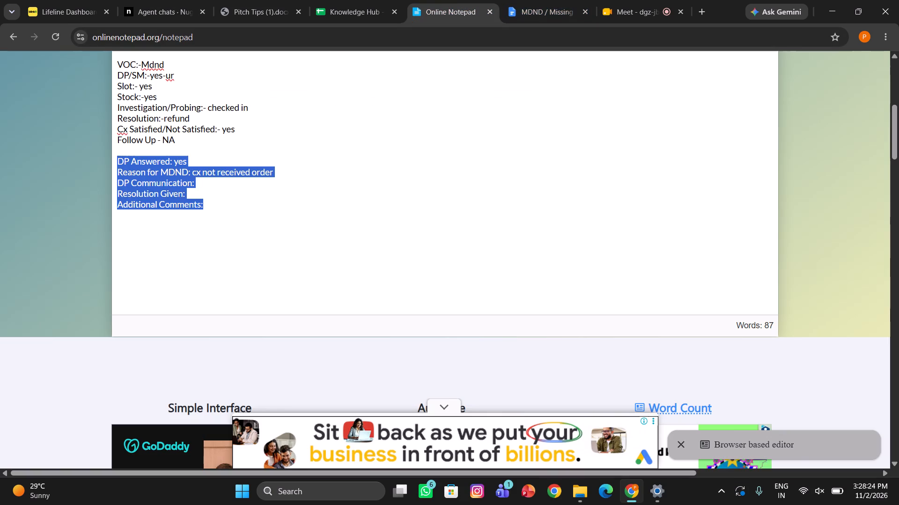
key(ctrl+c)
key(ctrl+v)
key(ctrl+c)
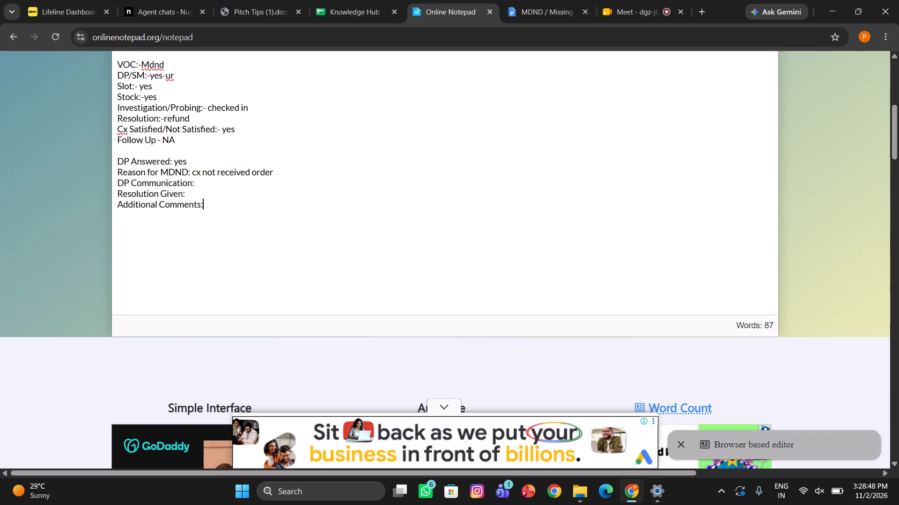
scroll(166, 214, down, 1)
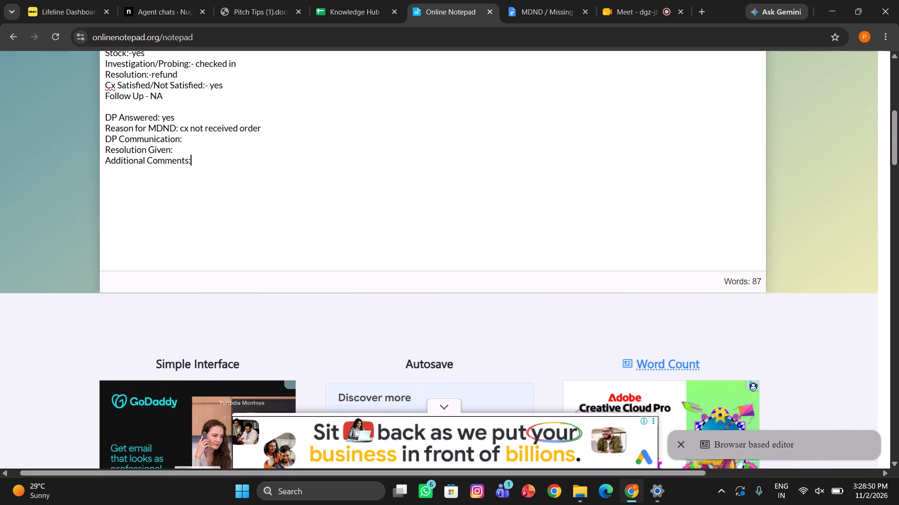
scroll(166, 214, down, 1)
Return to the Agent chats page and close the issue-reporting panel covering the order details.
click(139, 0)
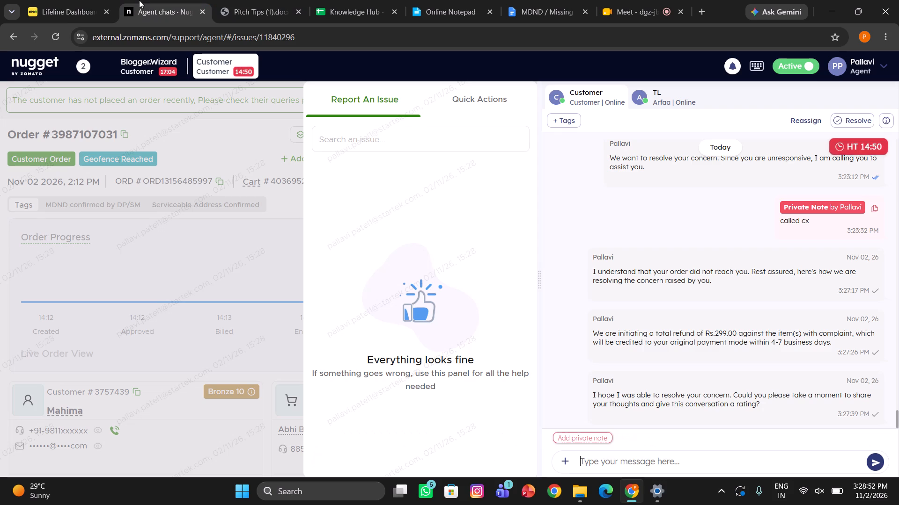
scroll(340, 208, down, 1)
click(220, 228)
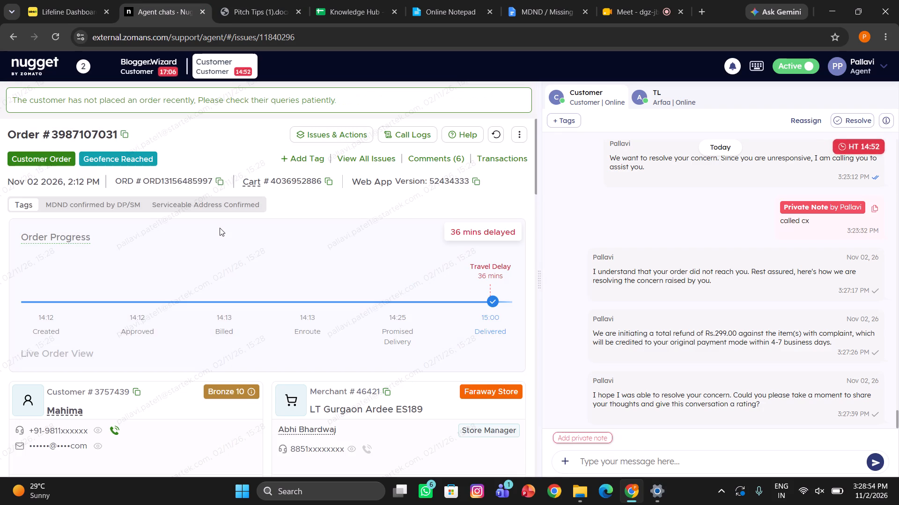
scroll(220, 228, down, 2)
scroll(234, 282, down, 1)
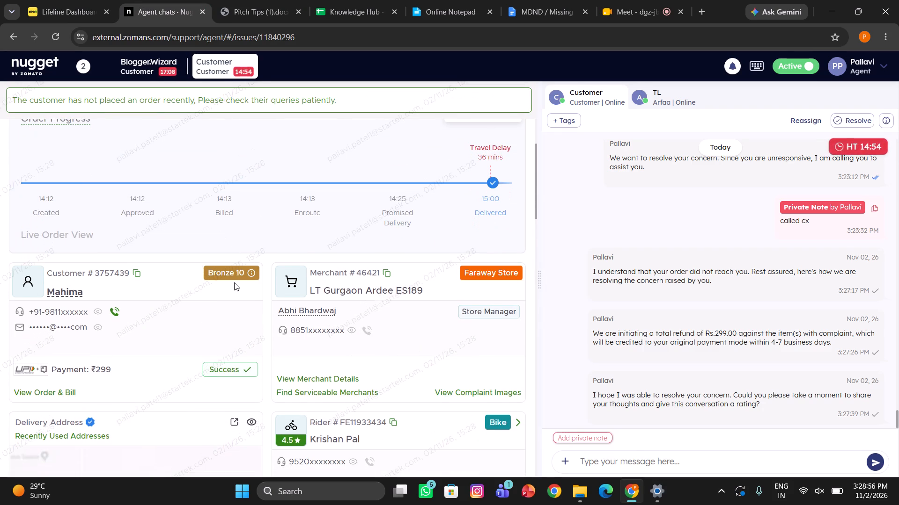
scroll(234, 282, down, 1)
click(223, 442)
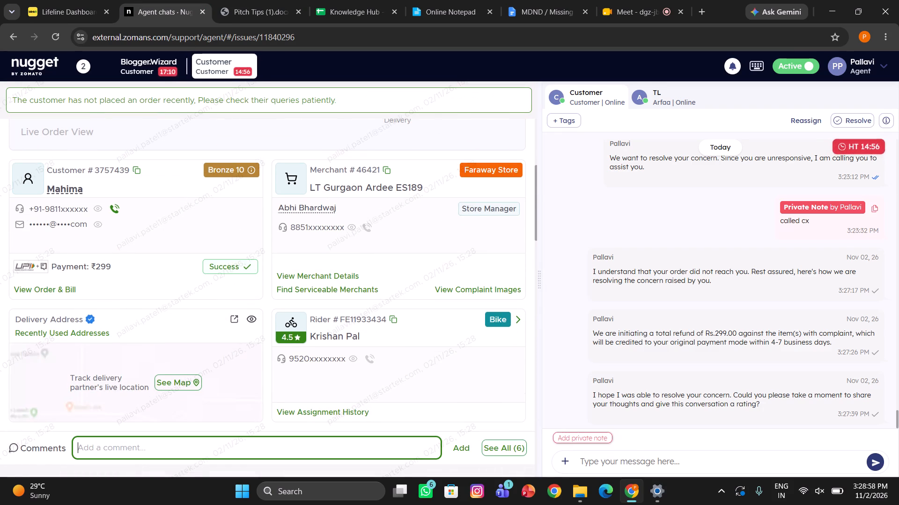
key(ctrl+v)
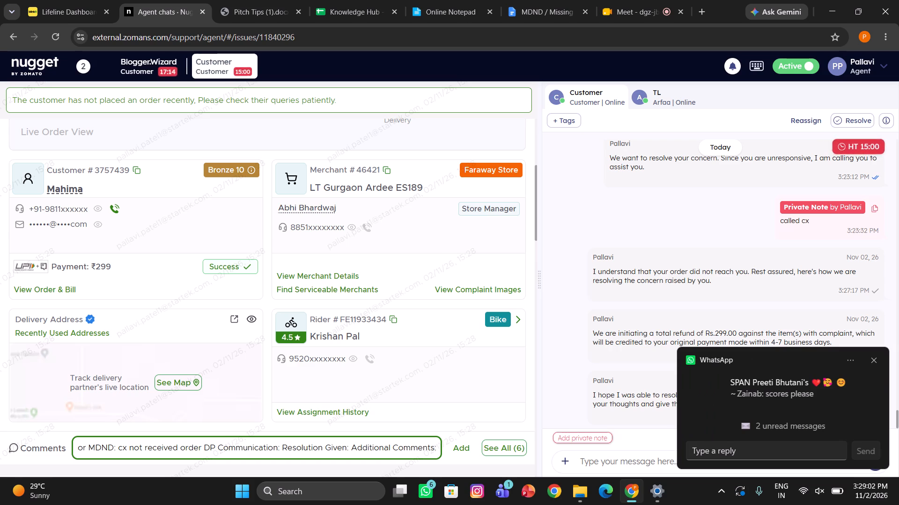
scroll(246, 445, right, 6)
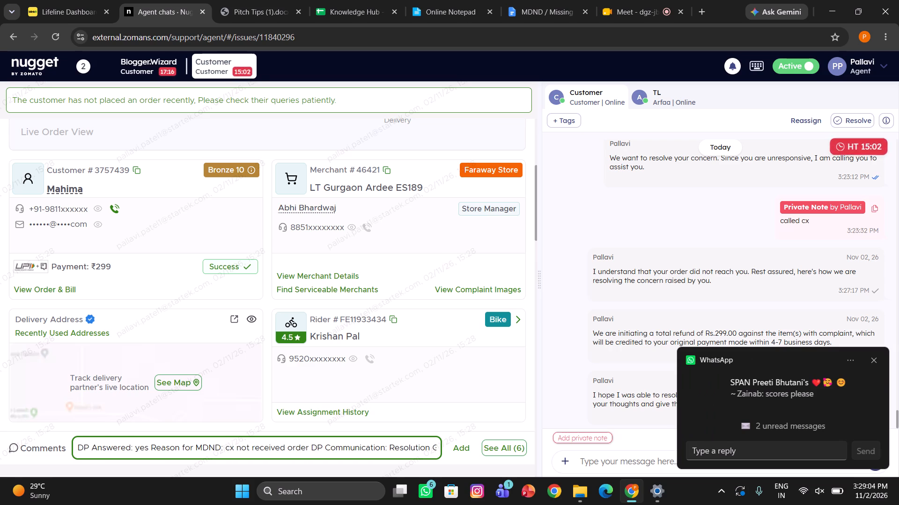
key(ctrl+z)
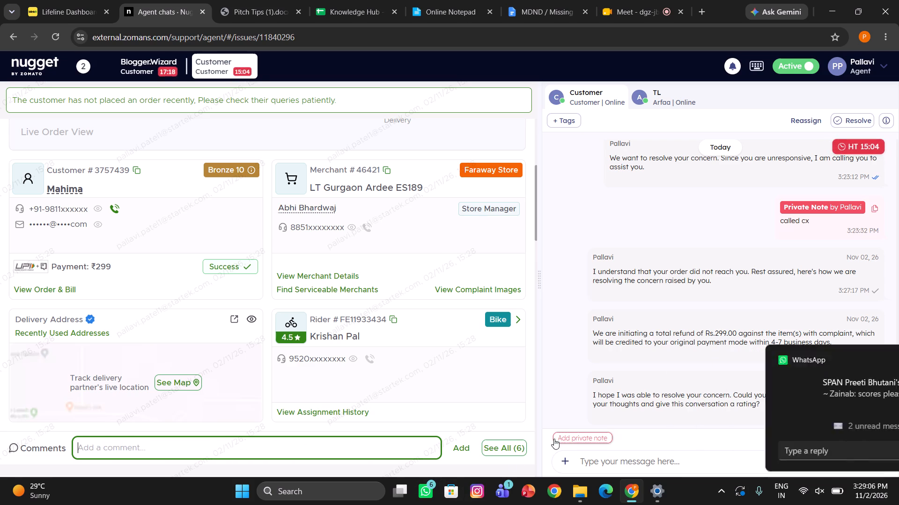
Add a private note from the copied MDND template, with DP Communication "dp submitted to store" and Resolution Given "refund".
click(560, 435)
key(ctrl+v)
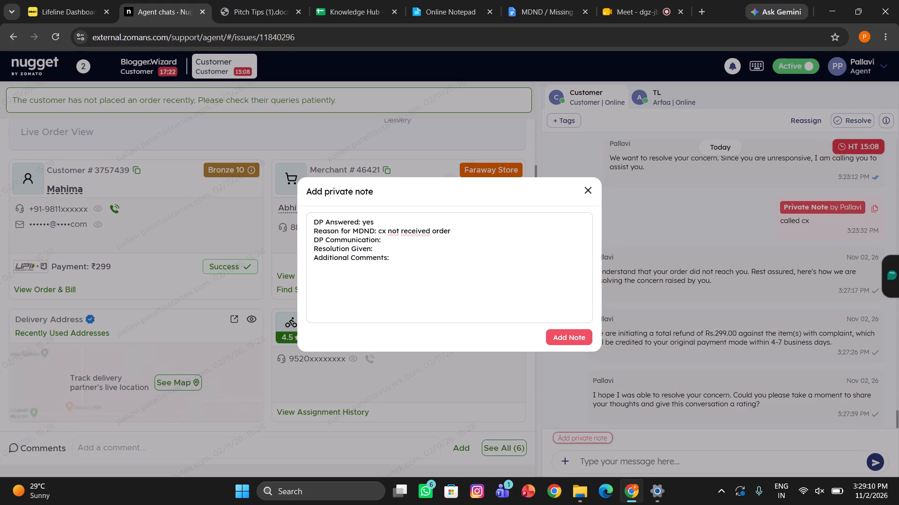
click(384, 241)
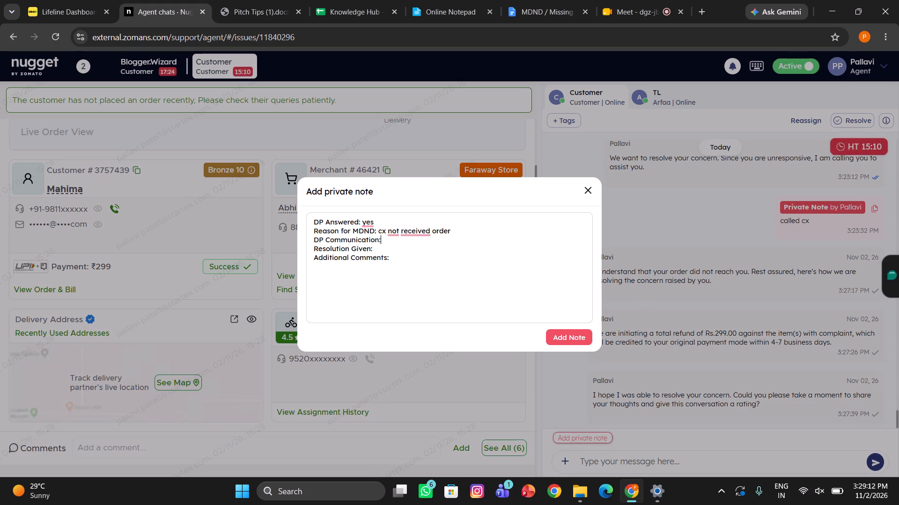
text(dp submitted to store)
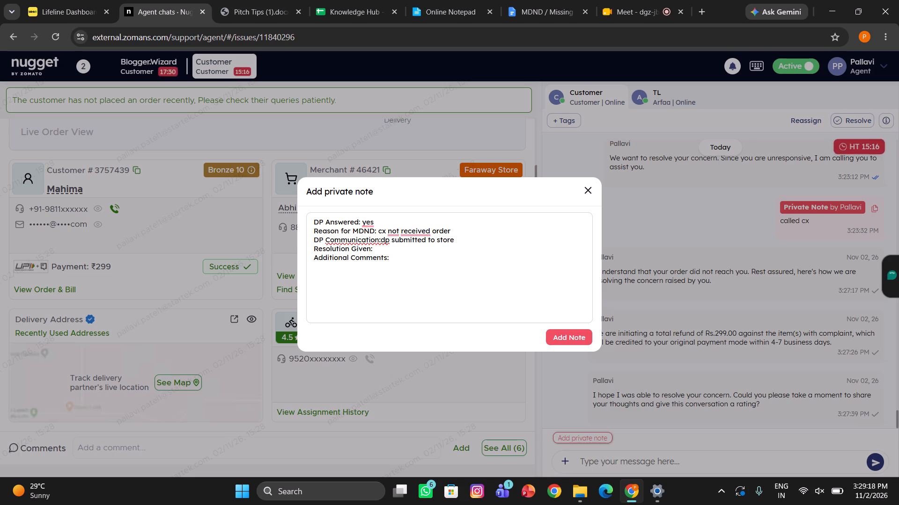
click(380, 249)
key(space)
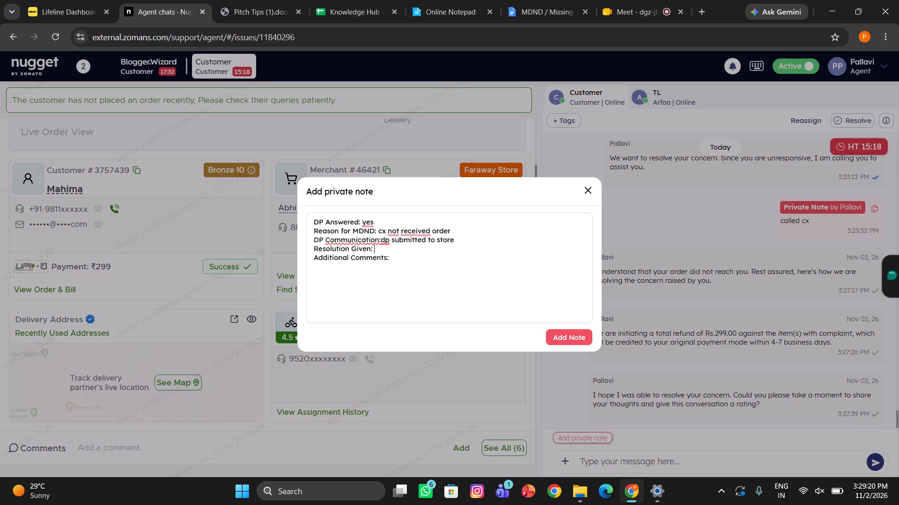
text(refund)
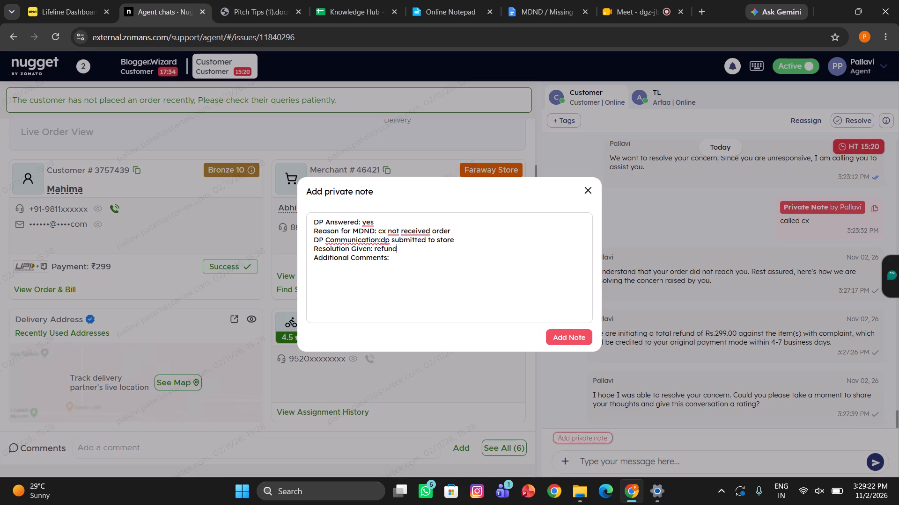
click(577, 334)
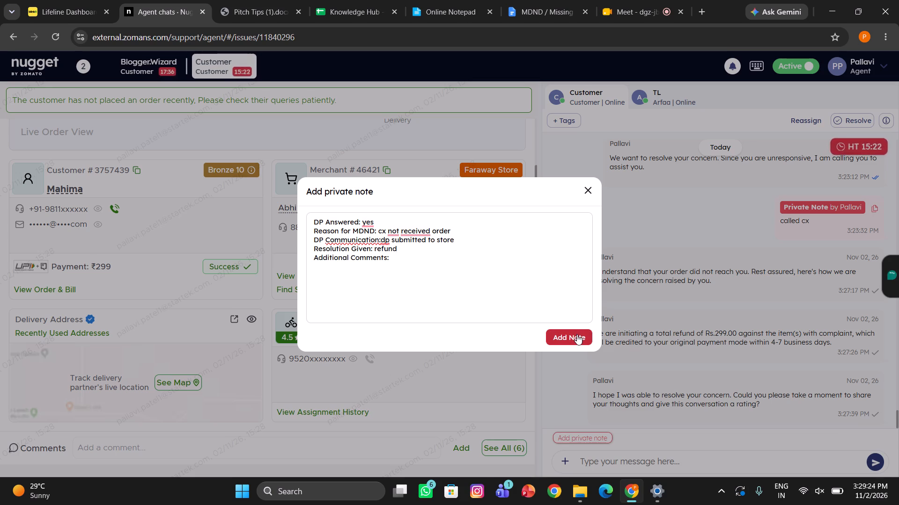
Find the closing canned response with "/clo" and send the customer the message thanking them for choosing Blinkit.
click(640, 454)
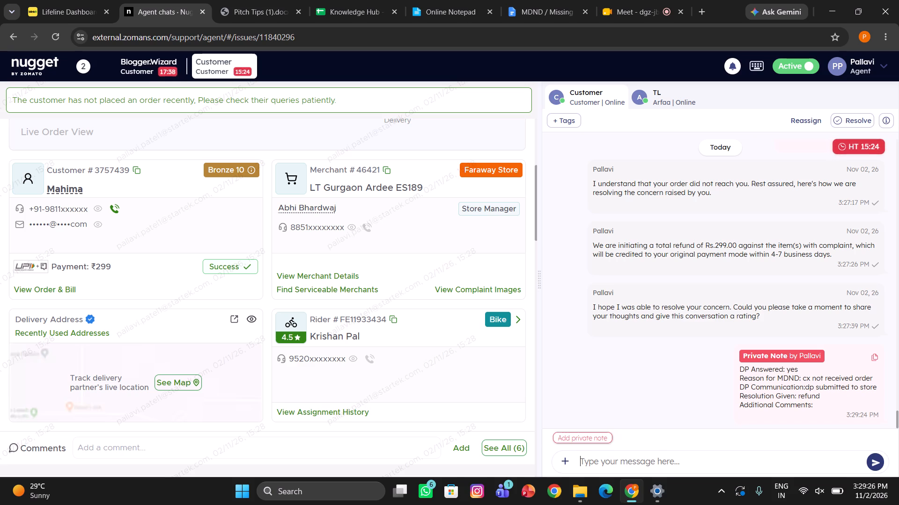
text(/clo)
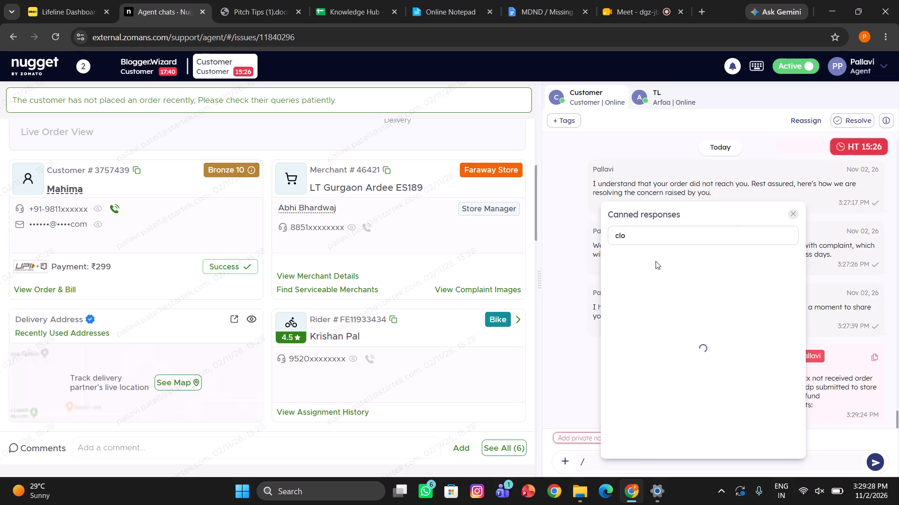
click(648, 266)
key(Return)
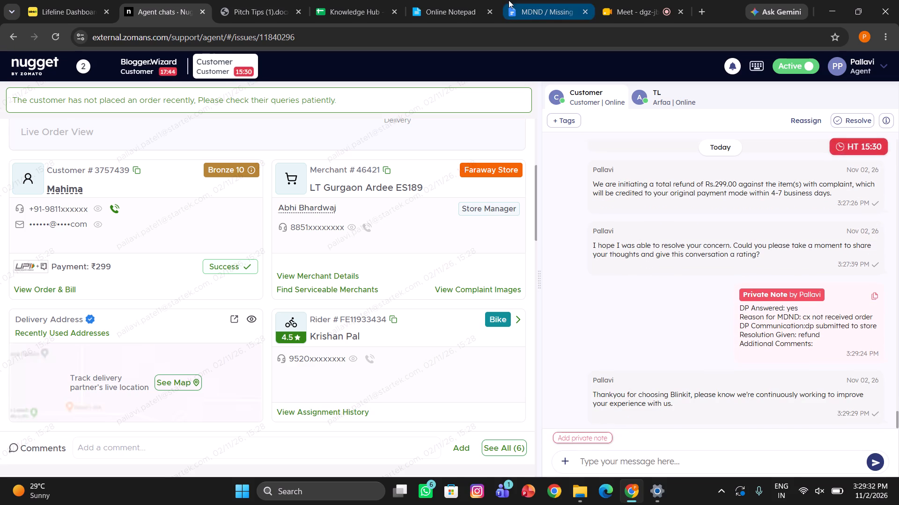
Switch to Online Notepad and copy the VOC Mdnd block that has "Resolution:-refund", through "Follow Up - NA".
click(445, 1)
scroll(231, 122, up, 2)
scroll(184, 121, up, 1)
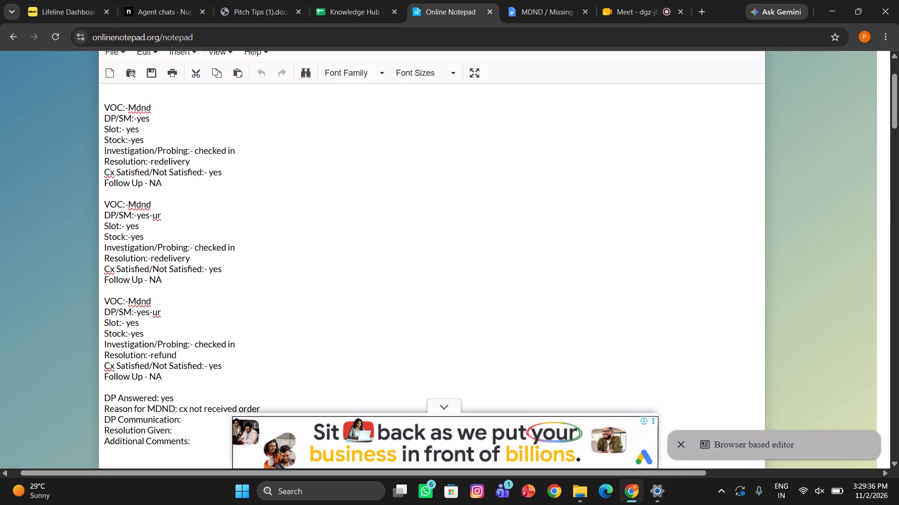
click(164, 184)
drag(163, 380, 93, 303)
key(ctrl+c)
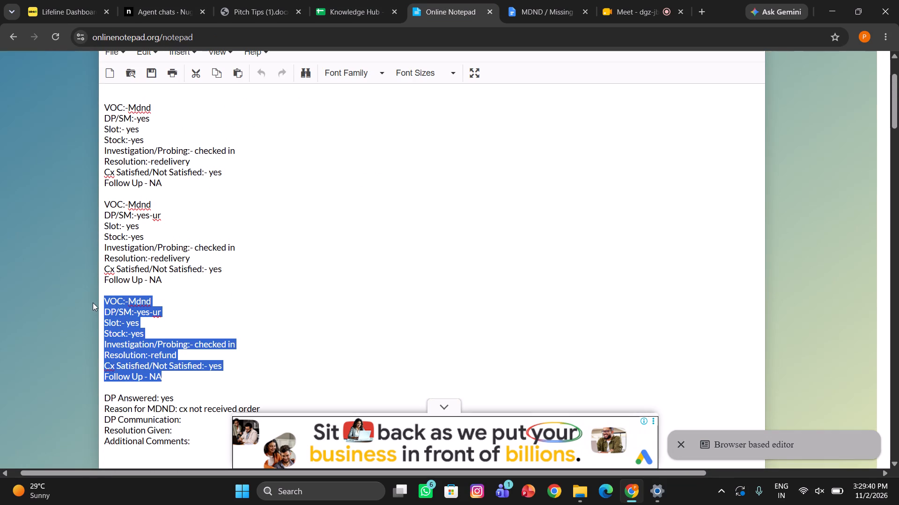
In Agent chats, paste the copied VOC block as a comment on the refunded order, change DP/SM to "yes" and add it.
click(177, 0)
scroll(238, 267, down, 1)
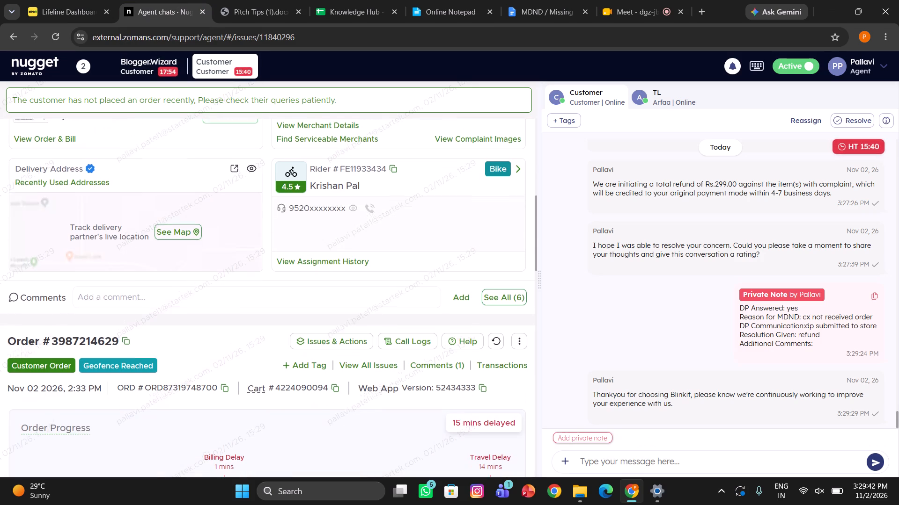
scroll(238, 267, down, 1)
click(216, 300)
key(ctrl+v)
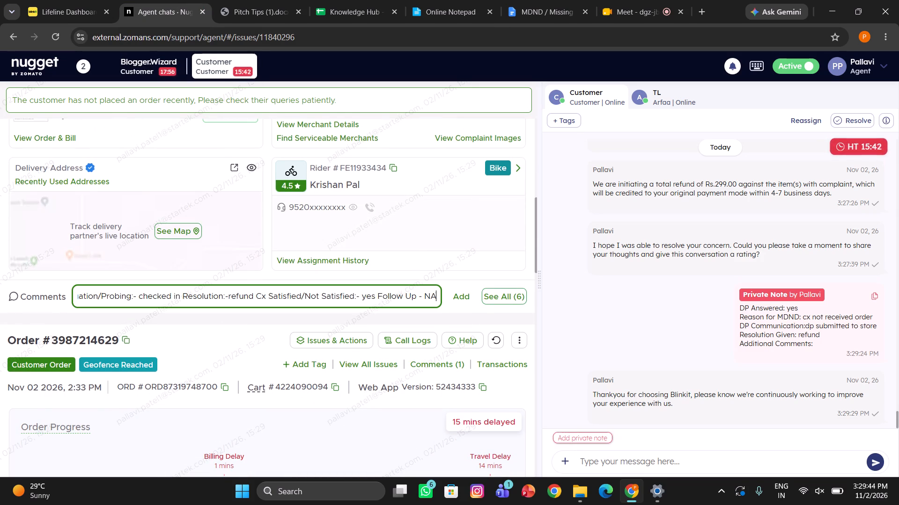
scroll(216, 300, right, 6)
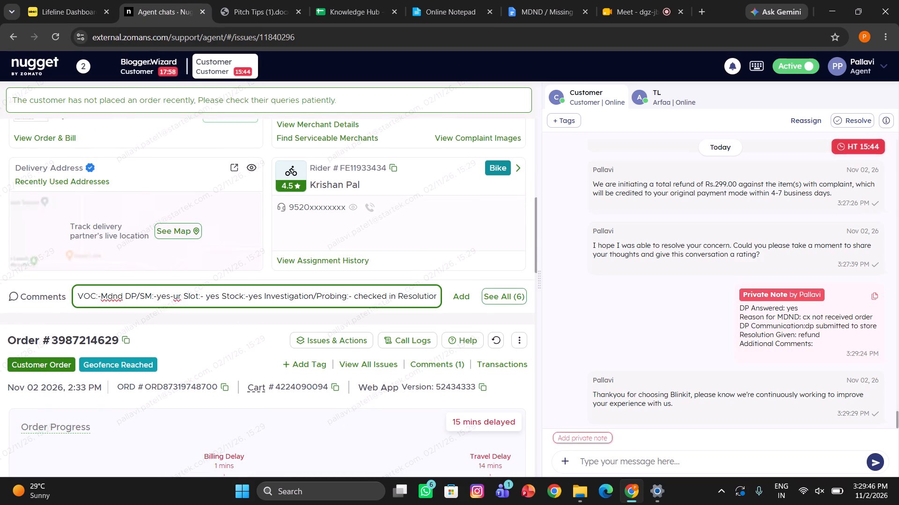
click(178, 295)
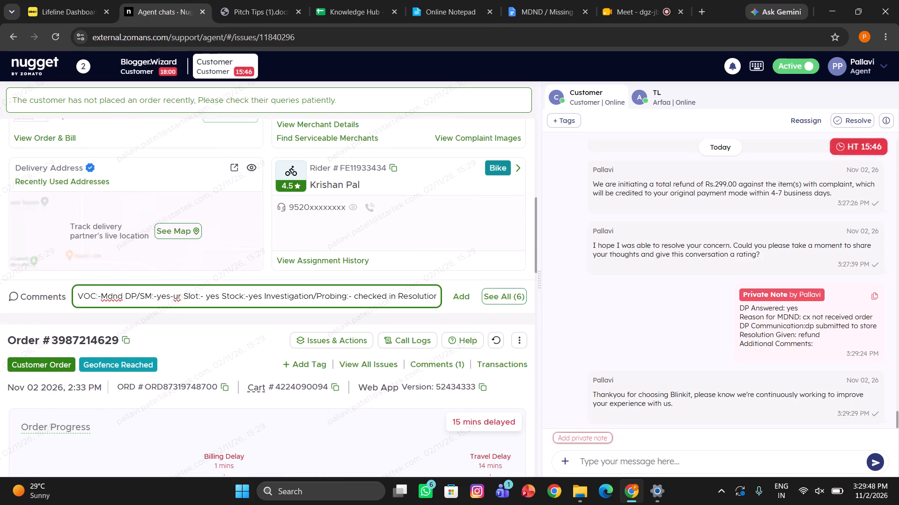
key(BackSpace)
key(BackSpace)
key(BackSpace)
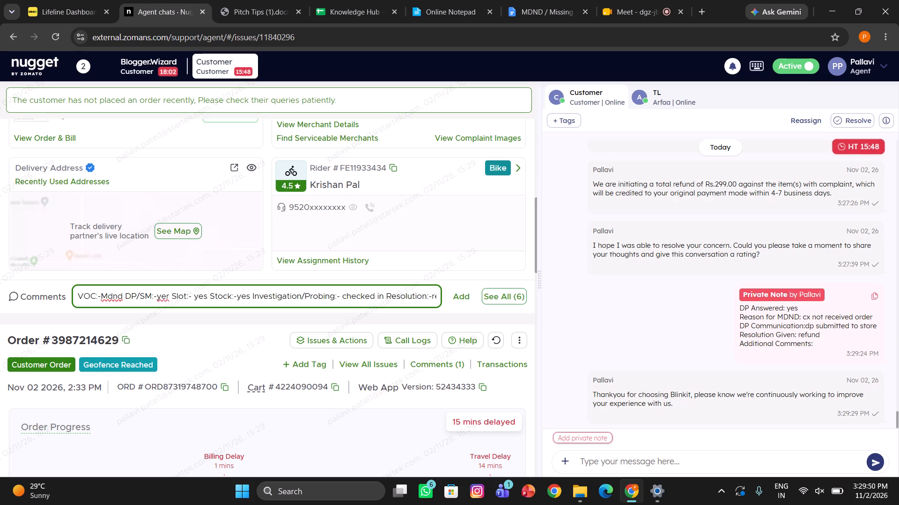
key(s)
scroll(178, 295, left, 3)
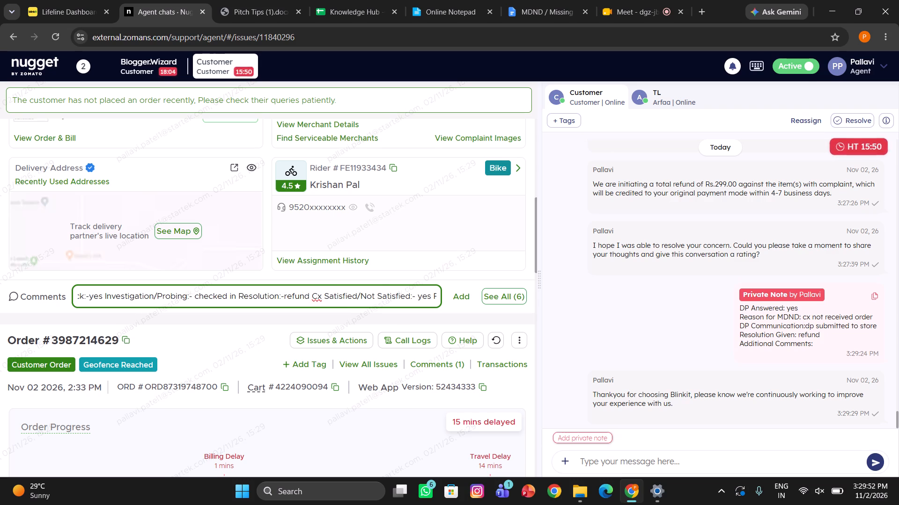
key(Return)
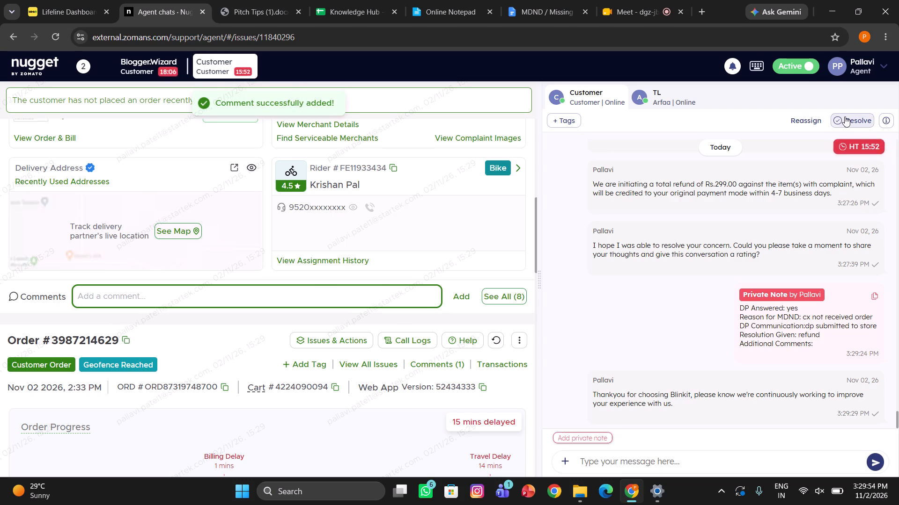
Resolve the refunded customer's issue, searching the disposition tags for "mdnd" and submitting the matching tag.
click(844, 119)
text(mdnd)
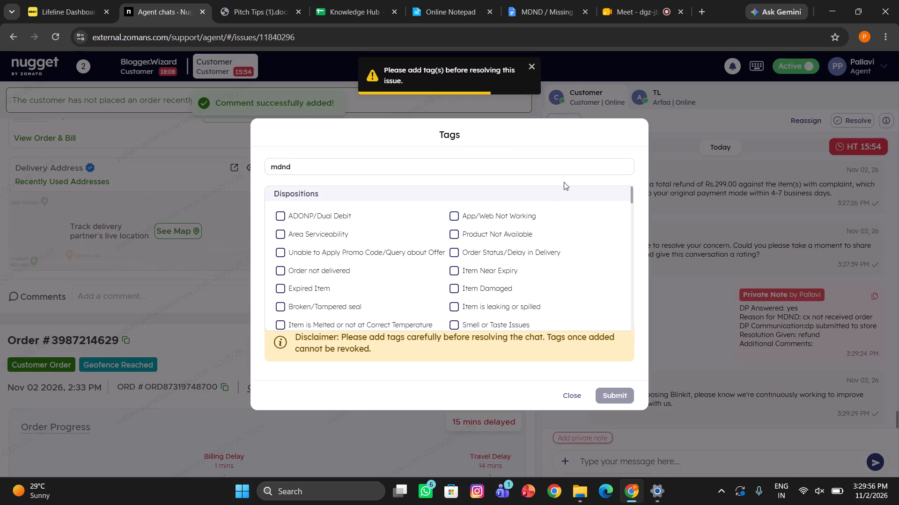
click(383, 234)
click(614, 390)
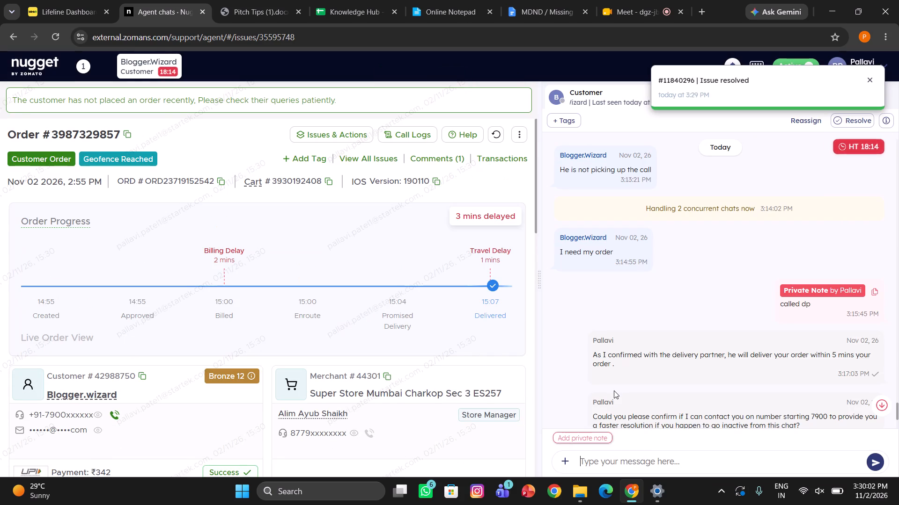
Open the newly assigned customer's chat and send the suggested greeting that apologises and asks them to check with family and the guard.
scroll(652, 401, down, 10)
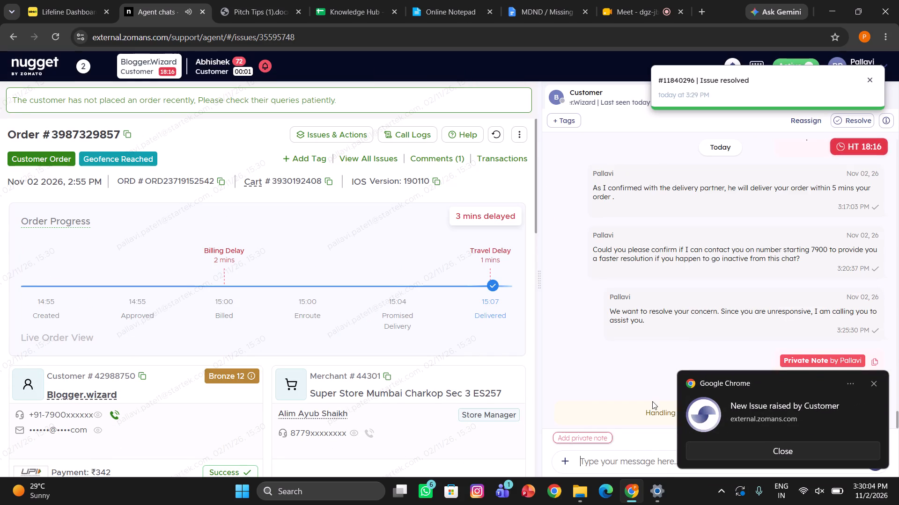
click(234, 66)
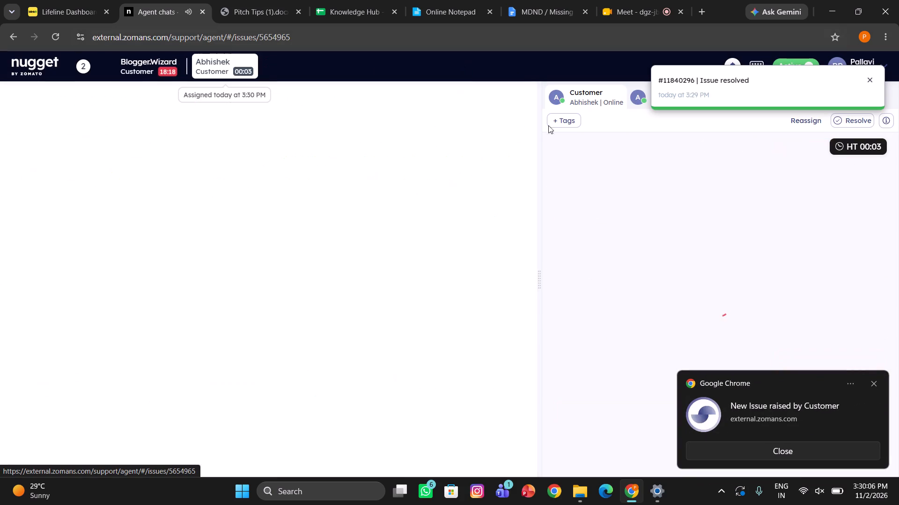
click(639, 406)
click(639, 406)
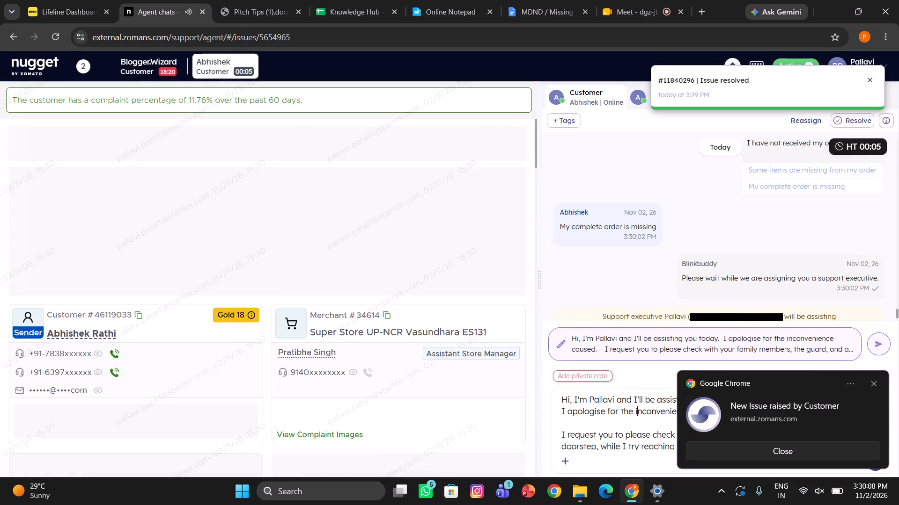
key(Return)
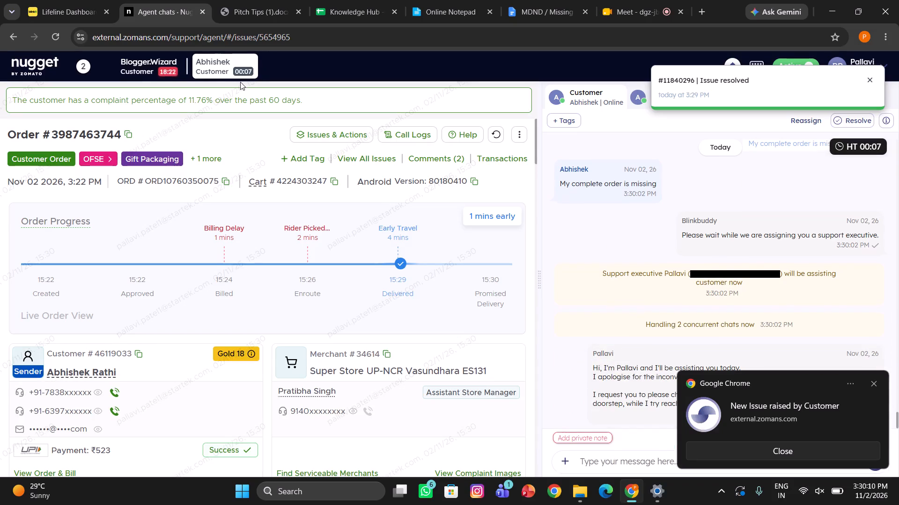
Reopen the older pending customer's chat and switch to Online Notepad for the comment templates.
click(135, 66)
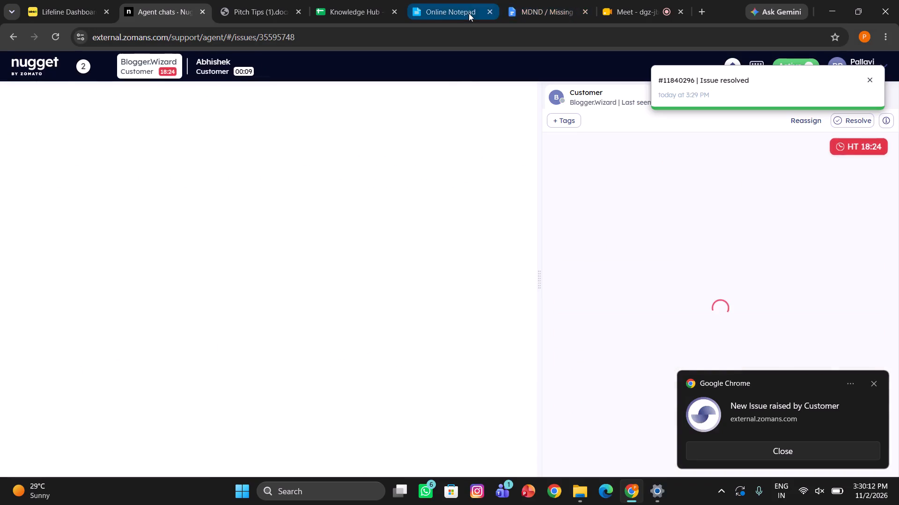
click(469, 13)
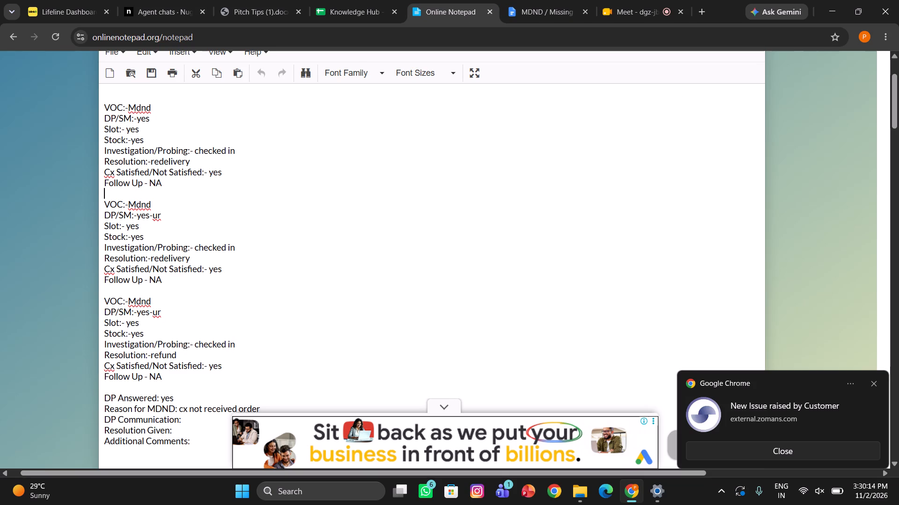
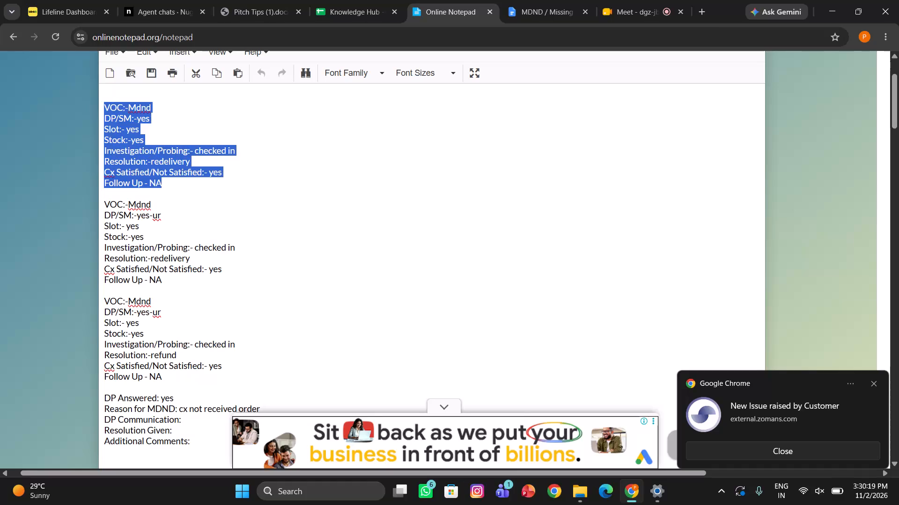
In Agent chats, paste the copied VOC block as a comment on the pending customer's latest order, change Resolution to "received" and add it.
click(169, 1)
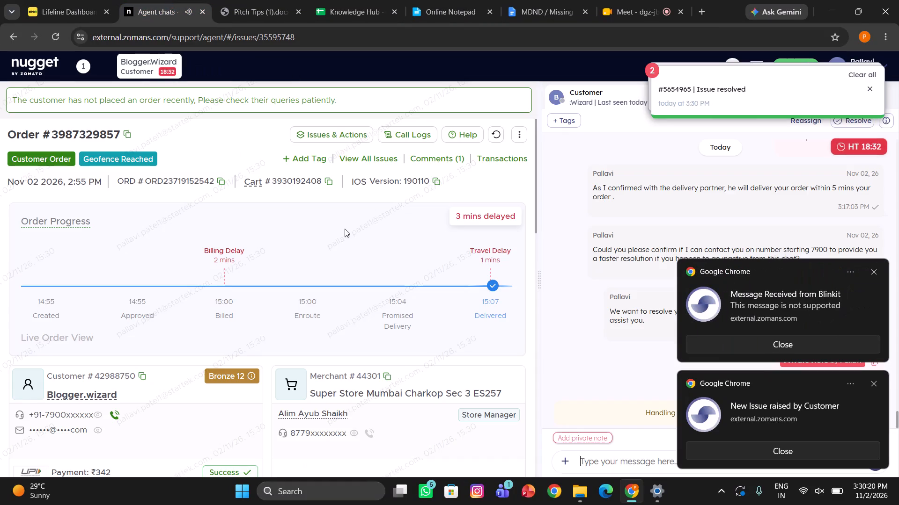
scroll(347, 263, down, 3)
click(253, 380)
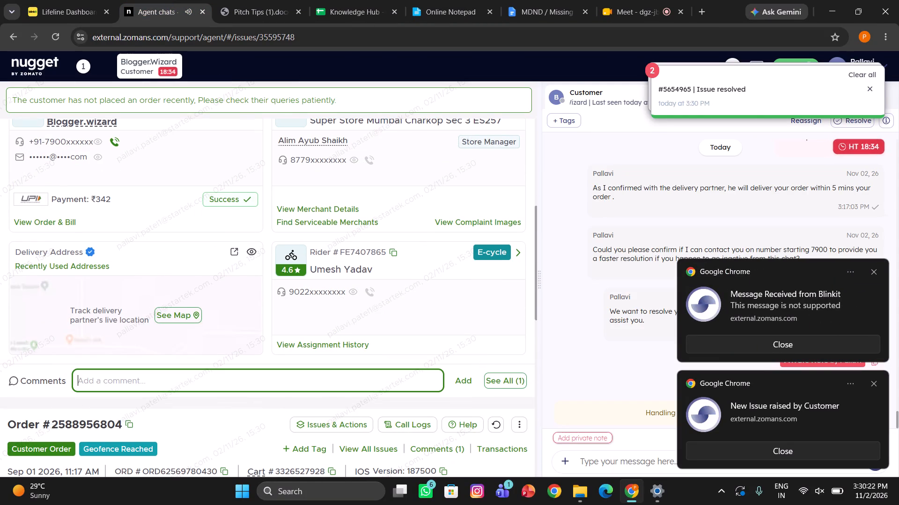
key(ctrl+v)
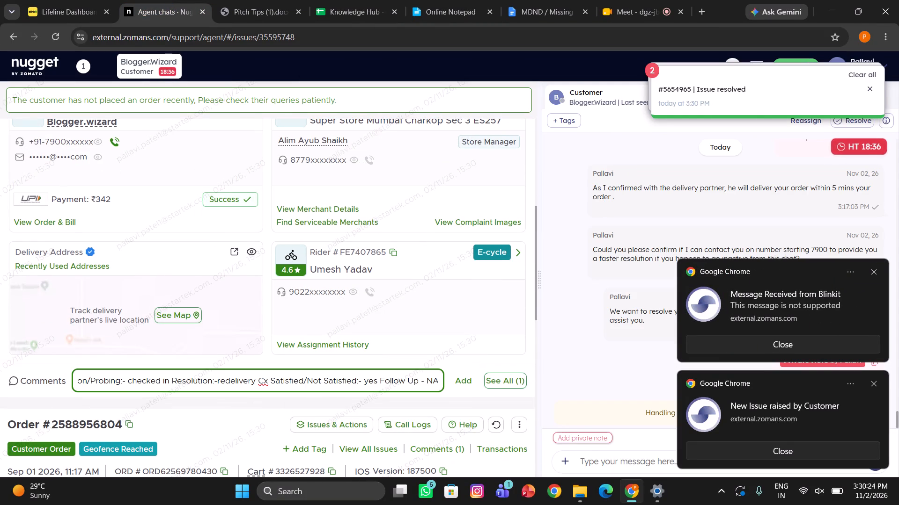
drag(253, 379, 225, 382)
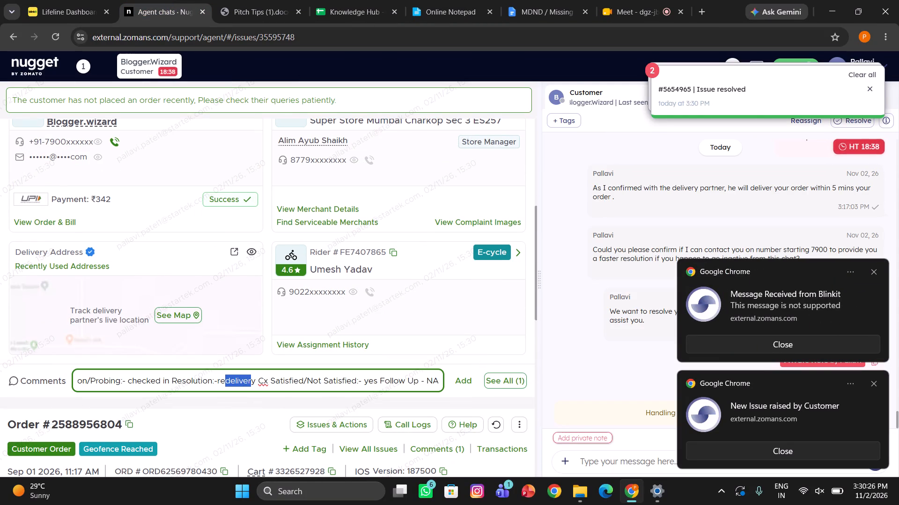
drag(225, 382, 224, 379)
key(BackSpace)
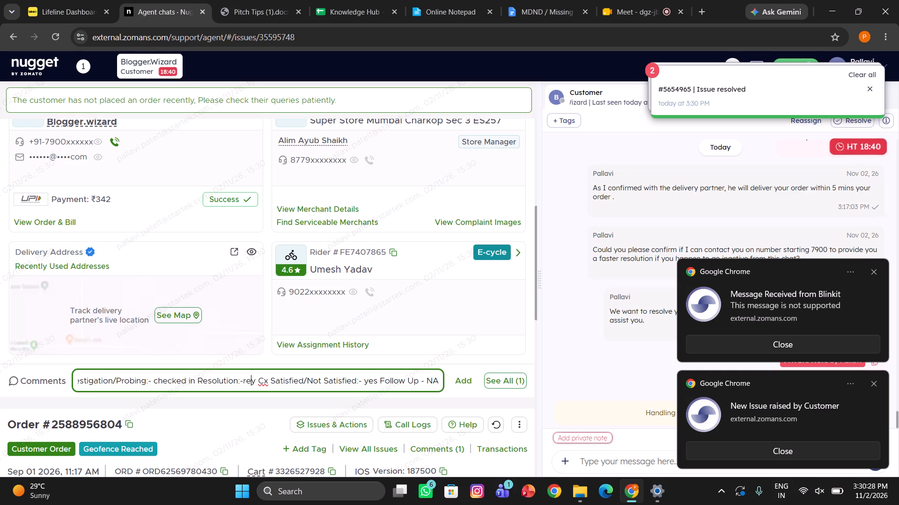
key(Right)
key(BackSpace)
text(ceived)
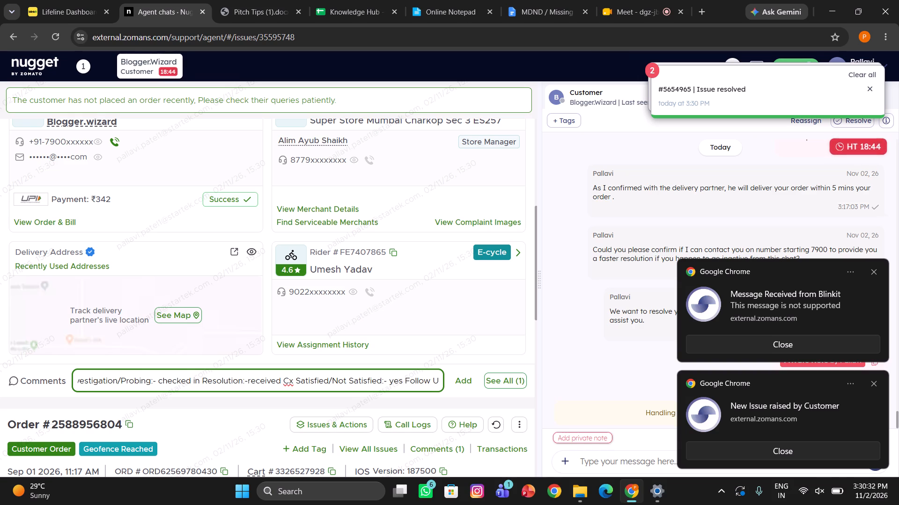
scroll(224, 379, right, 7)
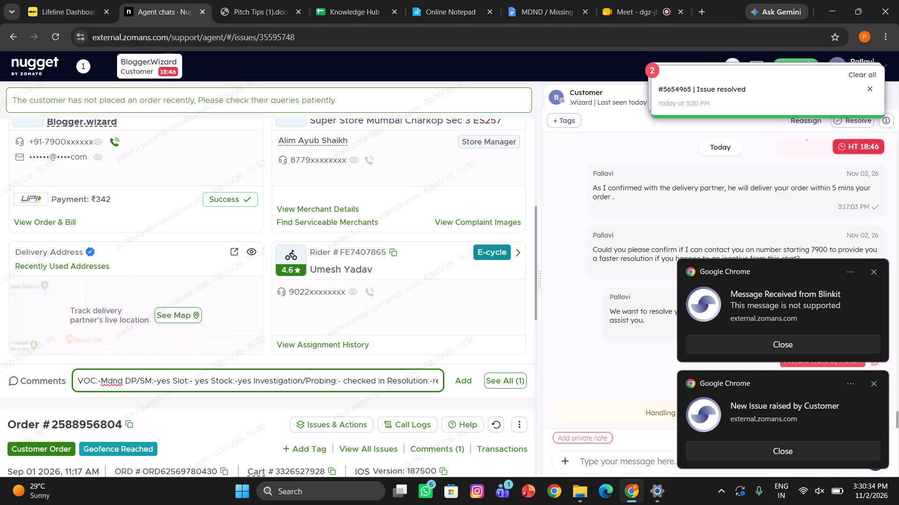
key(Return)
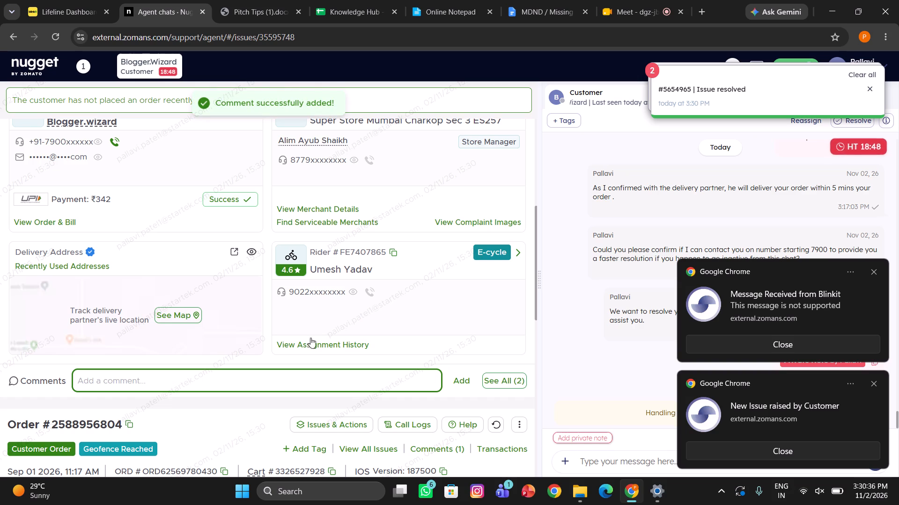
Copy the DP Answered template from Online Notepad into a private note, enter DP Communication "dp delivered" and Resolution Given "cx received", and add it.
click(442, 5)
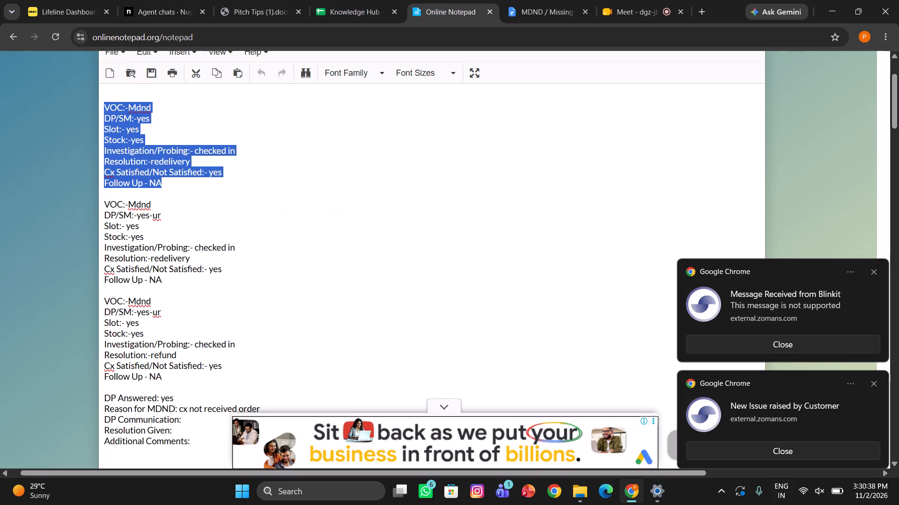
drag(199, 442, 97, 404)
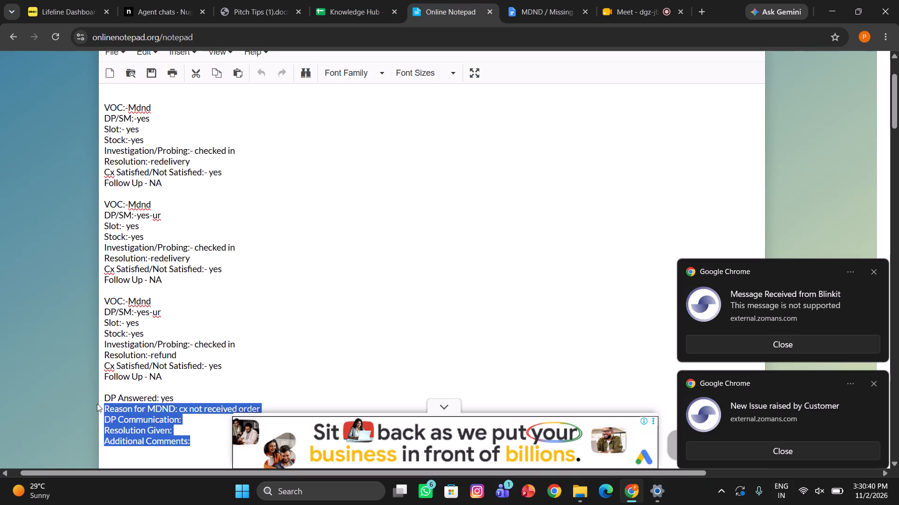
drag(97, 404, 96, 403)
key(ctrl+c)
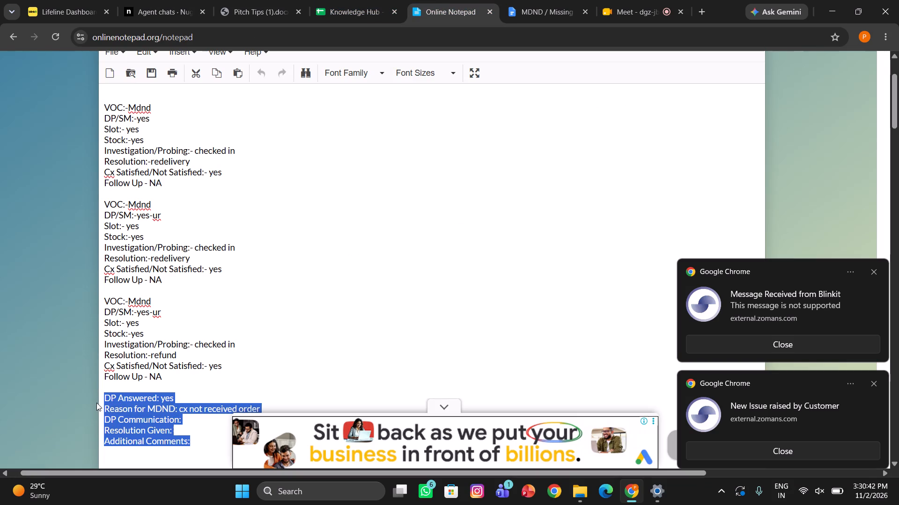
click(169, 0)
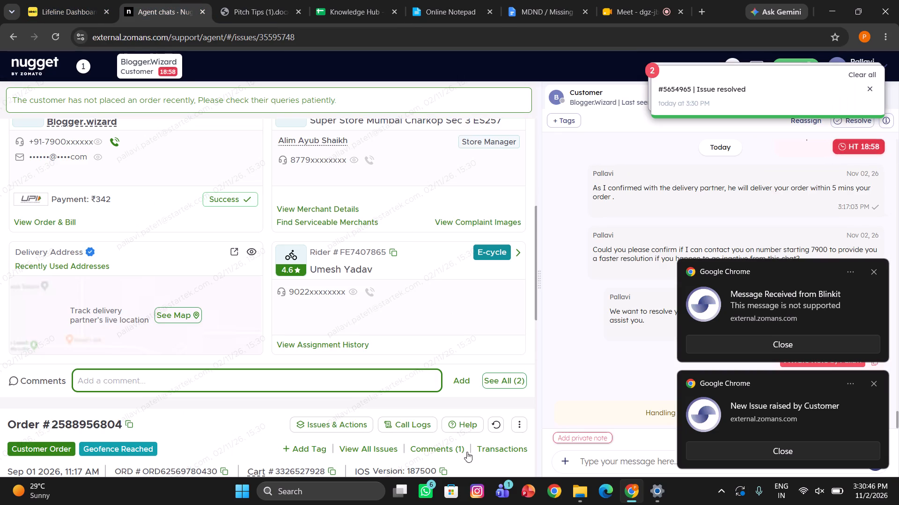
click(570, 438)
key(ctrl+v)
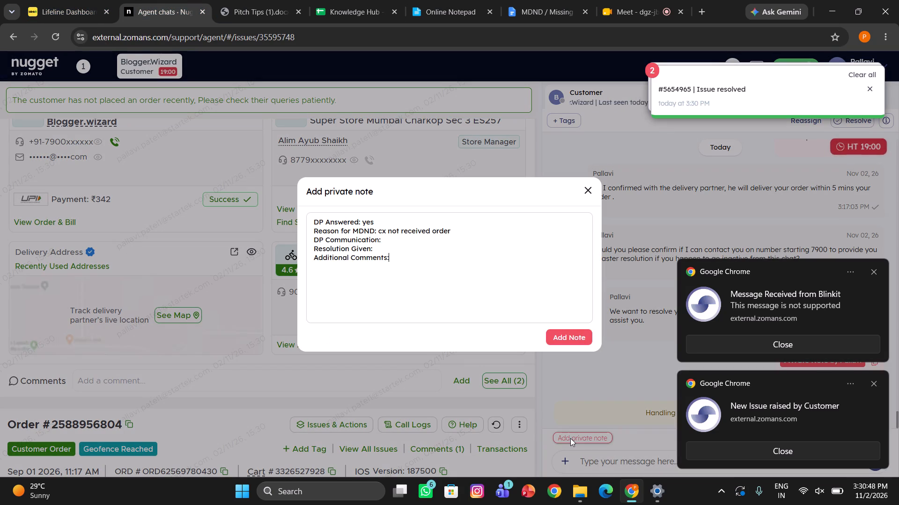
click(386, 238)
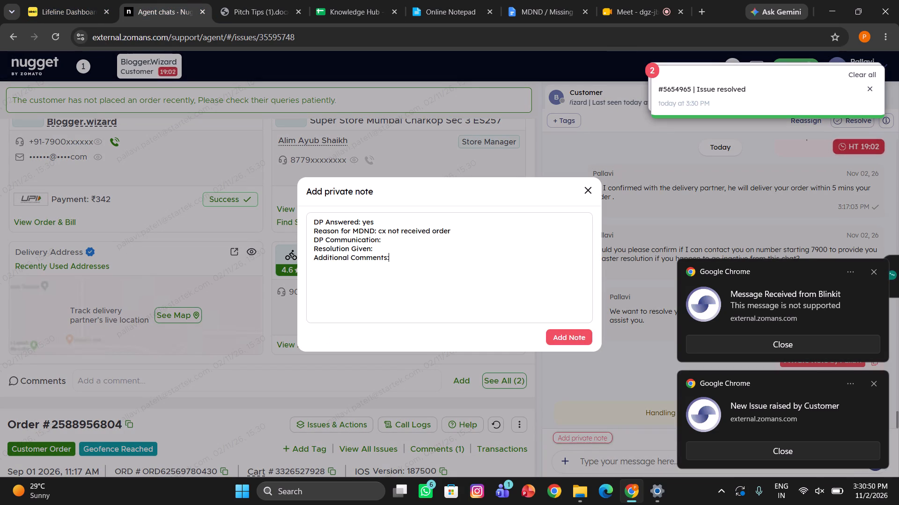
text(dp de)
text(livered)
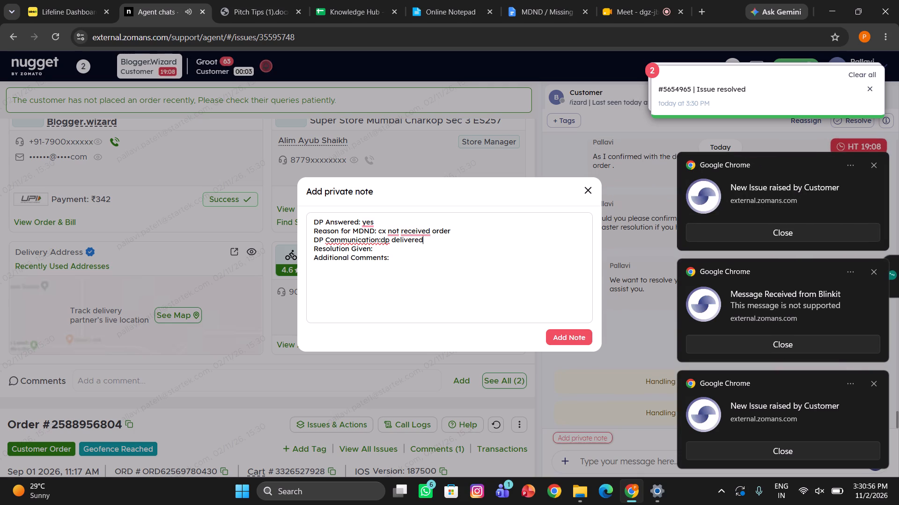
click(379, 250)
key(space)
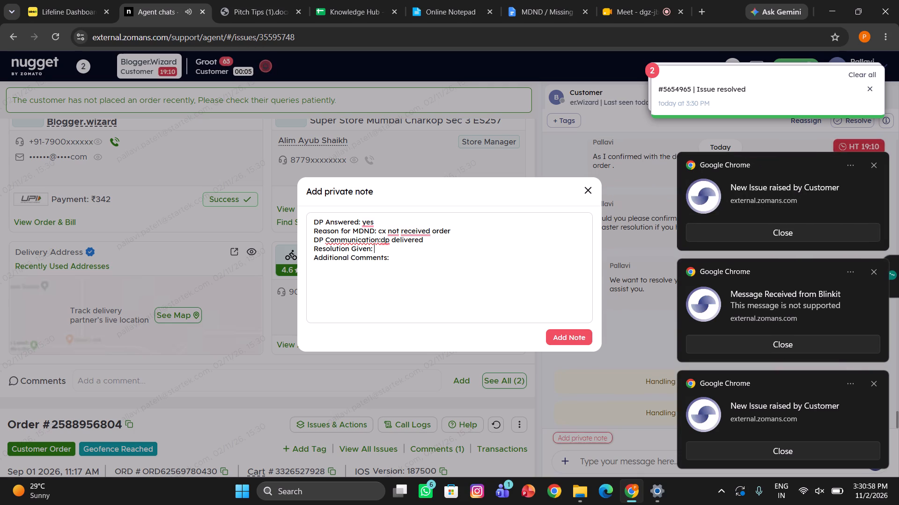
text(cx received)
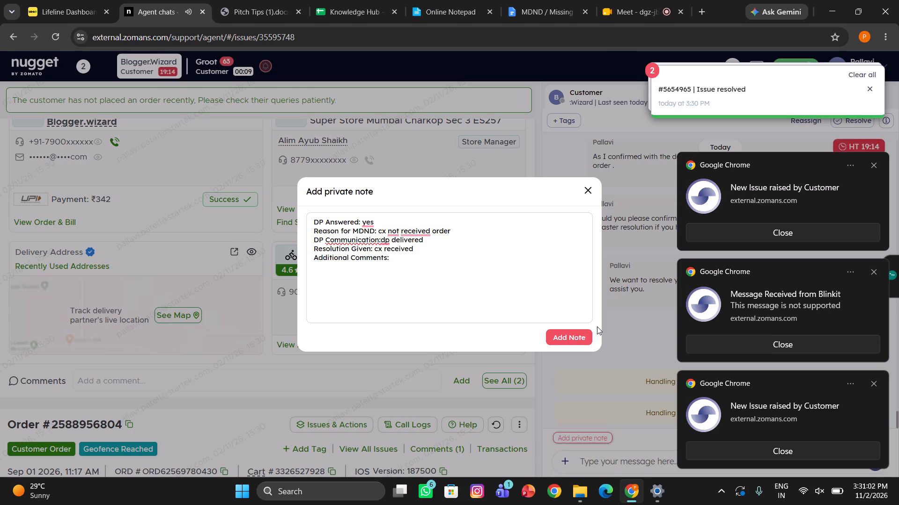
click(566, 338)
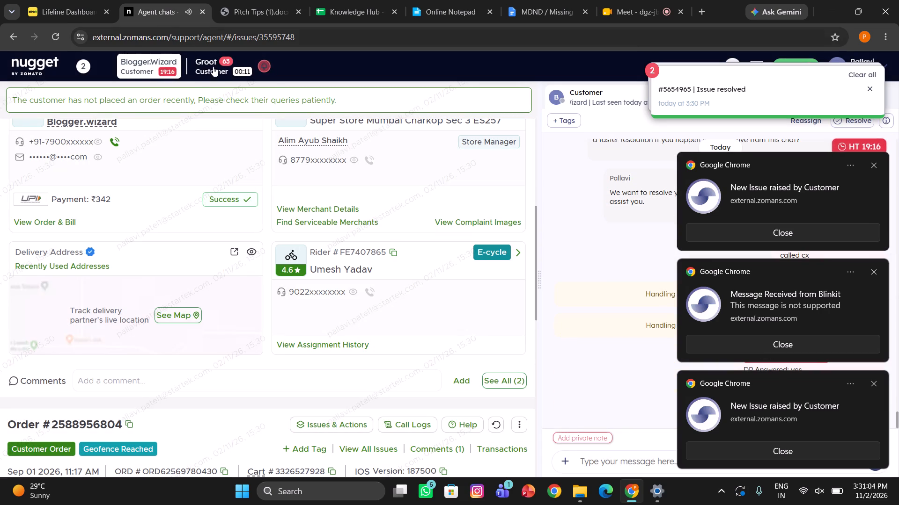
Open the newly assigned customer's chat and send the suggested greeting that apologises for the inconvenience and asks them to check around.
click(219, 70)
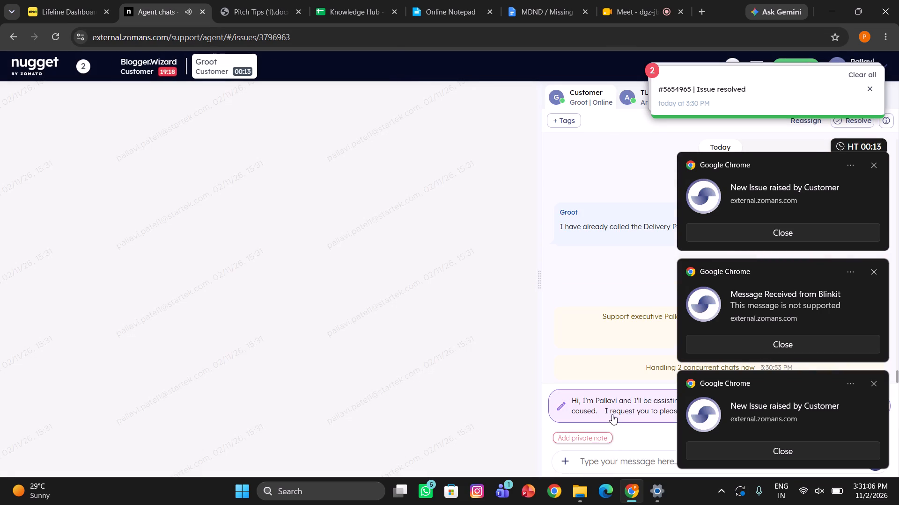
click(612, 413)
click(612, 413)
key(Return)
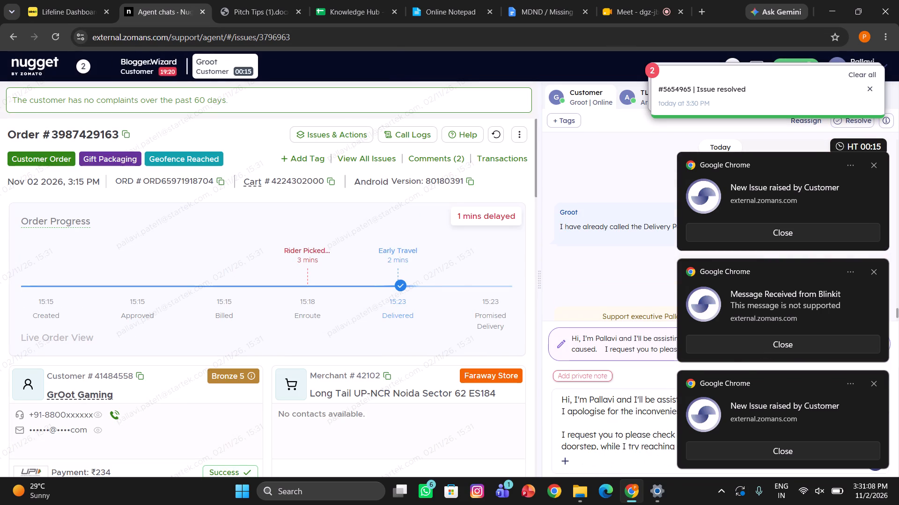
Return to the older pending customer's chat and send the "/Closing" canned response.
click(162, 73)
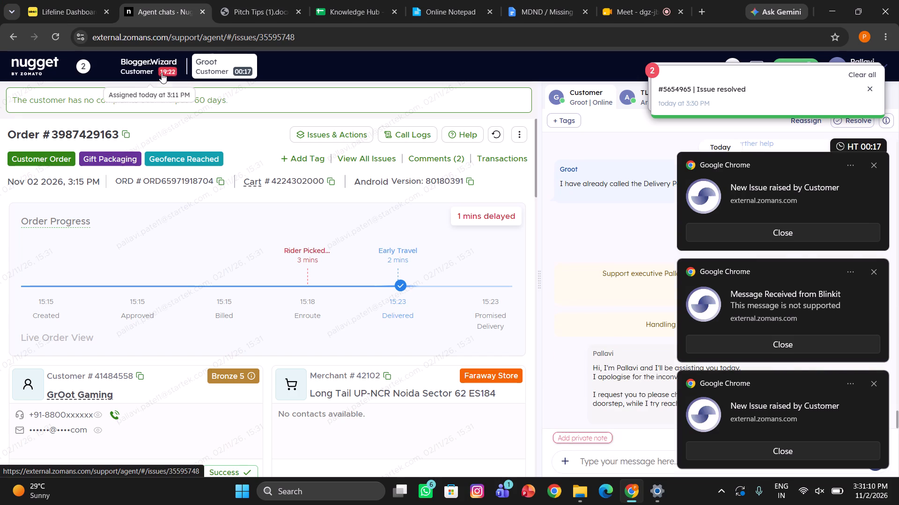
text(/clo)
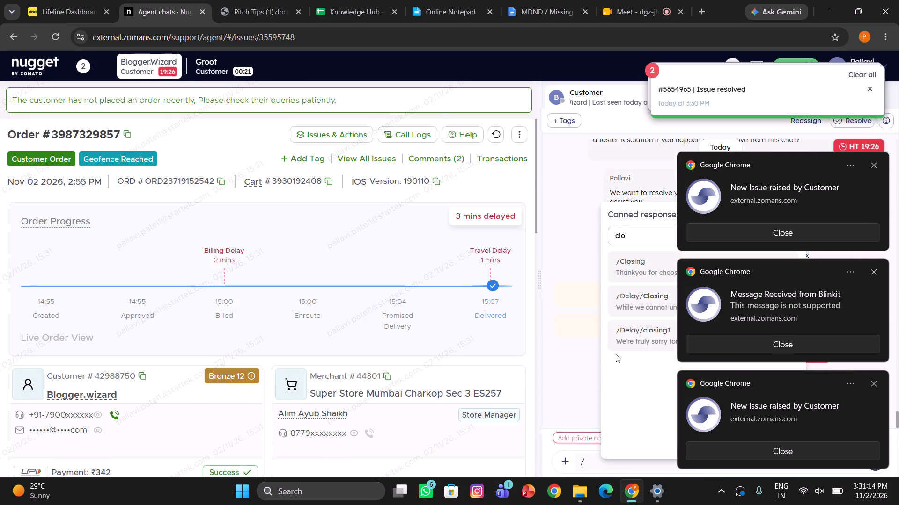
click(625, 260)
key(Return)
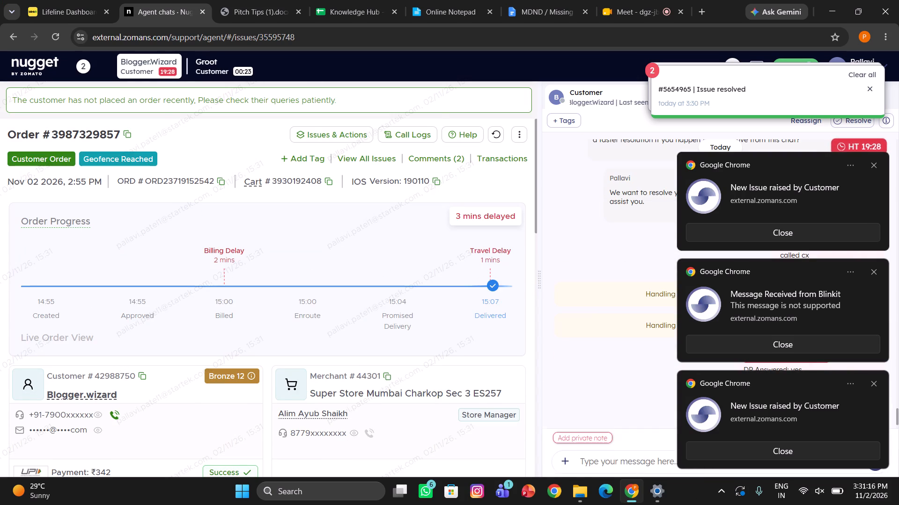
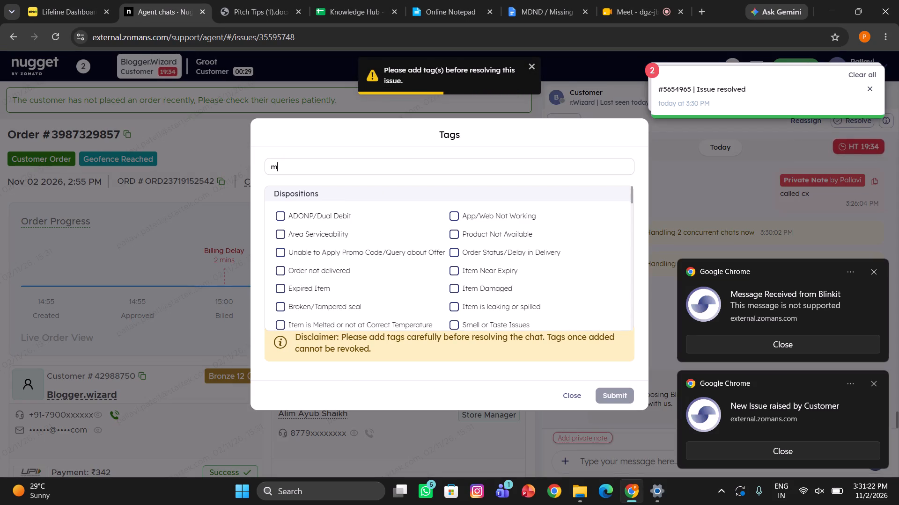
Tag the older pending customer's issue with the disposition "MDND – Order Found" and submit it to resolve the issue.
text(nd)
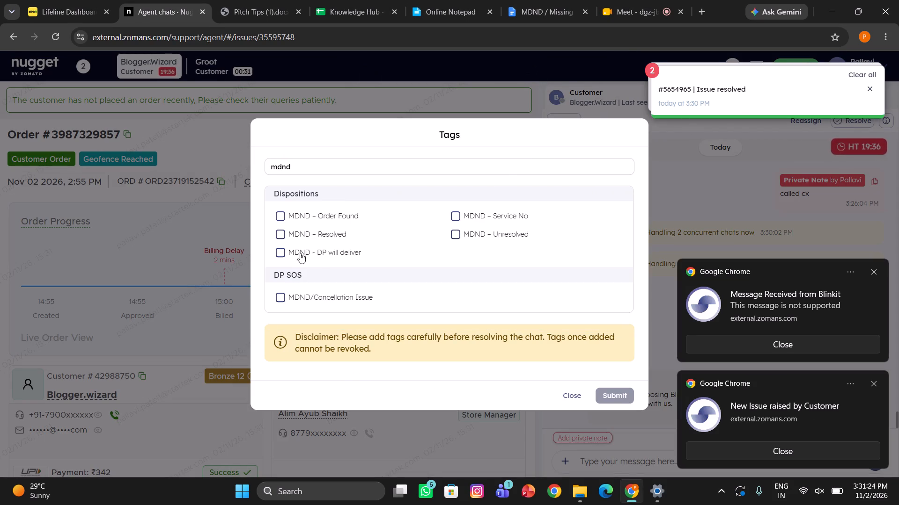
click(329, 212)
click(612, 401)
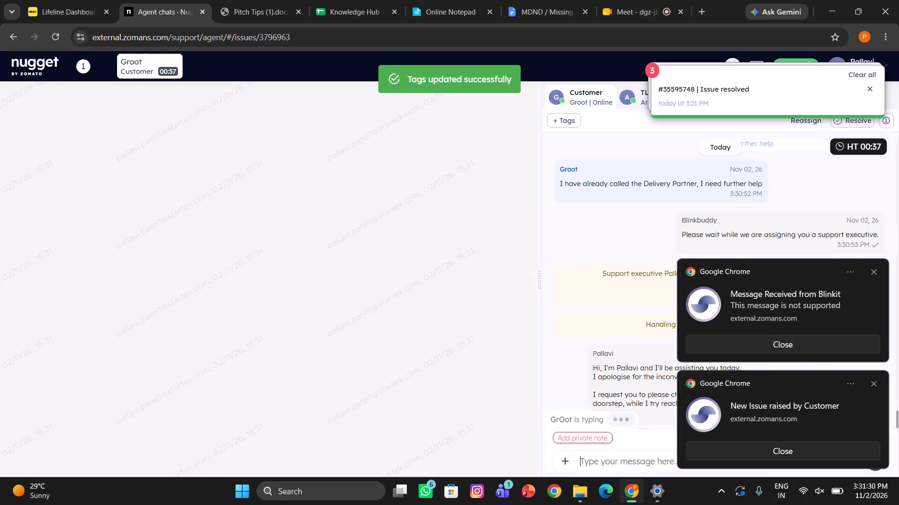
Initiate a call to the delivery rider assigned to the remaining customer's order.
scroll(261, 418, down, 3)
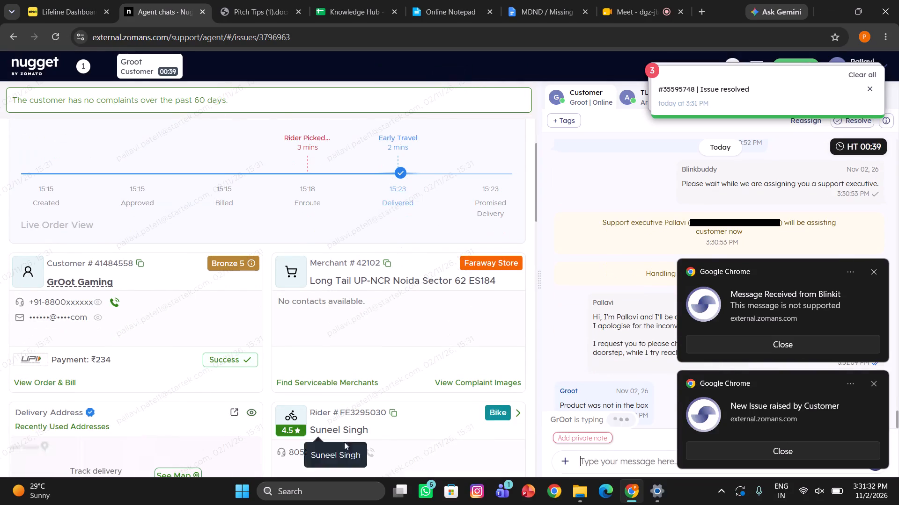
click(367, 447)
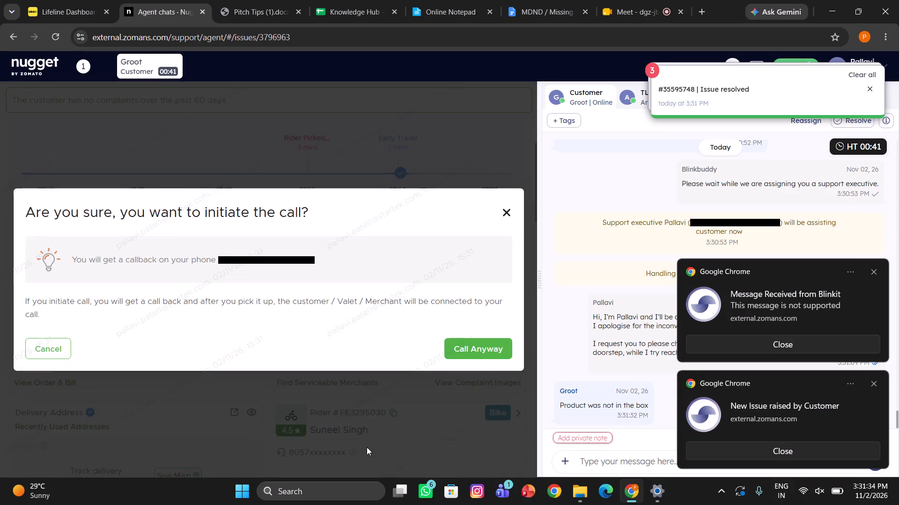
click(469, 349)
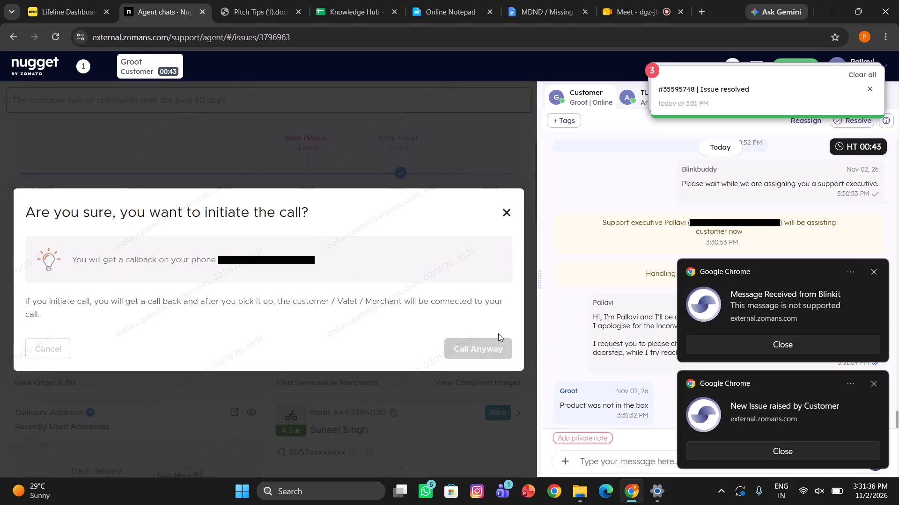
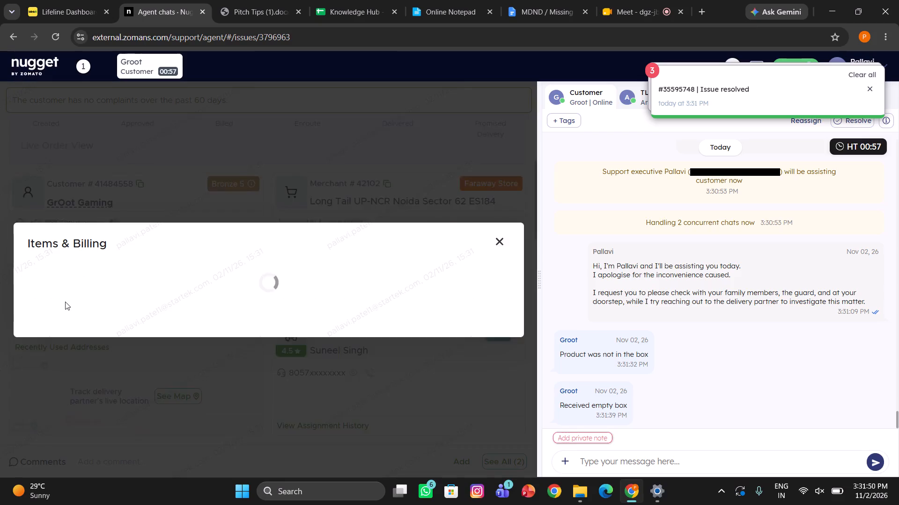
Open the product page of the ordered LED Crystal Ball Night Lamp and copy its category name, "Decorative Lights & Lamps".
click(184, 218)
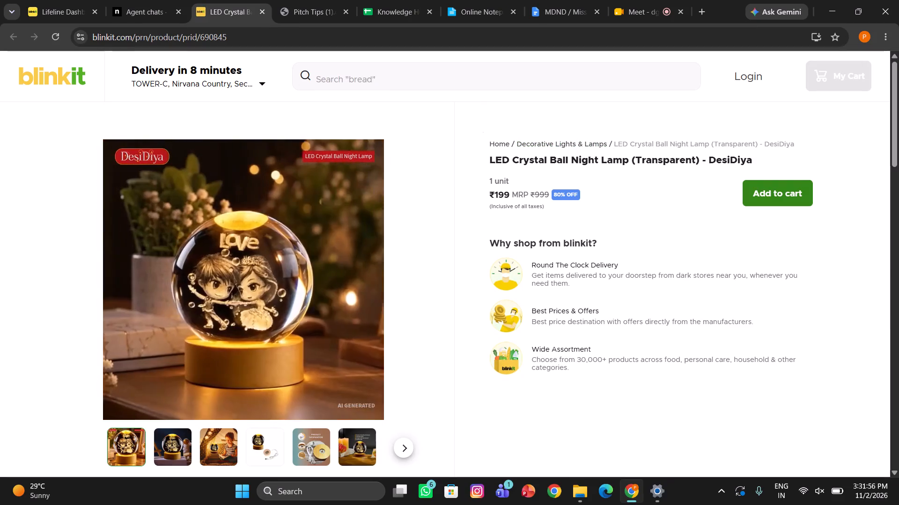
drag(608, 142, 538, 143)
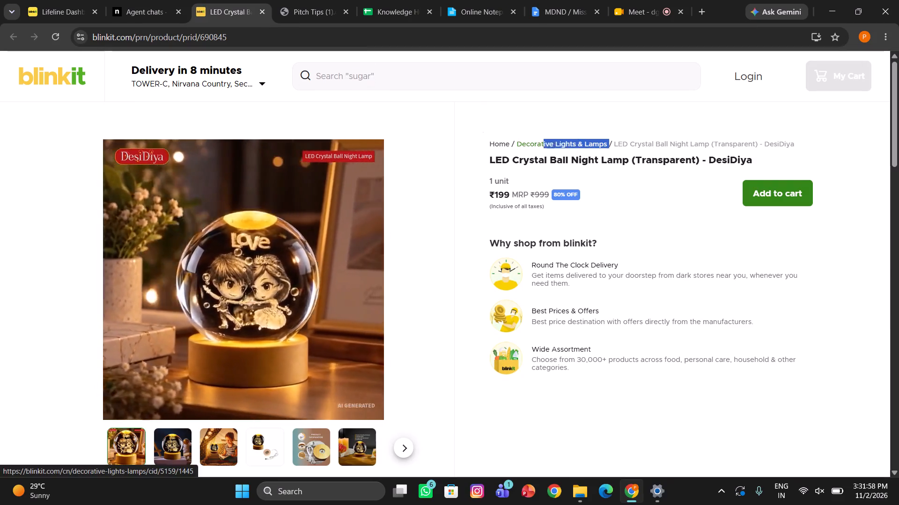
drag(538, 143, 518, 144)
key(ctrl+c)
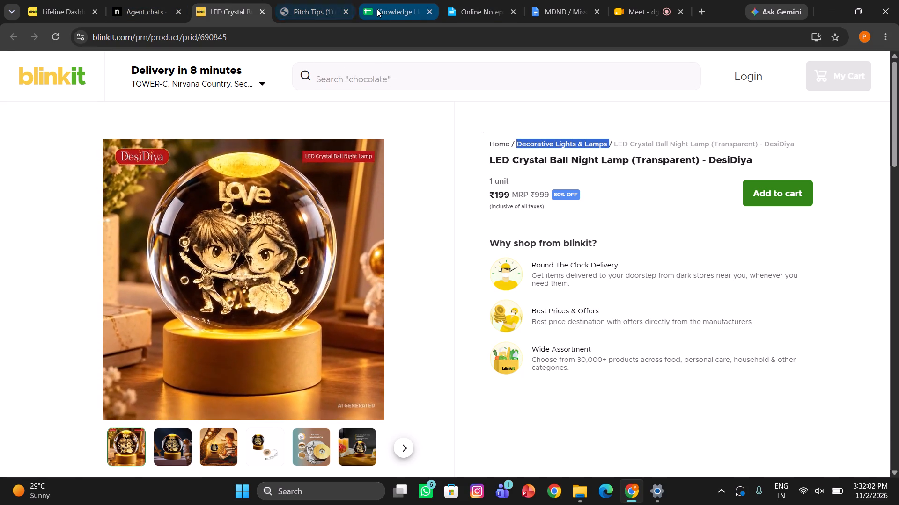
Open the Others channel mapping sheet in the Knowledge Hub -CD spreadsheet and start a search for the product category.
click(377, 9)
scroll(385, 327, up, 6)
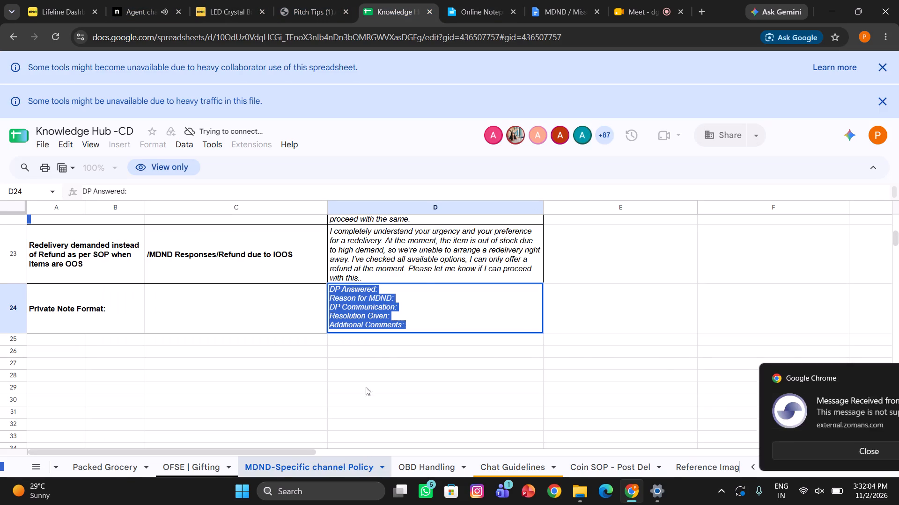
scroll(261, 462, right, 12)
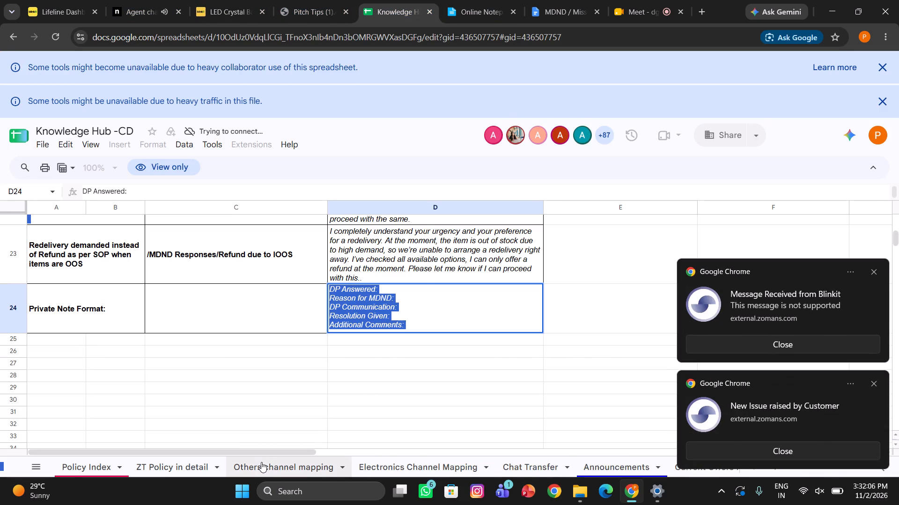
click(303, 470)
key(ctrl+f)
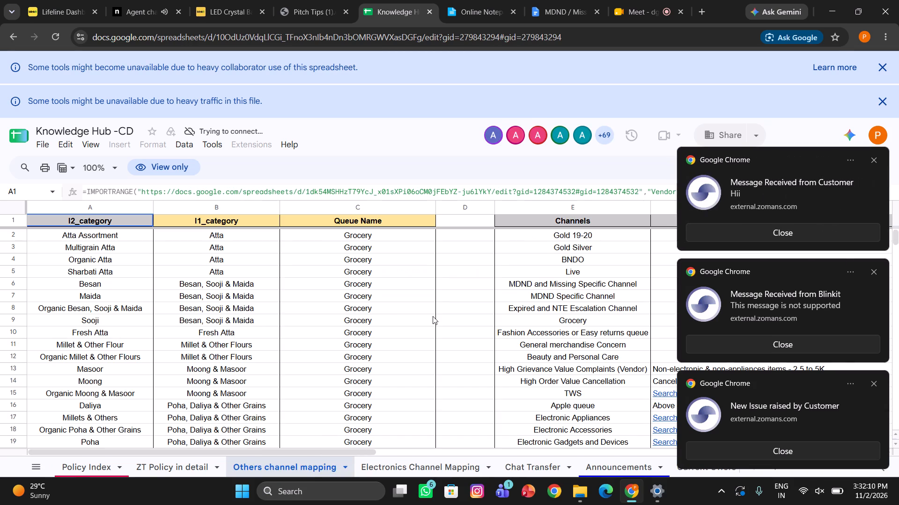
Return to the agent chats, close Groot's order billing details, and load the suggested introduction and apology message in the new customer's chat.
click(134, 0)
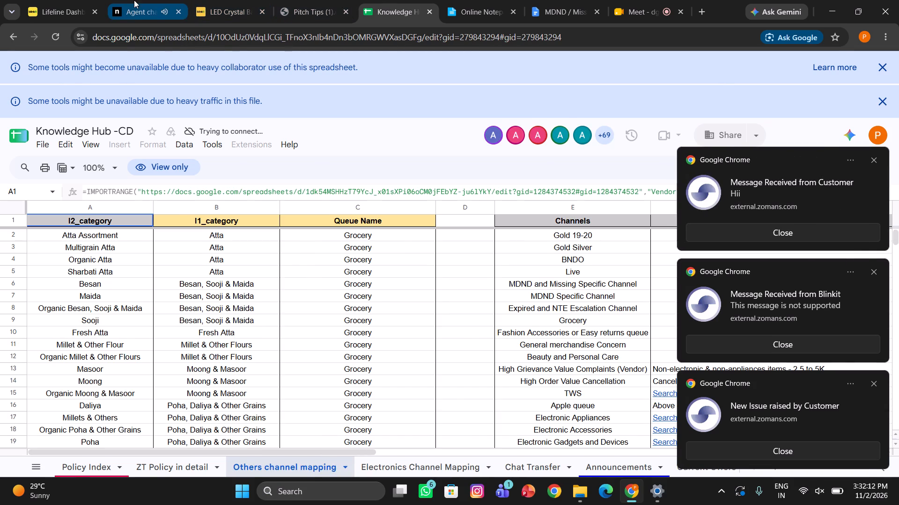
click(498, 126)
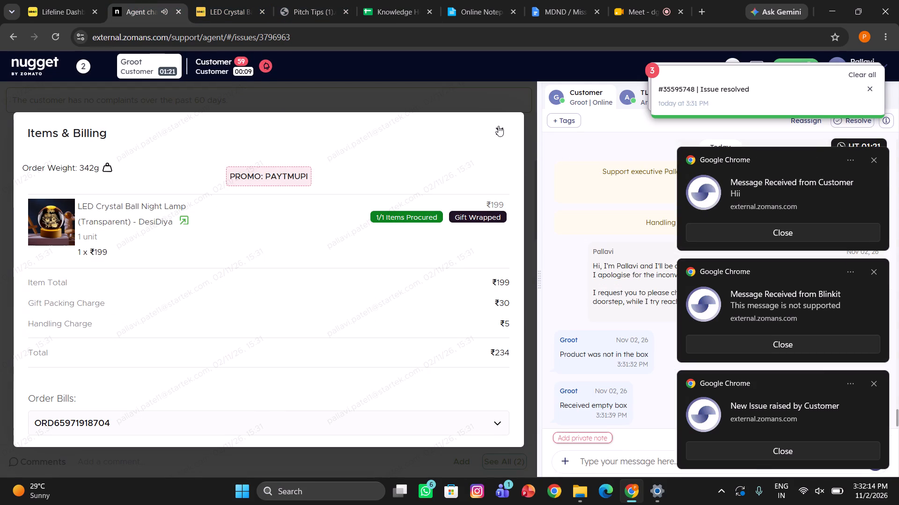
click(224, 73)
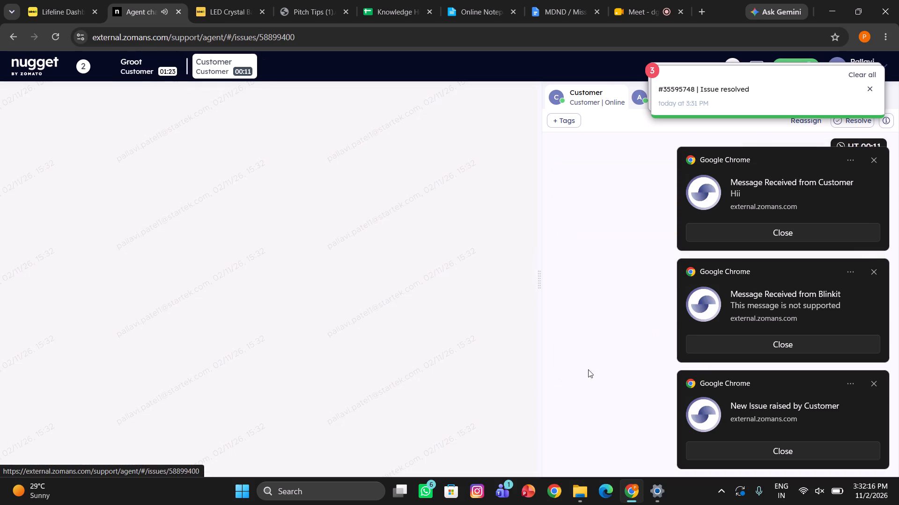
click(604, 420)
click(604, 420)
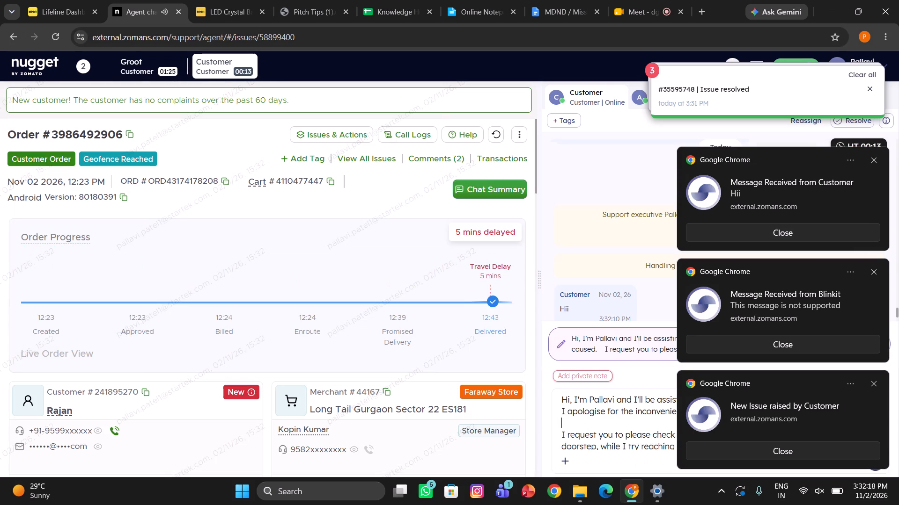
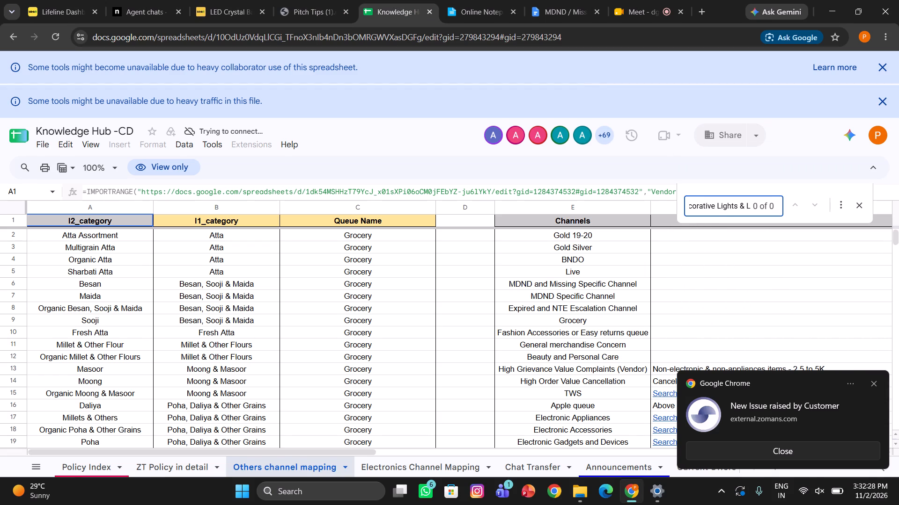
Correct the search text to "Decorative Lights & Lamps" in the Others channel mapping sheet and check the category's queue and channel.
scroll(692, 212, right, 8)
click(688, 205)
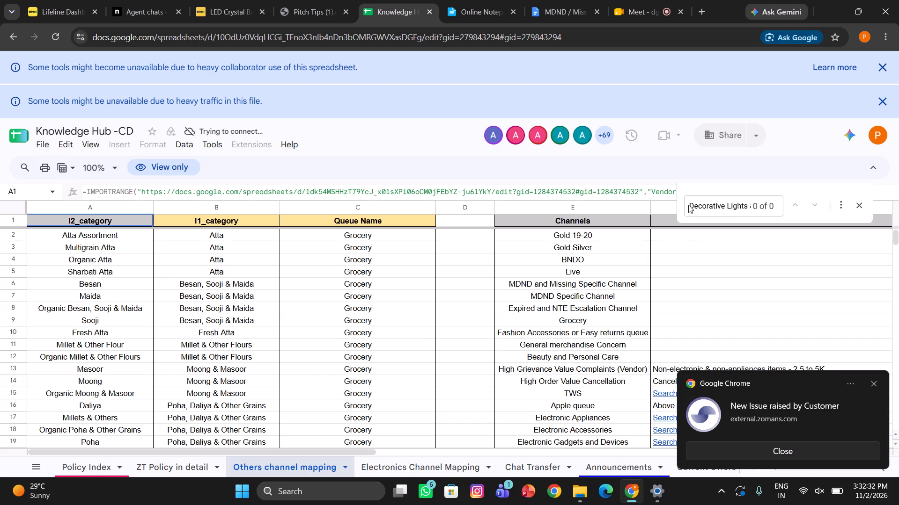
click(689, 200)
key(BackSpace)
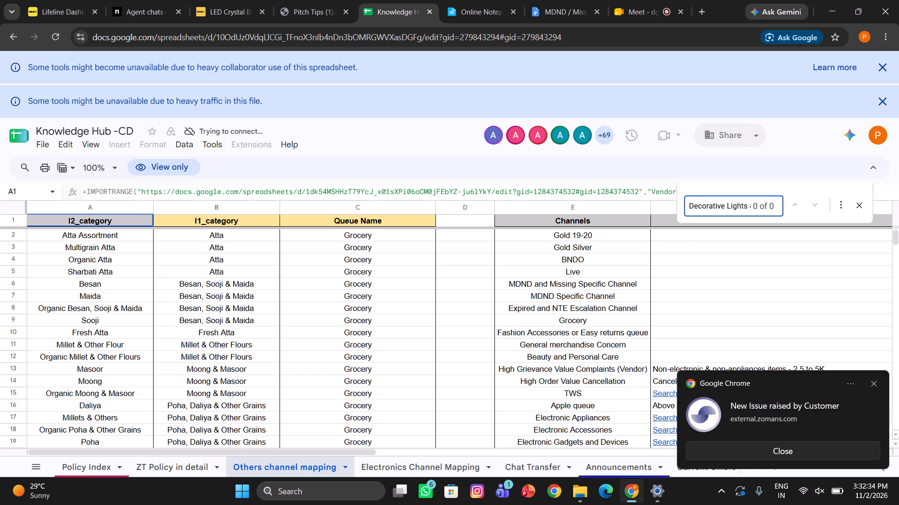
key(BackSpace)
key(Return)
key(Return)
scroll(689, 200, left, 10)
click(749, 209)
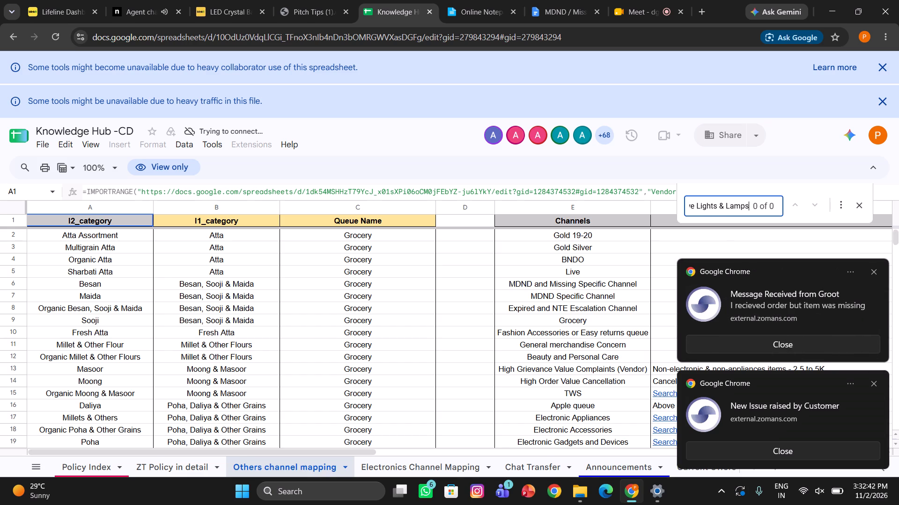
key(Right)
key(Right)
key(Right)
key(Right)
key(BackSpace)
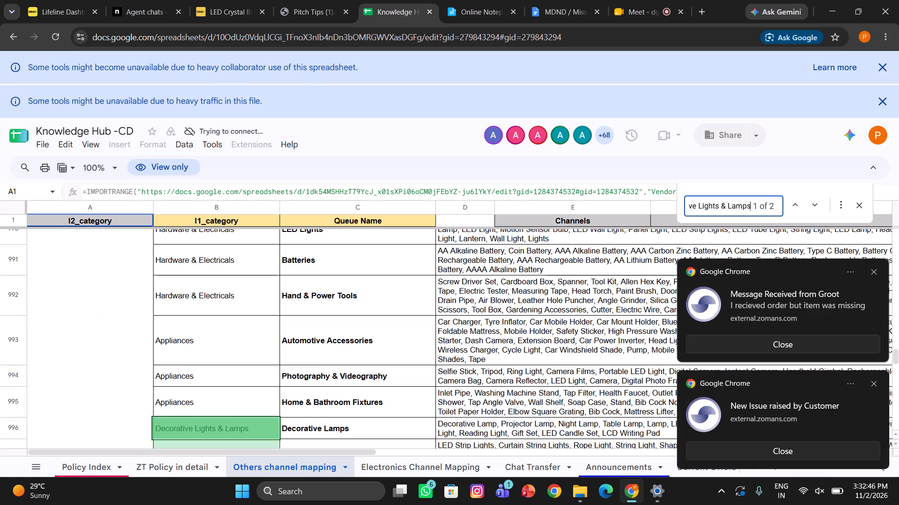
scroll(488, 435, left, 3)
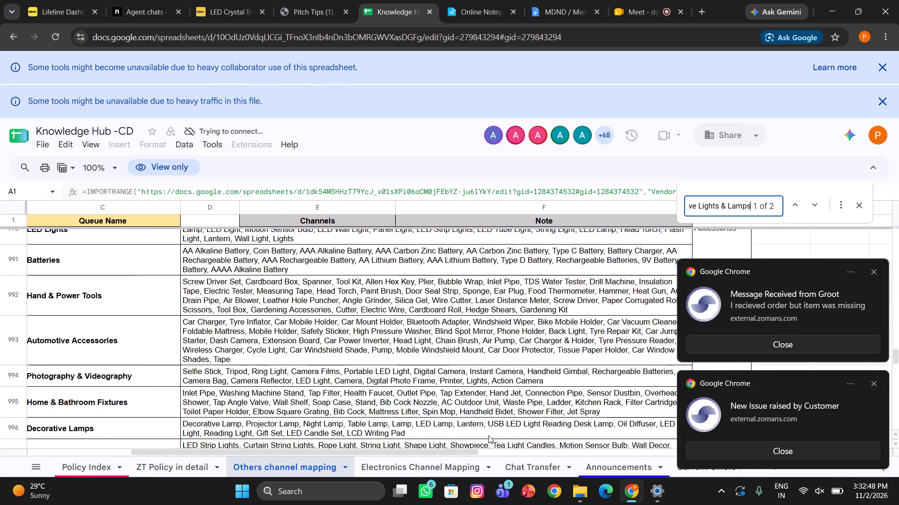
scroll(488, 435, left, 2)
scroll(488, 435, down, 1)
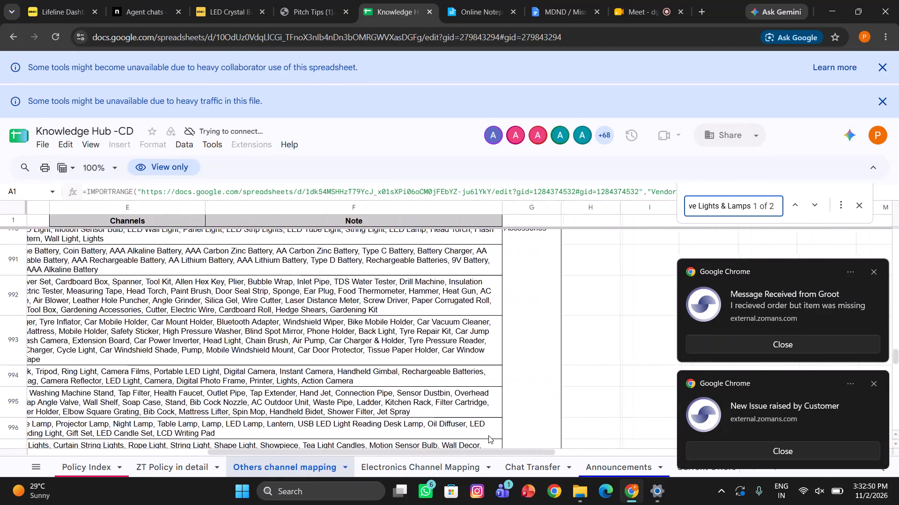
scroll(488, 435, down, 1)
scroll(488, 435, up, 2)
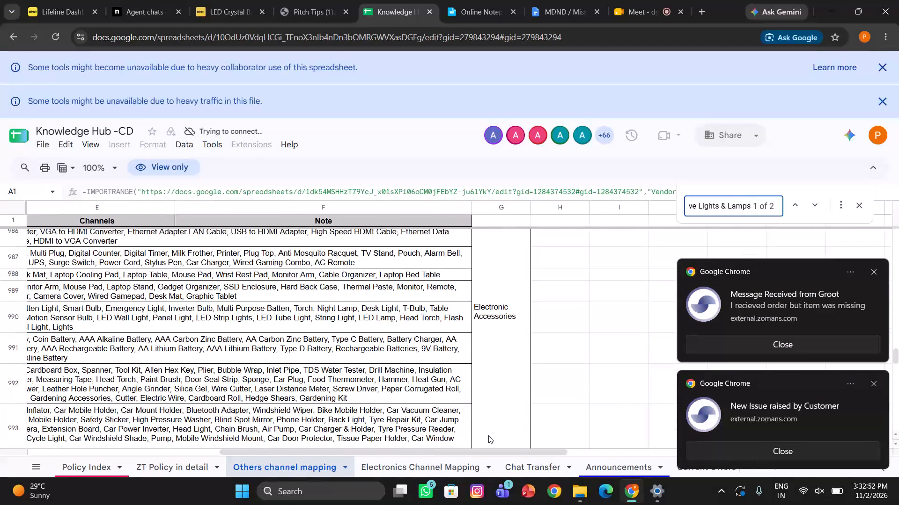
Return to the agent chats.
click(145, 0)
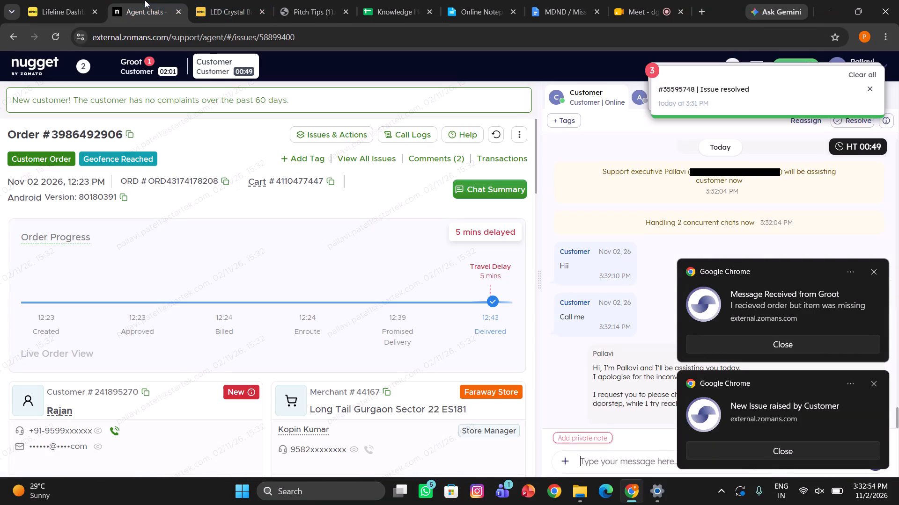
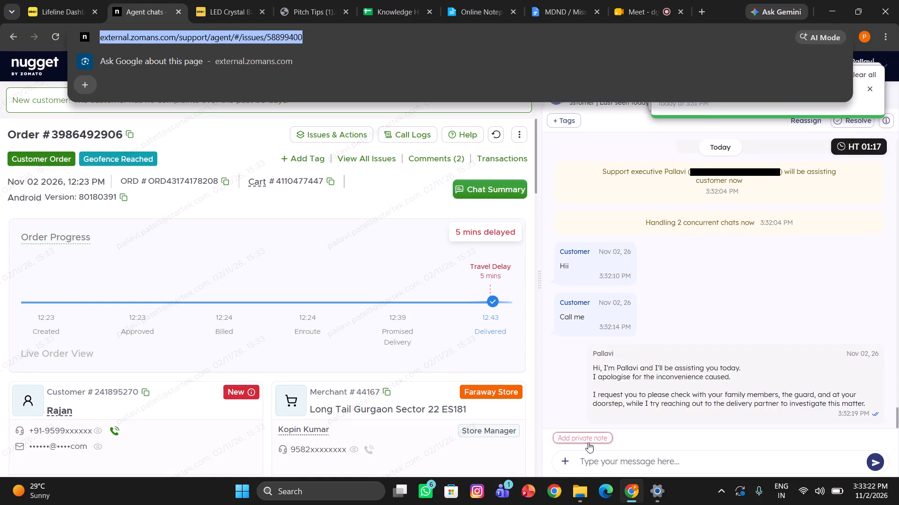
click(598, 458)
text(/tra)
click(669, 254)
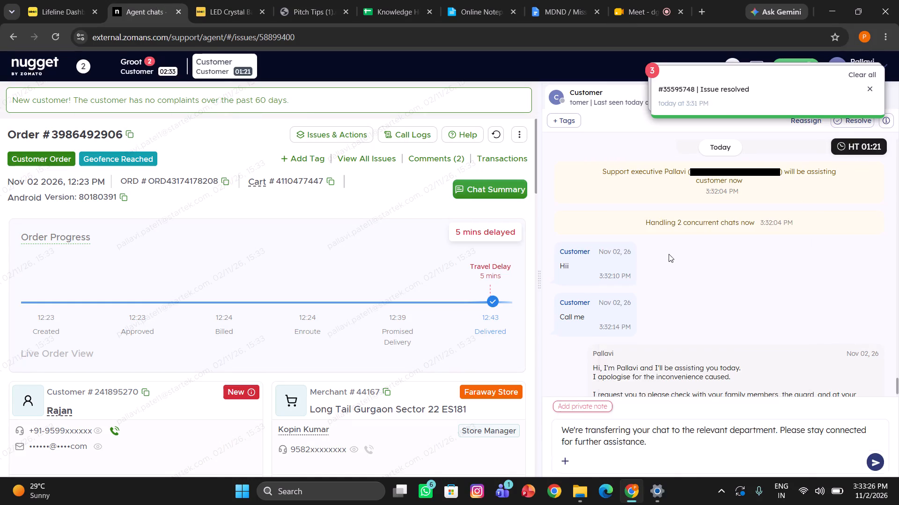
key(Return)
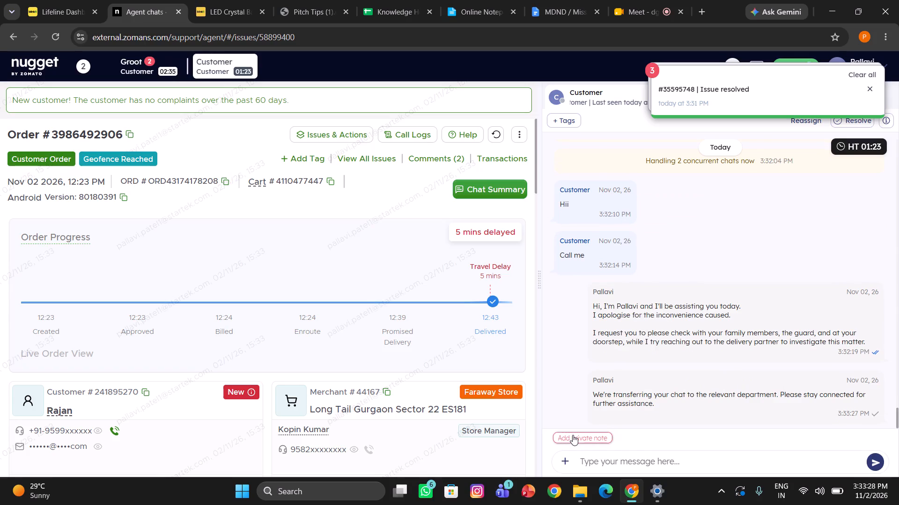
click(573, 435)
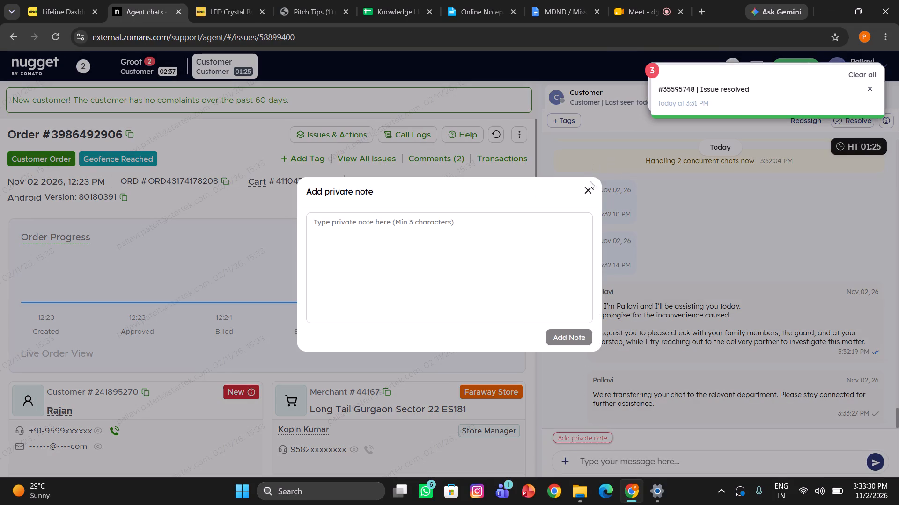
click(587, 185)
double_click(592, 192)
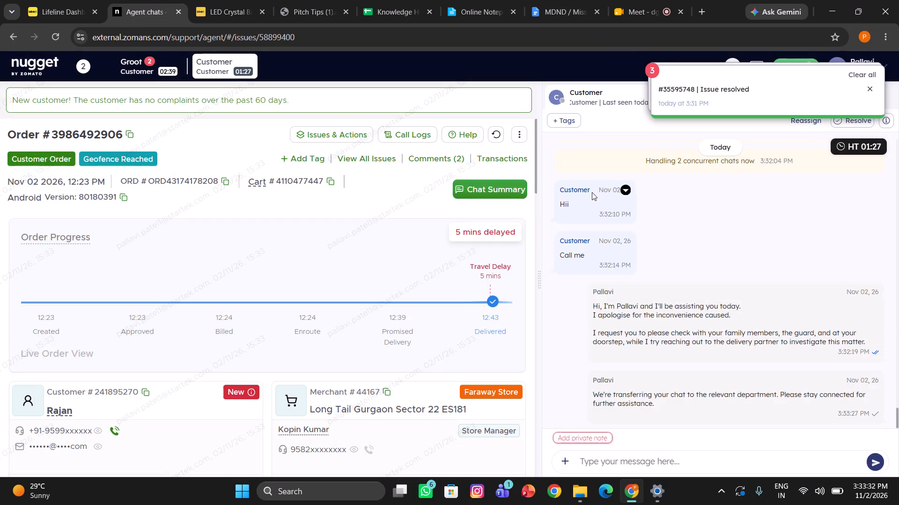
click(130, 64)
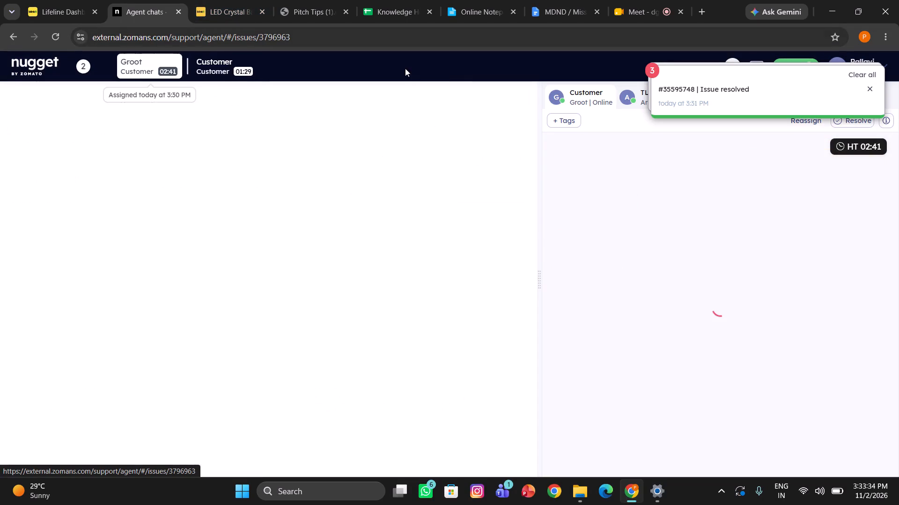
text(/tra)
click(676, 266)
key(Return)
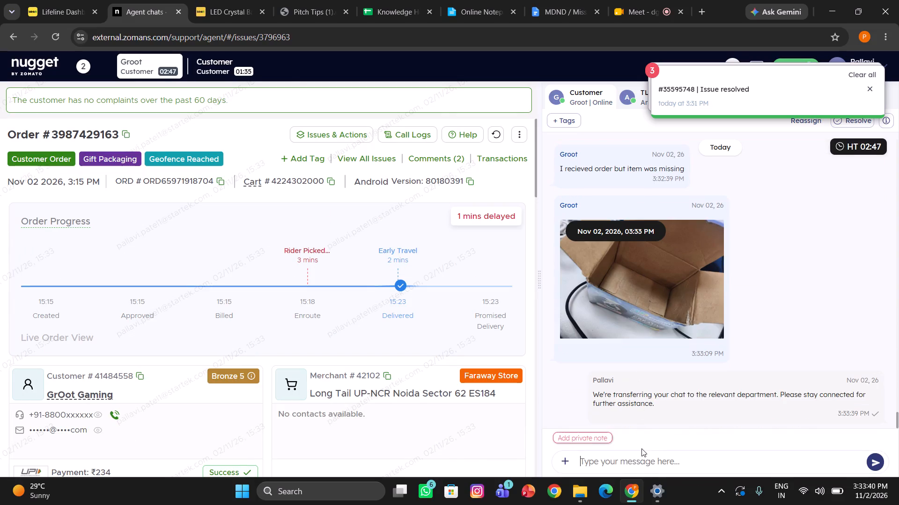
click(604, 438)
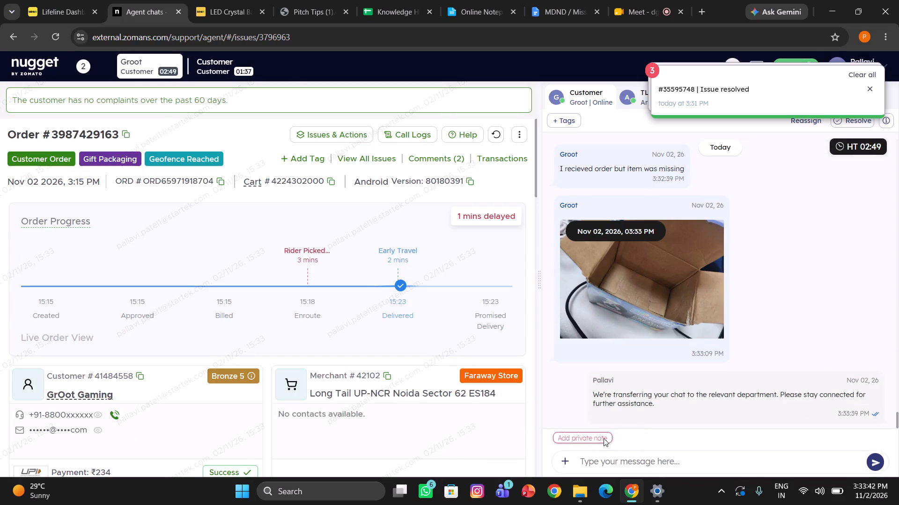
text(transfer)
key(space)
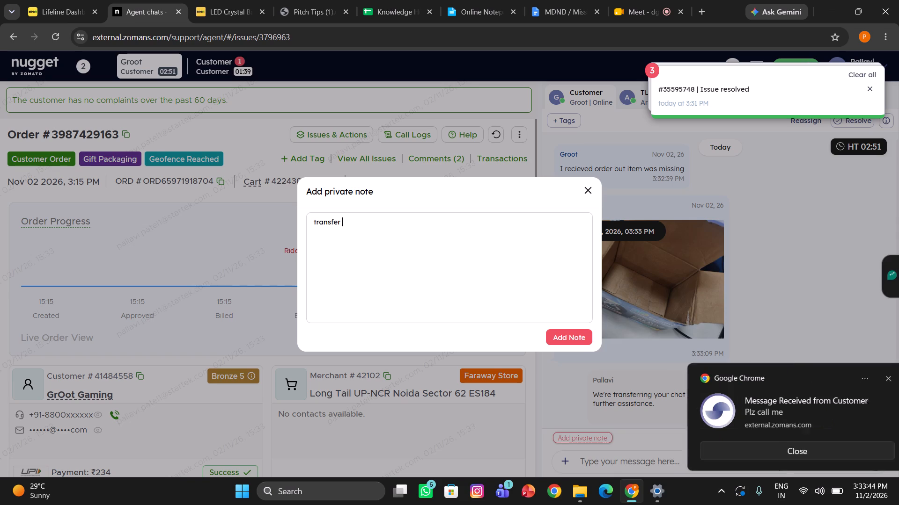
text(to mdnd)
text(& missing)
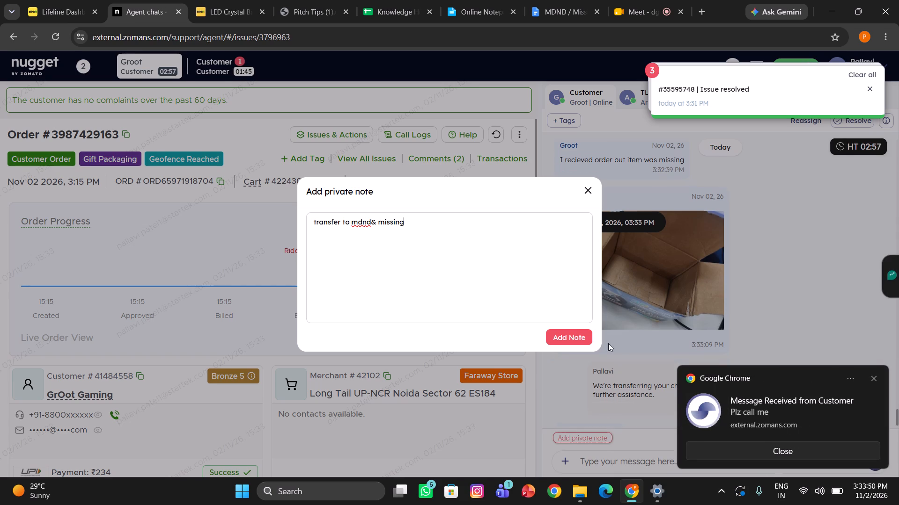
click(577, 331)
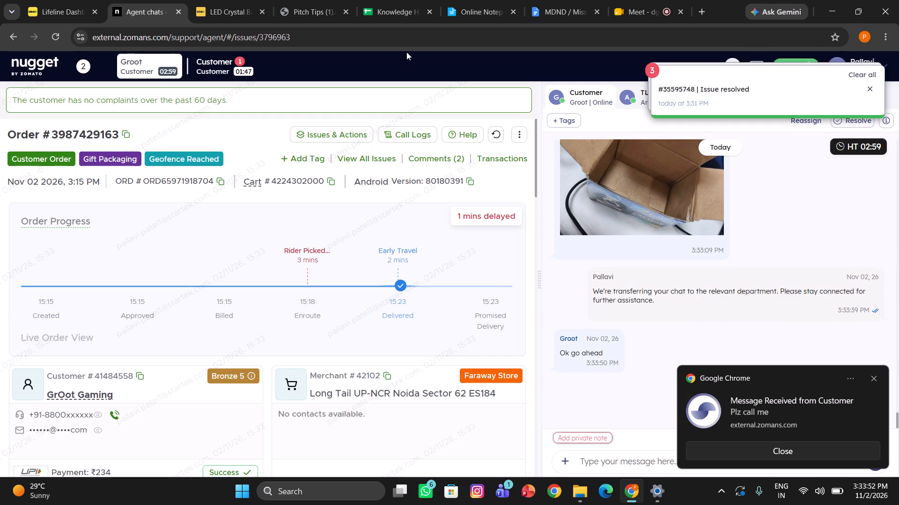
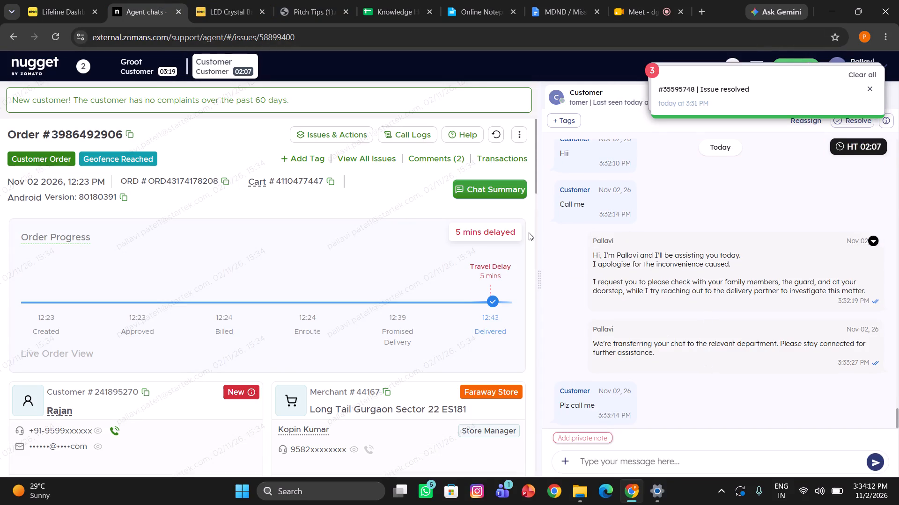
scroll(652, 271, up, 3)
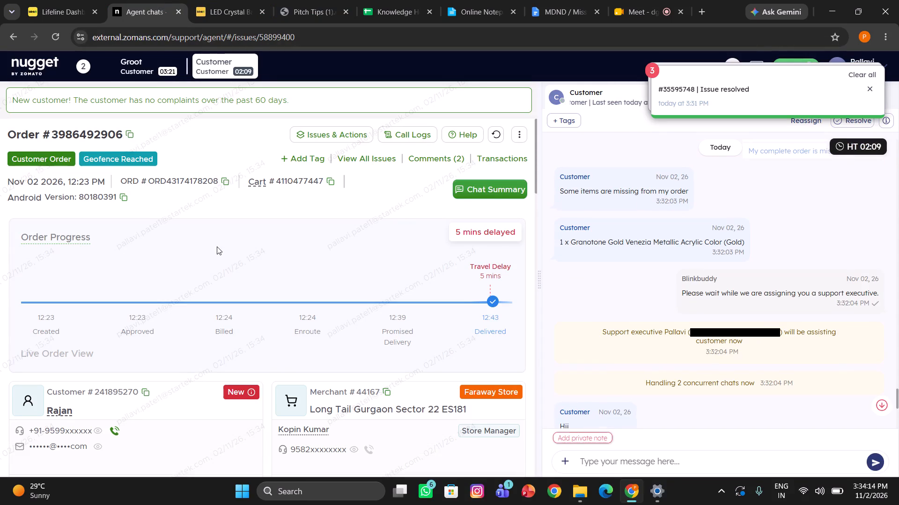
scroll(217, 246, down, 3)
scroll(125, 346, down, 4)
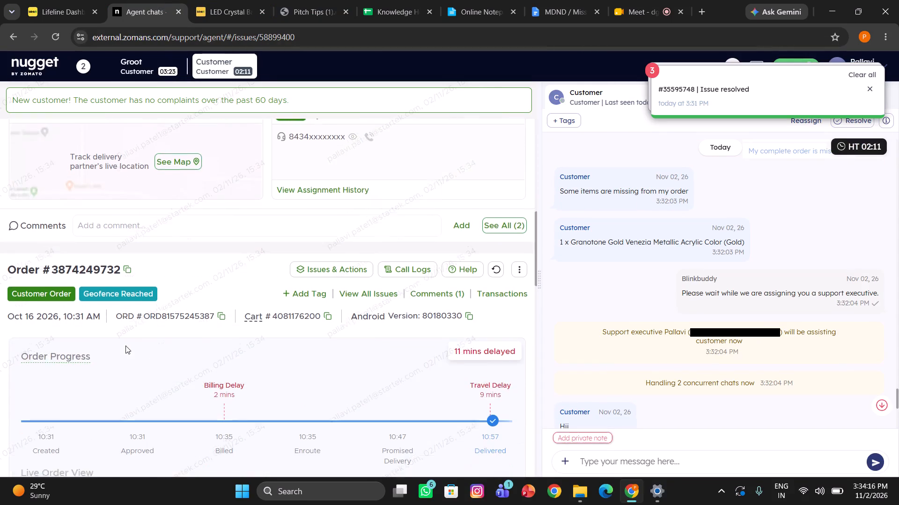
scroll(125, 346, down, 1)
scroll(125, 346, up, 3)
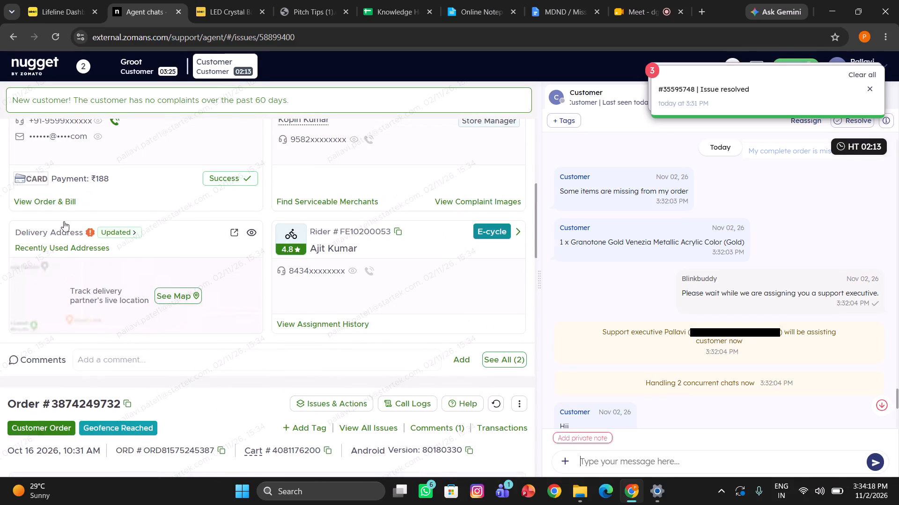
click(51, 203)
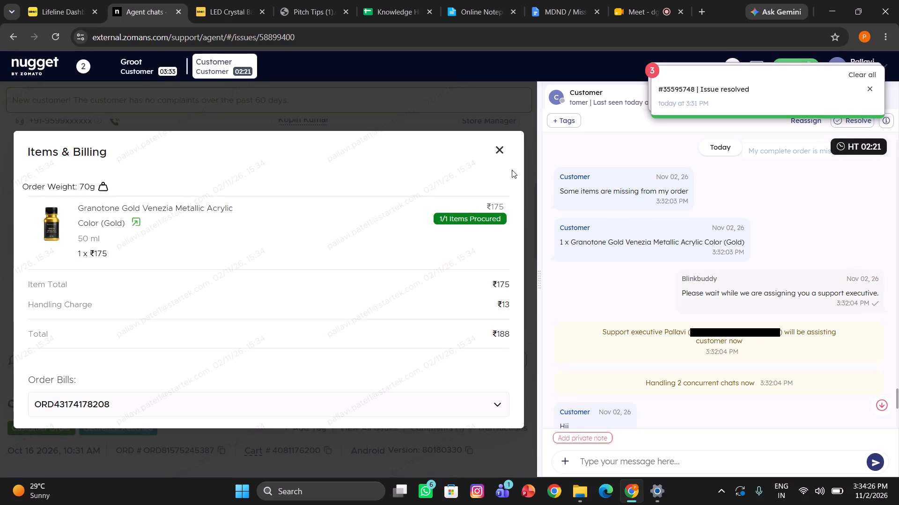
click(500, 141)
scroll(738, 353, down, 1)
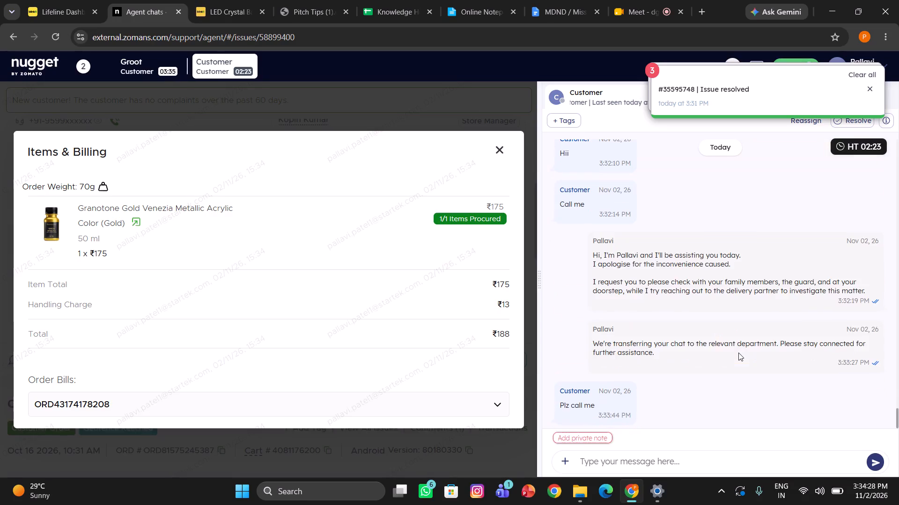
scroll(738, 353, down, 4)
scroll(738, 353, up, 2)
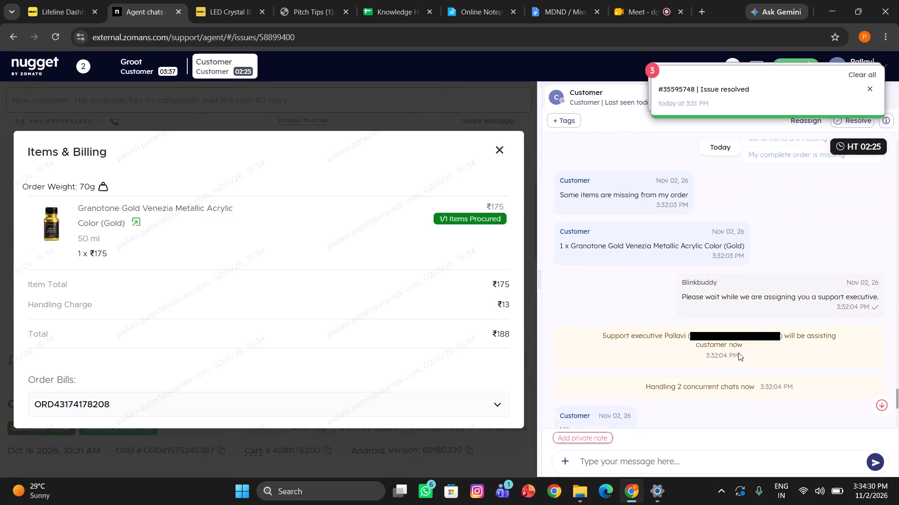
scroll(738, 353, up, 1)
scroll(585, 192, up, 1)
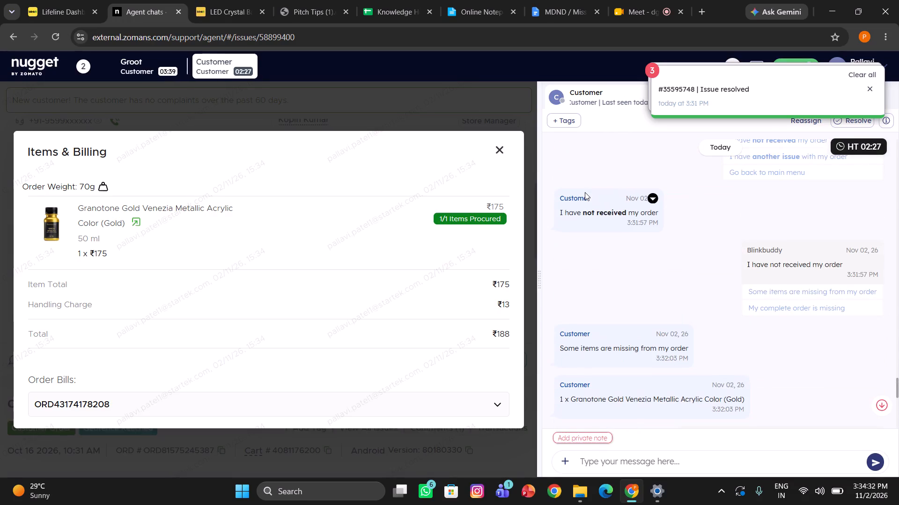
scroll(585, 192, up, 1)
click(500, 150)
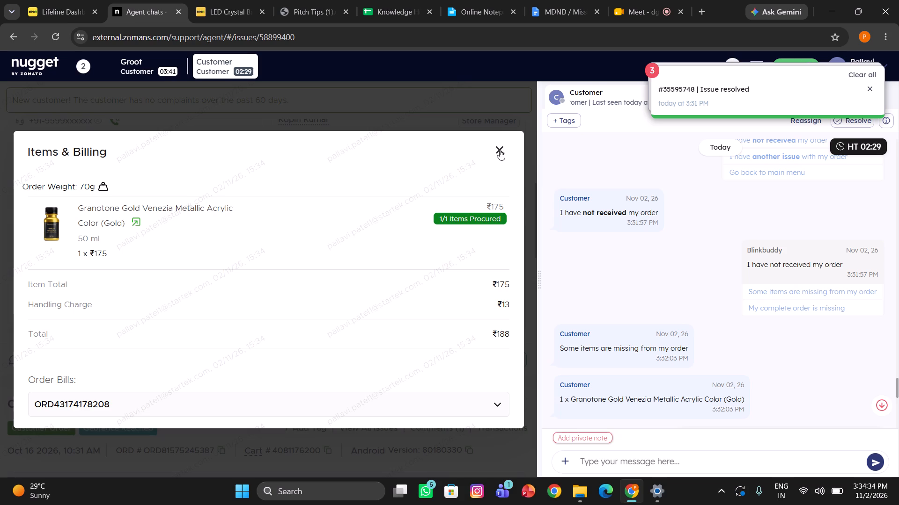
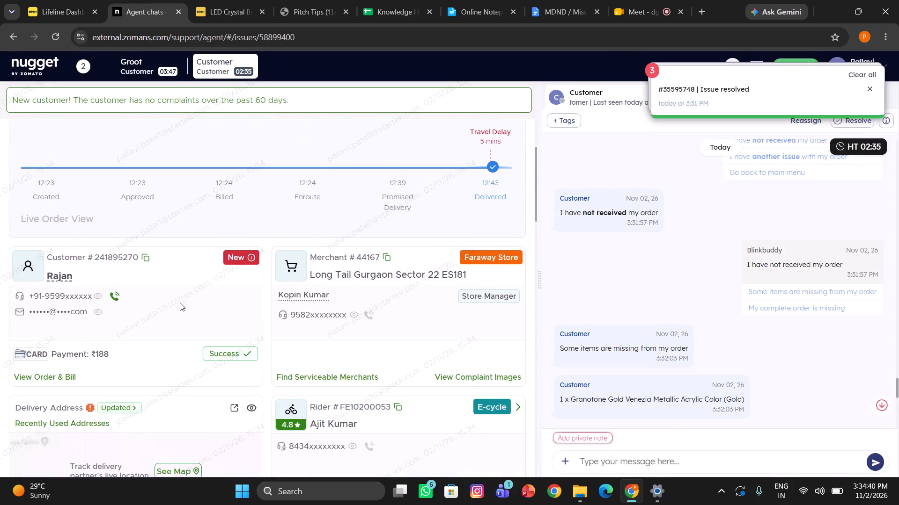
Initiate a phone call to the customer from the order's customer details.
click(119, 301)
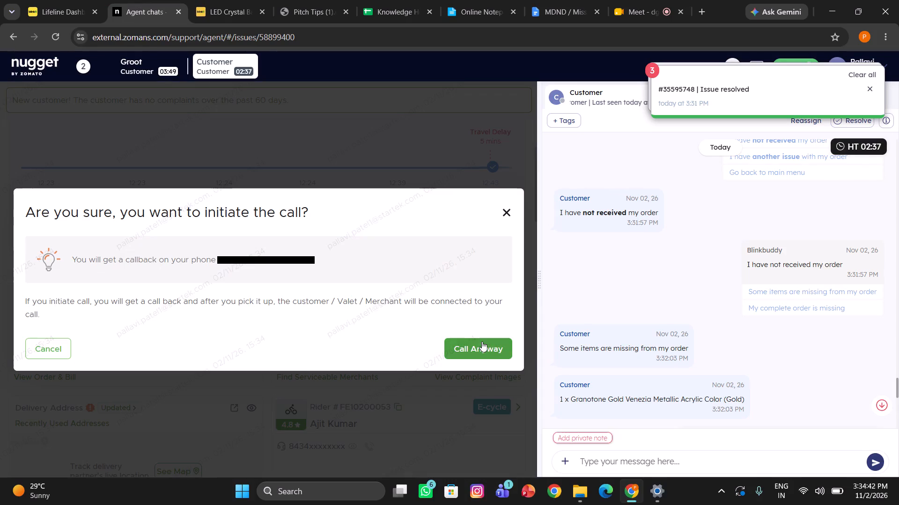
click(486, 342)
Add the private note "called cx" to the customer's chat.
click(583, 438)
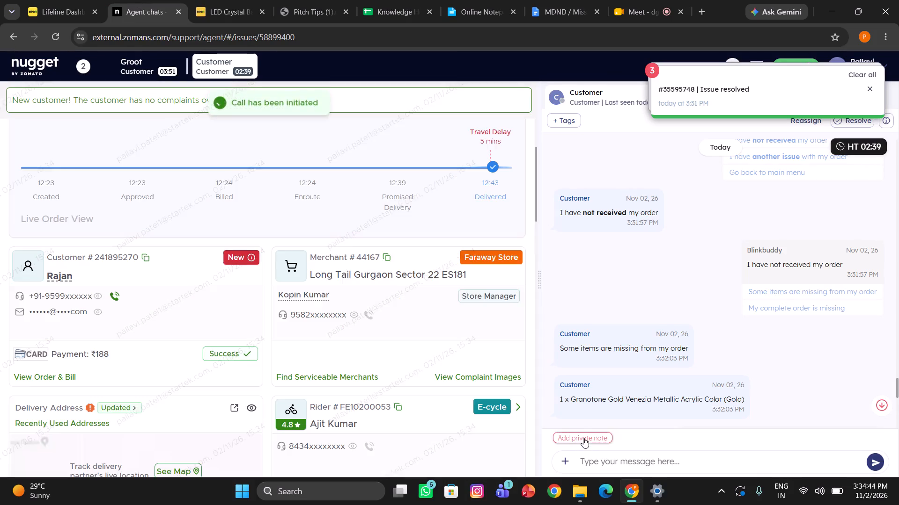
text(called)
key(space)
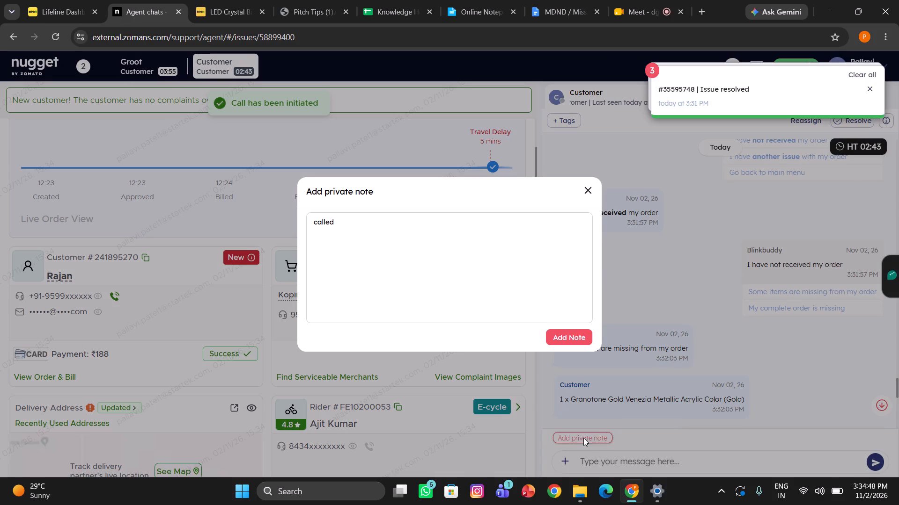
text(cx)
click(571, 333)
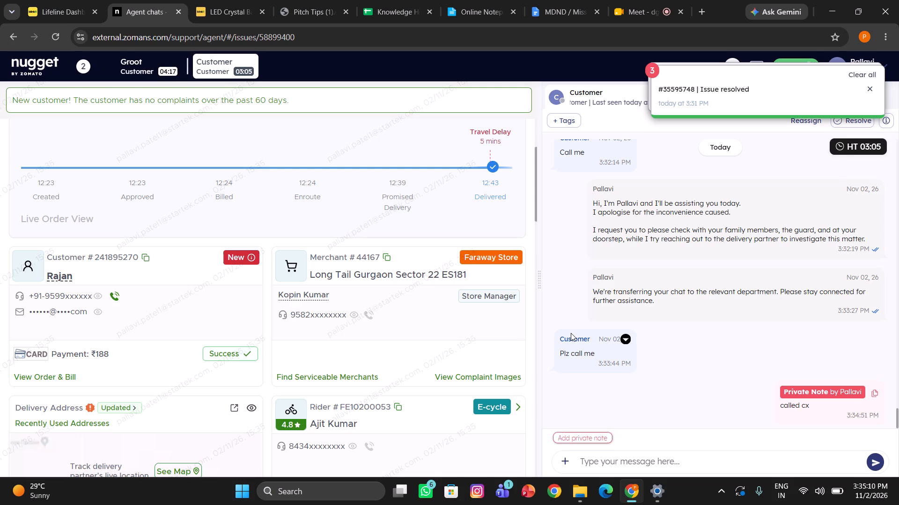
From the order's billed items, examine the product page and Arts & Crafts category for Granotone Gold Venezia Metallic Acrylic Color (Gold).
click(68, 372)
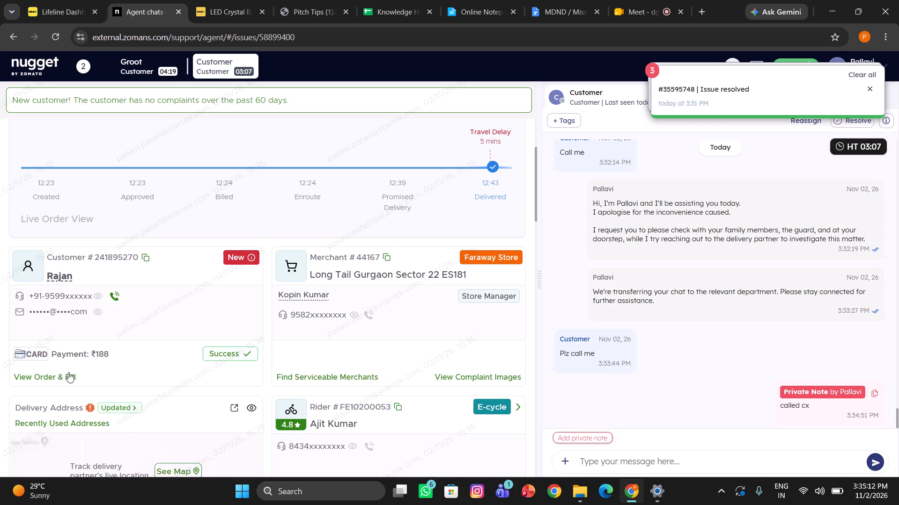
click(134, 221)
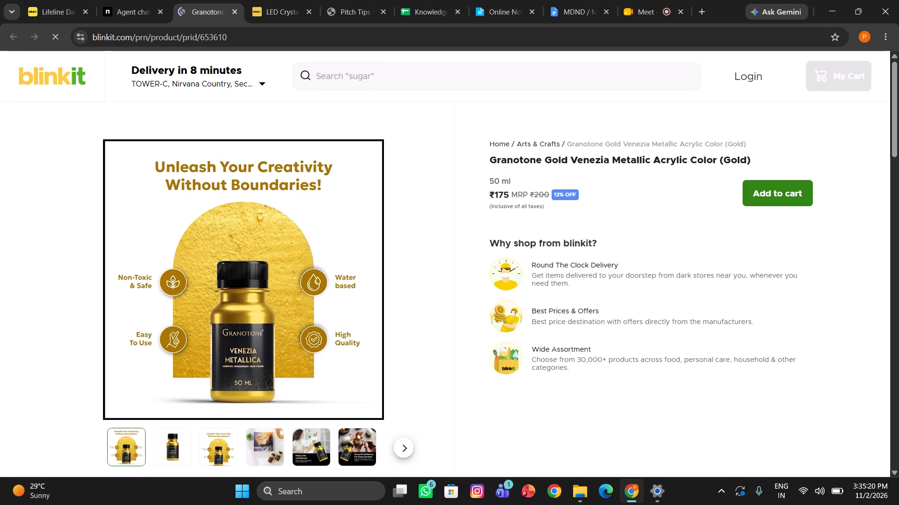
click(559, 142)
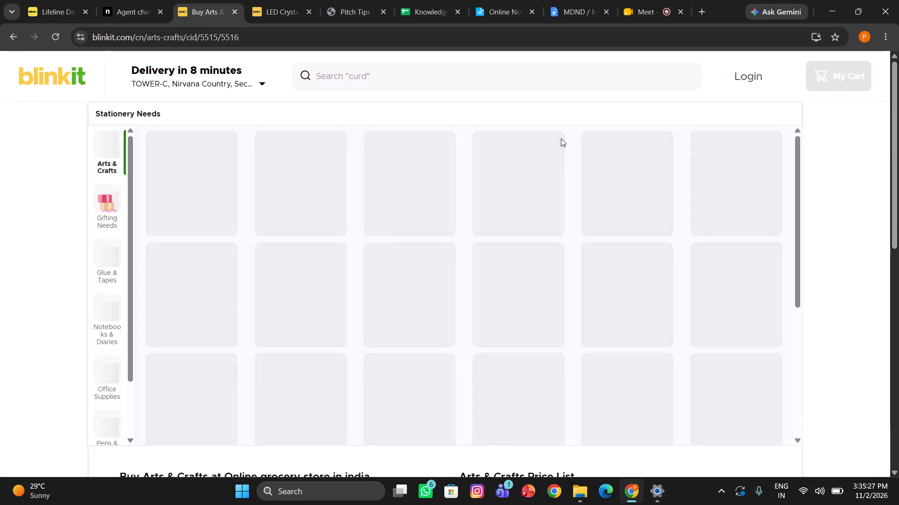
click(234, 9)
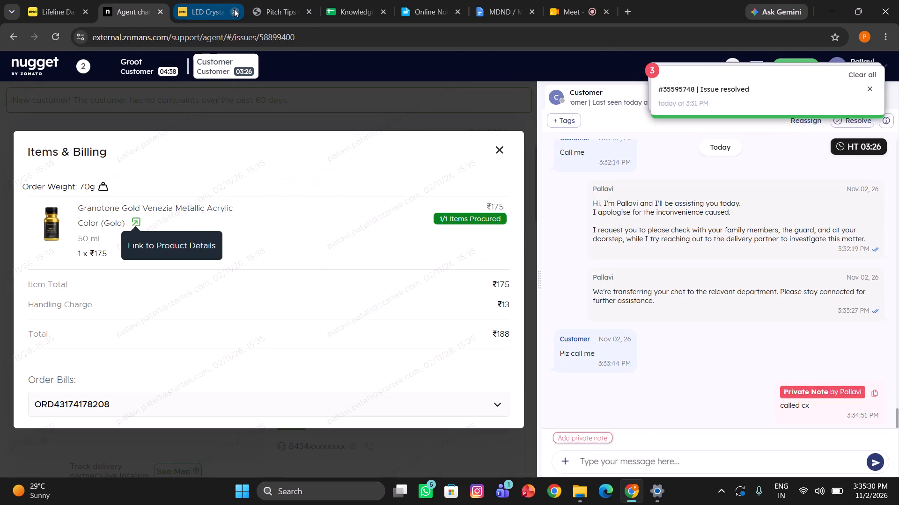
click(136, 223)
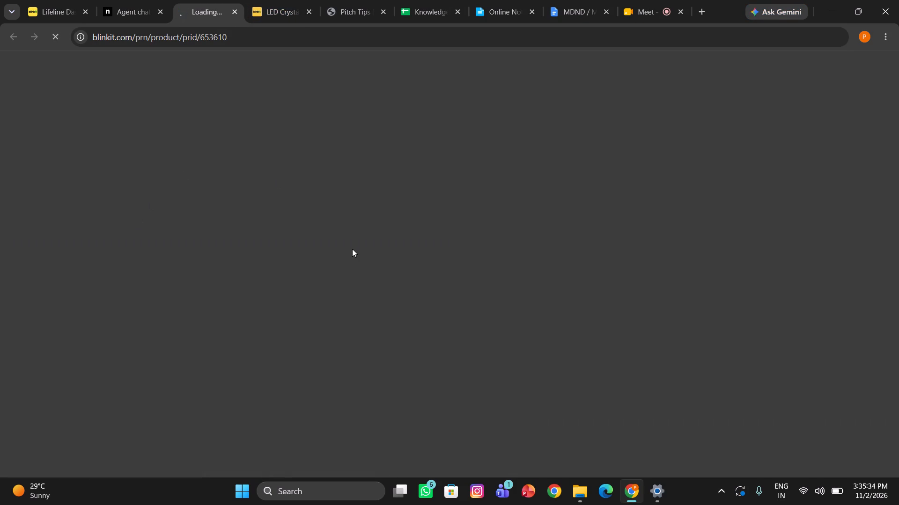
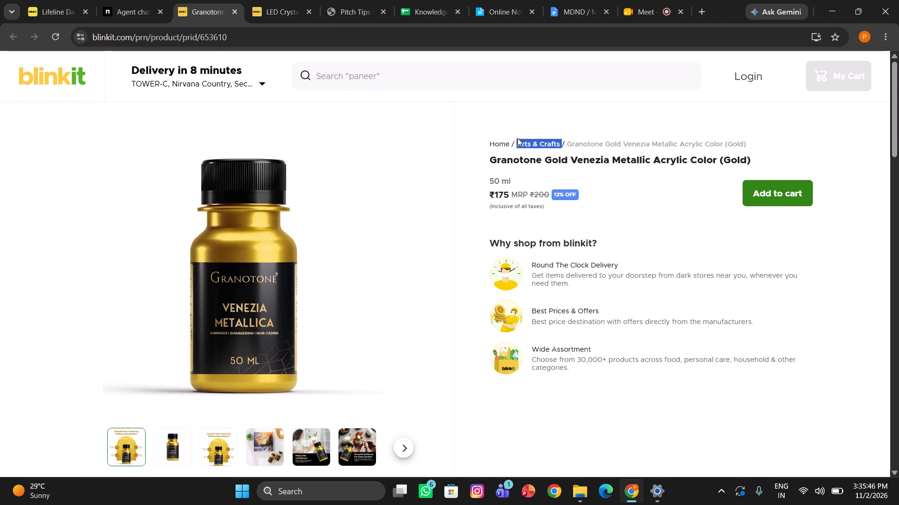
Search the Knowledge Hub's Others channel mapping sheet for the product's category "Arts & Crafts" and check its queue name.
key(ctrl+c)
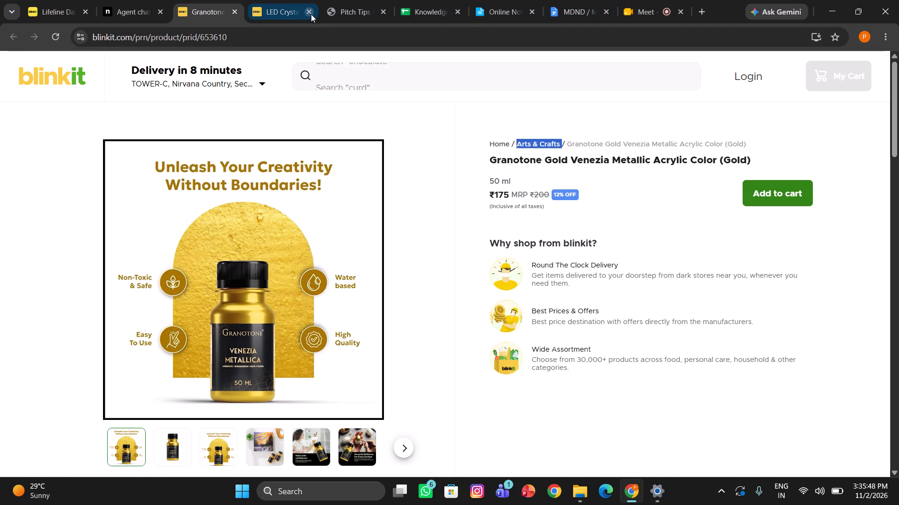
click(424, 0)
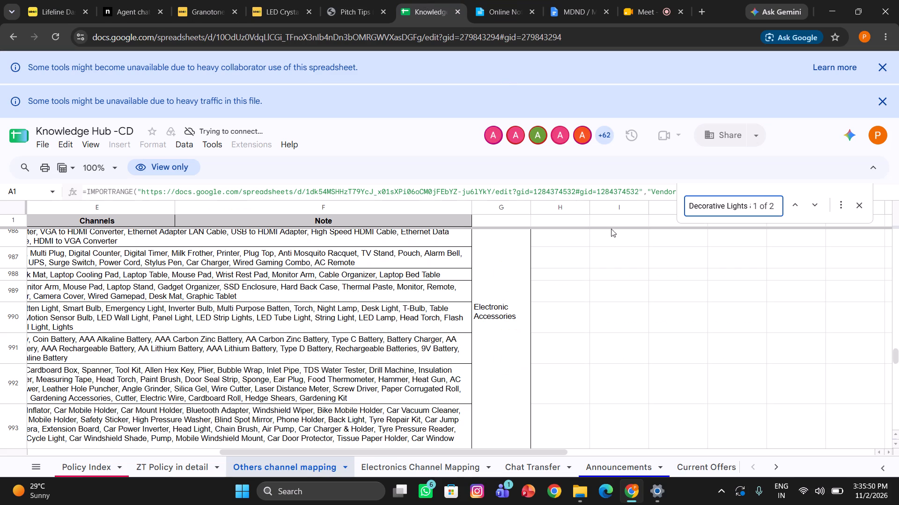
triple_click(705, 204)
click(705, 204)
key(BackSpace)
key(ctrl+v)
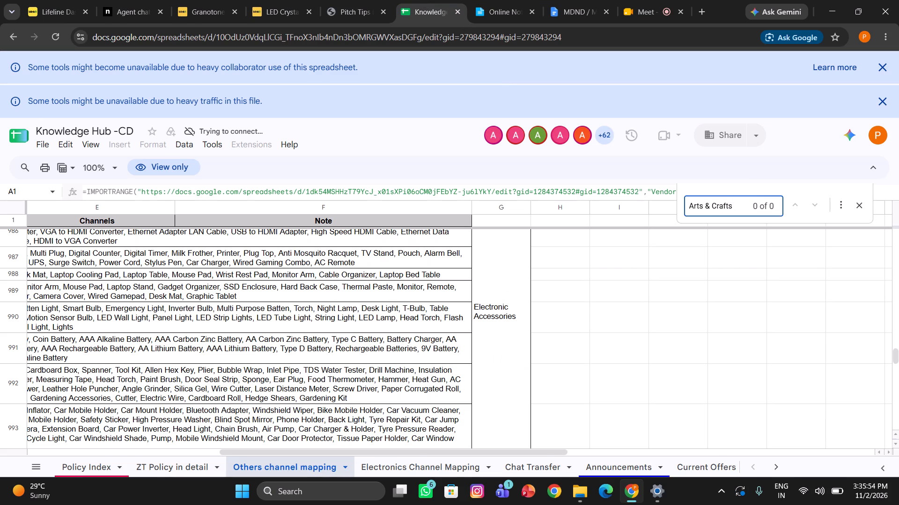
scroll(705, 204, right, 1)
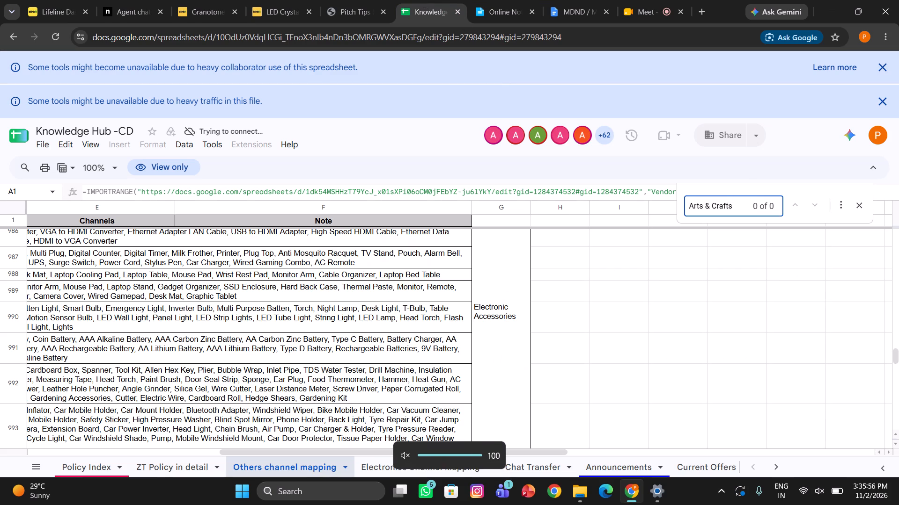
click(691, 207)
key(BackSpace)
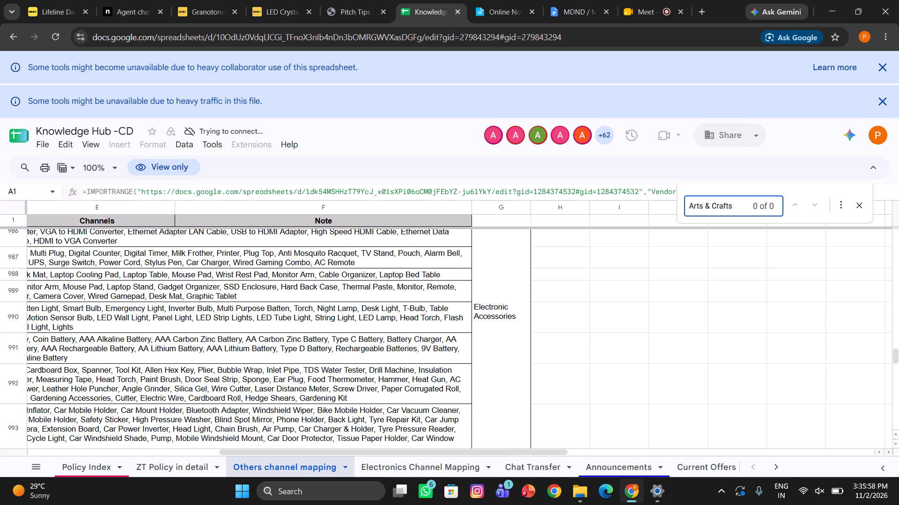
key(BackSpace)
click(738, 206)
key(BackSpace)
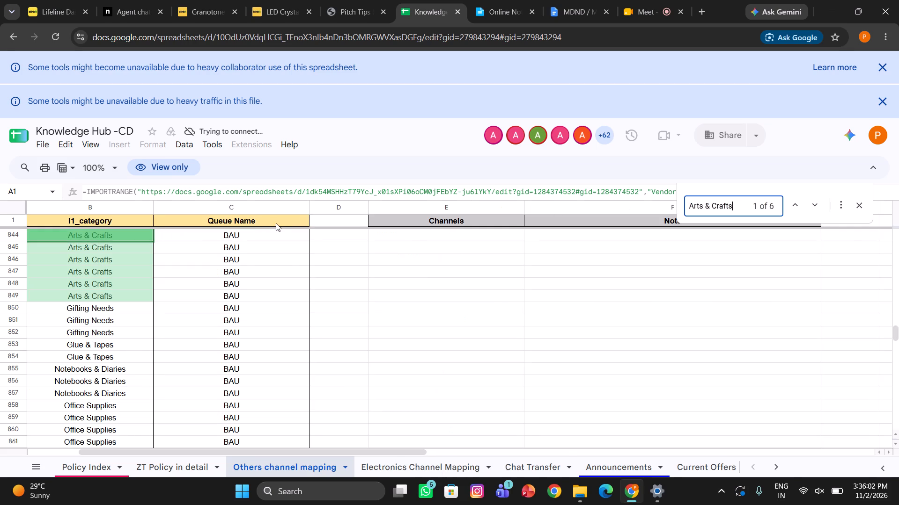
double_click(245, 232)
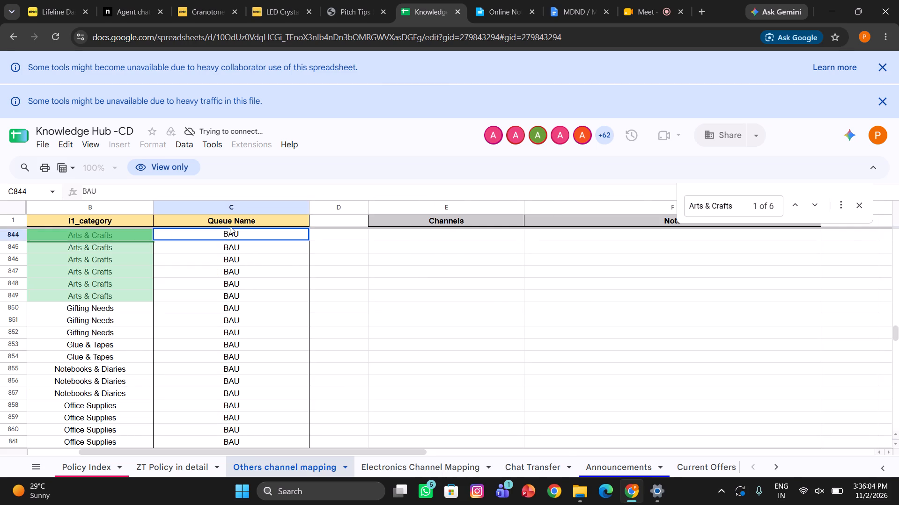
Close the order's billing details and add the private note "transfer to new" to the Granotone order customer's chat.
click(141, 2)
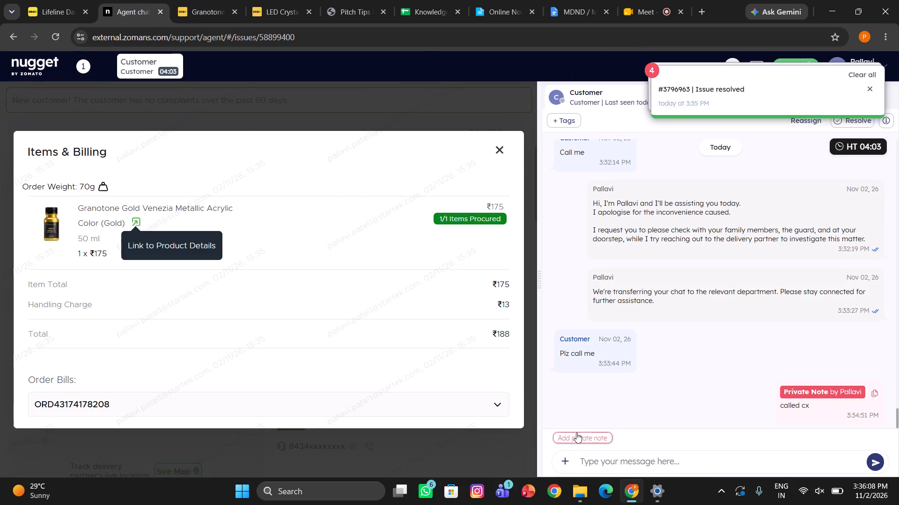
click(576, 433)
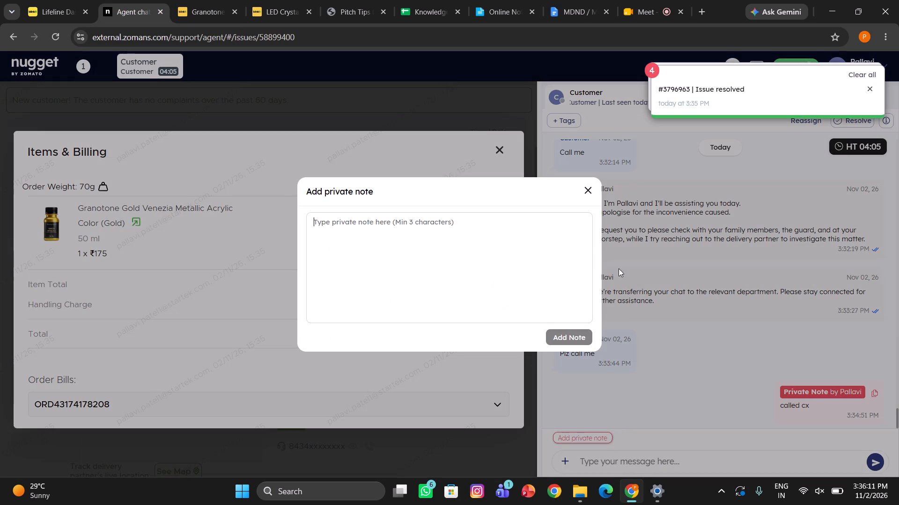
click(587, 192)
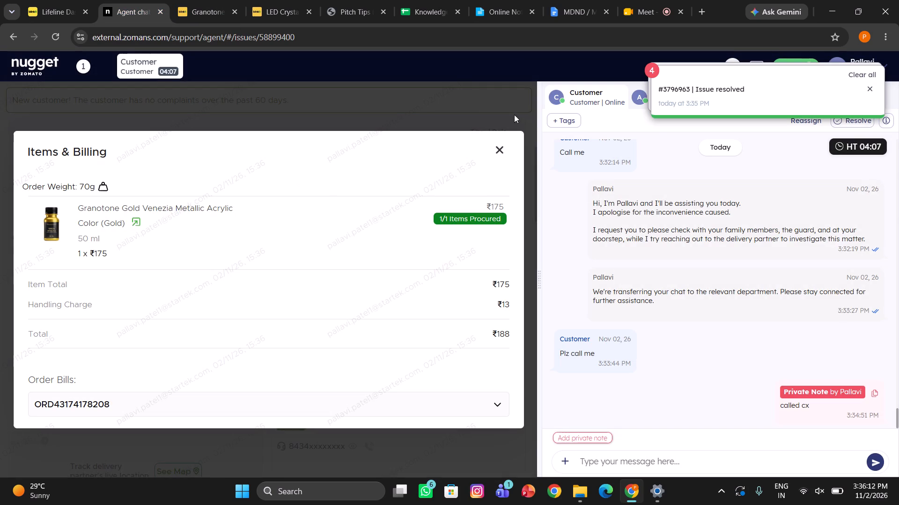
click(504, 150)
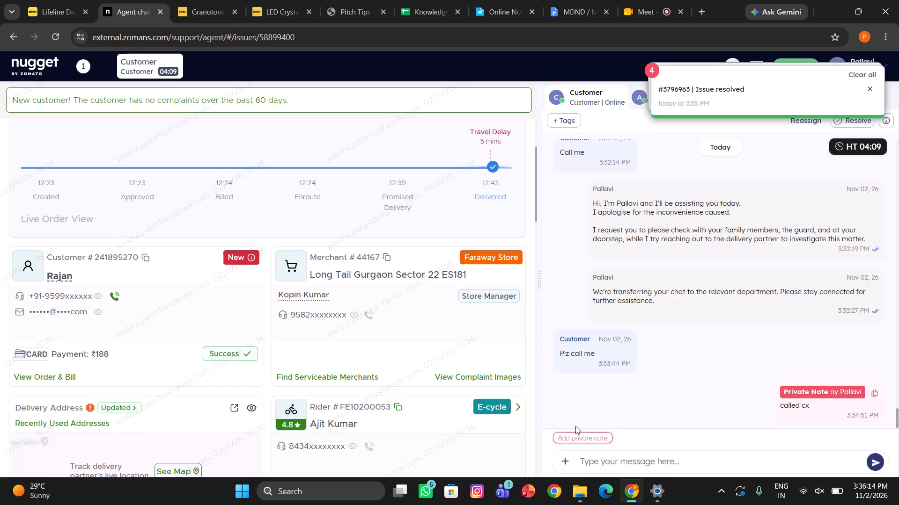
click(568, 439)
text(tranaf)
key(BackSpace)
key(BackSpace)
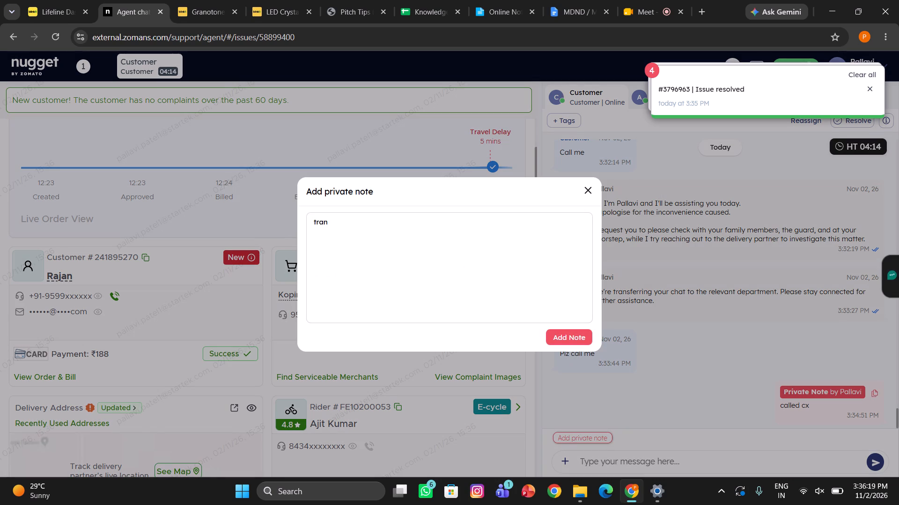
text(sfer to)
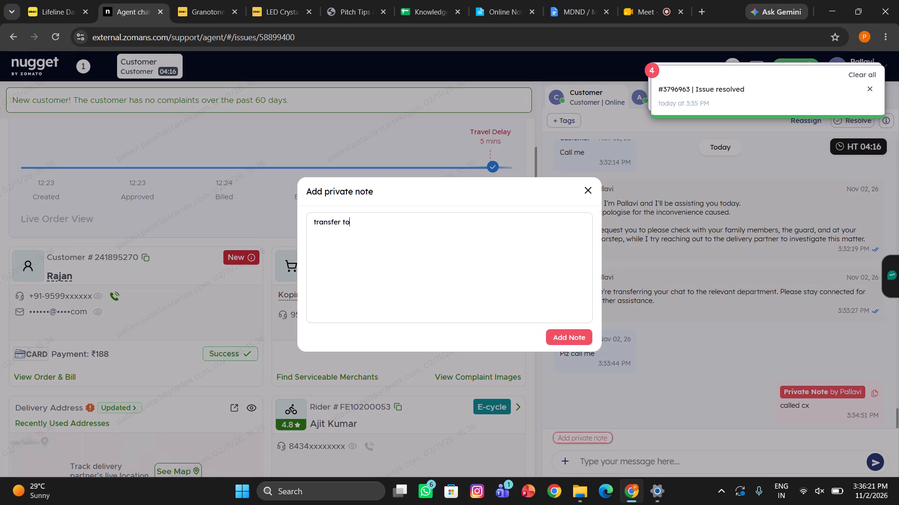
key(space)
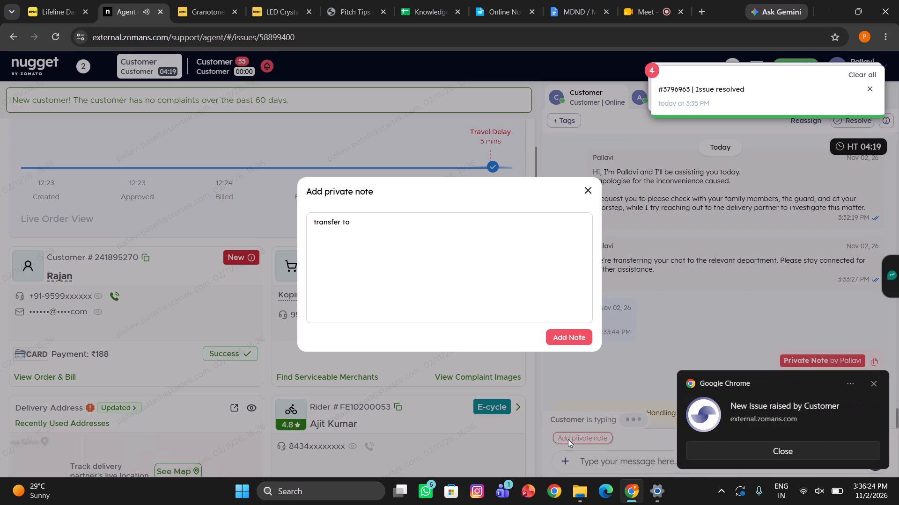
text(new)
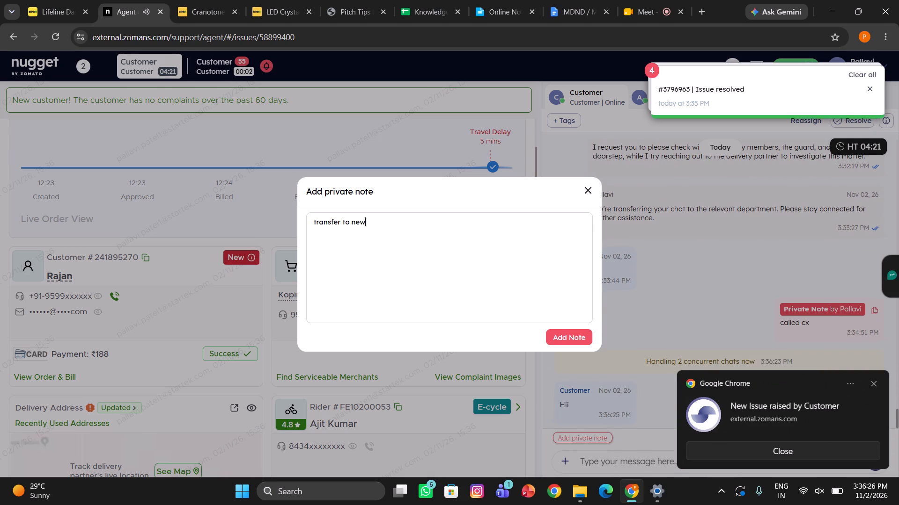
click(573, 332)
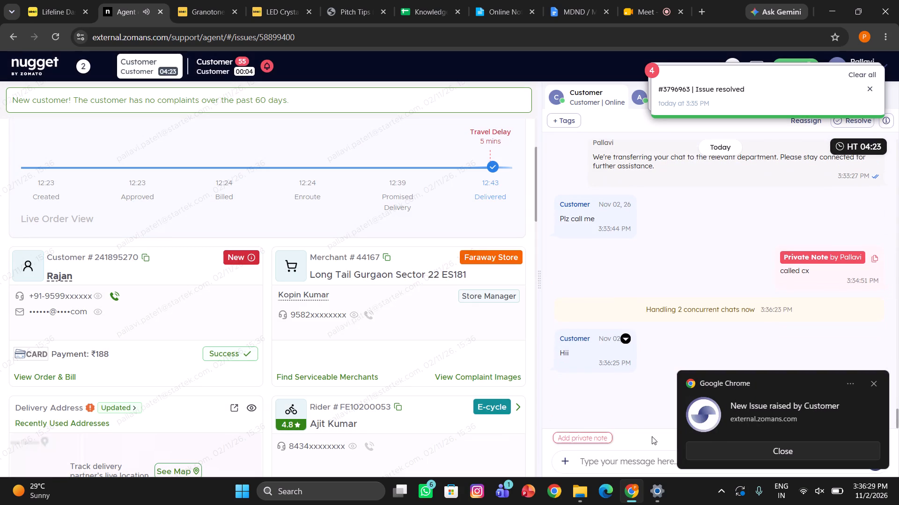
Open the newly assigned customer chat and review its latest messages.
click(224, 60)
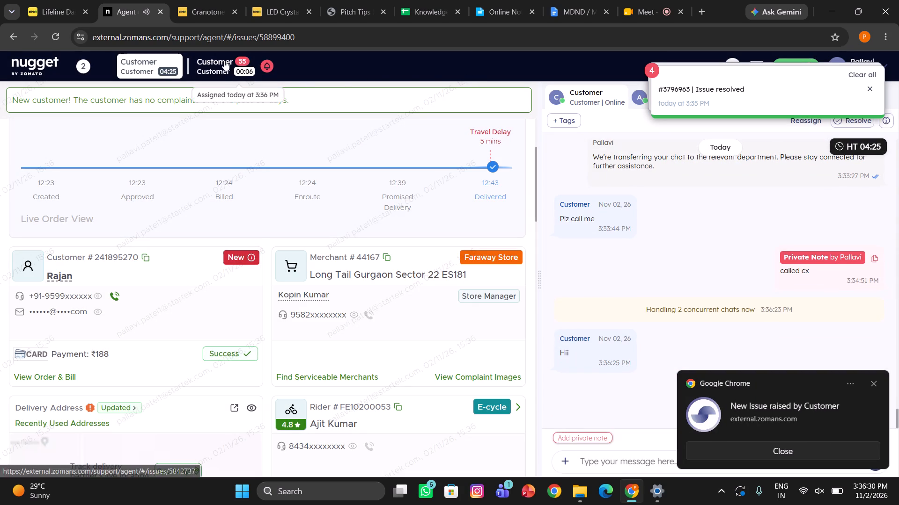
scroll(606, 375, down, 2)
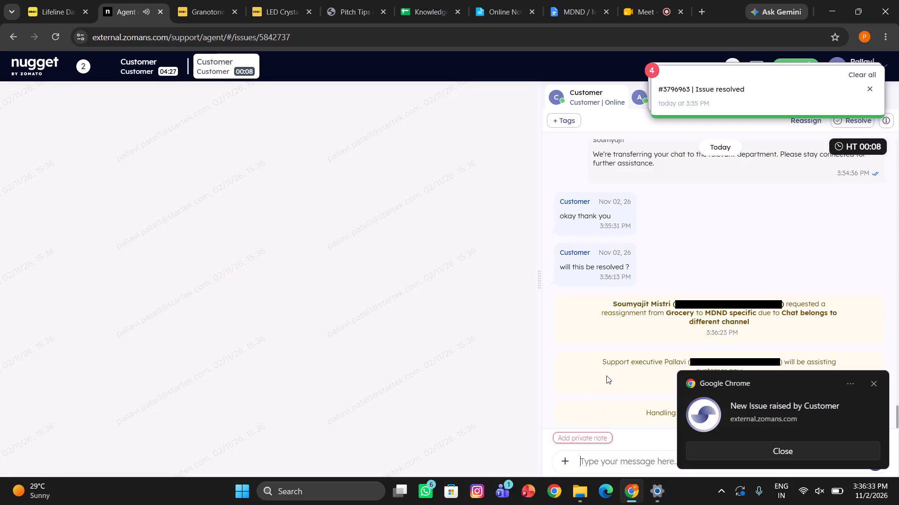
scroll(606, 375, down, 4)
click(758, 470)
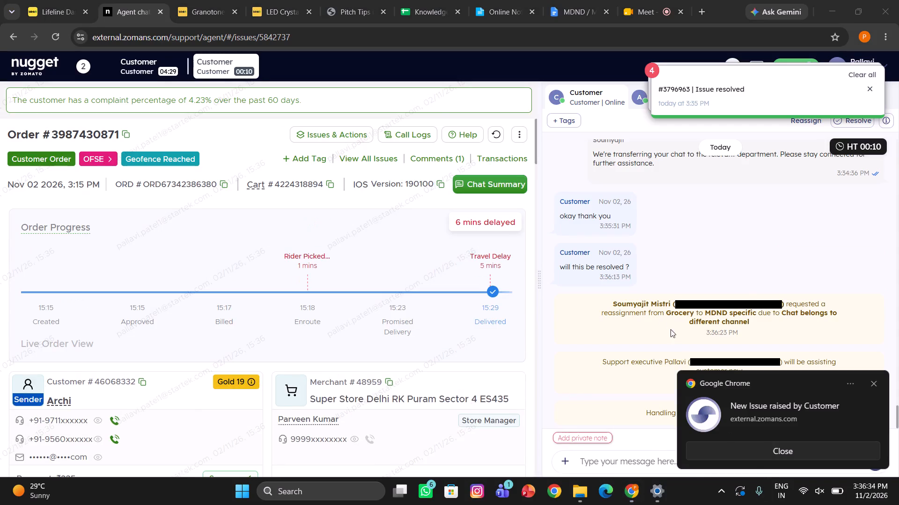
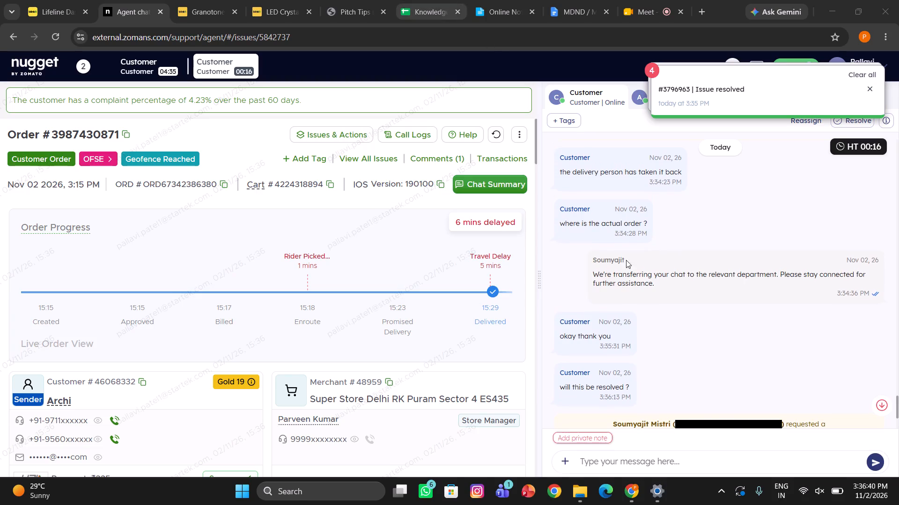
Send the newly assigned customer the FR greeting from the Pitch Tips document, removing the line break before "details of your concern".
scroll(634, 292, down, 3)
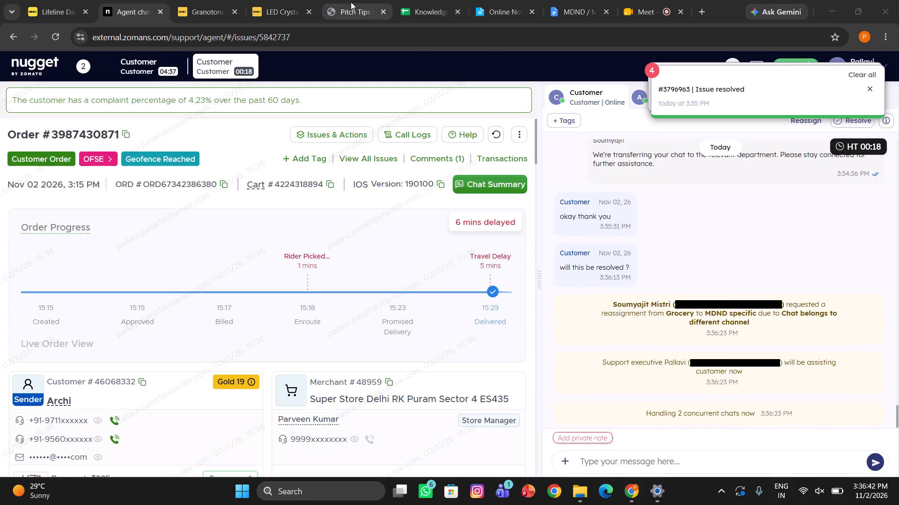
click(351, 2)
click(354, 241)
scroll(355, 249, up, 6)
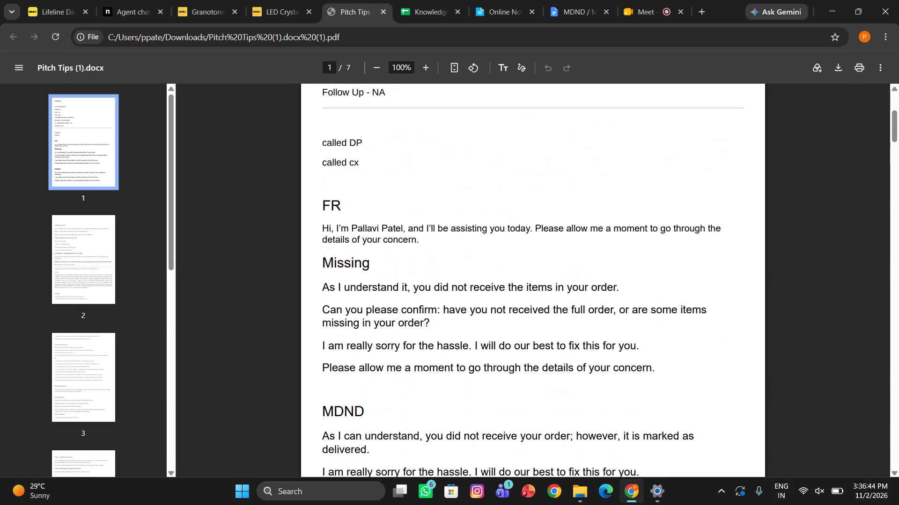
drag(355, 249, 428, 243)
drag(428, 243, 325, 226)
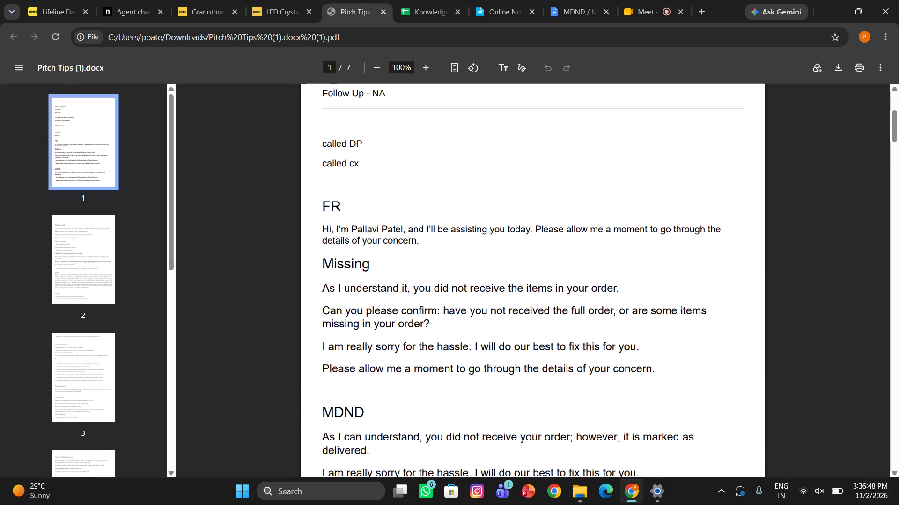
drag(325, 226, 324, 227)
drag(324, 227, 428, 251)
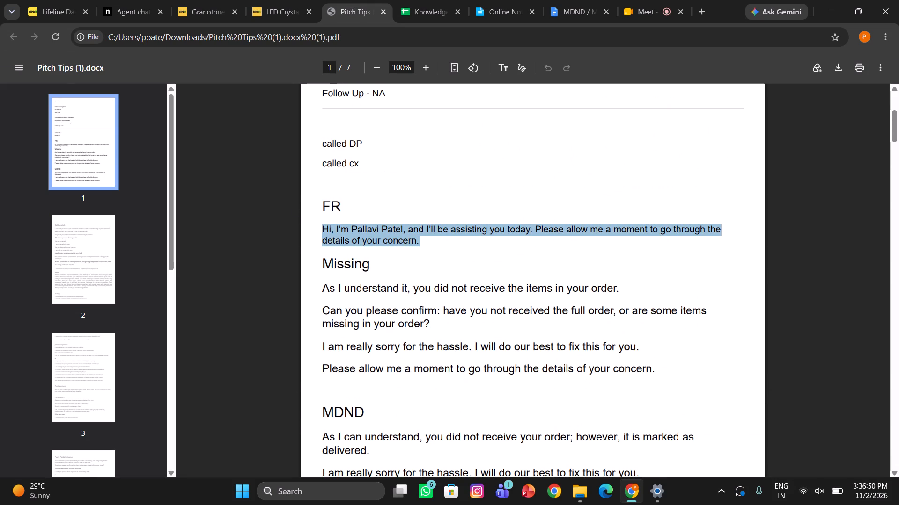
key(ctrl+c)
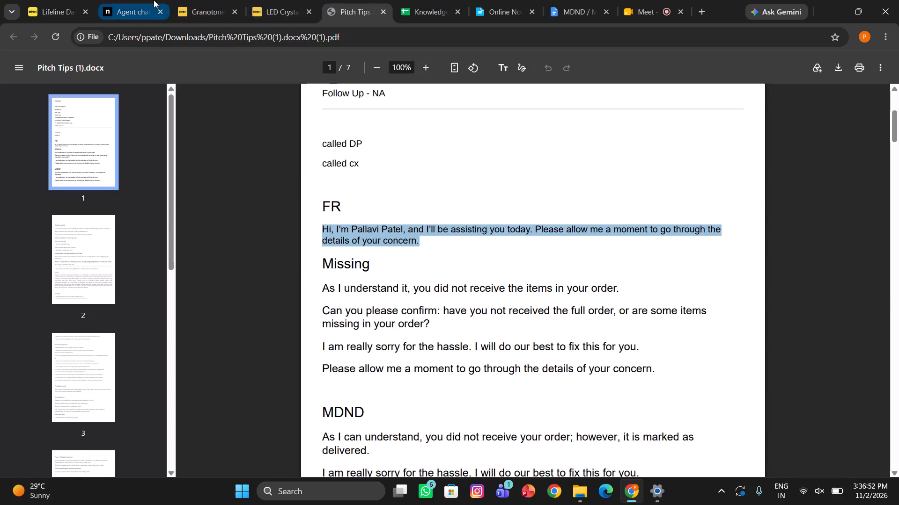
click(154, 0)
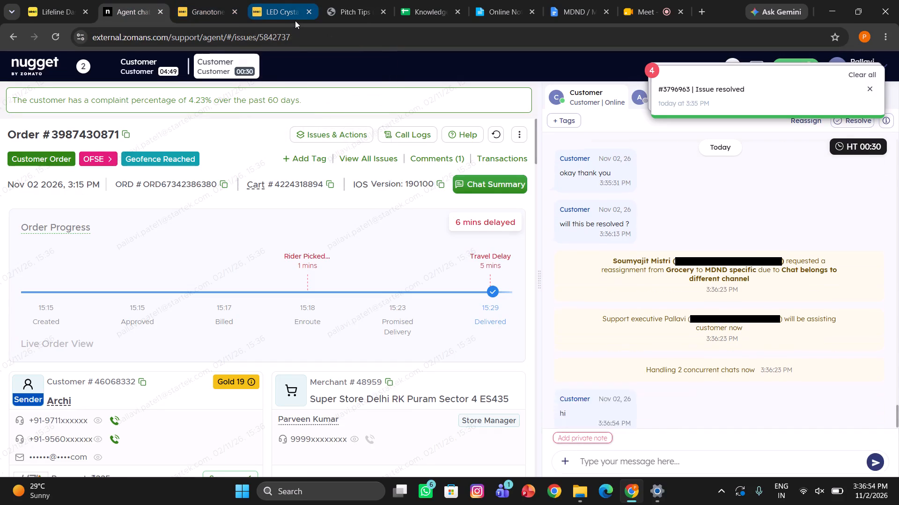
key(ctrl+v)
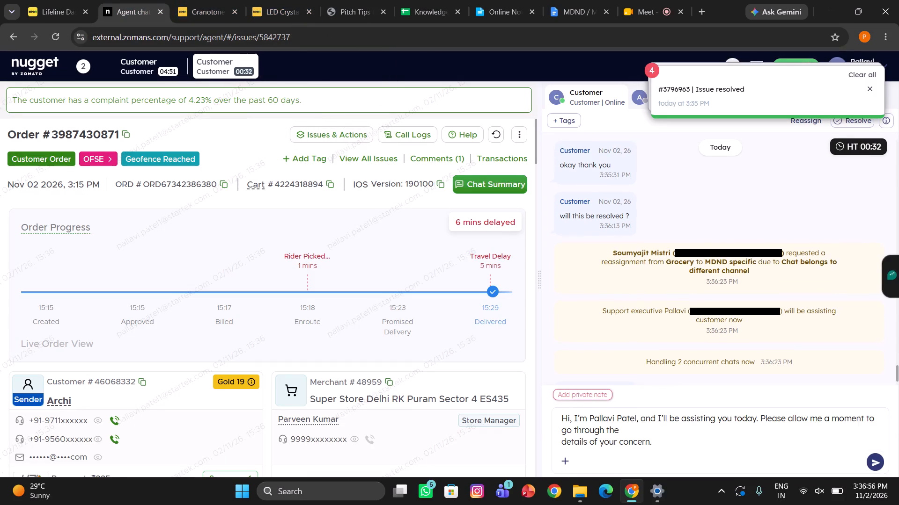
click(561, 444)
key(BackSpace)
key(space)
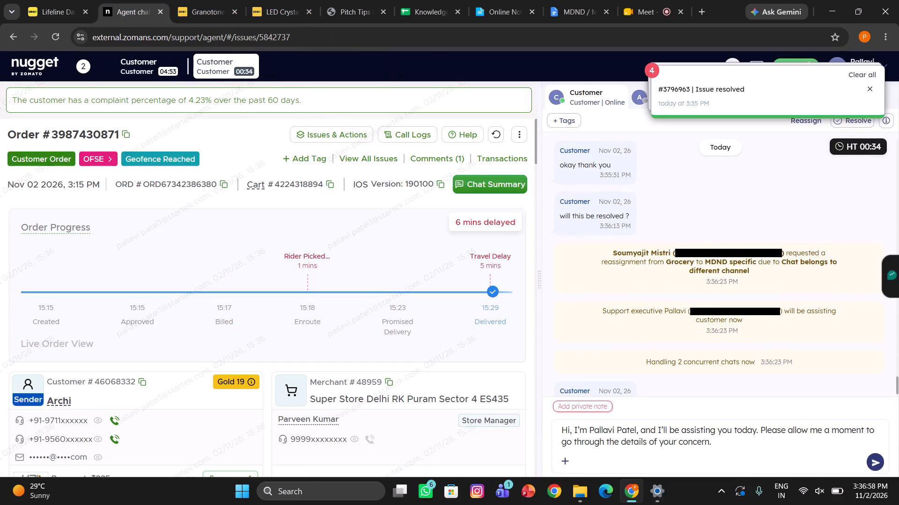
key(Return)
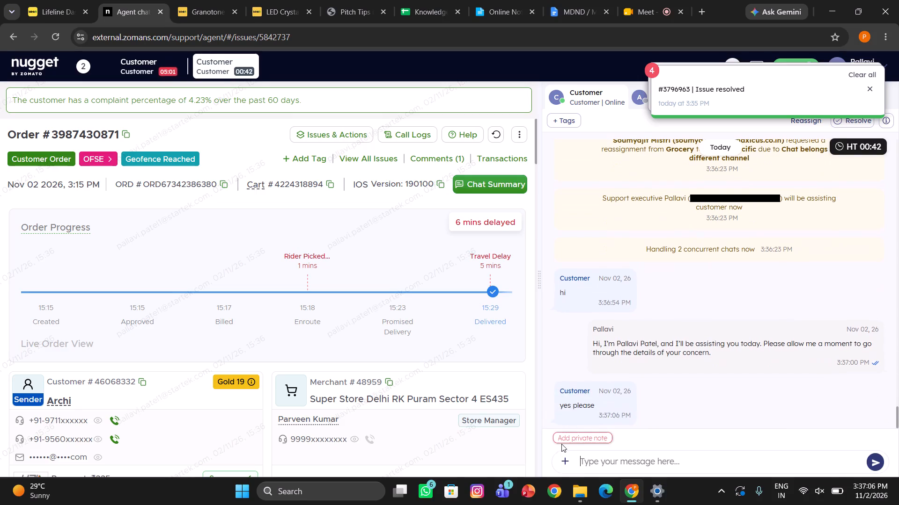
Return to the Granotone order customer's chat with the "transfer to new" private note.
click(151, 77)
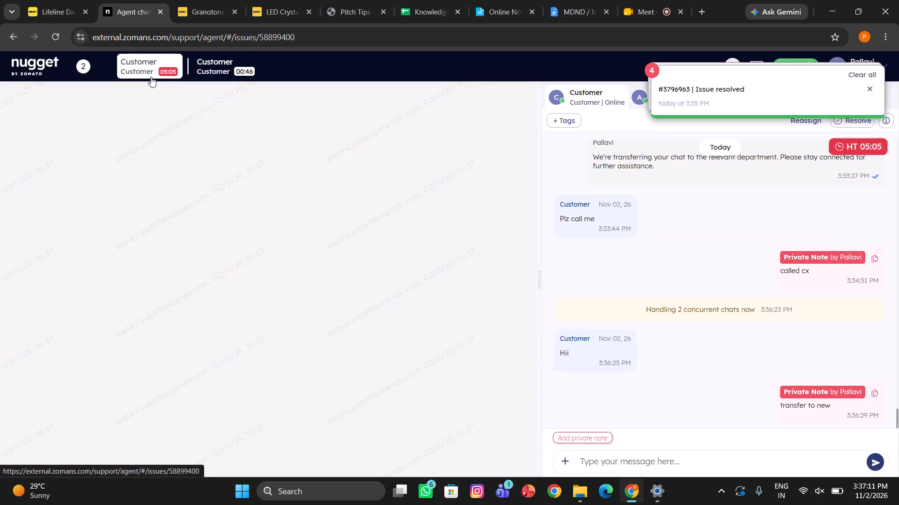
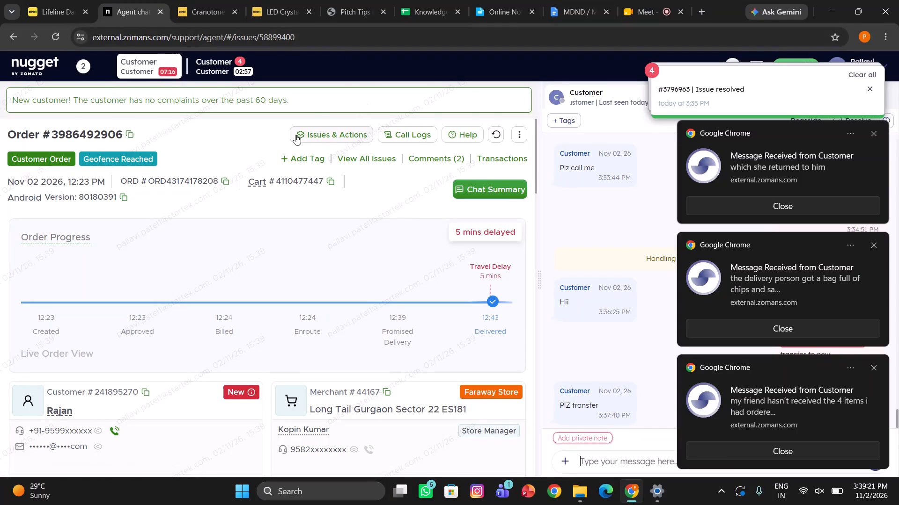
Copy the issue link of the customer chat that has the "transfer to new" private note.
click(324, 29)
key(ctrl+c)
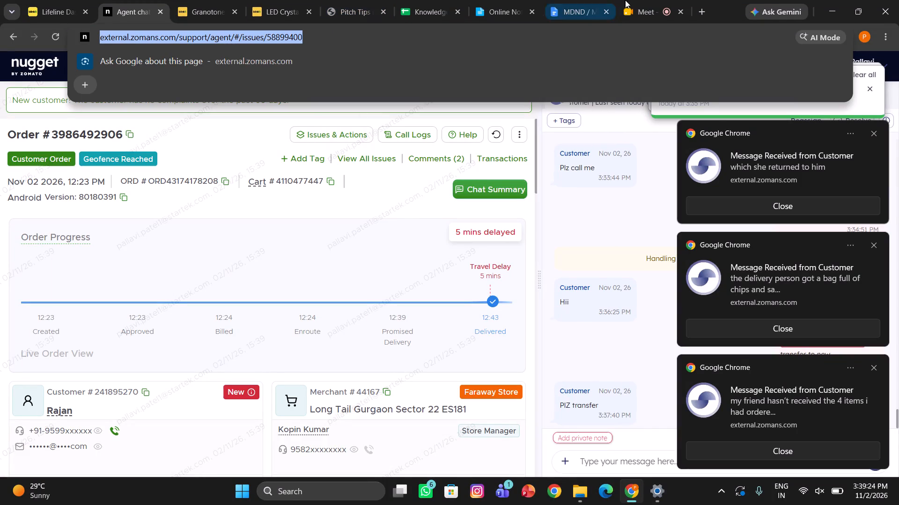
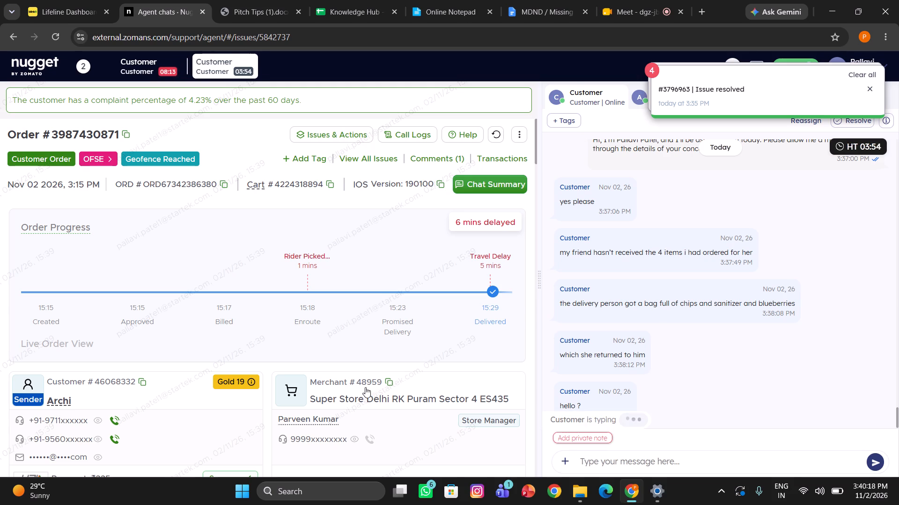
Examine the delivery timeline, payment, merchant and rider details of the order in the wrong-items chat, and the customer's earlier order.
scroll(365, 387, down, 3)
scroll(305, 389, down, 1)
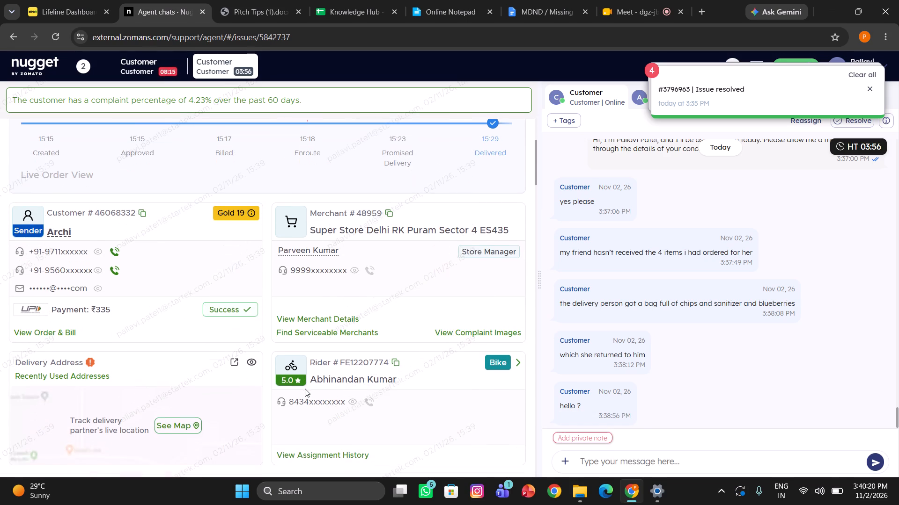
scroll(305, 389, down, 2)
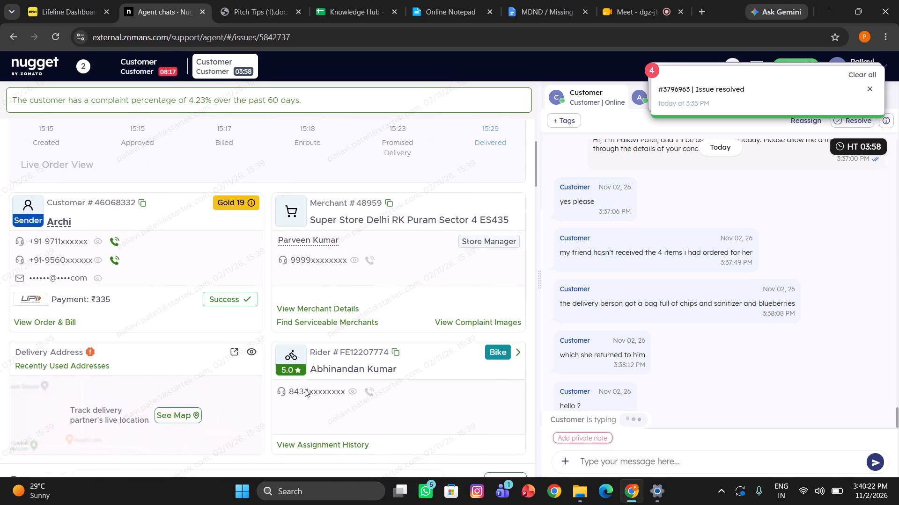
scroll(305, 389, down, 2)
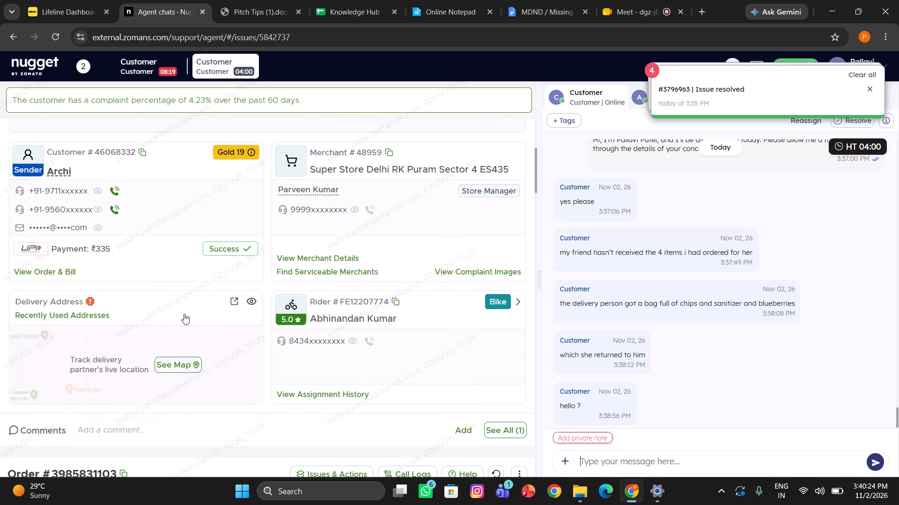
scroll(184, 314, down, 6)
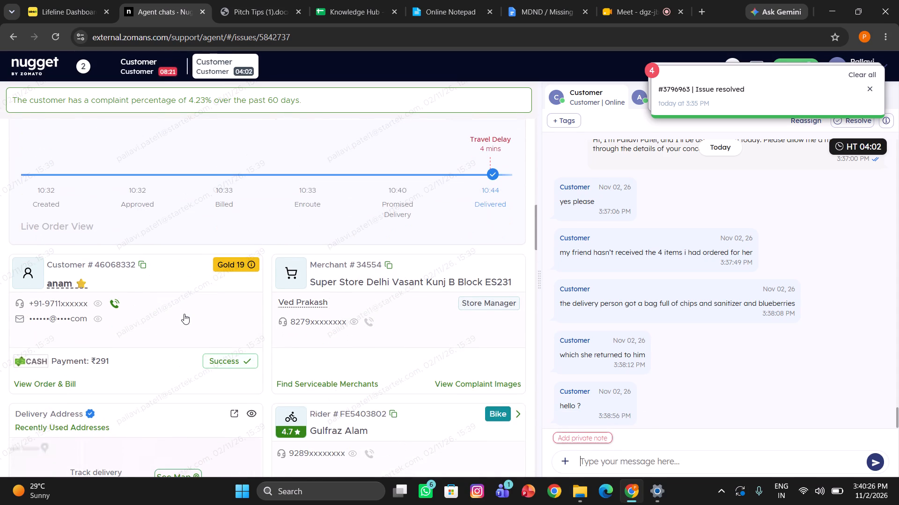
scroll(184, 314, down, 1)
scroll(184, 314, up, 7)
scroll(120, 390, down, 1)
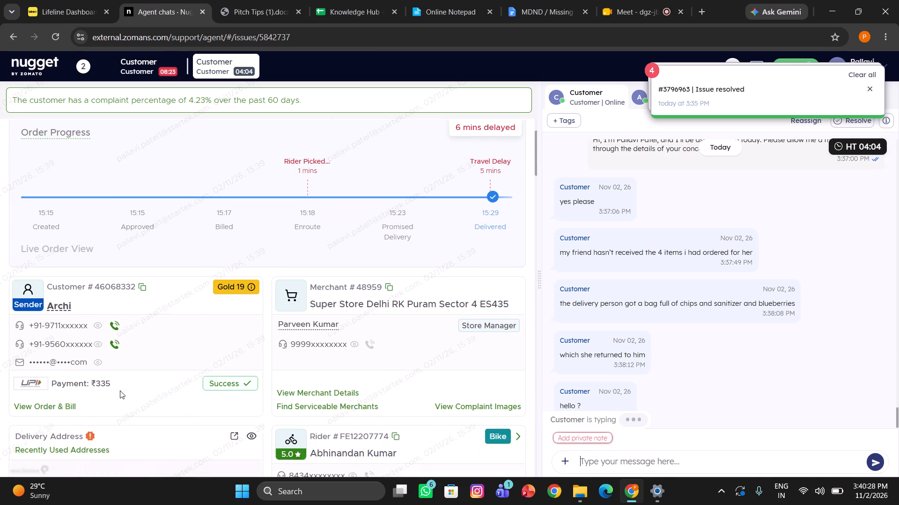
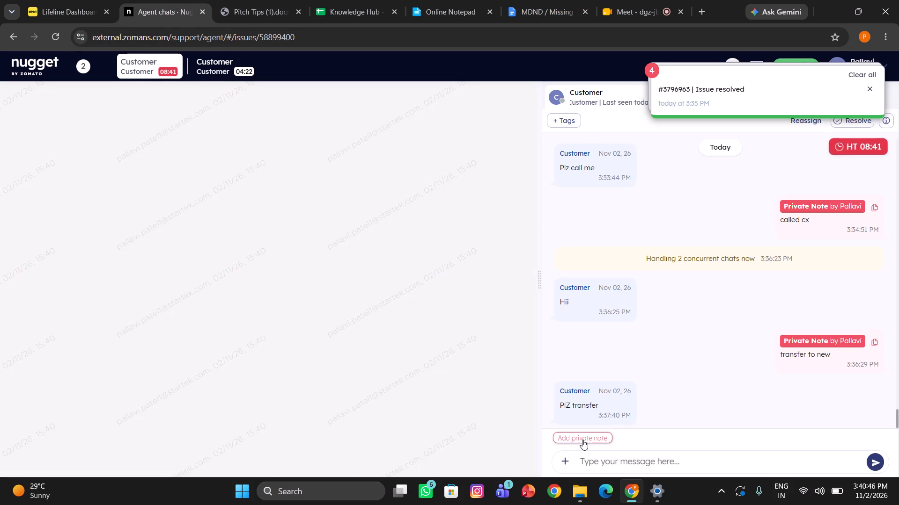
Add a private note about an expectation mismatch to the chat in which the customer asks for a transfer.
click(582, 440)
text(expectation mista)
key(BackSpace)
key(BackSpace)
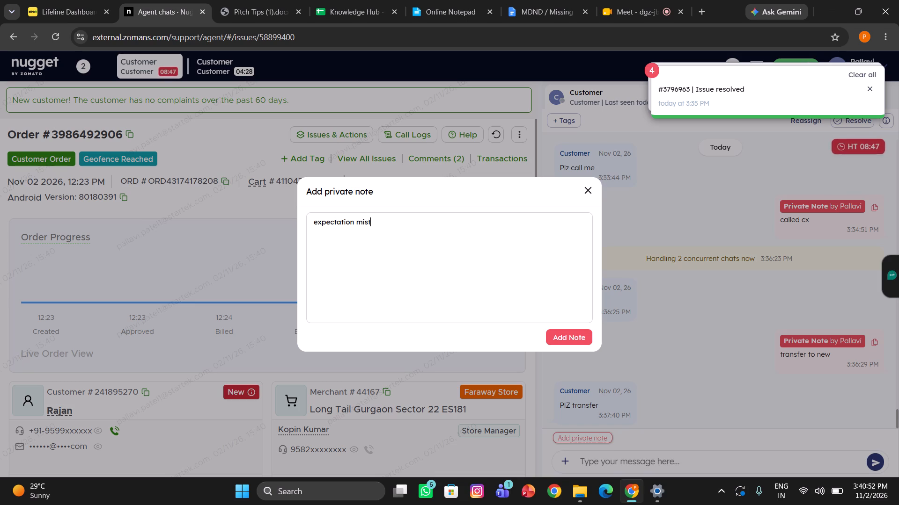
text(matc)
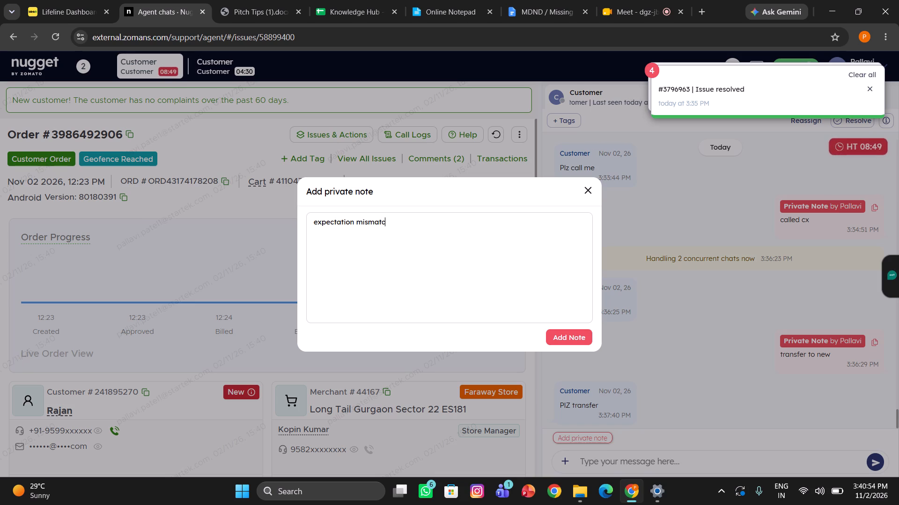
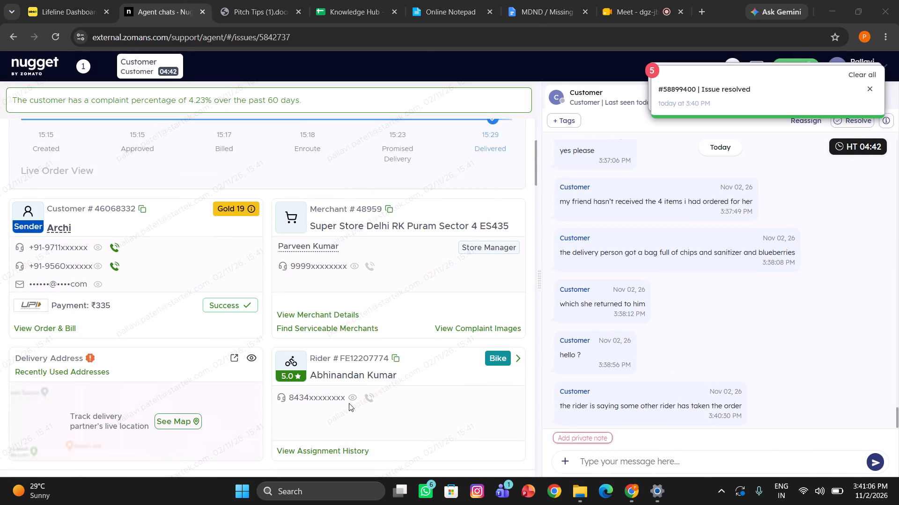
Initiate a call to the rider assigned to this order.
click(370, 398)
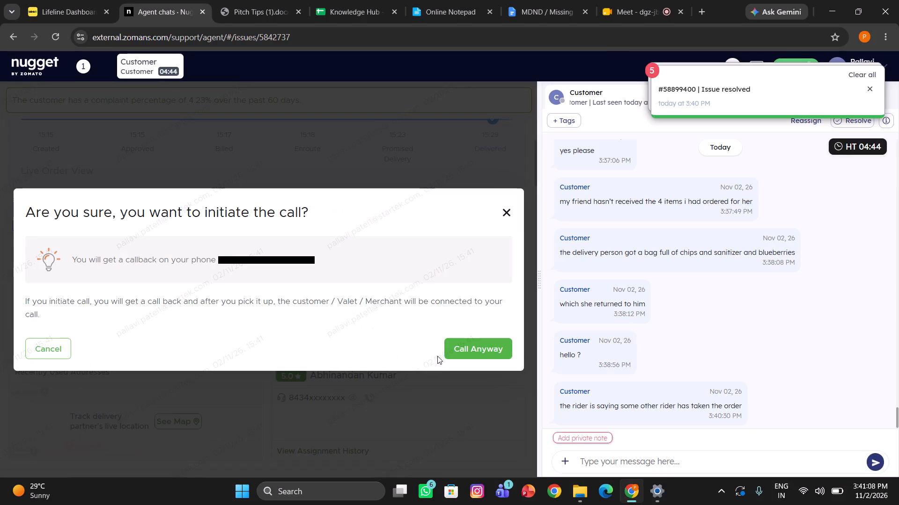
click(465, 345)
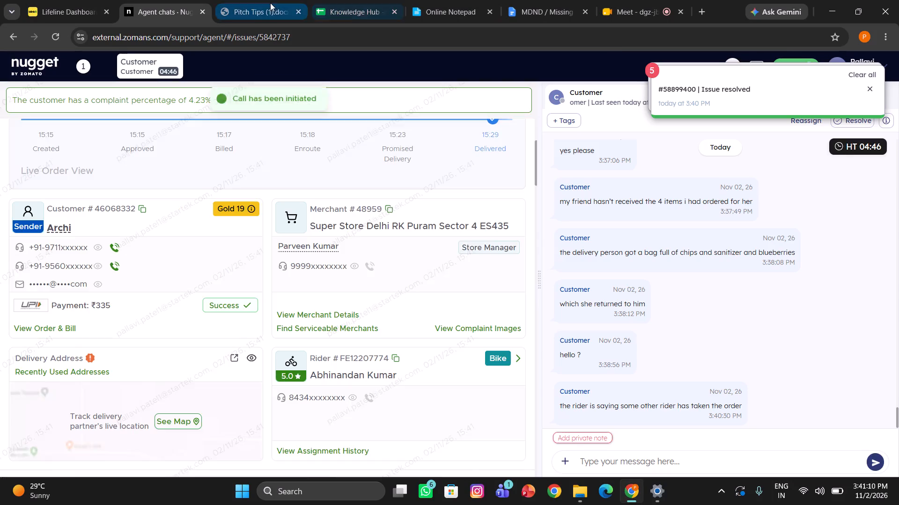
Send the customer the MDND line from Pitch Tips acknowledging the order was not received but is marked as delivered.
click(270, 3)
scroll(376, 314, down, 1)
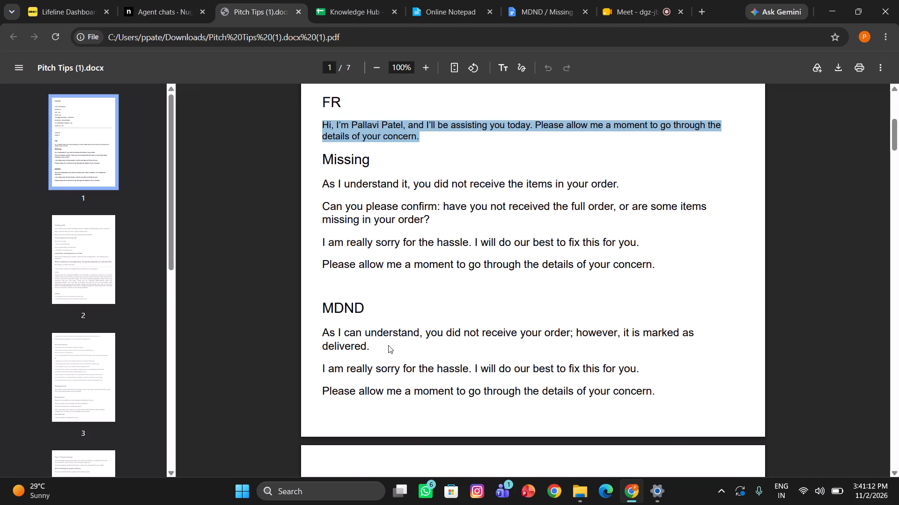
drag(378, 346, 318, 335)
key(ctrl+c)
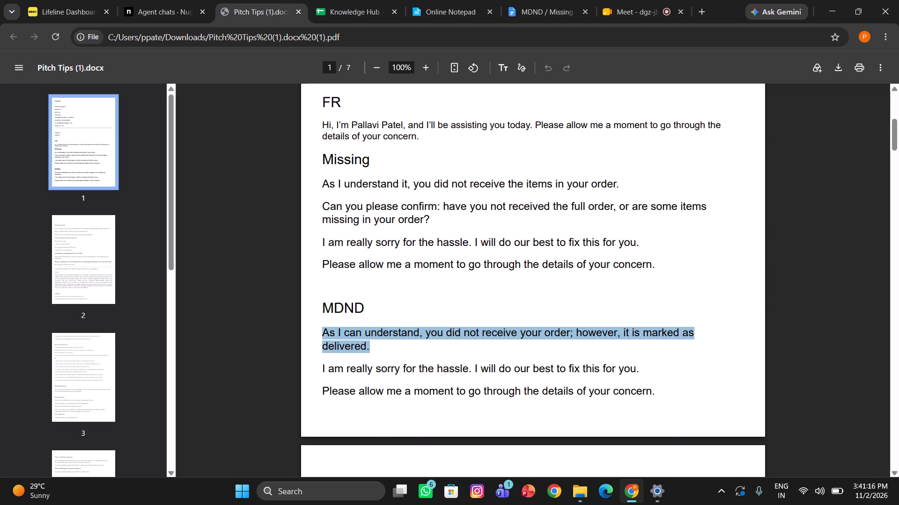
click(134, 0)
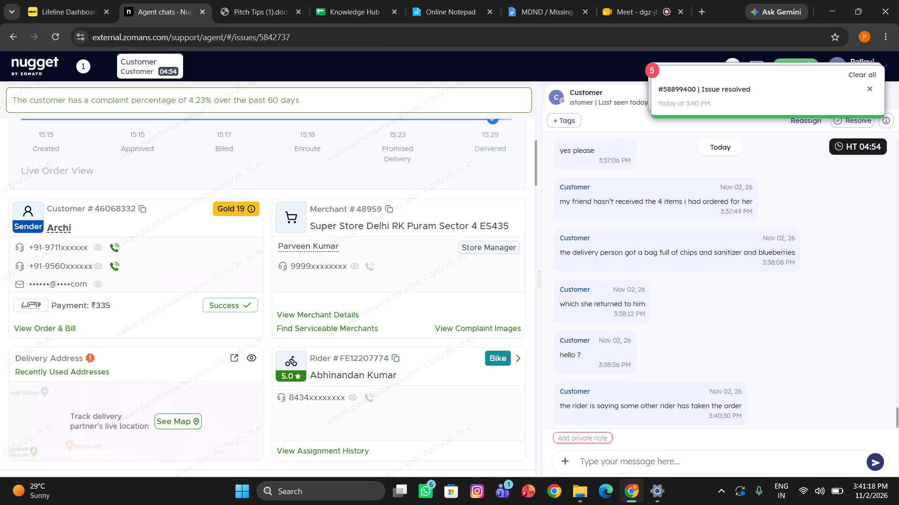
click(603, 455)
key(ctrl+v)
key(Return)
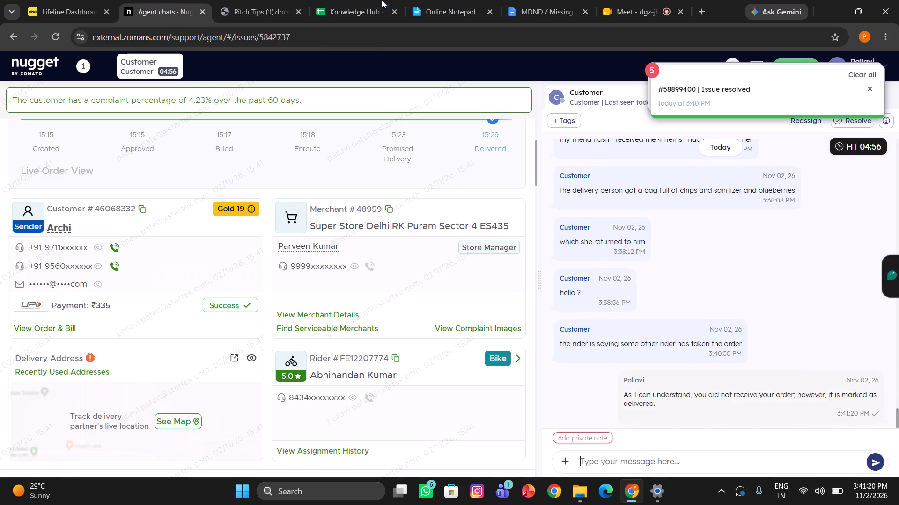
Send the customer the MDND apology from Pitch Tips: "I am really sorry for the hassle. I will do our best to fix this for you.".
click(265, 0)
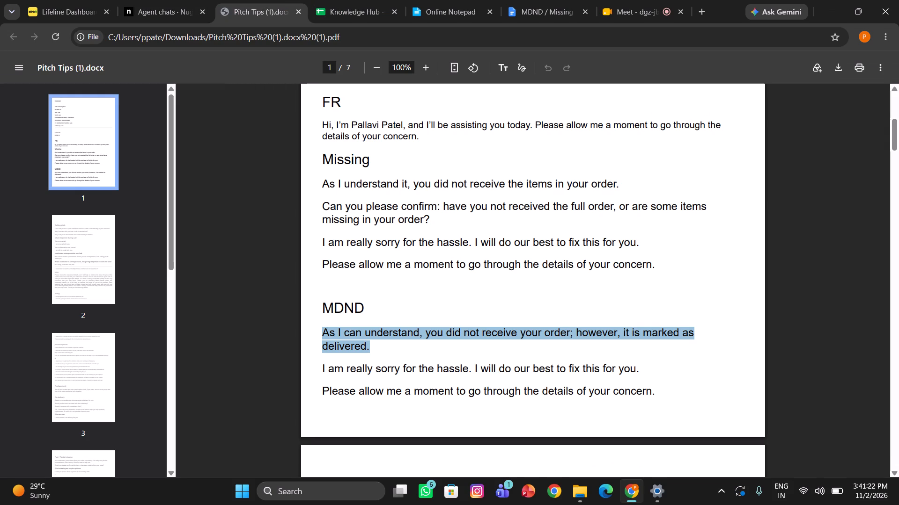
triple_click(329, 369)
key(ctrl+c)
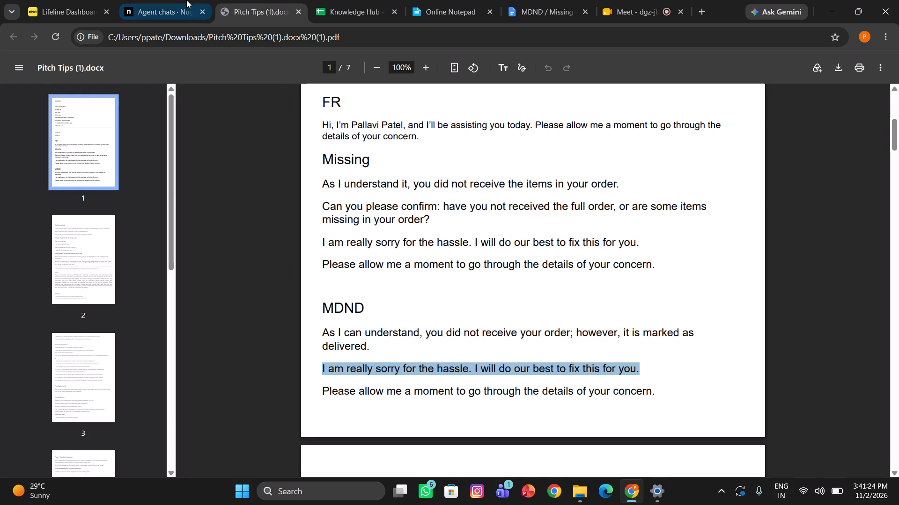
click(182, 0)
key(ctrl+v)
key(Return)
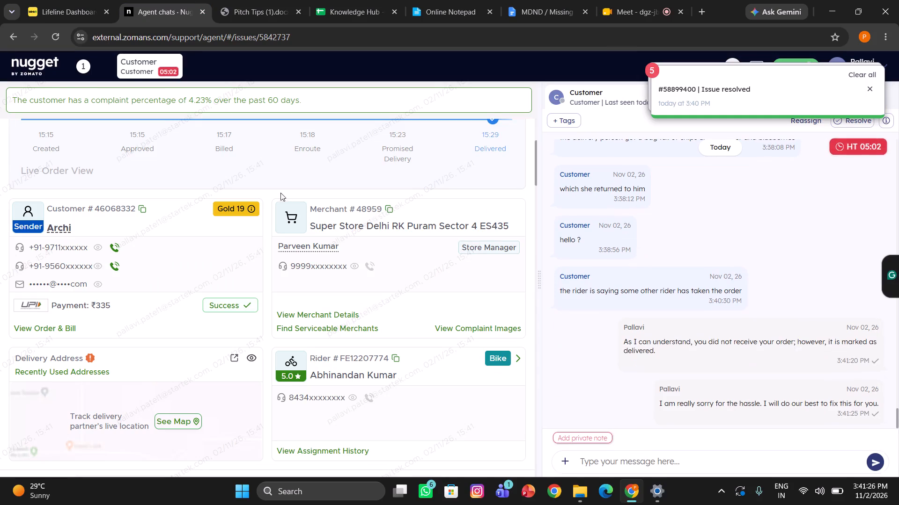
Add the private note "called dp" to the customer's chat.
click(592, 436)
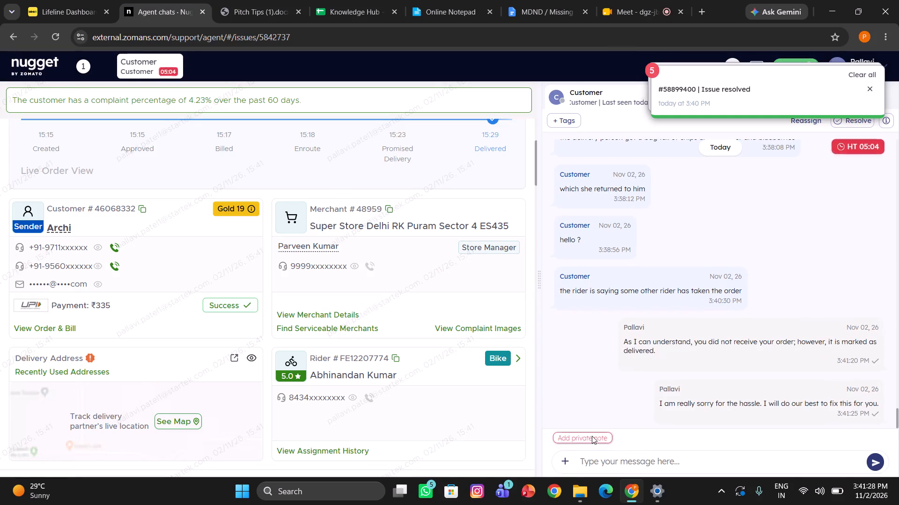
text(ca)
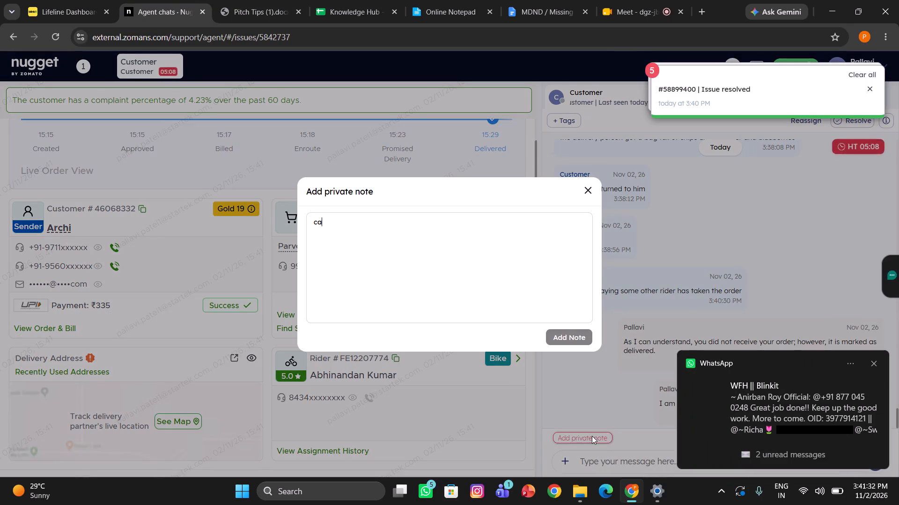
text(lled)
key(space)
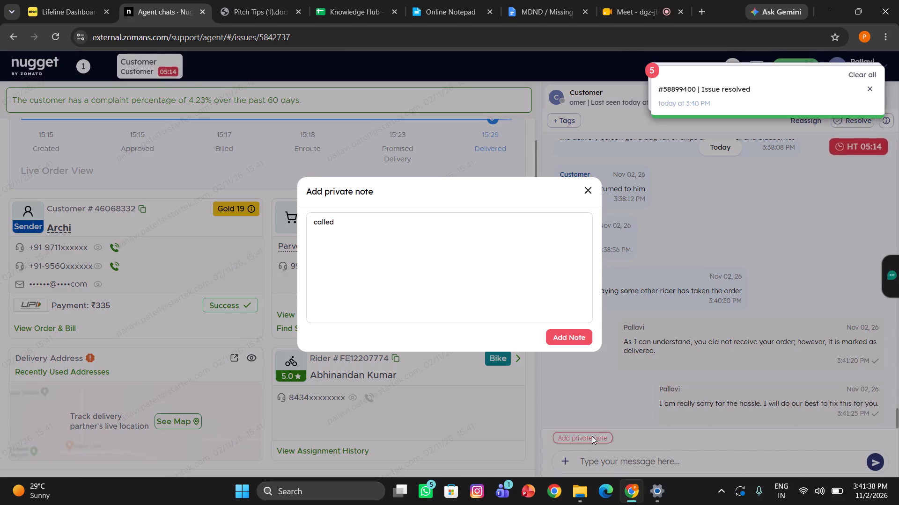
text(dp)
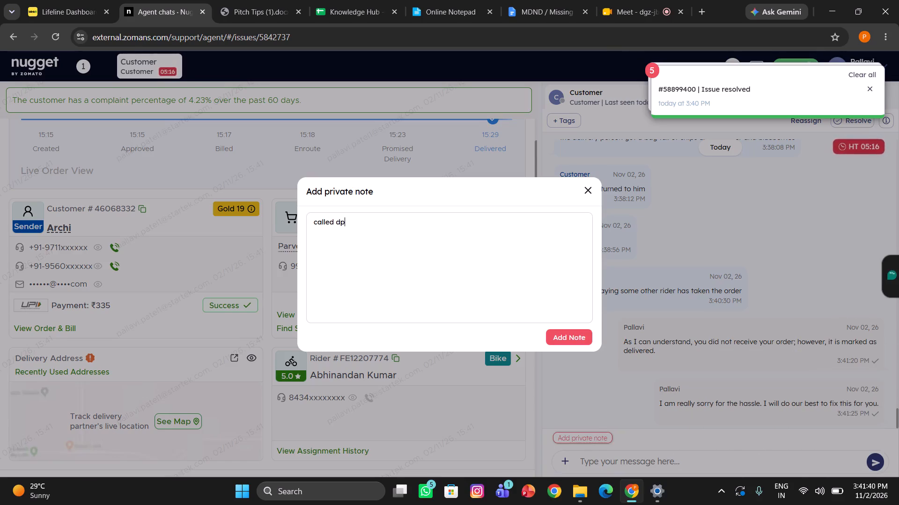
click(557, 336)
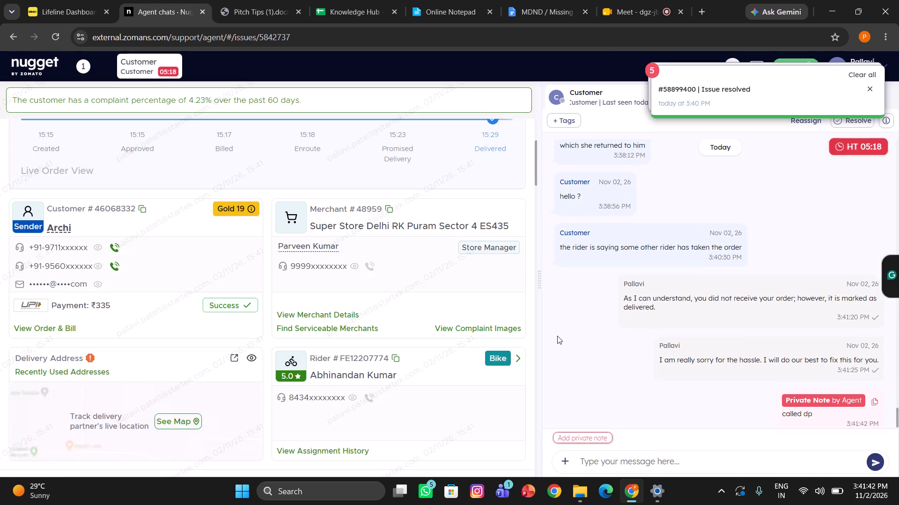
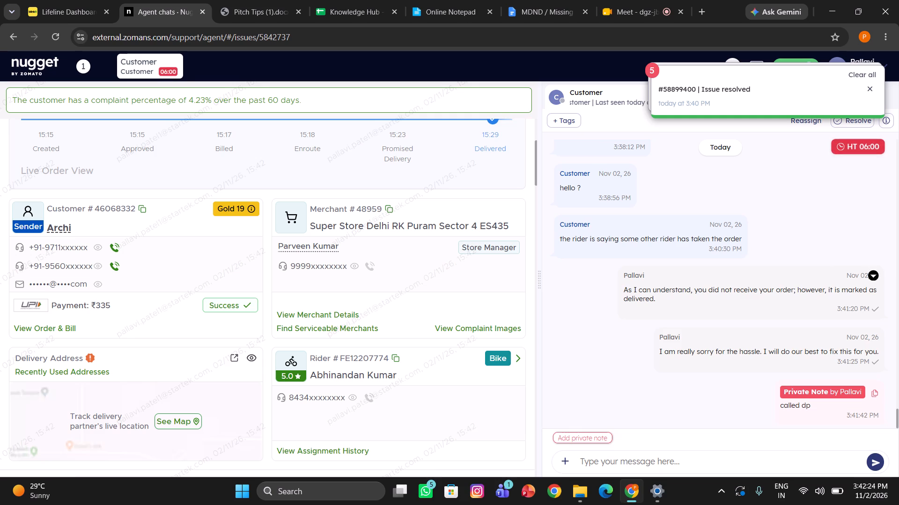
Check the call logs of this order for calls made to the rider, and close the call history.
click(663, 468)
scroll(240, 173, up, 4)
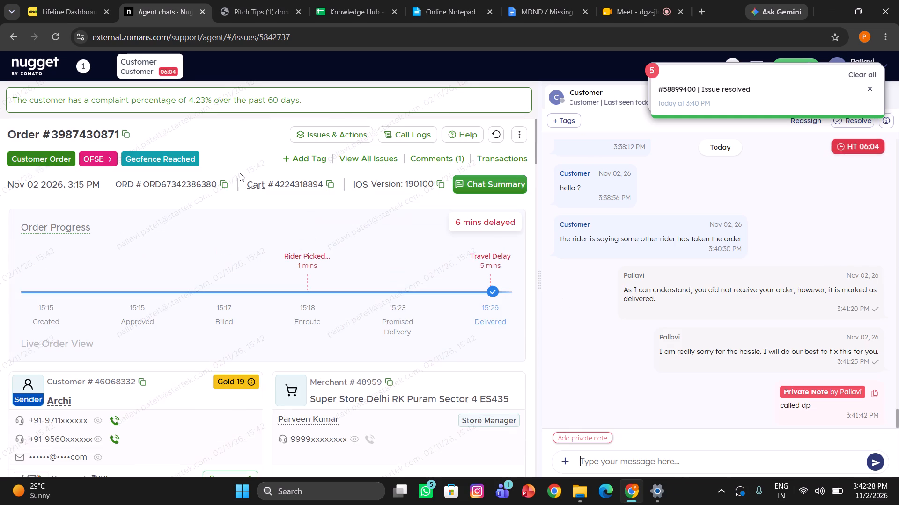
click(395, 139)
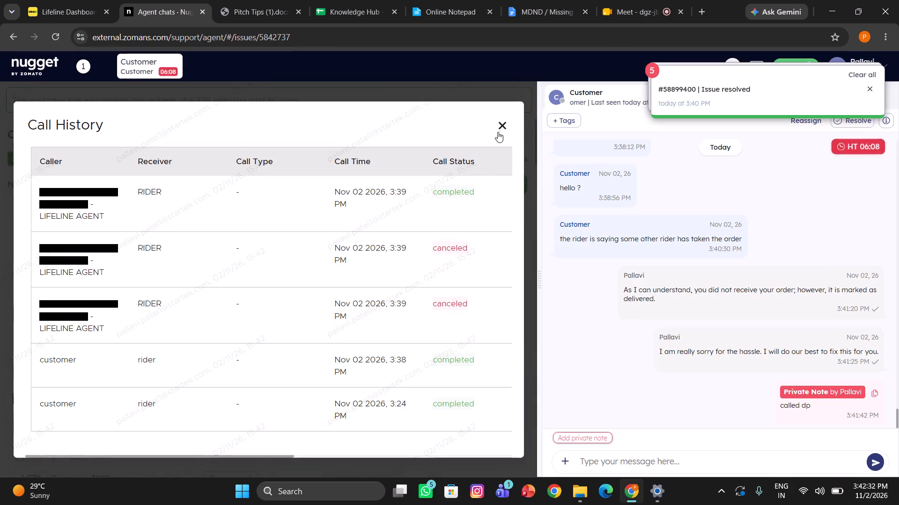
click(501, 128)
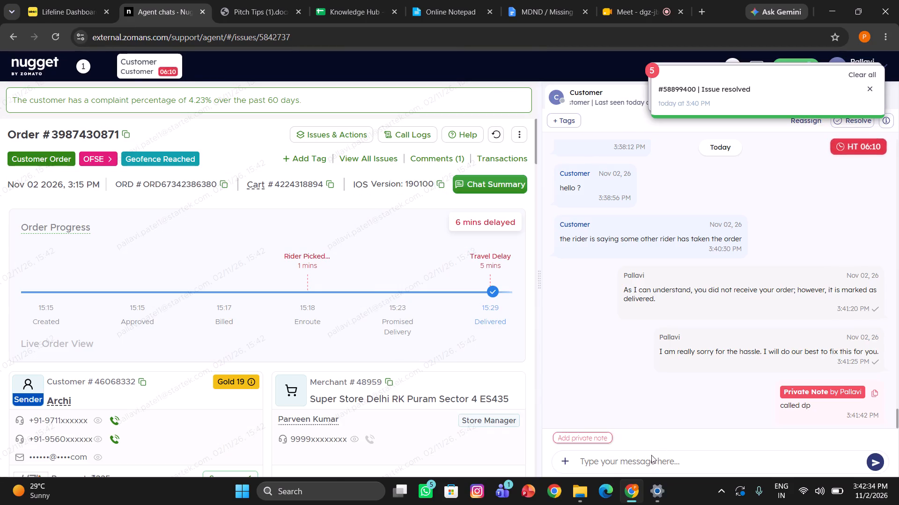
Send the MDND Third Mandatory Response canned message, replacing both number placeholders with the visible starting digits of the customer's first listed phone number.
click(613, 465)
text(/thi)
click(634, 274)
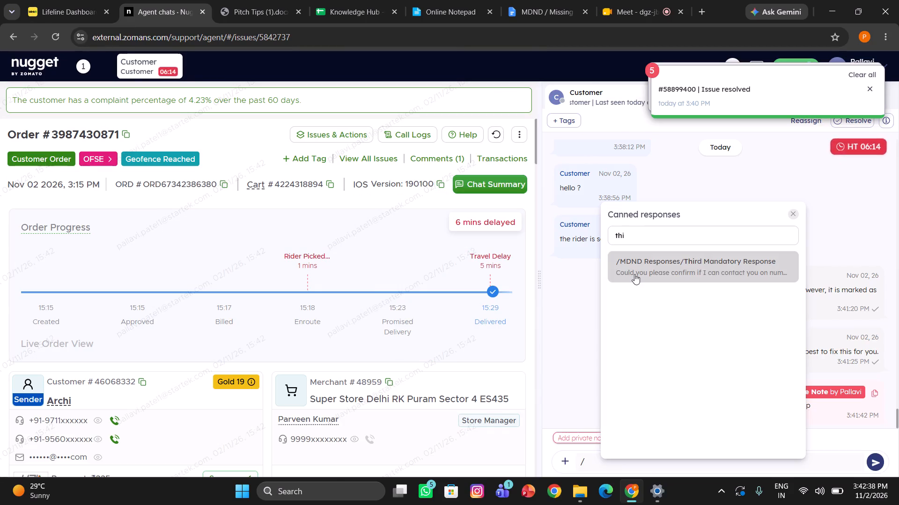
drag(816, 432, 820, 431)
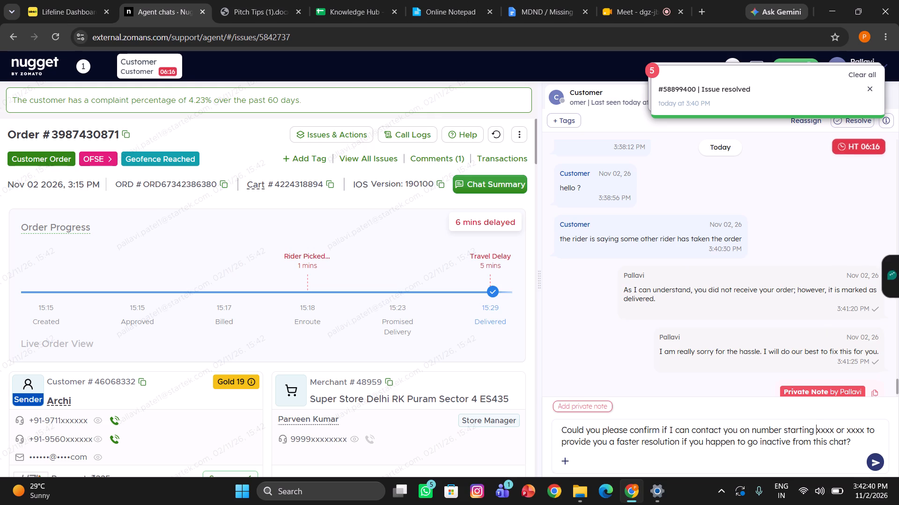
drag(820, 431, 862, 429)
key(BackSpace)
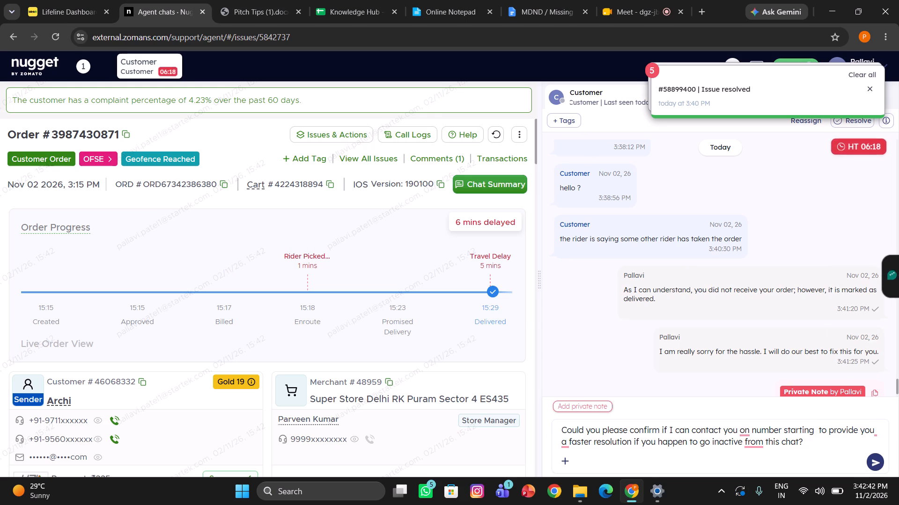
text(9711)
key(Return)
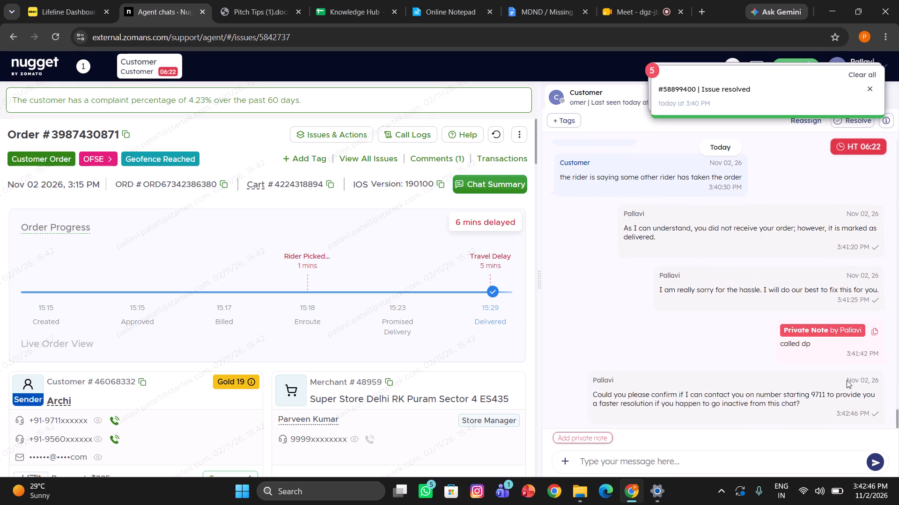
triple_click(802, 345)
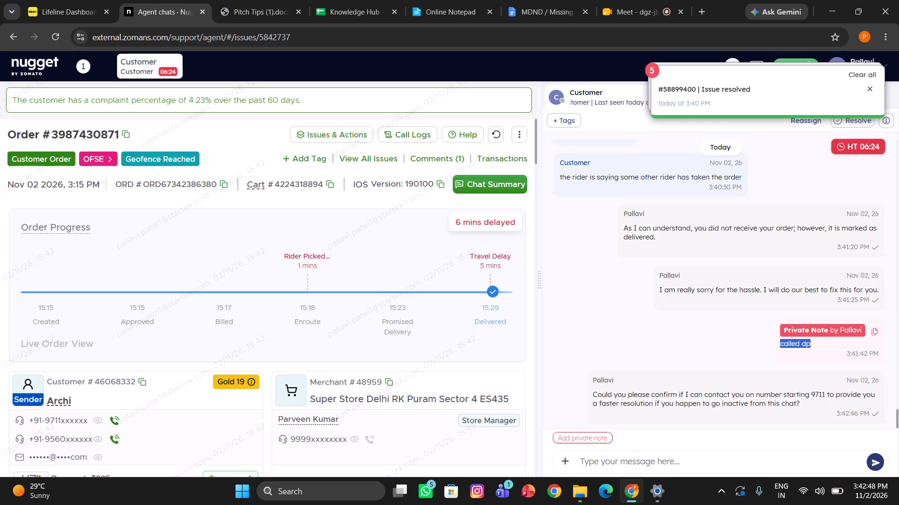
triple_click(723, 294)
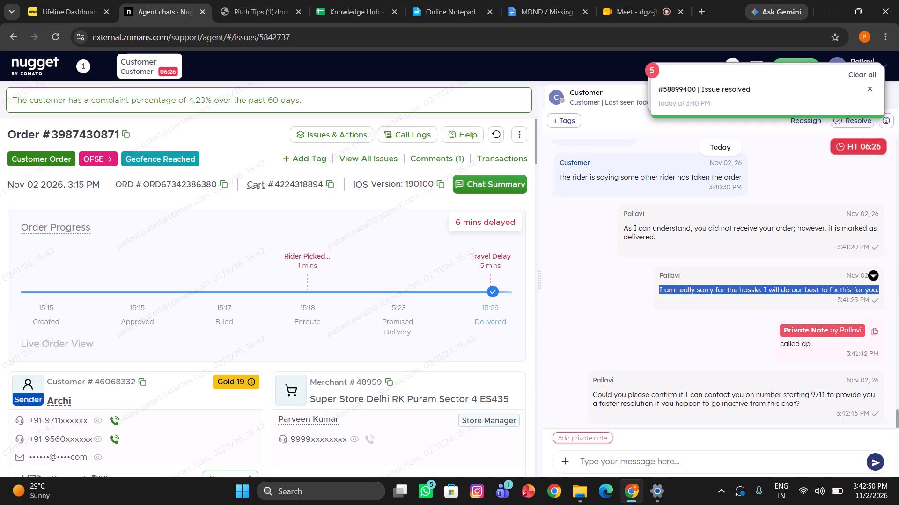
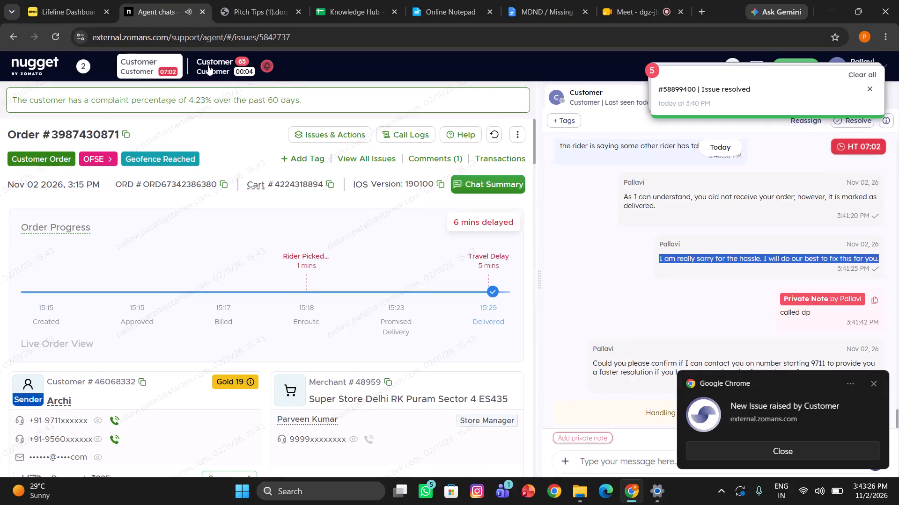
In the newly assigned missing-order chat, send the suggested greeting asking the customer to check with family members, the guard and the doorstep.
click(208, 65)
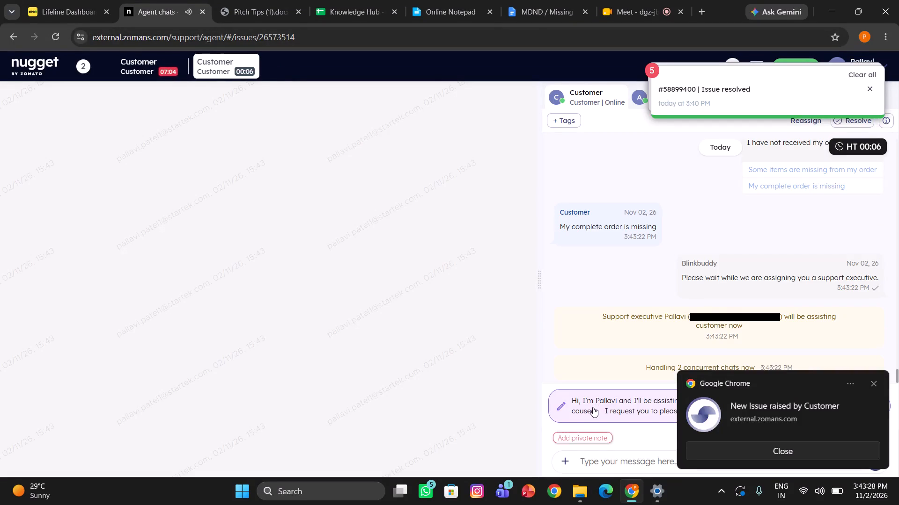
click(593, 407)
click(593, 407)
key(Return)
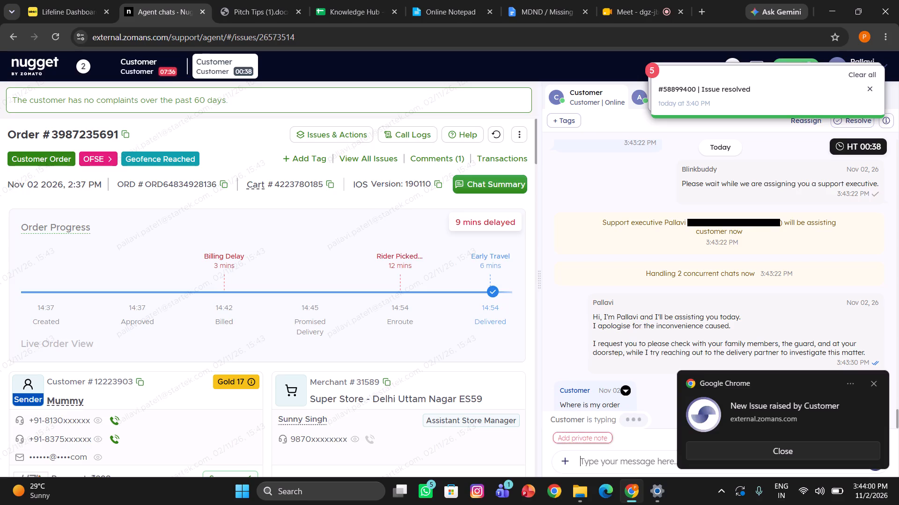
Call the rider assigned to this order about the missing delivery.
scroll(298, 387, down, 3)
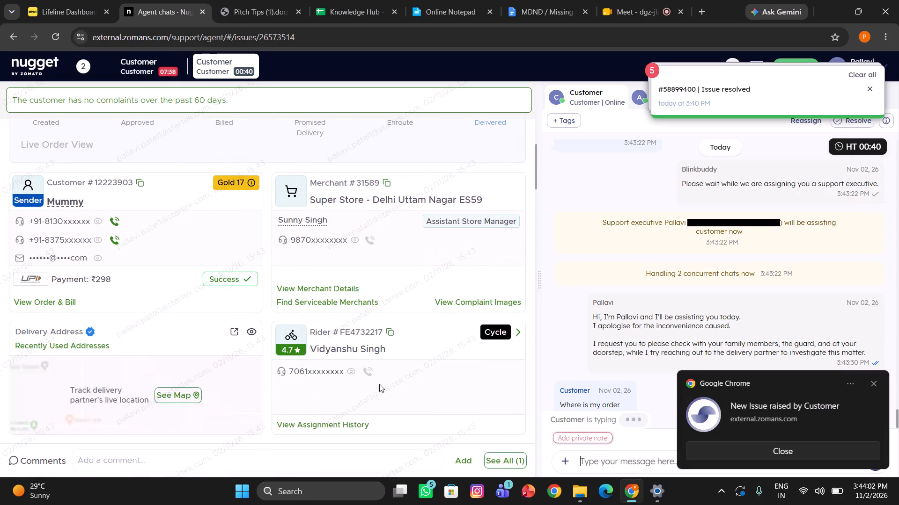
click(369, 370)
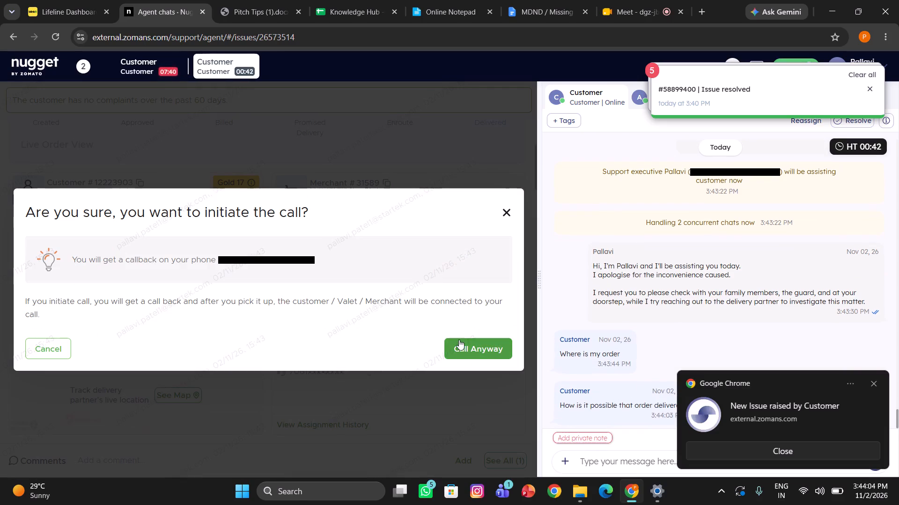
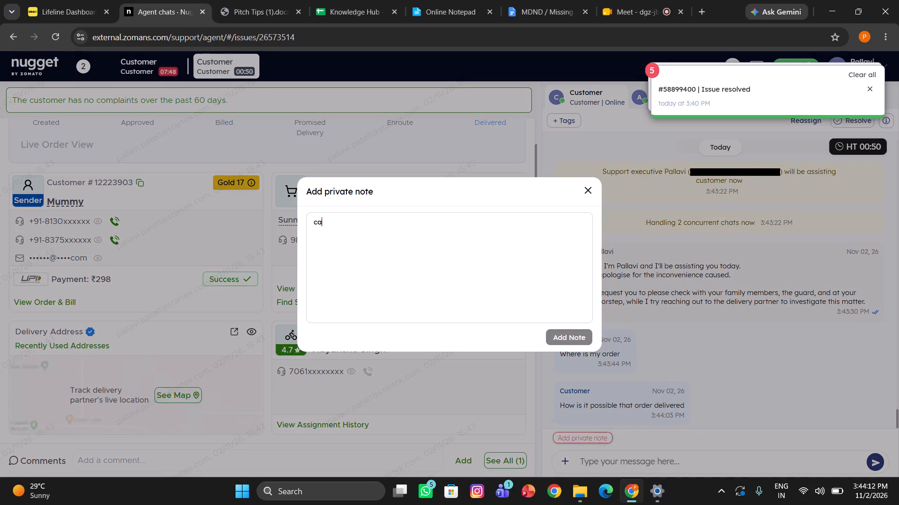
Add the private note "called dp" to this missing-order chat.
text(lled)
key(space)
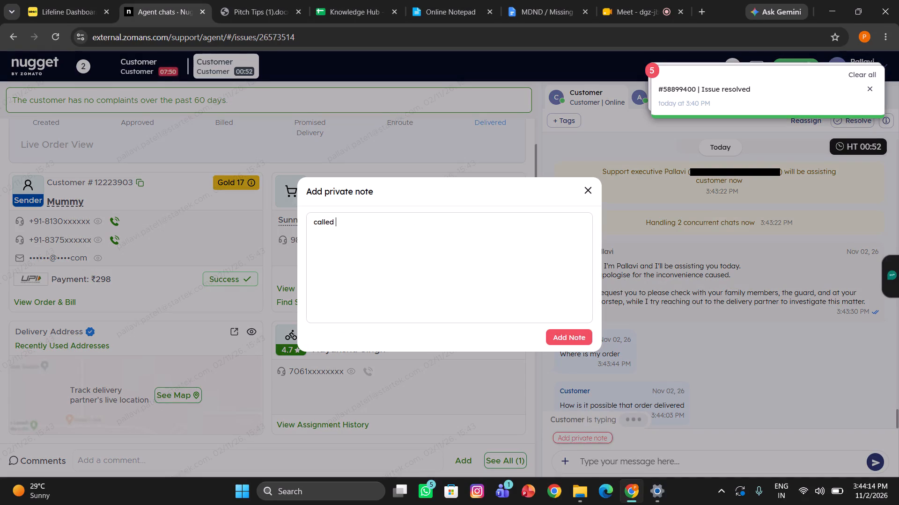
text(dp)
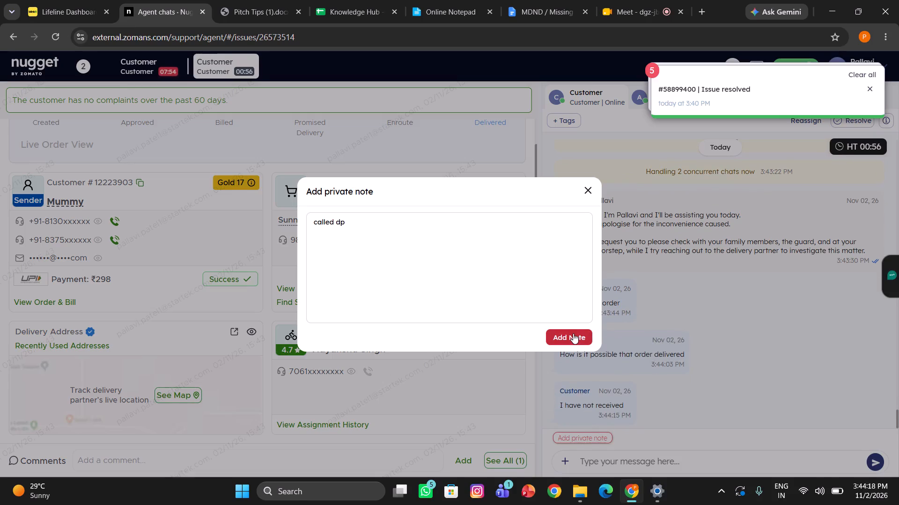
click(573, 333)
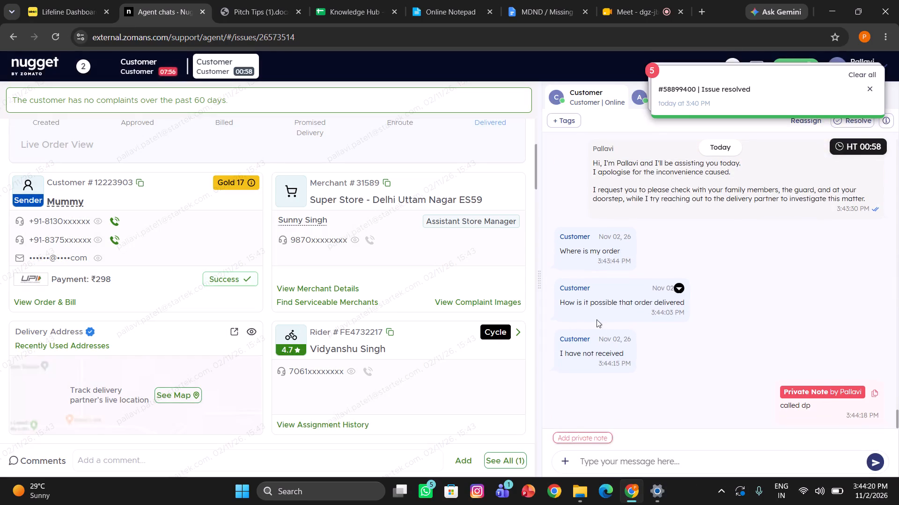
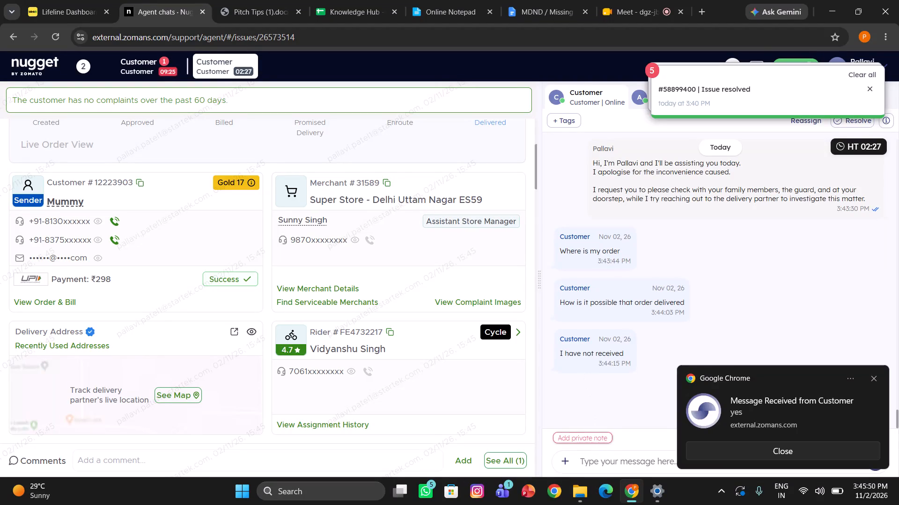
Look up the MDND "Third Mandatory Response" among the canned responses to reply in this missing-order chat.
click(585, 460)
text(/t)
text(hi)
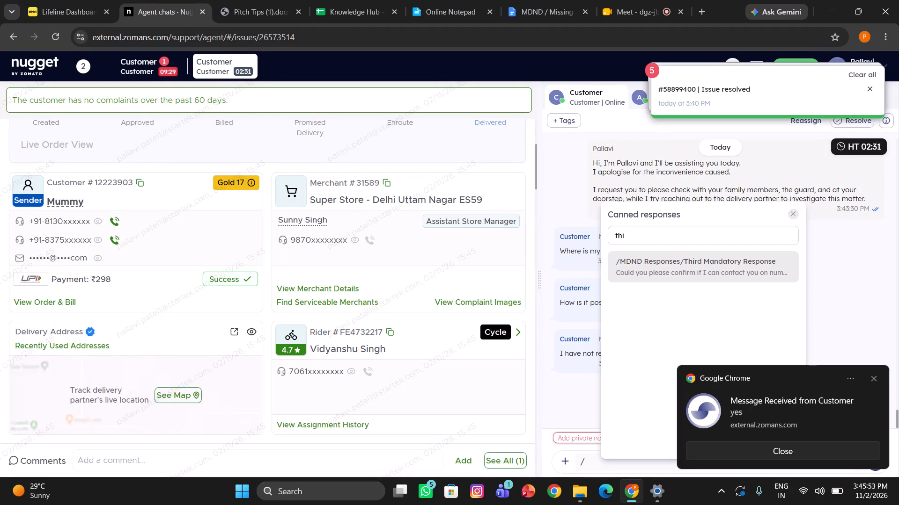
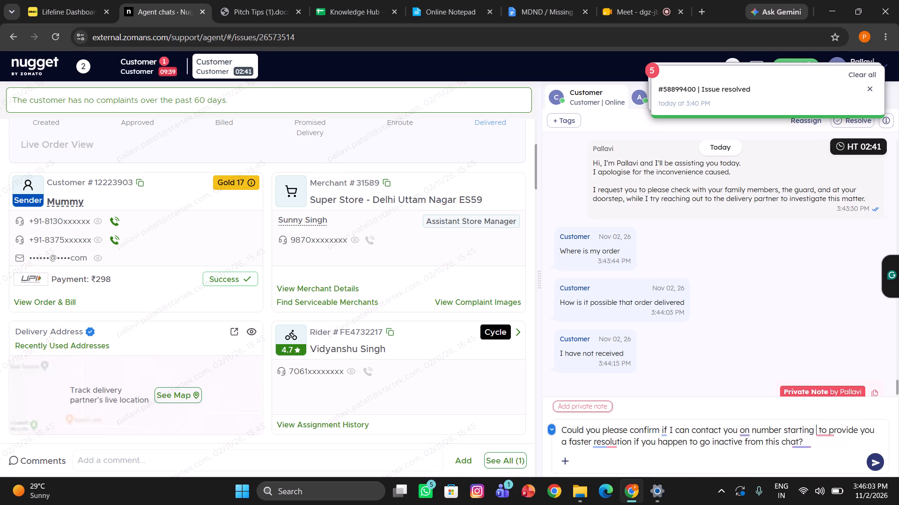
Add the first four digits of the customer's first listed phone number to the contact-confirmation reply and send it.
key(8)
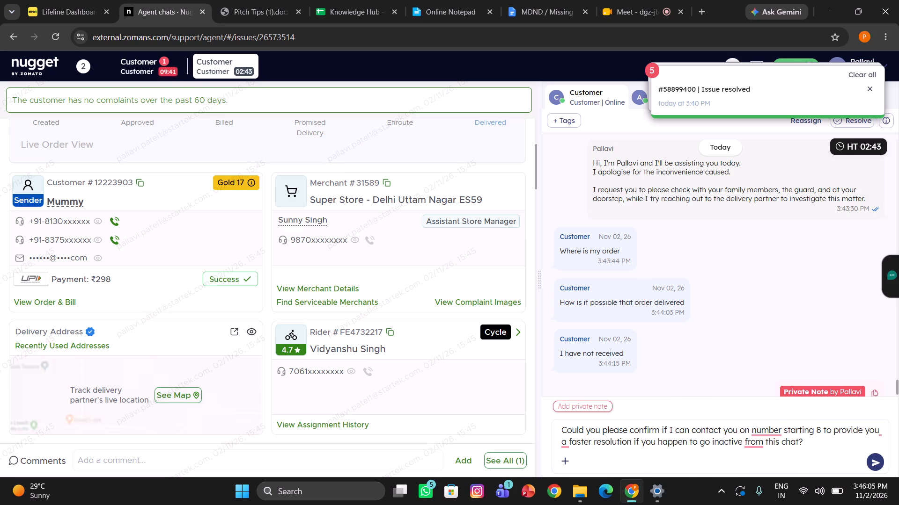
text(130)
key(Return)
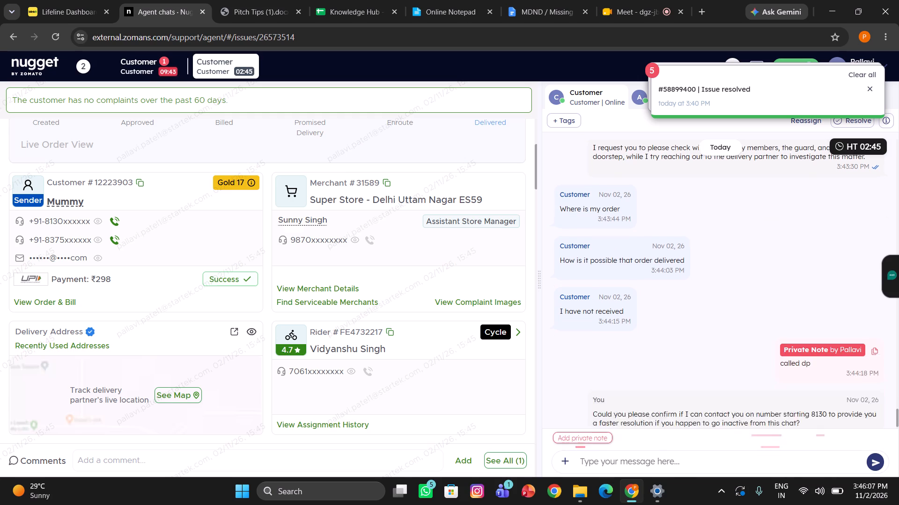
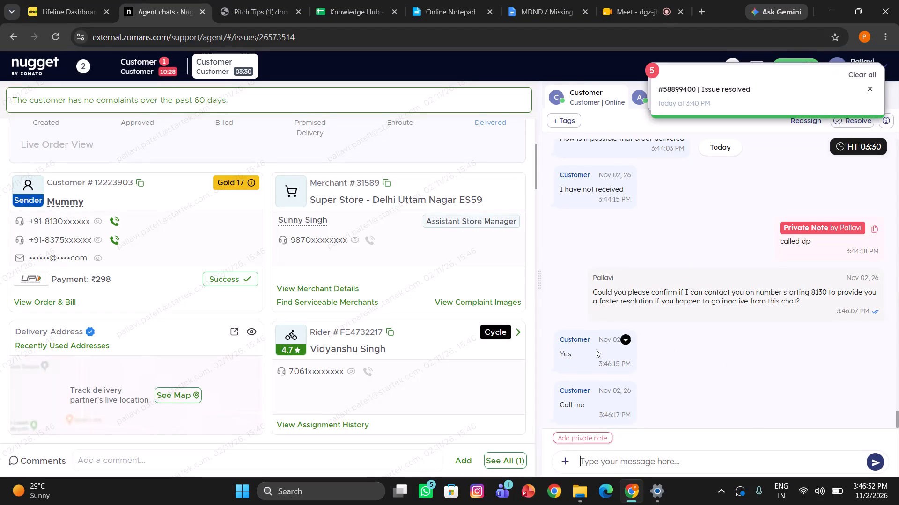
Switch to the other waiting customer chat and review its latest messages and order details.
click(149, 61)
scroll(587, 292, up, 1)
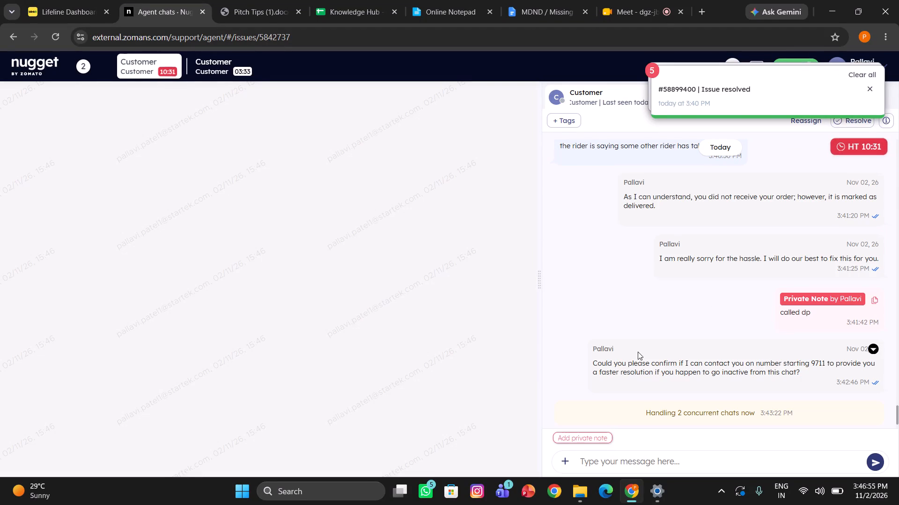
scroll(649, 350, down, 3)
scroll(348, 333, down, 2)
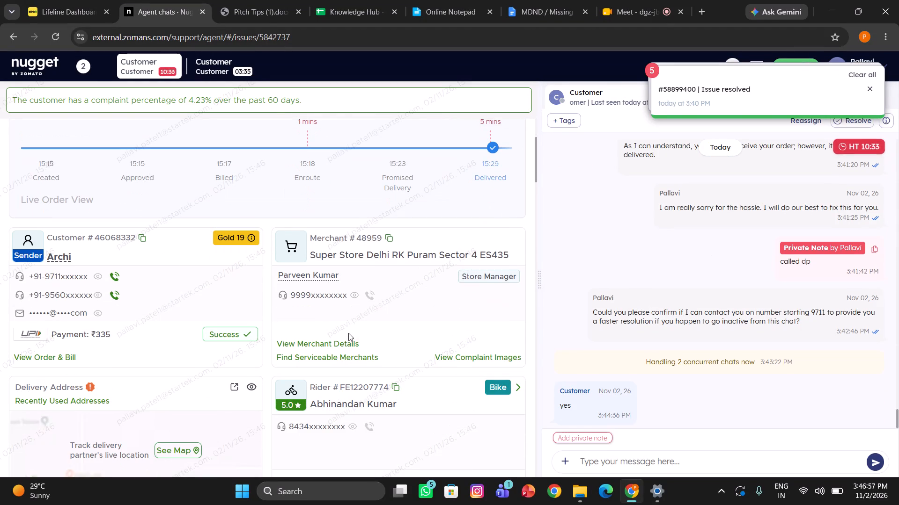
scroll(348, 333, down, 1)
scroll(374, 298, up, 1)
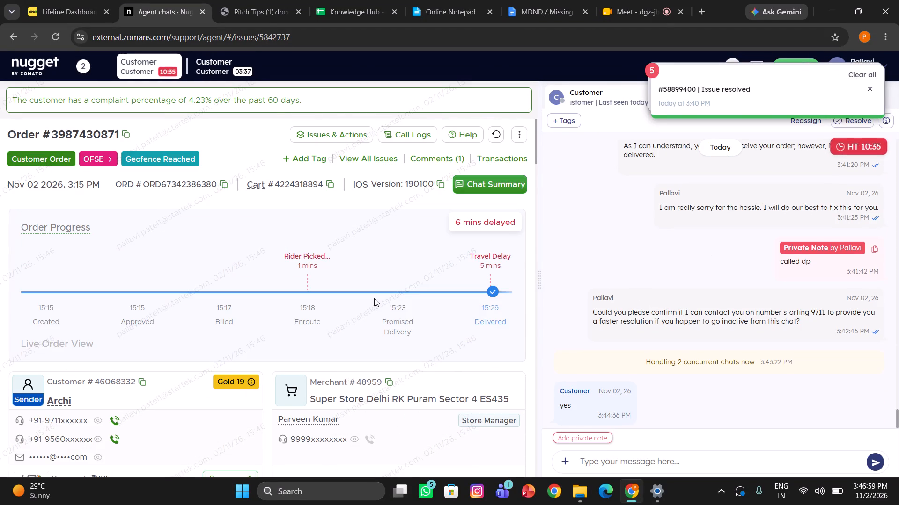
scroll(374, 298, up, 2)
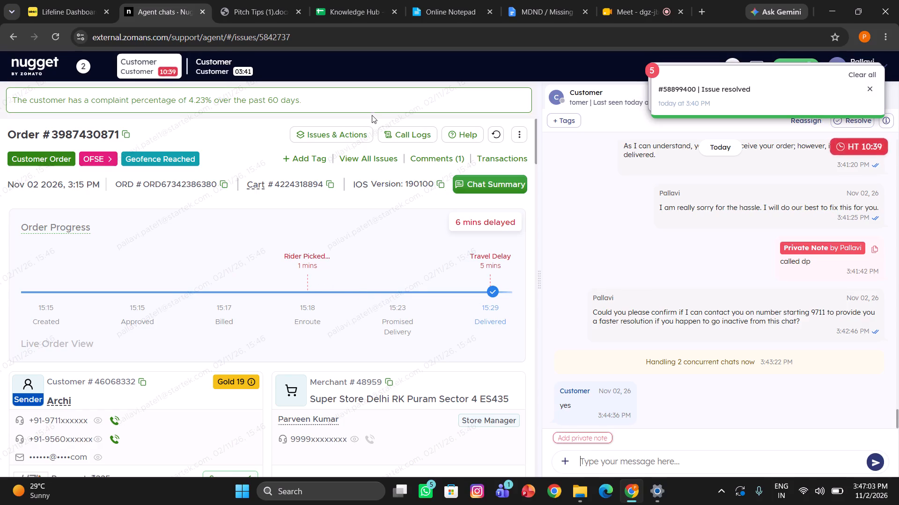
Examine the order's call history and open the recording of the 3:41 PM agent call to the rider.
click(412, 136)
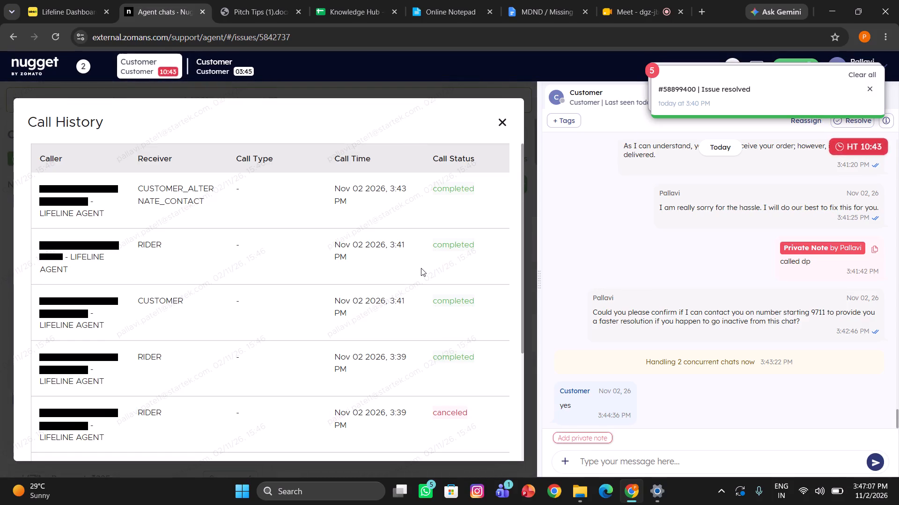
scroll(421, 268, down, 6)
scroll(421, 268, up, 2)
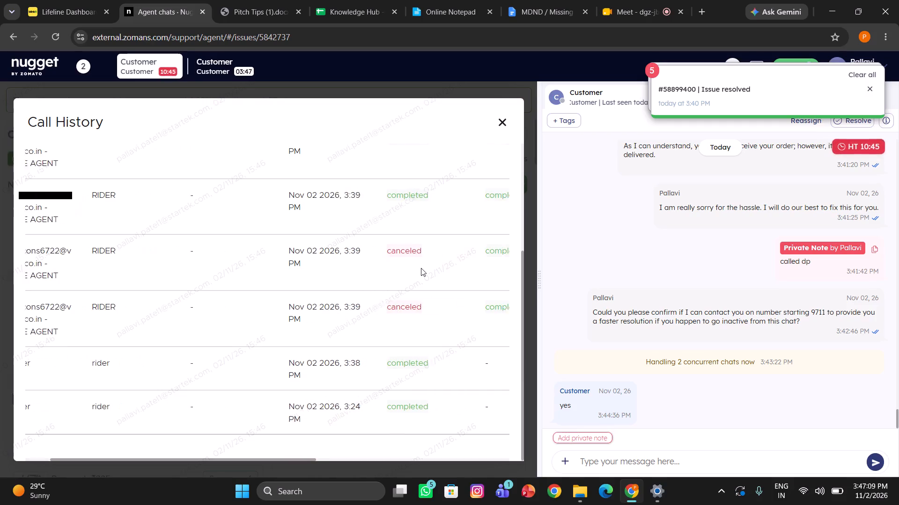
scroll(421, 268, up, 7)
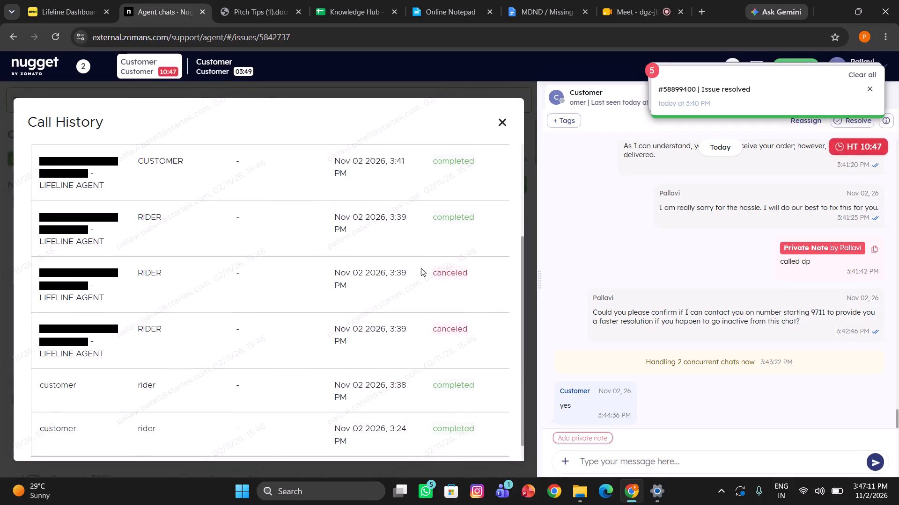
scroll(421, 268, up, 4)
scroll(421, 268, left, 2)
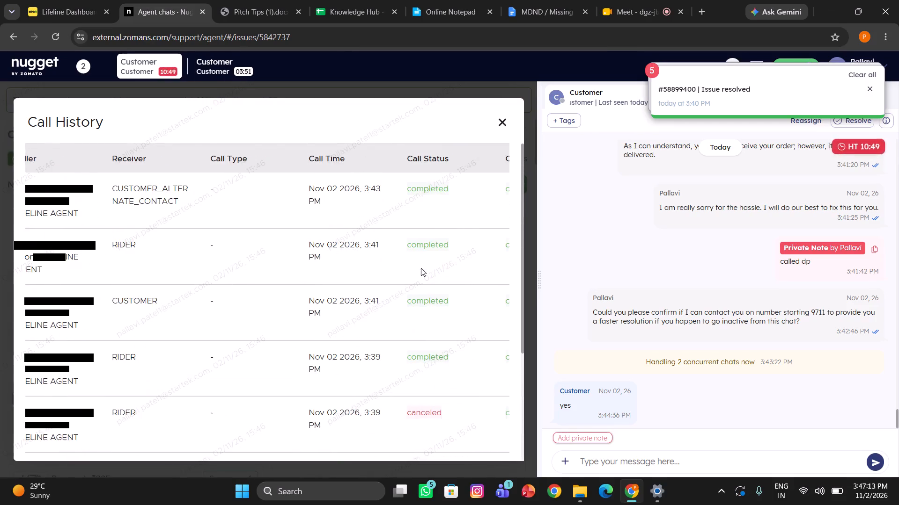
scroll(421, 268, left, 3)
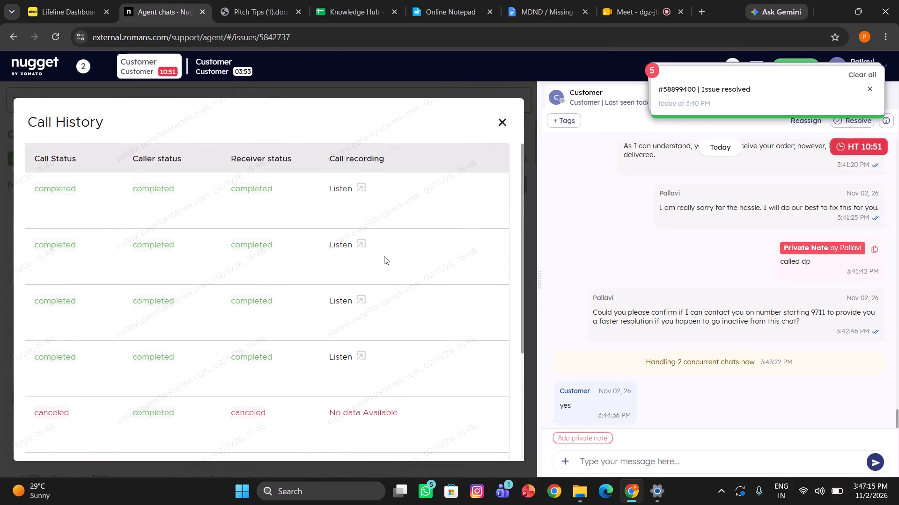
click(359, 243)
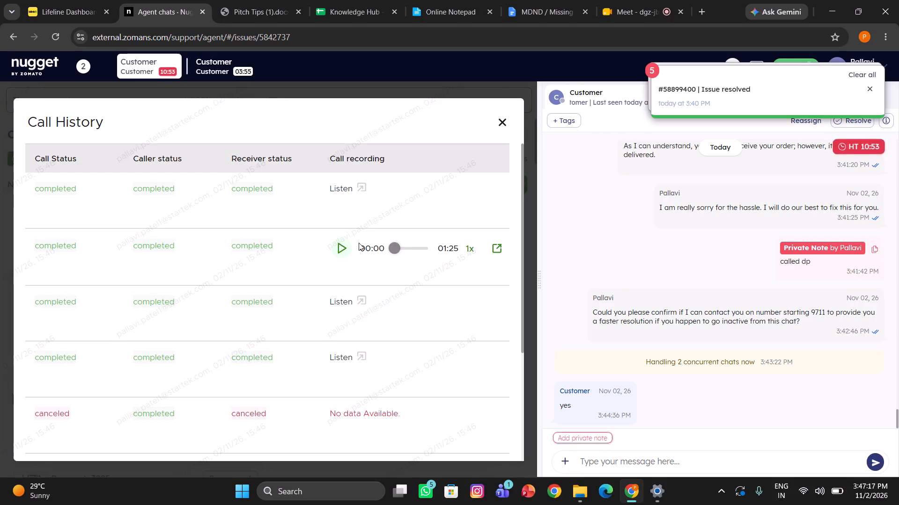
click(500, 123)
Initiate a call to the customer on the first listed phone number.
scroll(346, 289, down, 1)
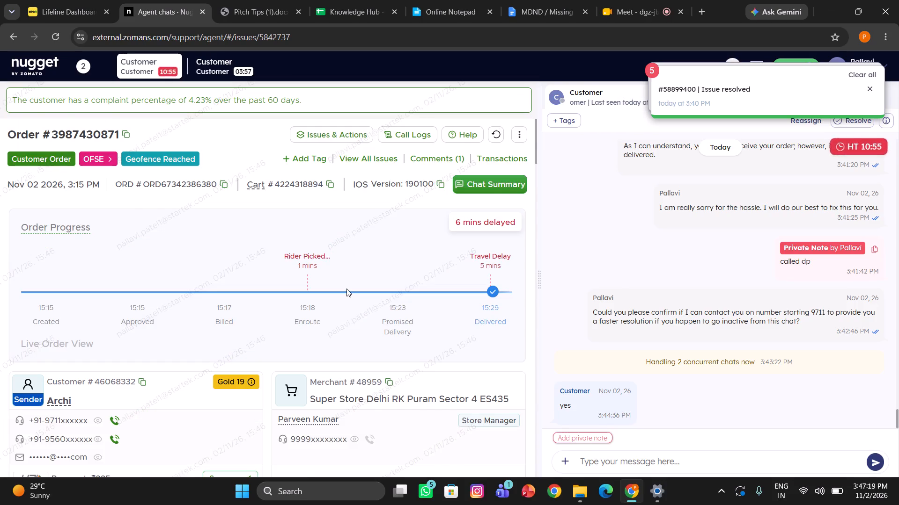
scroll(346, 289, down, 1)
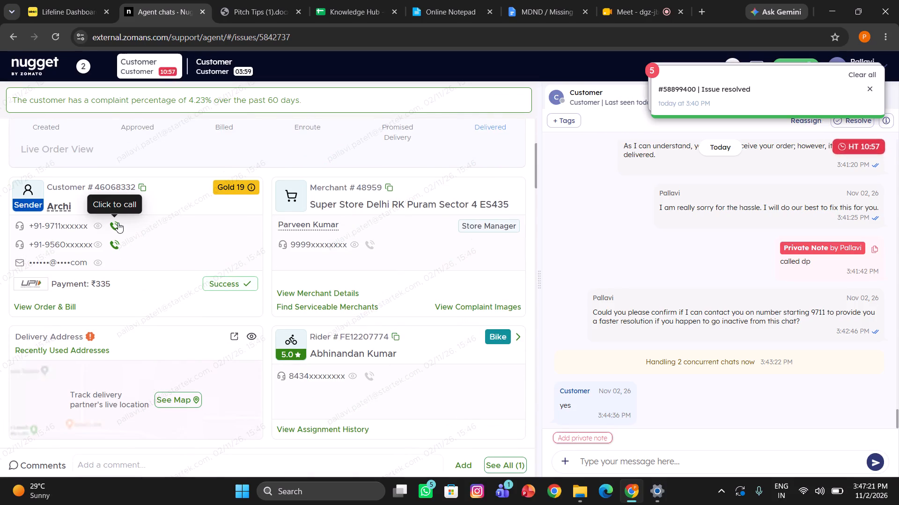
click(118, 223)
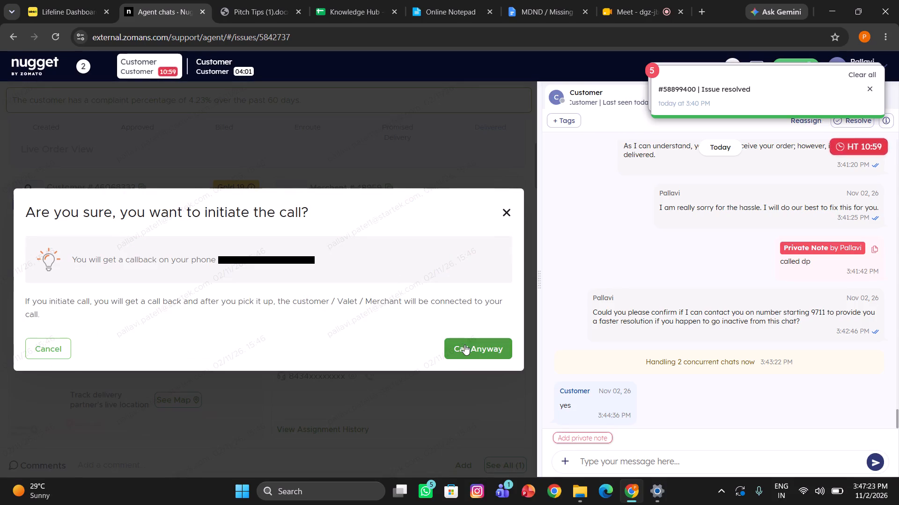
click(464, 345)
Add a private note reading "called cx" to the chat.
click(593, 441)
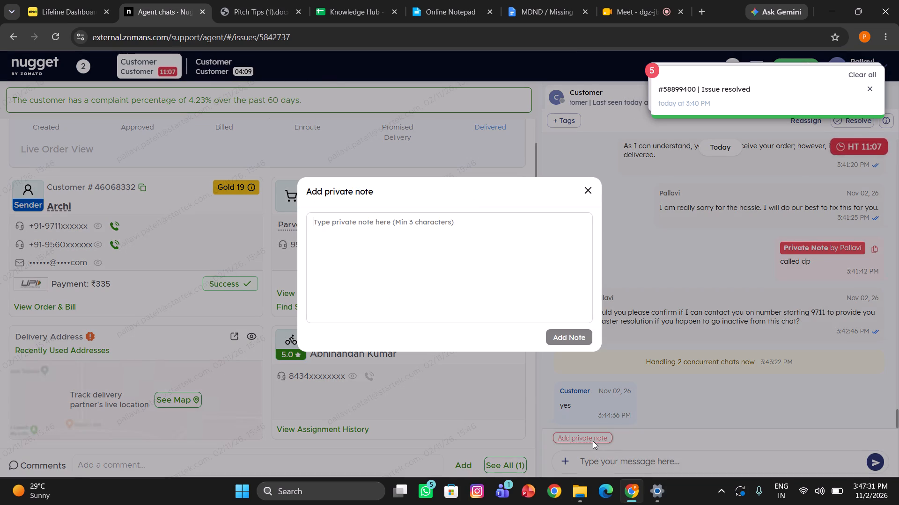
text(called cx)
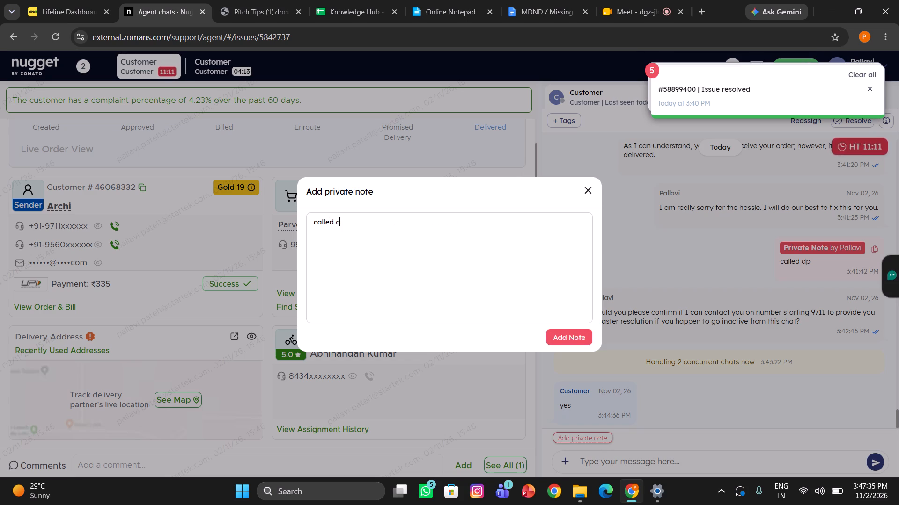
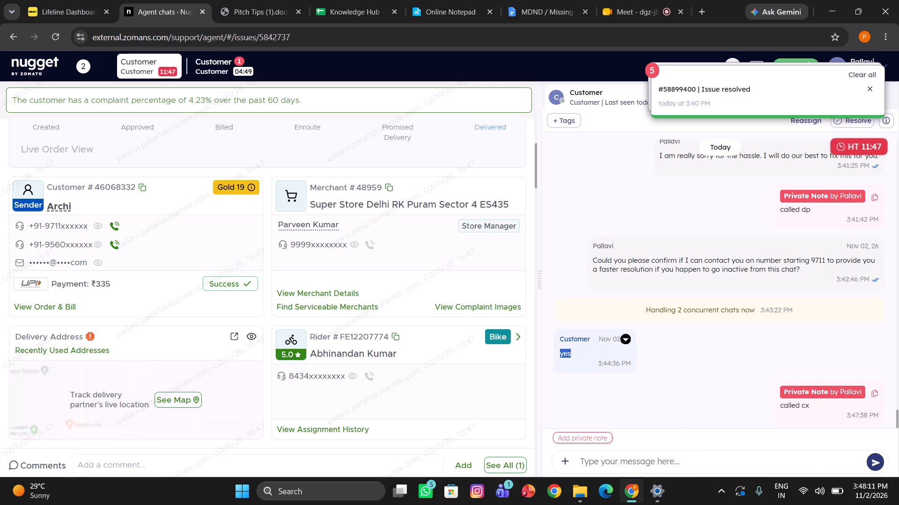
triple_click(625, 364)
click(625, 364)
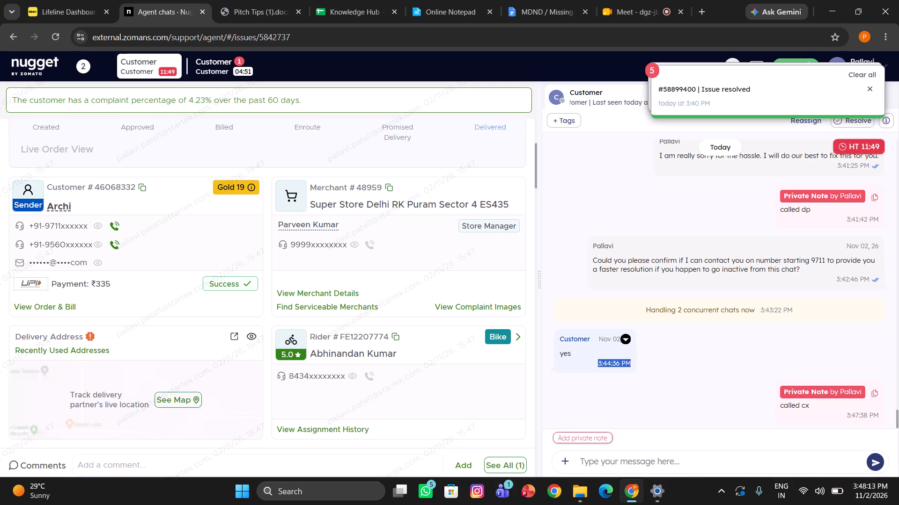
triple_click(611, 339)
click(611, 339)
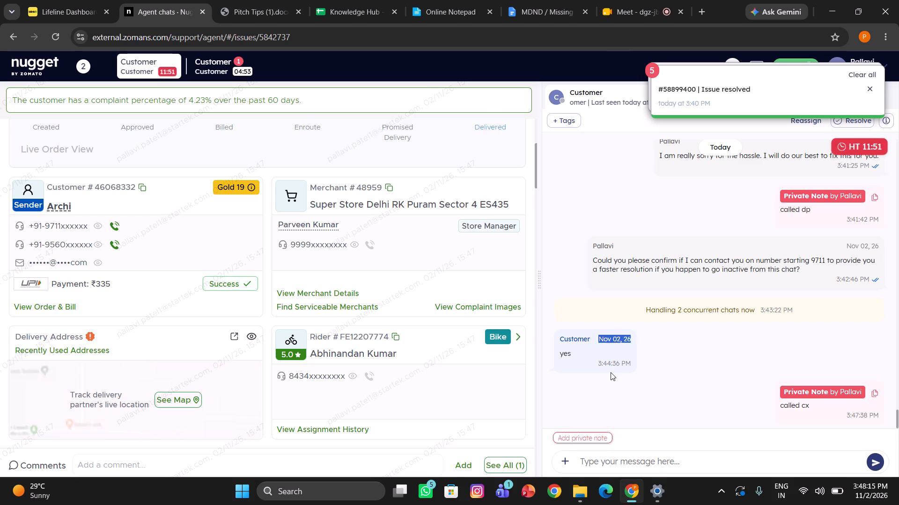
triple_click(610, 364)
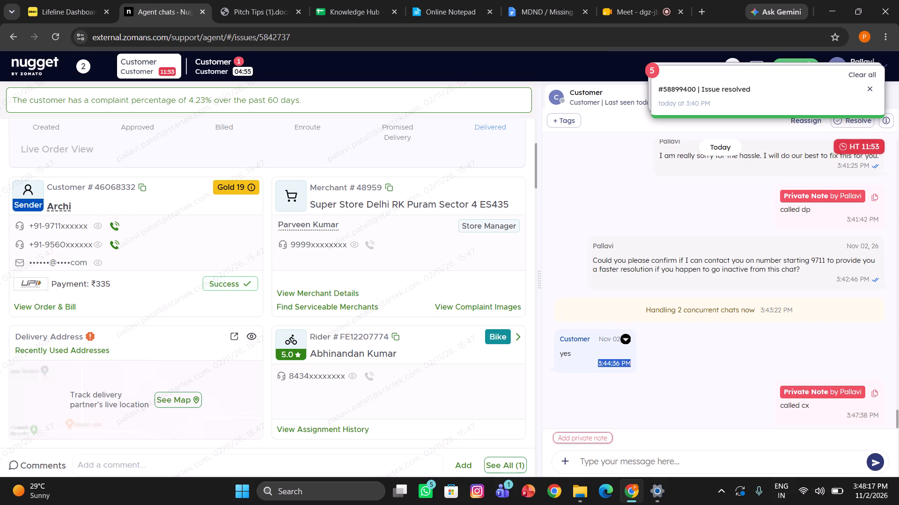
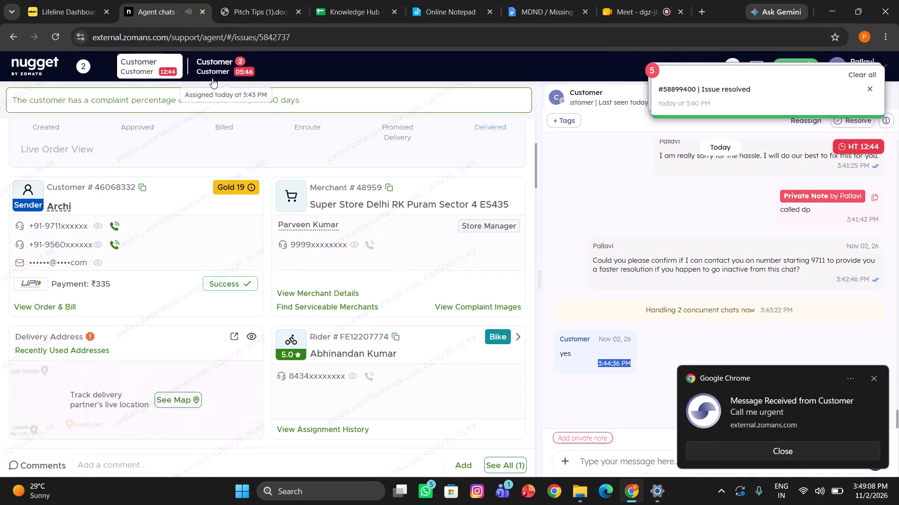
click(213, 78)
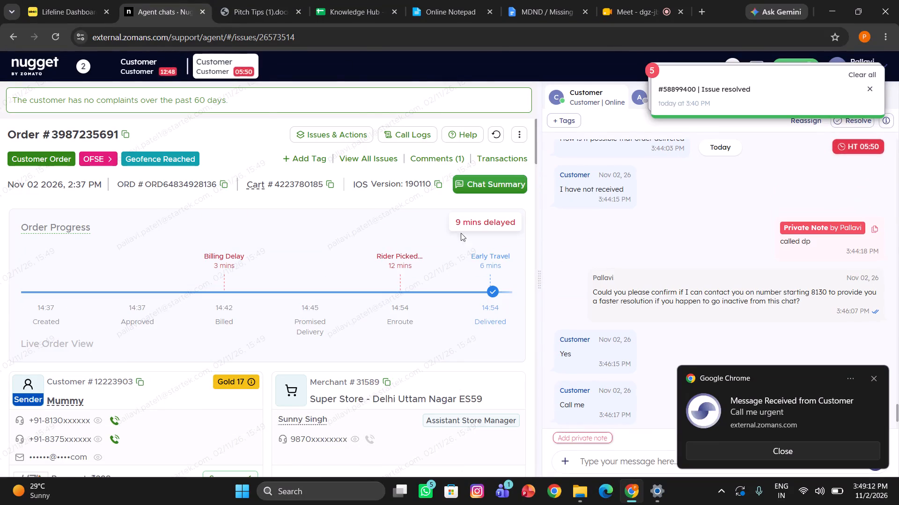
click(333, 139)
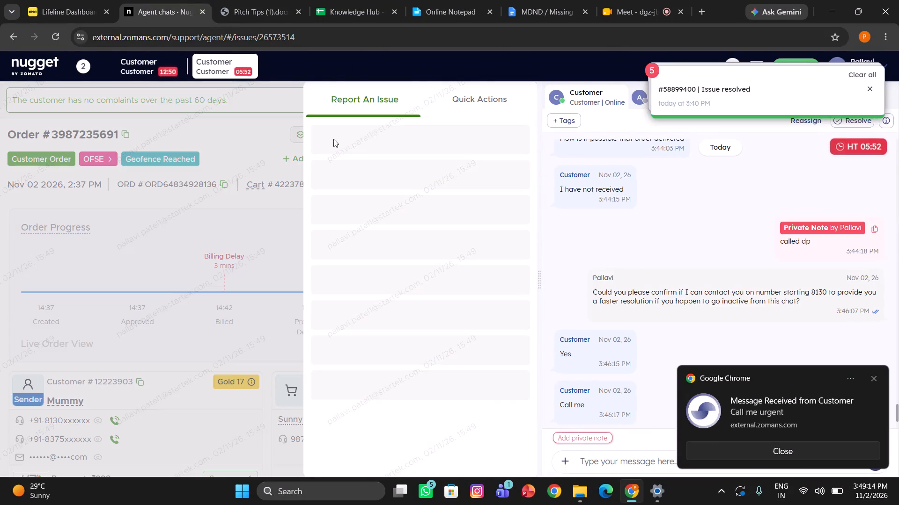
click(429, 164)
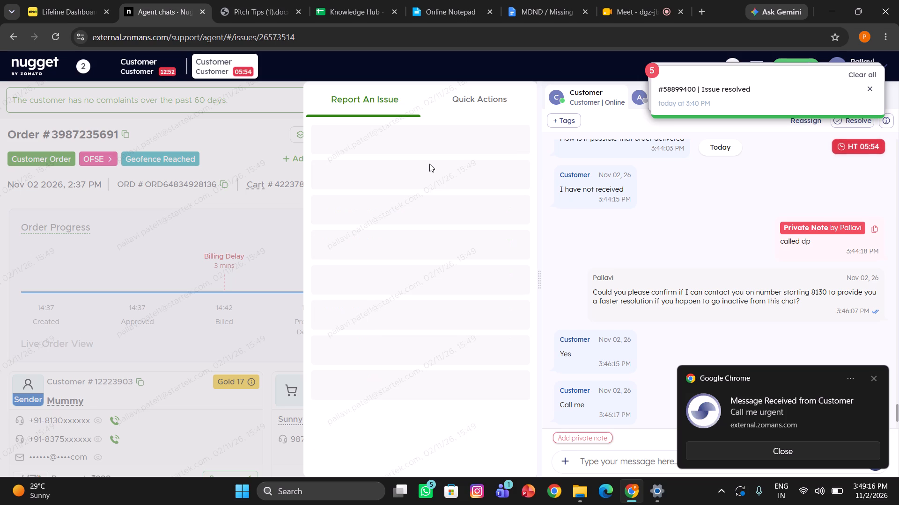
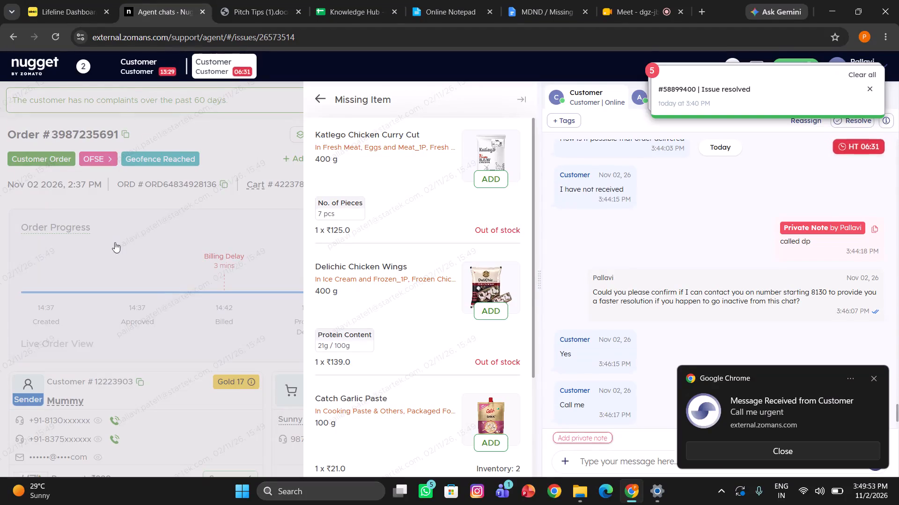
click(136, 250)
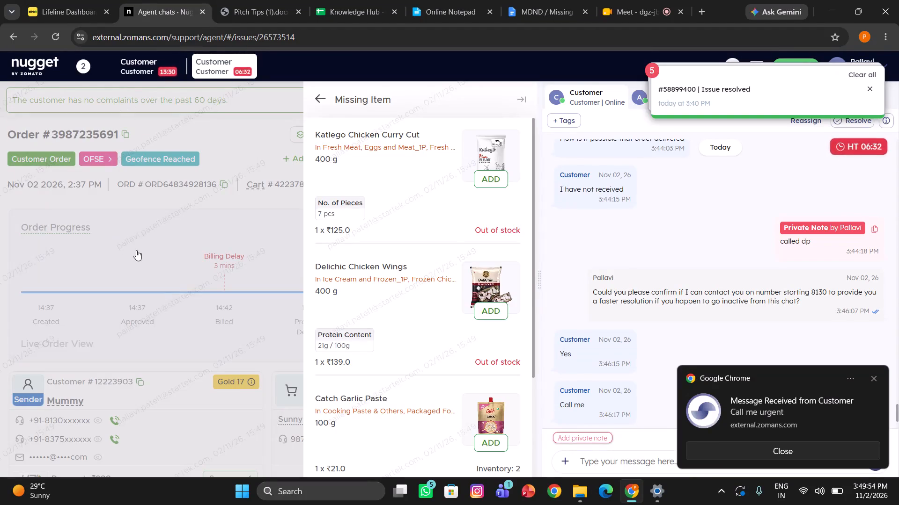
click(116, 424)
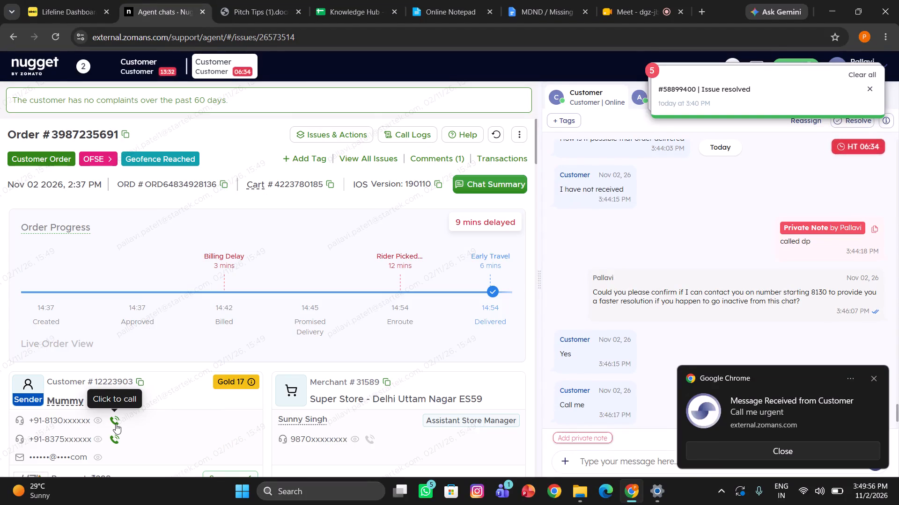
click(110, 420)
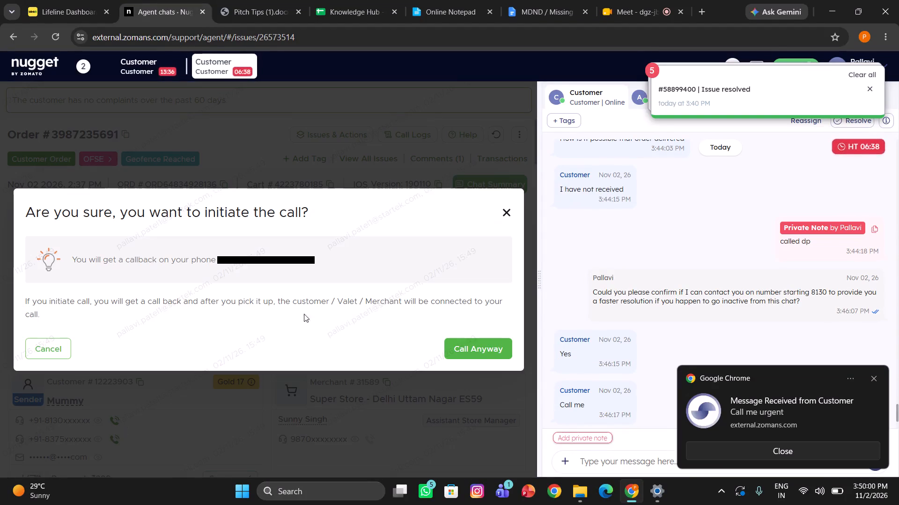
click(454, 339)
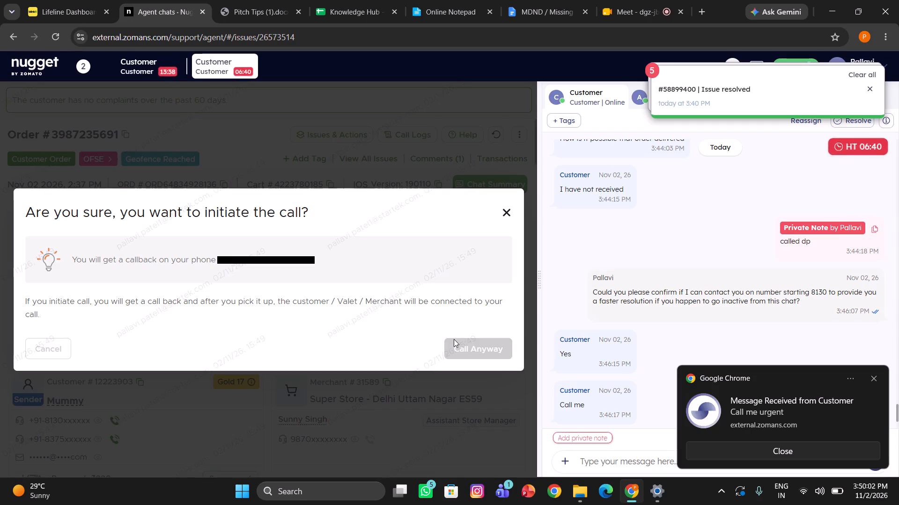
click(454, 339)
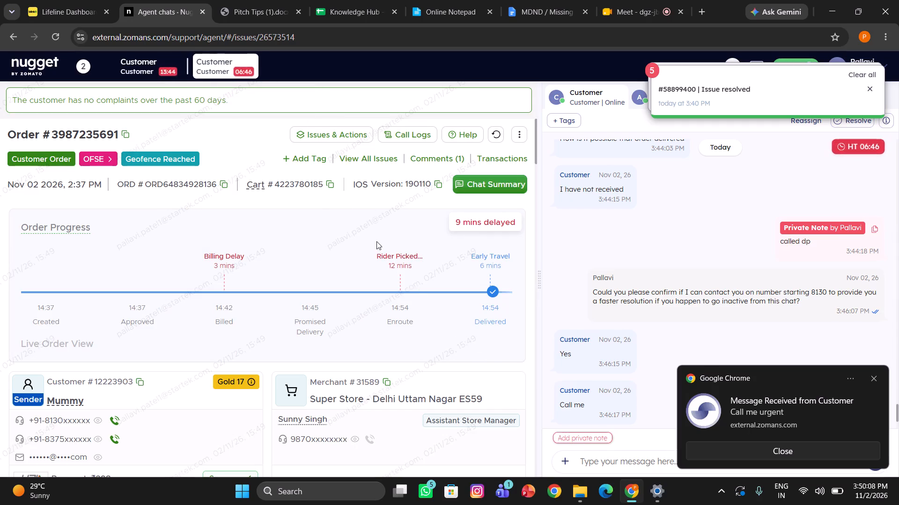
Start adding a tag to the order, filtering the available tags by "m".
click(314, 164)
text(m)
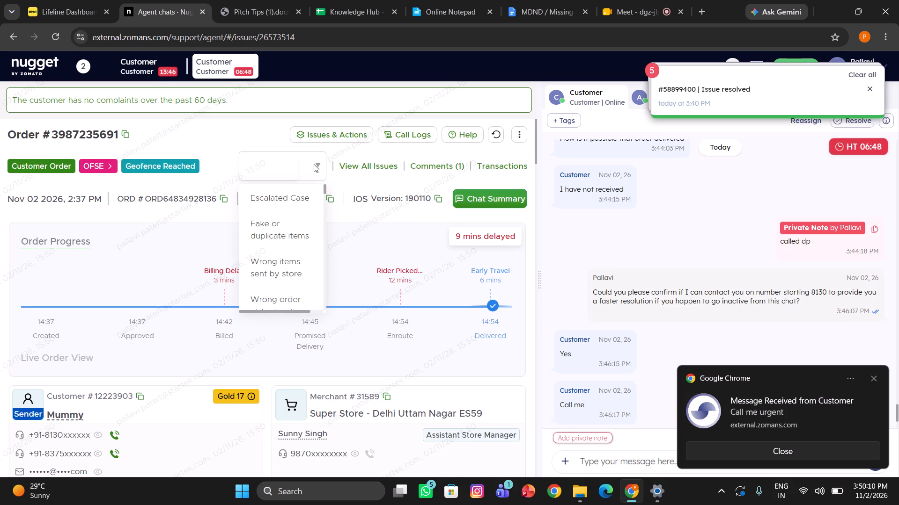
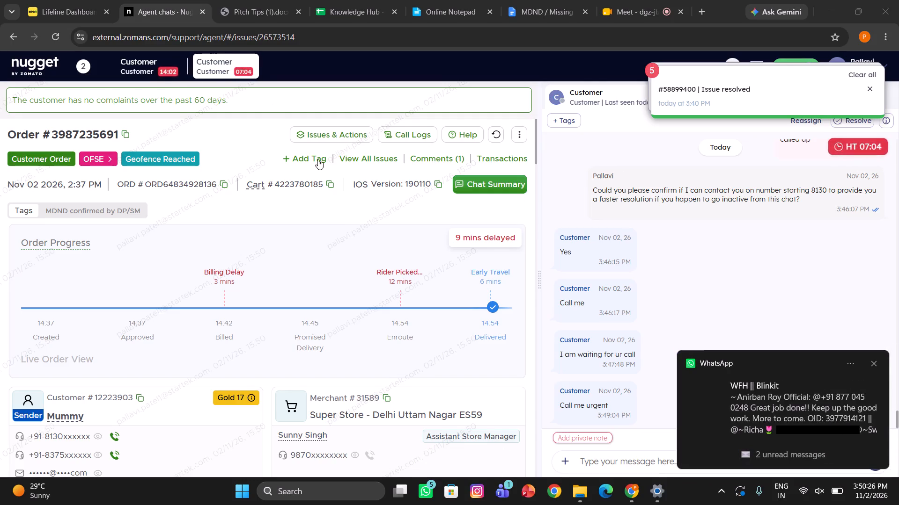
click(344, 132)
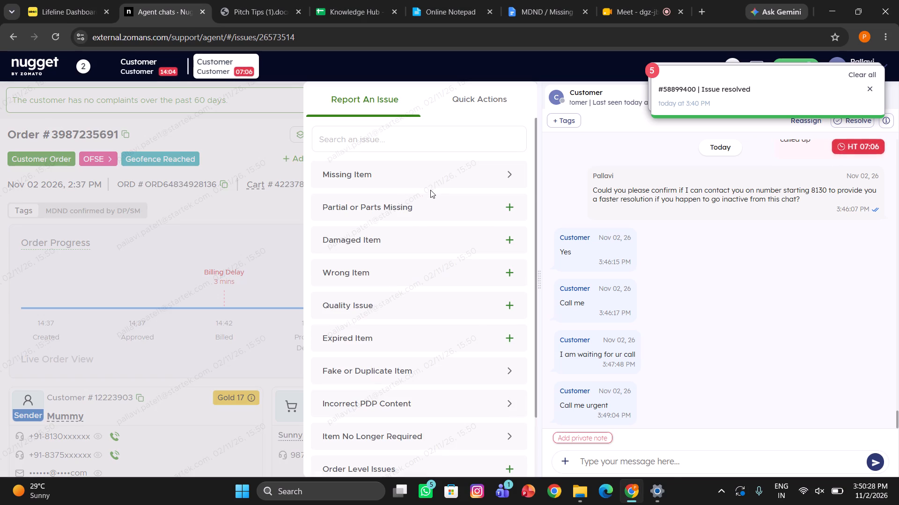
click(431, 171)
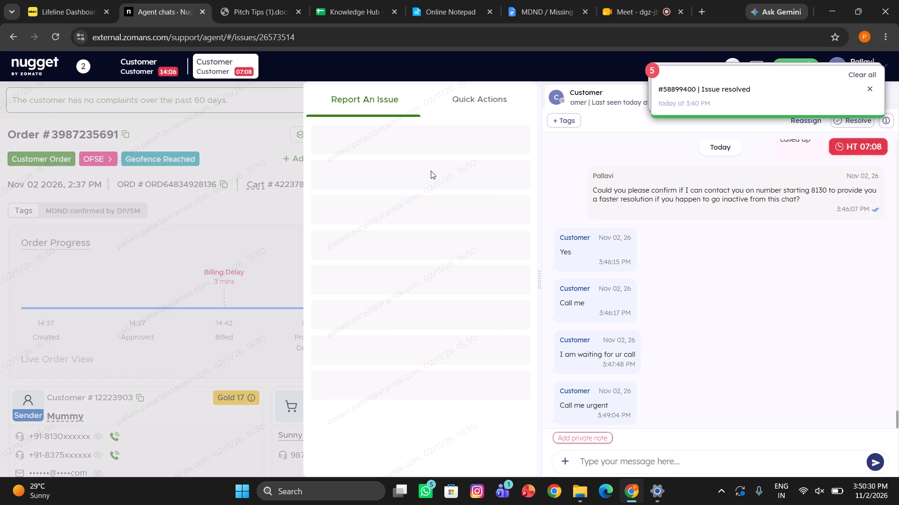
scroll(404, 256, down, 3)
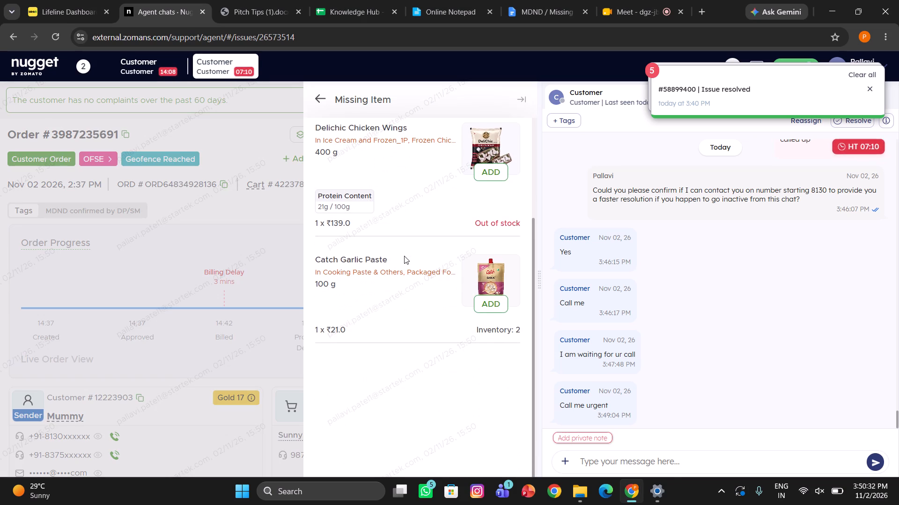
scroll(404, 256, down, 1)
scroll(404, 256, up, 2)
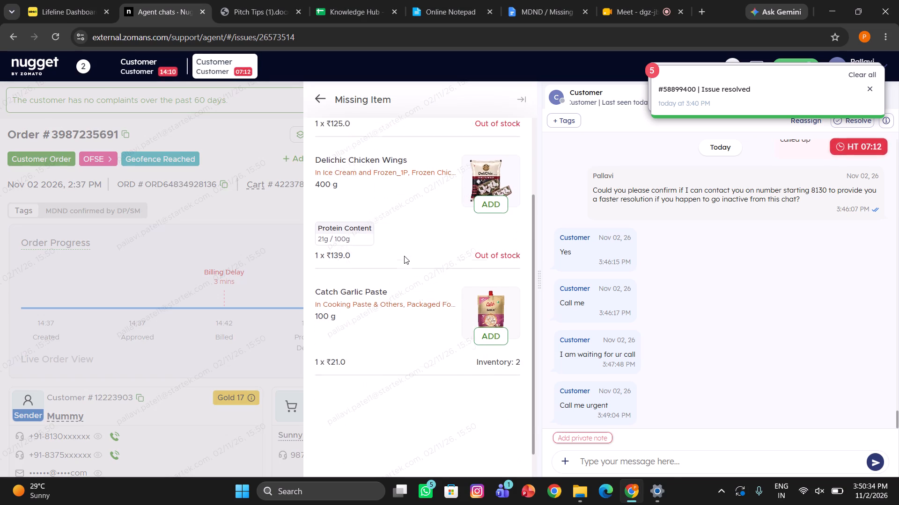
scroll(404, 256, up, 2)
triple_click(427, 267)
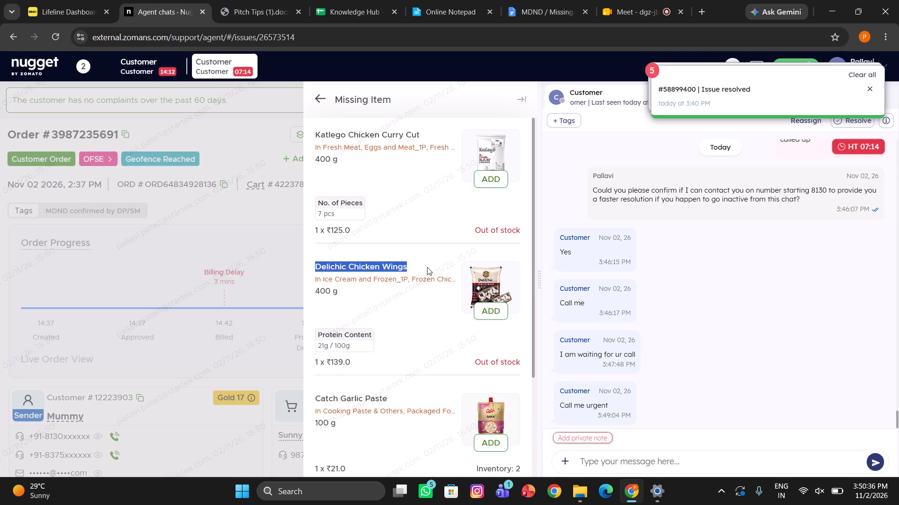
double_click(427, 267)
click(354, 297)
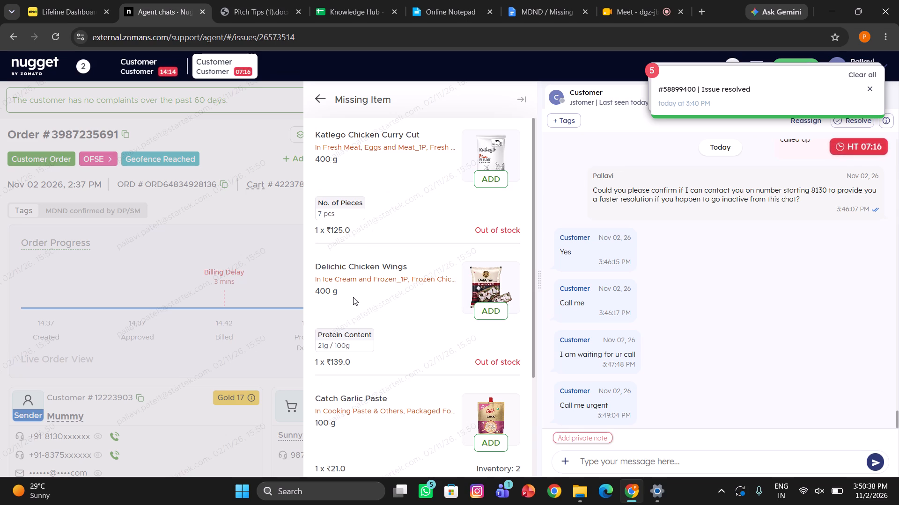
drag(317, 265, 359, 302)
scroll(359, 302, down, 2)
scroll(359, 302, up, 1)
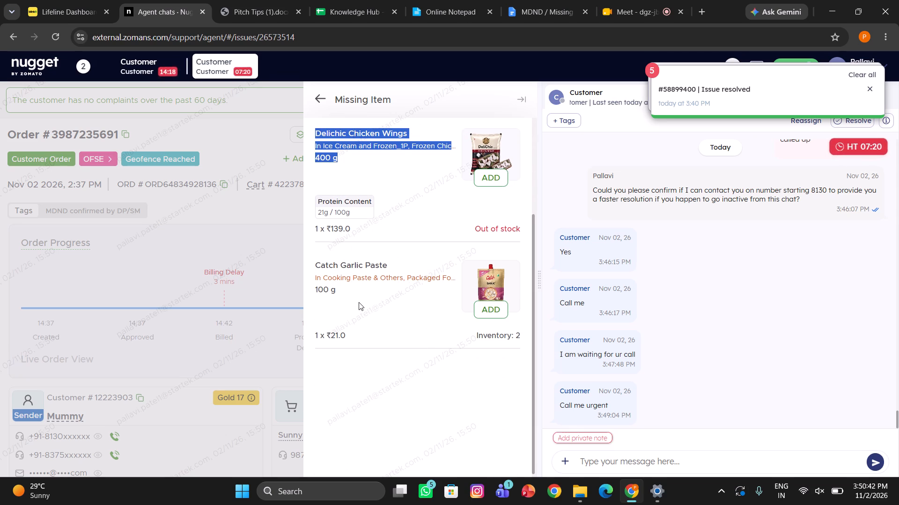
scroll(359, 302, up, 1)
drag(338, 303, 314, 272)
click(314, 272)
scroll(314, 272, up, 2)
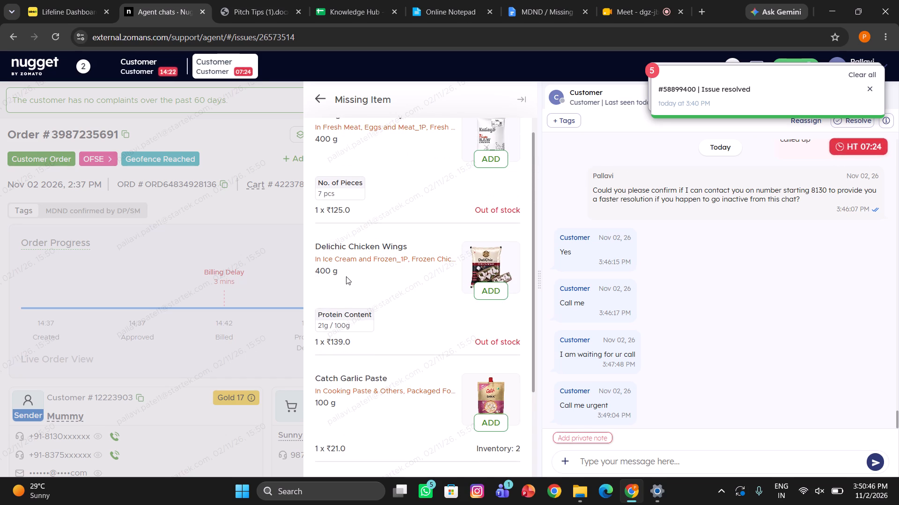
drag(346, 275, 308, 245)
click(308, 245)
scroll(308, 245, up, 1)
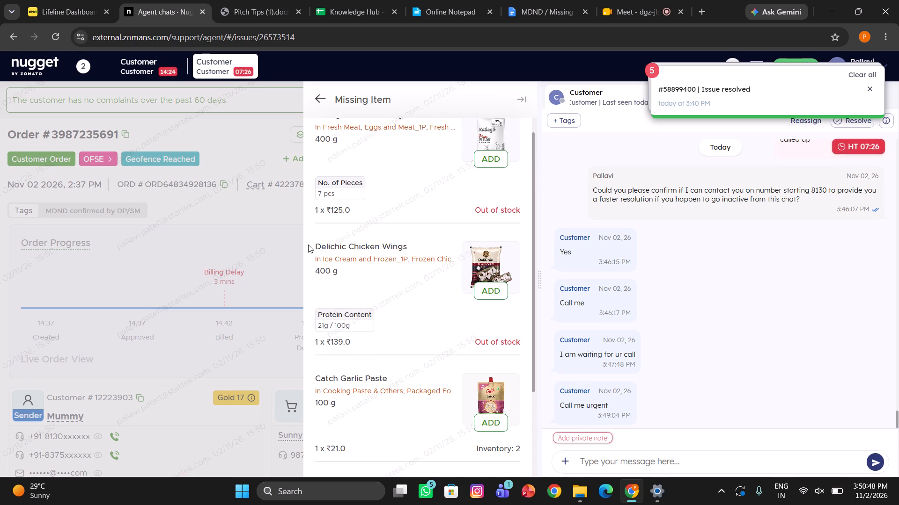
scroll(308, 245, up, 2)
drag(360, 168, 316, 139)
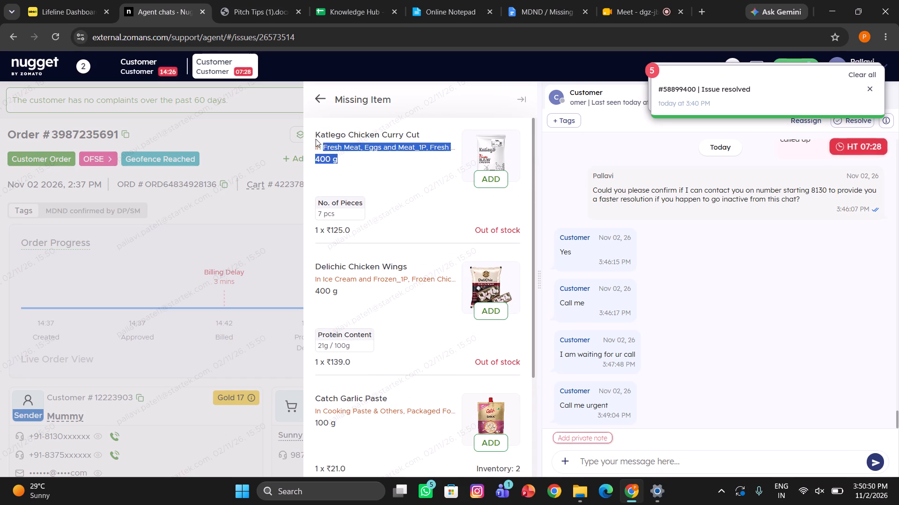
drag(316, 139, 294, 122)
click(346, 187)
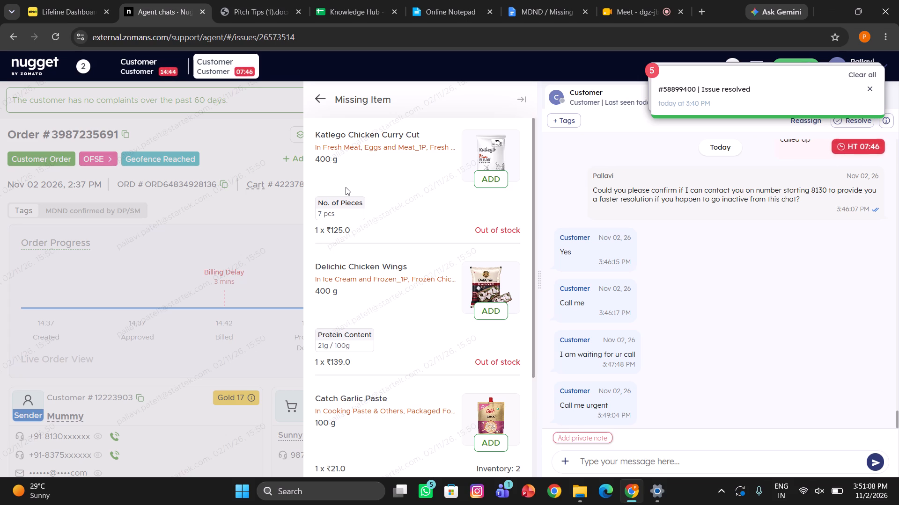
click(171, 231)
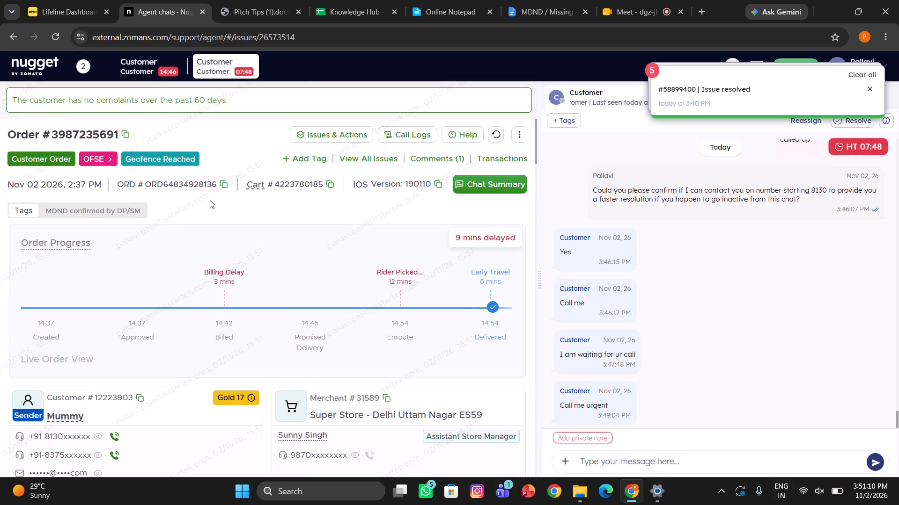
click(353, 138)
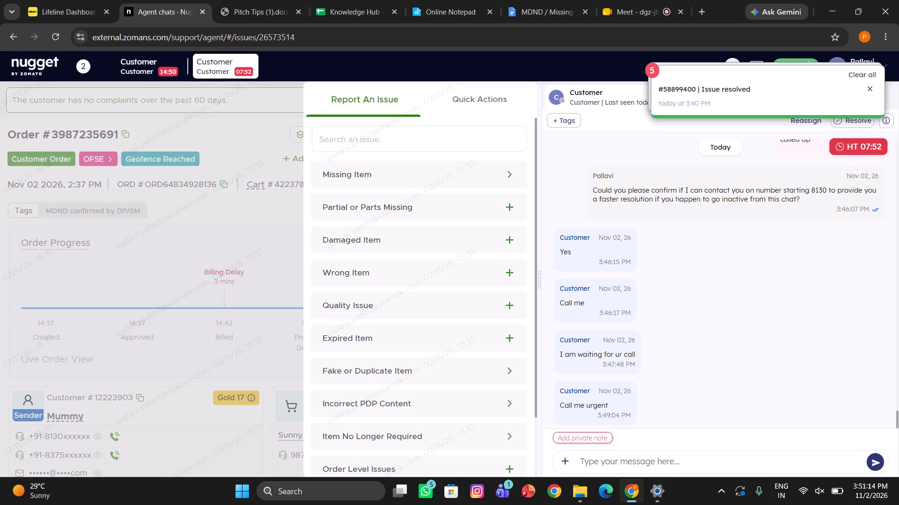
click(339, 138)
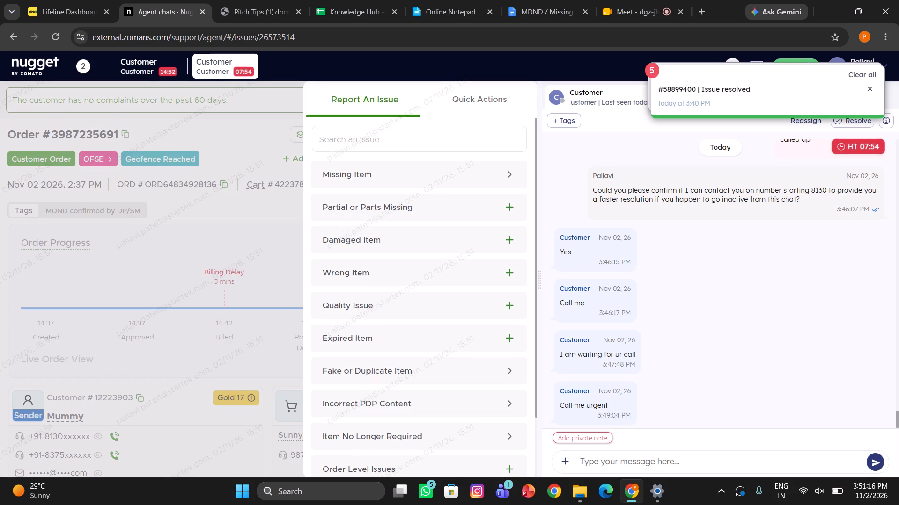
text(ord)
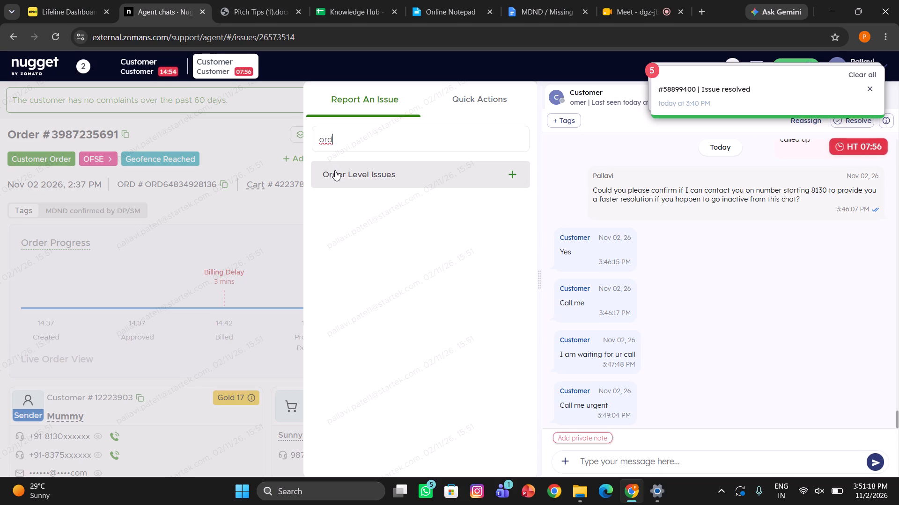
click(335, 170)
click(404, 206)
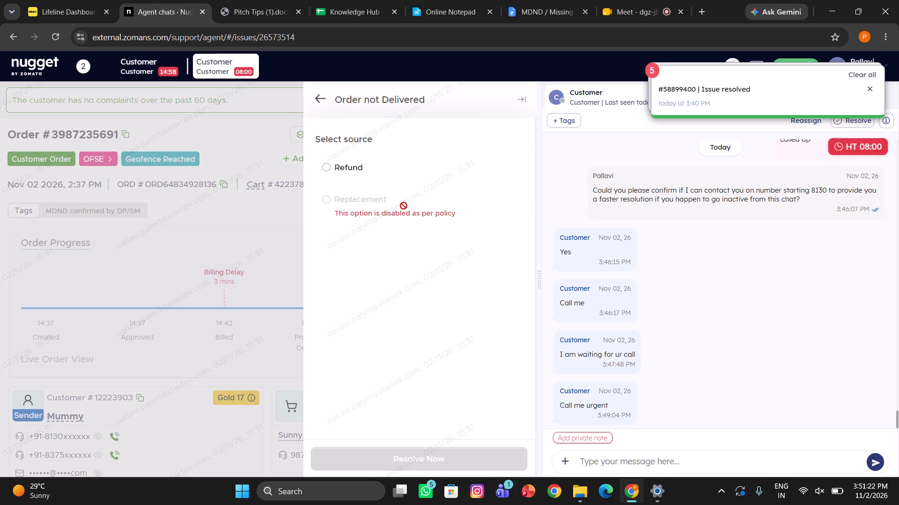
click(396, 173)
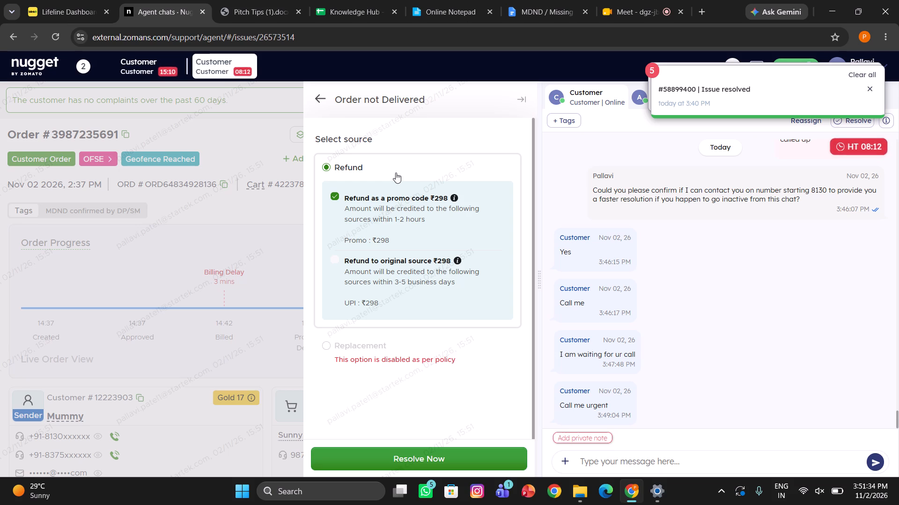
click(354, 267)
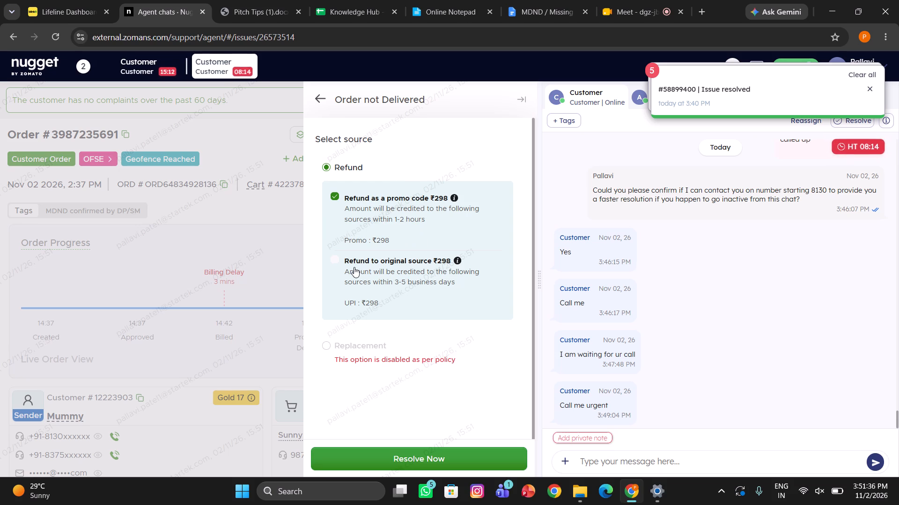
click(453, 453)
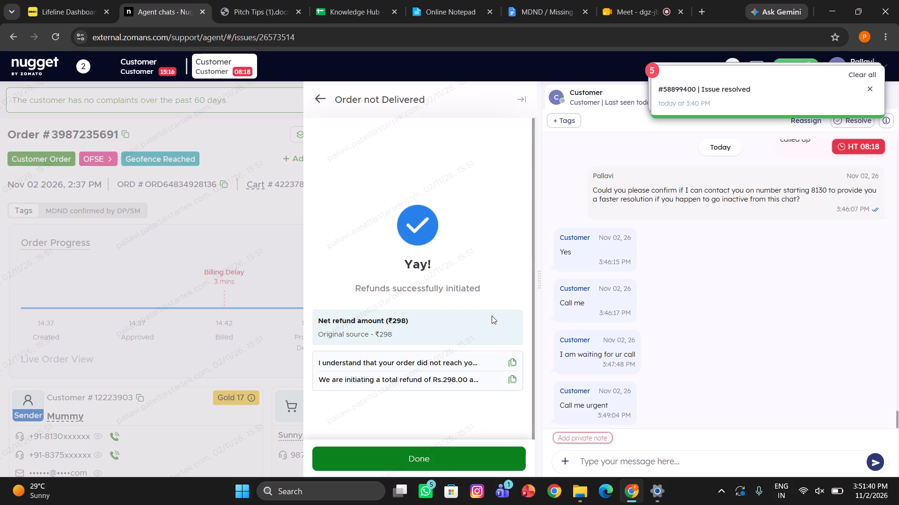
Send the customer both suggested replies, acknowledging non-delivery and announcing the Rs.298.00 UPI refund within 3-5 business days, and close the refund confirmation.
click(514, 368)
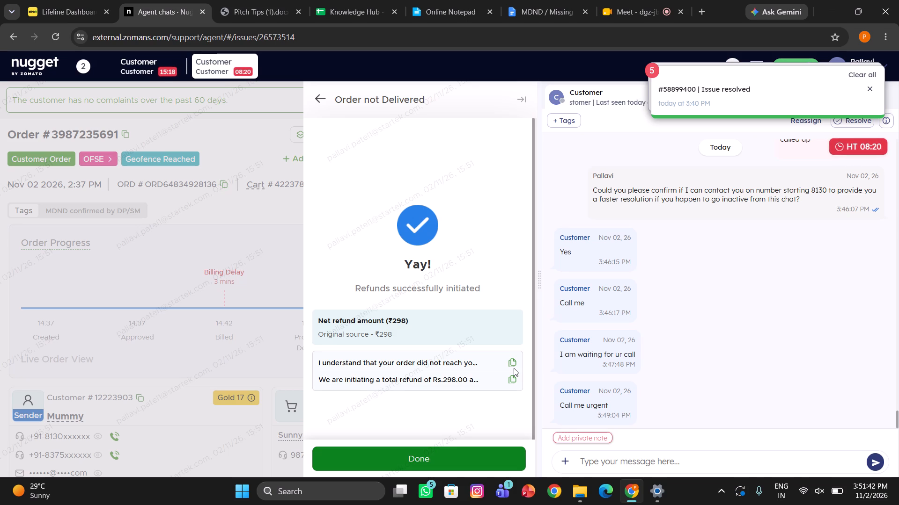
click(513, 362)
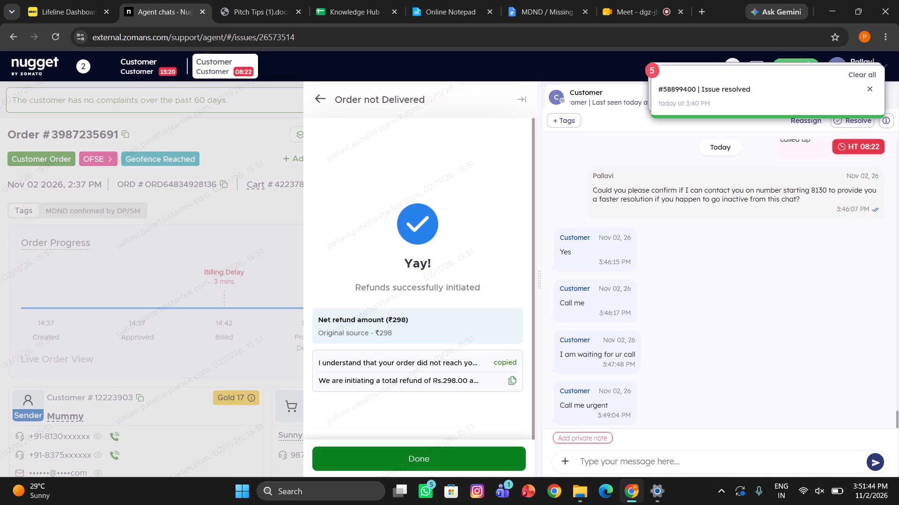
click(636, 456)
key(ctrl+v)
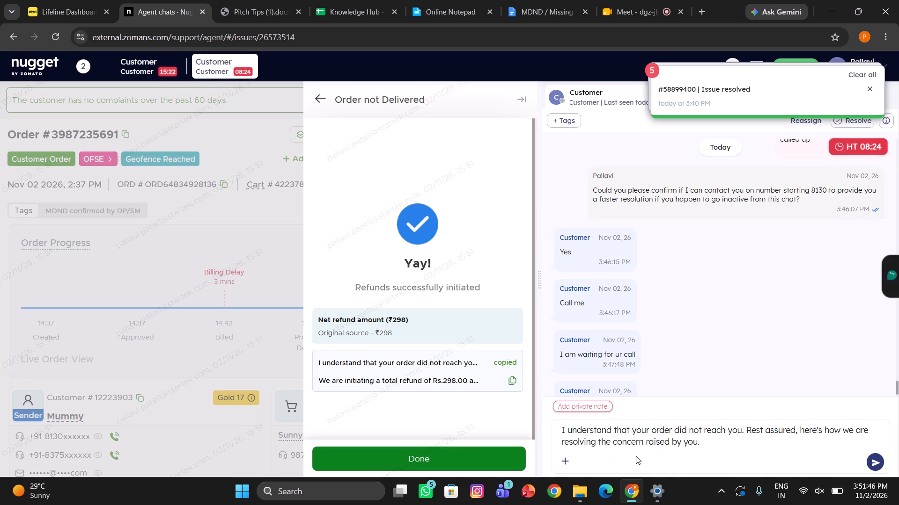
key(Return)
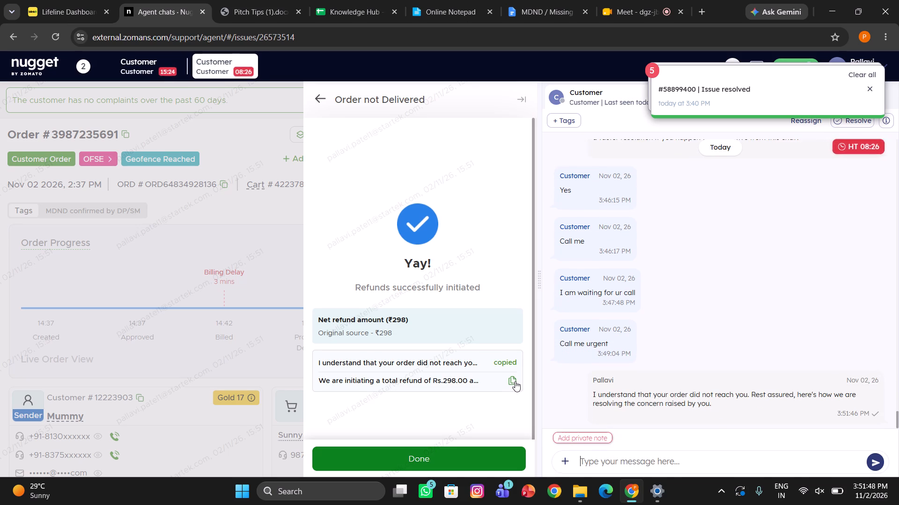
click(512, 378)
click(622, 465)
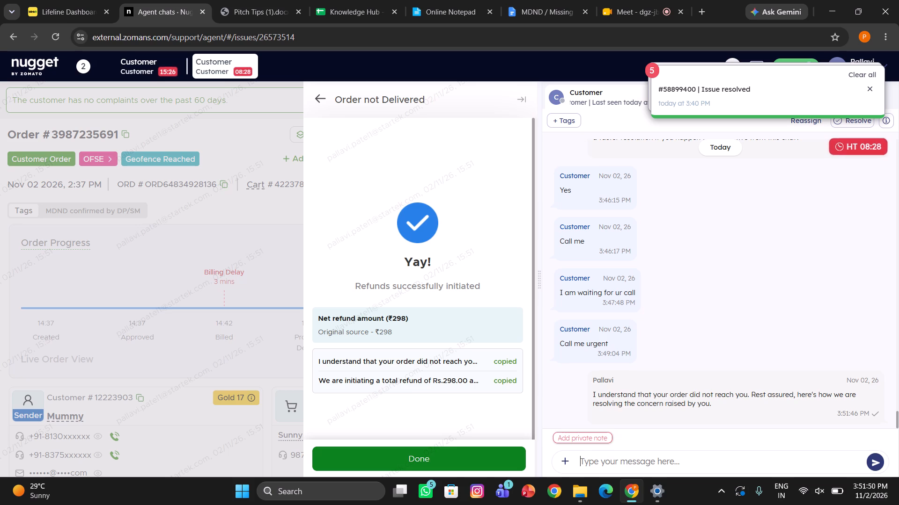
key(ctrl+v)
key(Return)
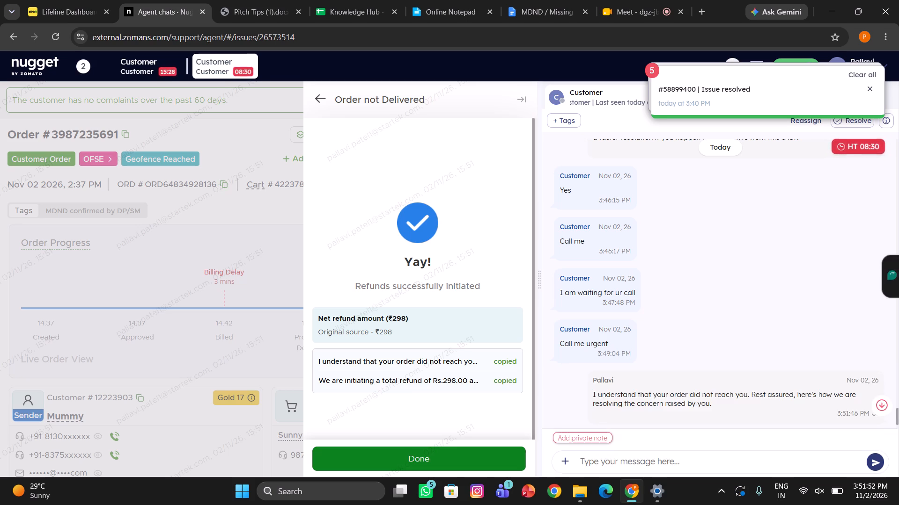
click(489, 460)
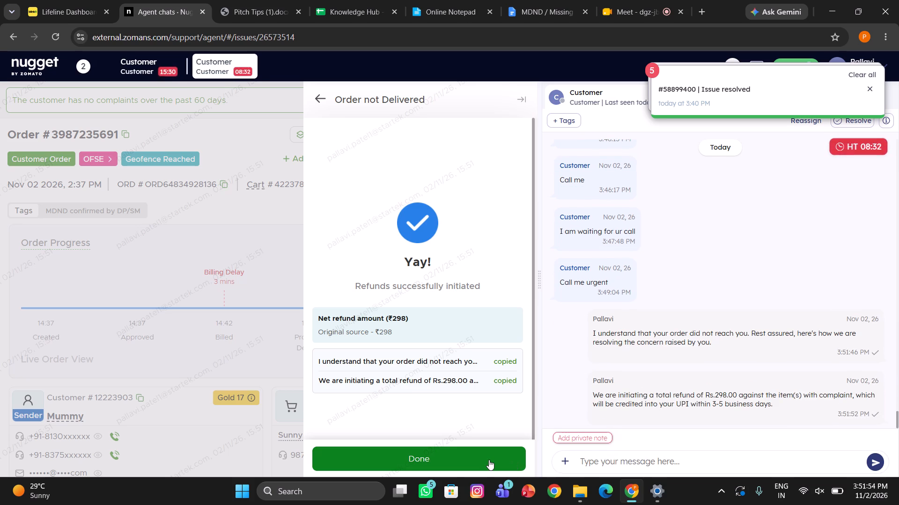
click(260, 431)
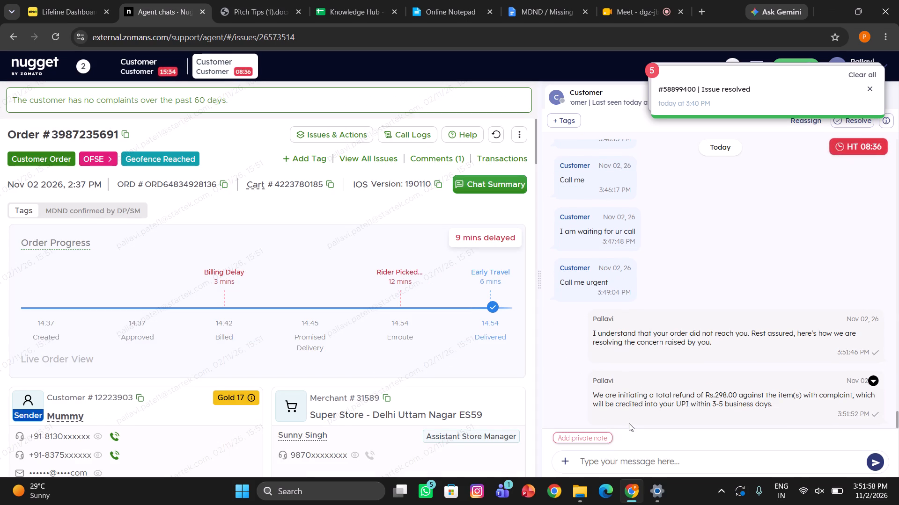
click(606, 461)
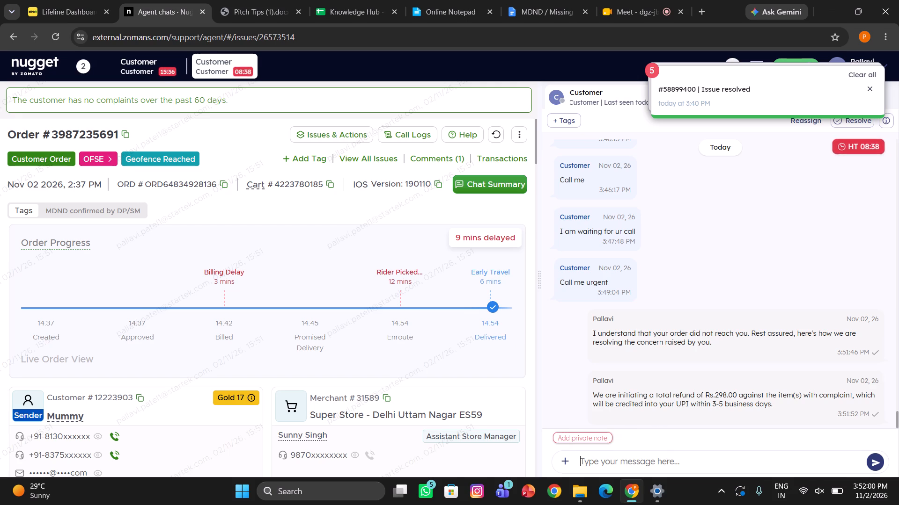
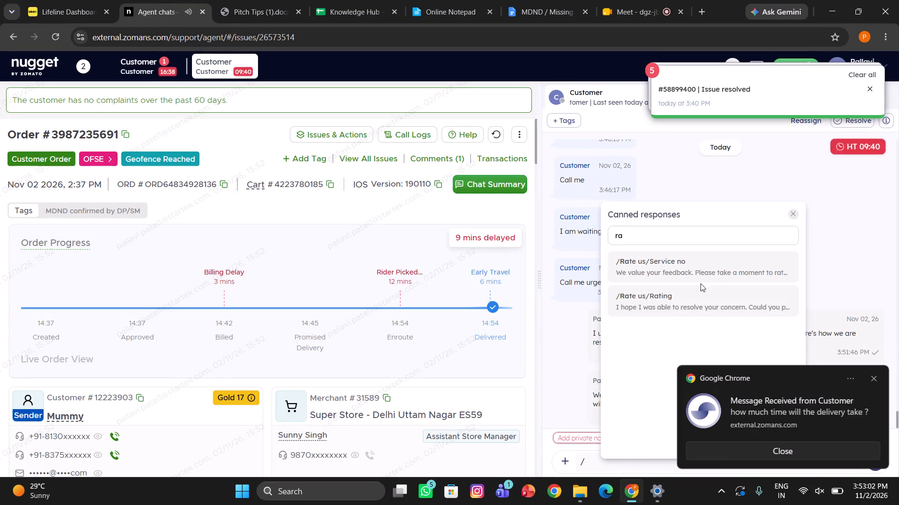
click(637, 292)
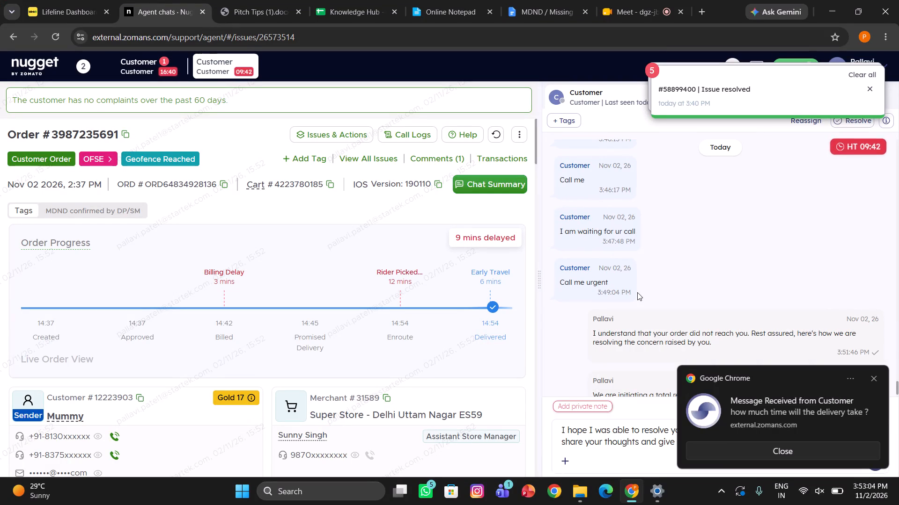
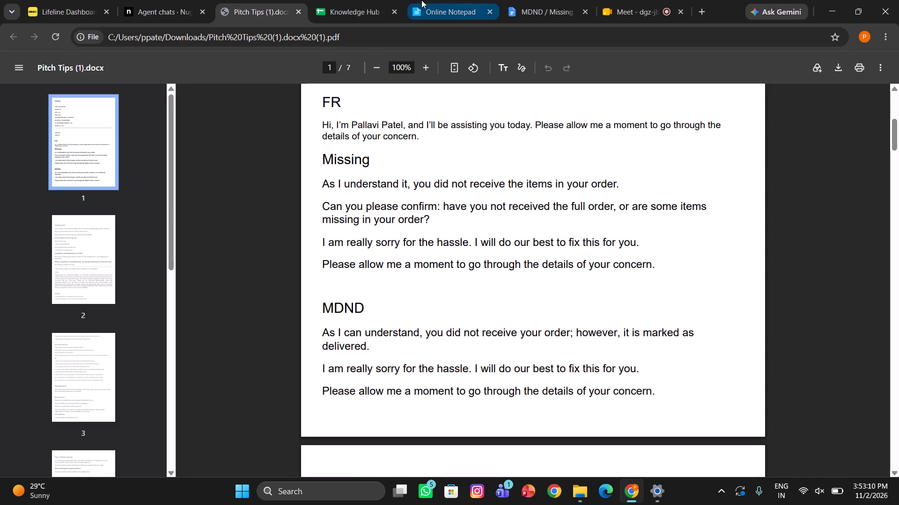
Copy the Mdnd comment template with DP/SM yes-ur and the refund resolution from Online Notepad.
click(421, 0)
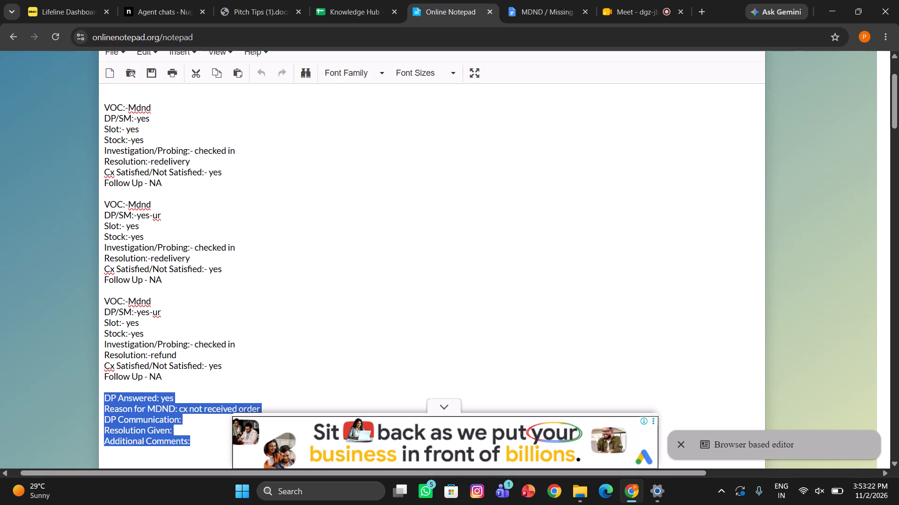
click(162, 2)
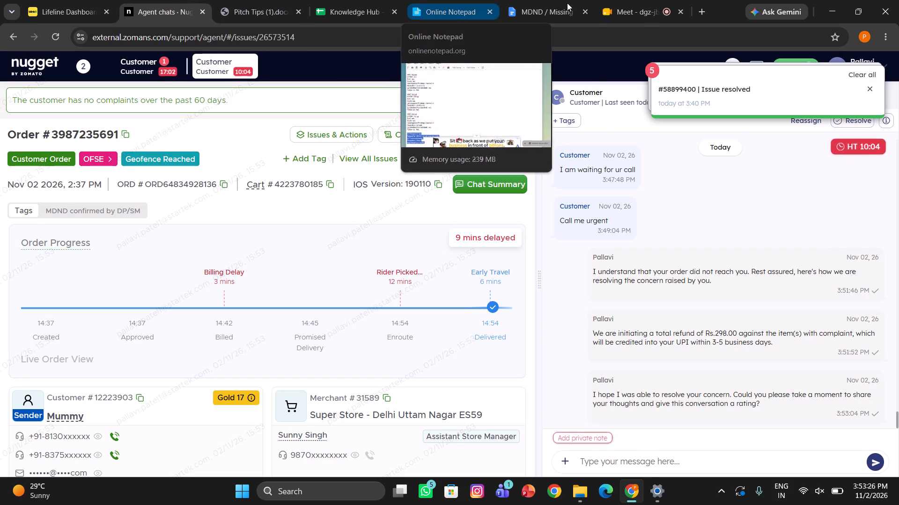
click(459, 0)
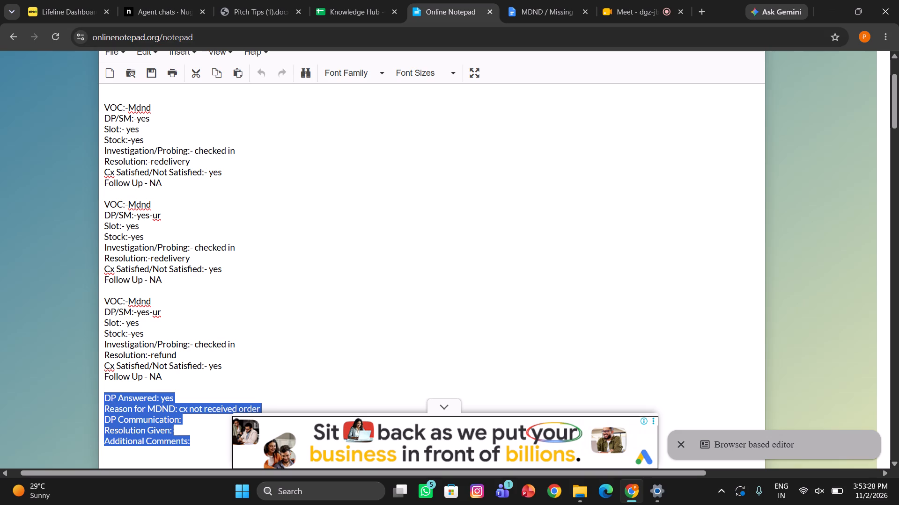
drag(170, 183, 108, 99)
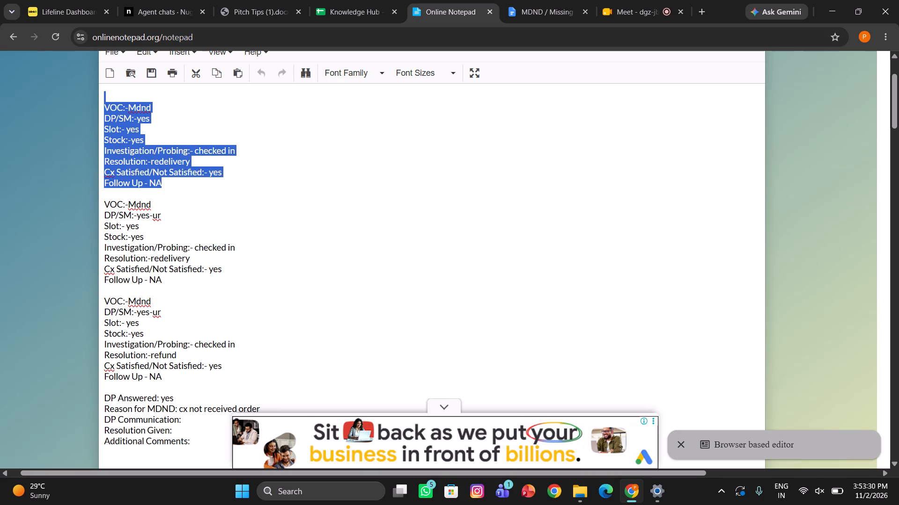
drag(108, 99, 108, 102)
drag(164, 377, 101, 299)
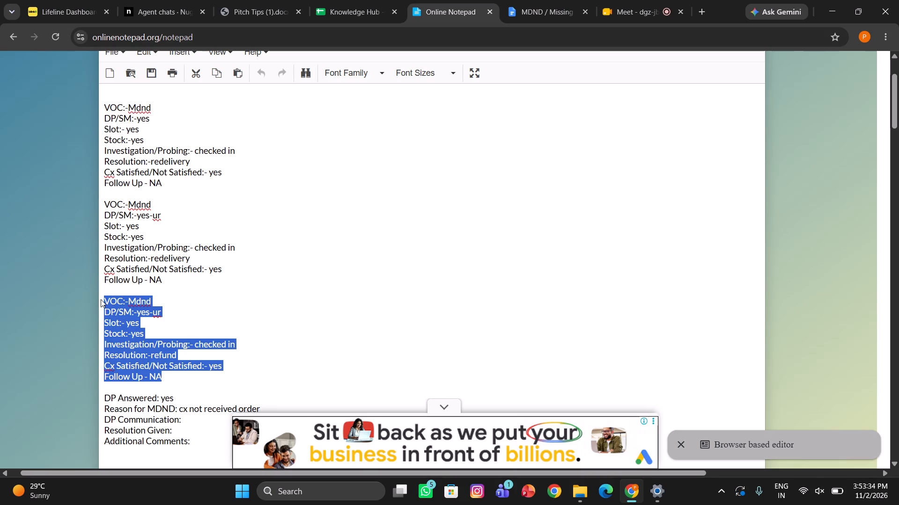
key(ctrl+c)
click(138, 0)
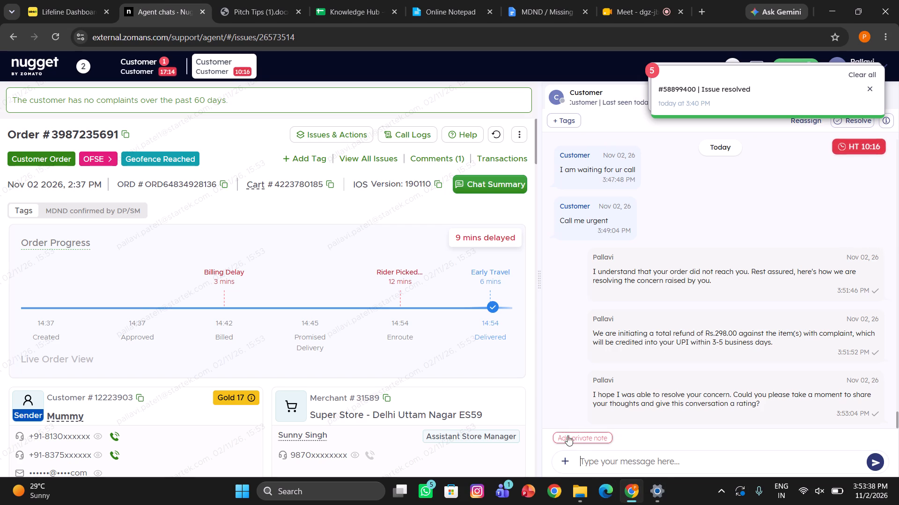
scroll(474, 445, down, 1)
scroll(429, 415, down, 1)
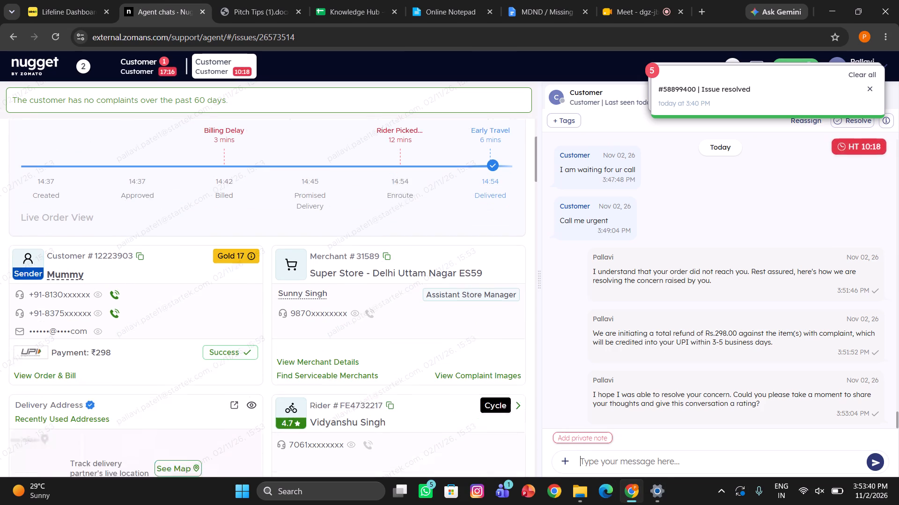
scroll(429, 415, down, 1)
scroll(385, 429, down, 2)
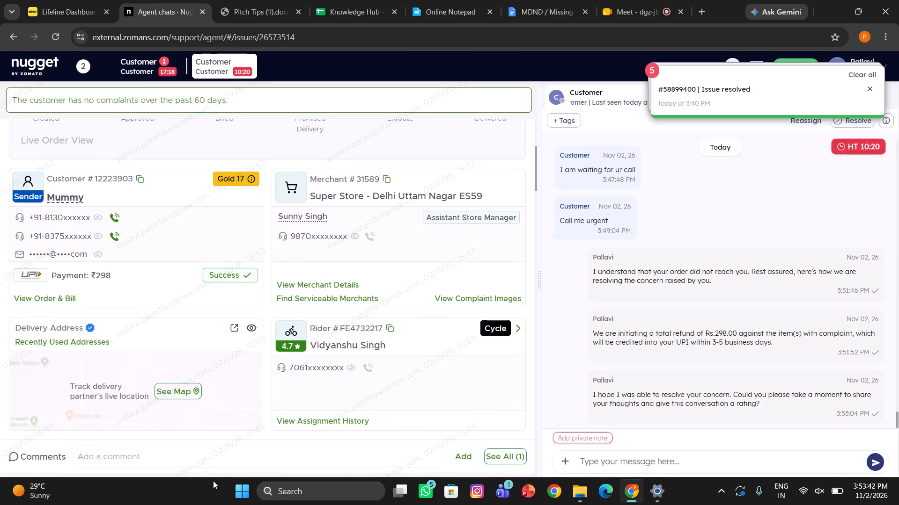
click(222, 463)
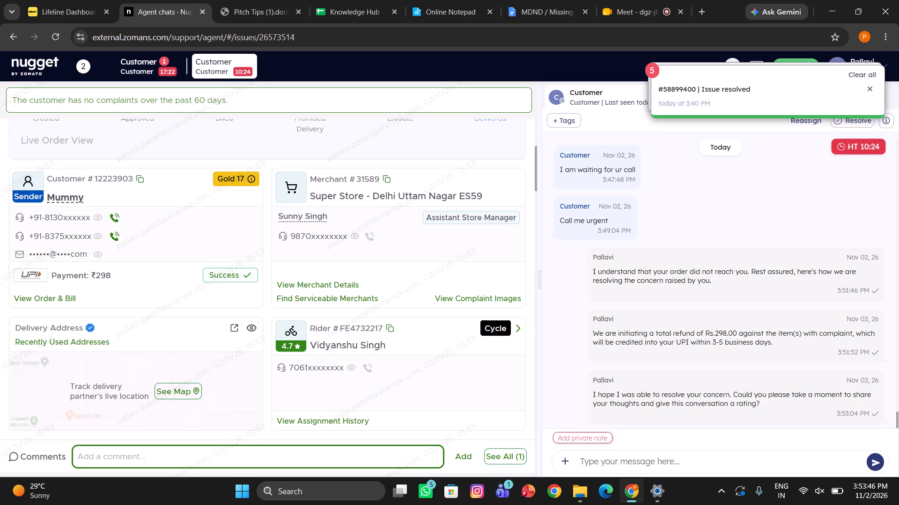
key(ctrl+v)
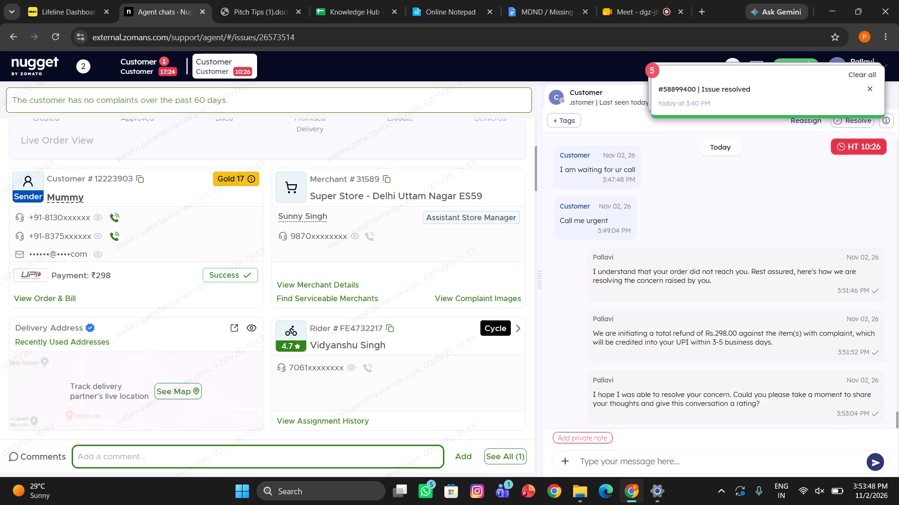
scroll(234, 459, right, 5)
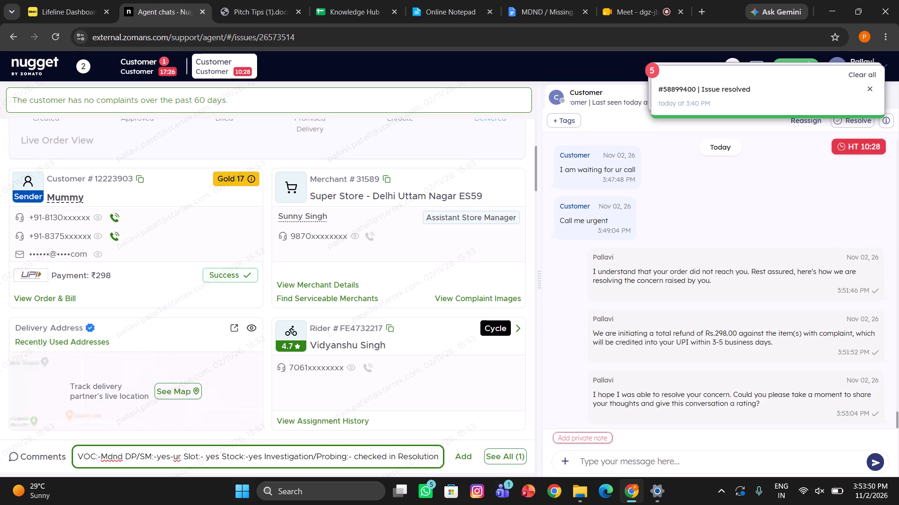
click(179, 459)
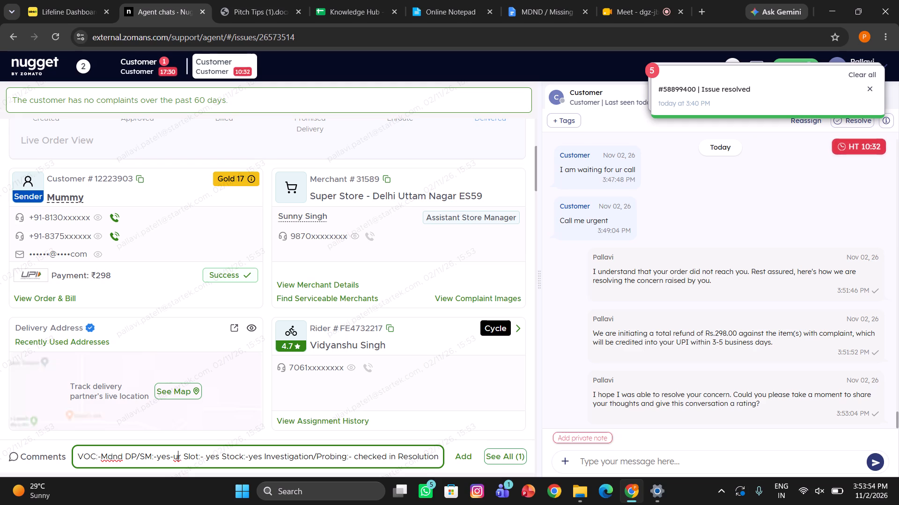
key(Right)
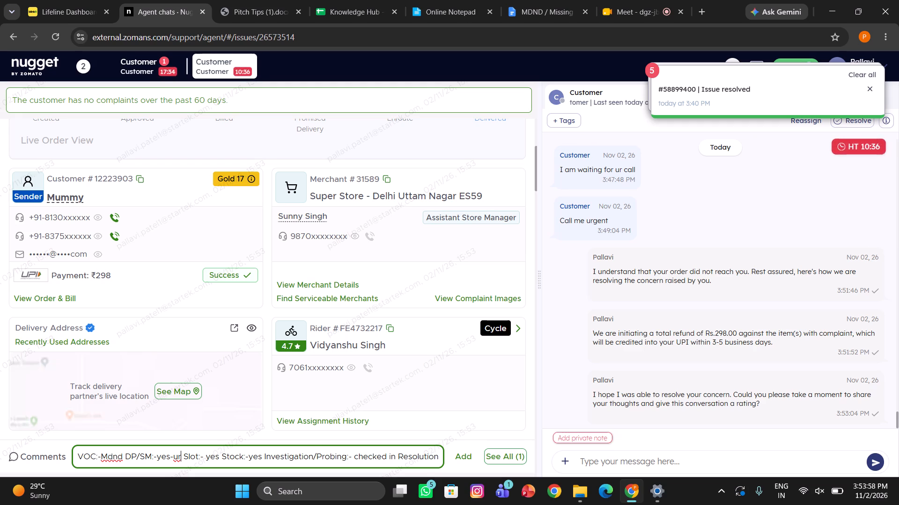
key(BackSpace)
key(BackSpace)
key(BackSpace)
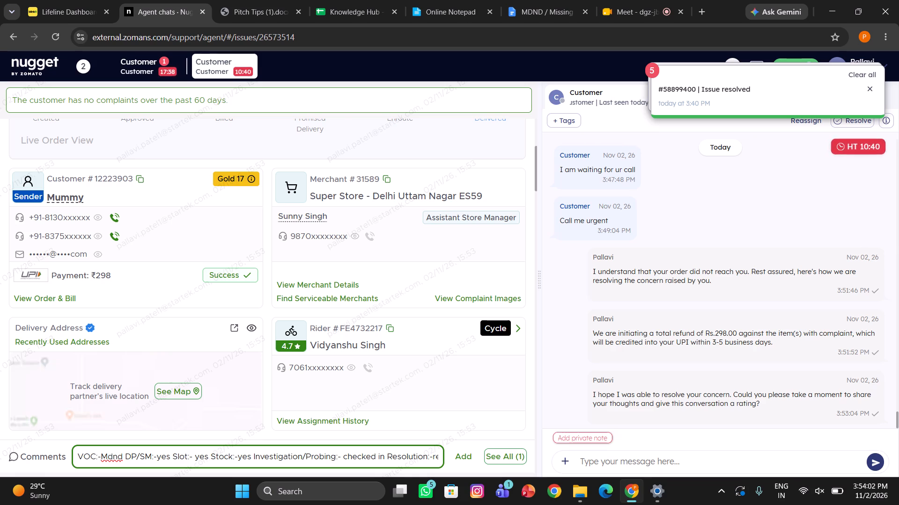
key(Return)
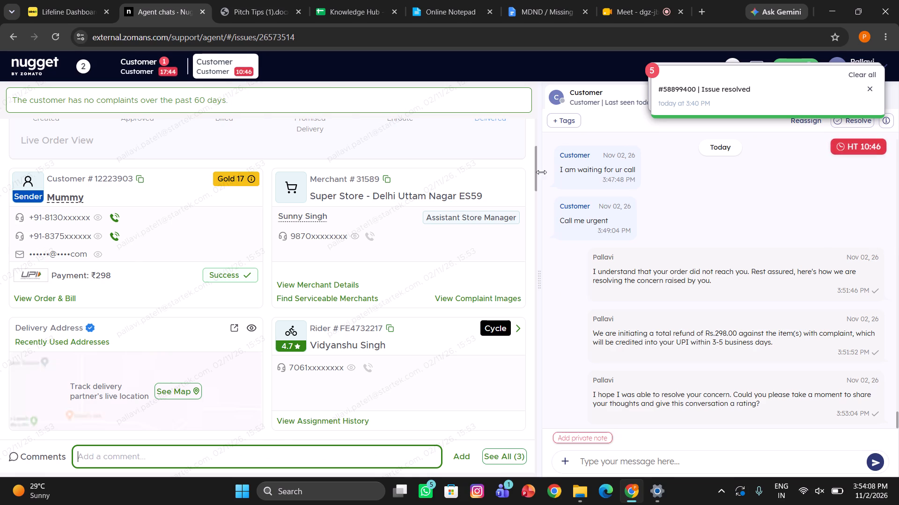
Add a private note from the notepad's DP Answered template, with DP Communication "dp said item was not at store" and Resolution Given "refund".
click(435, 0)
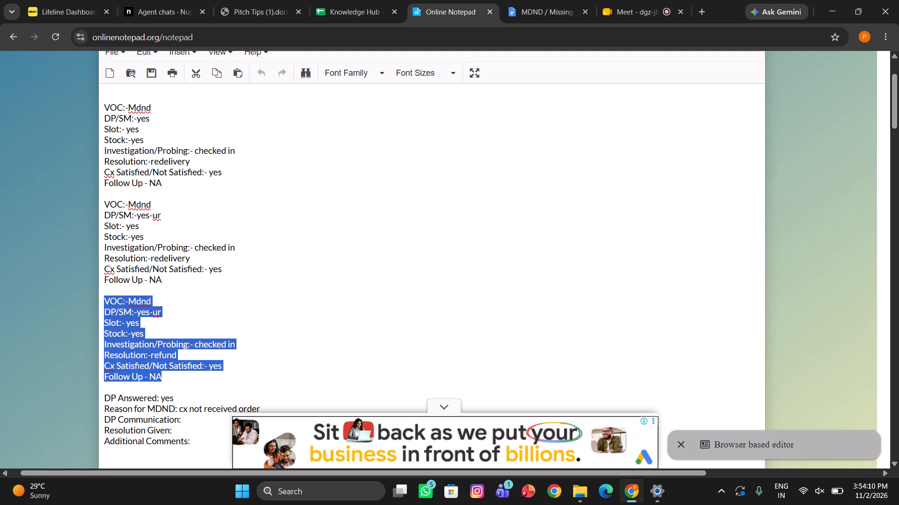
drag(193, 442, 96, 400)
key(ctrl+c)
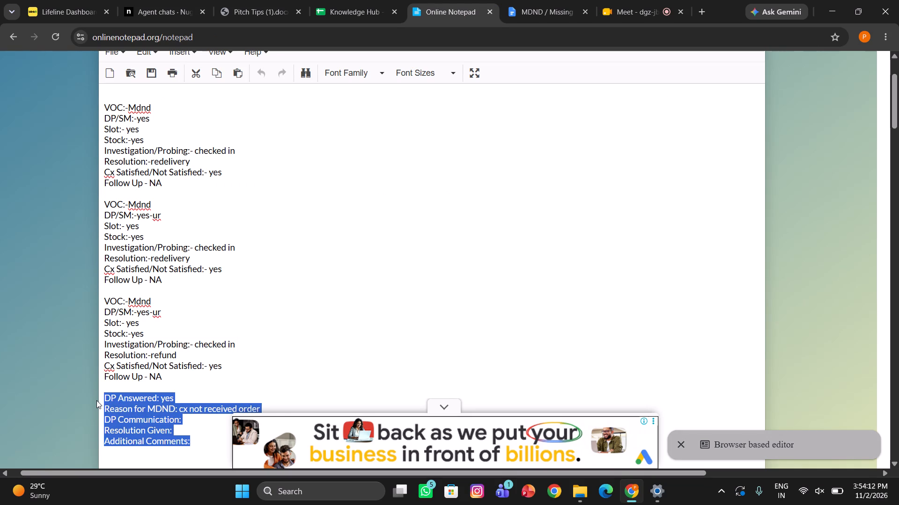
click(183, 0)
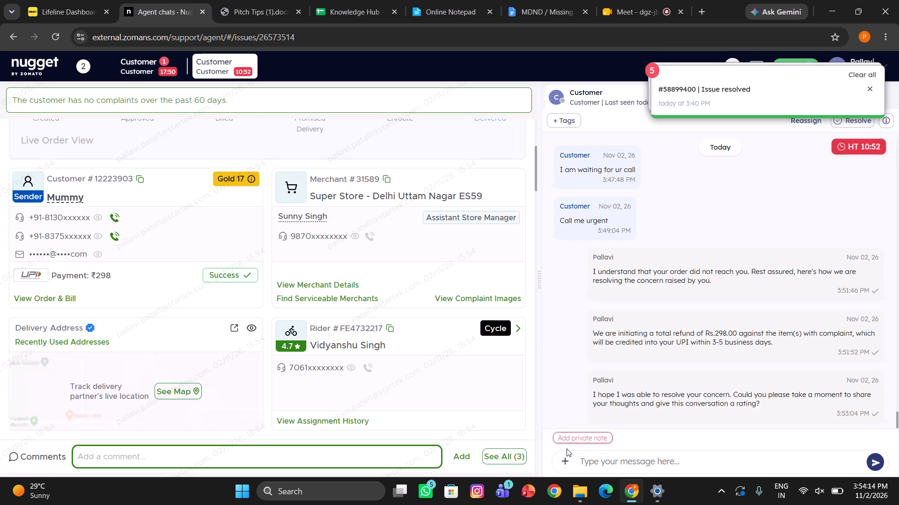
click(579, 435)
key(ctrl+v)
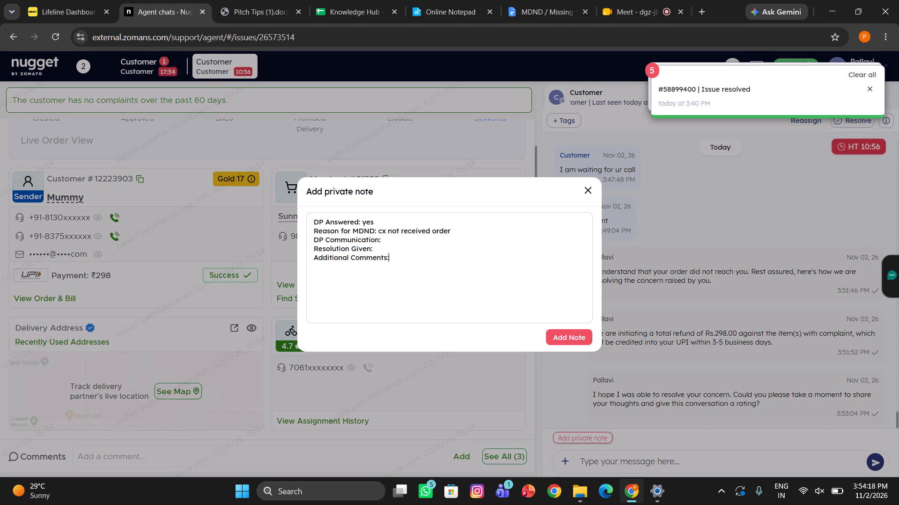
click(388, 238)
key(space)
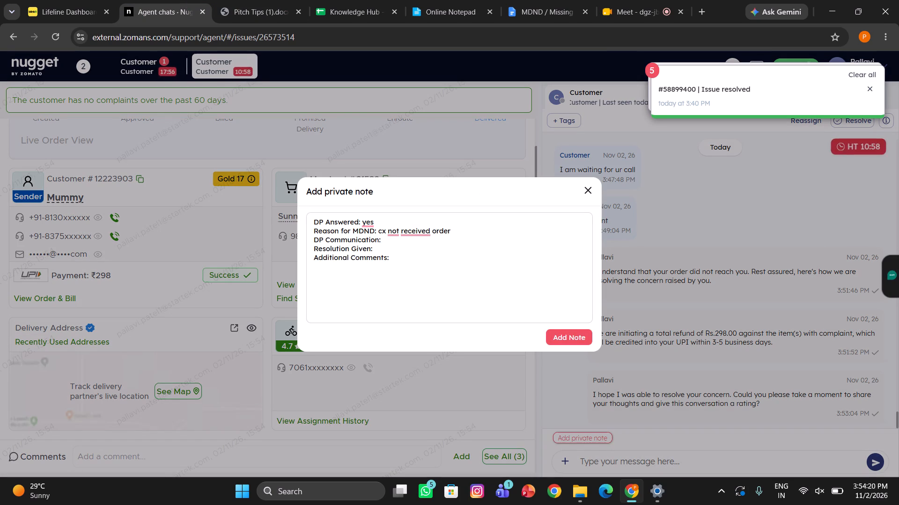
text(dp said item was not at store)
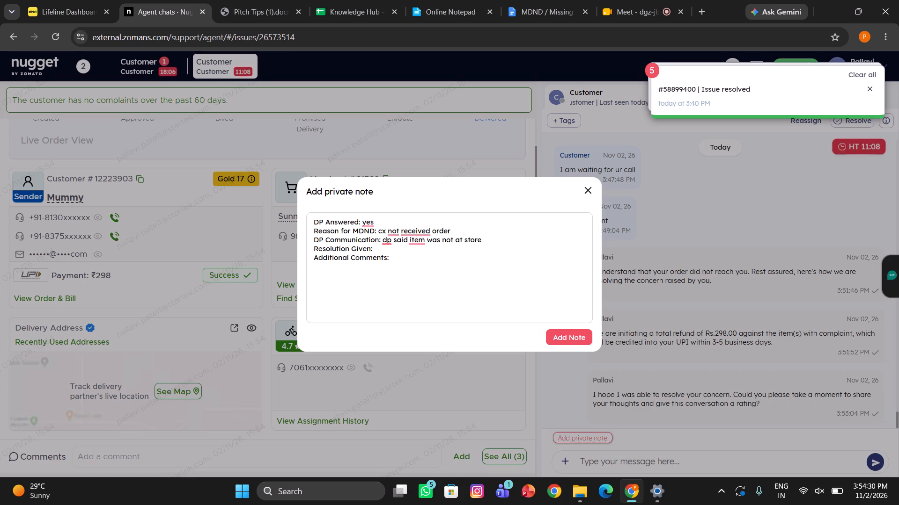
click(383, 250)
key(space)
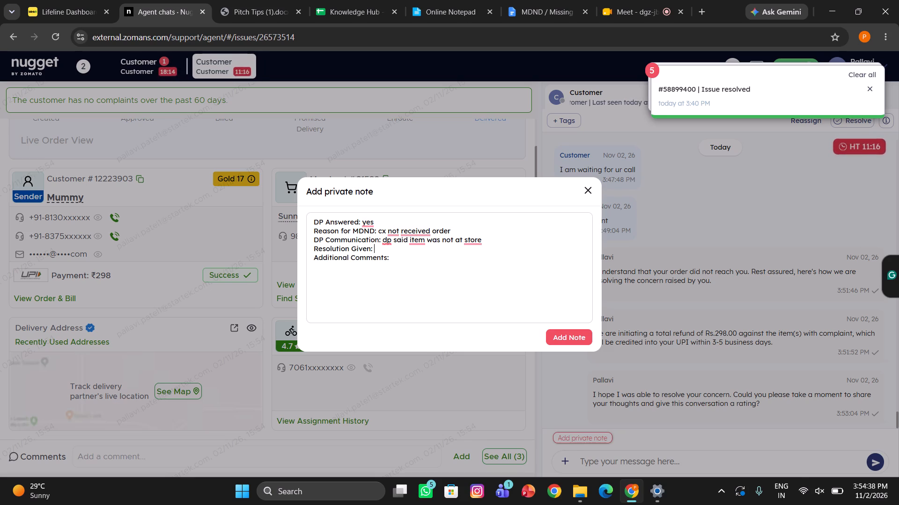
text(refund)
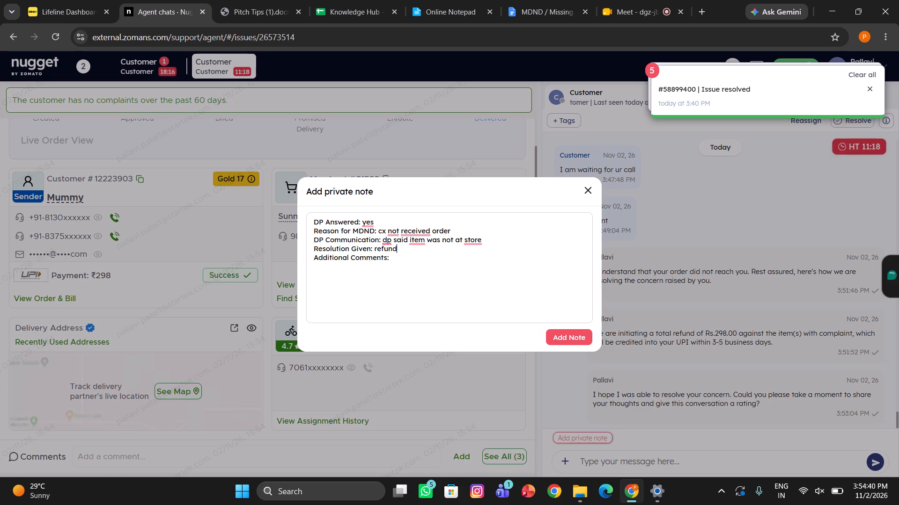
click(584, 331)
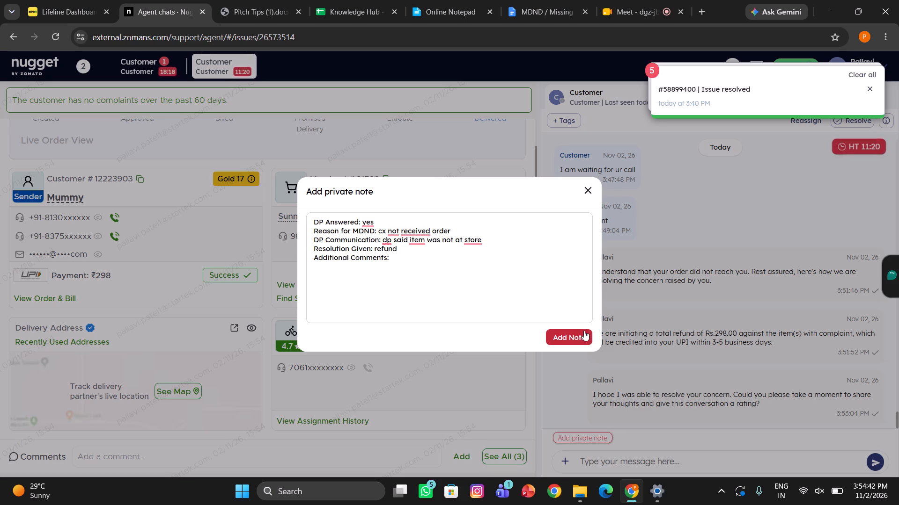
click(623, 465)
text(/clo)
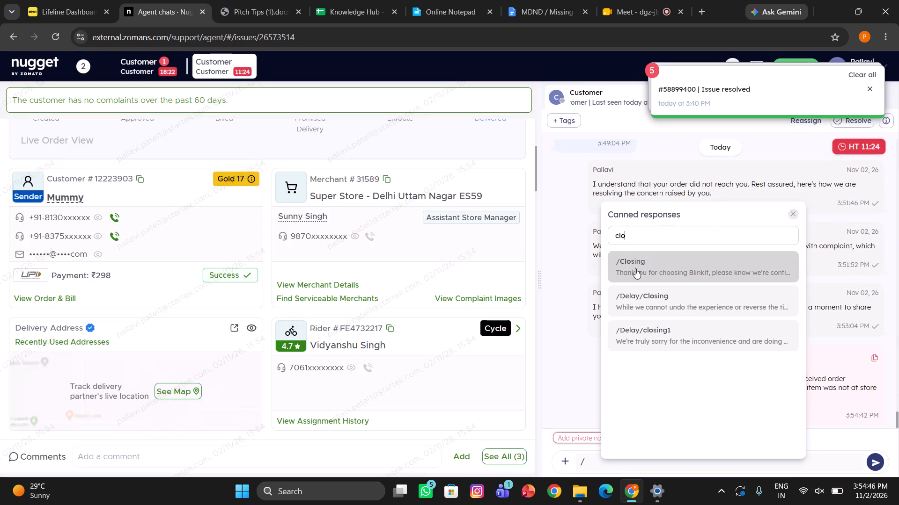
click(635, 268)
key(Return)
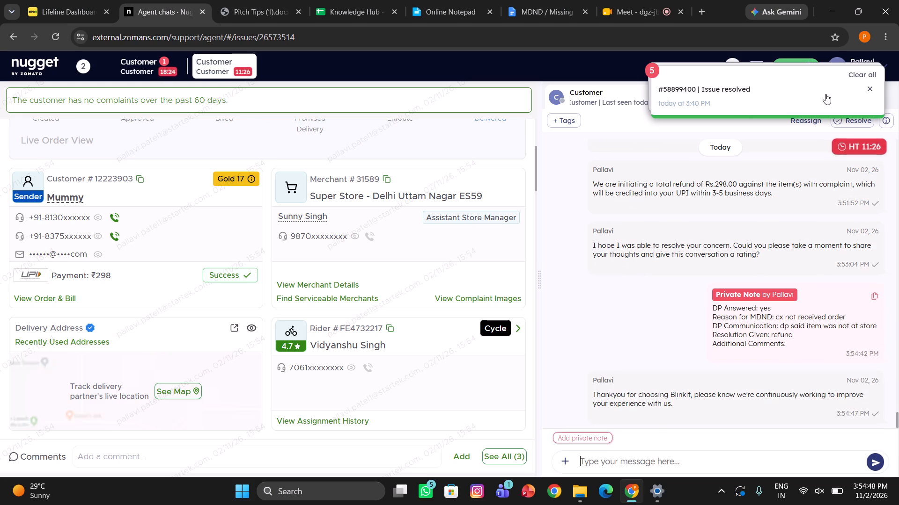
click(850, 123)
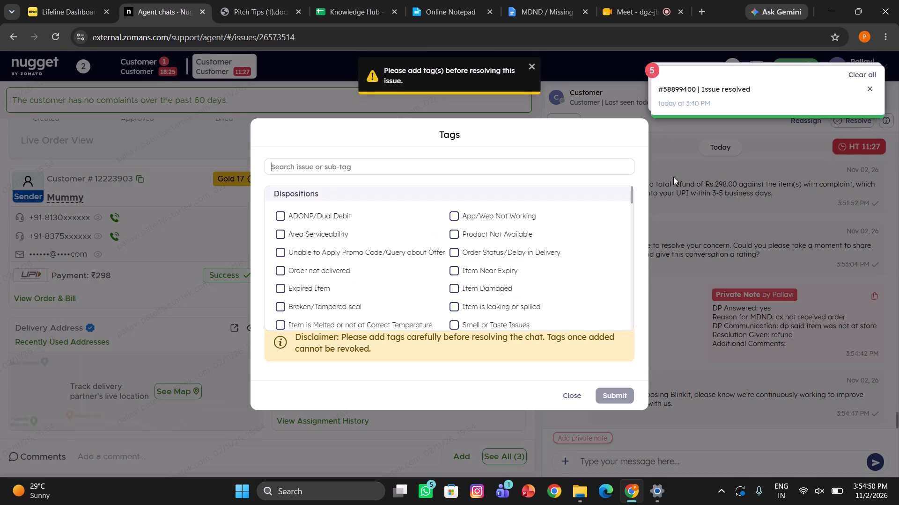
text(mdnd)
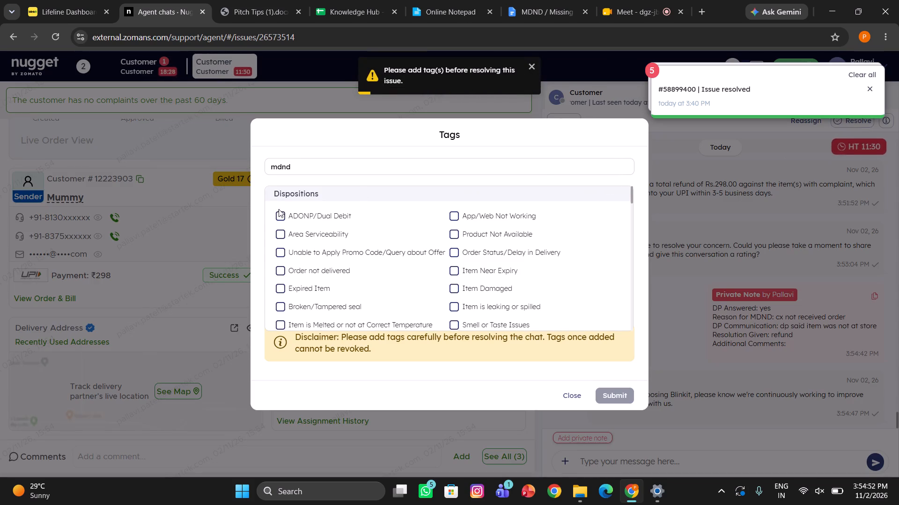
click(366, 232)
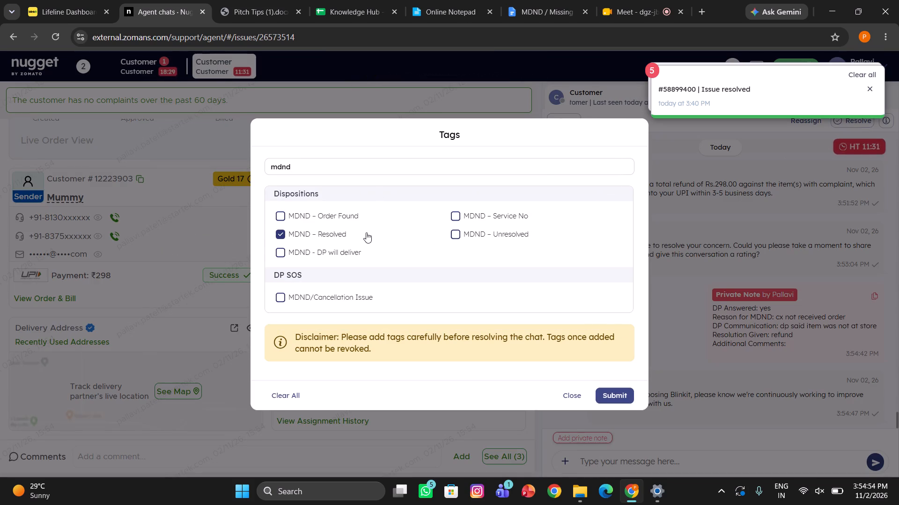
click(614, 403)
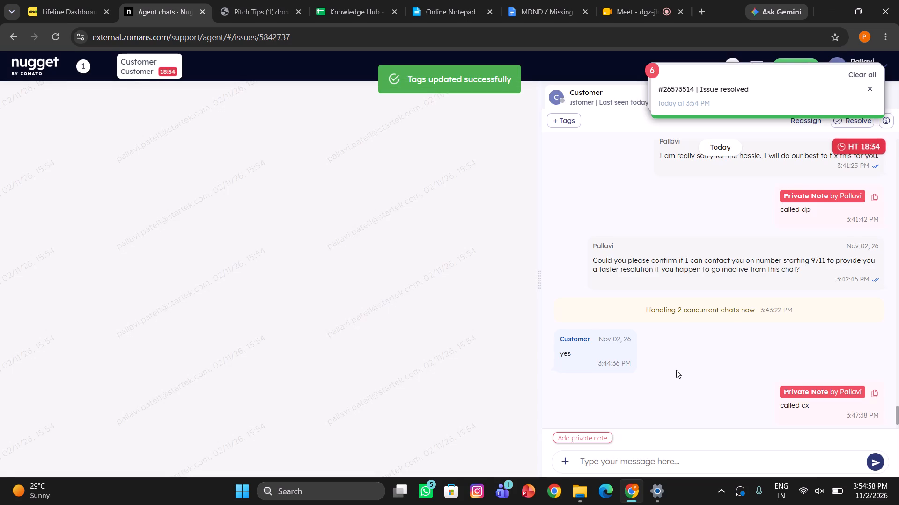
Reply to the remaining customer's delivery-time question with "Please wait, I am confirming with the delivery partner.".
scroll(676, 370, down, 3)
scroll(463, 396, down, 3)
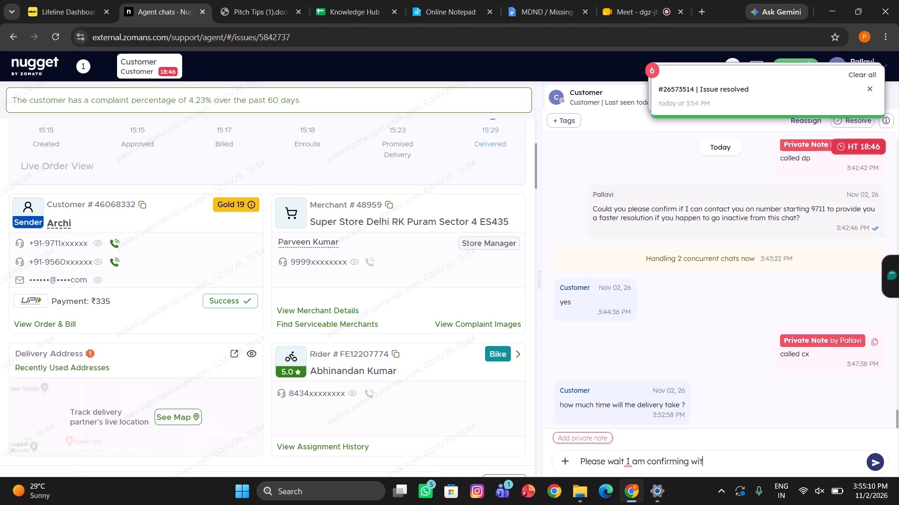
key(BackSpace)
text(livery partner)
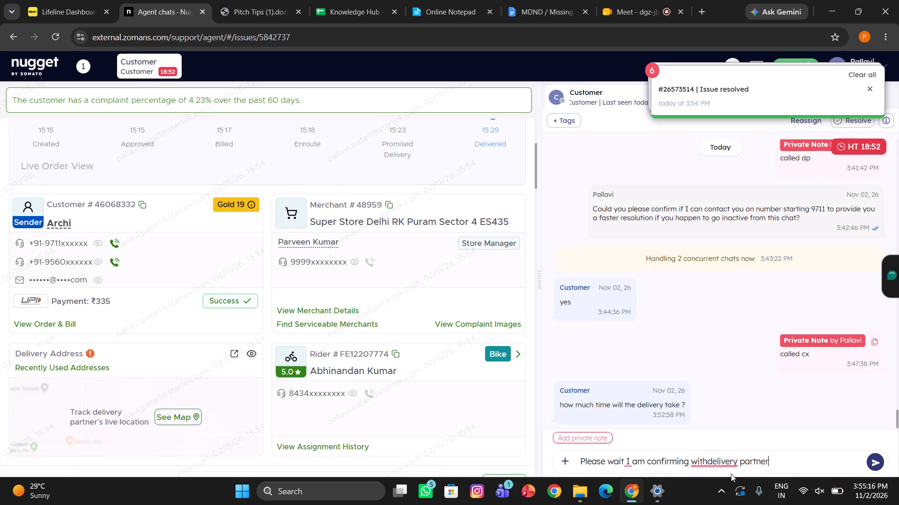
click(703, 384)
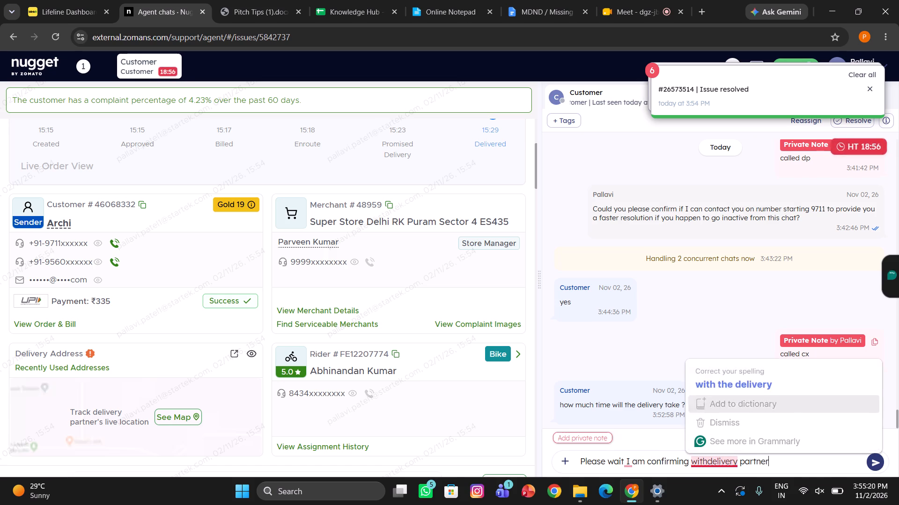
click(705, 387)
text(with the delivery)
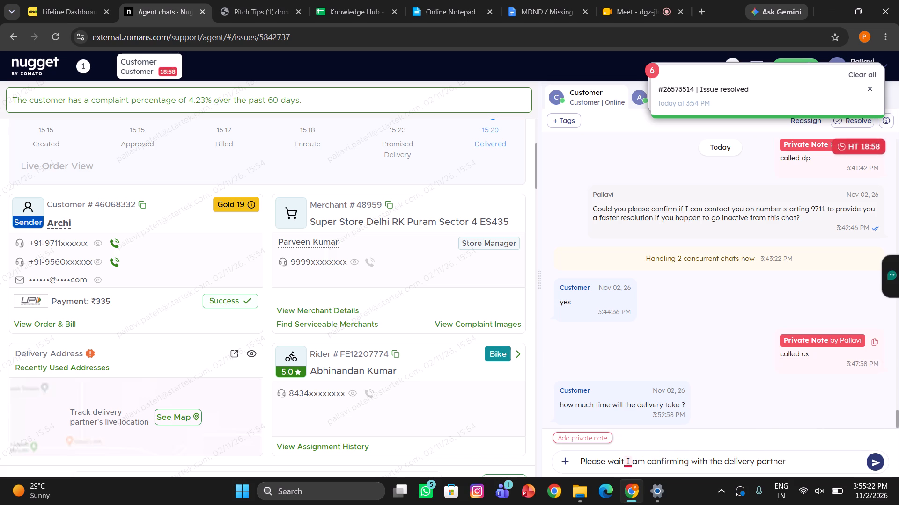
click(629, 407)
key(comma)
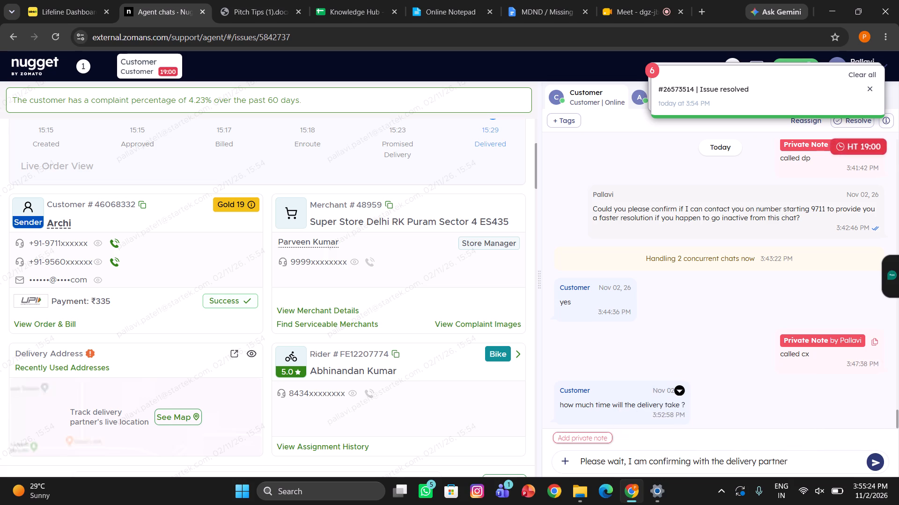
click(796, 463)
key(period)
key(Return)
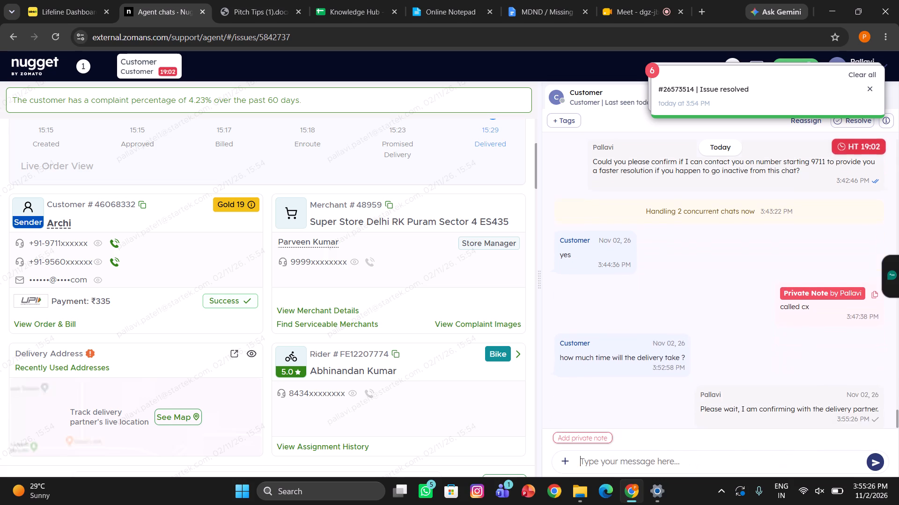
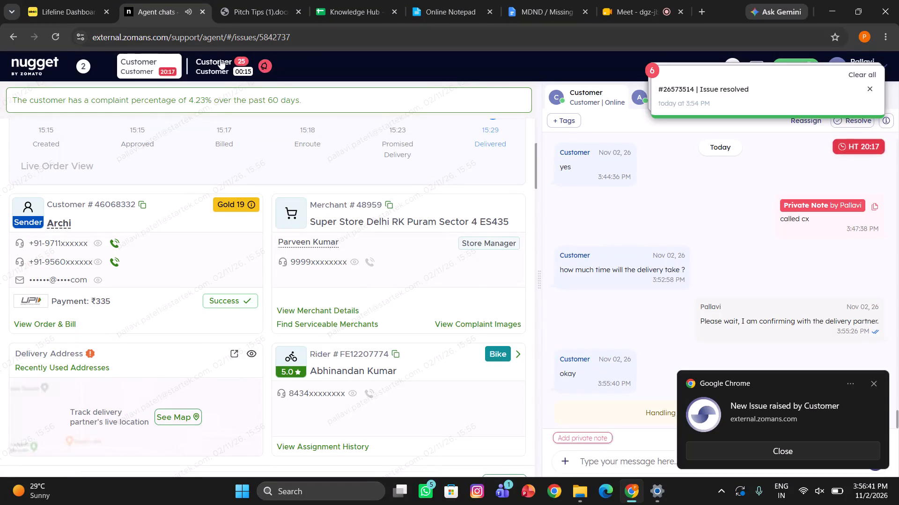
Open the newly raised customer chat and send the suggested greeting asking the customer to check around the doorstep.
click(222, 62)
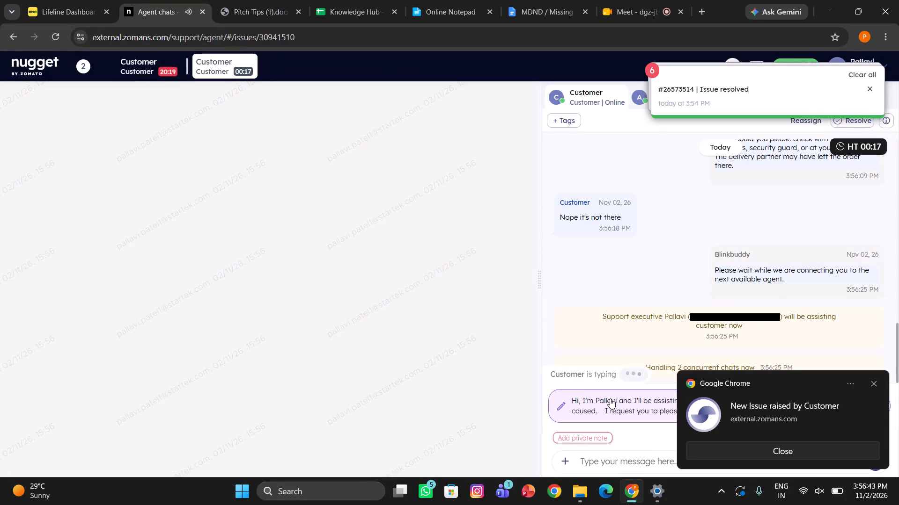
click(610, 398)
click(610, 398)
key(Return)
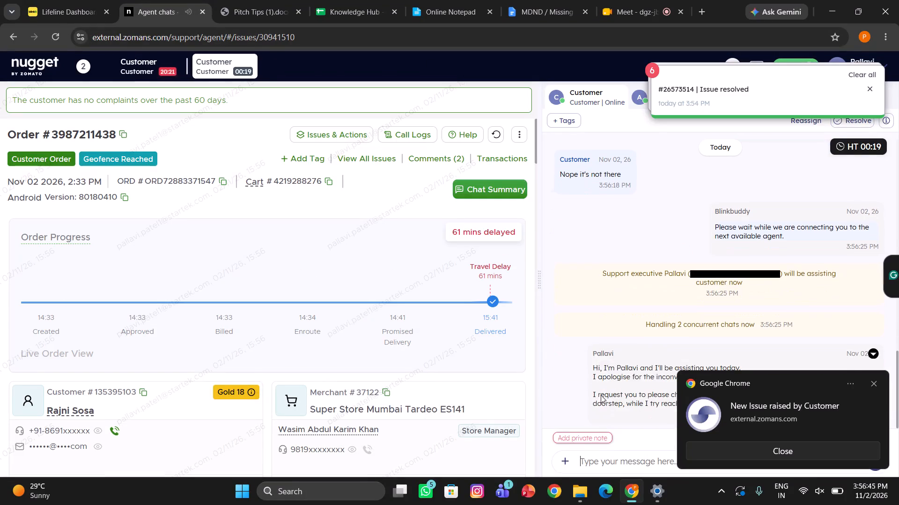
scroll(435, 381, down, 3)
click(370, 260)
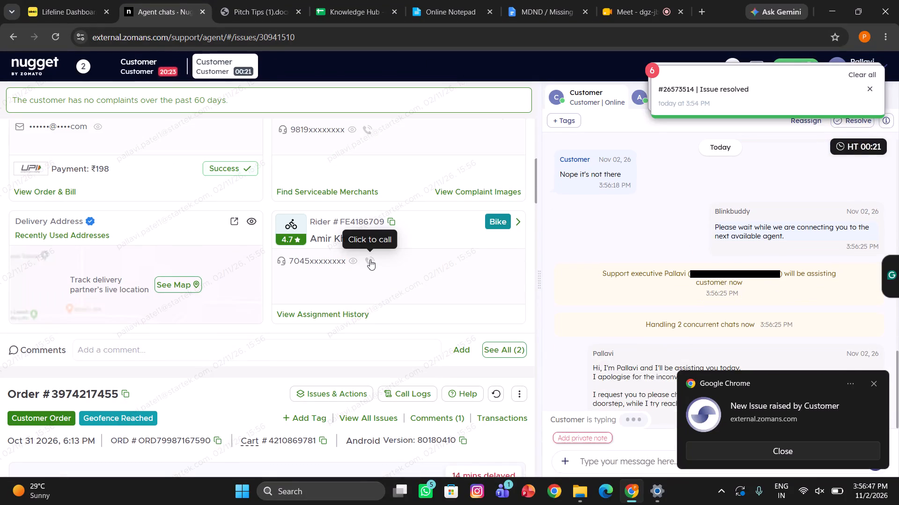
click(473, 346)
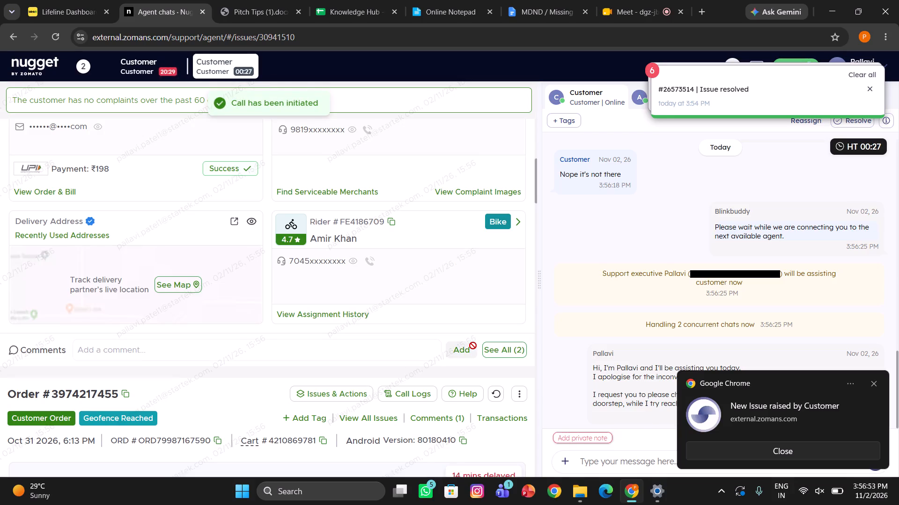
click(585, 441)
key(v)
key(BackSpace)
text(called dp)
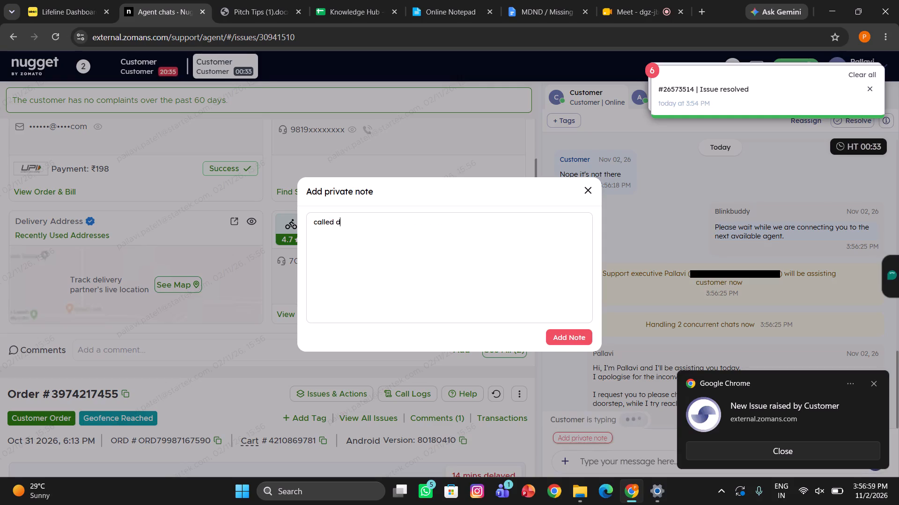
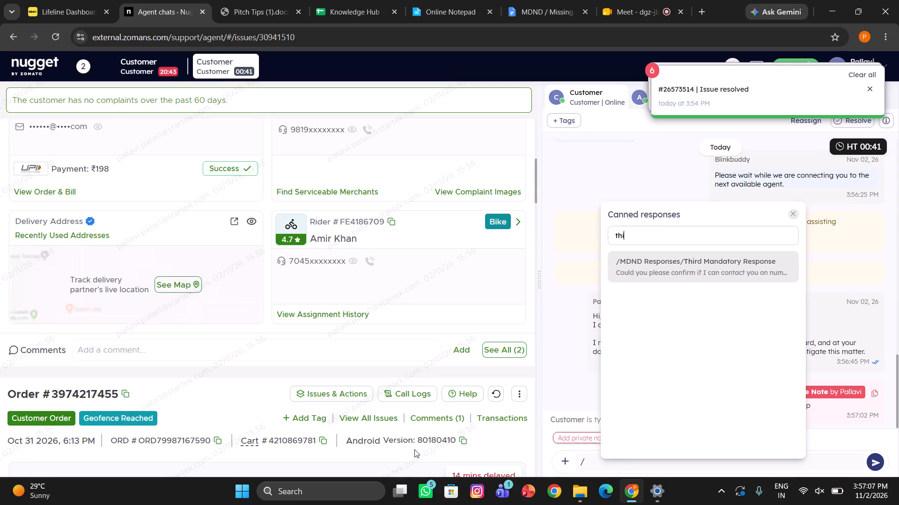
Insert the canned Third Mandatory Response asking for permission to contact the customer by phone.
click(674, 273)
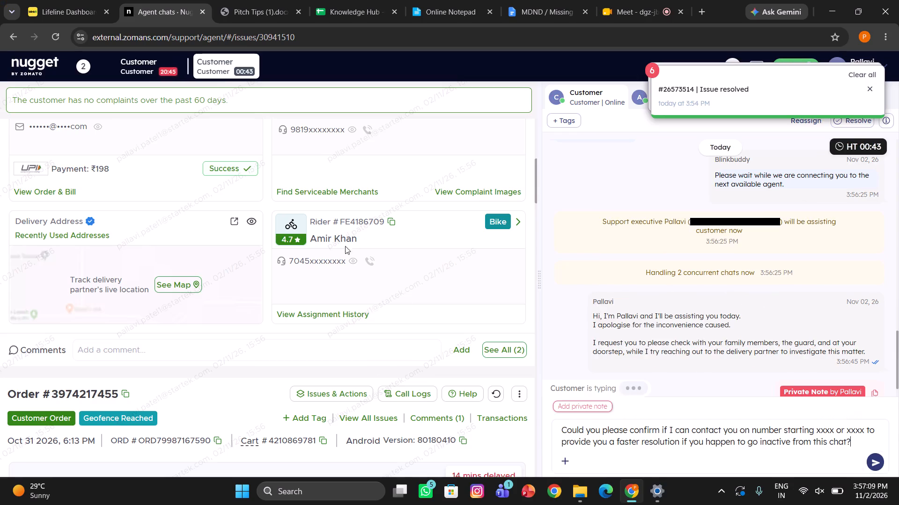
Call the delivery partner assigned to this customer's delivered order again.
click(374, 264)
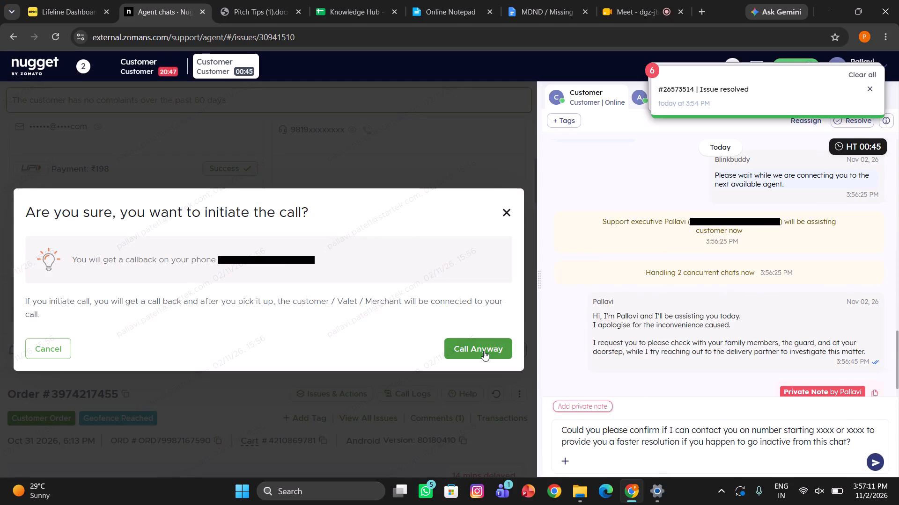
click(484, 352)
Replace the xxxx placeholders in the contact-confirmation reply with the first four digits of the customer's registered number and send it.
scroll(649, 325, down, 3)
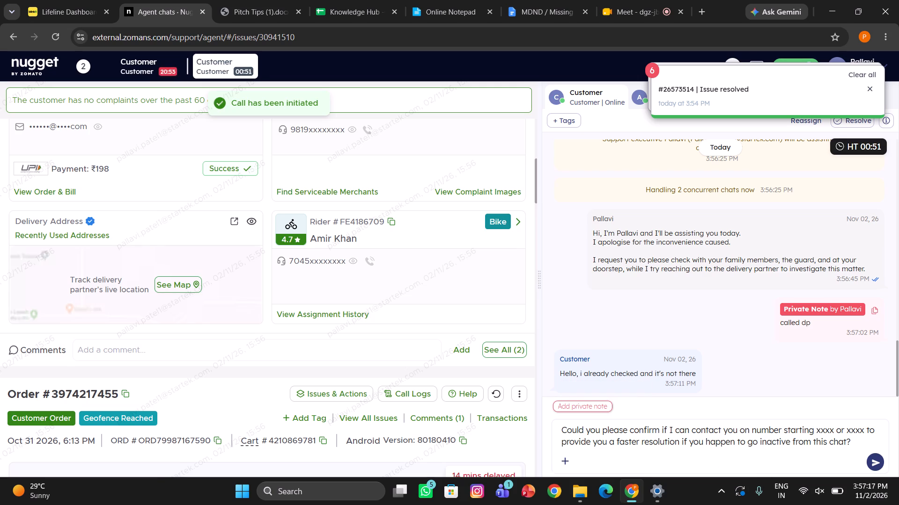
drag(817, 432, 864, 429)
key(BackSpace)
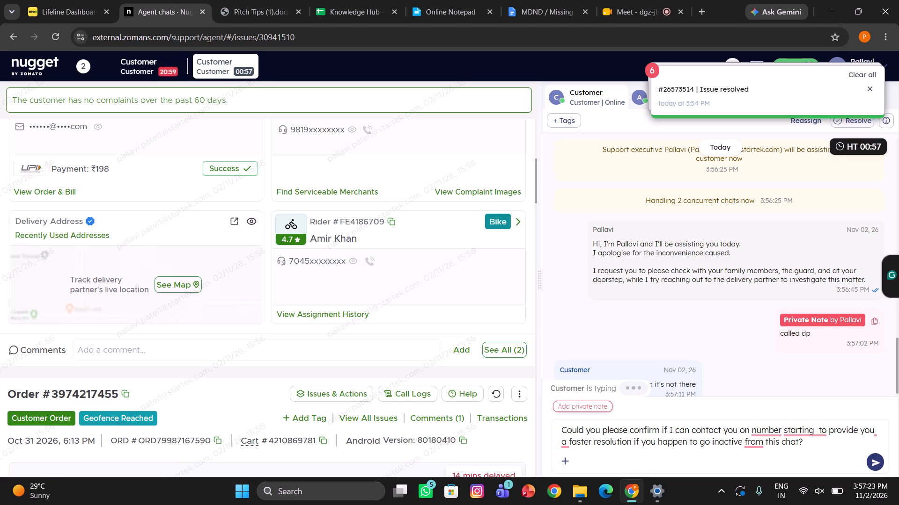
scroll(413, 246, up, 2)
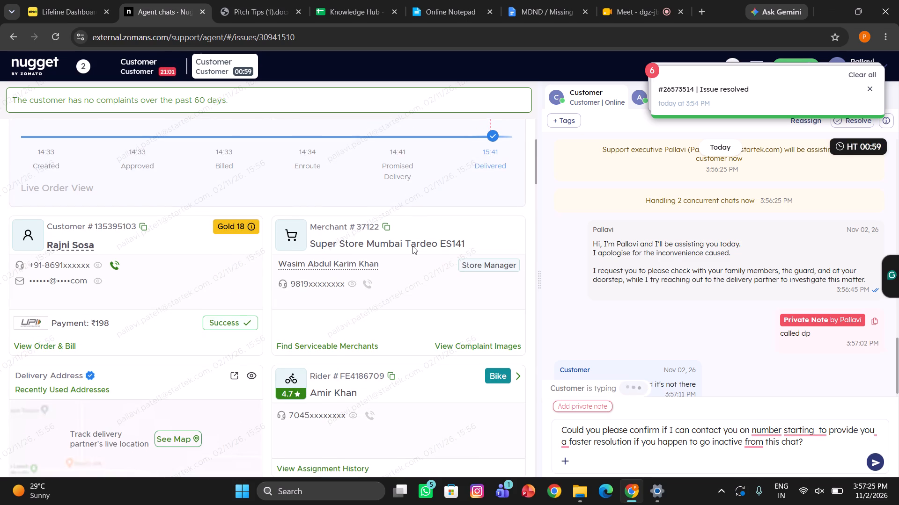
key(8)
key(6)
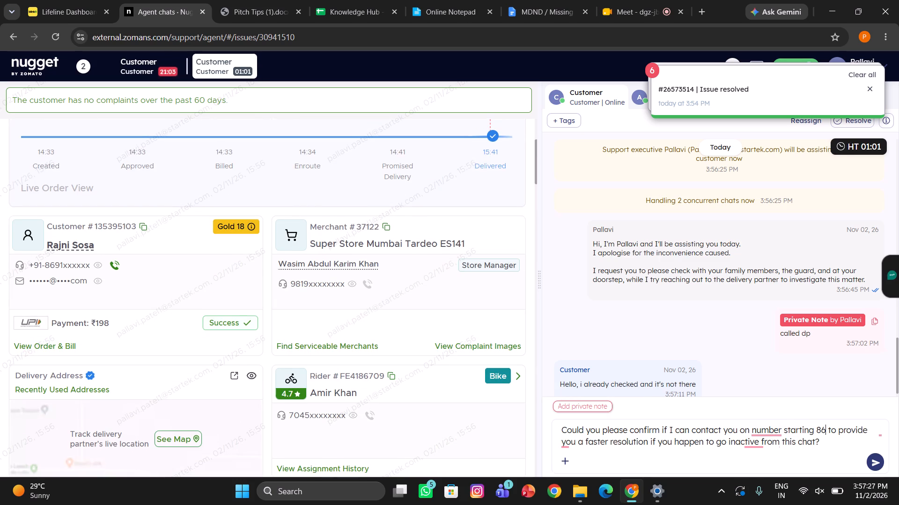
text(91)
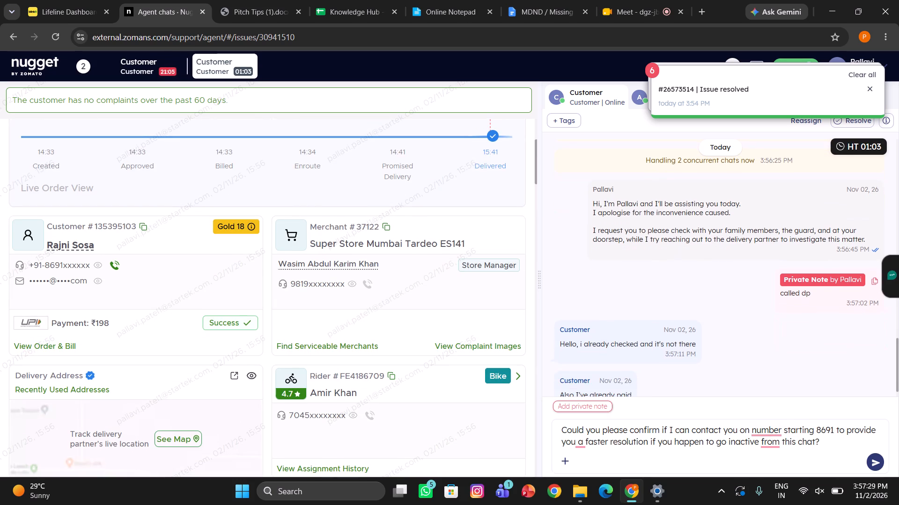
key(Return)
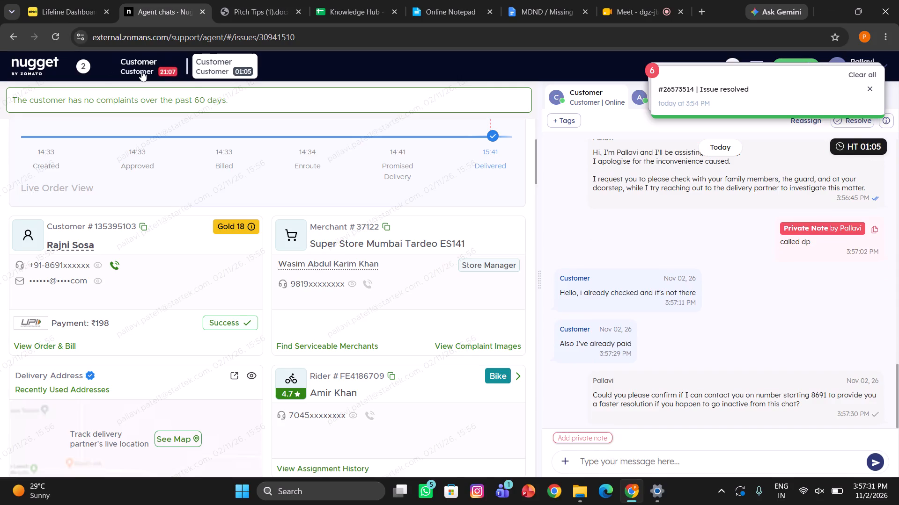
click(141, 71)
scroll(680, 367, down, 2)
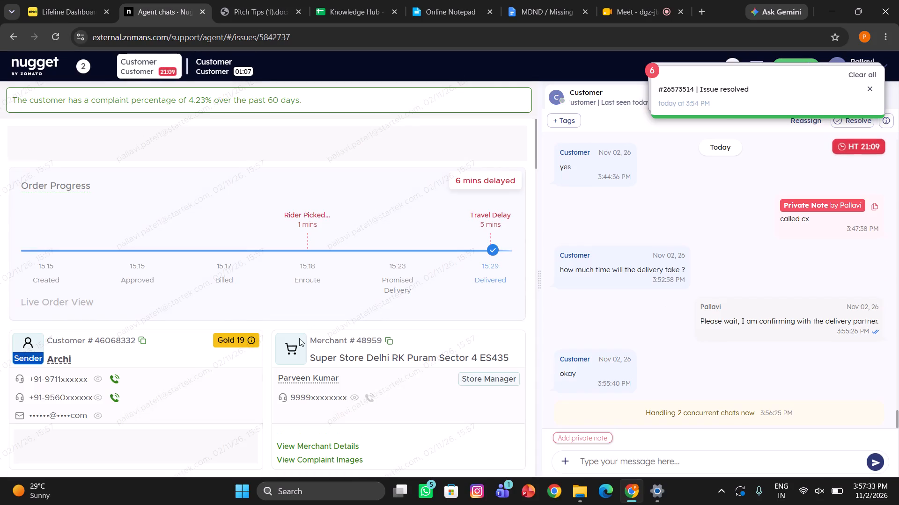
scroll(282, 348, down, 6)
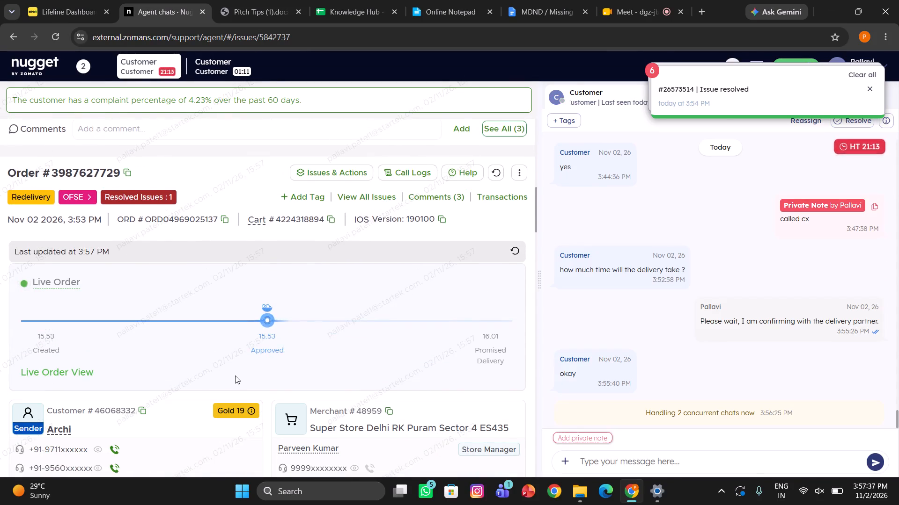
scroll(235, 375, down, 2)
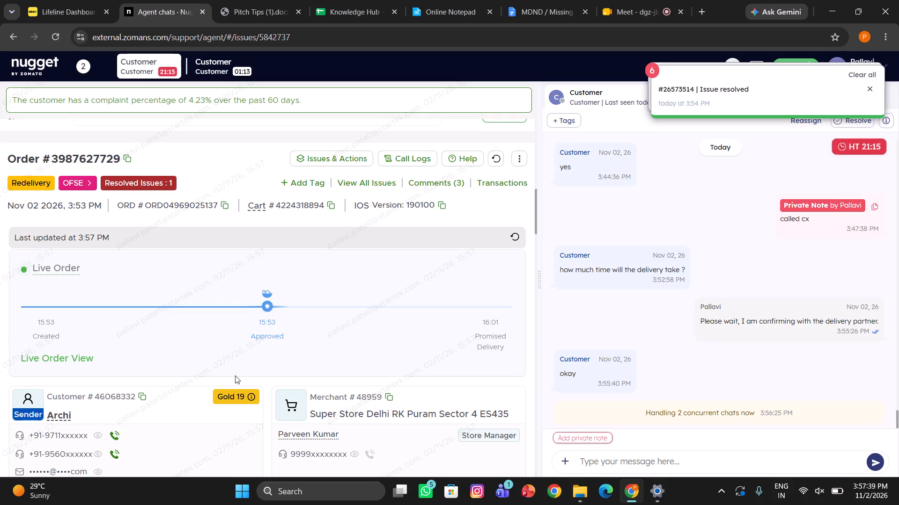
scroll(235, 375, down, 1)
scroll(235, 375, up, 3)
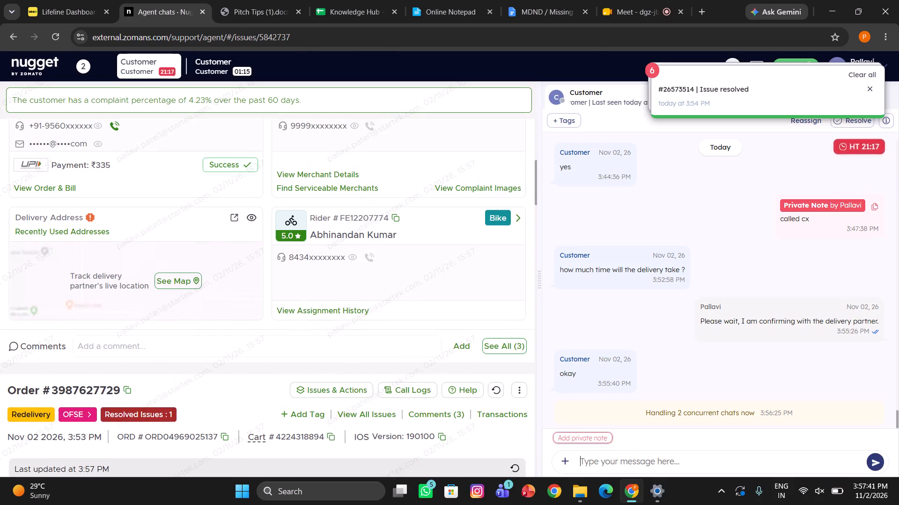
click(368, 252)
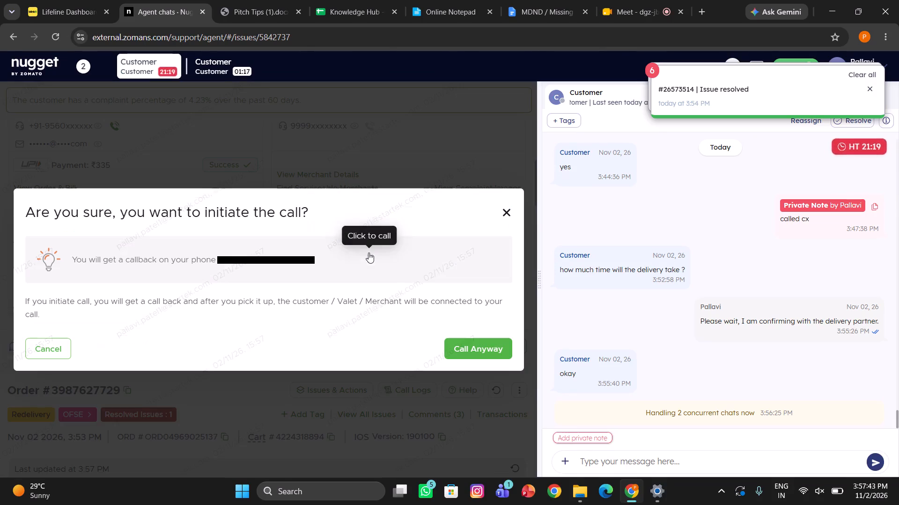
click(486, 344)
Add the private note "called dp" to the longer-running customer's chat.
click(573, 438)
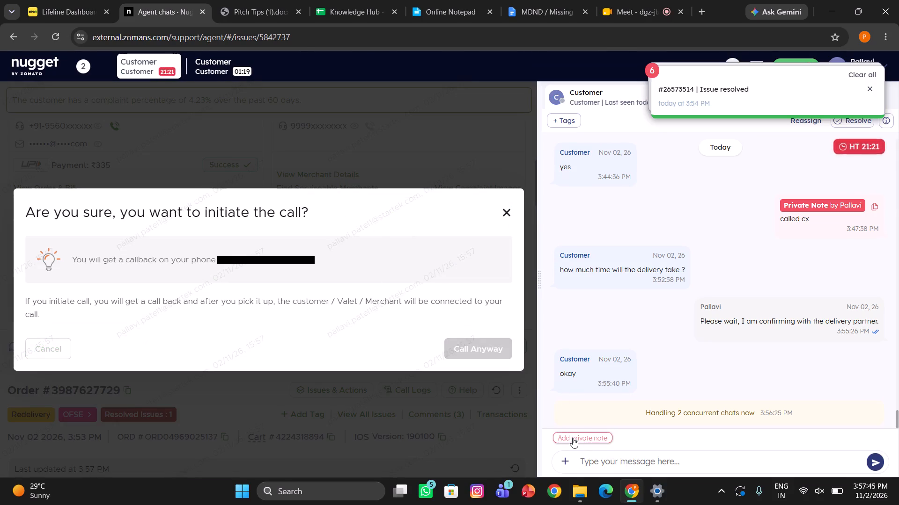
text(called)
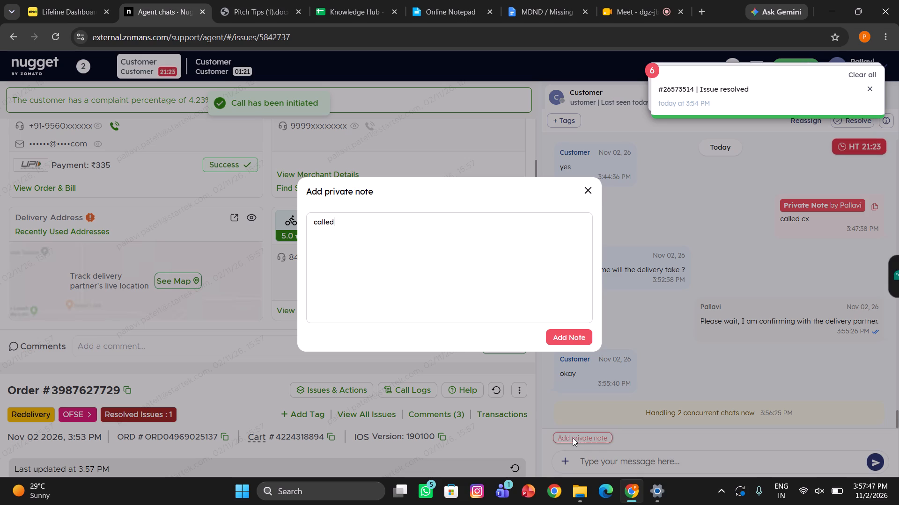
key(space)
text(d[)
key(BackSpace)
key(p)
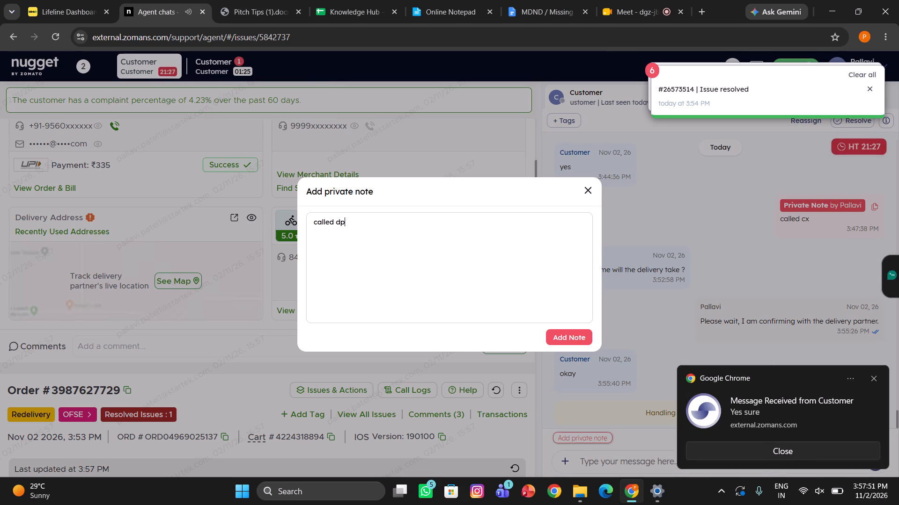
click(569, 342)
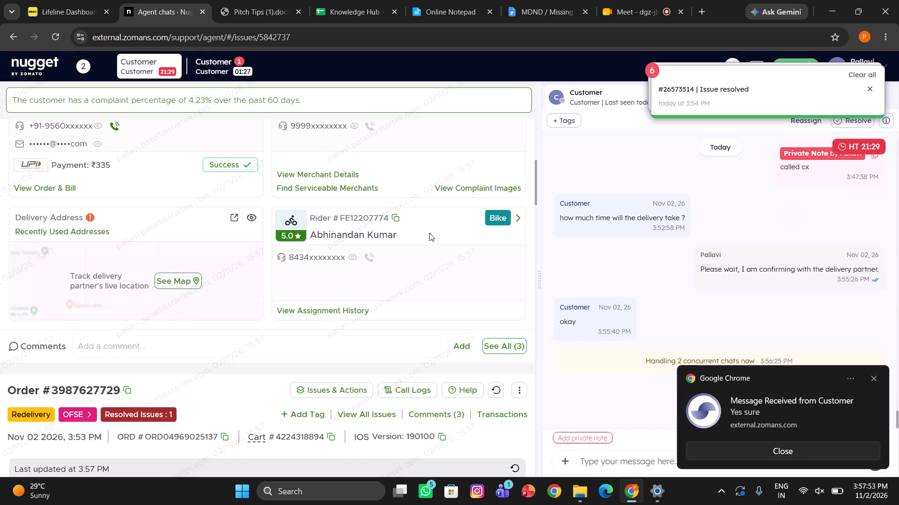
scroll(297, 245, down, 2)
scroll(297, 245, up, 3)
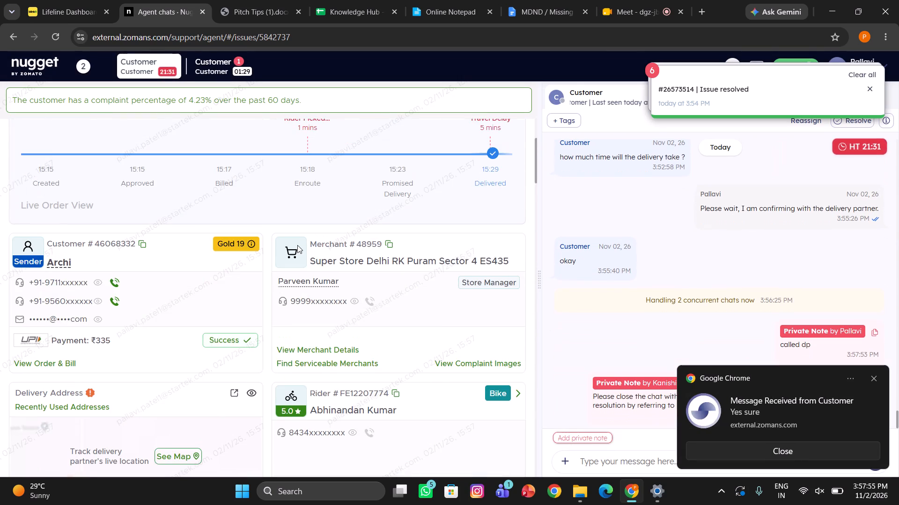
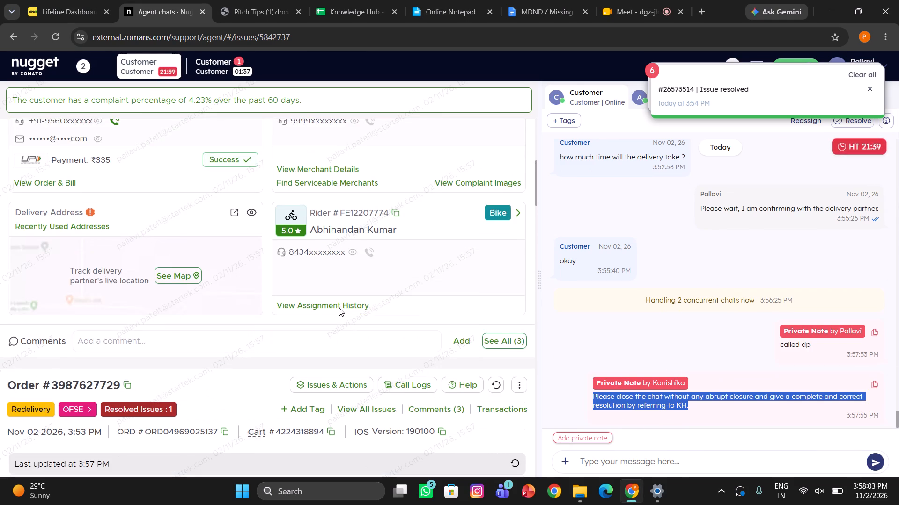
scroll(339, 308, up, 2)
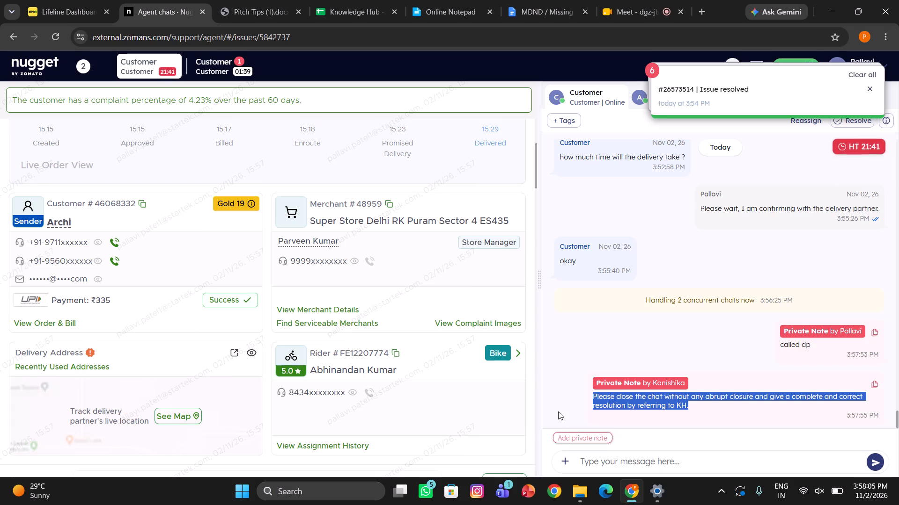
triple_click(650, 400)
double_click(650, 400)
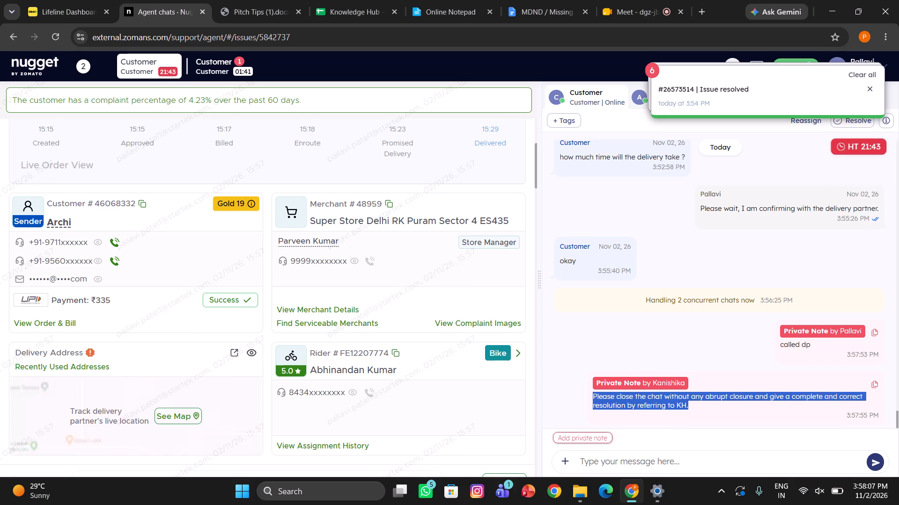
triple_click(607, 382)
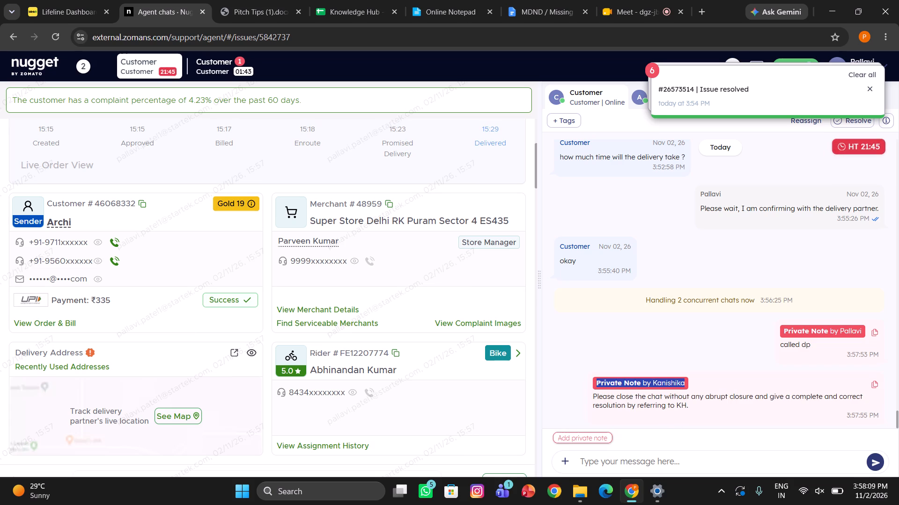
click(253, 353)
click(253, 353)
click(253, 353)
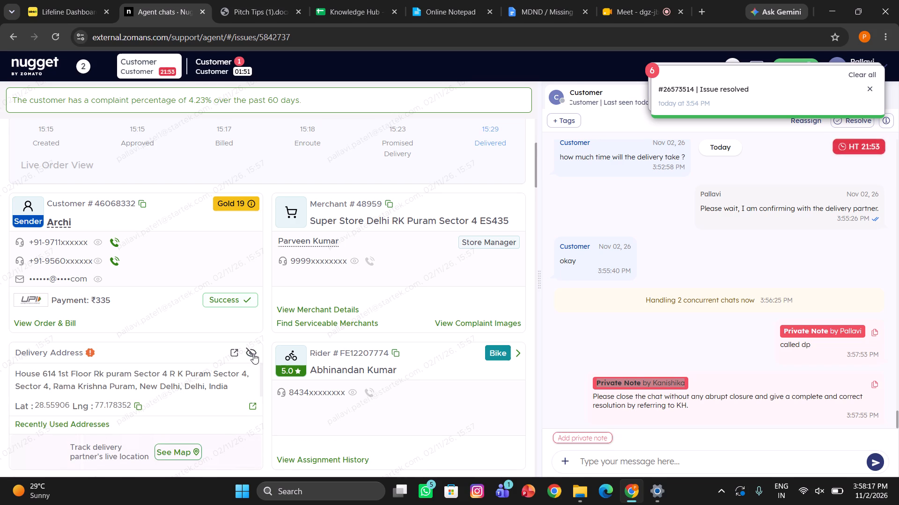
click(62, 325)
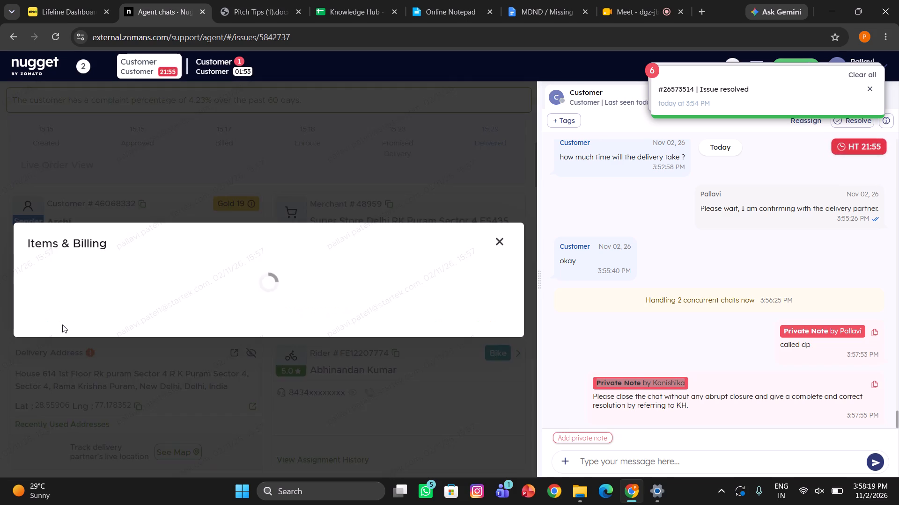
scroll(249, 281, down, 8)
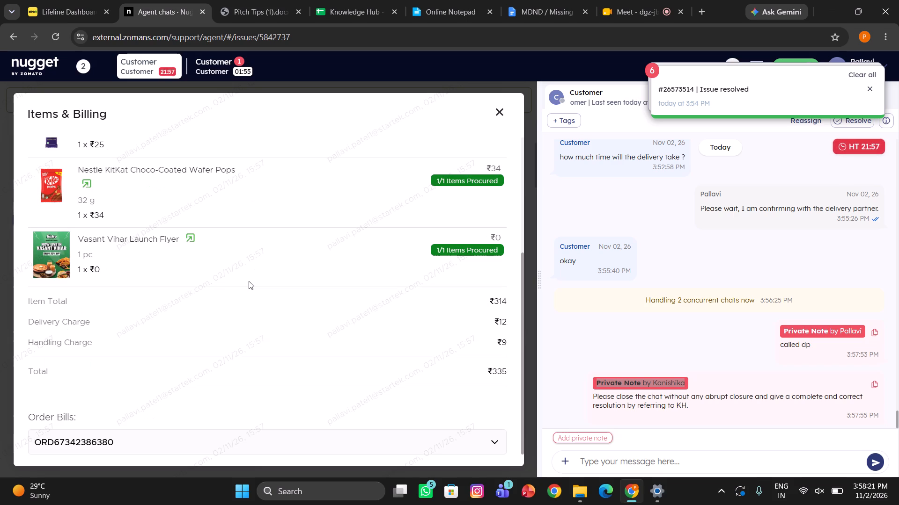
click(498, 113)
scroll(245, 308, down, 7)
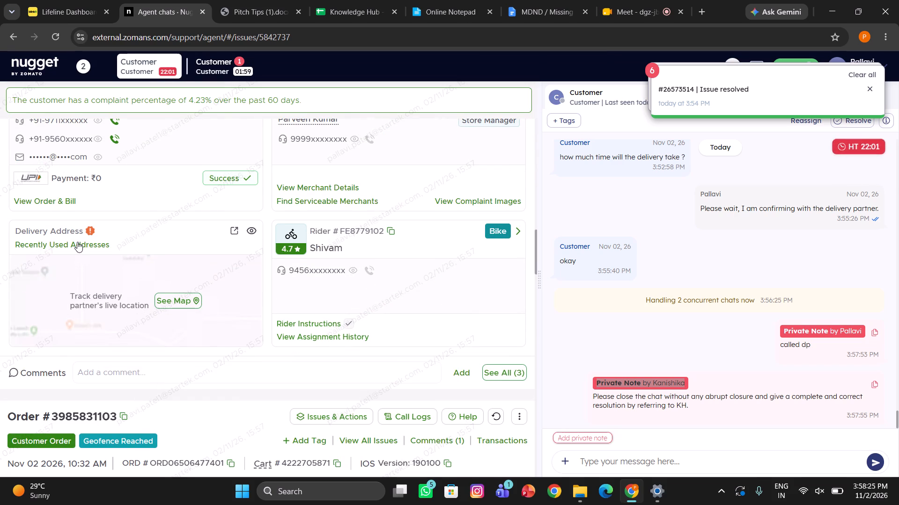
click(47, 197)
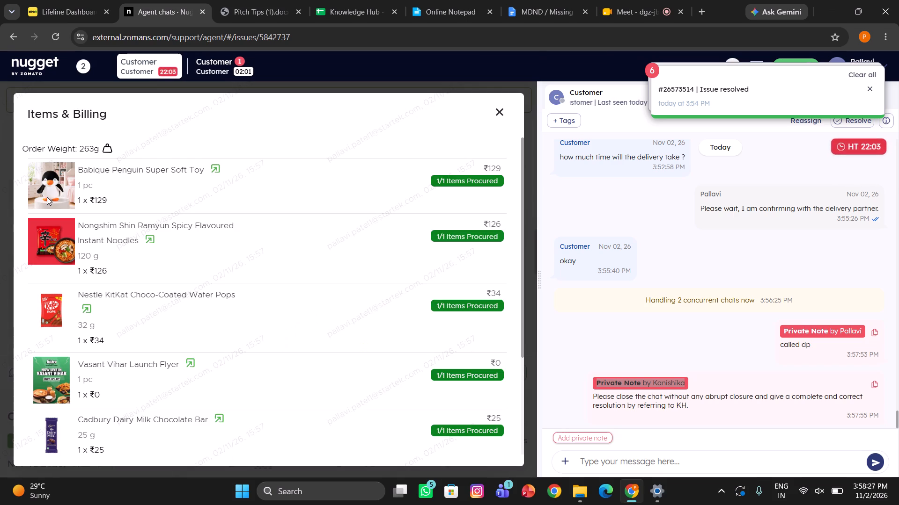
scroll(192, 270, down, 3)
scroll(192, 270, up, 5)
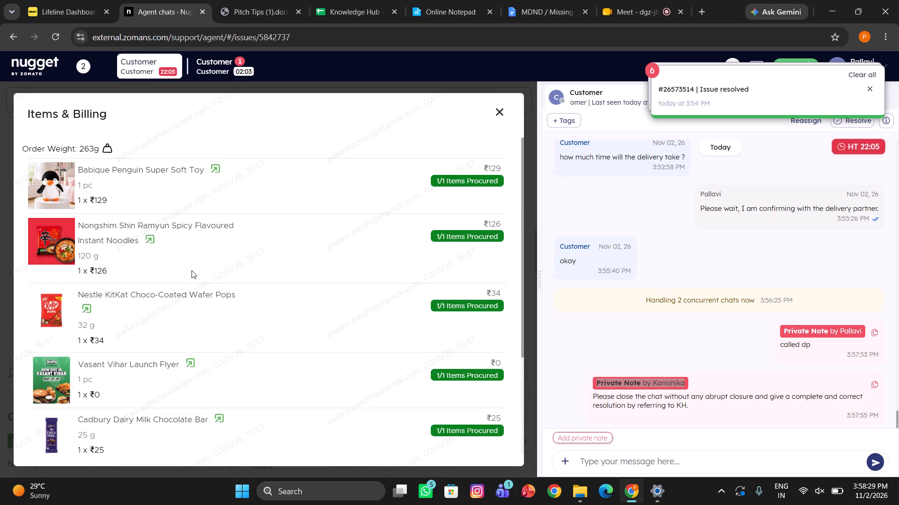
scroll(192, 270, up, 3)
click(500, 113)
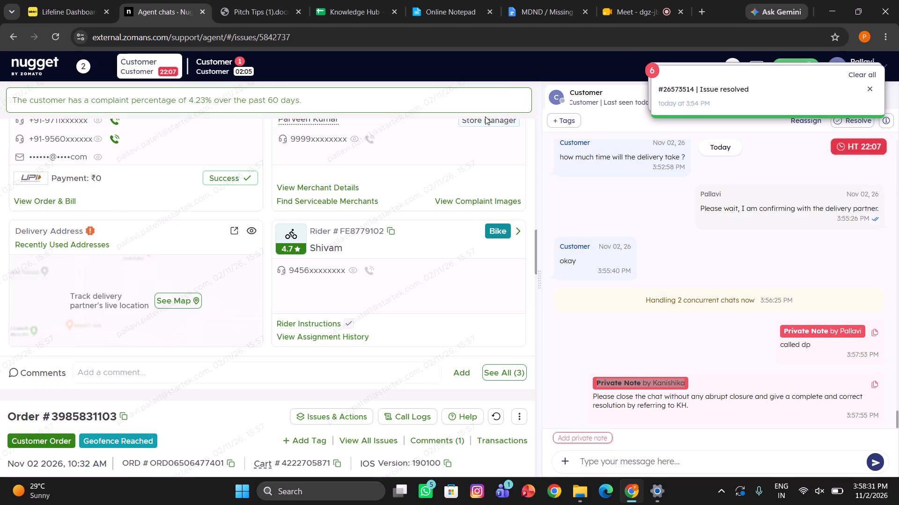
scroll(246, 261, up, 7)
scroll(60, 236, up, 2)
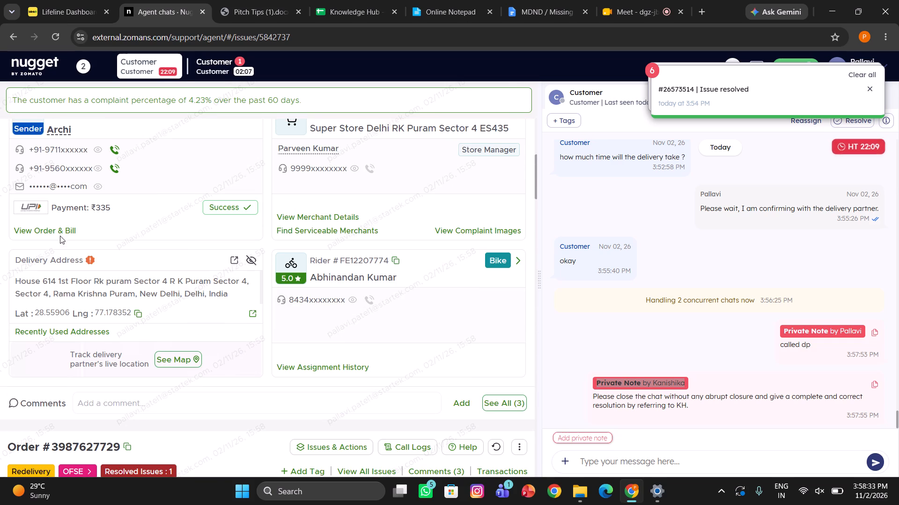
click(46, 233)
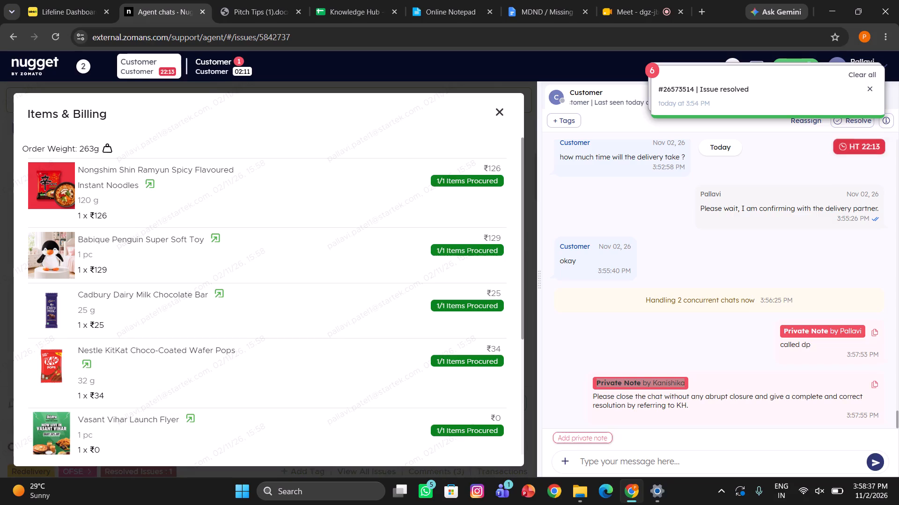
click(497, 115)
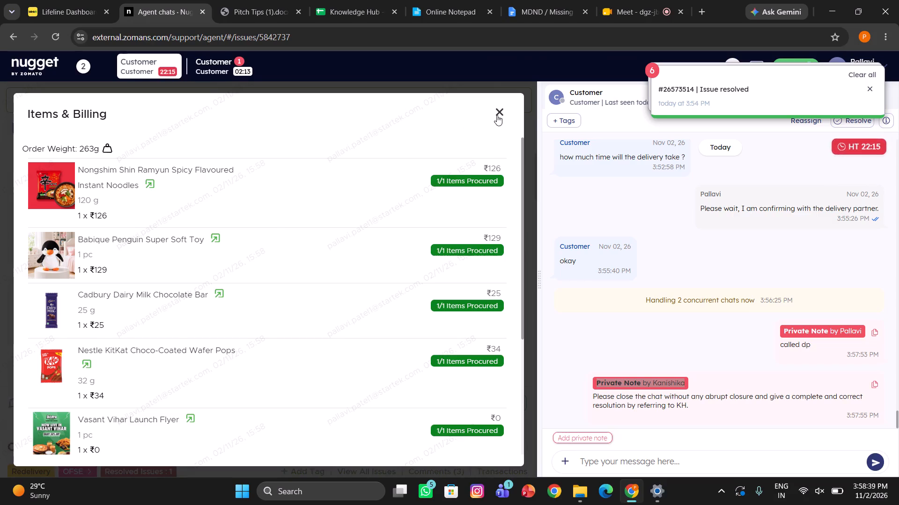
click(117, 152)
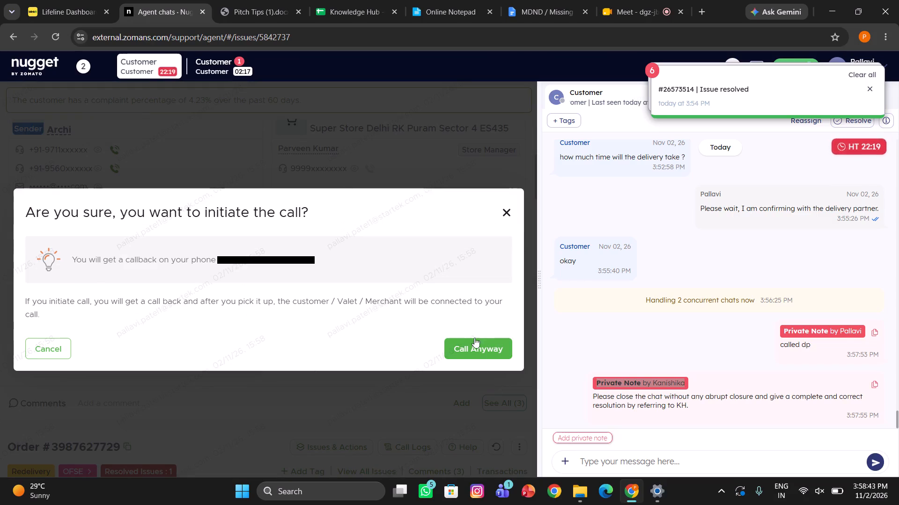
click(476, 340)
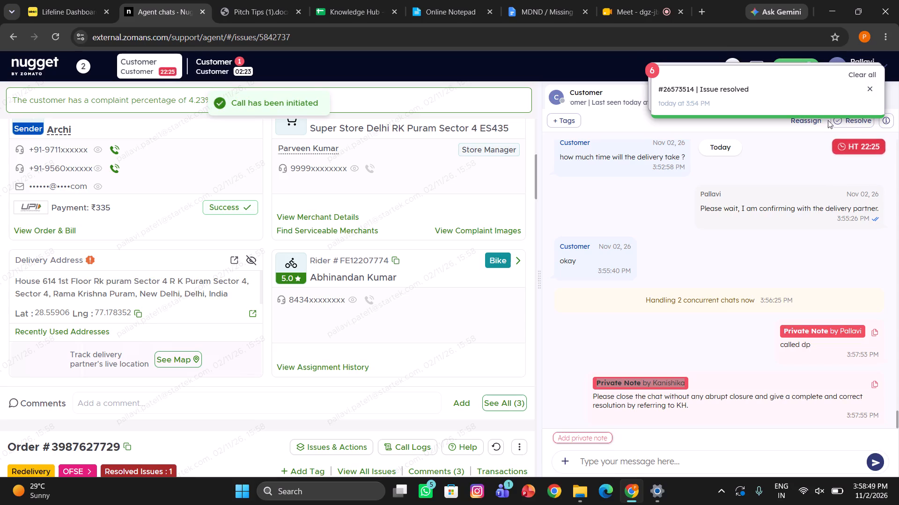
Clear all pending issue notifications.
click(857, 74)
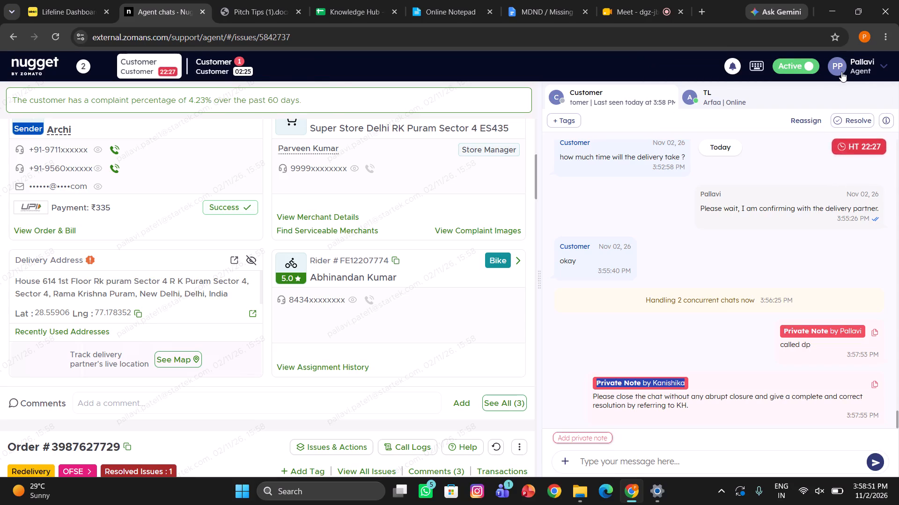
Check the agent's productivity hours for today and return to the agent chats.
click(841, 72)
click(754, 146)
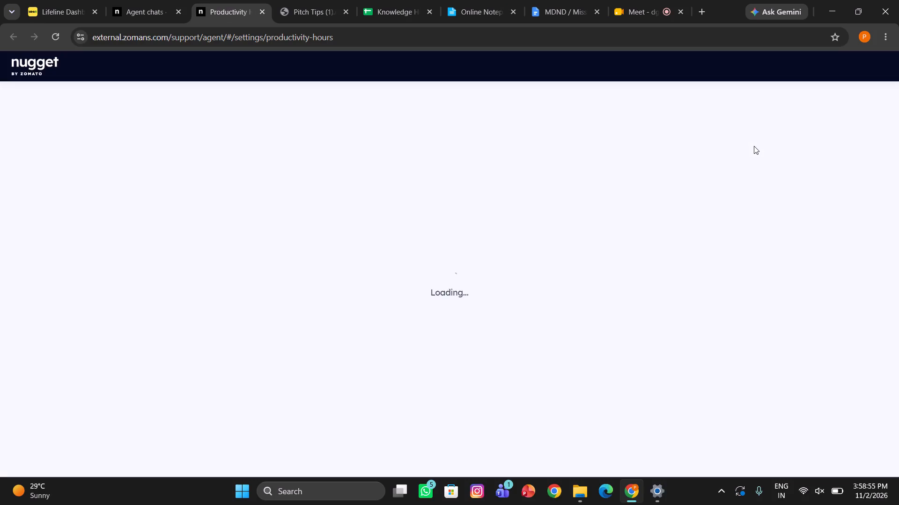
click(161, 0)
scroll(544, 322, down, 1)
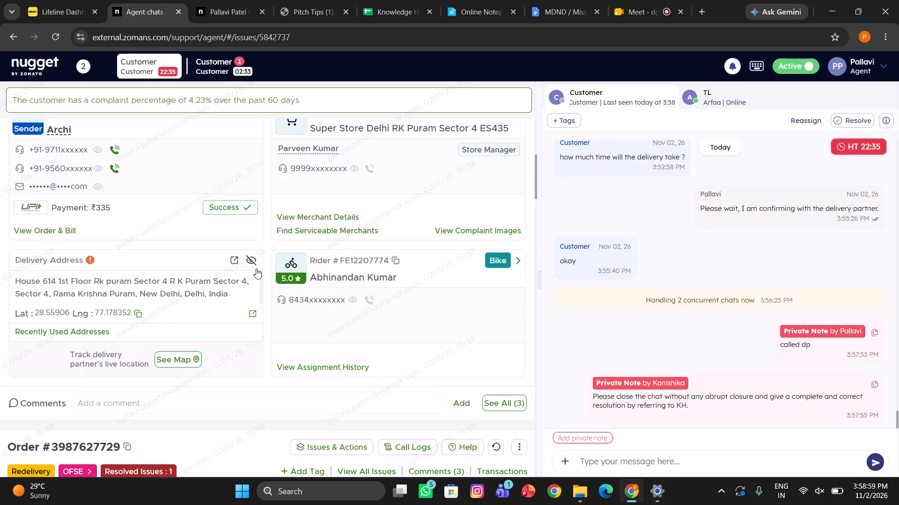
scroll(256, 268, down, 8)
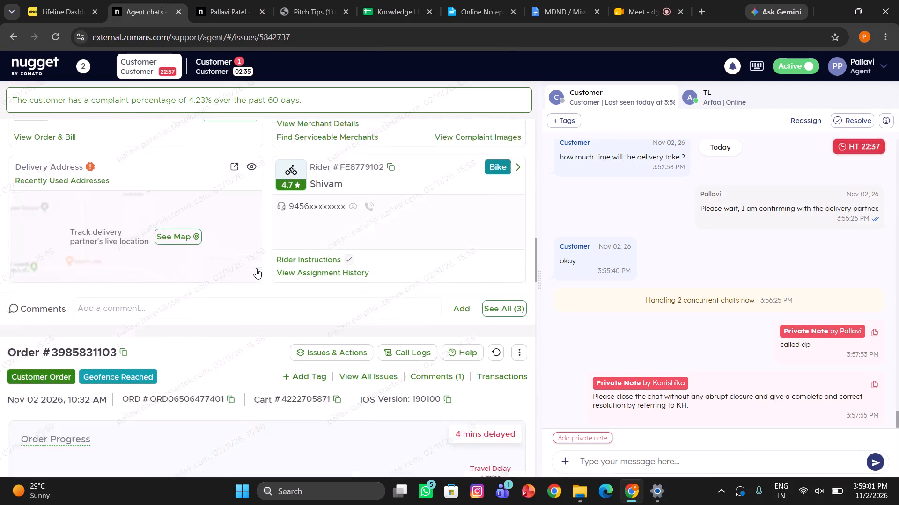
scroll(256, 268, down, 4)
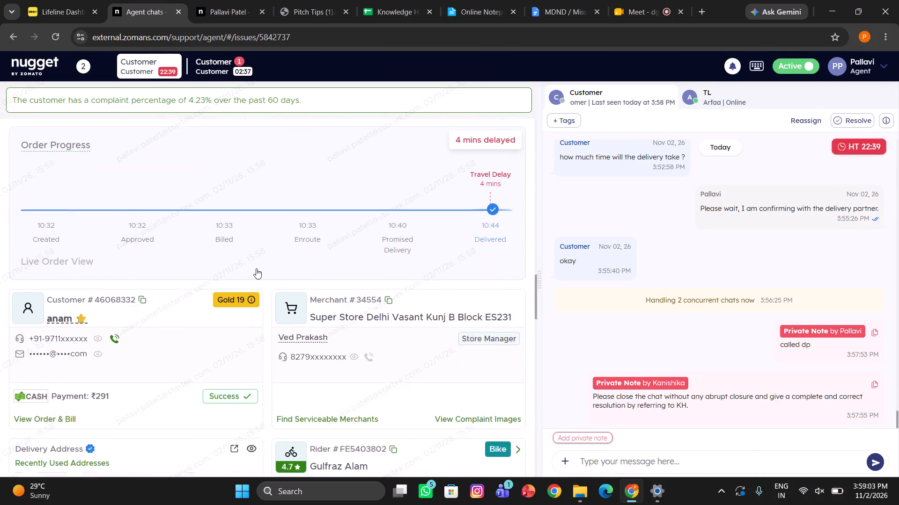
scroll(256, 268, down, 1)
scroll(256, 268, up, 7)
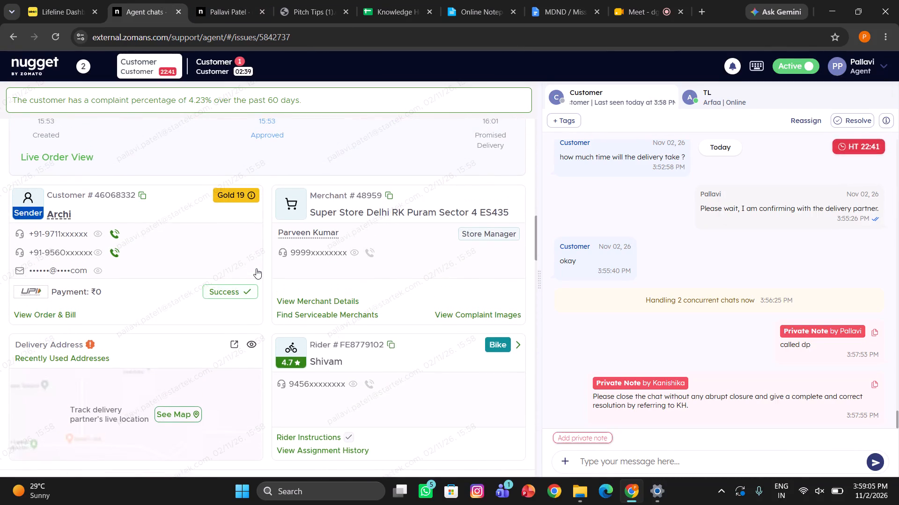
scroll(166, 222, up, 7)
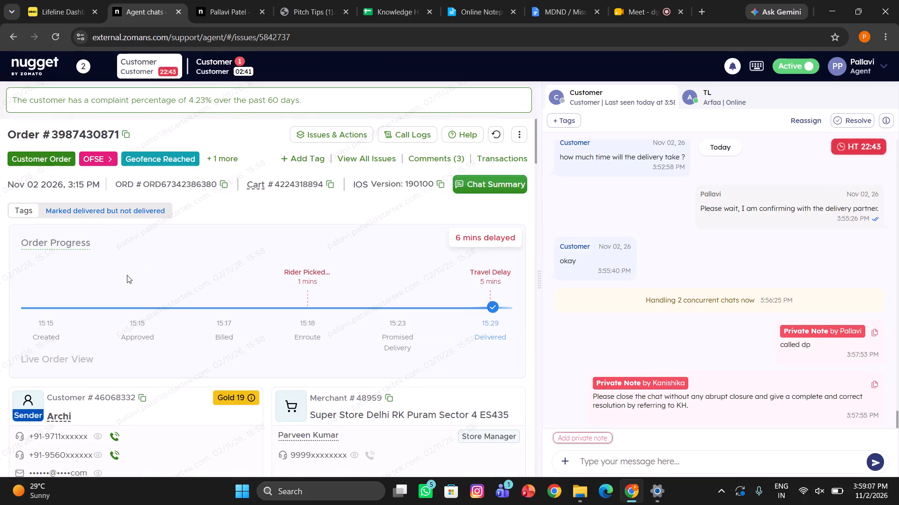
scroll(127, 275, down, 3)
click(113, 200)
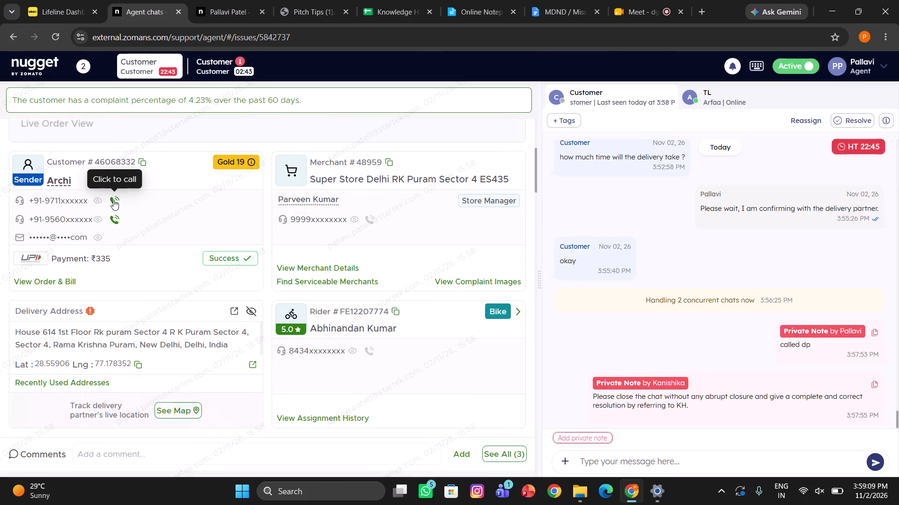
click(473, 359)
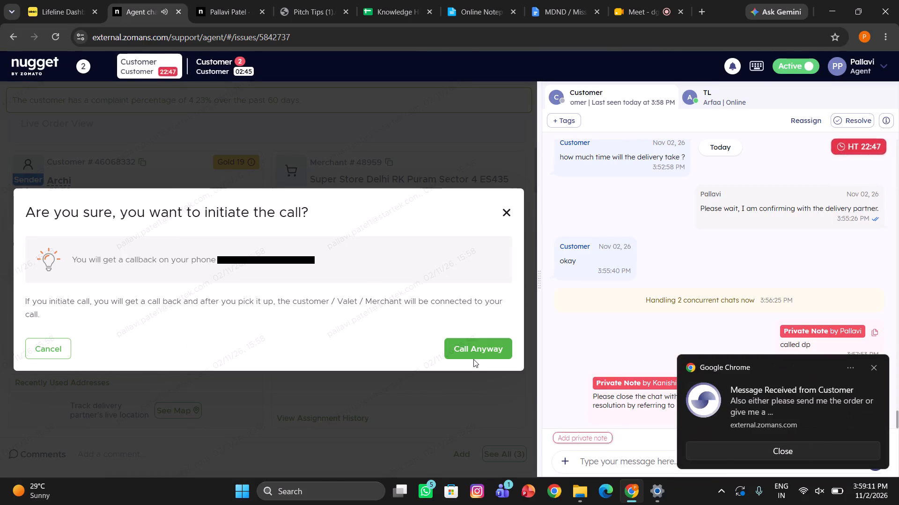
click(471, 354)
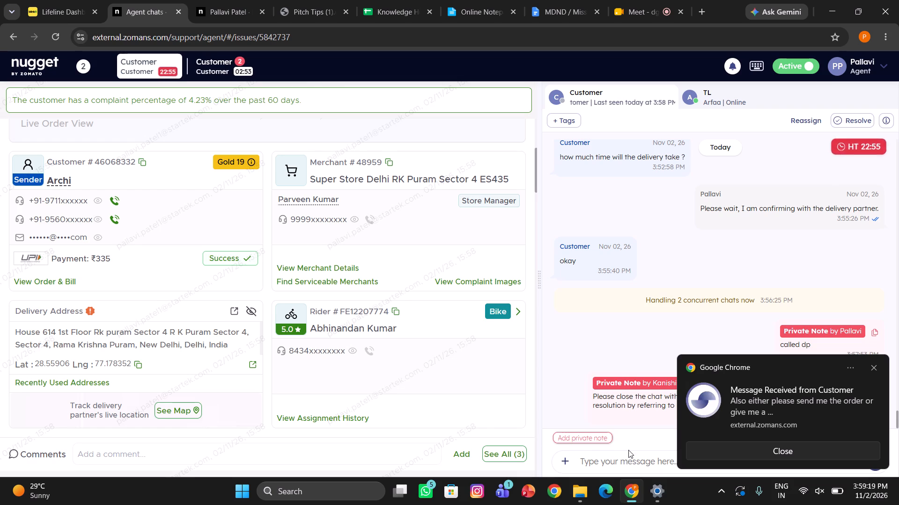
Write the private note "called cx" for the longer-running customer's chat.
click(587, 434)
text(called cx)
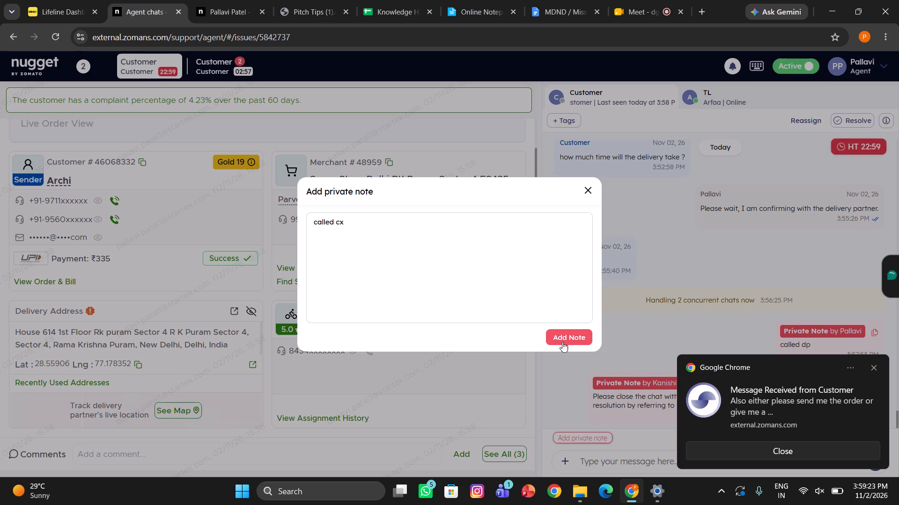
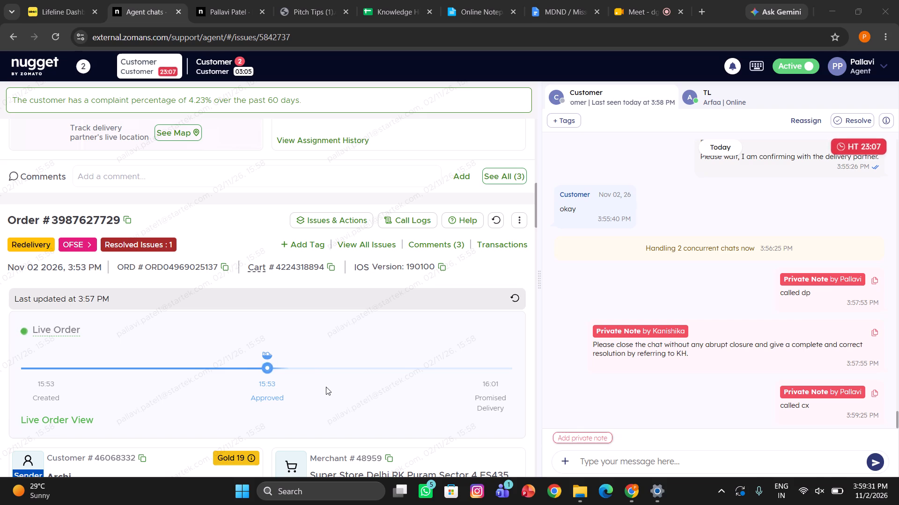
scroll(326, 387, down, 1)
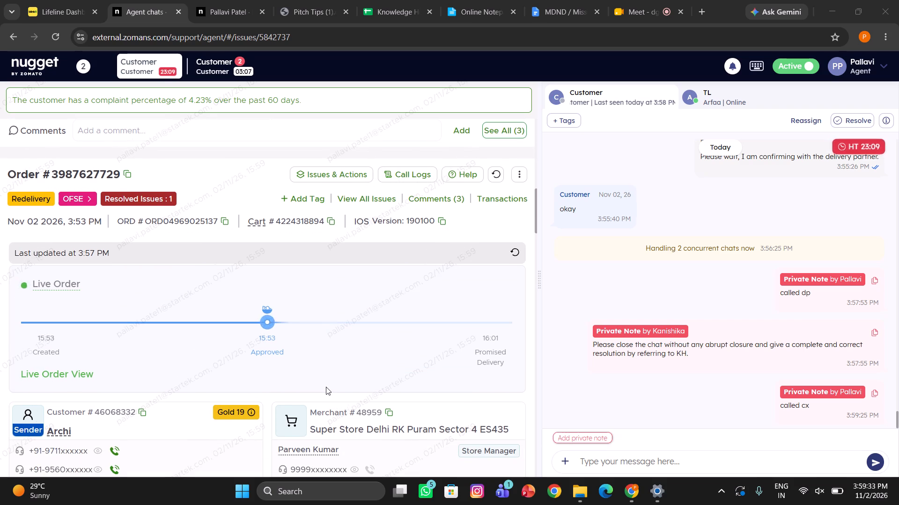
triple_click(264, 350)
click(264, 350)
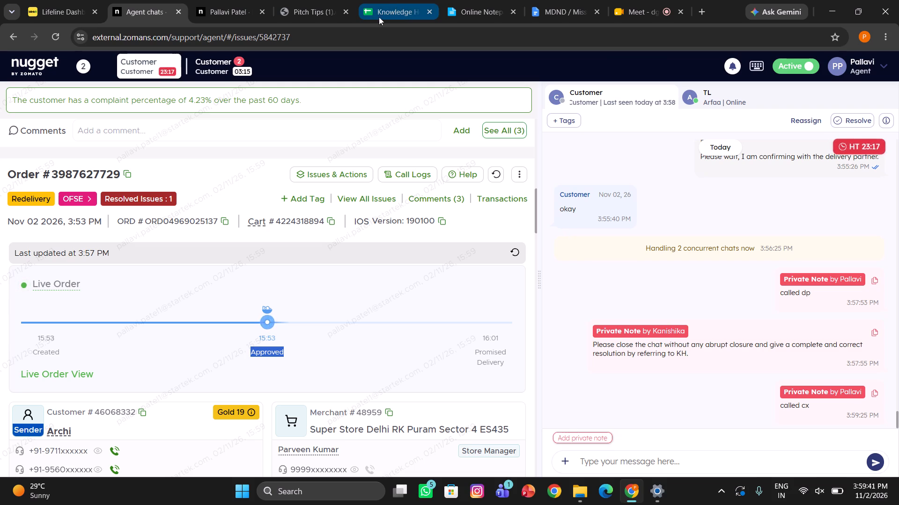
click(209, 64)
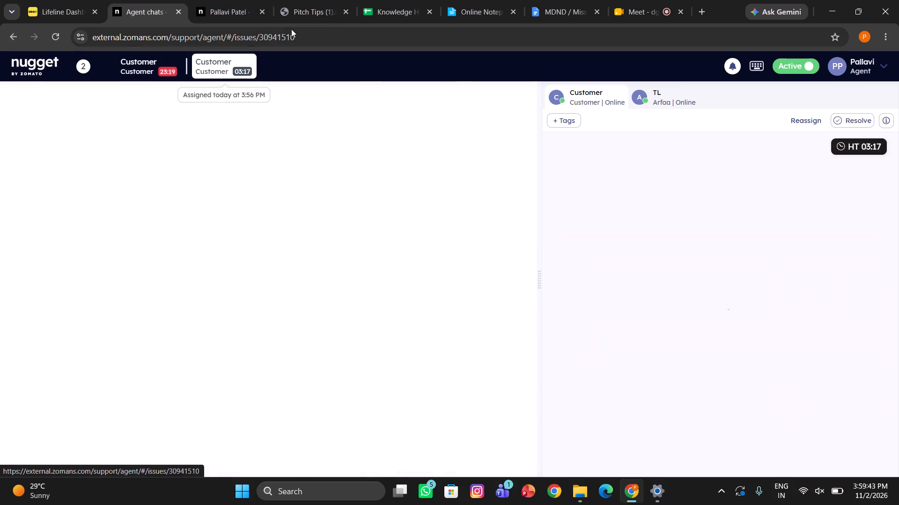
scroll(724, 386, down, 3)
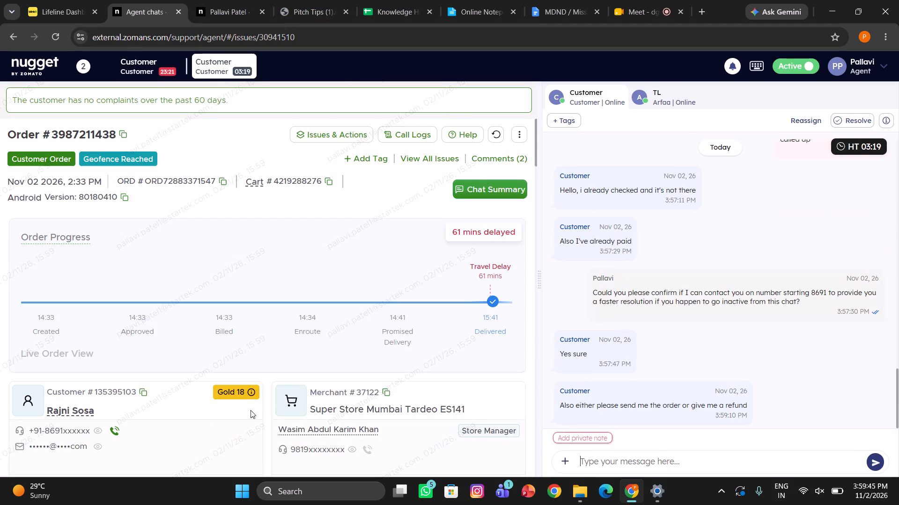
click(114, 433)
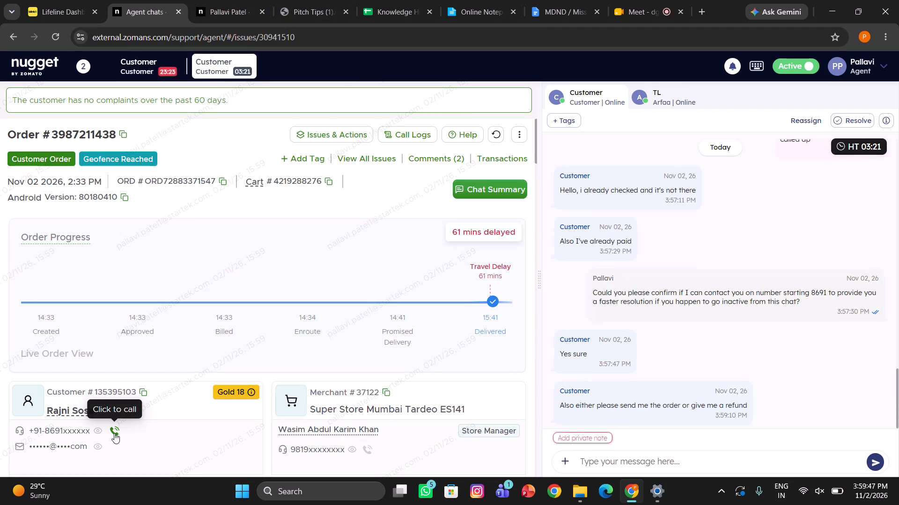
click(484, 343)
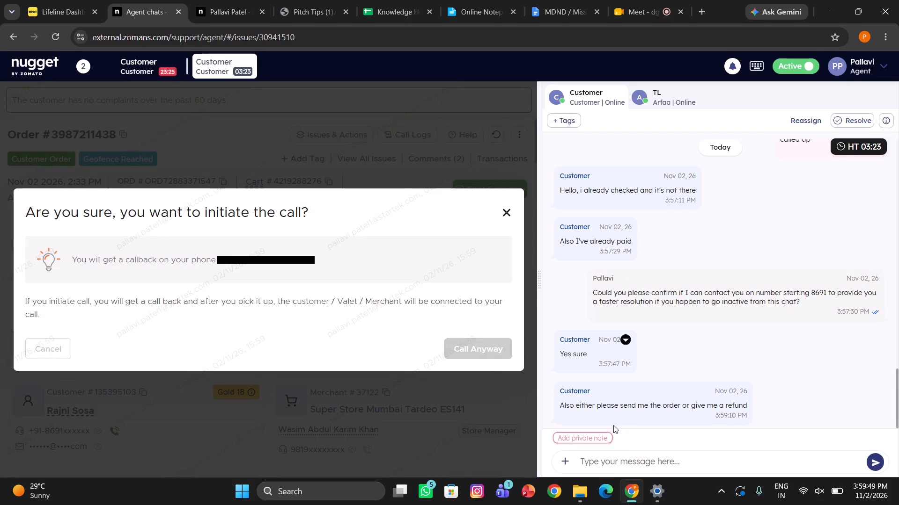
click(589, 439)
text(dp-ur)
click(579, 338)
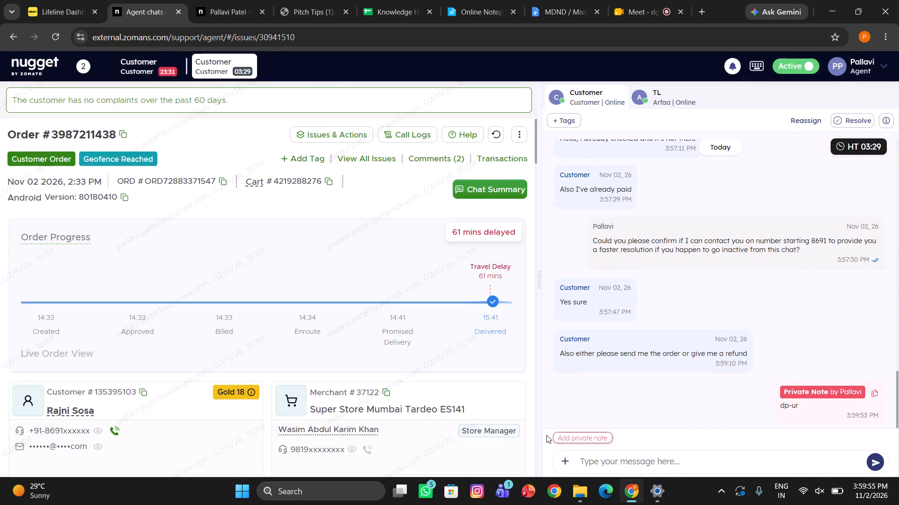
click(568, 433)
text(called cx)
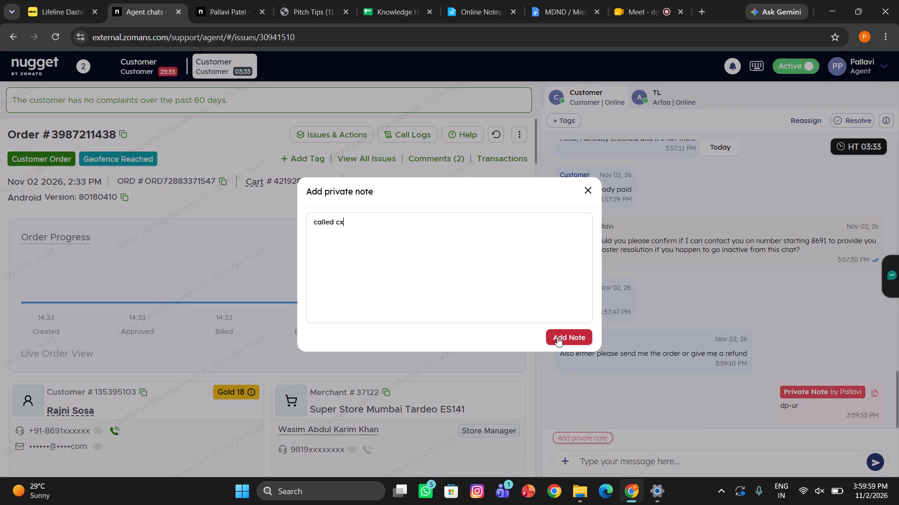
click(557, 337)
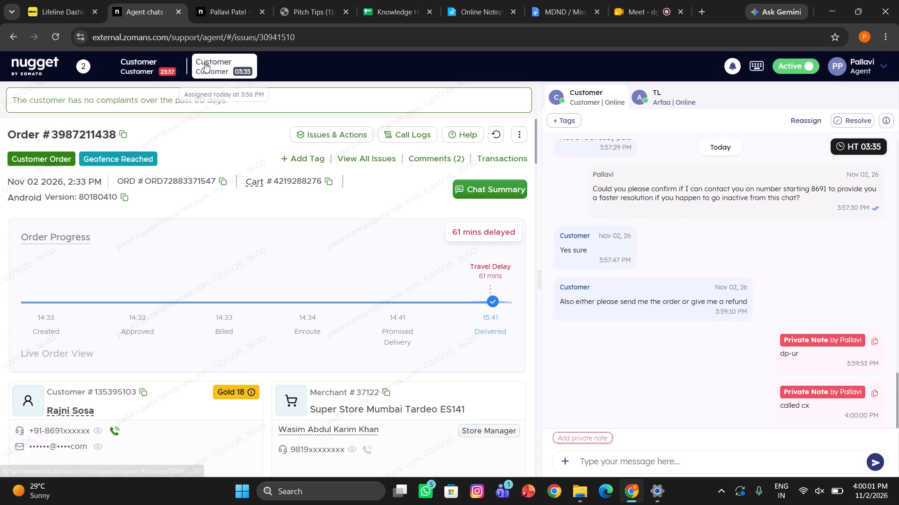
click(154, 64)
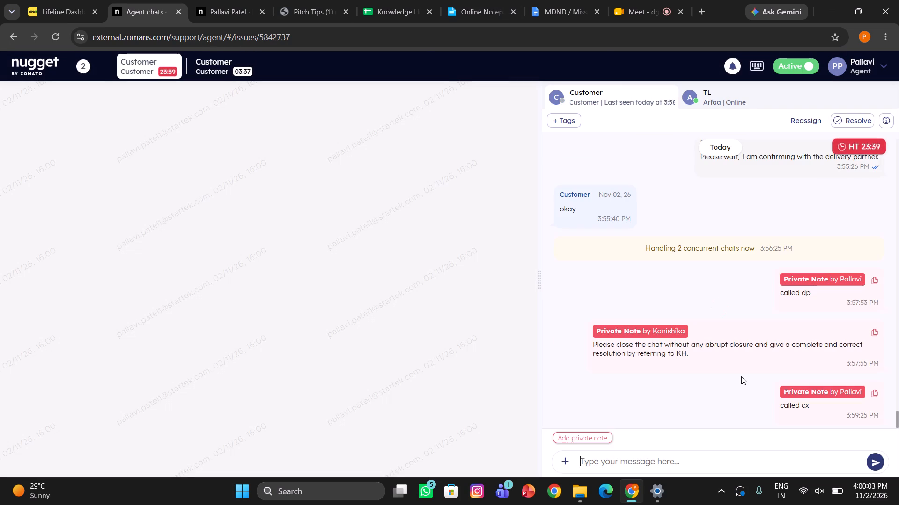
scroll(741, 376, down, 1)
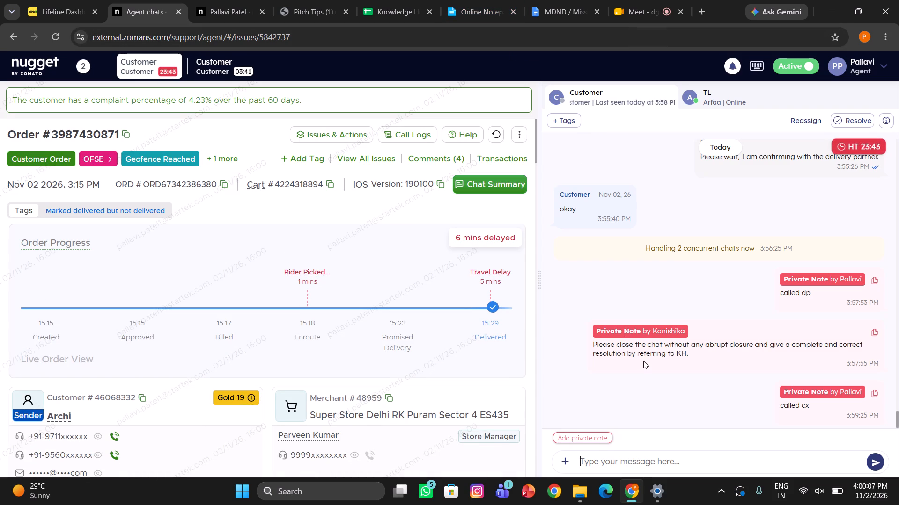
click(590, 467)
text(/ra)
click(646, 299)
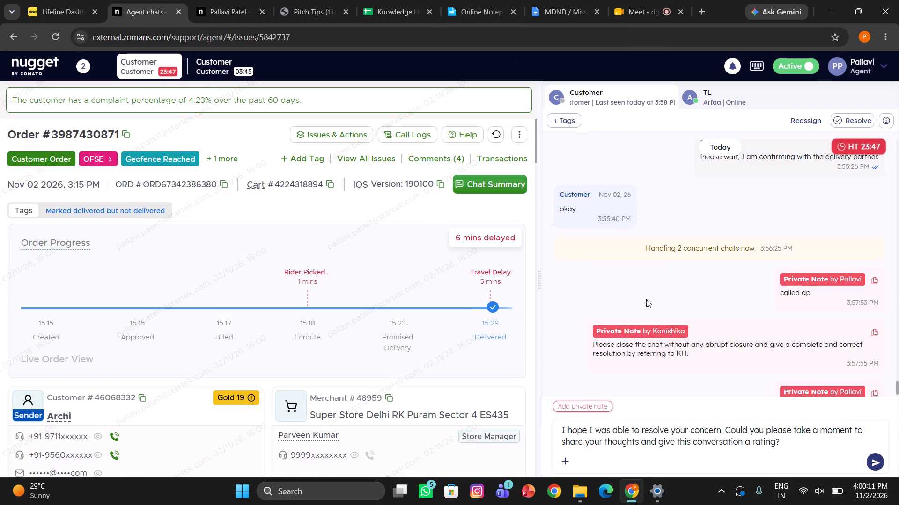
key(Return)
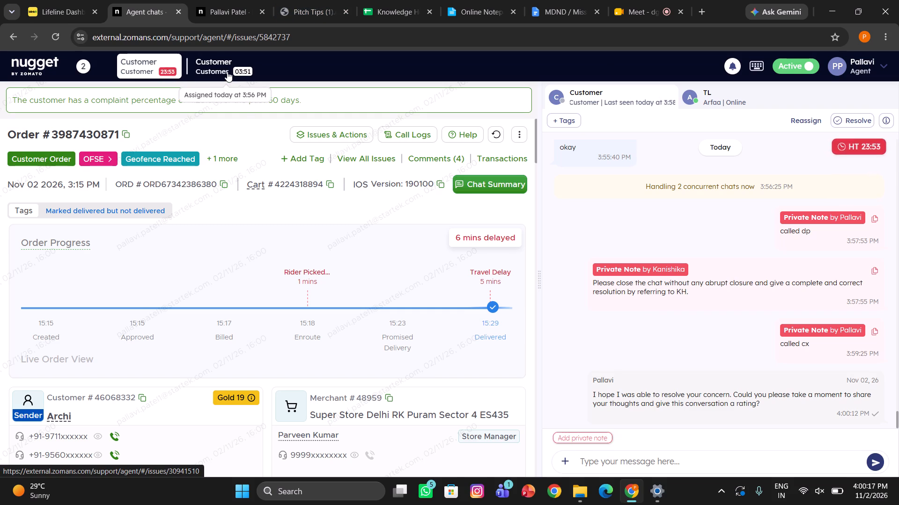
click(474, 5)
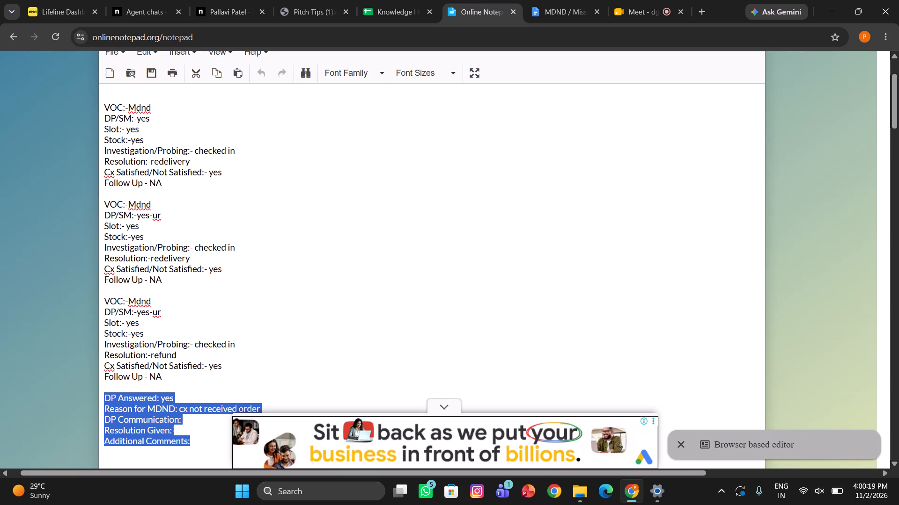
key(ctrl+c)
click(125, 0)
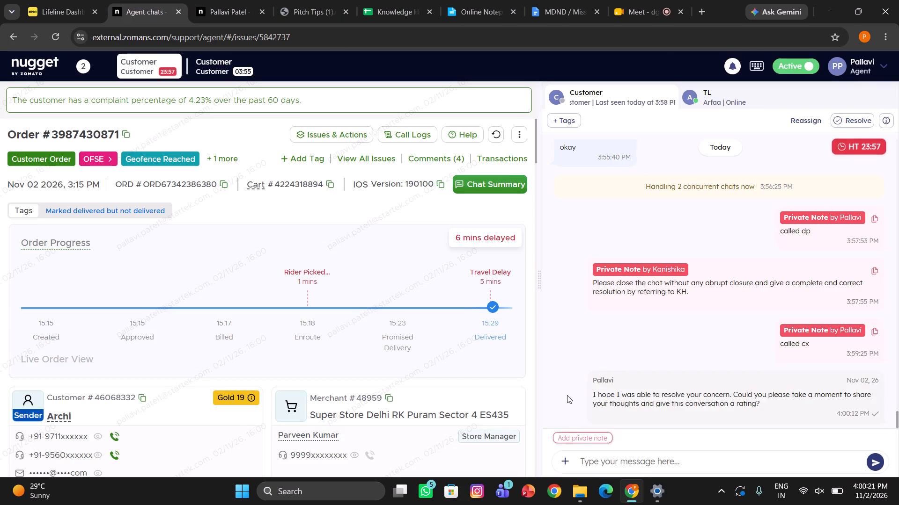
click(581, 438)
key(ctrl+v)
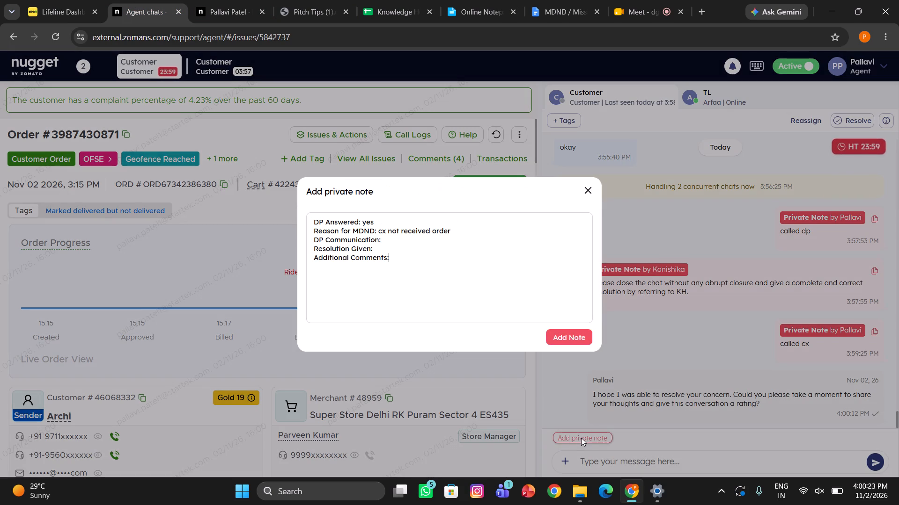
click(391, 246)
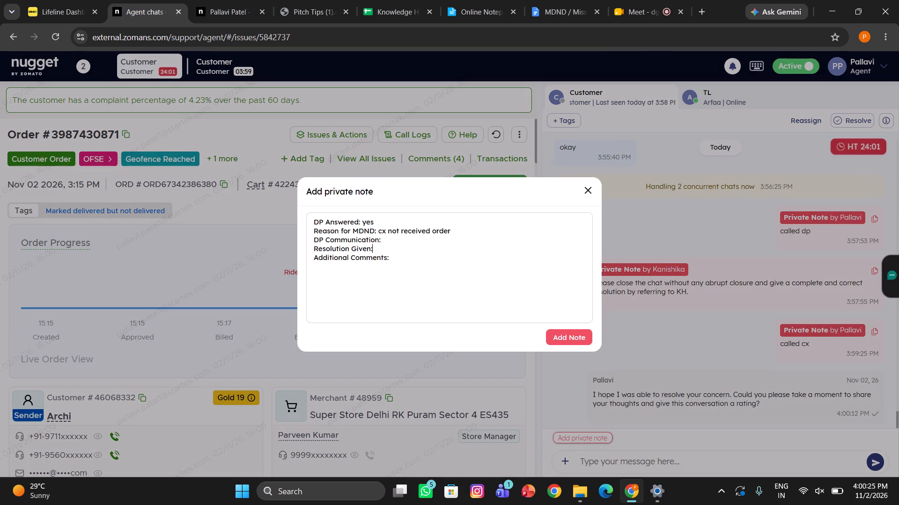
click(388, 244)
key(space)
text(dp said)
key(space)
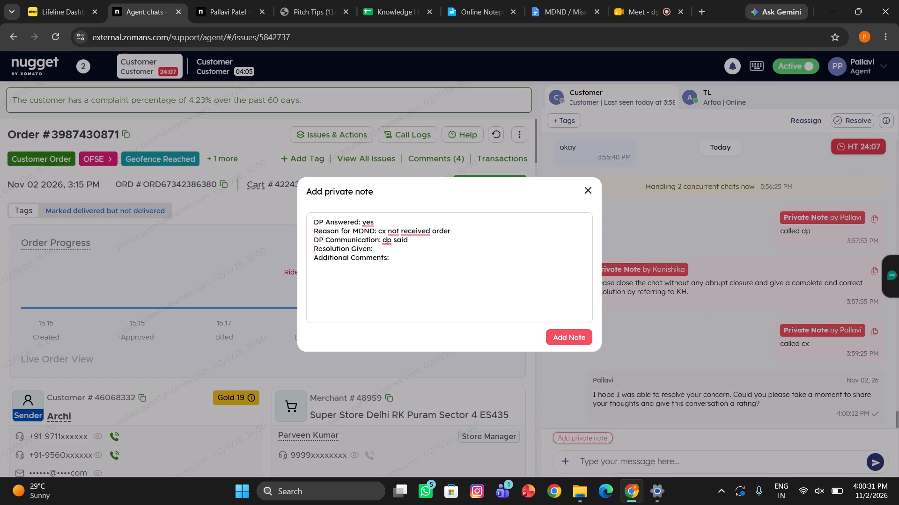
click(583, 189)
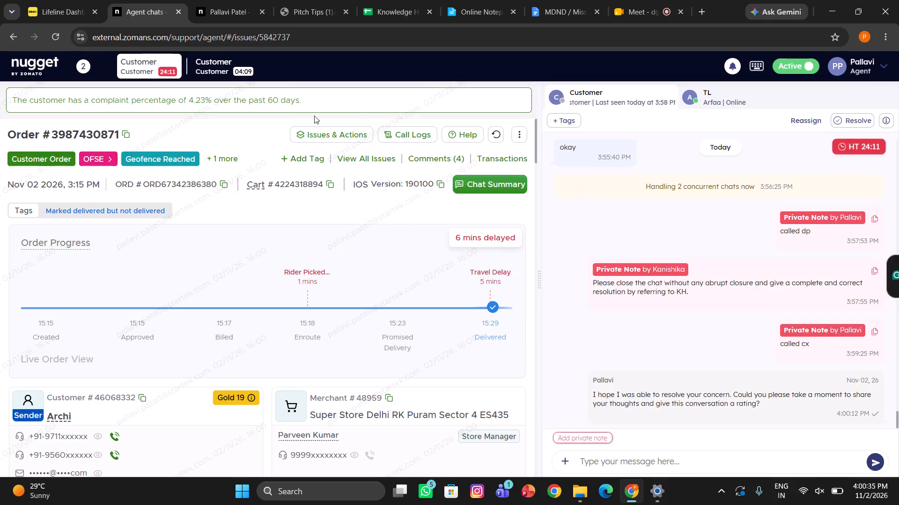
click(217, 69)
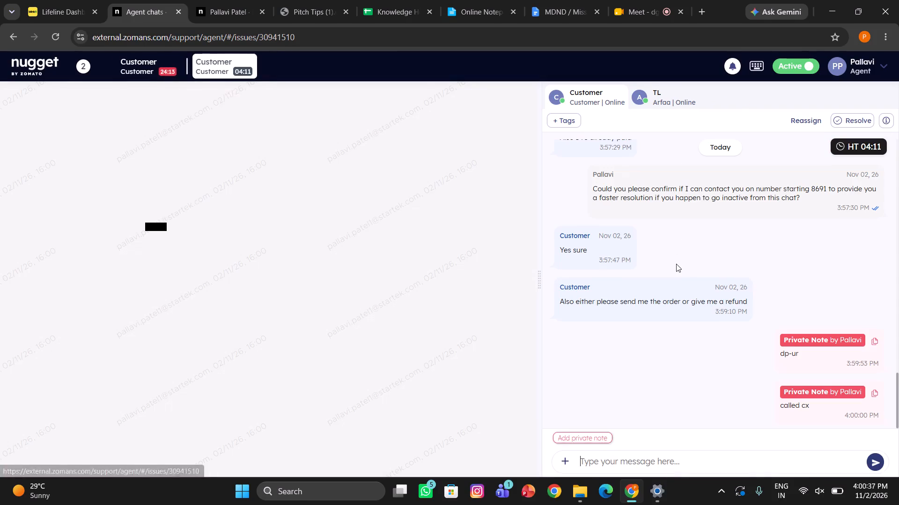
scroll(676, 264, down, 3)
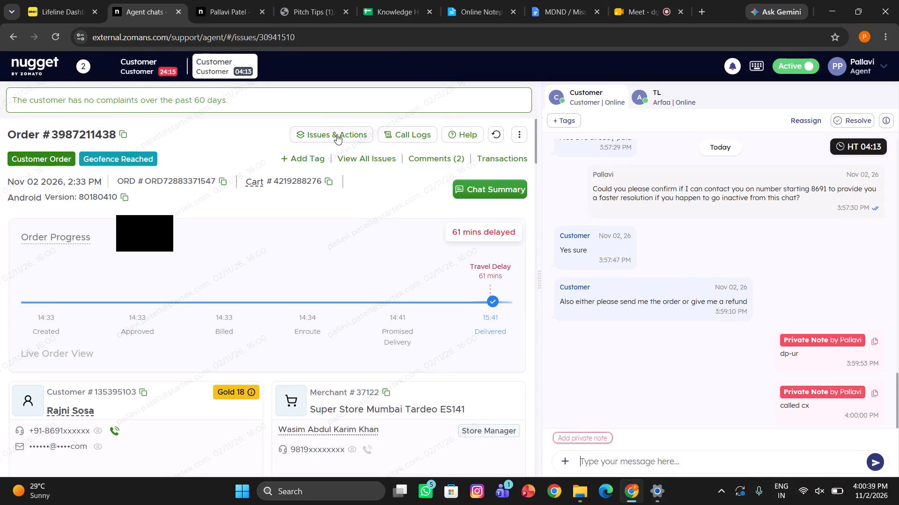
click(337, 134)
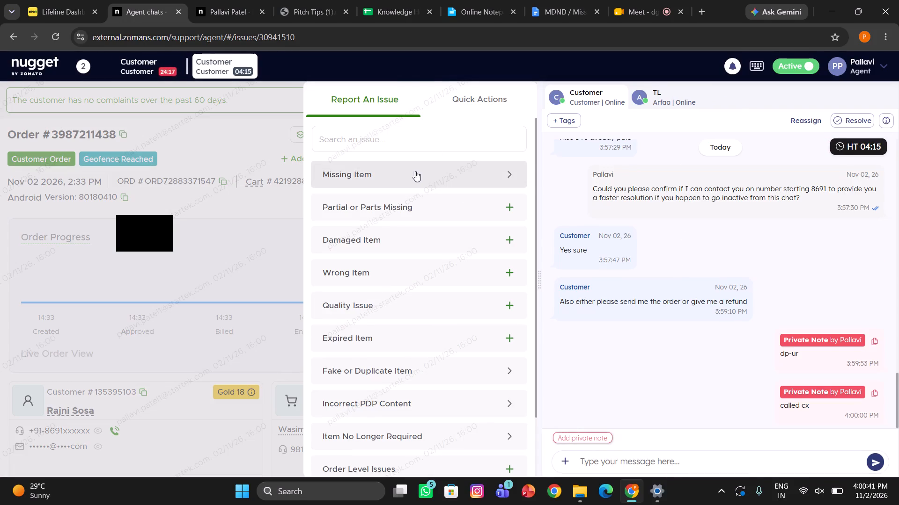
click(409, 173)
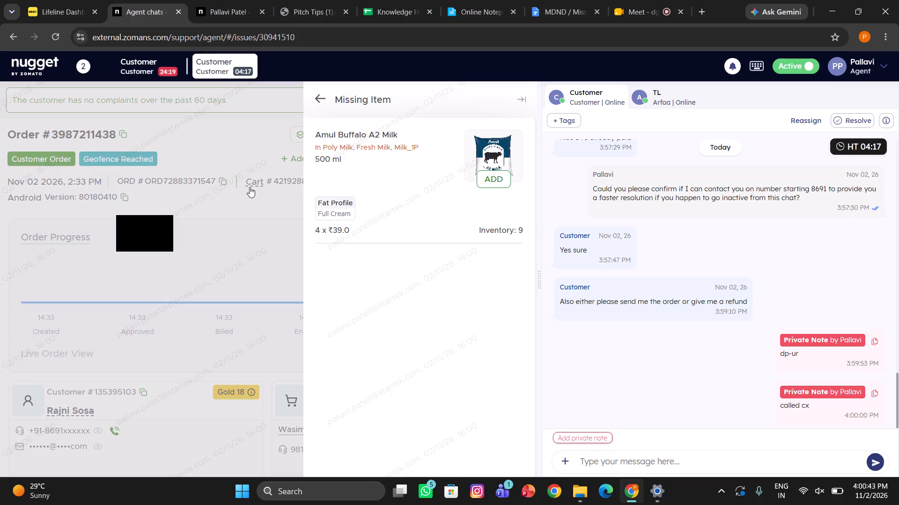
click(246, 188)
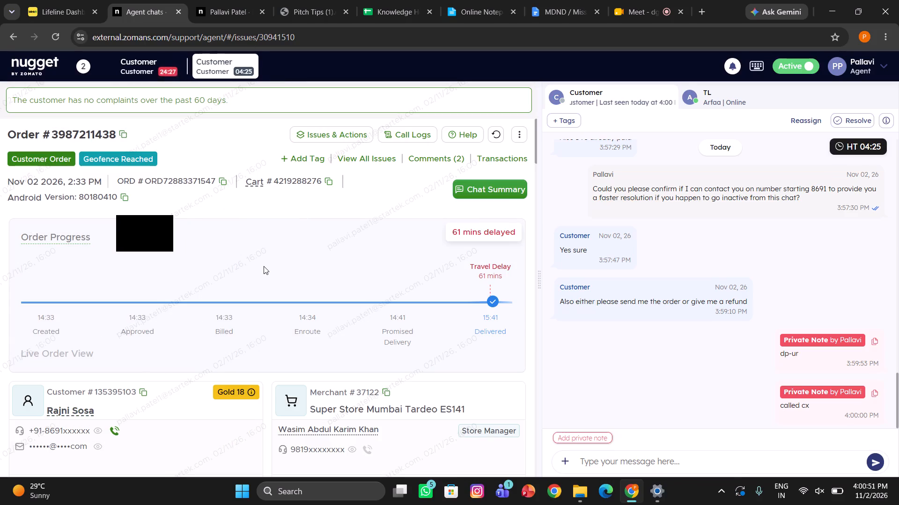
click(319, 134)
click(434, 154)
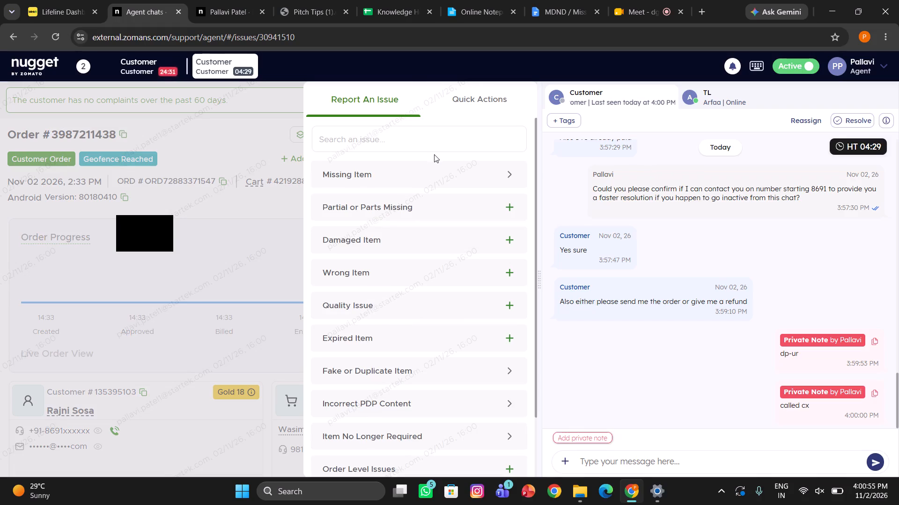
click(394, 146)
text(orde)
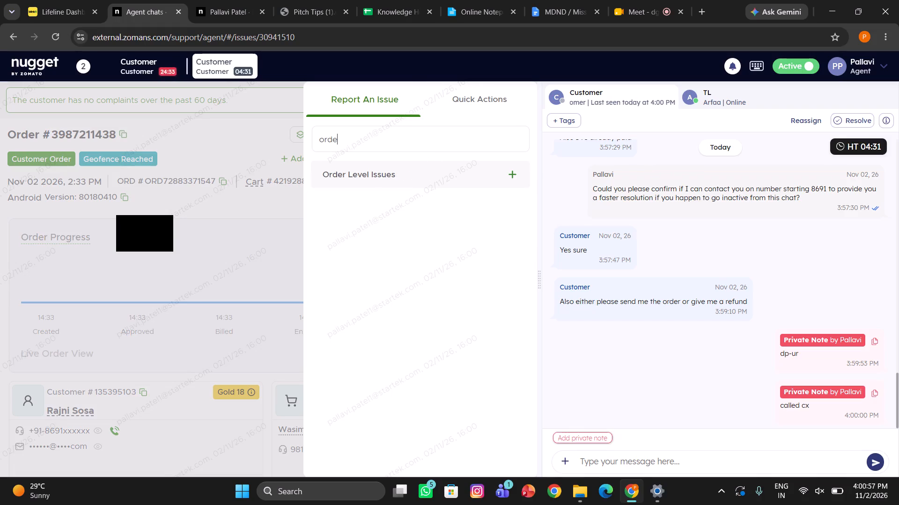
click(358, 177)
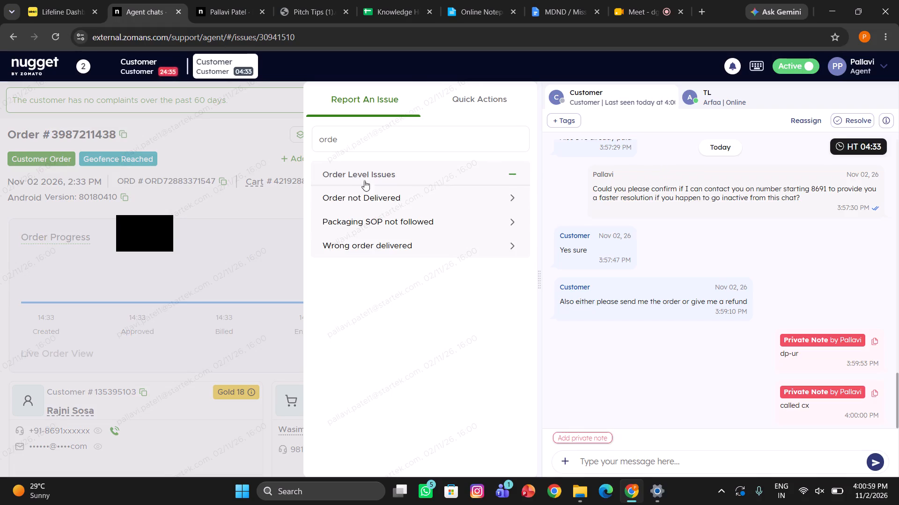
click(379, 199)
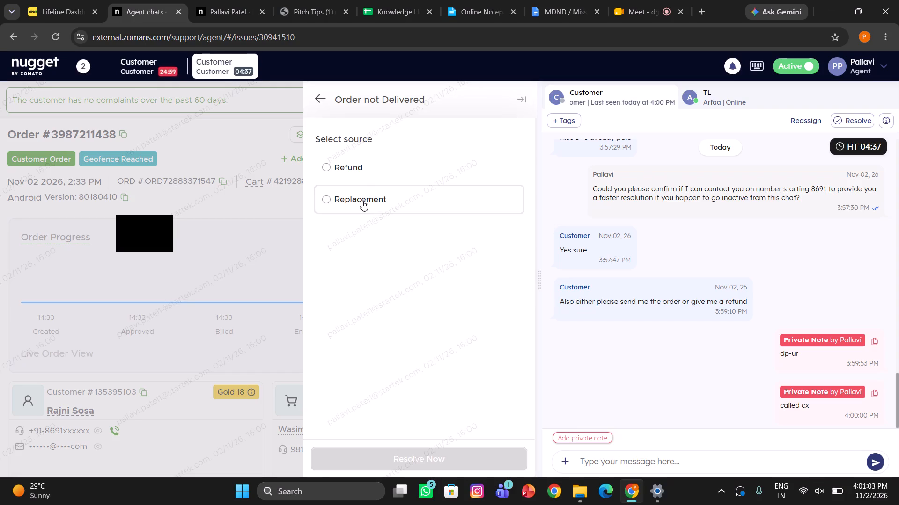
click(362, 201)
click(400, 455)
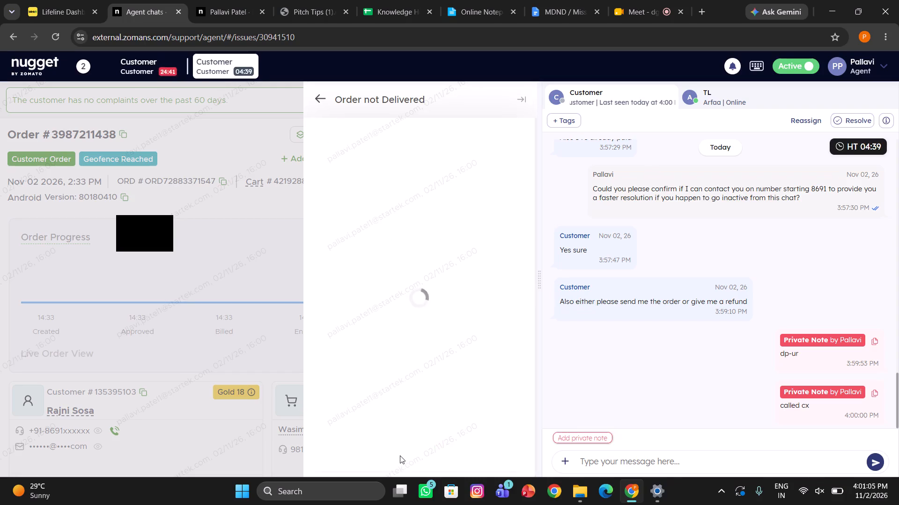
Send the customer the three suggested replies on the undelivered order, the redelivery of 4x Amul Buffalo A2 Milk and order tracking, then finish the report.
click(516, 356)
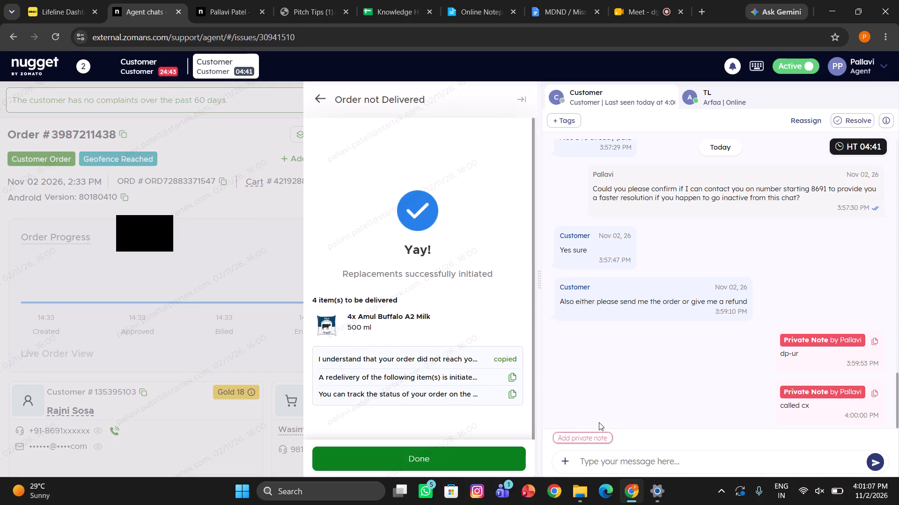
click(586, 458)
key(ctrl+v)
key(Return)
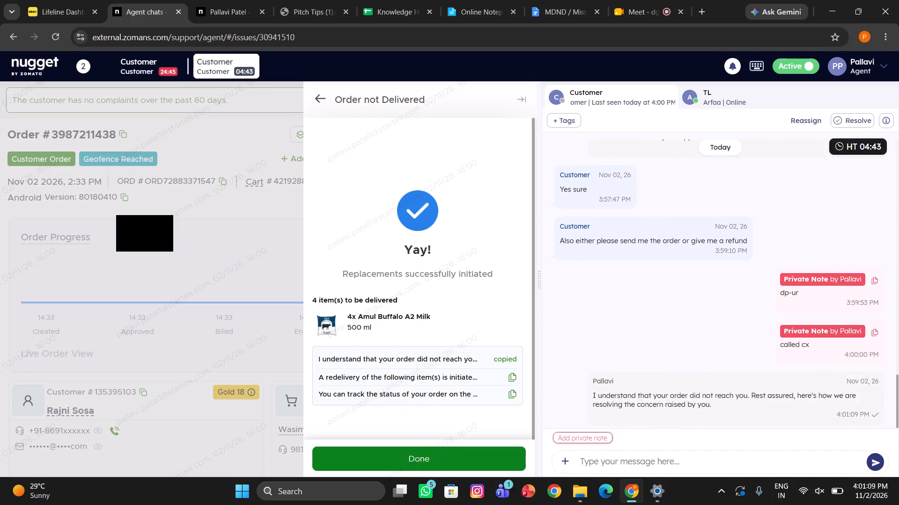
click(510, 375)
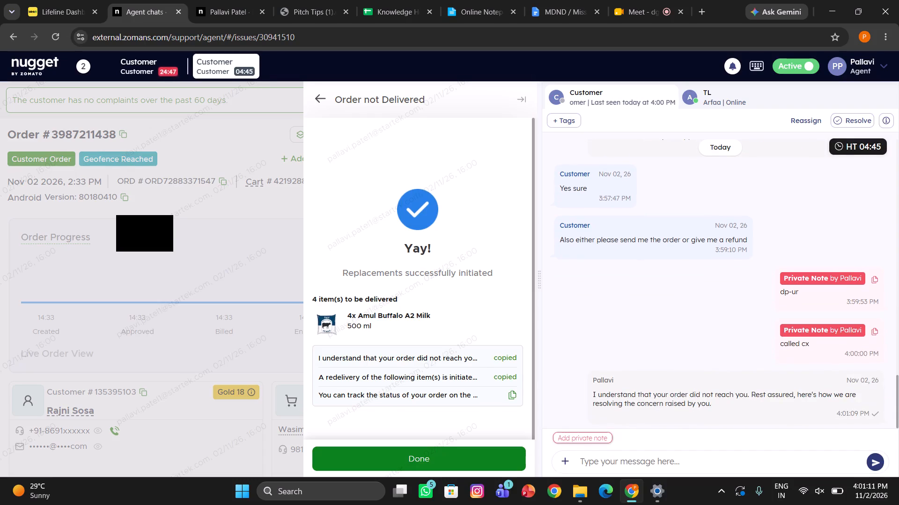
click(604, 462)
key(ctrl+v)
key(Return)
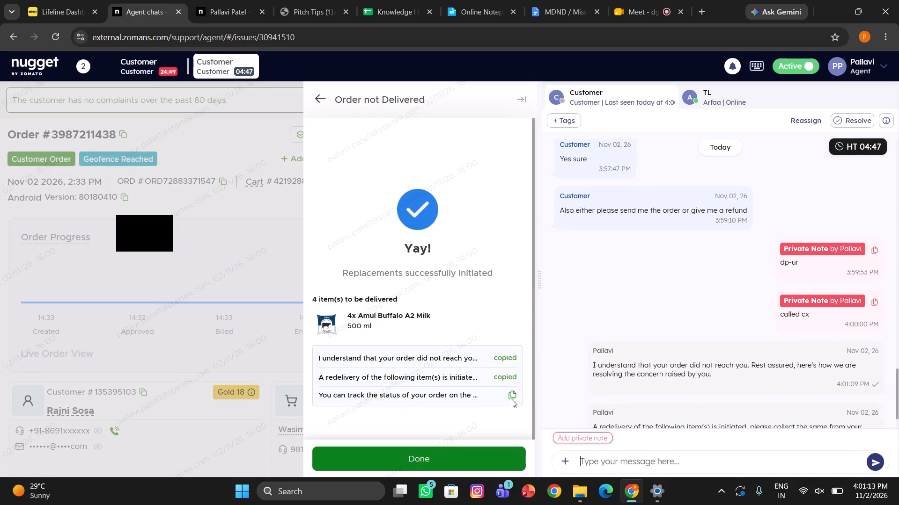
click(511, 398)
click(610, 463)
key(ctrl+v)
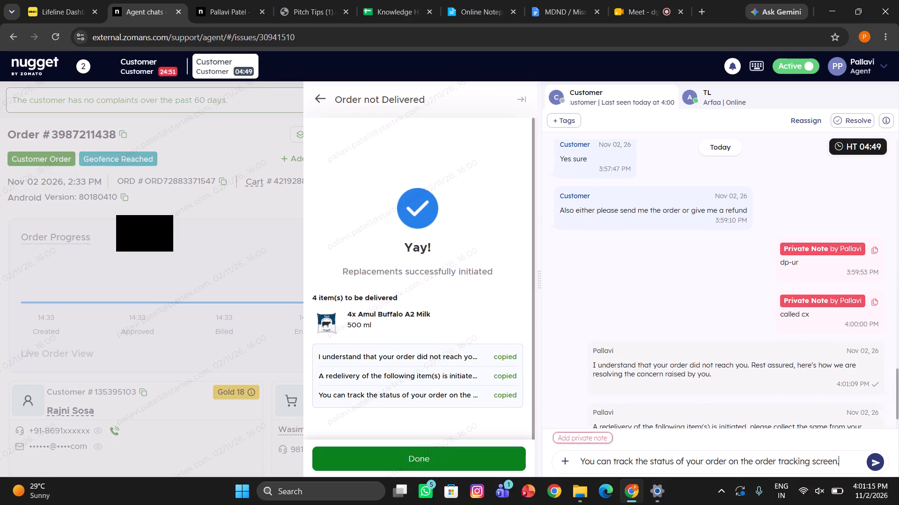
key(Return)
click(493, 455)
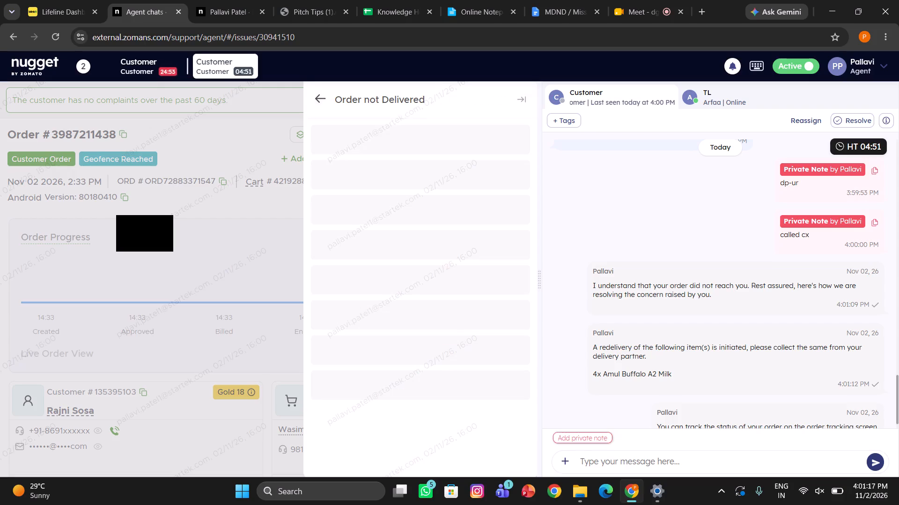
Send the customer the canned Rating reply asking them to share their thoughts and rate the conversation.
click(588, 462)
text(/ra)
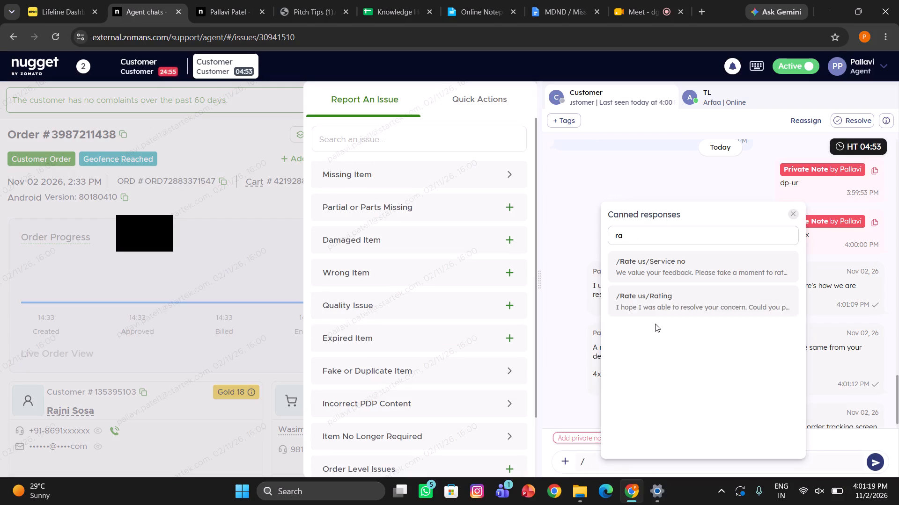
click(647, 304)
key(Return)
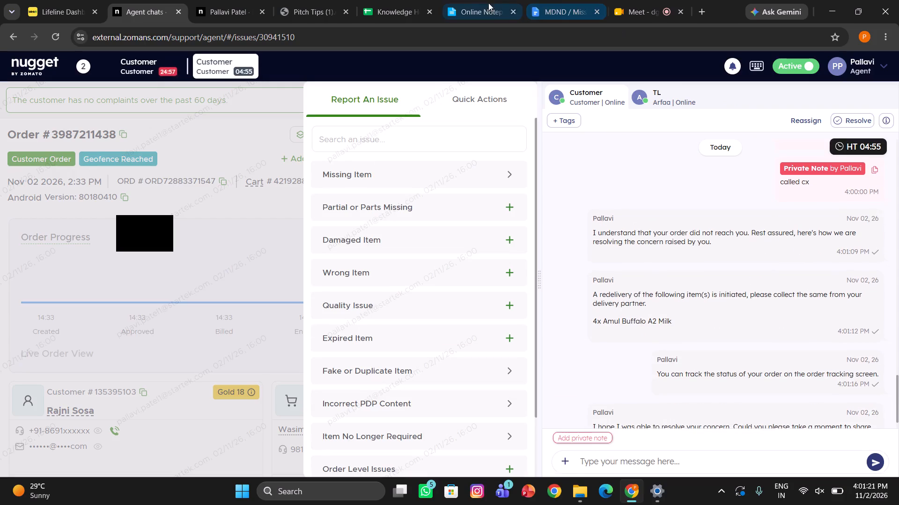
click(560, 5)
click(500, 1)
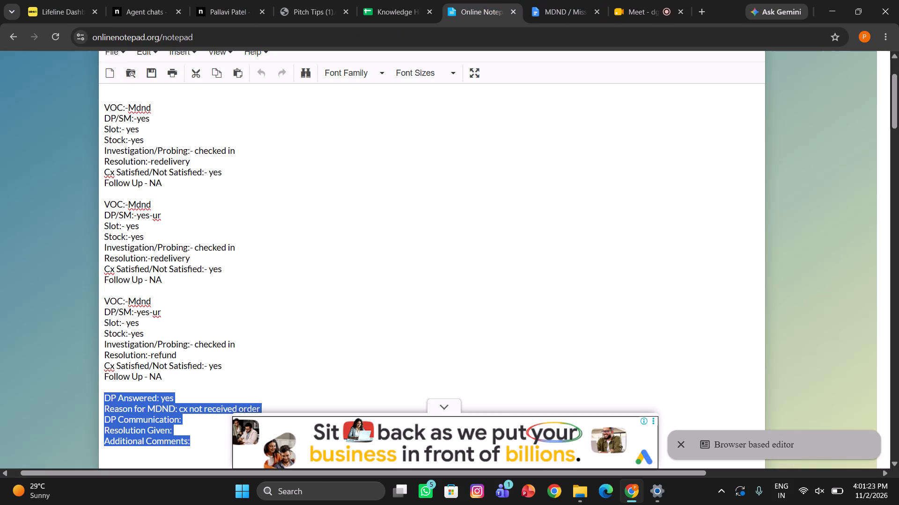
key(ctrl+c)
click(163, 0)
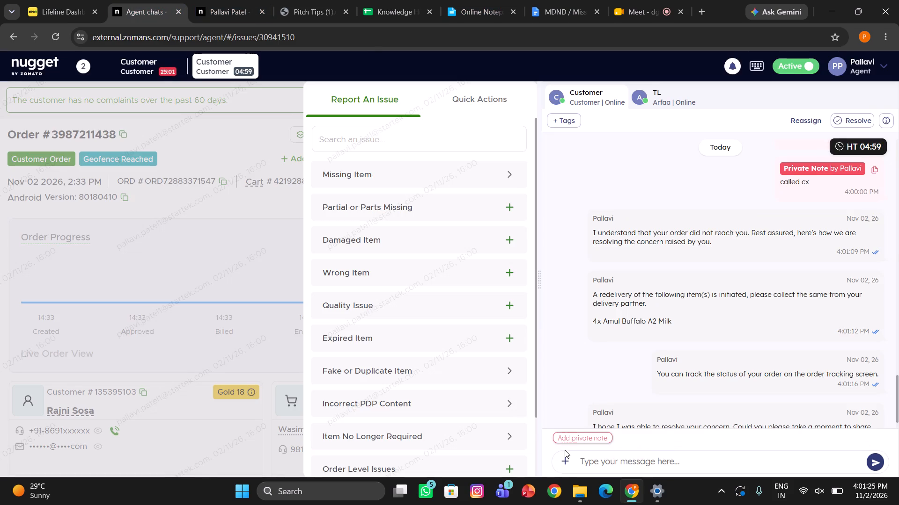
click(581, 438)
key(ctrl+v)
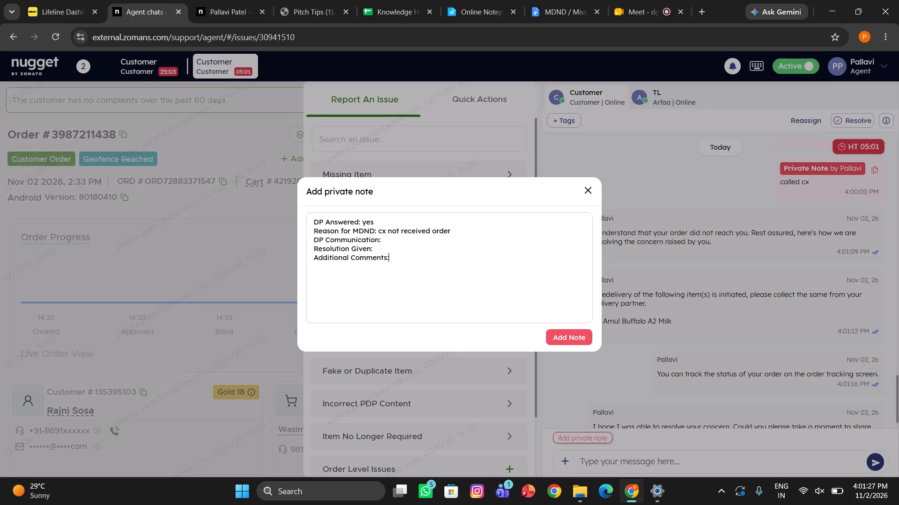
Fill in the private note with DP Answered: no, DP Communication: no and Resolution Given: redelivery, and add it.
click(391, 241)
key(space)
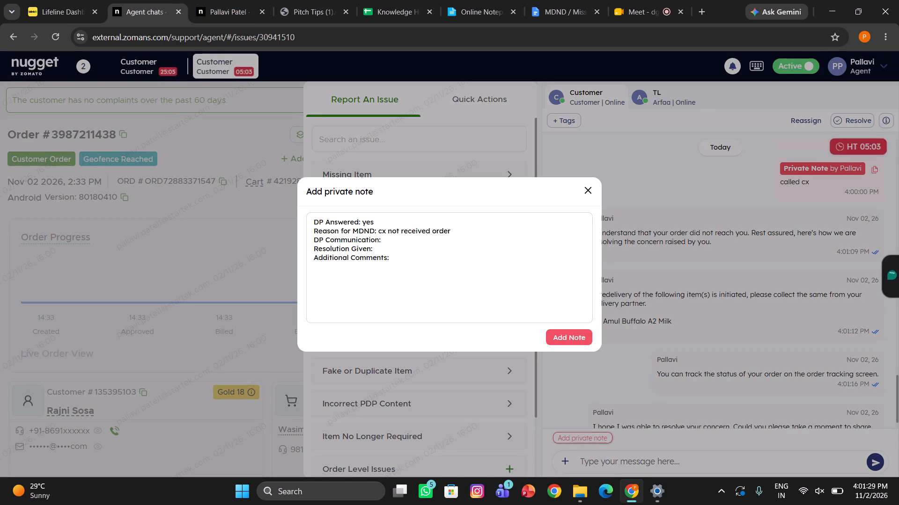
text(no)
click(379, 220)
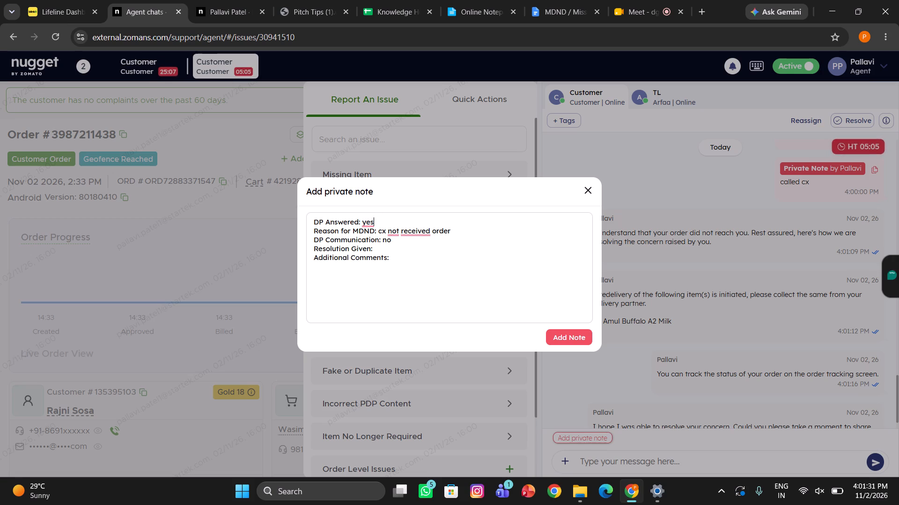
key(BackSpace)
key(BackSpace)
key(BackSpace)
text(no)
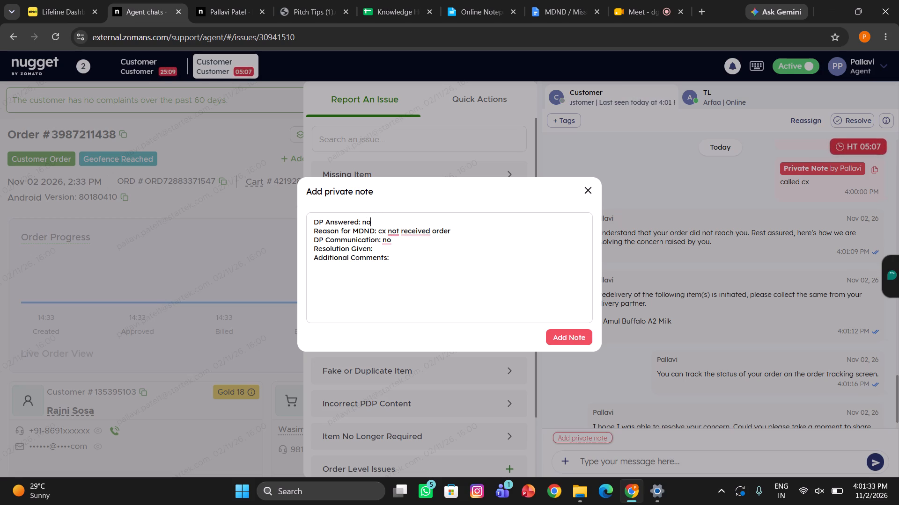
click(376, 252)
key(space)
text(redelivery)
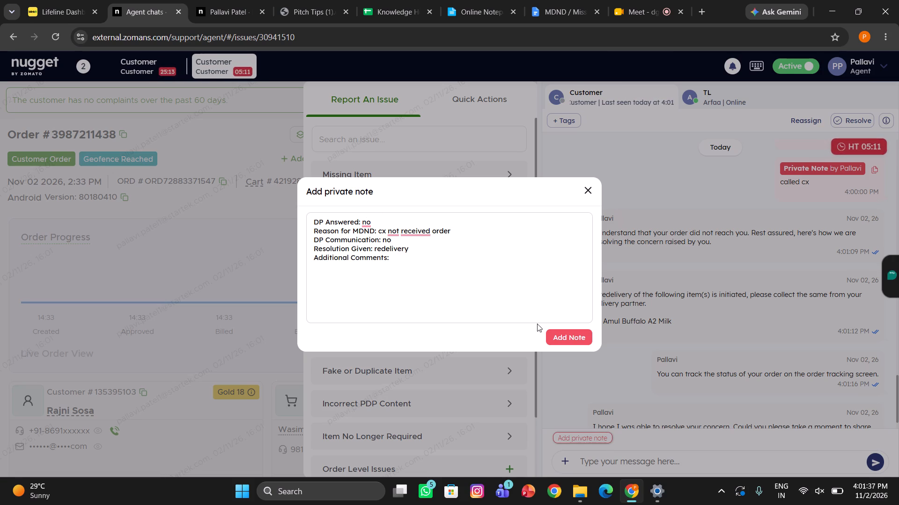
click(574, 330)
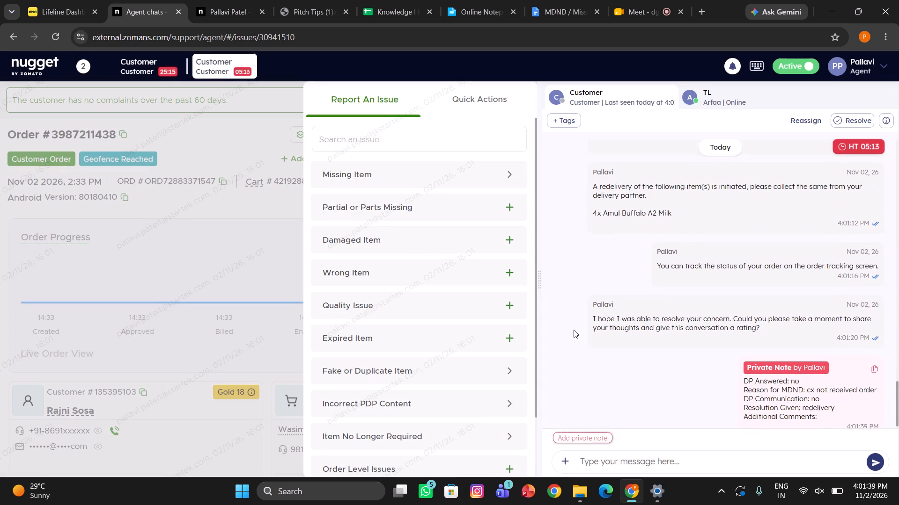
Send the customer the canned Closing reply thanking them for choosing Blinkit.
click(604, 466)
text(/clo)
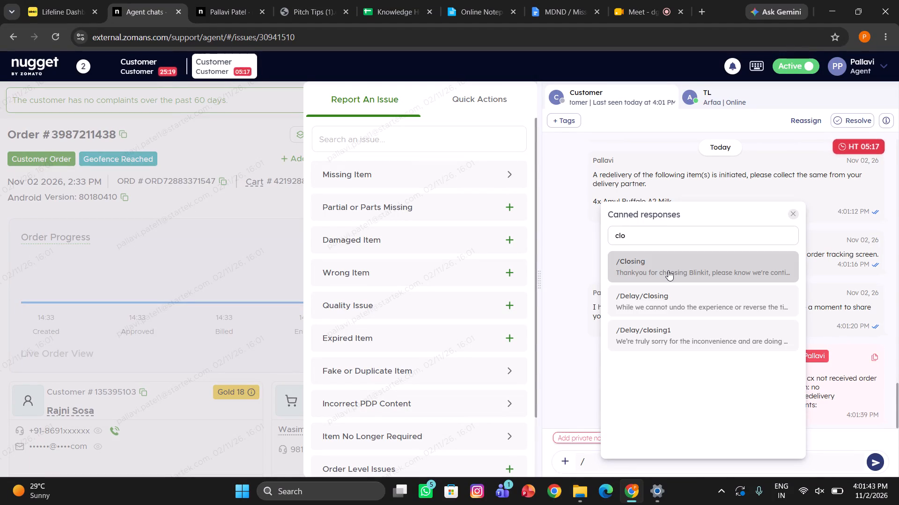
click(666, 270)
key(Return)
click(64, 177)
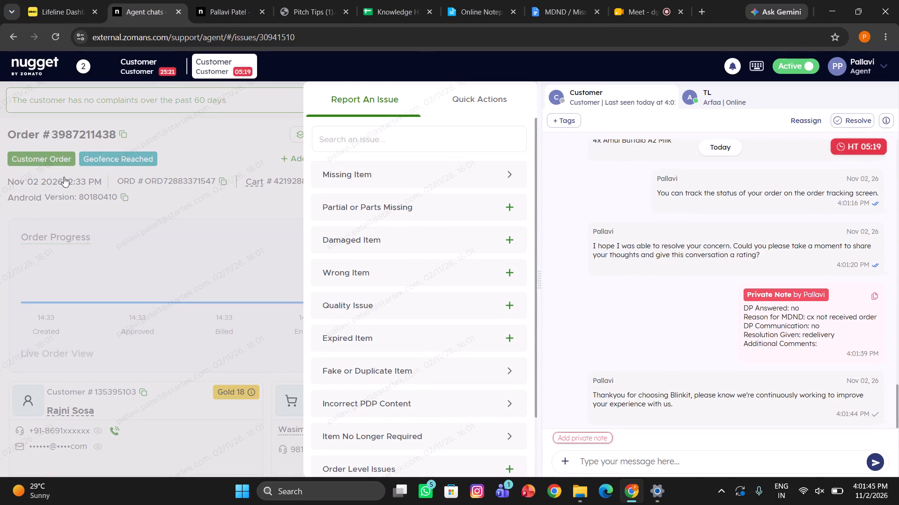
click(157, 64)
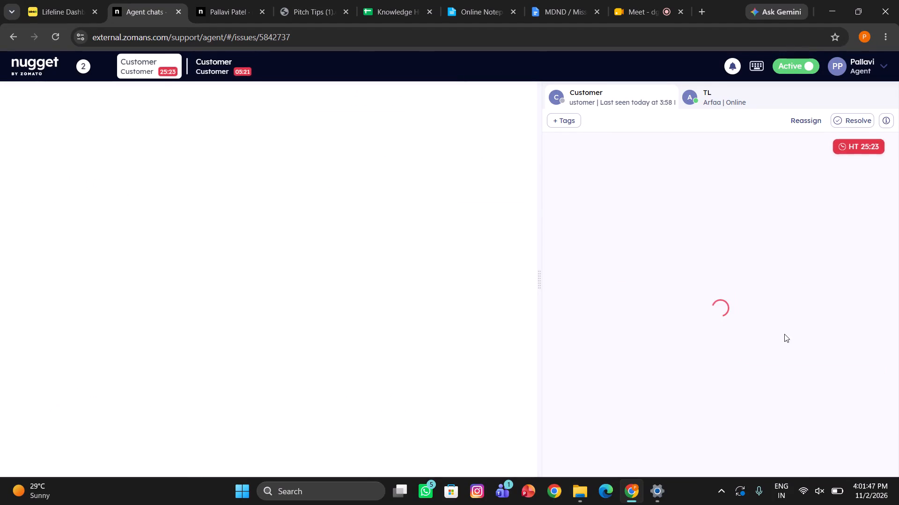
scroll(784, 334, down, 5)
click(478, 1)
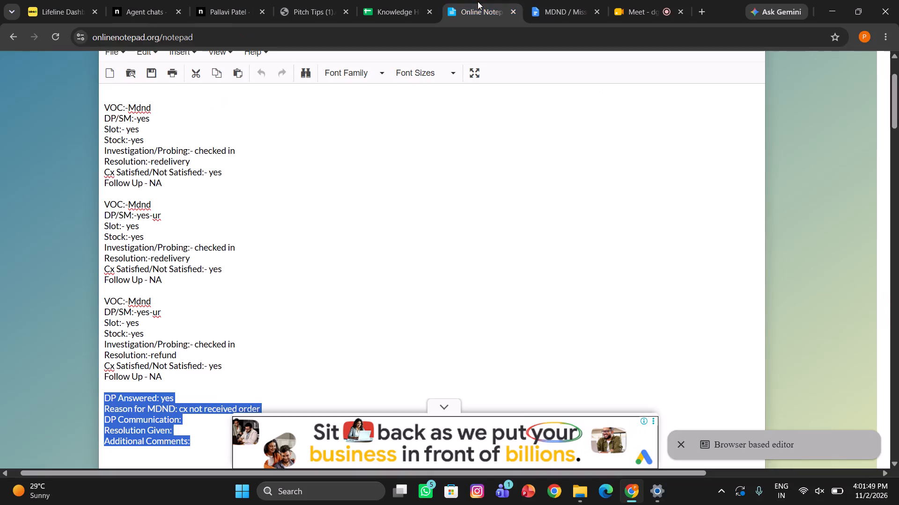
key(ctrl+c)
click(107, 0)
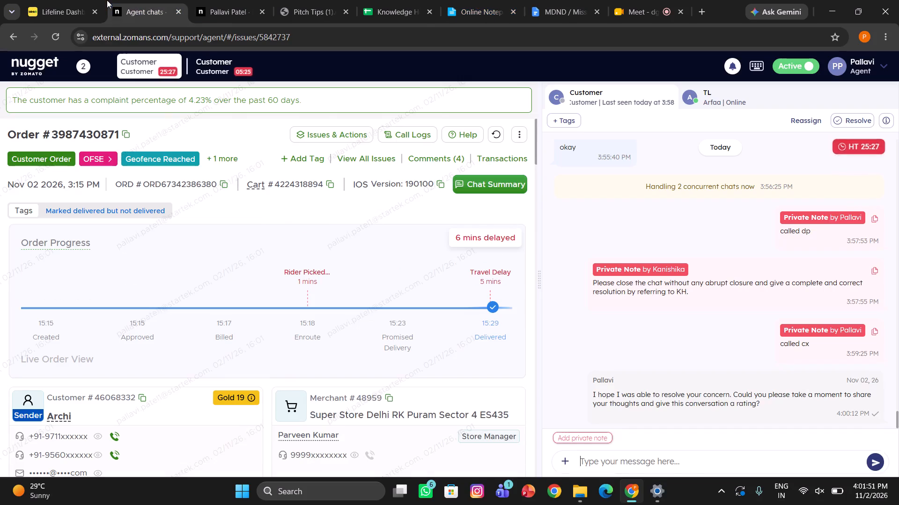
click(588, 434)
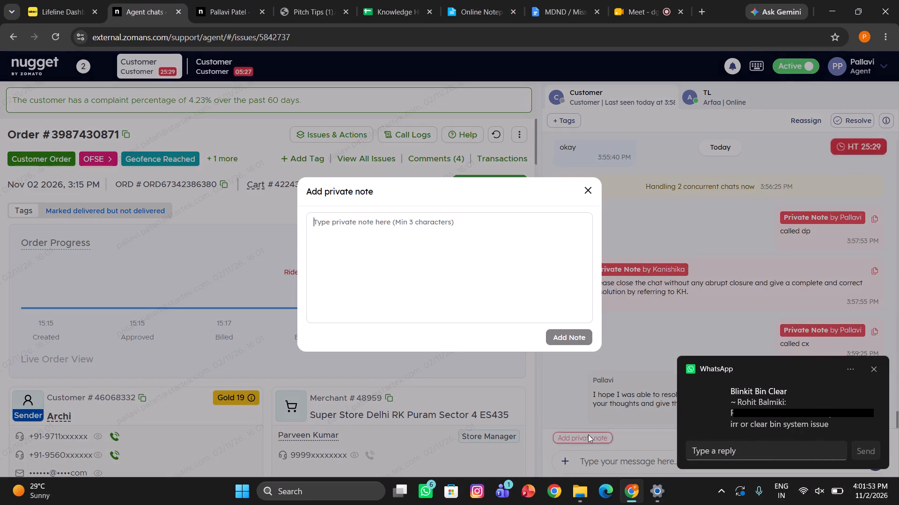
key(ctrl+v)
Enter "shared details" as the DP Communication in the private note, with the spelling corrected.
click(399, 239)
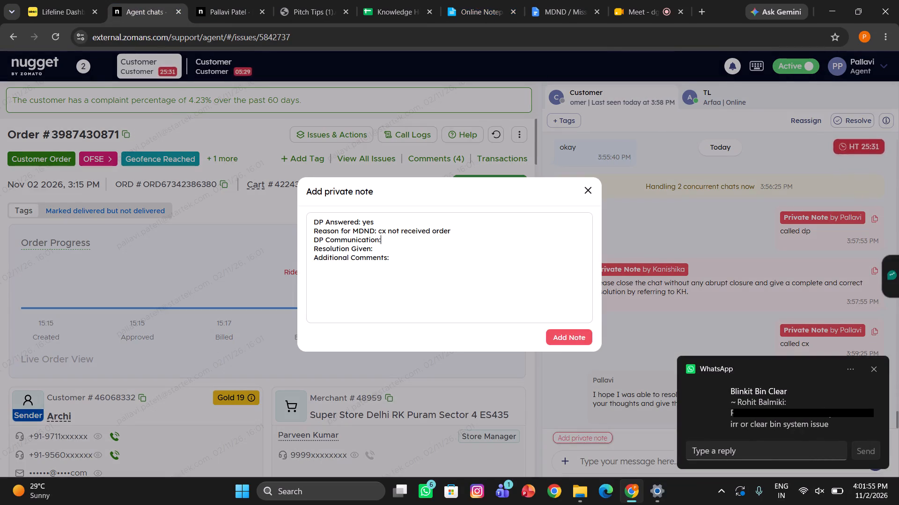
key(space)
text(na)
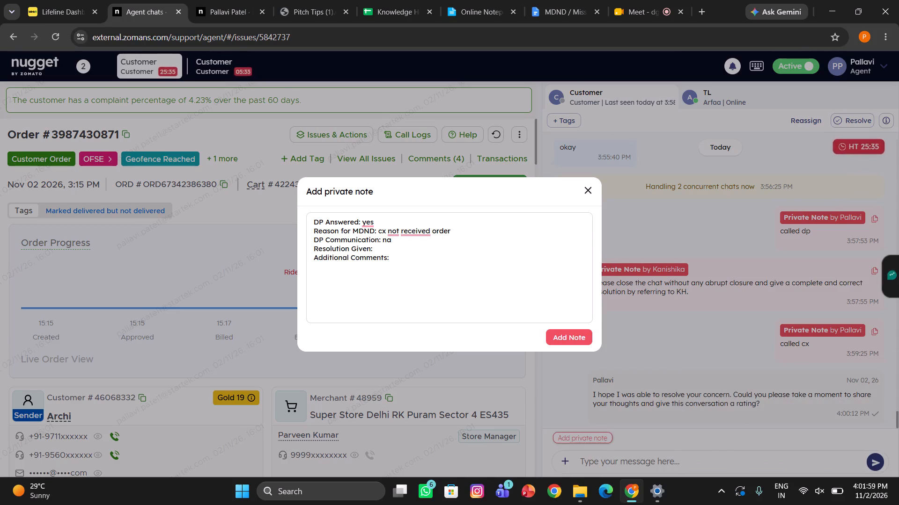
key(BackSpace)
key(BackSpace)
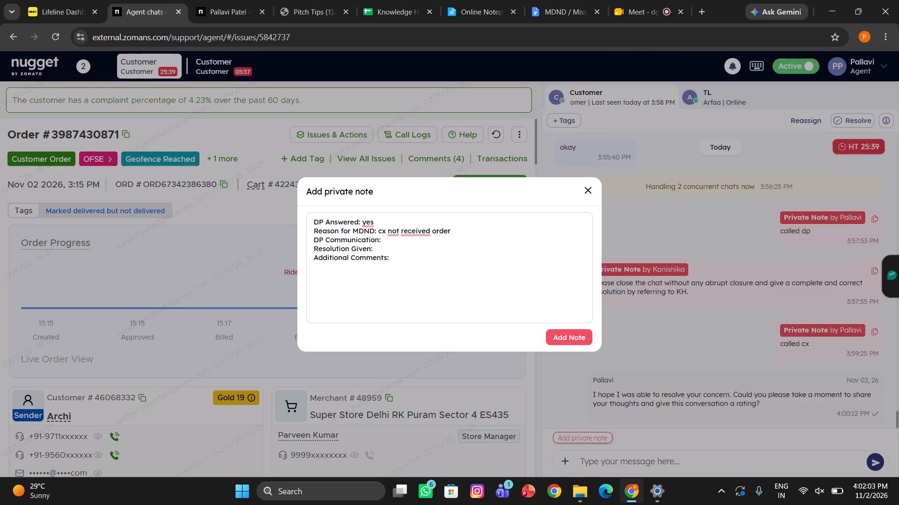
text(sahred details)
click(372, 250)
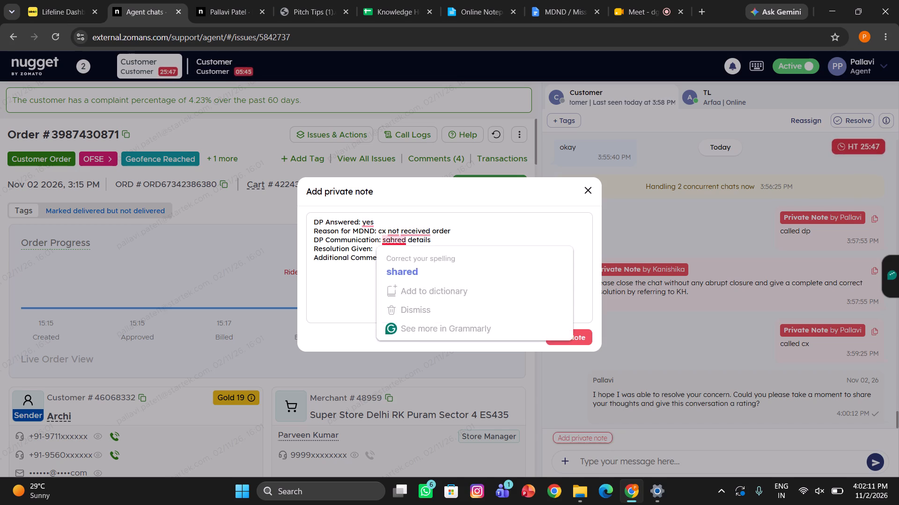
click(396, 261)
text(shared)
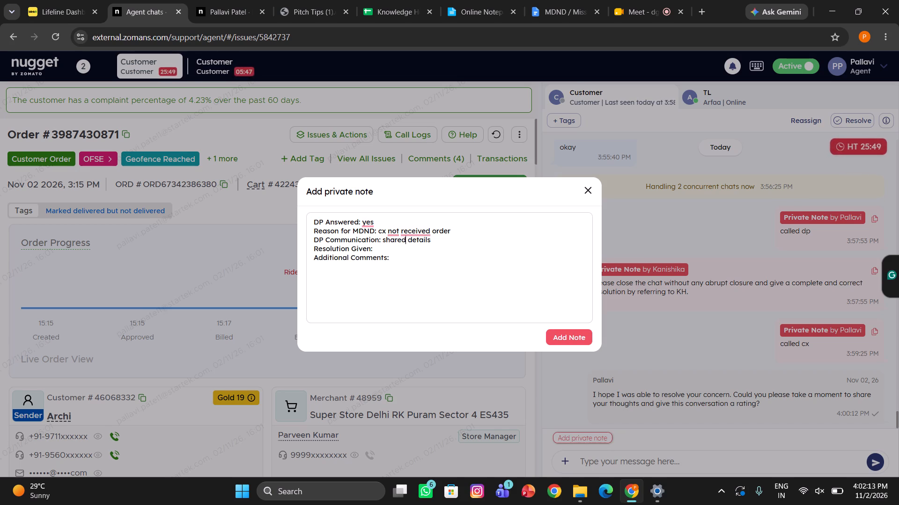
Move "shared details" to Resolution Given, enter "not delivered" as the DP Communication, and add the private note.
drag(383, 239, 435, 243)
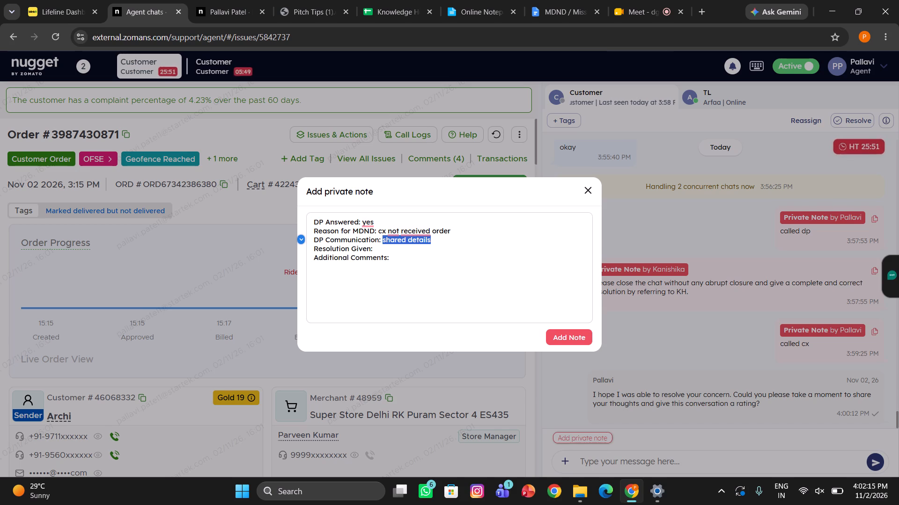
key(ctrl+c)
key(BackSpace)
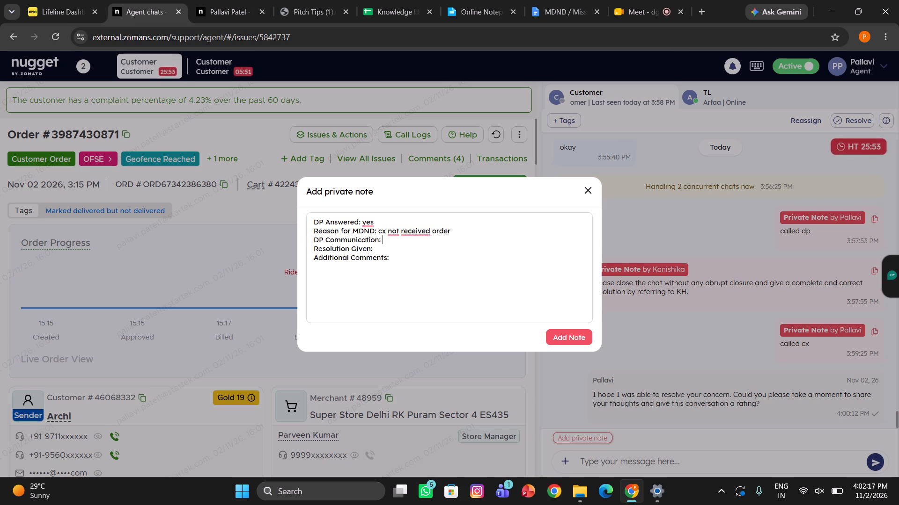
text(not delivered)
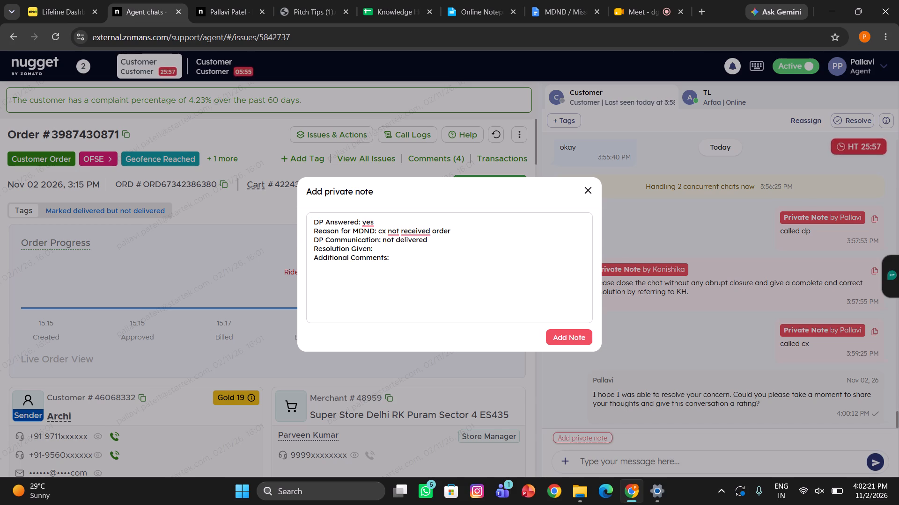
click(379, 247)
key(space)
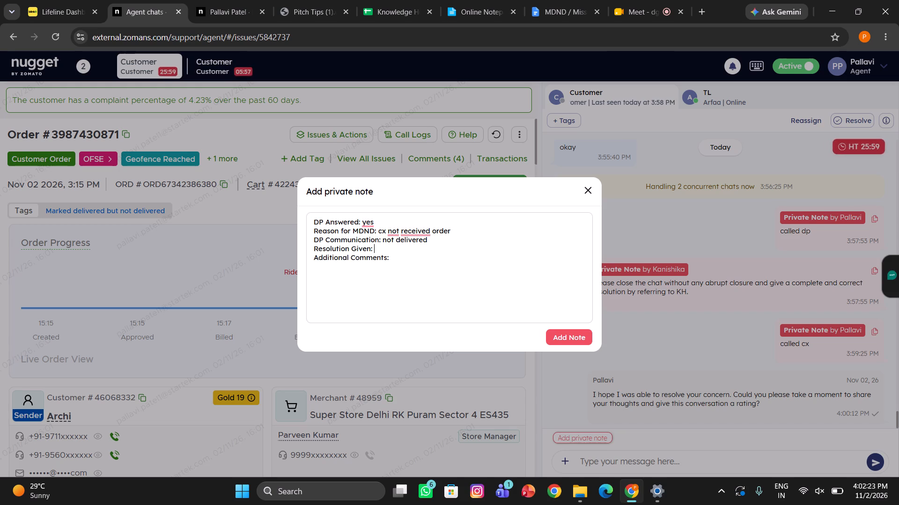
key(ctrl+v)
click(572, 337)
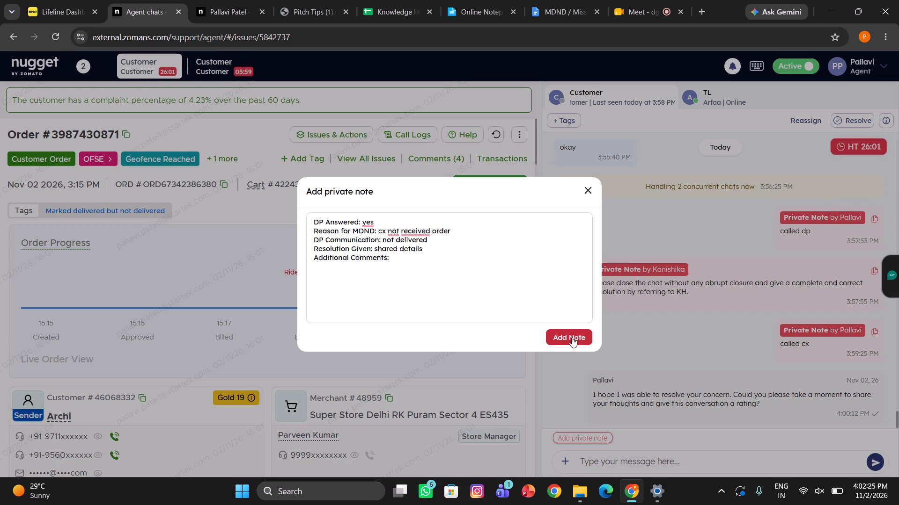
click(630, 460)
text(/clo)
click(653, 266)
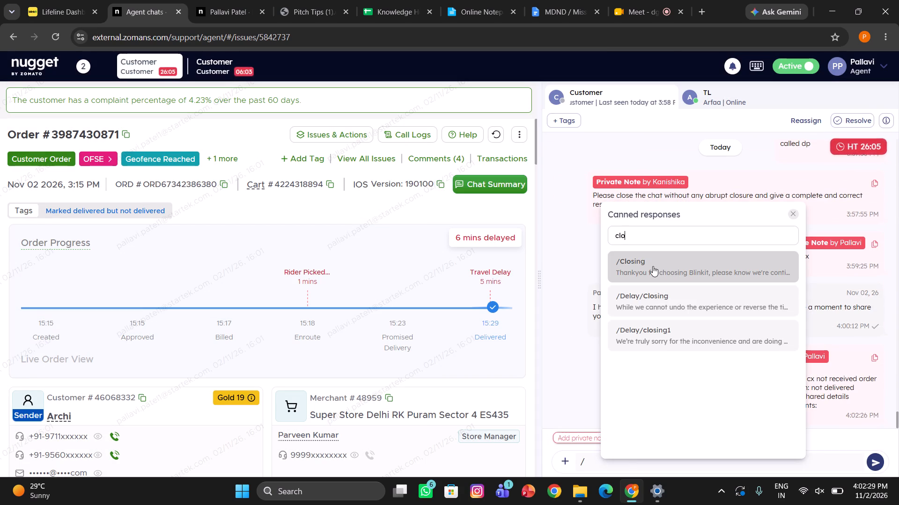
key(Return)
click(560, 0)
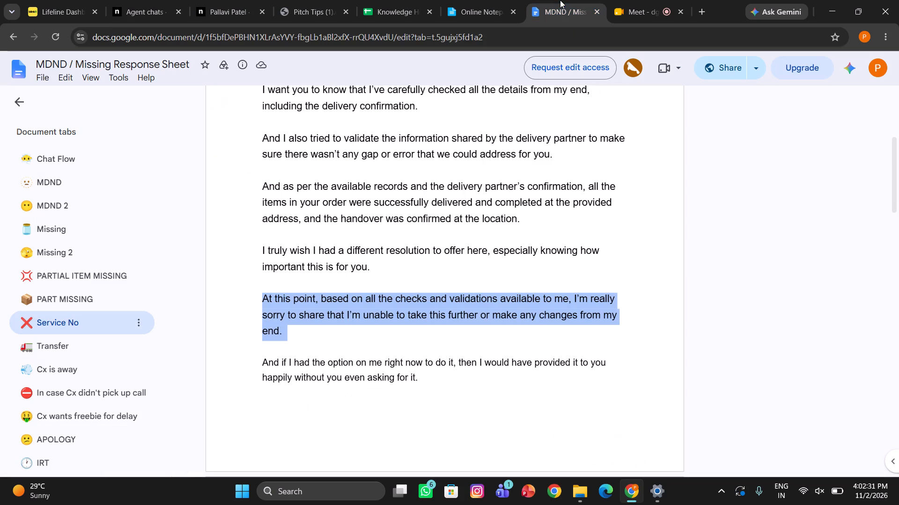
click(452, 0)
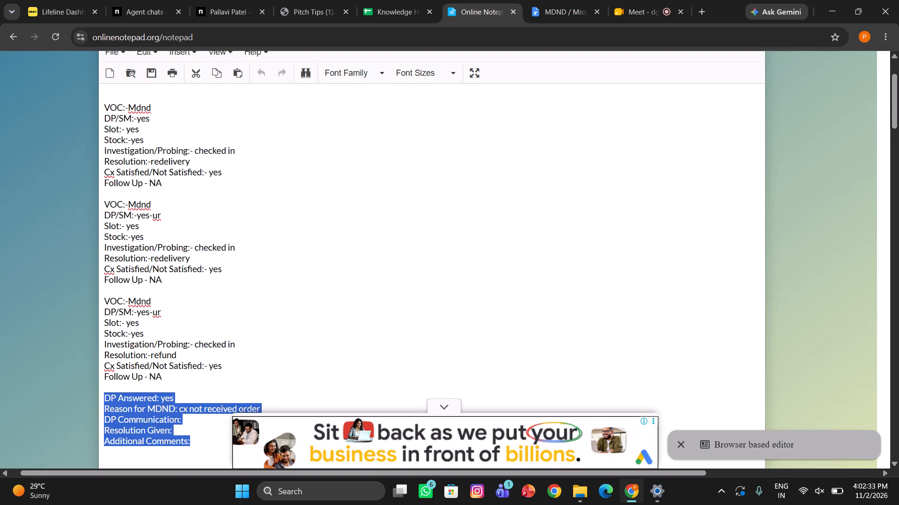
drag(170, 185, 105, 97)
key(ctrl+c)
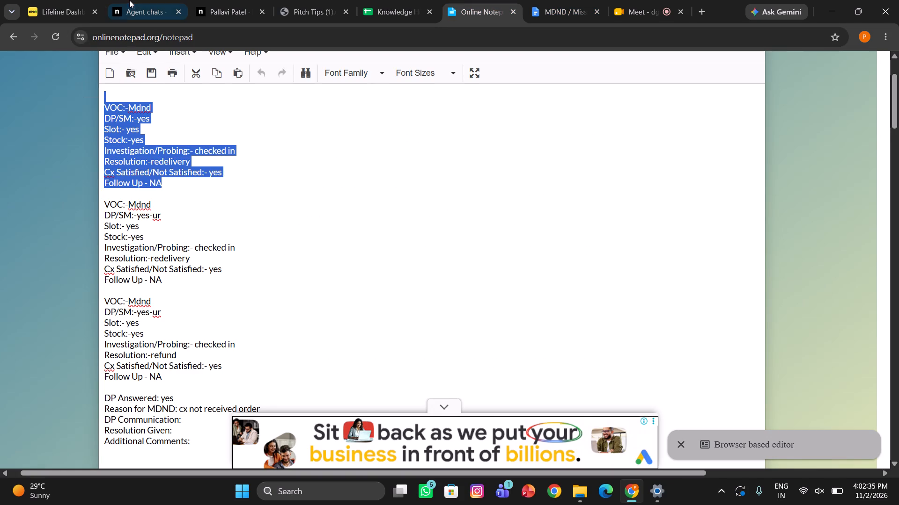
click(136, 0)
scroll(205, 300, down, 3)
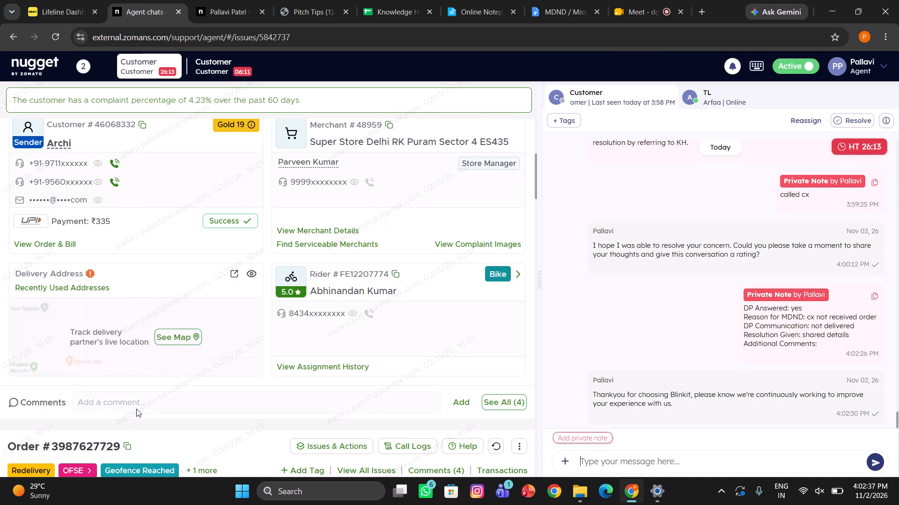
click(136, 409)
key(ctrl+v)
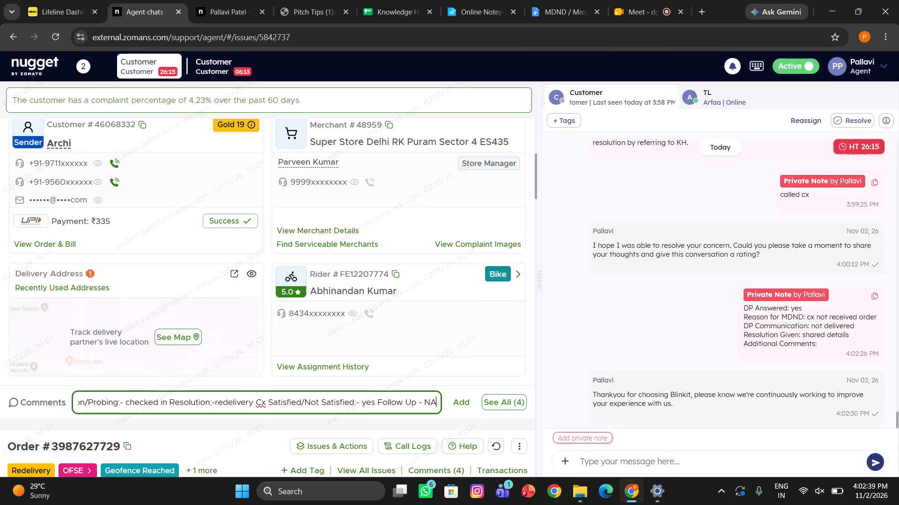
click(253, 401)
key(Return)
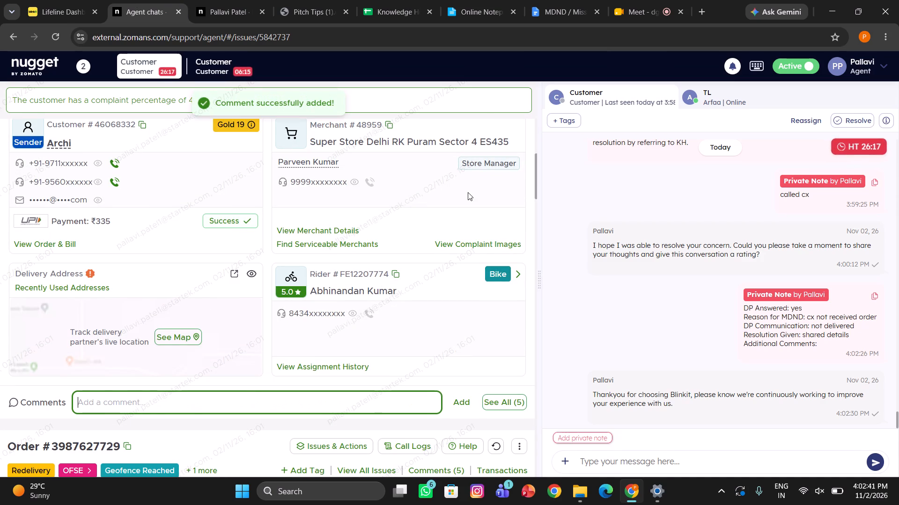
click(210, 66)
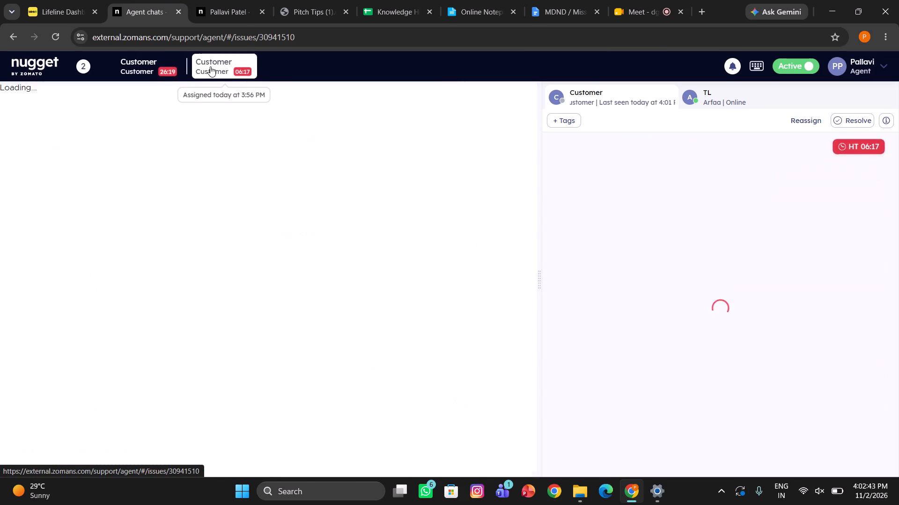
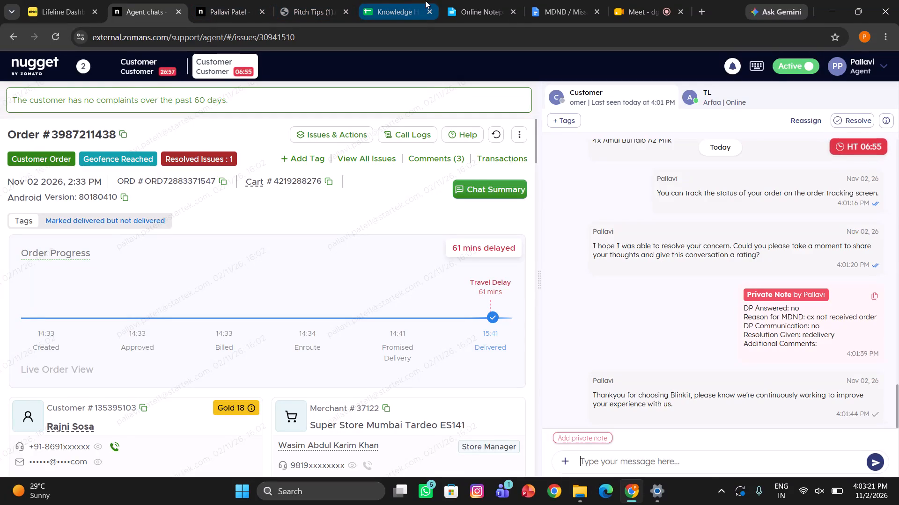
click(480, 0)
scroll(259, 341, down, 1)
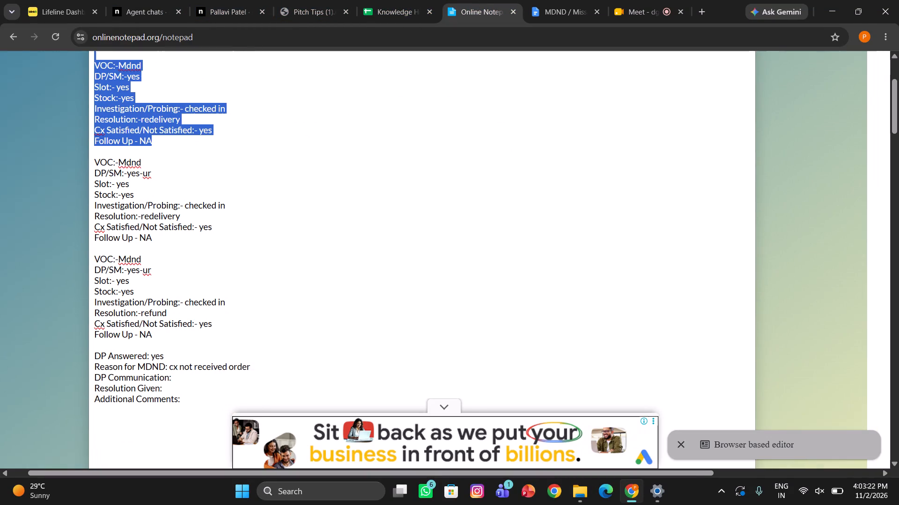
scroll(259, 341, down, 1)
drag(158, 238, 84, 161)
key(ctrl+c)
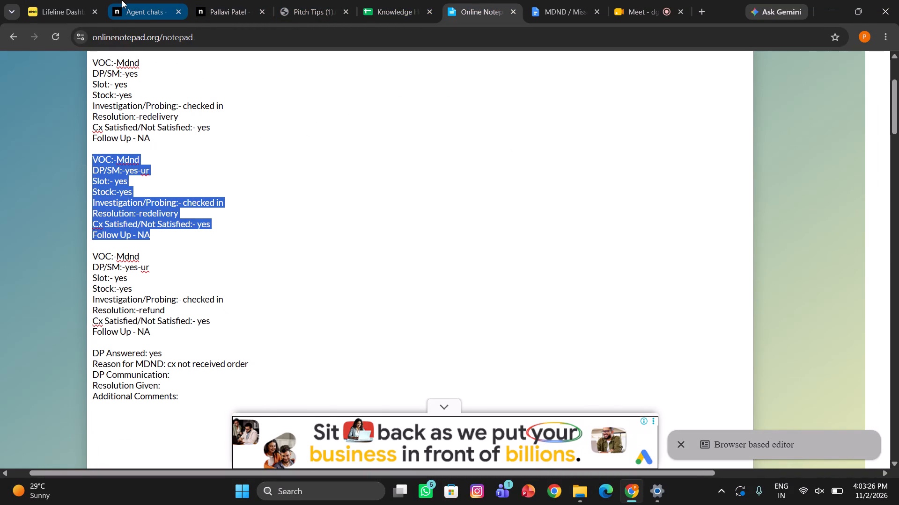
click(122, 0)
scroll(360, 339, down, 3)
scroll(302, 439, down, 1)
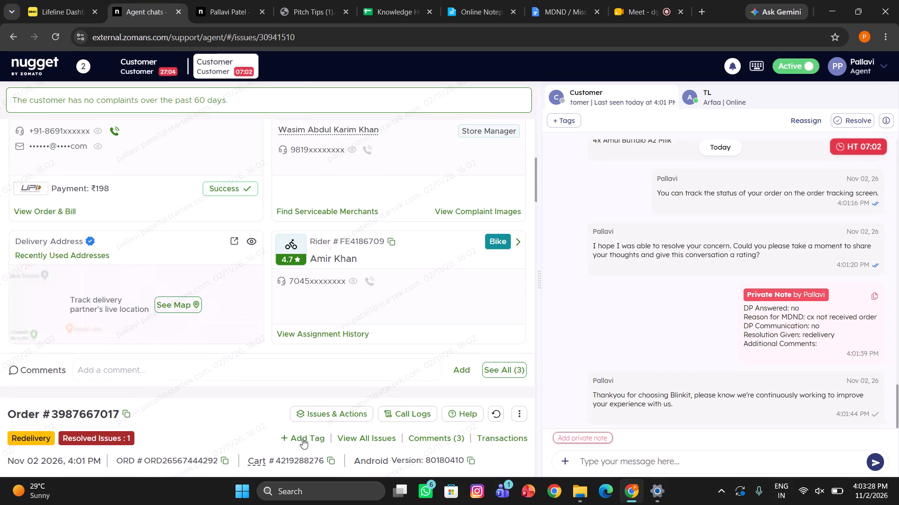
click(257, 374)
key(ctrl+v)
key(Return)
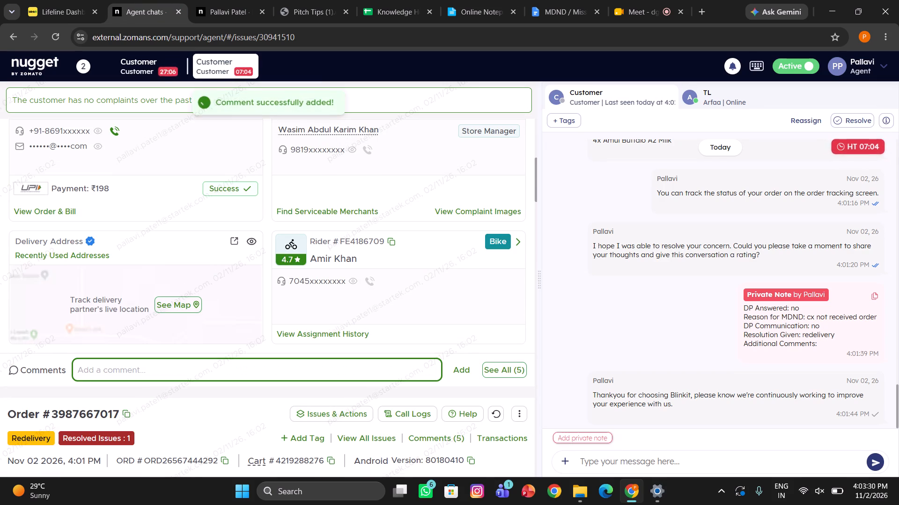
Mark the agent status as inactive with Meal break as the reason and dismiss the reminder about open chats.
click(783, 67)
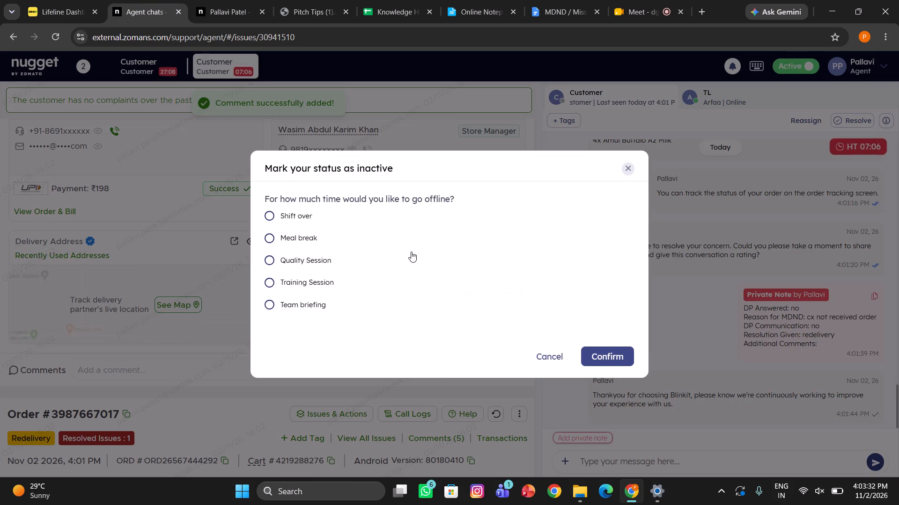
click(338, 239)
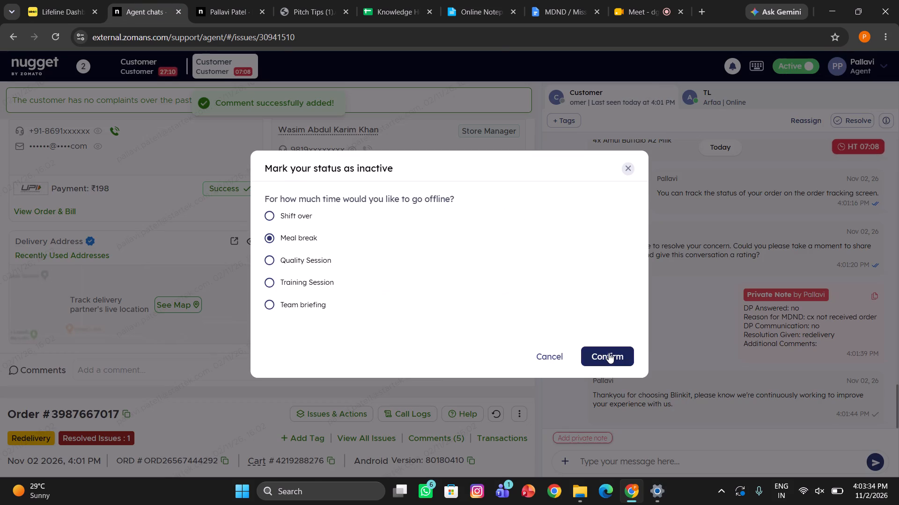
click(609, 353)
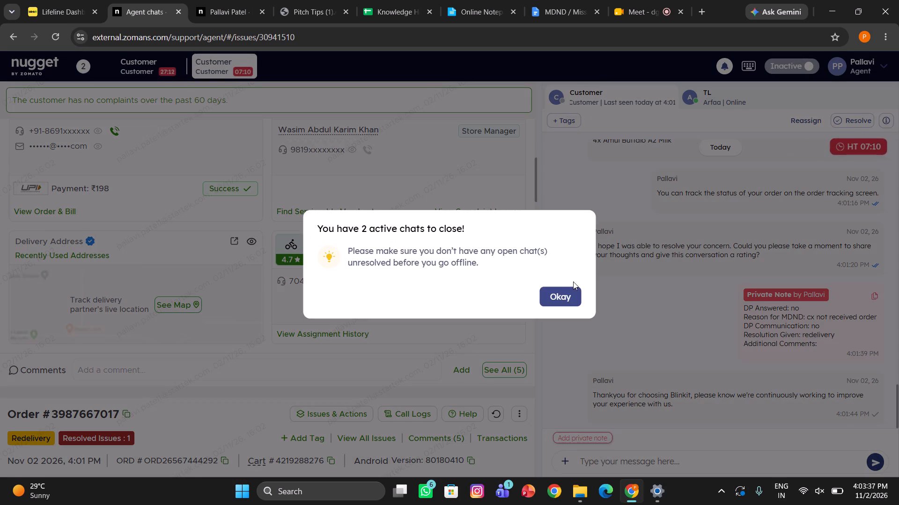
click(561, 294)
click(847, 123)
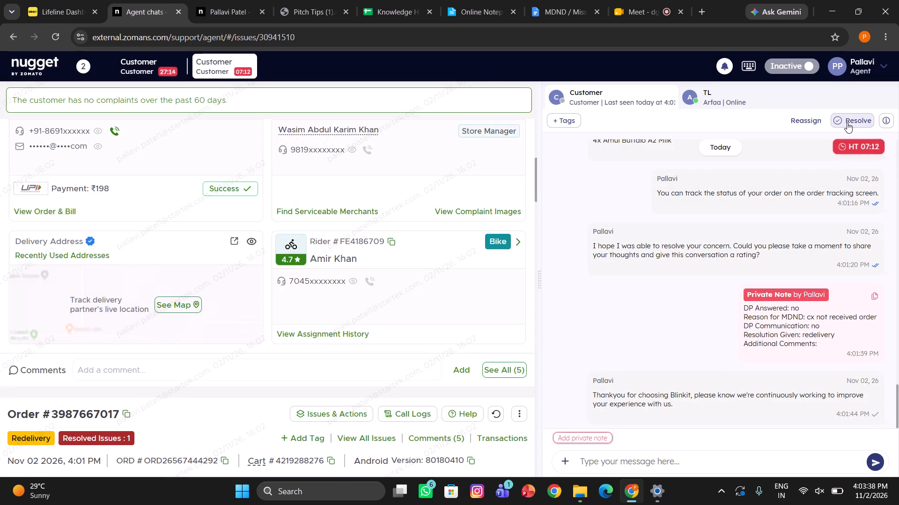
text(mdnd)
click(339, 231)
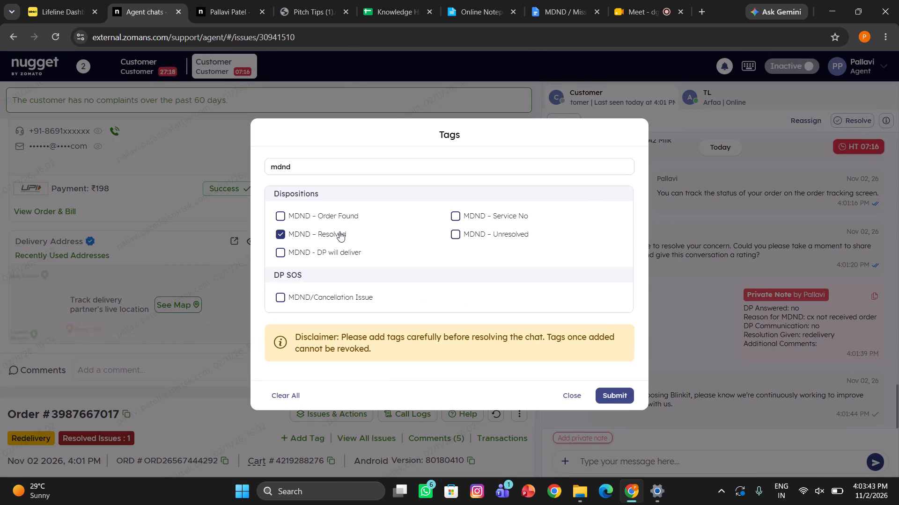
click(626, 397)
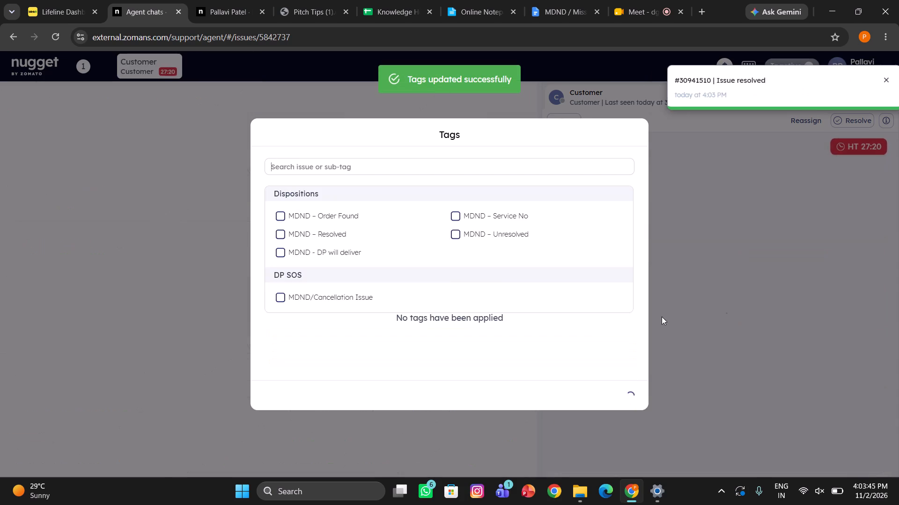
click(847, 121)
text(mdnd)
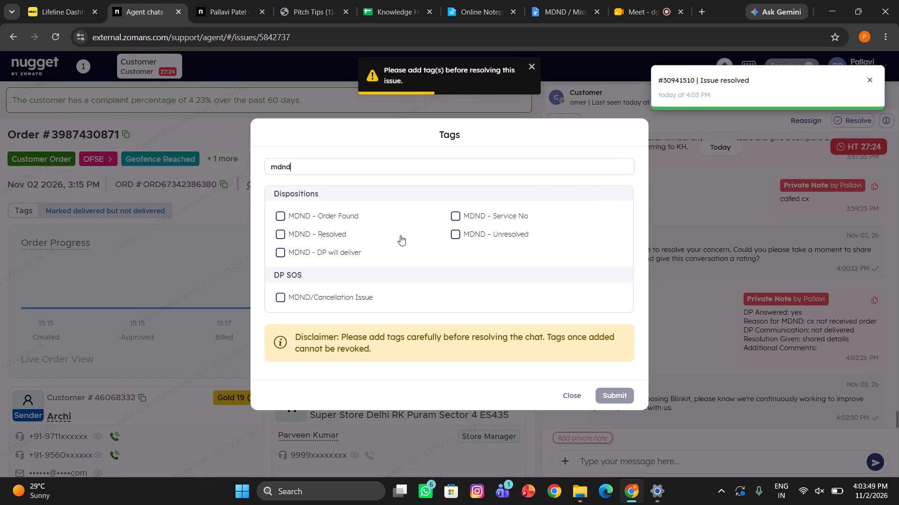
click(381, 237)
click(604, 390)
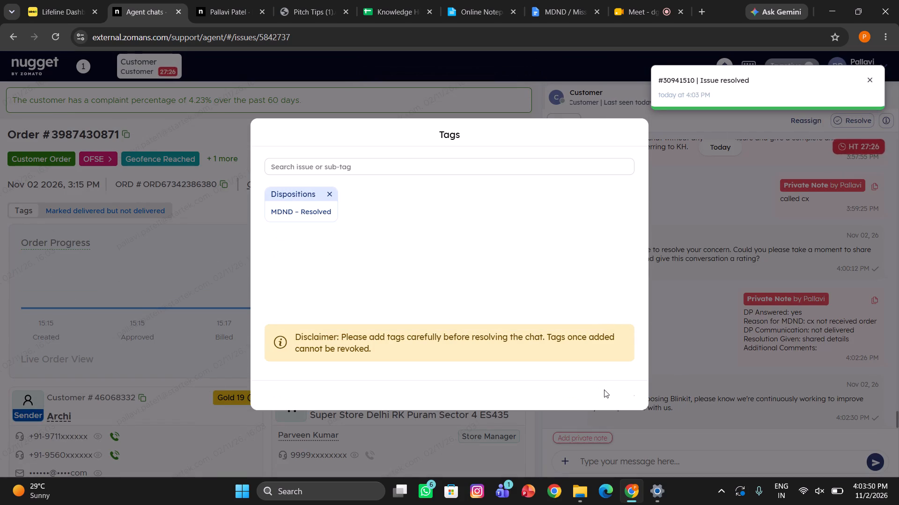
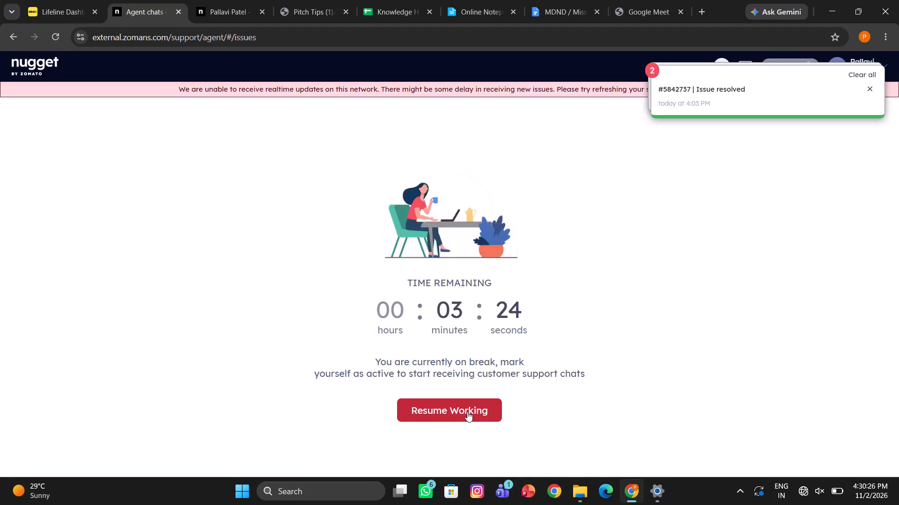
Try to end the meal break and go online to start receiving customer support chats.
click(467, 411)
click(568, 292)
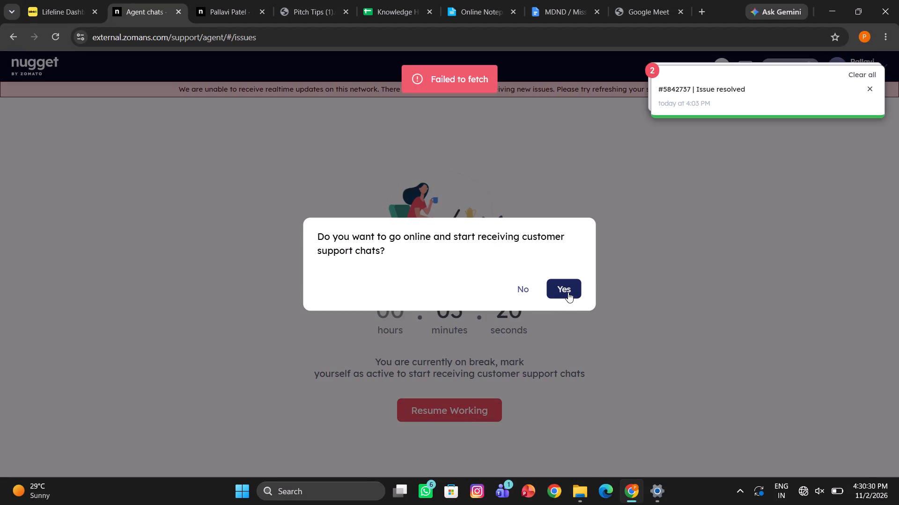
Check the computer's Wi-Fi connection in the list of available networks.
click(802, 489)
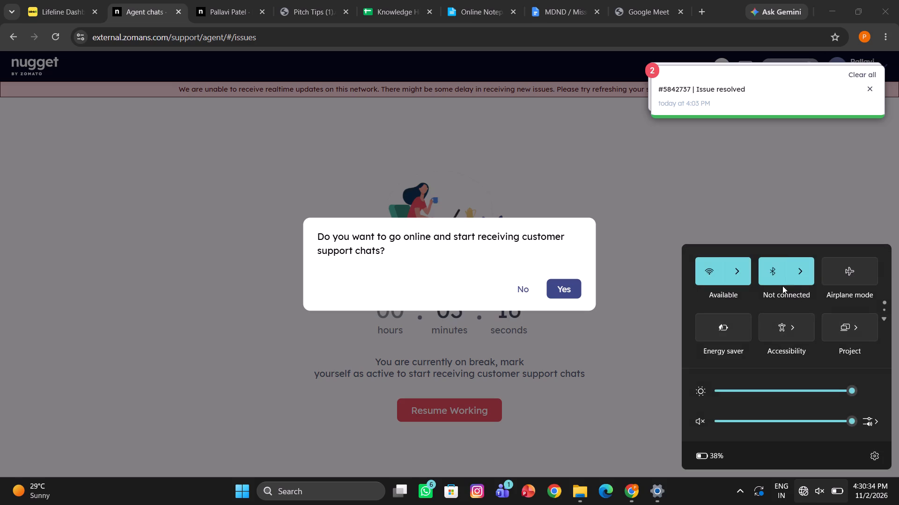
click(738, 272)
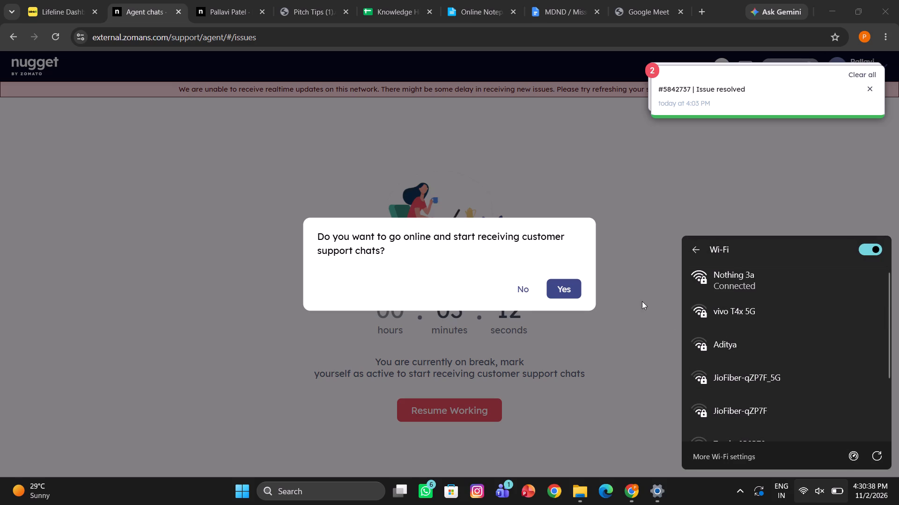
Retry going online to receive customer support chats by accepting the open confirmation.
click(554, 289)
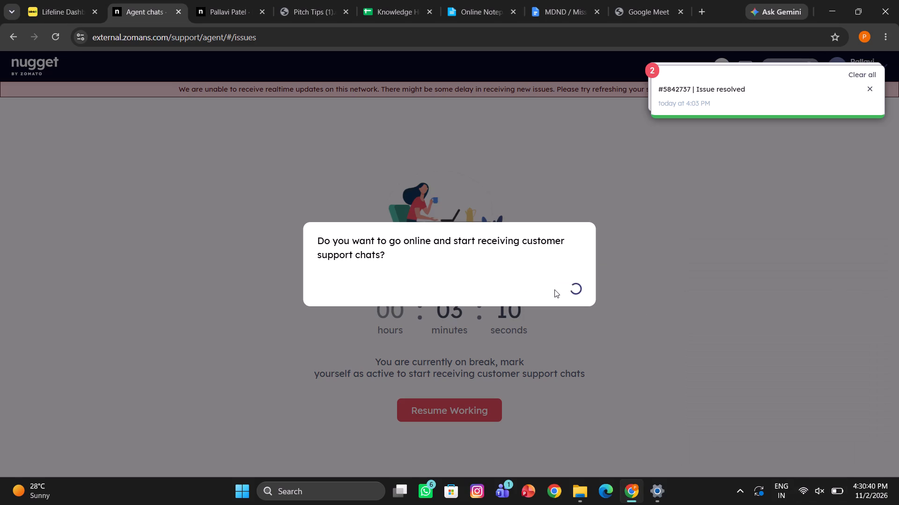
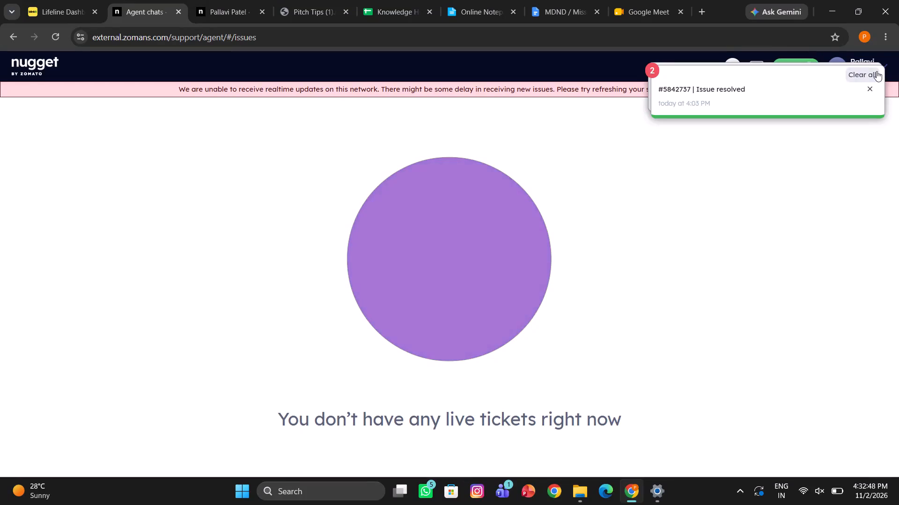
Clear the issue notifications, check today's Productivity Hours report for the agent, and return to the agent chats.
click(877, 71)
click(832, 63)
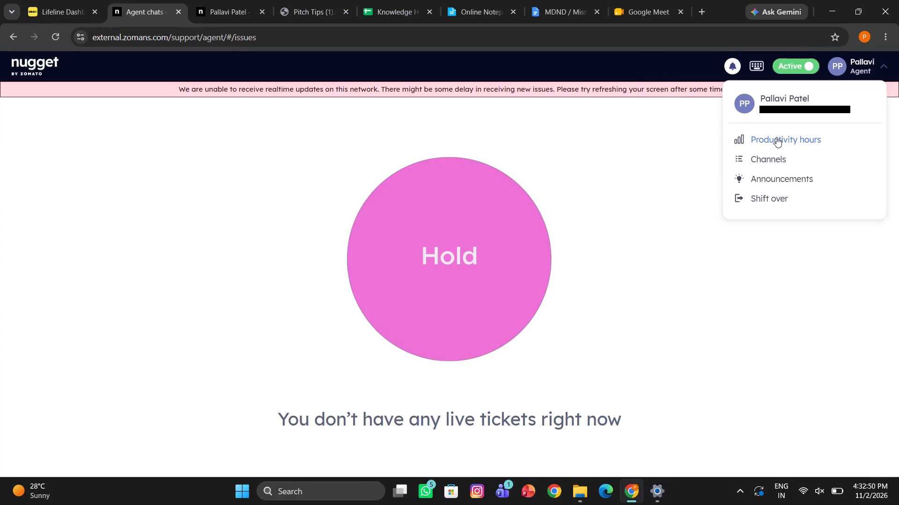
click(776, 137)
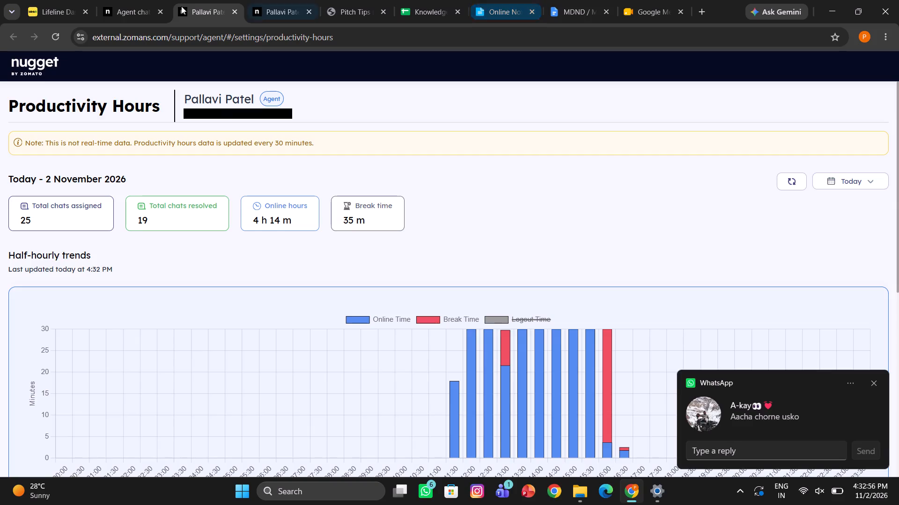
click(128, 0)
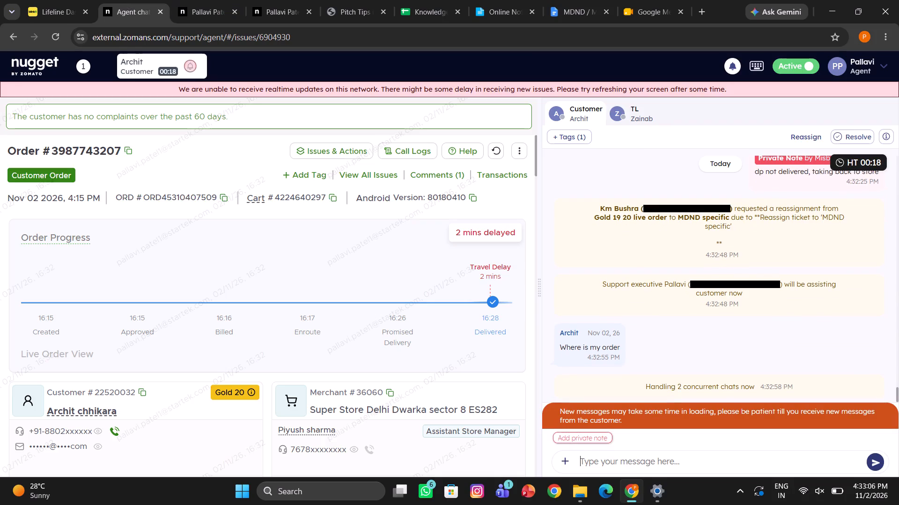
scroll(698, 289, down, 6)
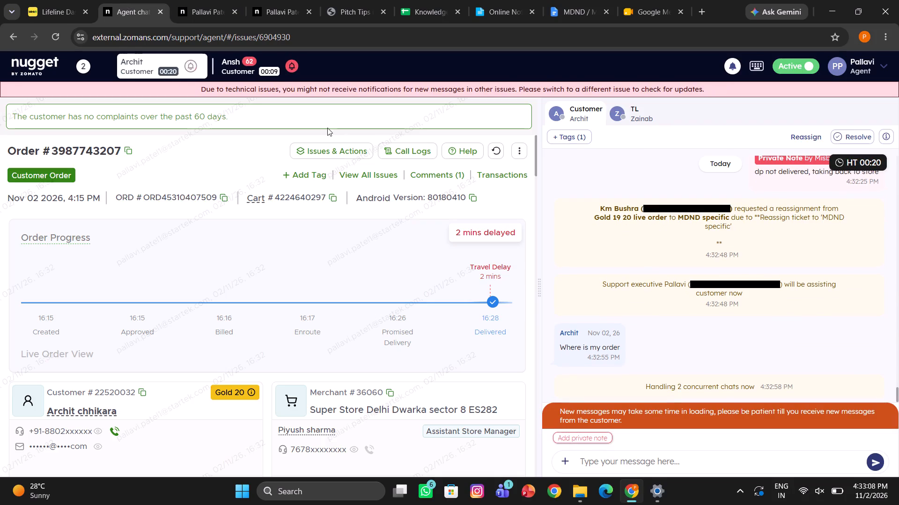
click(269, 59)
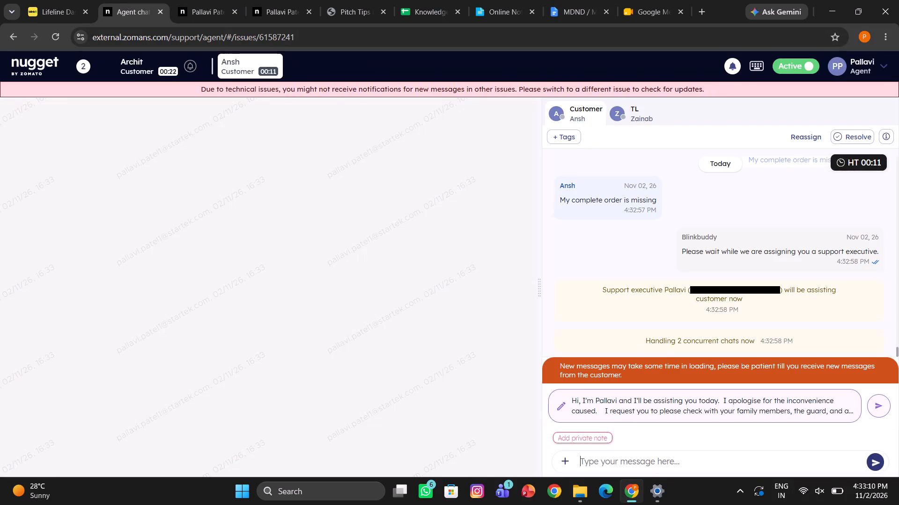
click(624, 409)
click(624, 409)
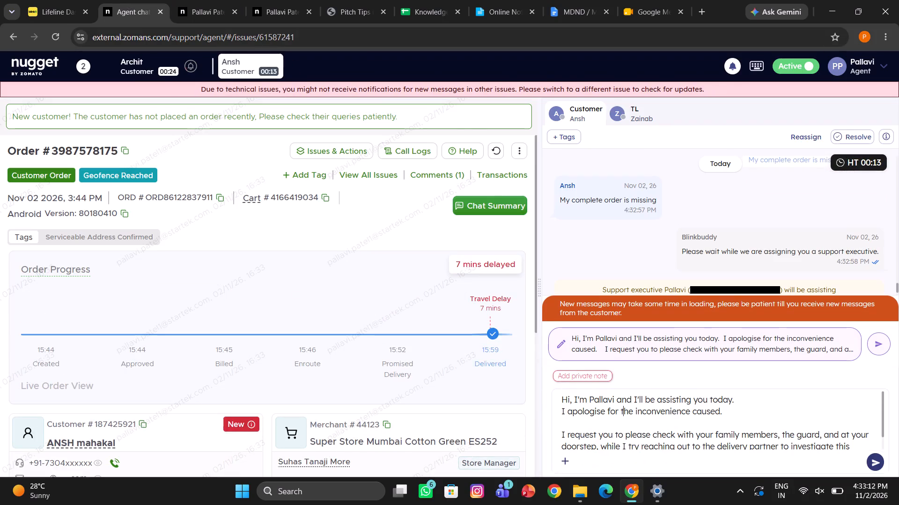
key(Return)
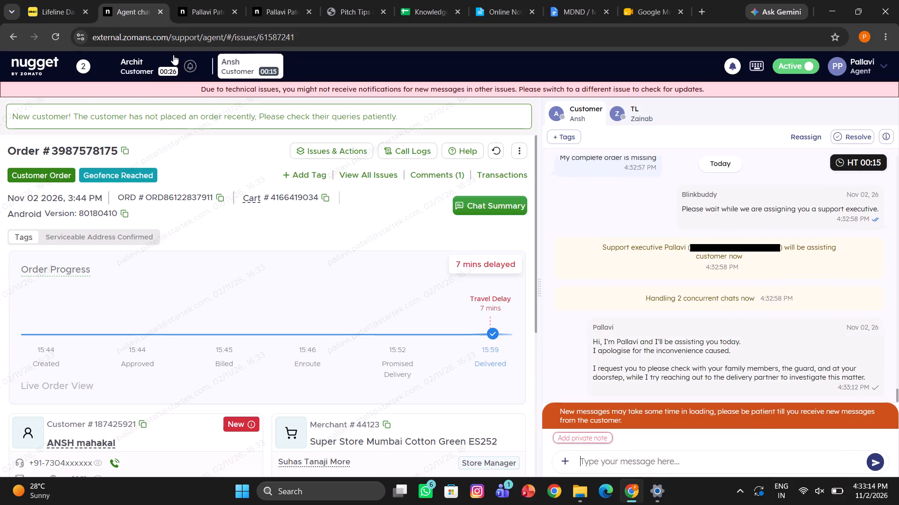
click(160, 62)
scroll(628, 292, down, 2)
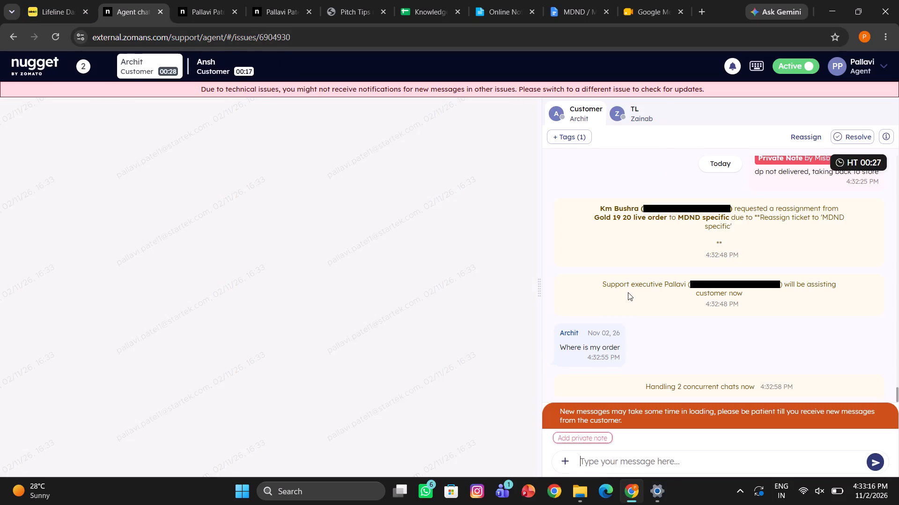
scroll(628, 292, down, 4)
click(331, 6)
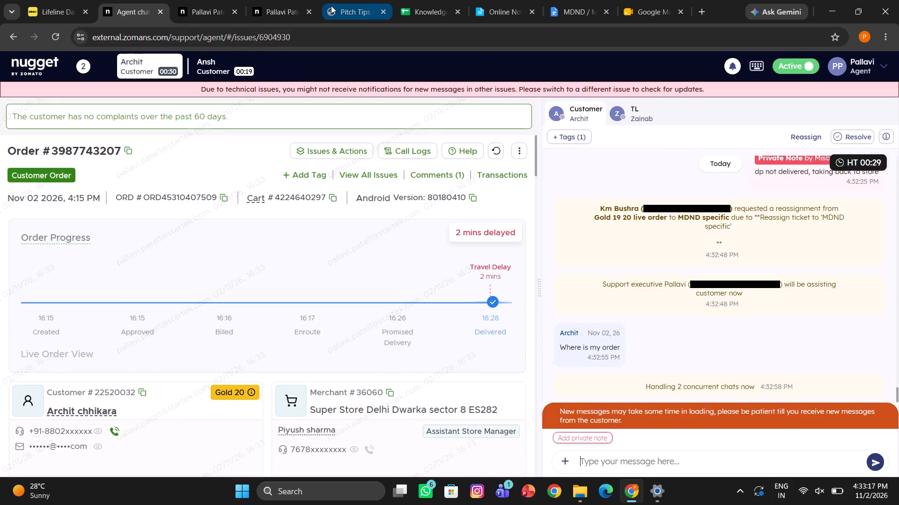
scroll(358, 188, up, 1)
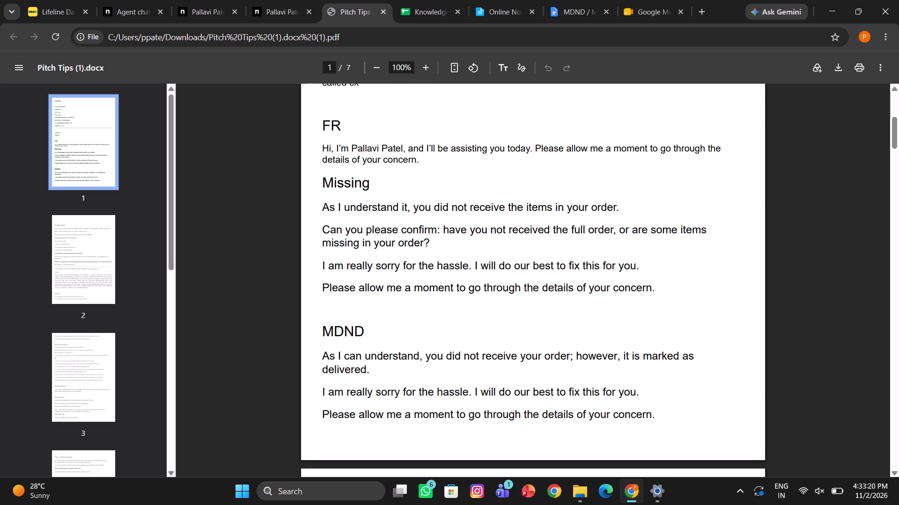
drag(322, 150, 444, 157)
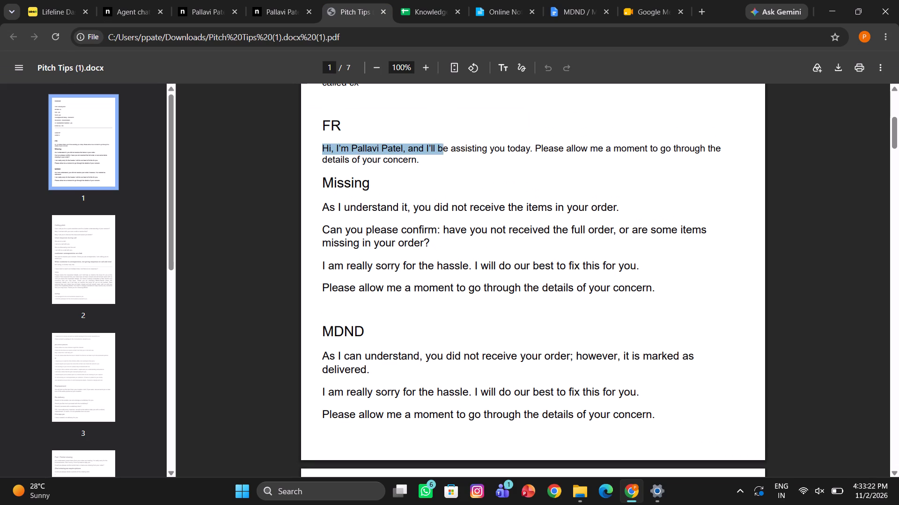
drag(444, 157, 421, 163)
key(ctrl+c)
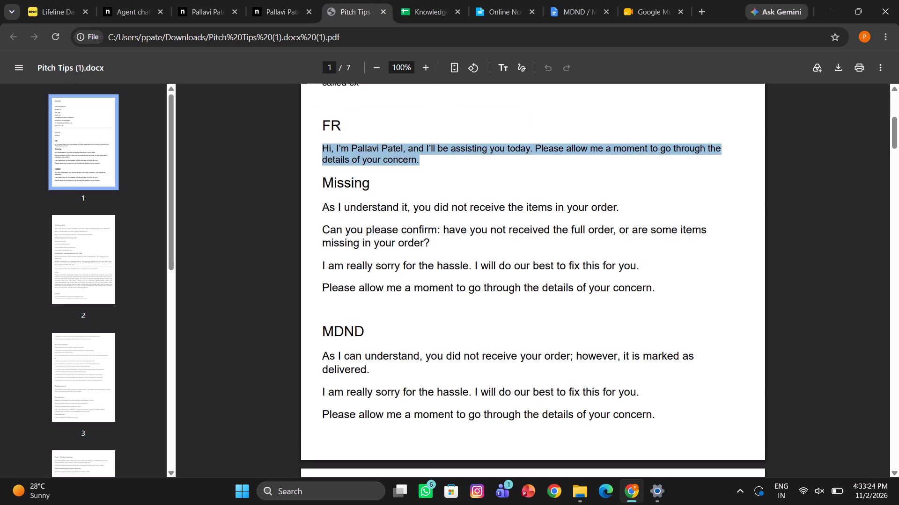
click(150, 0)
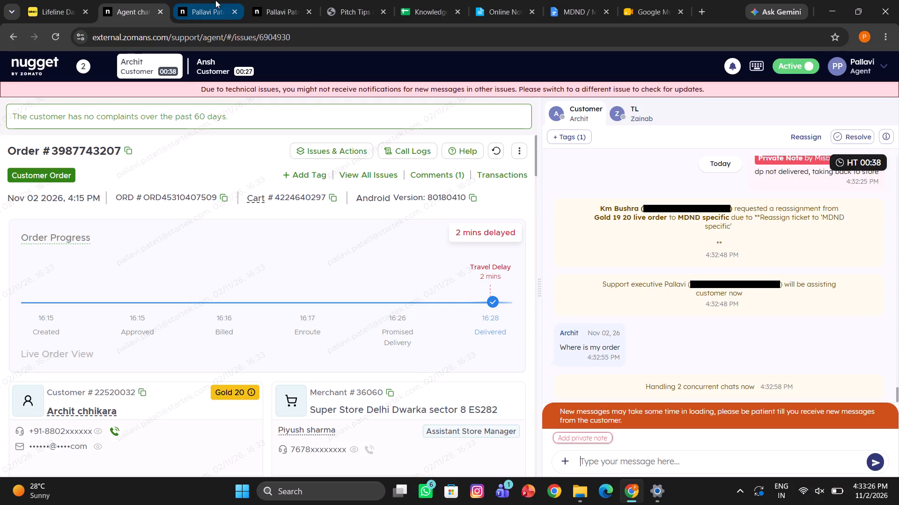
Send the customer asking about their order the prepared agent introduction requesting a moment to review their concern, with the stray line break removed.
key(ctrl+v)
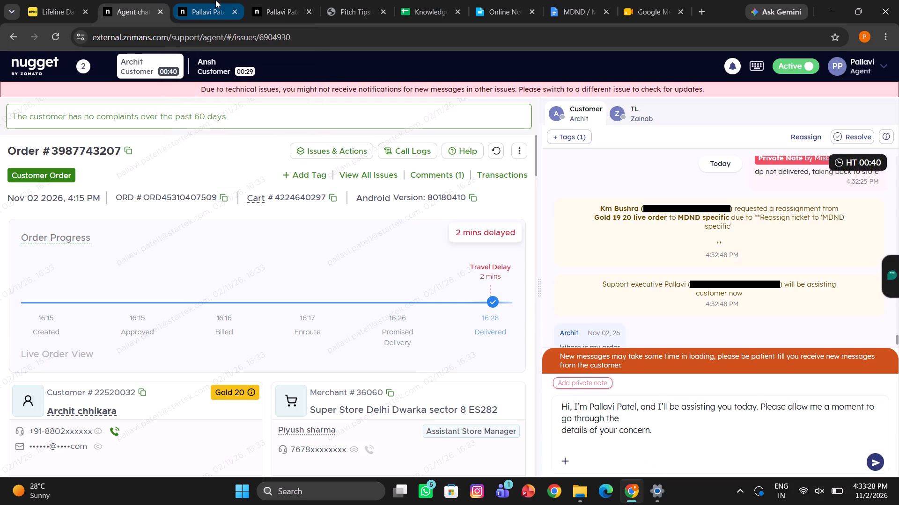
key(Up)
key(BackSpace)
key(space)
key(Return)
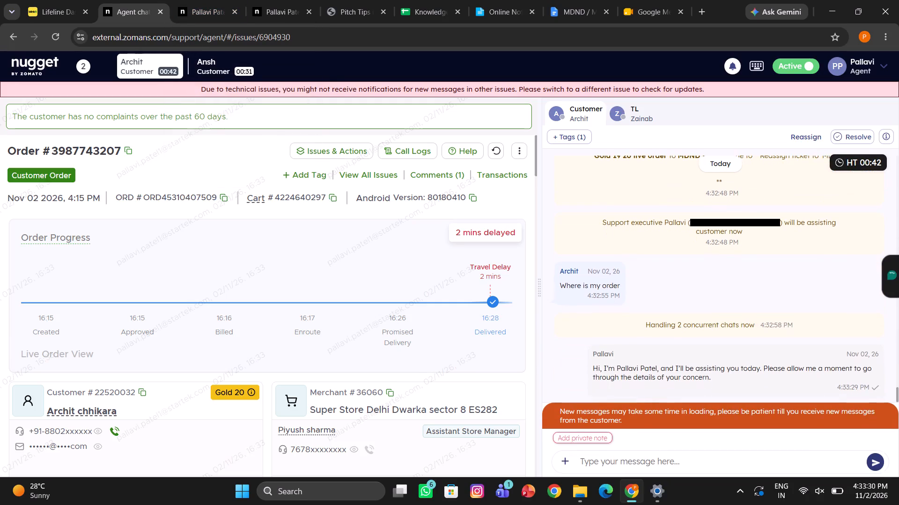
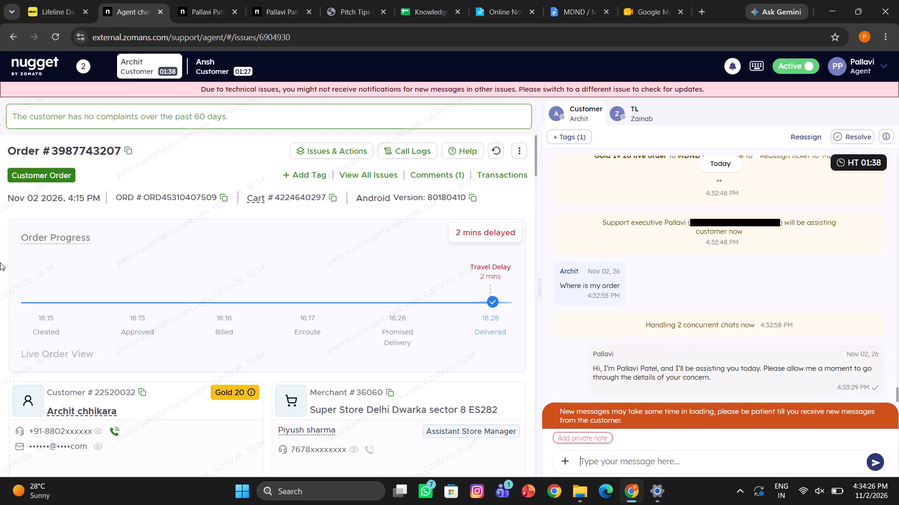
Examine the delivery address and rider details of the order the customer is asking about.
scroll(0, 254, down, 2)
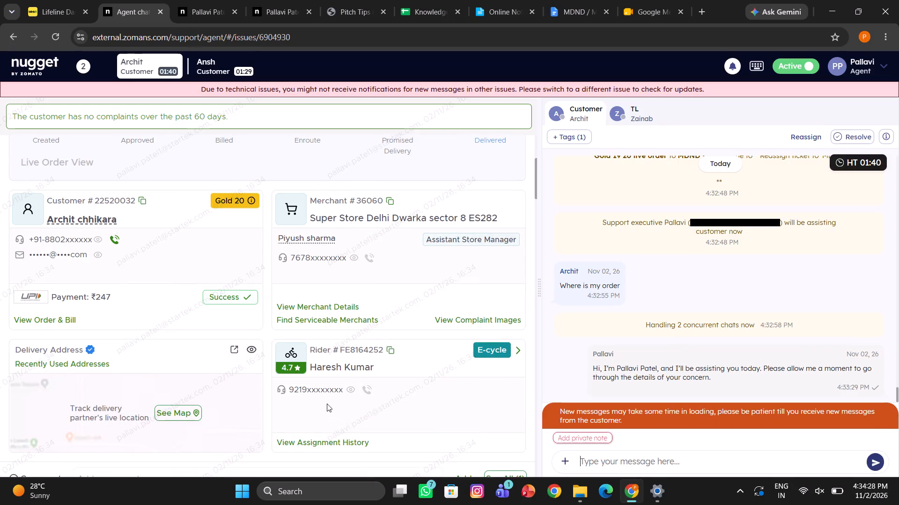
Initiate a call to the rider assigned to the order in the first customer's chat.
click(364, 395)
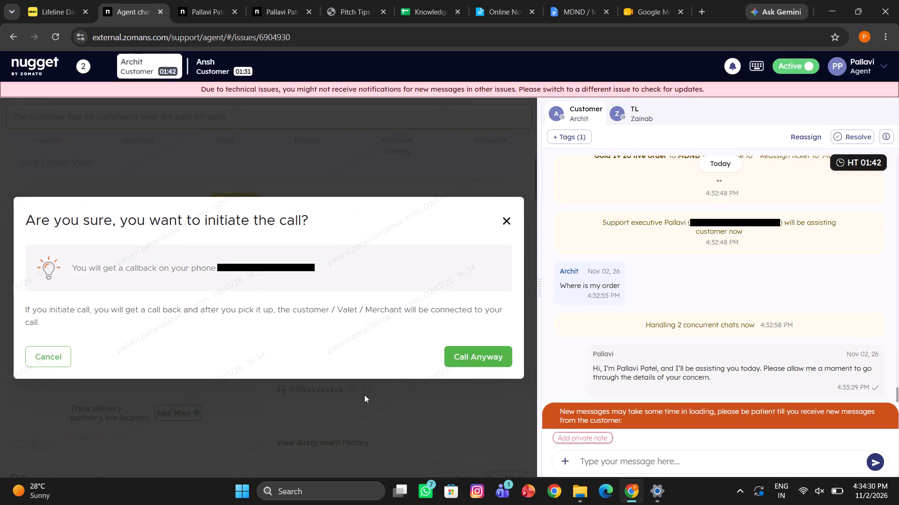
click(478, 354)
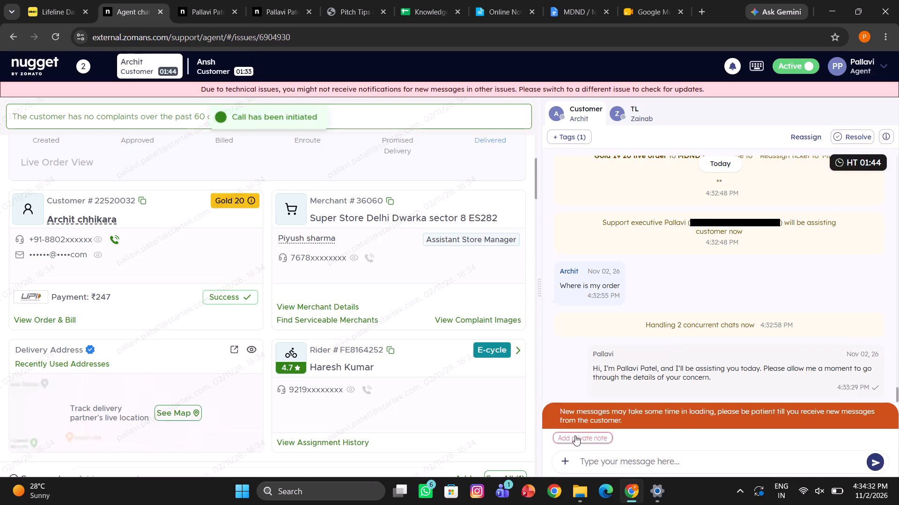
Add the private note "called dp" to the chat of the customer asking where the order is.
click(578, 439)
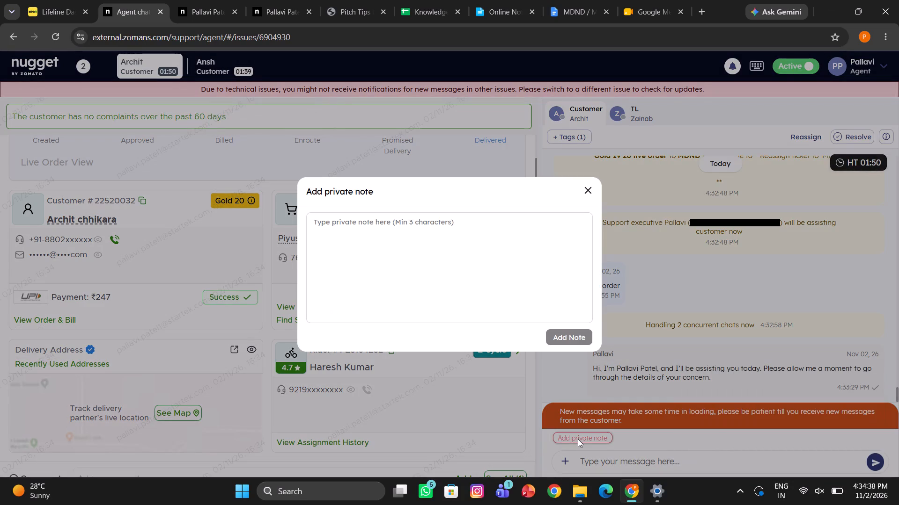
text(called dp)
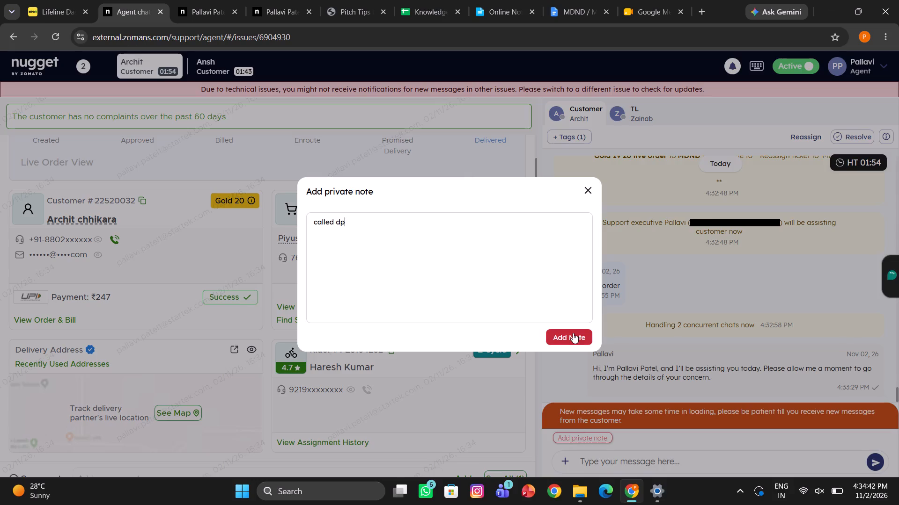
click(573, 333)
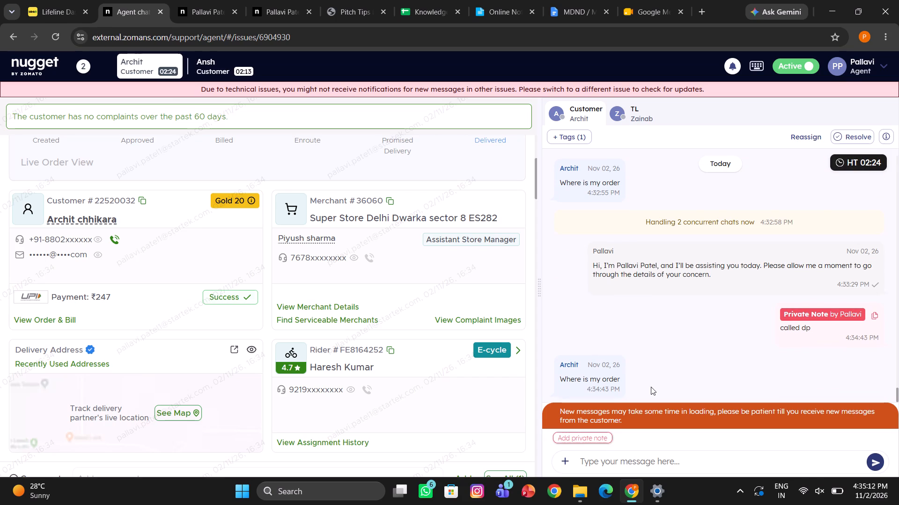
Start a reply to the customer's latest "Where is my order" message.
scroll(653, 389, down, 1)
click(619, 469)
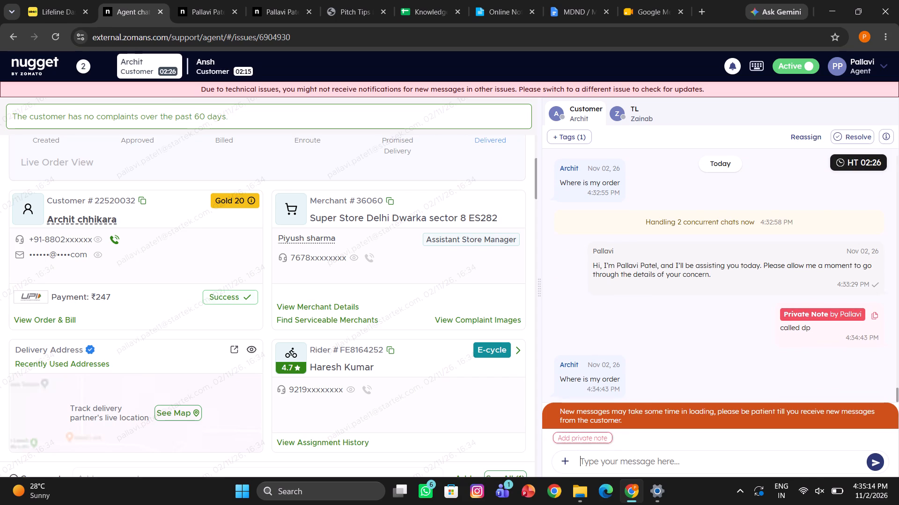
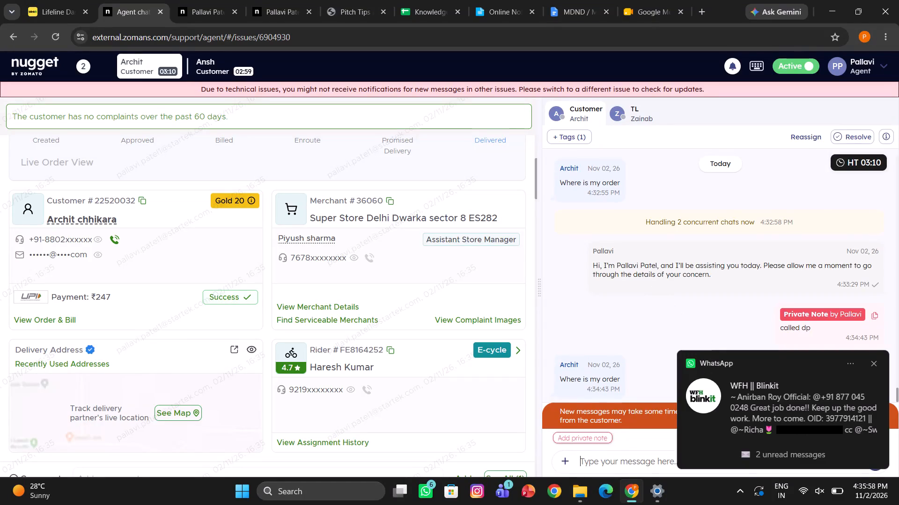
Send the canned contact-confirmation reply, replacing its number placeholders with the first four digits of this customer's registered phone number.
text(/thi)
click(638, 260)
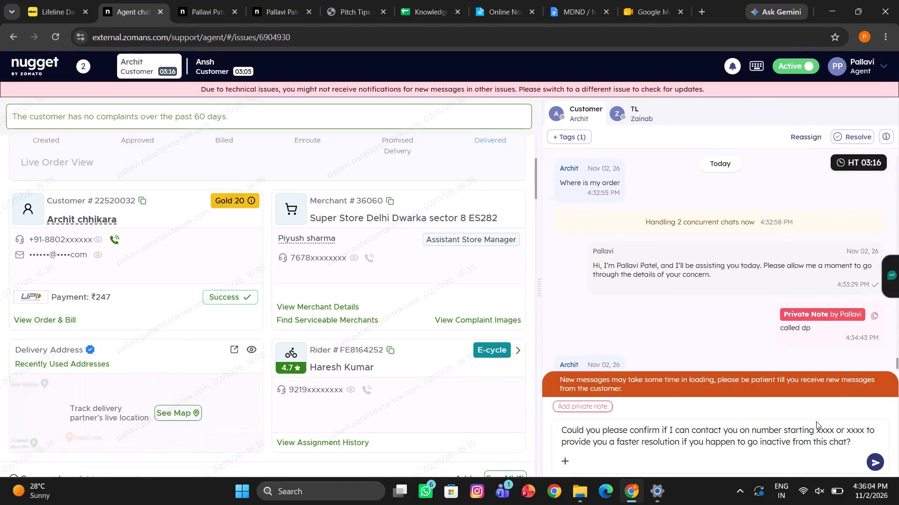
drag(814, 427, 865, 422)
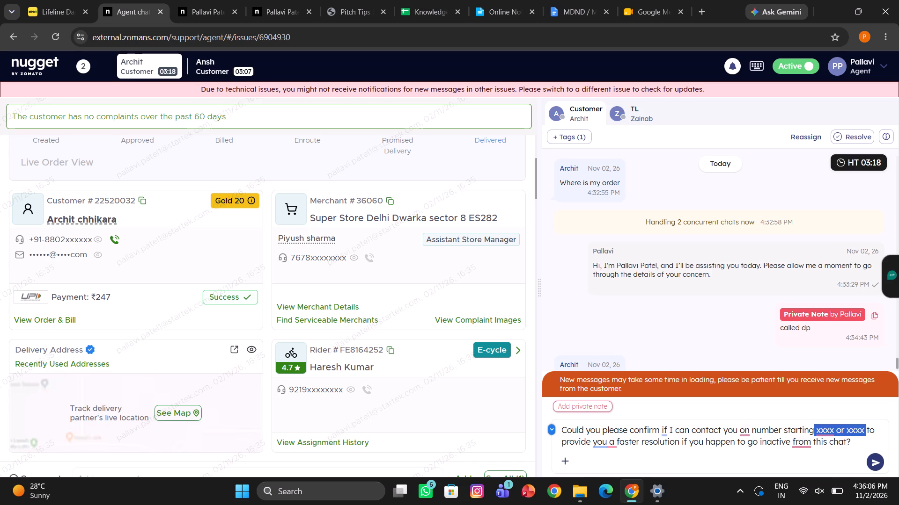
key(BackSpace)
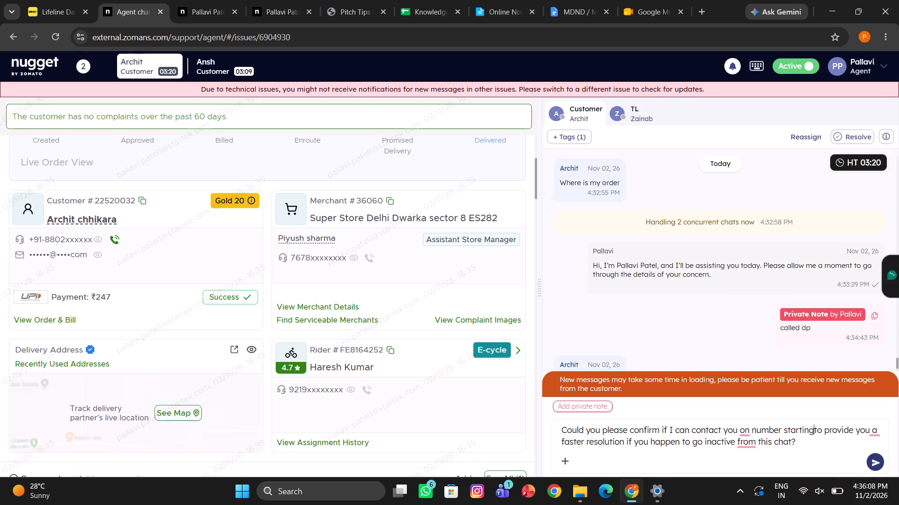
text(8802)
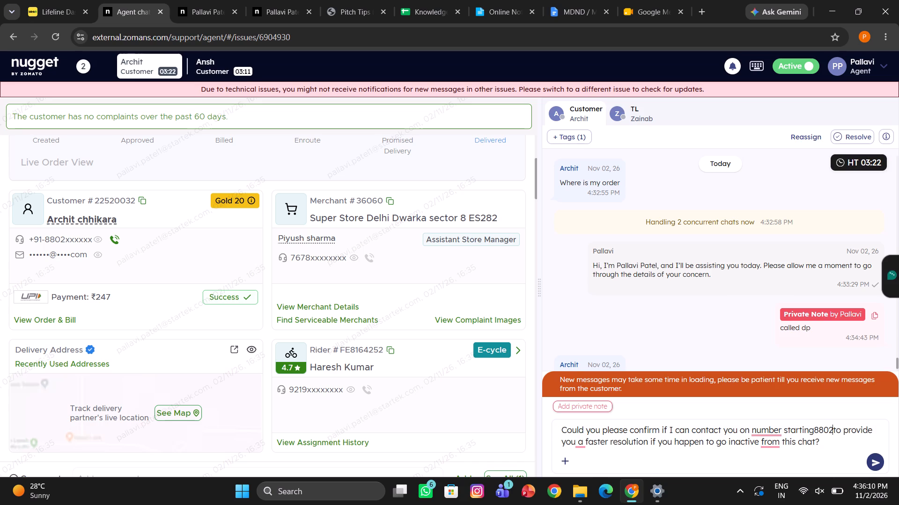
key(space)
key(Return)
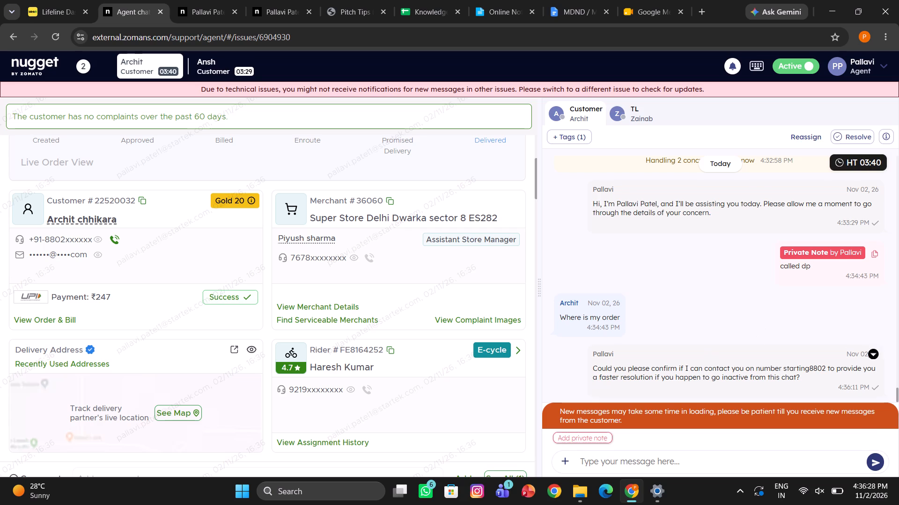
Switch to the second customer's concurrent chat.
click(210, 55)
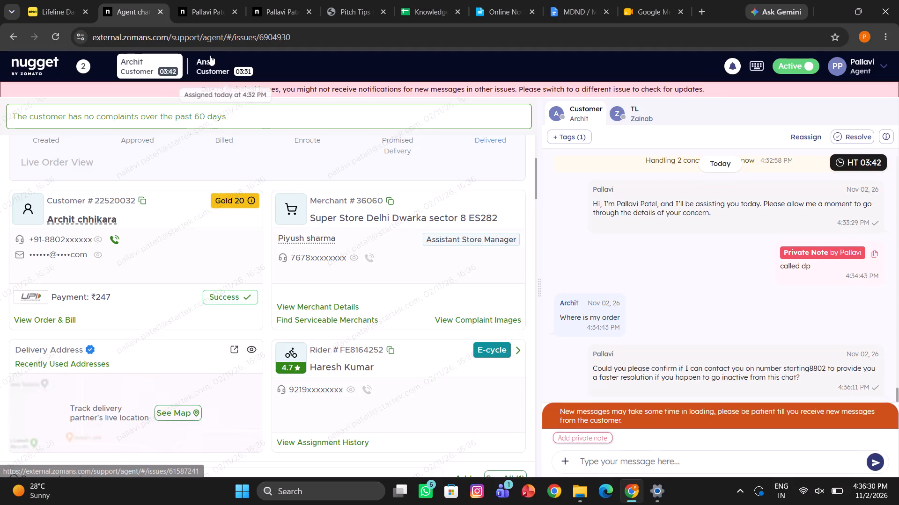
Initiate a callback to the delivery rider assigned to the second customer's missing order.
scroll(369, 229, down, 2)
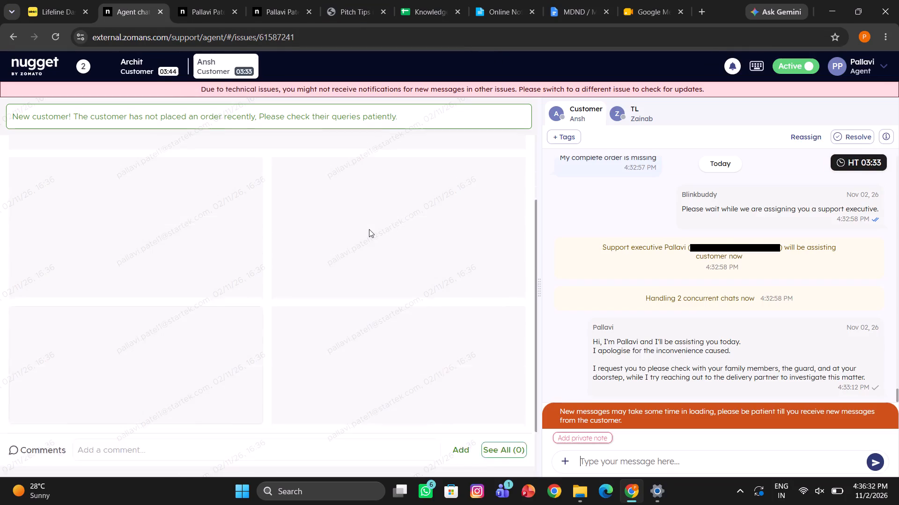
scroll(369, 229, down, 2)
click(371, 362)
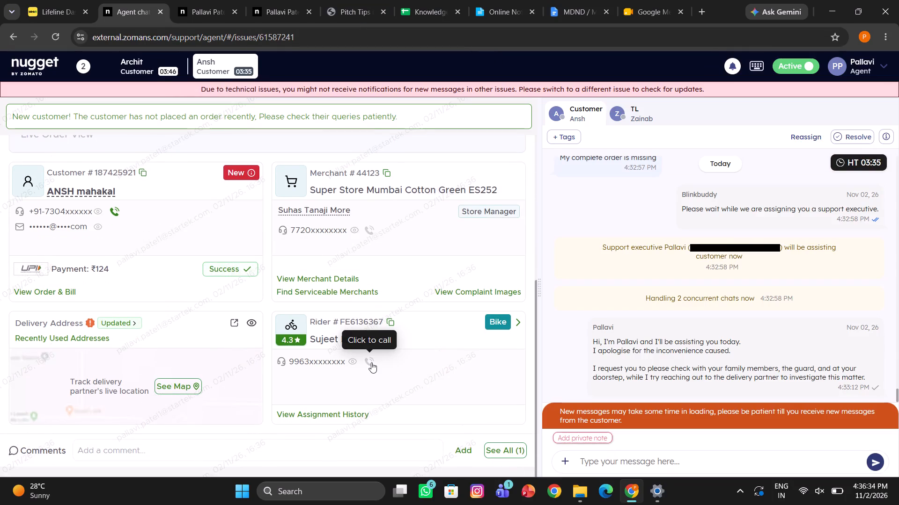
click(467, 350)
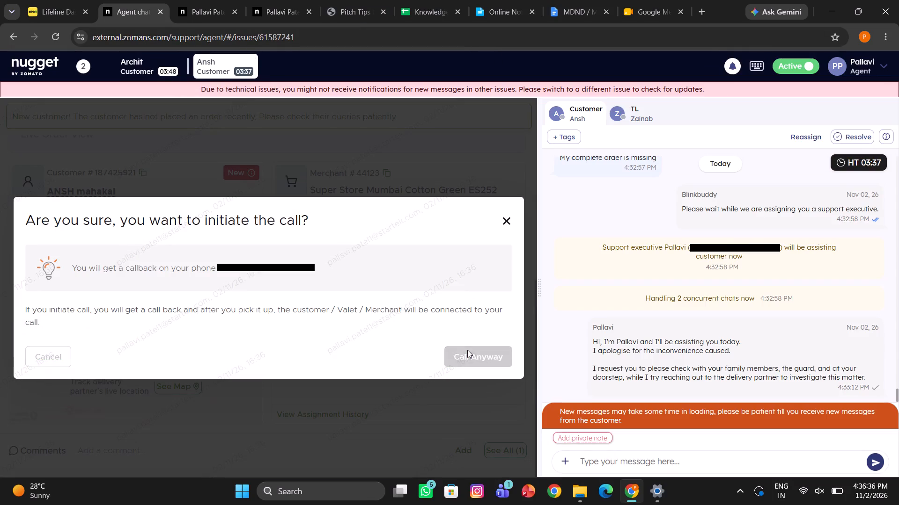
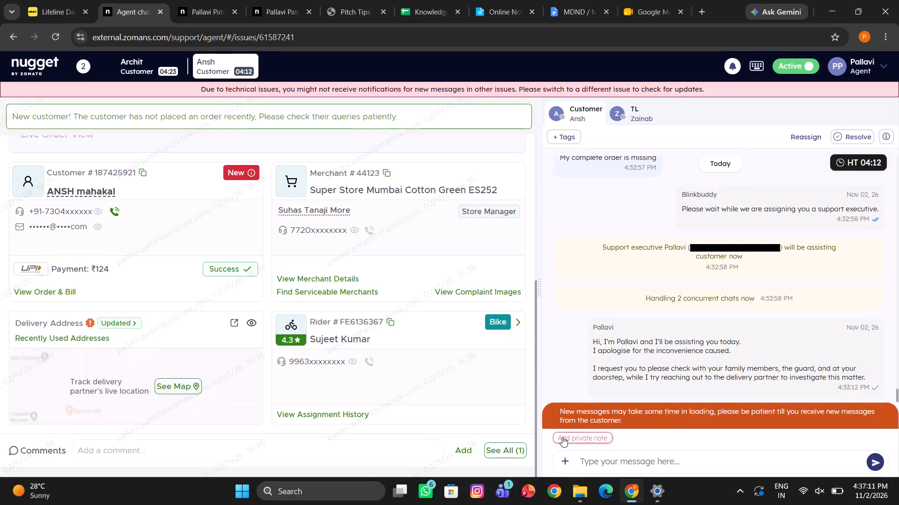
Add the private note "called dp" to the chat of the customer whose complete order is missing.
click(562, 438)
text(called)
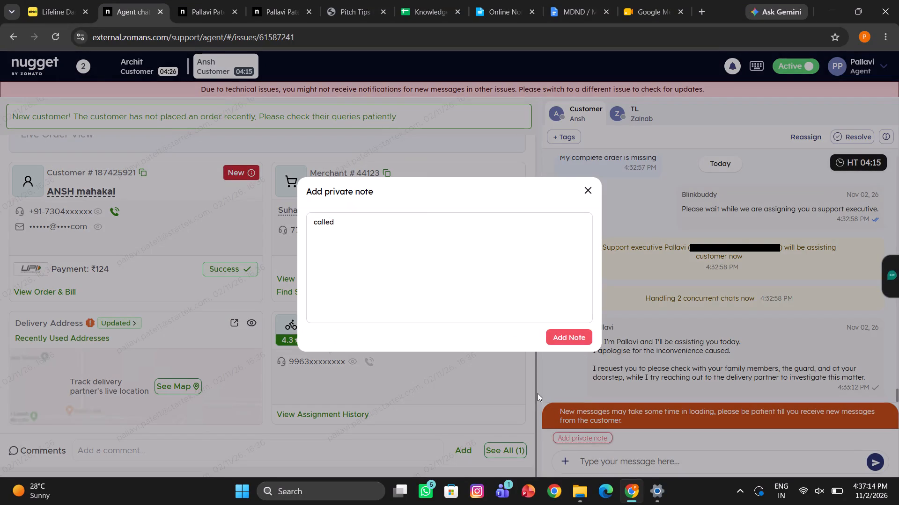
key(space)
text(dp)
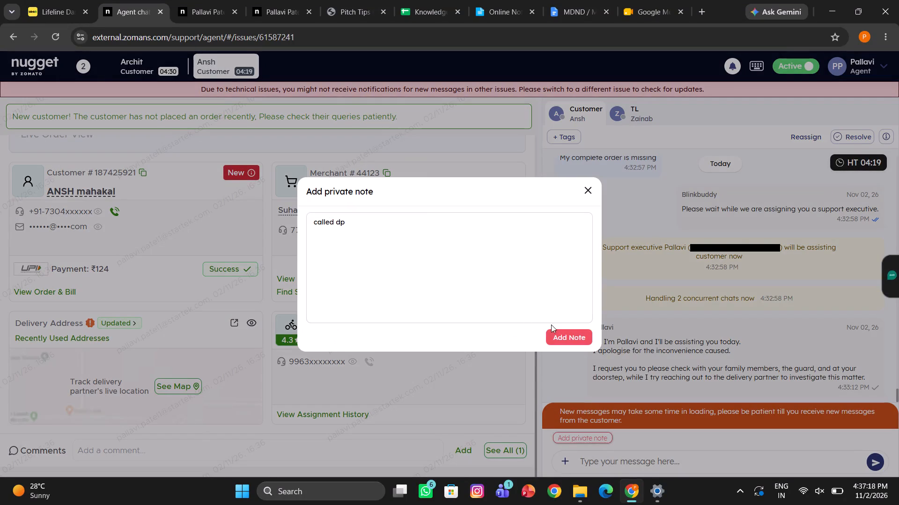
Save the private note "called dp" on the second customer's chat.
click(551, 336)
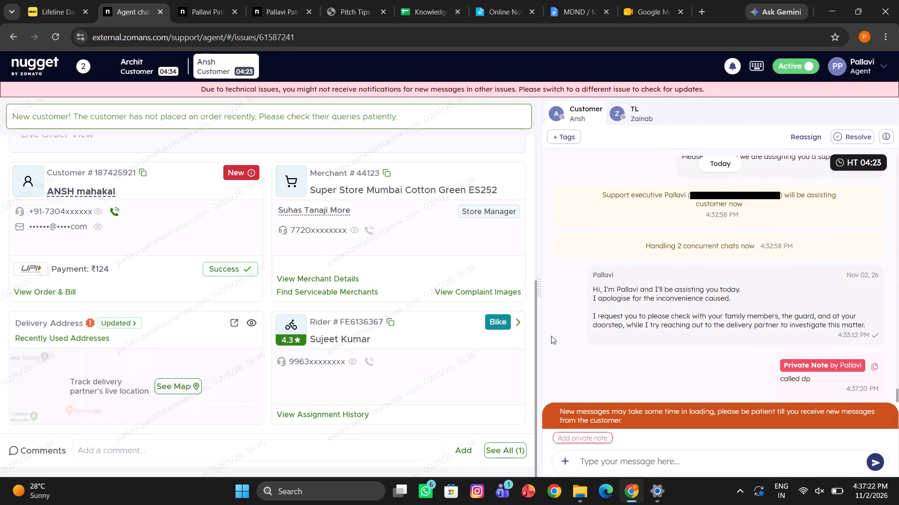
Reveal the hidden delivery address on the second customer's order.
click(247, 322)
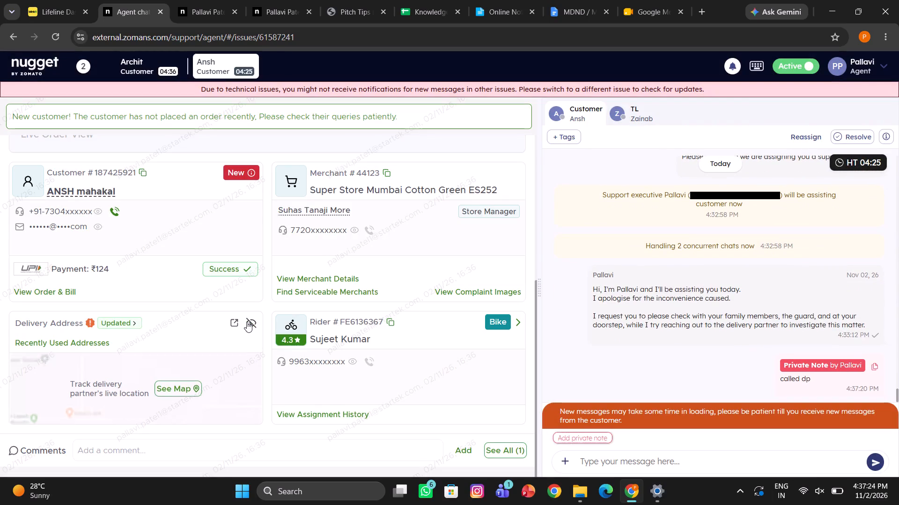
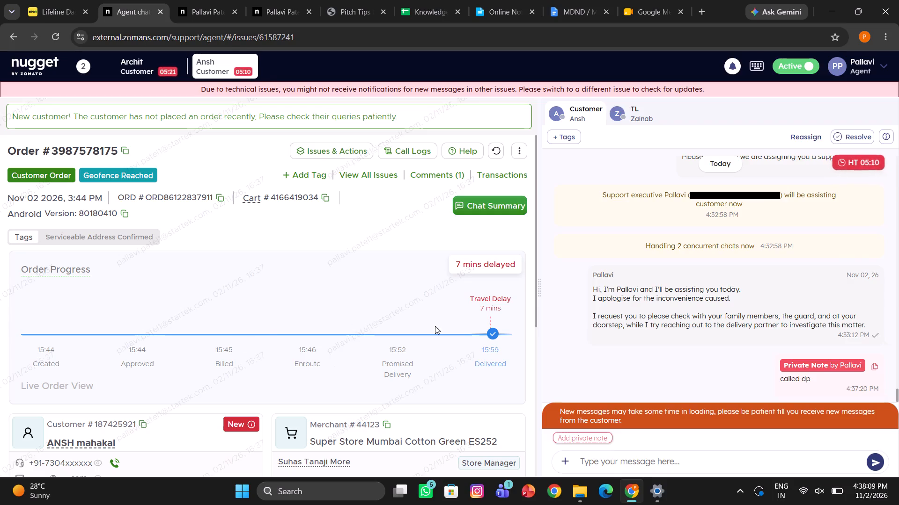
Add the tag "MDND confirmed by DP/SM" to the second customer's order.
click(317, 178)
text(md)
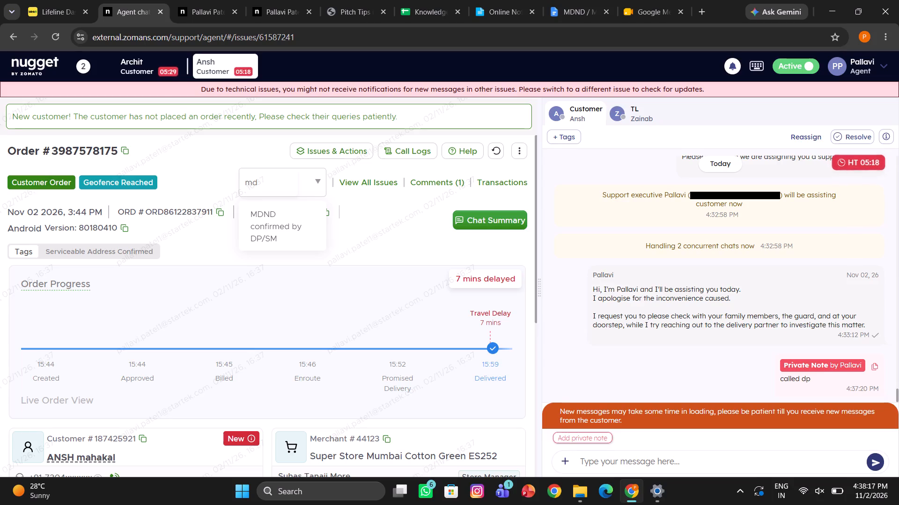
click(283, 217)
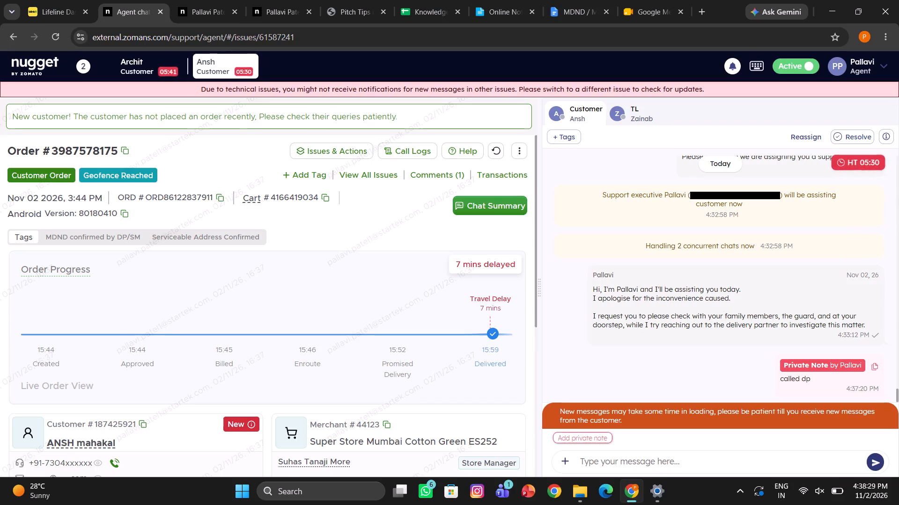
Insert the canned reply asking to contact the customer by phone if they go inactive into the second customer's chat message.
click(605, 465)
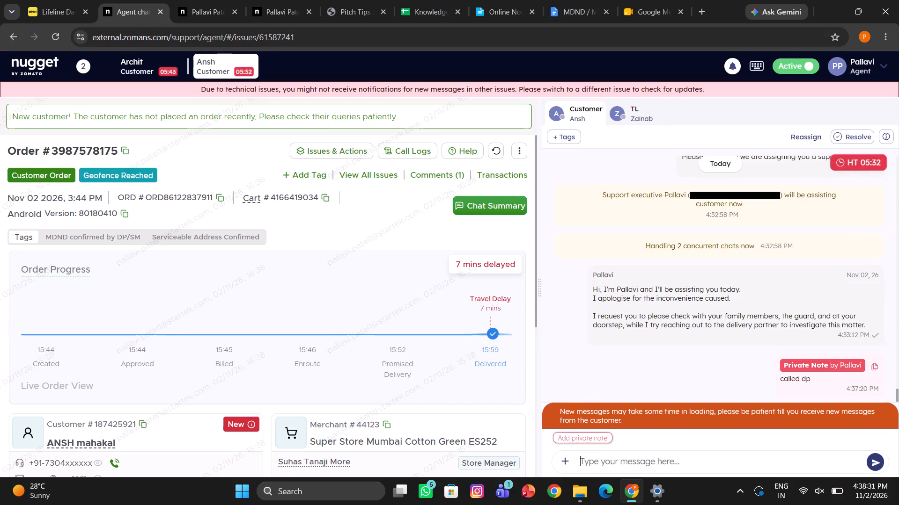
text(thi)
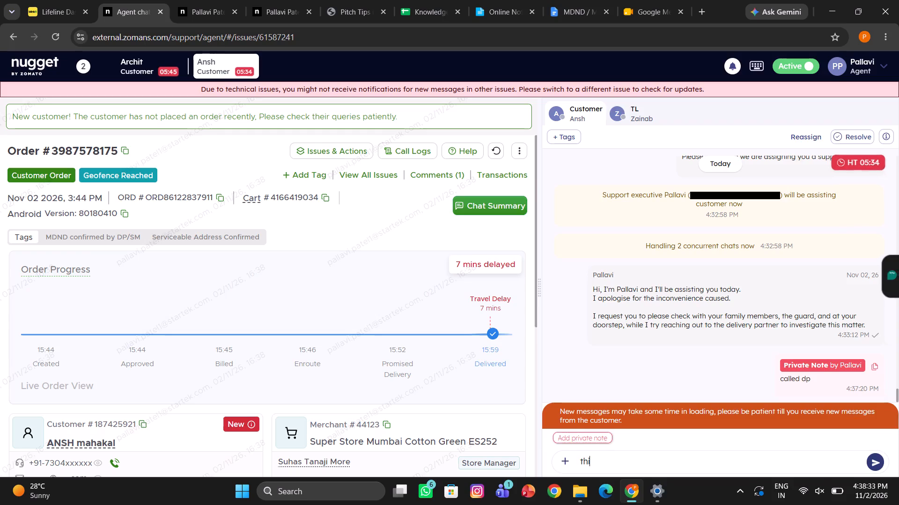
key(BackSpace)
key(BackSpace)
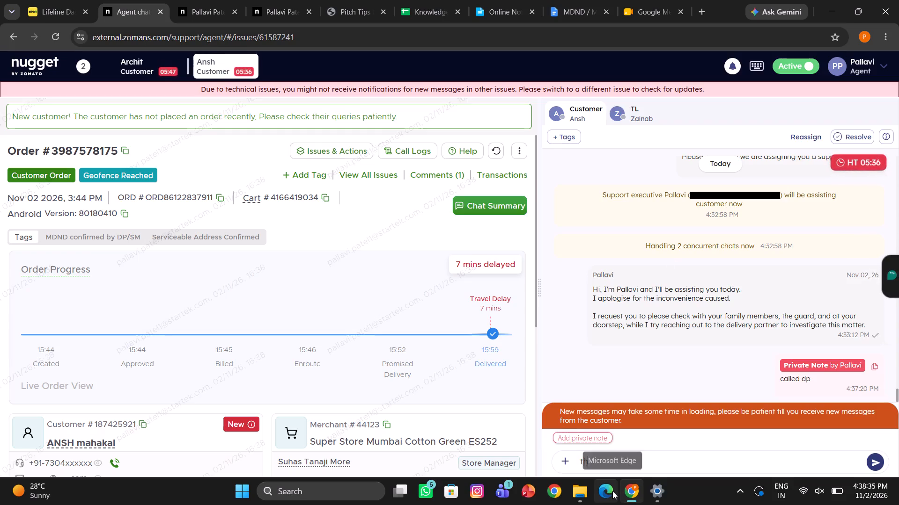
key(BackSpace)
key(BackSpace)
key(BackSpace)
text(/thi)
click(691, 259)
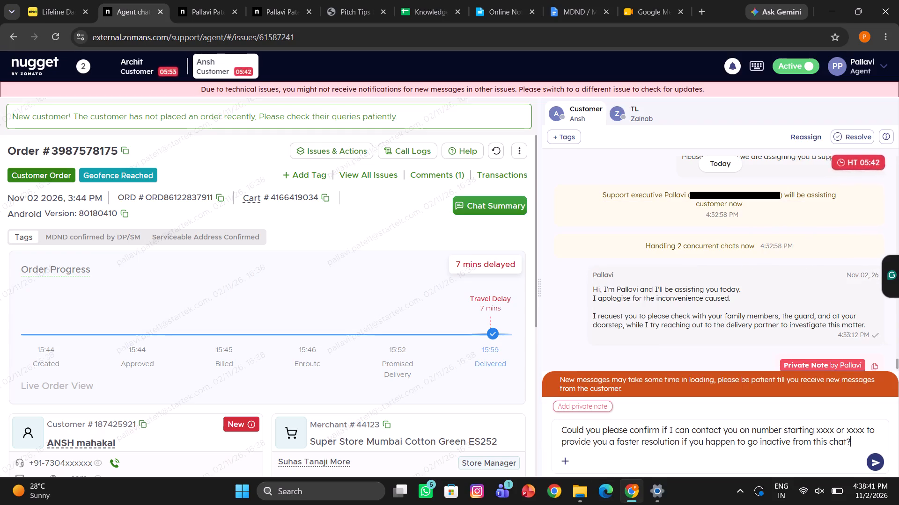
Replace the "xxxx or xxxx" placeholder with the first four digits of the customer's phone number and send the message.
drag(816, 427, 862, 427)
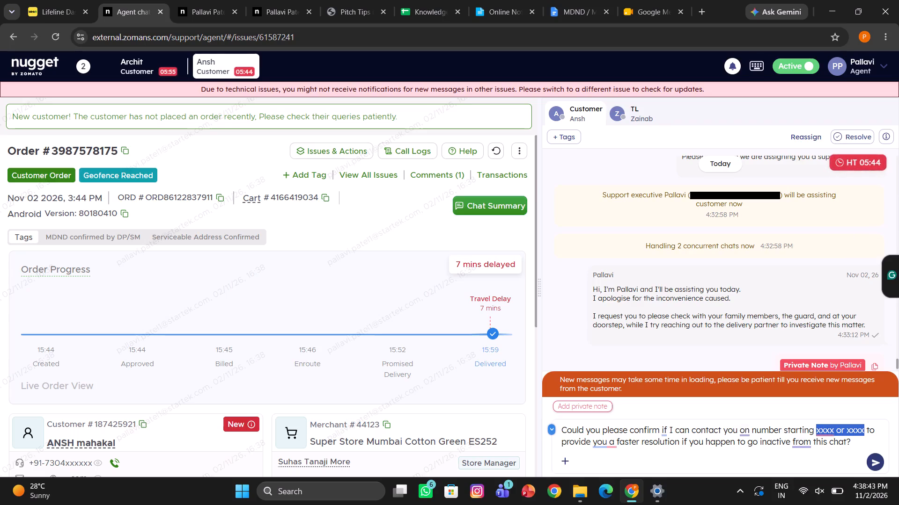
key(BackSpace)
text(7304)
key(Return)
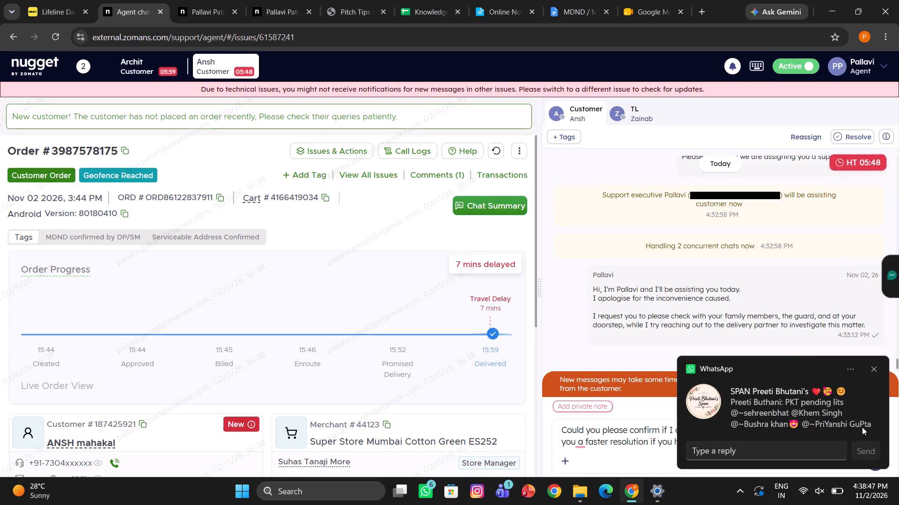
click(880, 370)
scroll(739, 303, down, 1)
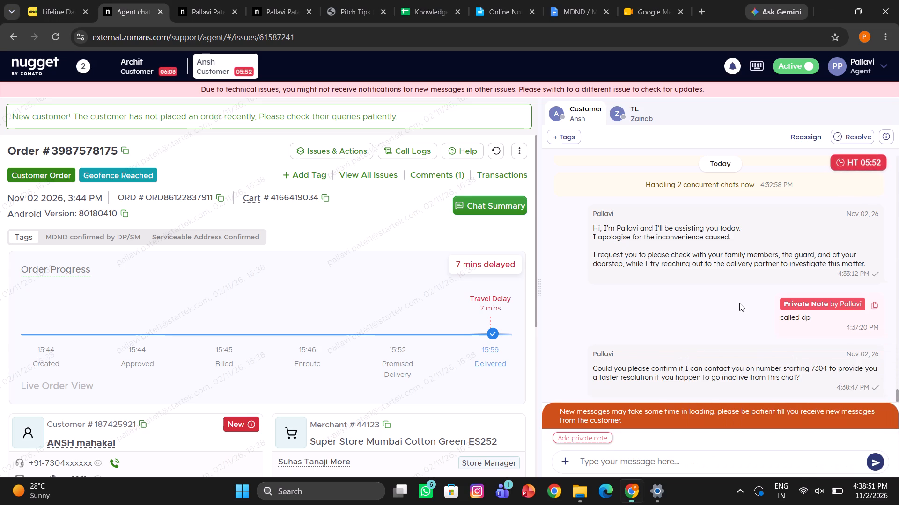
scroll(739, 303, down, 1)
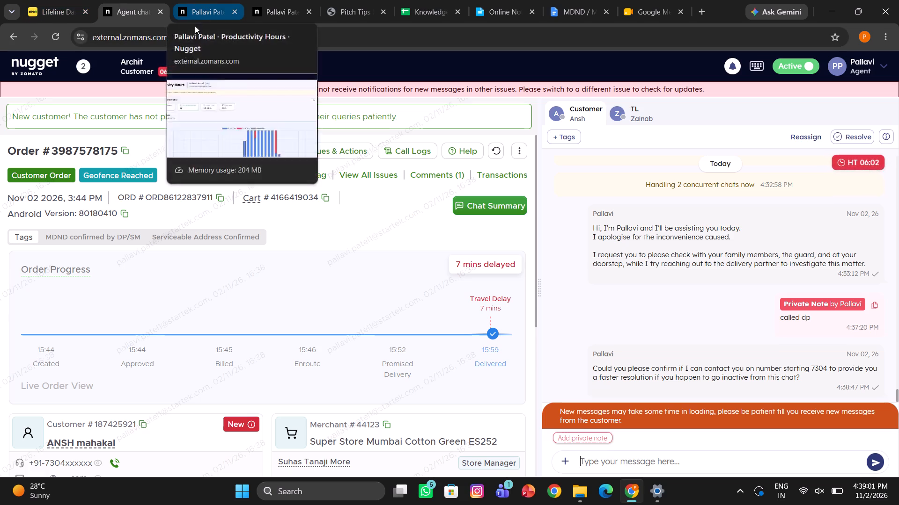
Switch to the first customer's chat.
click(152, 62)
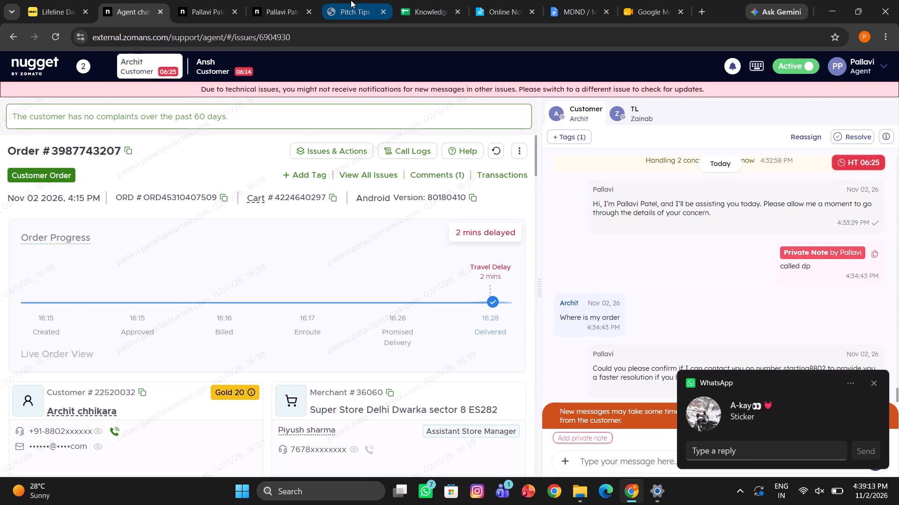
Close the two extra agent pages, including the Productivity Hours page.
click(214, 1)
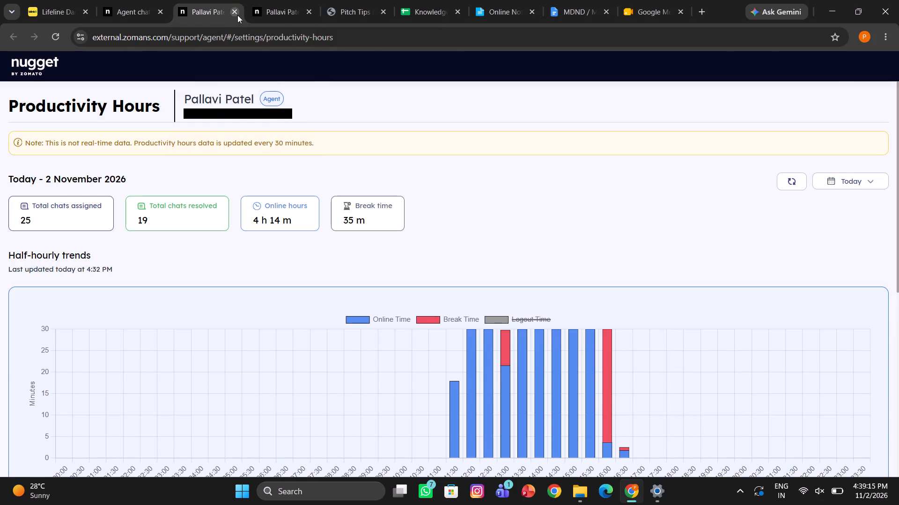
click(237, 14)
click(237, 14)
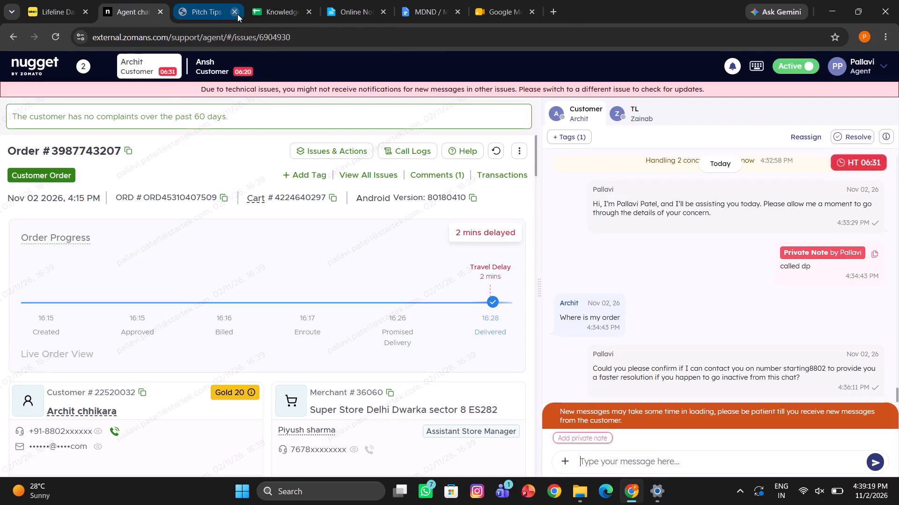
Copy the "customer unresponsive on chat" reply from the Pitch Tips document and send it in the first customer's chat.
click(199, 1)
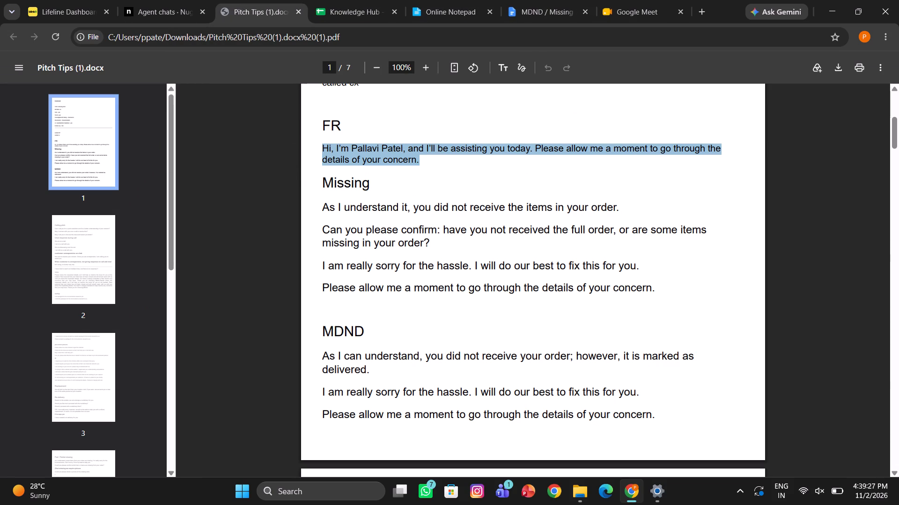
scroll(344, 204, down, 5)
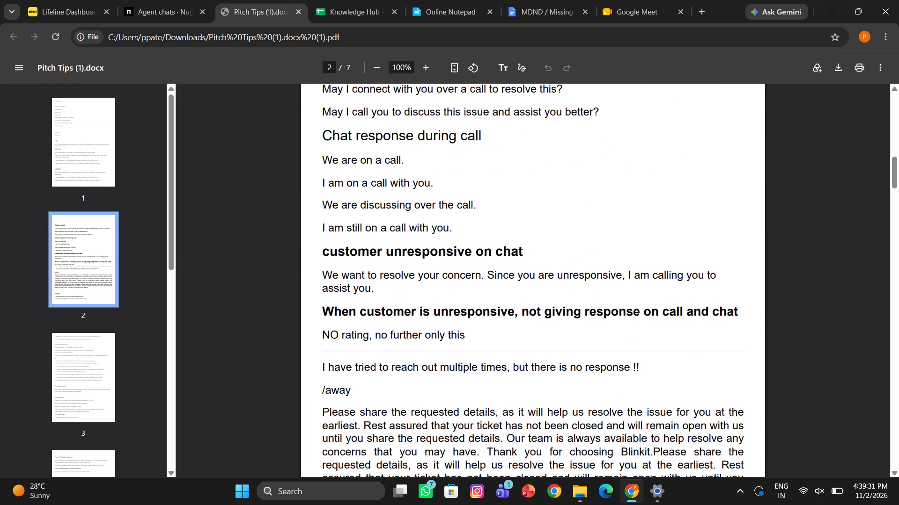
drag(379, 290, 326, 271)
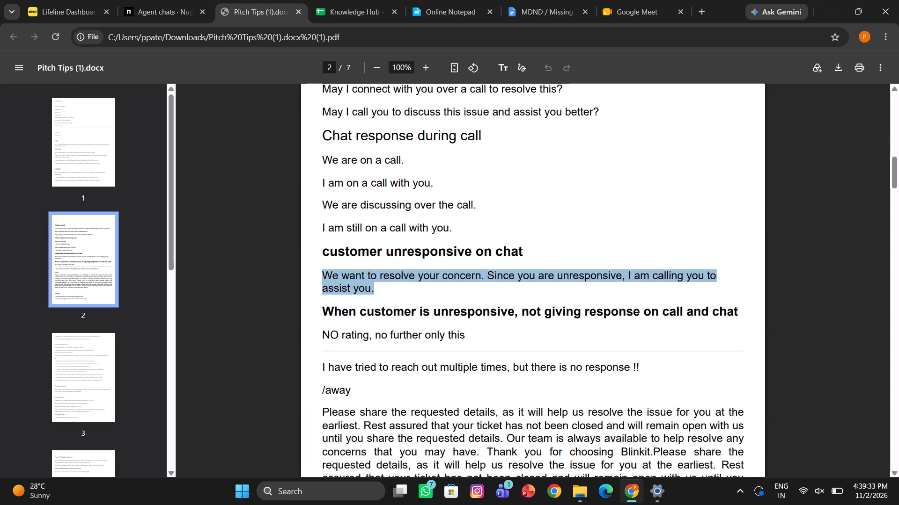
key(ctrl+c)
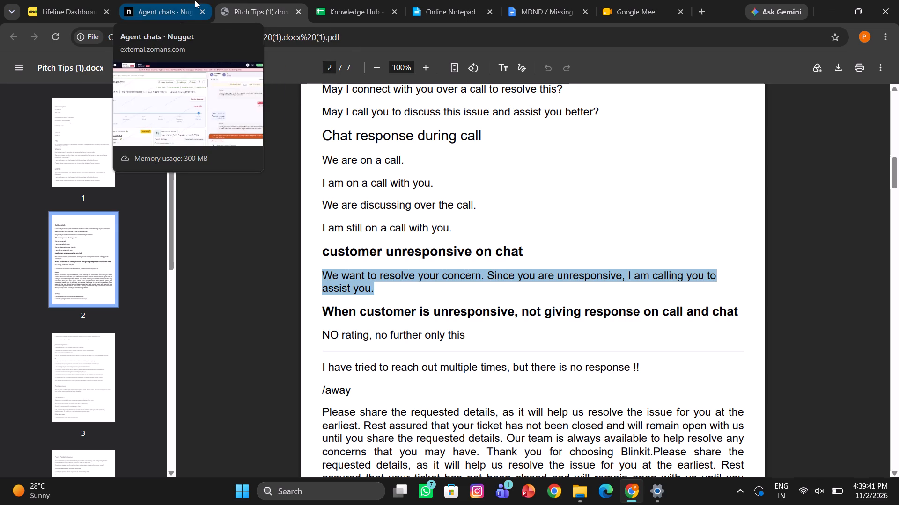
click(154, 0)
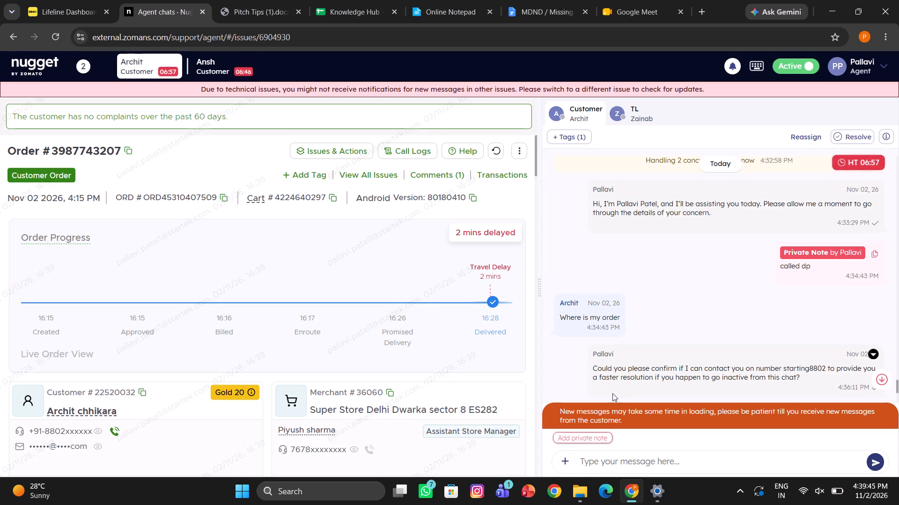
key(ctrl+v)
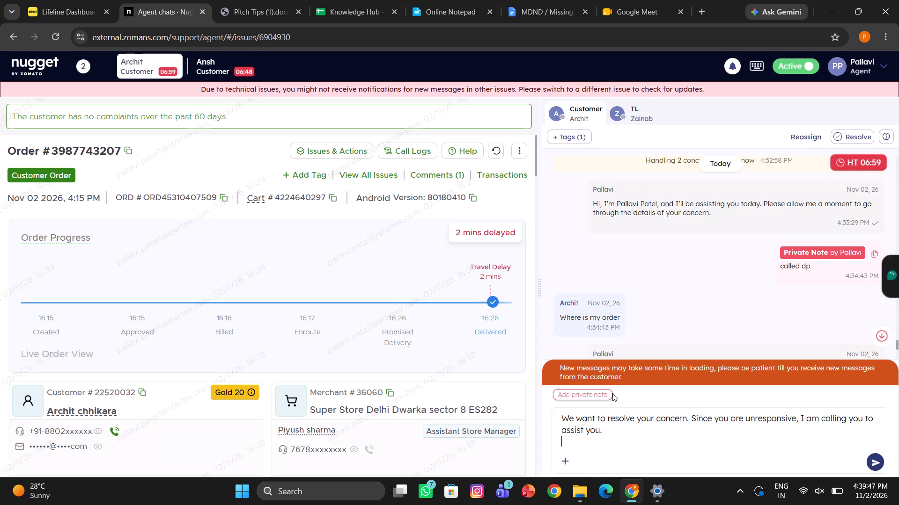
key(Return)
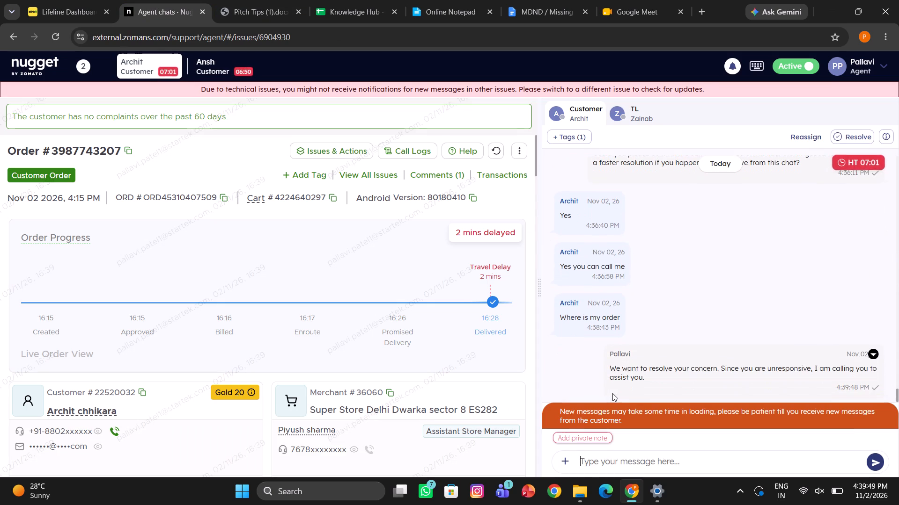
Initiate a call to the first customer from the order's customer details.
click(112, 429)
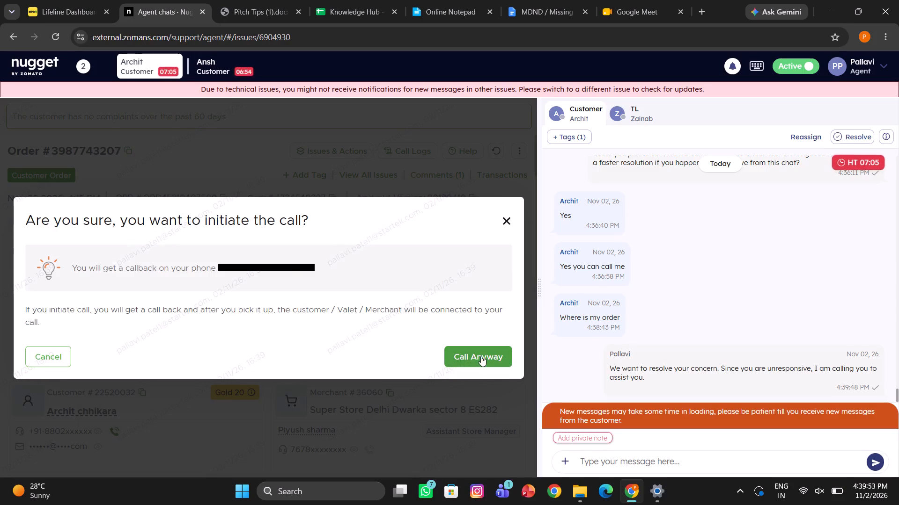
click(477, 360)
Add the tag "MDND confirmed by DP/SM" to the first customer's order.
click(310, 178)
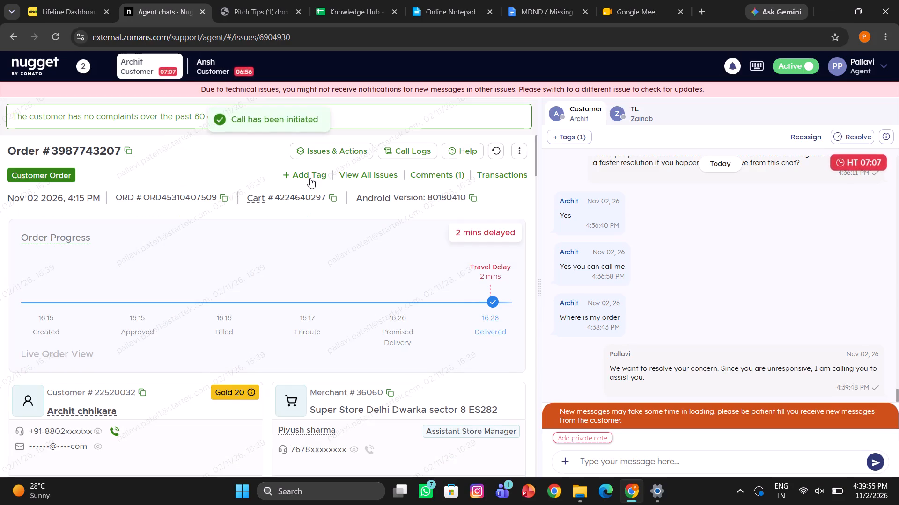
text(md)
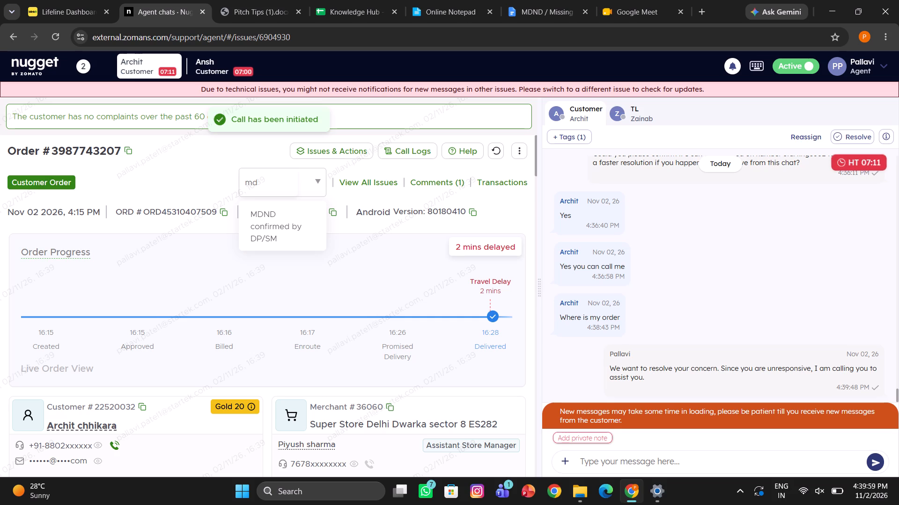
click(252, 225)
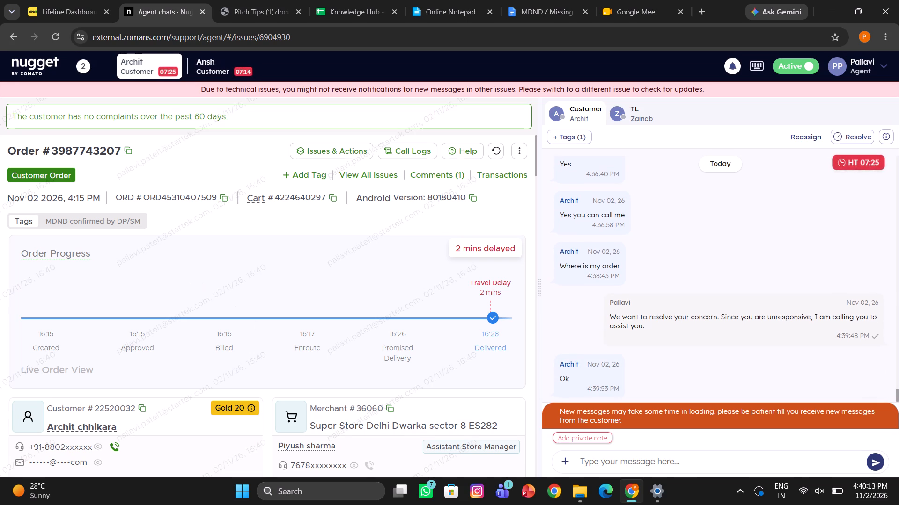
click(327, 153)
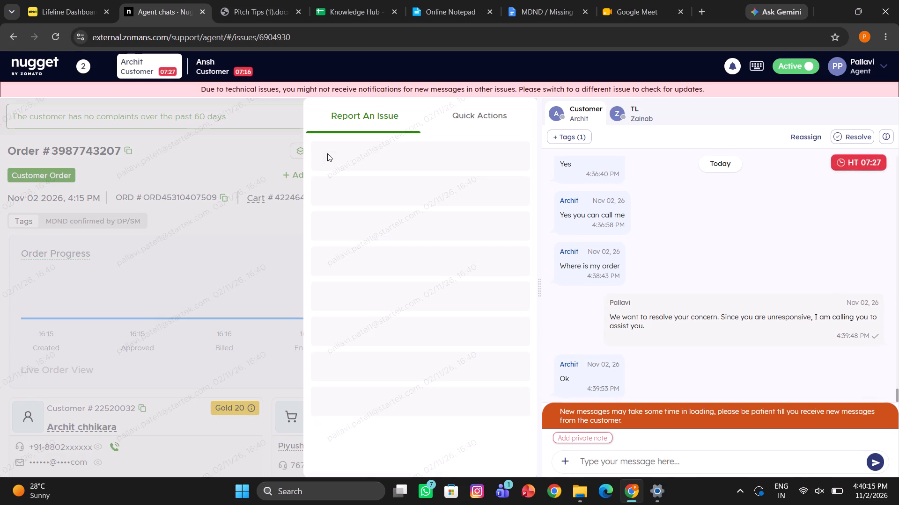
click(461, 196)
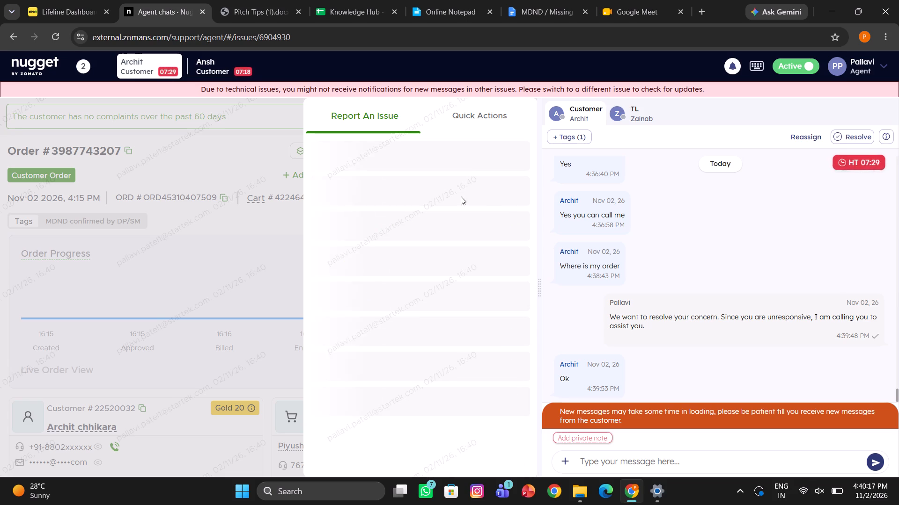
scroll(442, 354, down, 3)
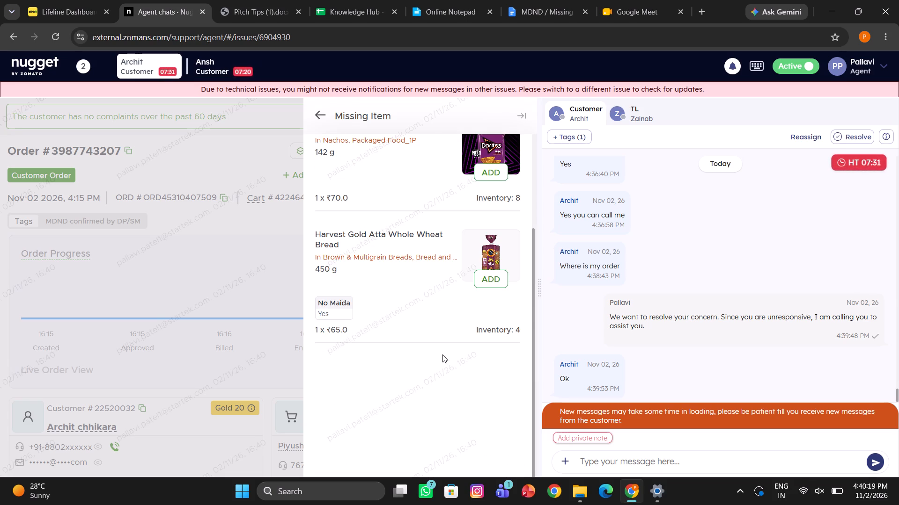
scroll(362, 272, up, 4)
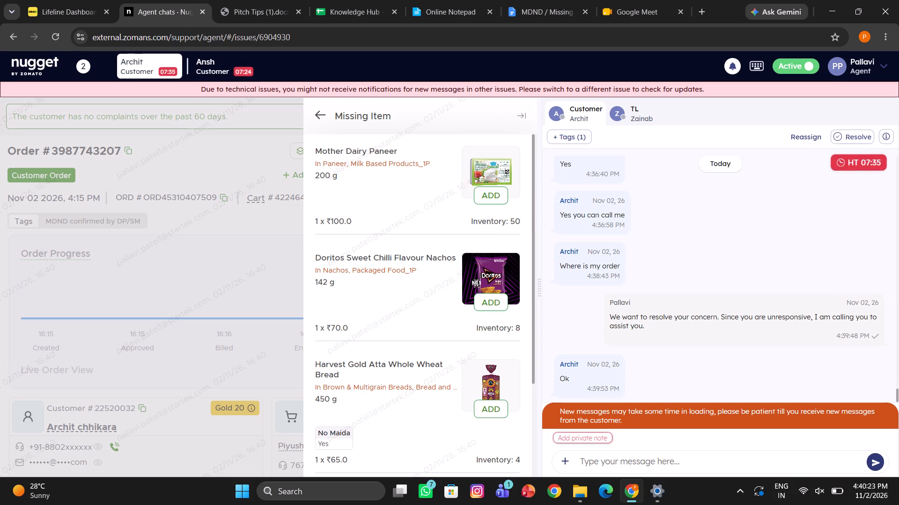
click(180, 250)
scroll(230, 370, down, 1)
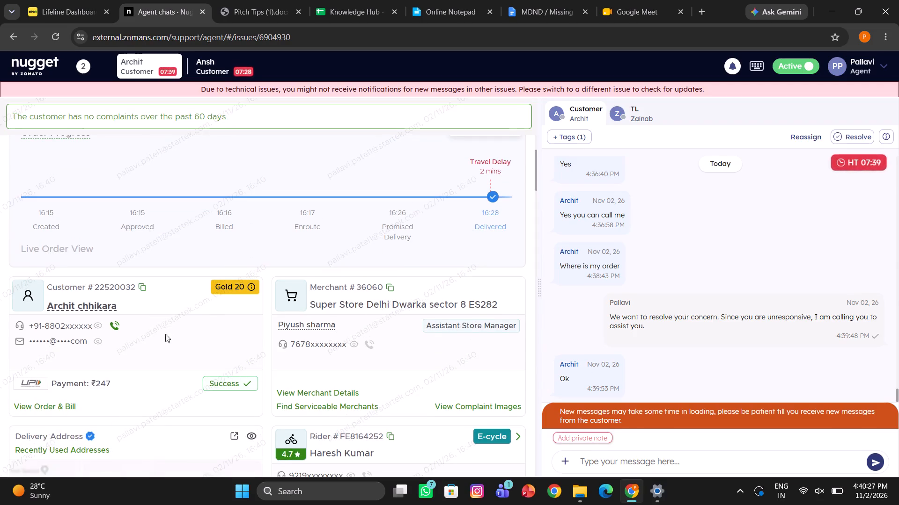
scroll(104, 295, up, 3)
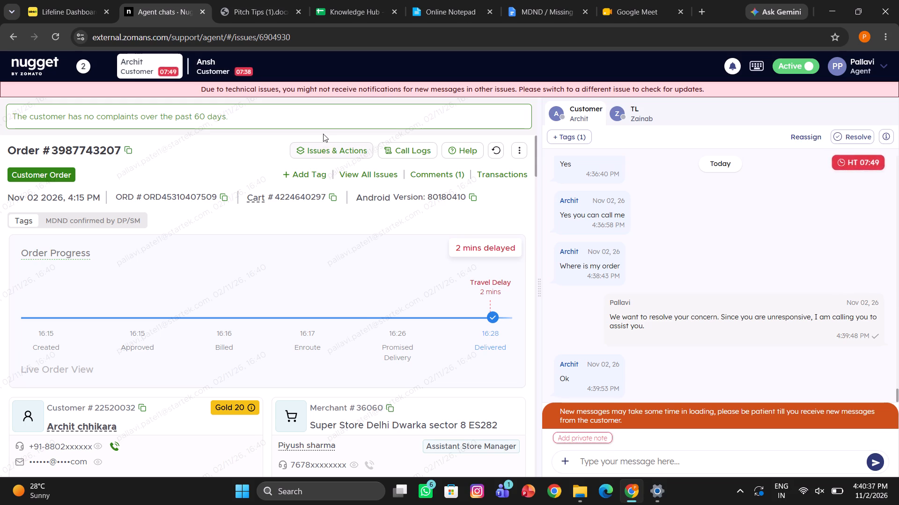
Report the first customer's order as Order not Delivered under Order Level Issues and resolve it with Replacement.
click(319, 151)
text(or)
click(348, 151)
text(ord)
click(355, 180)
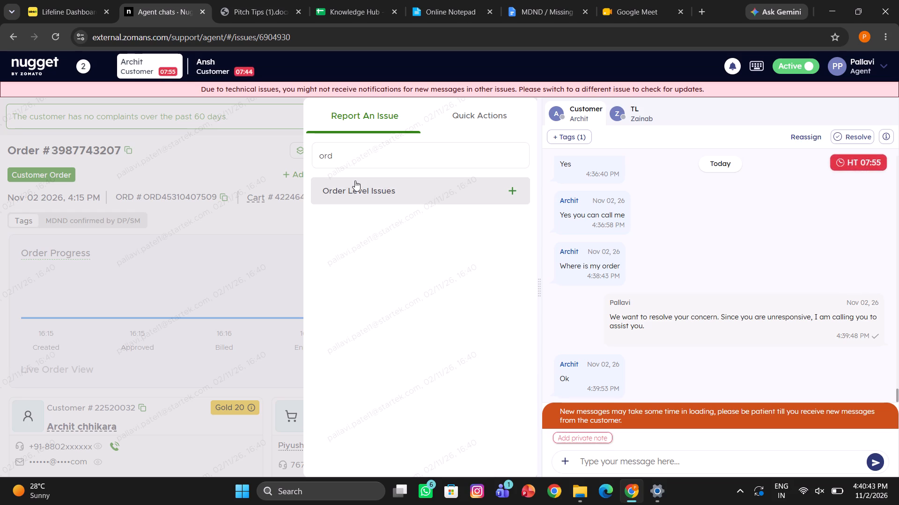
click(372, 215)
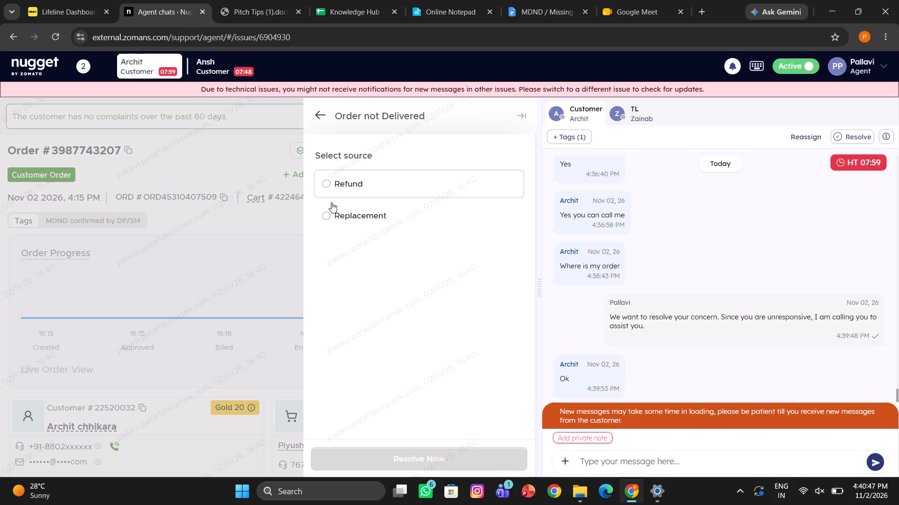
click(345, 212)
click(347, 464)
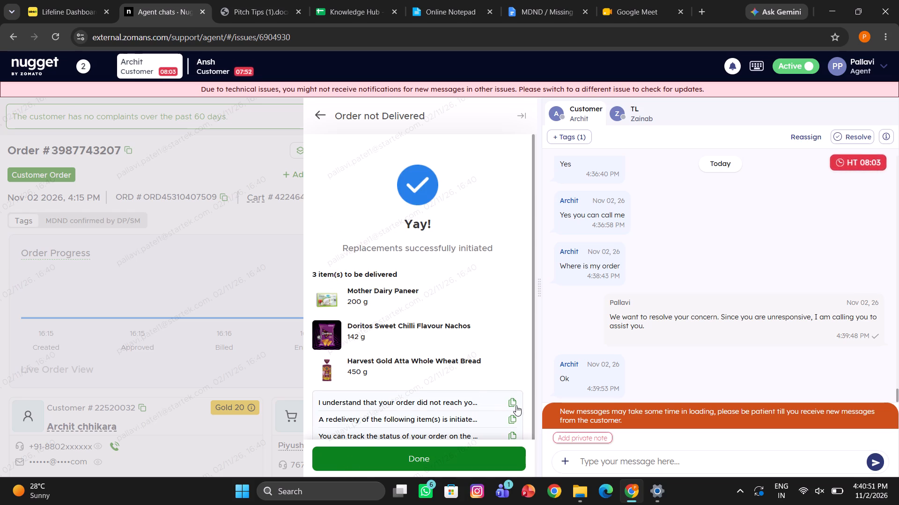
Send the first customer the suggested message beginning "I understand that your order did not reach you".
click(514, 404)
click(593, 461)
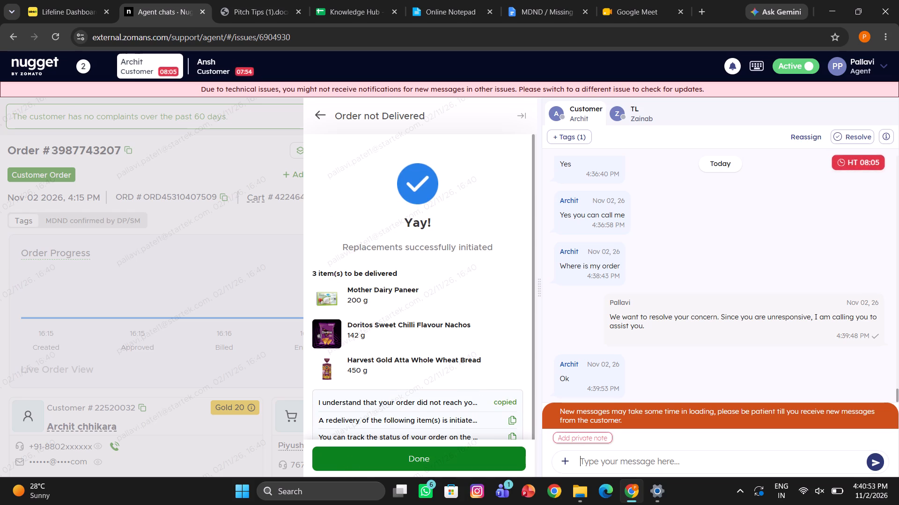
key(ctrl+v)
key(Return)
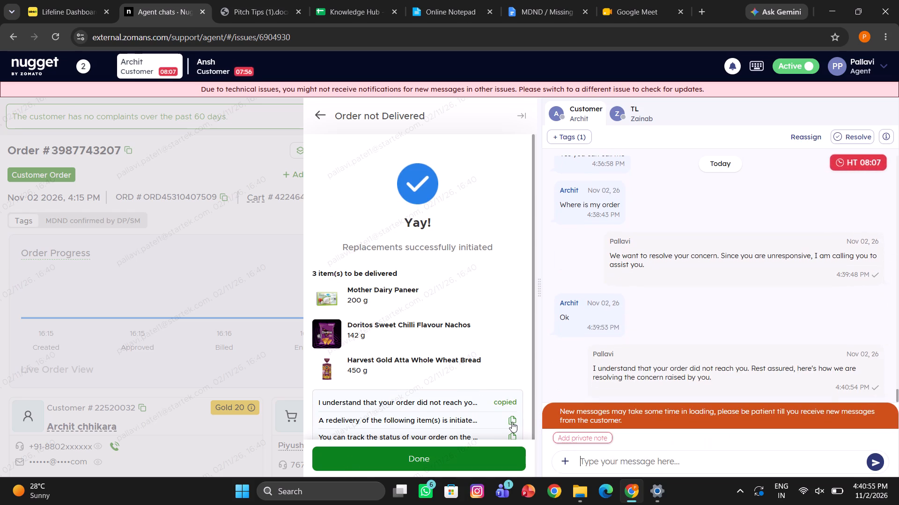
Send the first customer the suggested redelivery message that lists the three replacement items.
drag(511, 422, 500, 408)
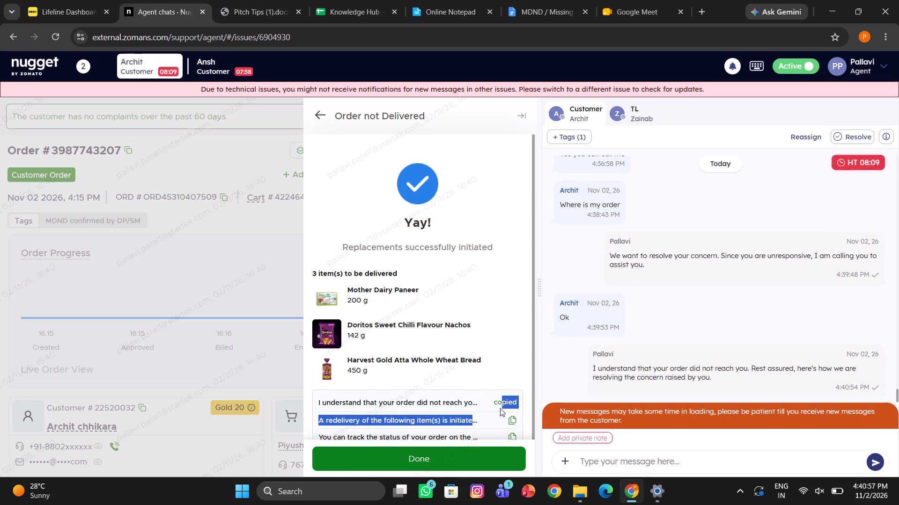
drag(500, 408, 510, 417)
click(510, 417)
click(611, 462)
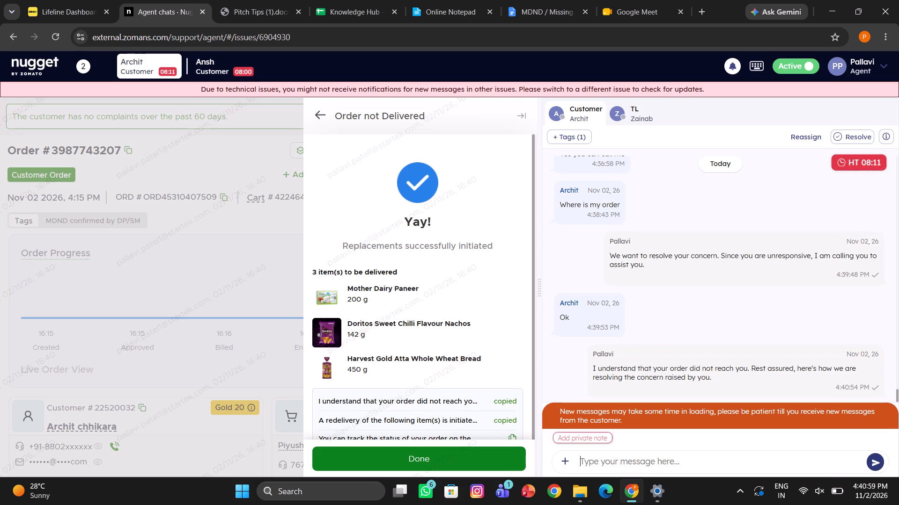
key(ctrl+v)
key(Return)
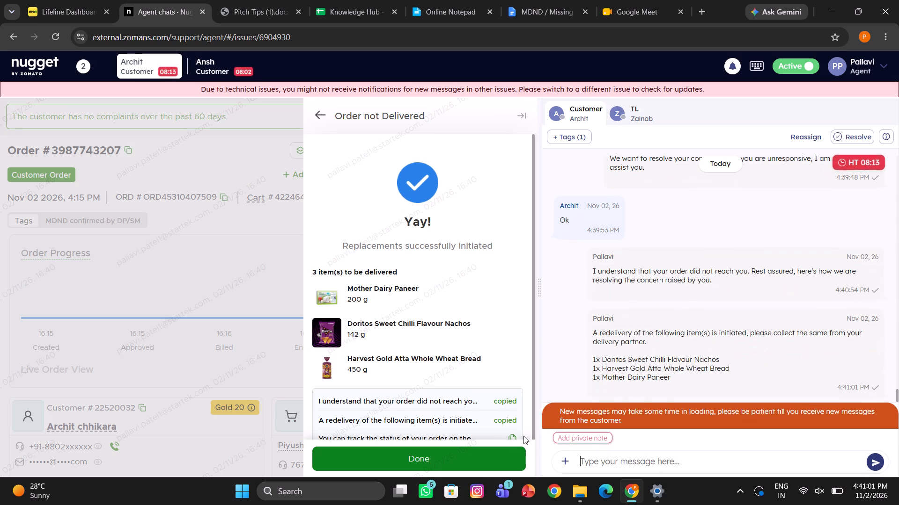
Send the first customer the suggested order-tracking message, and finish the Order not Delivered report.
click(509, 437)
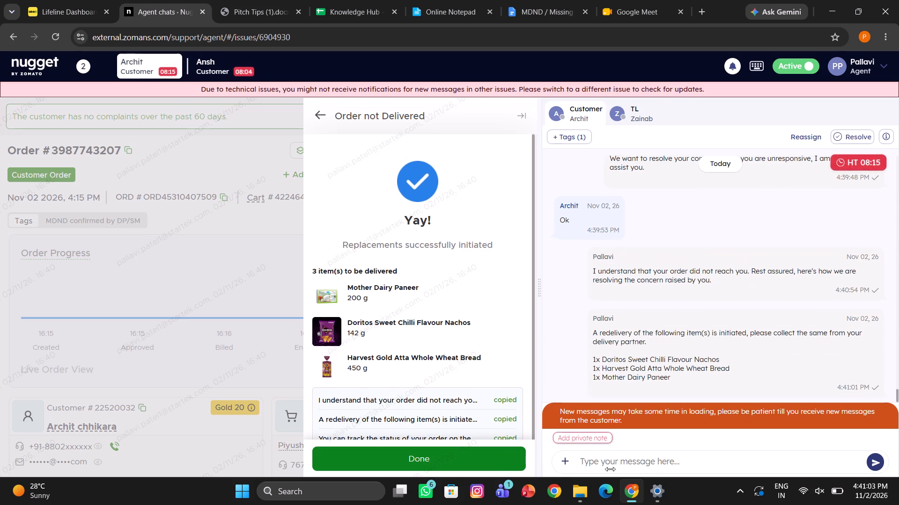
click(605, 461)
key(ctrl+v)
key(Return)
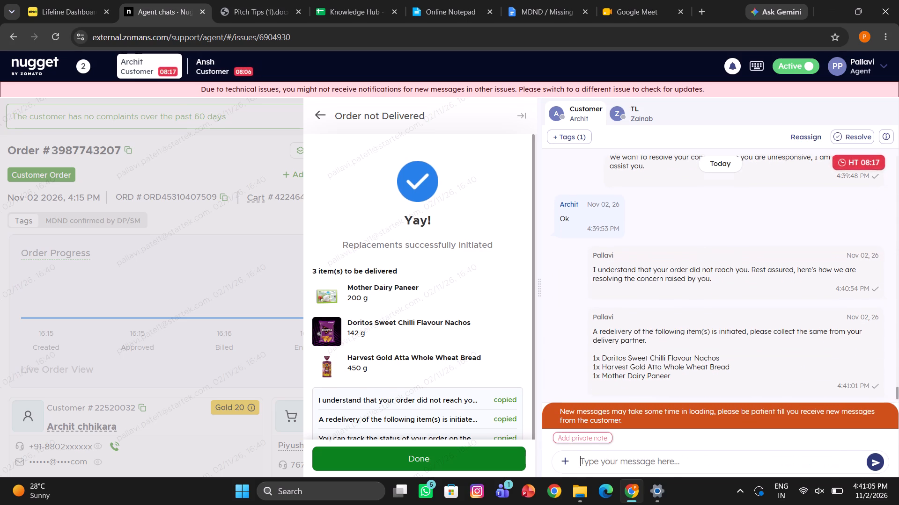
click(433, 456)
click(186, 331)
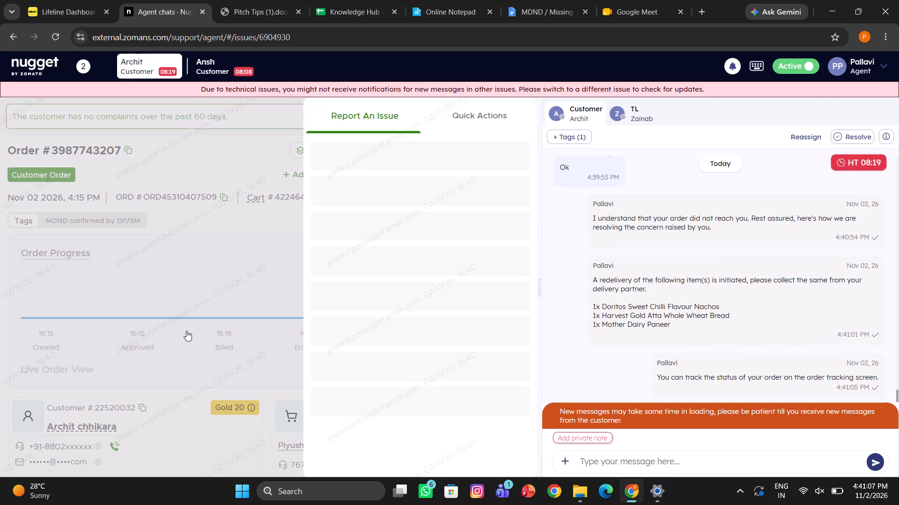
Send the canned response "/Rate us/Rating" in the first customer's chat.
click(640, 467)
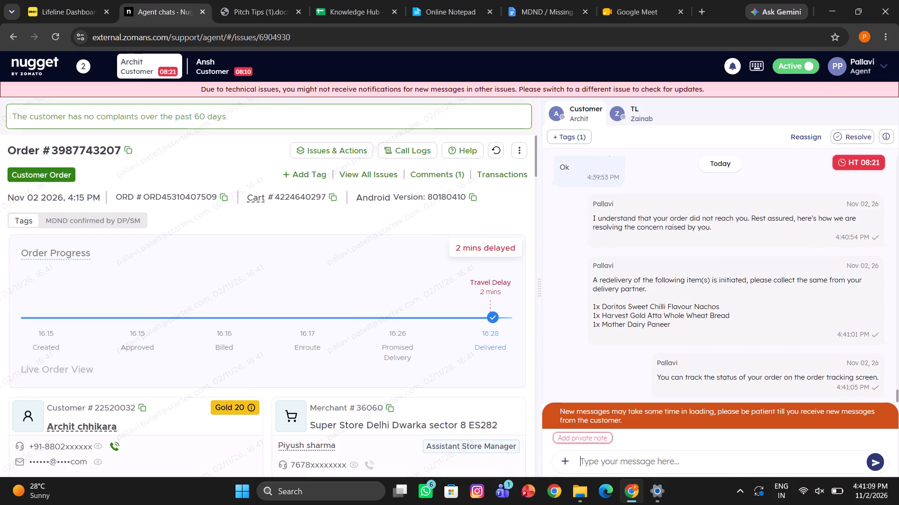
text(/ra)
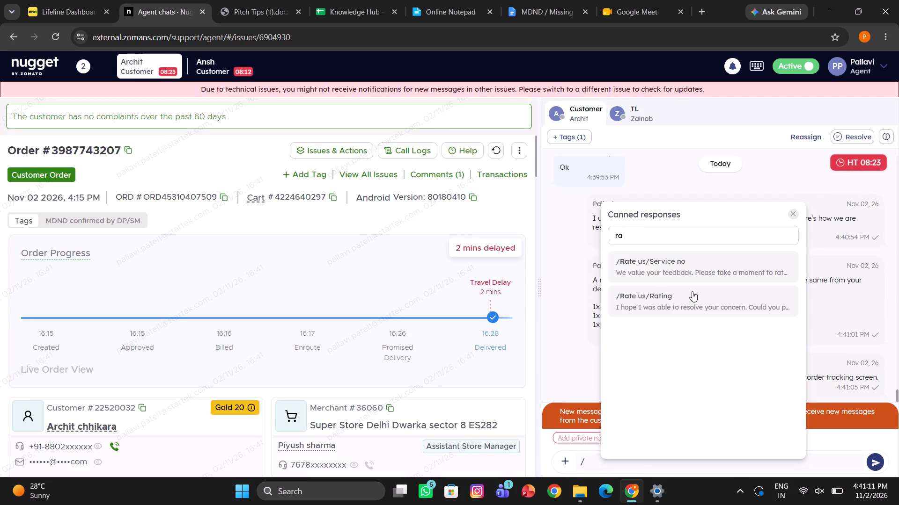
click(635, 297)
key(Return)
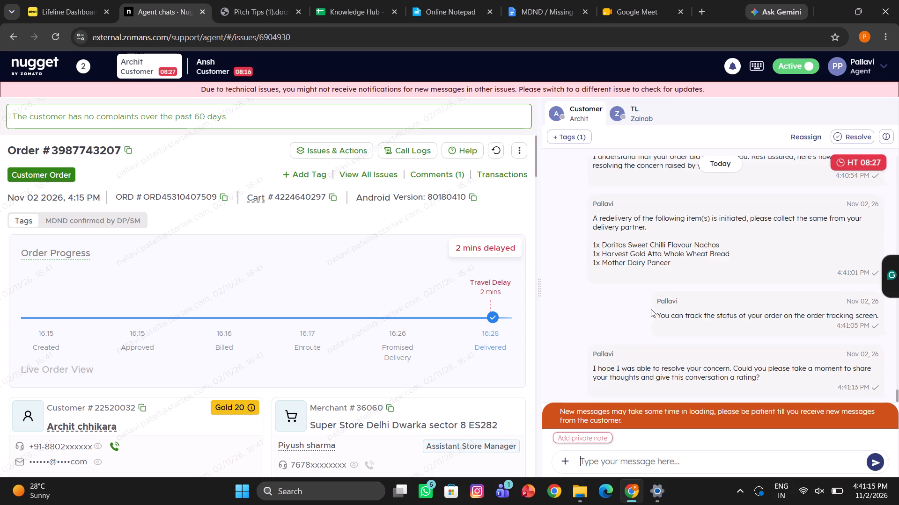
Select the text of the sent message about tracking the order status in the first customer's chat.
triple_click(659, 317)
double_click(659, 317)
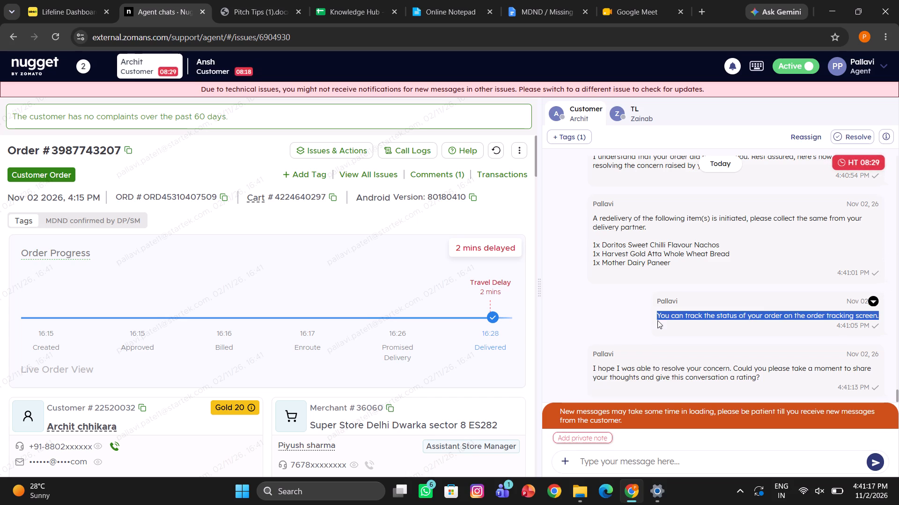
Read through the sent message asking for a conversation rating in the first customer's chat, highlighting its text along the way.
triple_click(596, 375)
click(596, 375)
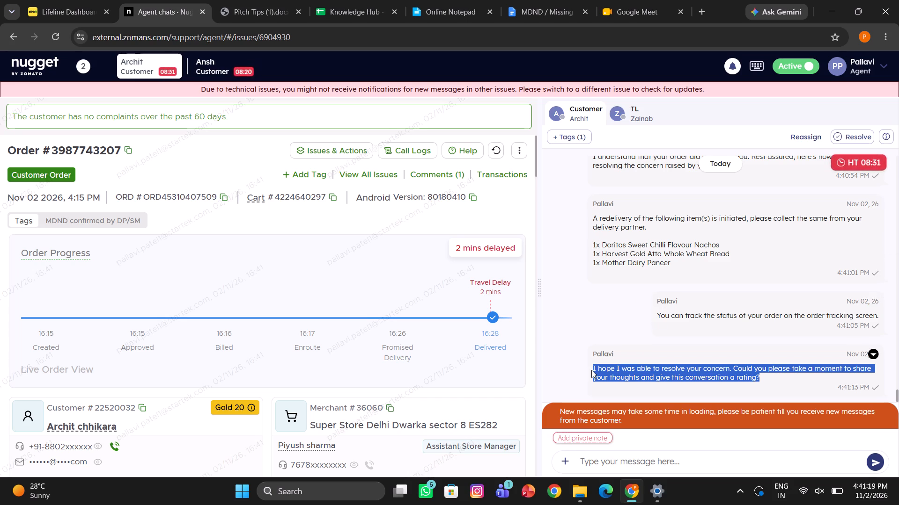
click(591, 370)
drag(594, 368, 636, 368)
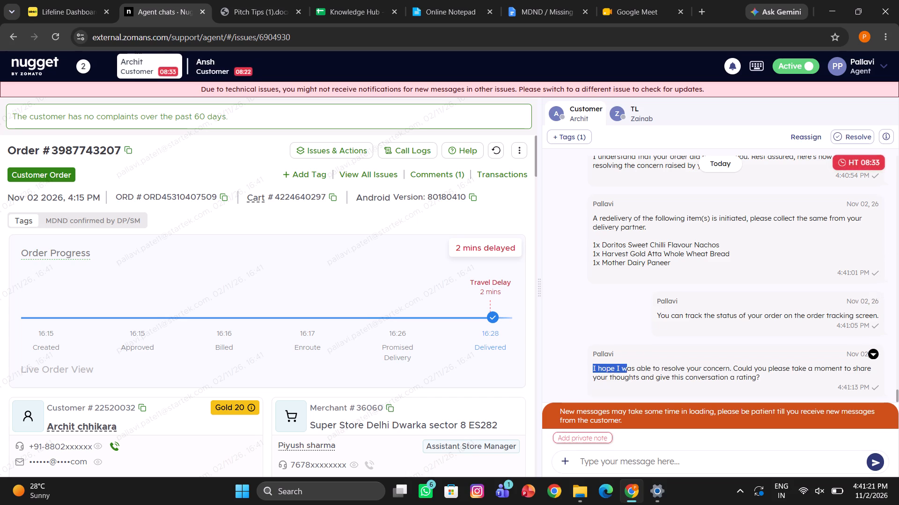
drag(636, 368, 763, 368)
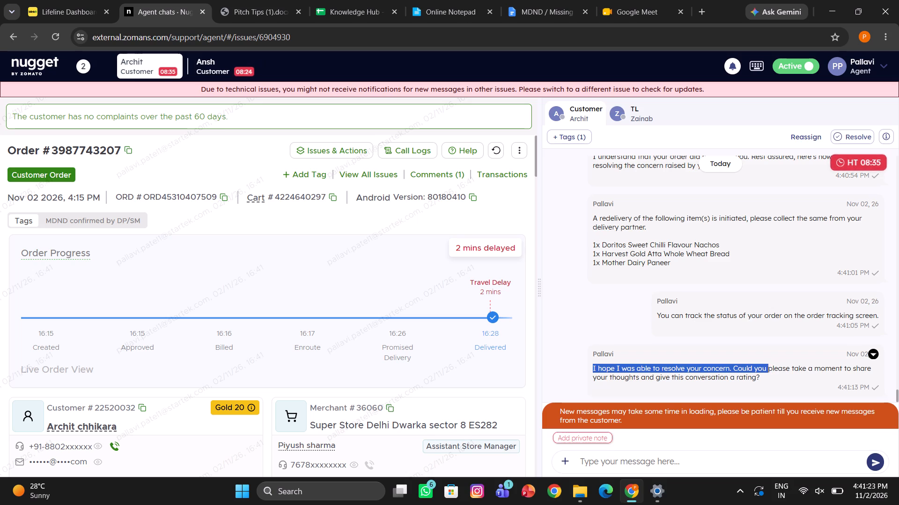
drag(763, 368, 759, 370)
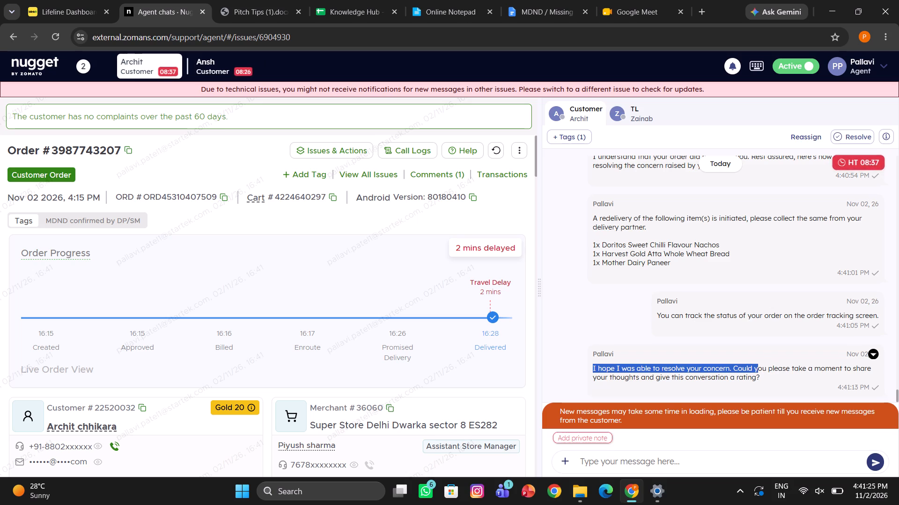
drag(767, 369, 867, 366)
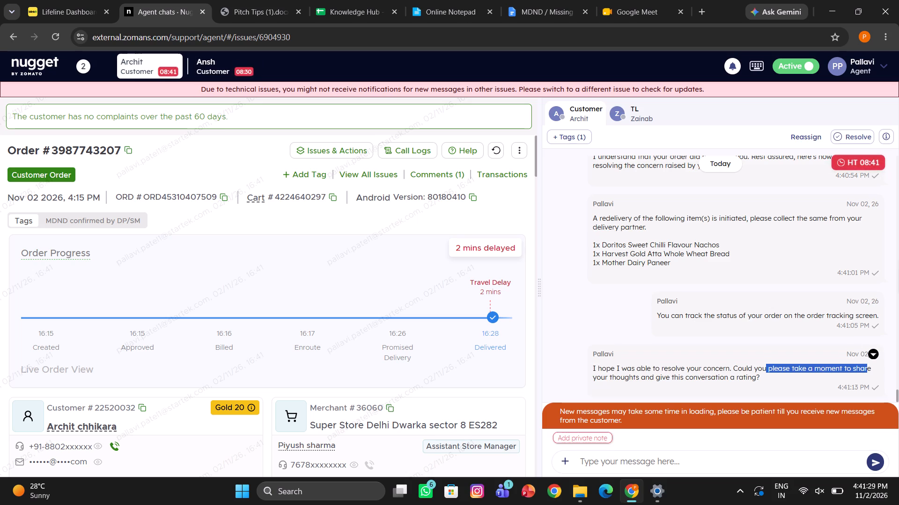
click(841, 368)
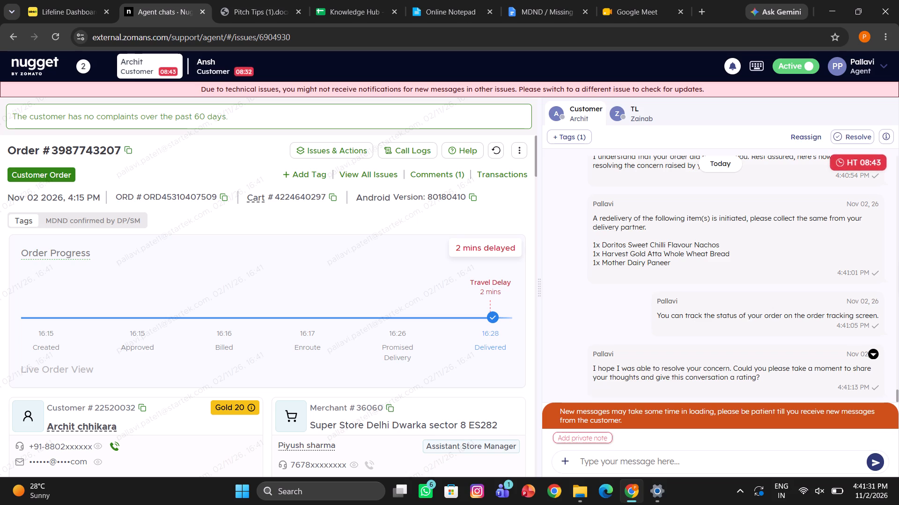
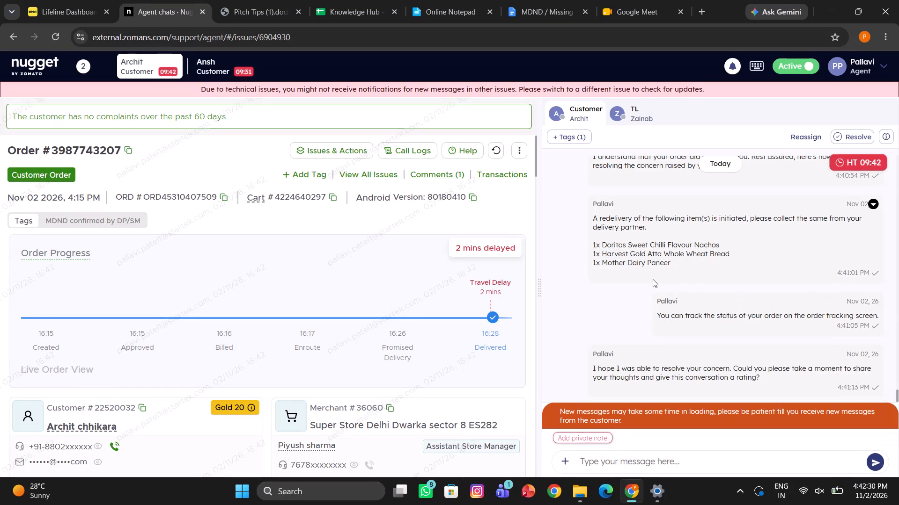
Copy the customer-unresponsive reply from the Pitch Tips document and send it in the second customer's chat, announcing a call.
scroll(653, 279, down, 1)
scroll(591, 222, down, 1)
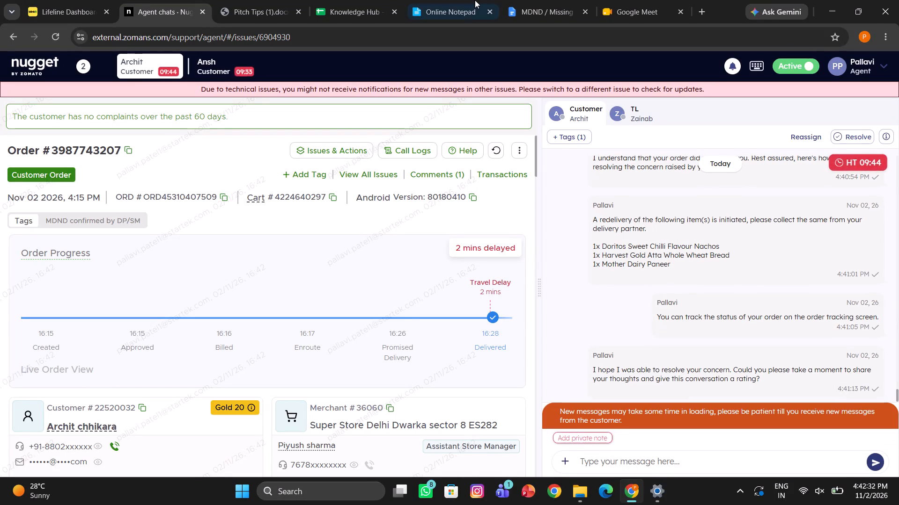
click(221, 70)
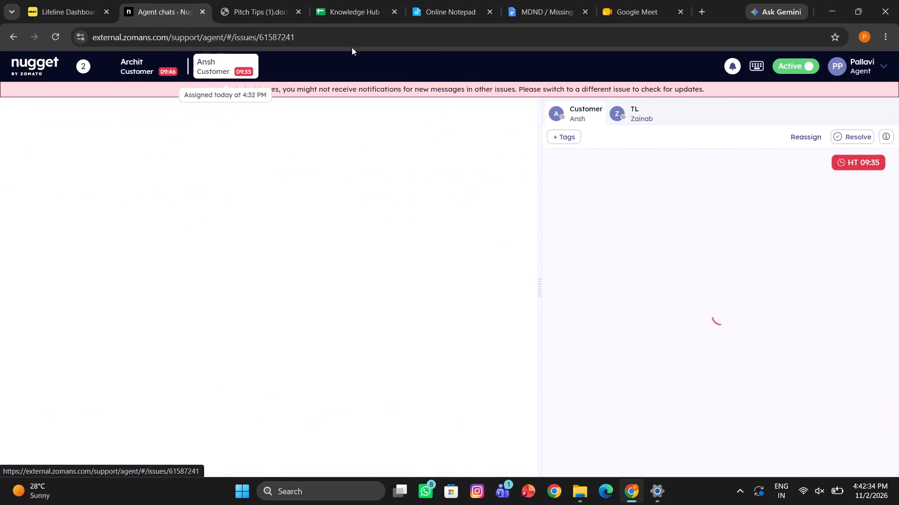
scroll(675, 341, down, 2)
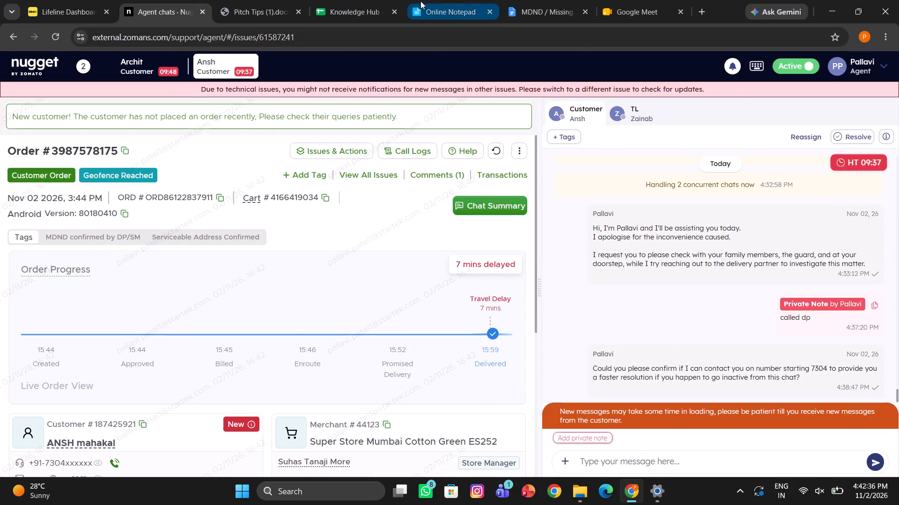
click(268, 0)
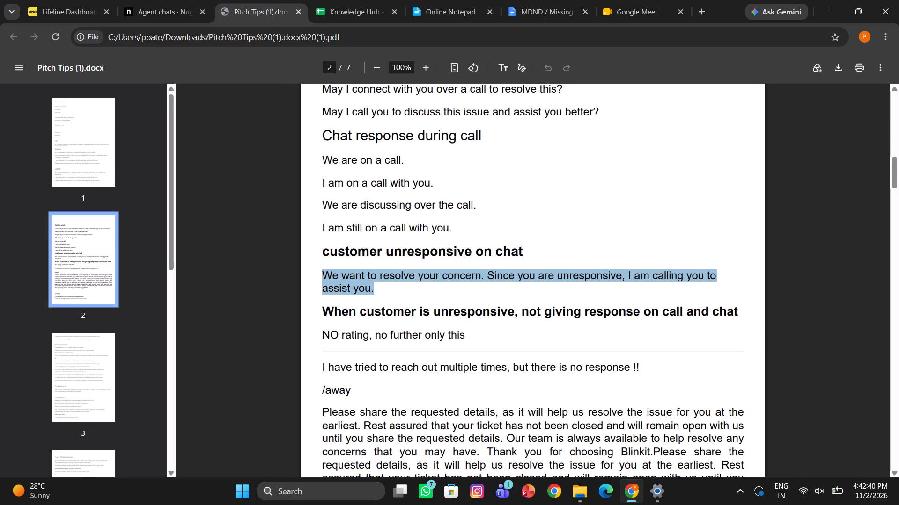
key(ctrl+c)
key(ctrl+c)
click(172, 0)
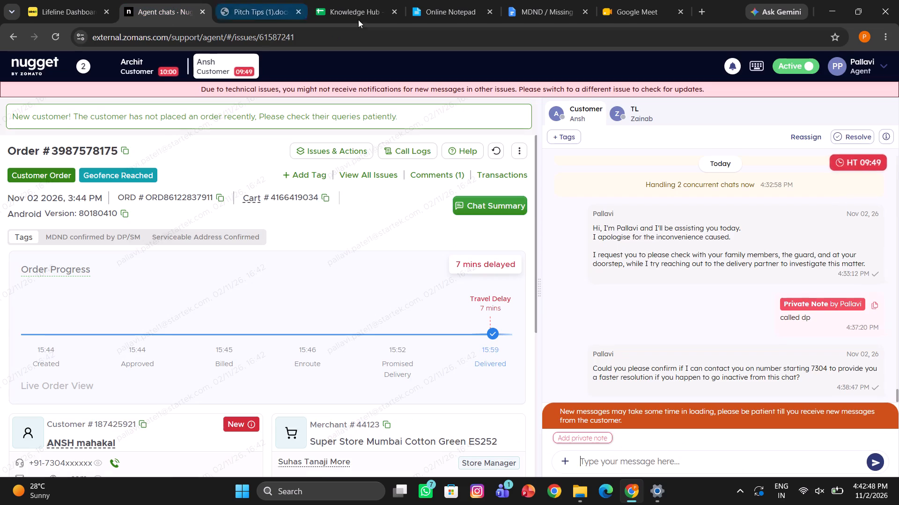
key(ctrl+v)
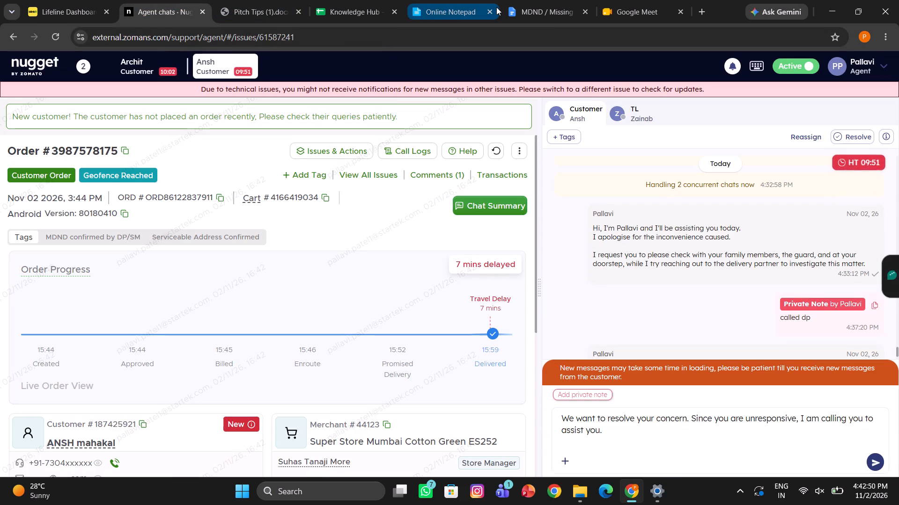
key(Return)
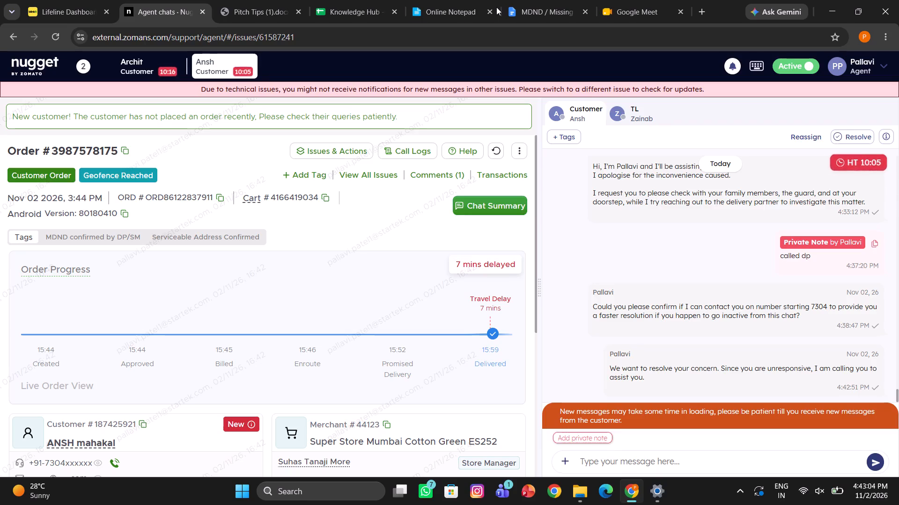
Initiate a call to the second customer from the customer details of their order.
scroll(716, 353, down, 1)
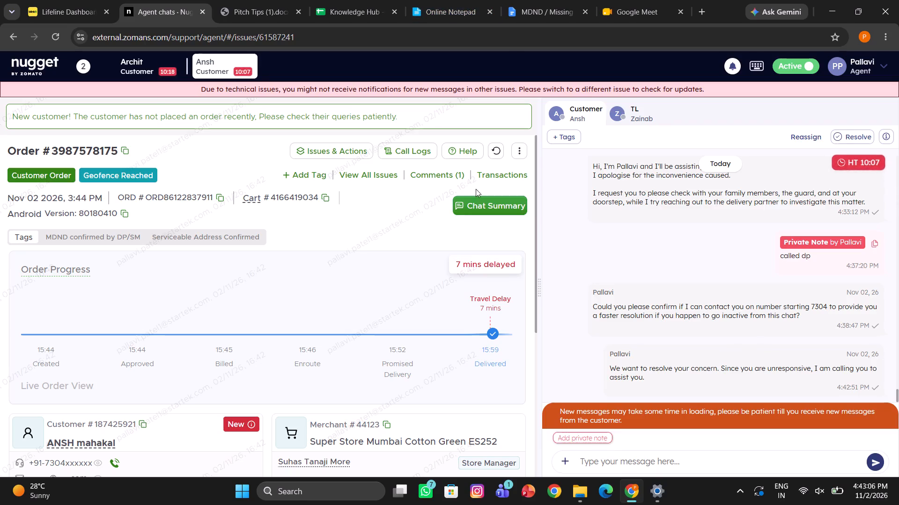
scroll(156, 282, down, 1)
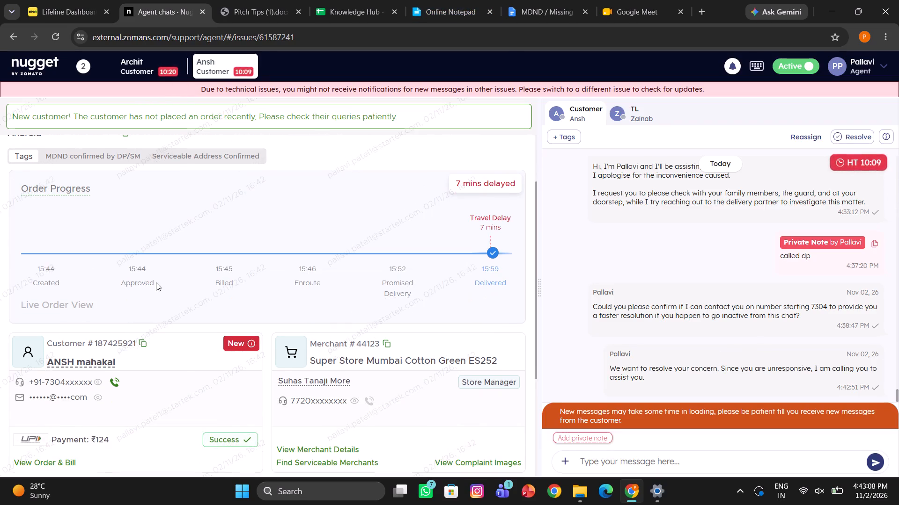
click(116, 379)
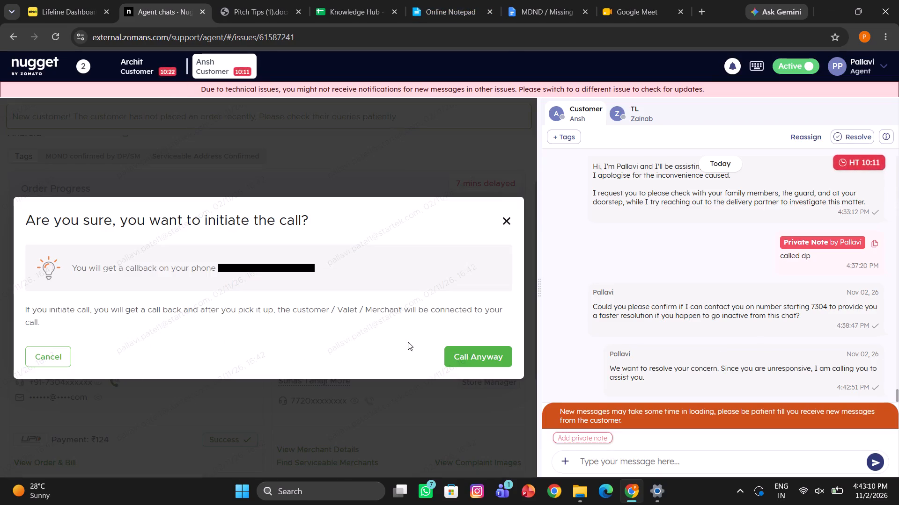
click(462, 354)
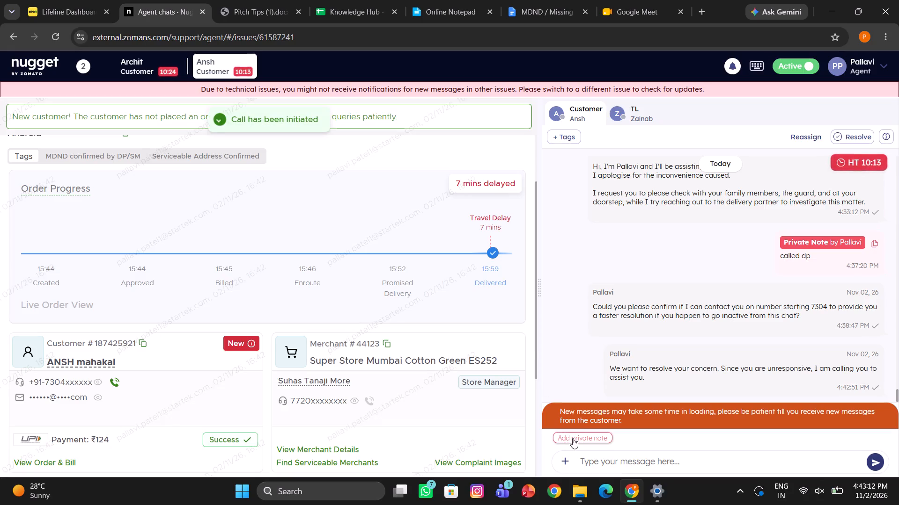
Add the private note "called cx" to the second customer's chat.
click(573, 438)
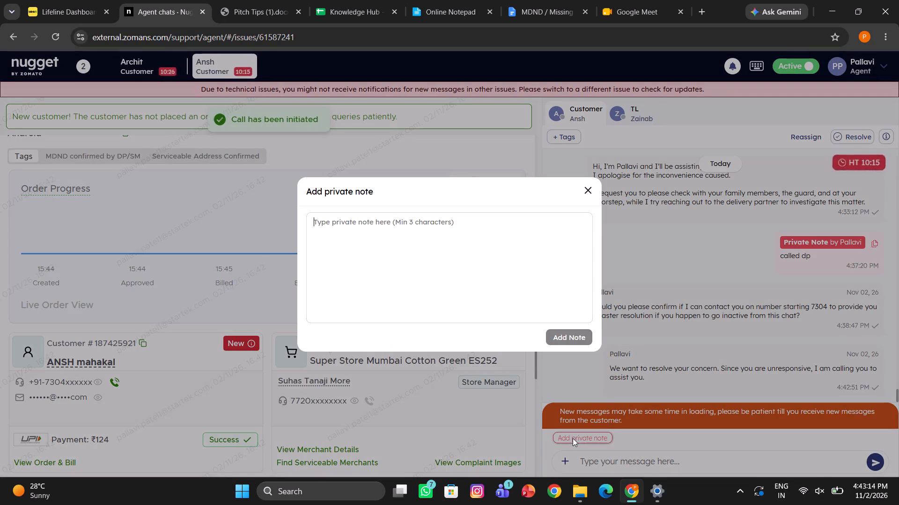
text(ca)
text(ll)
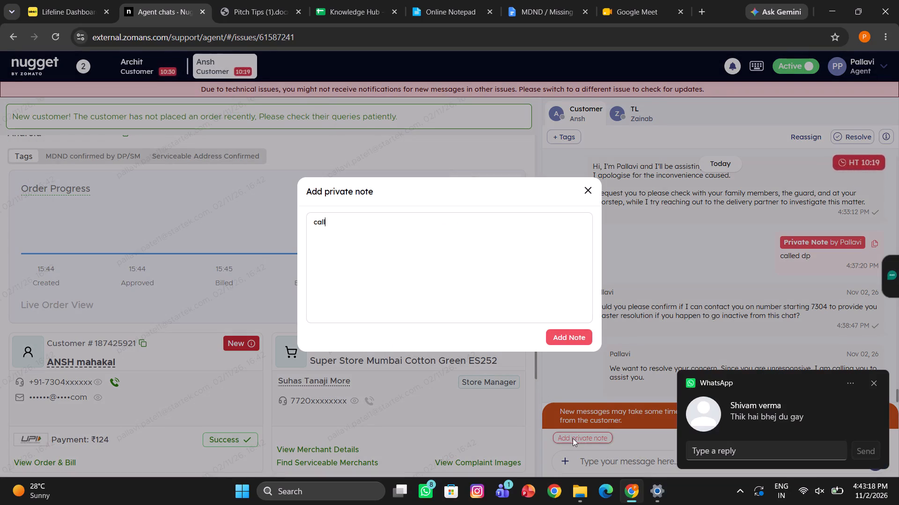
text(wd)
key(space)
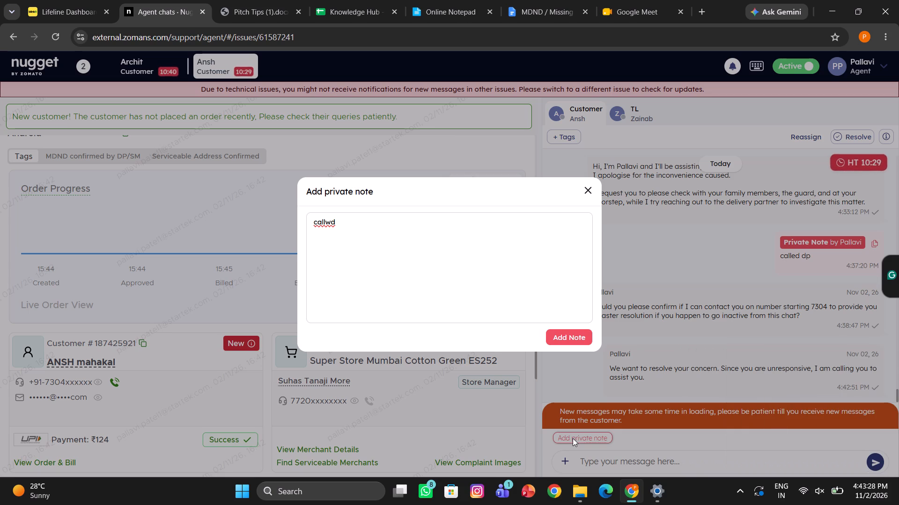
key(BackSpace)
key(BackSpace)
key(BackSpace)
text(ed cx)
click(575, 339)
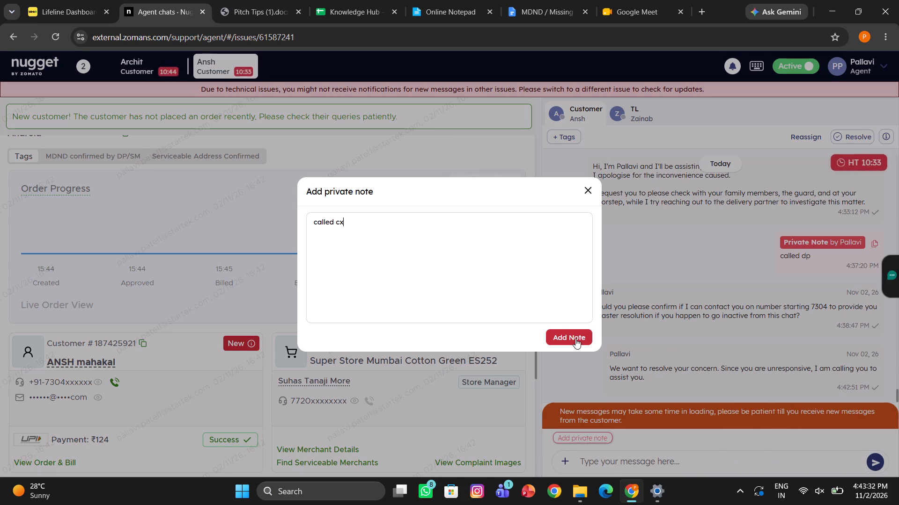
Copy the Mdnd note with DP/SM yes and redelivery resolution from Online Notepad and add it as a comment on the first customer's order.
click(152, 66)
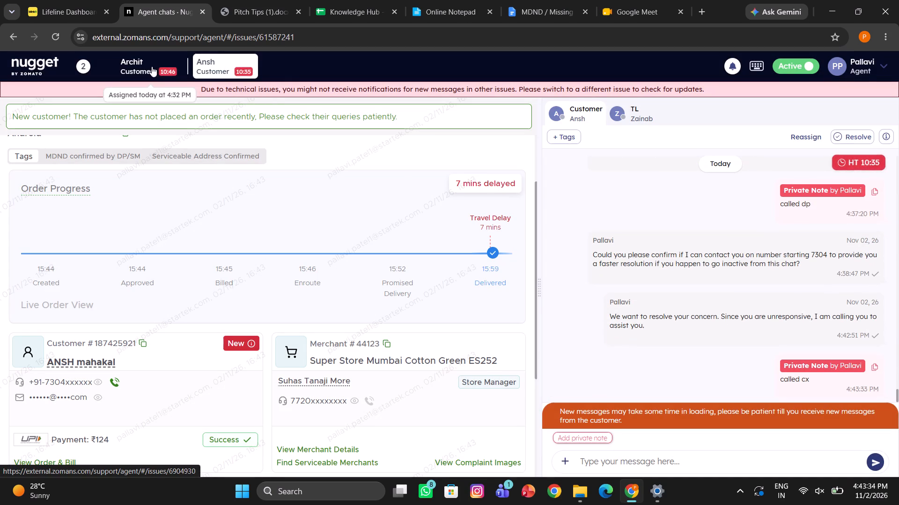
scroll(745, 291, down, 1)
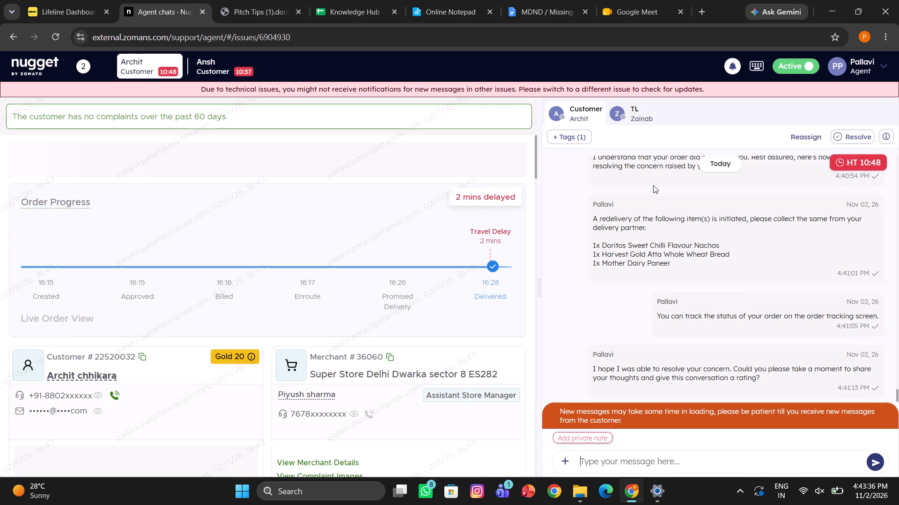
click(433, 4)
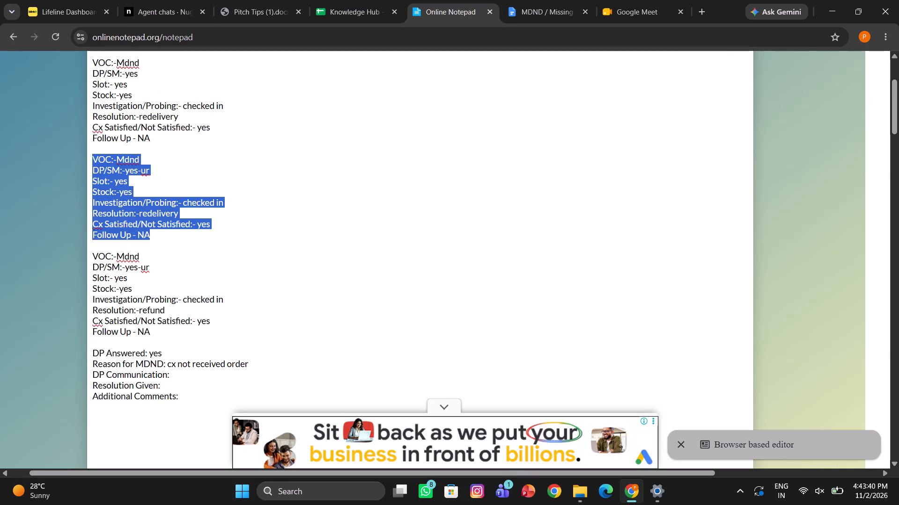
drag(163, 143, 67, 58)
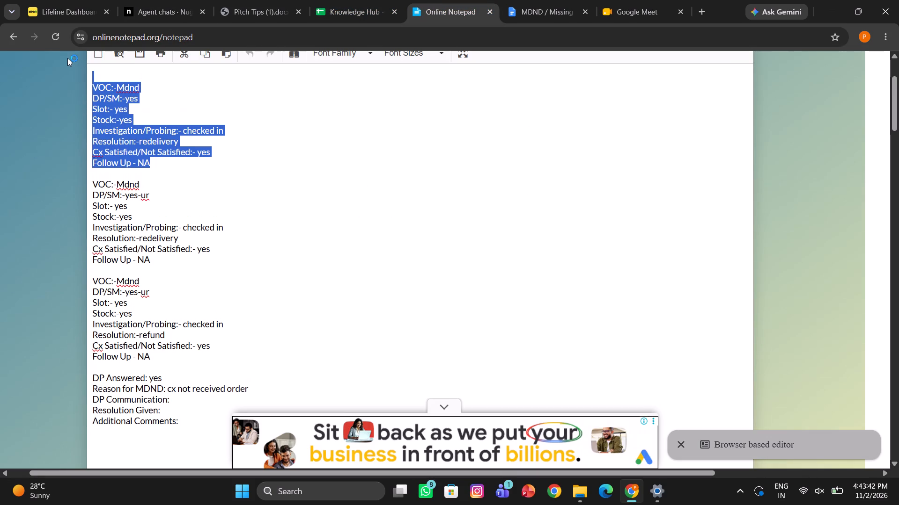
key(ctrl+c)
click(131, 0)
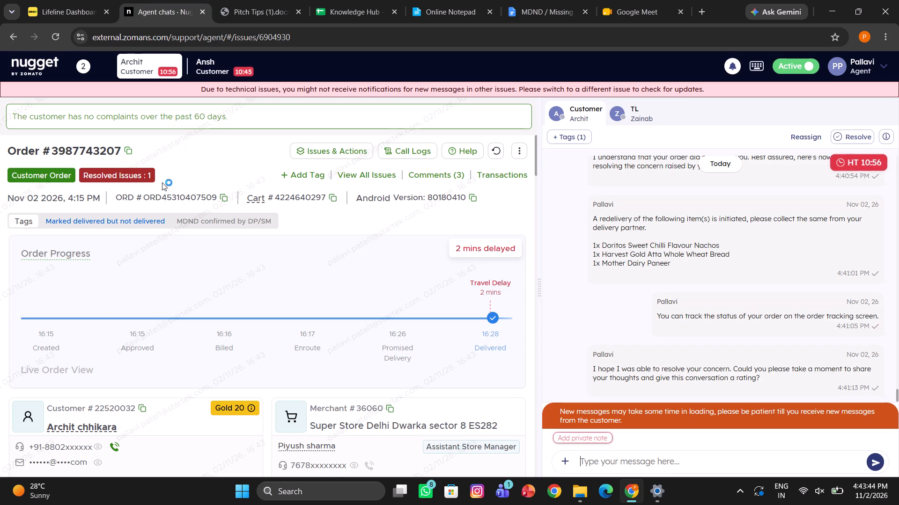
scroll(161, 259, down, 4)
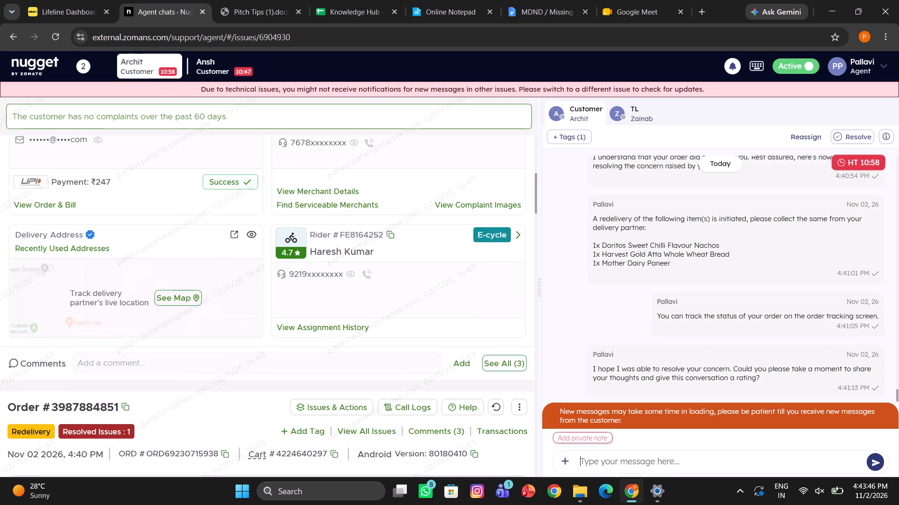
click(125, 362)
key(ctrl+v)
key(Return)
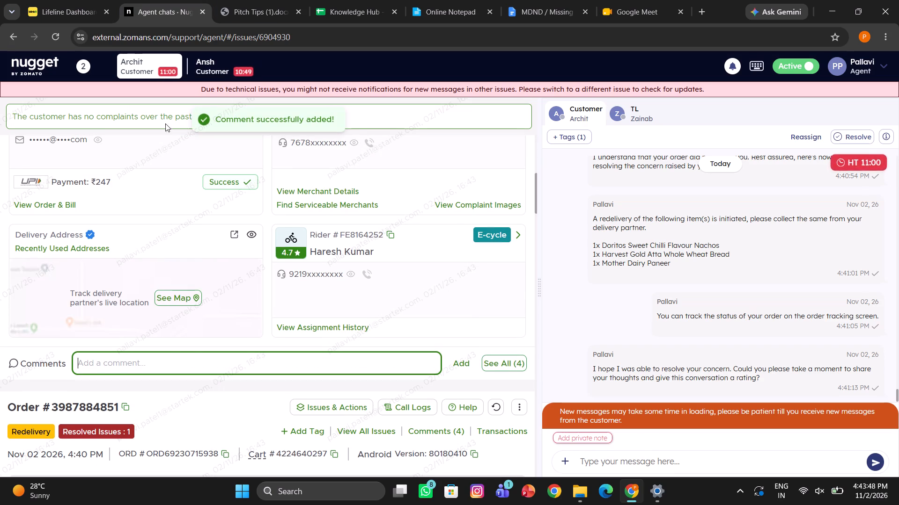
Copy the DP Answered template from the notepad into a new private note in the first customer's chat.
click(457, 0)
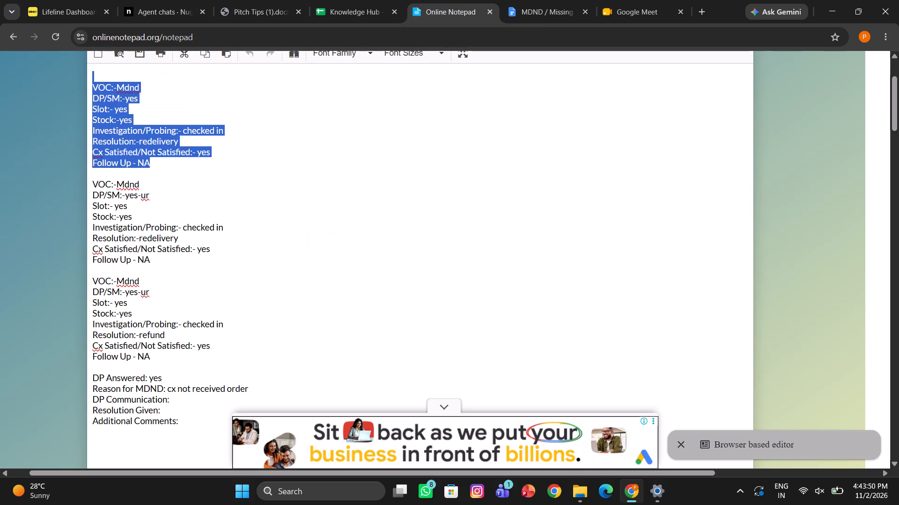
drag(191, 418, 71, 371)
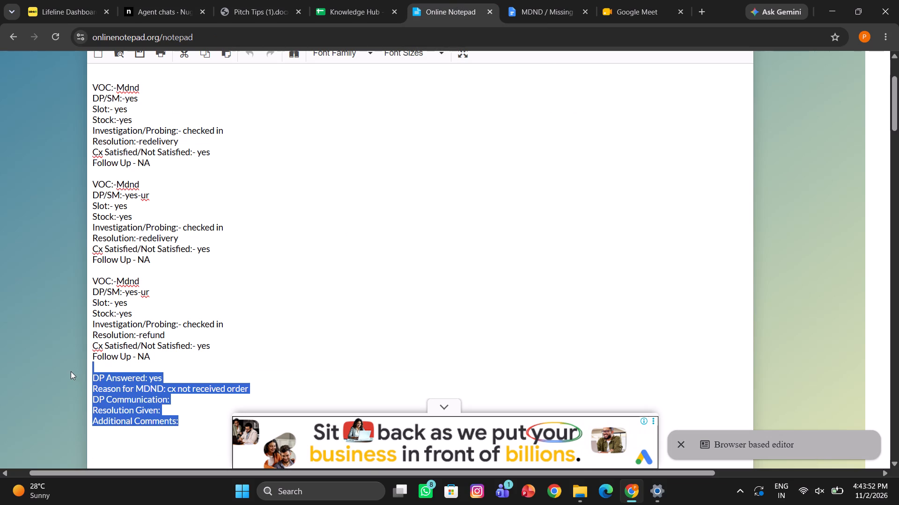
key(ctrl+c)
click(123, 0)
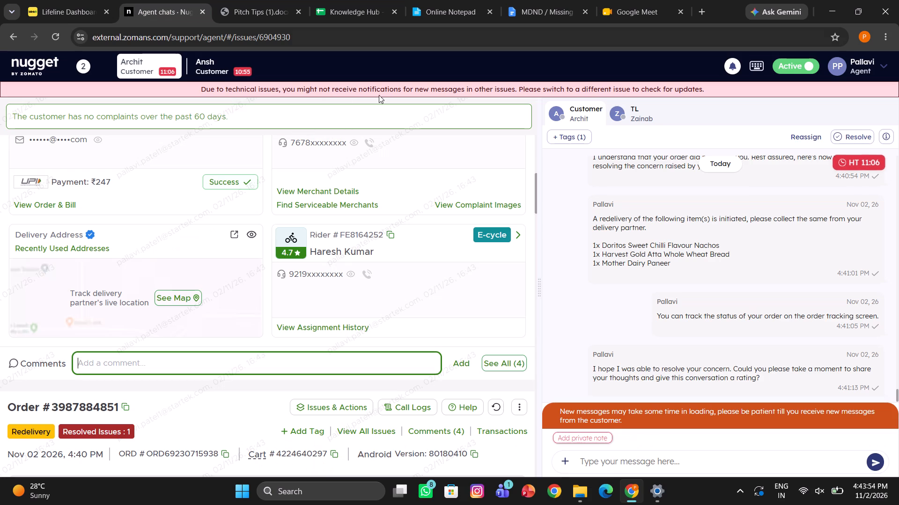
click(595, 437)
key(ctrl+v)
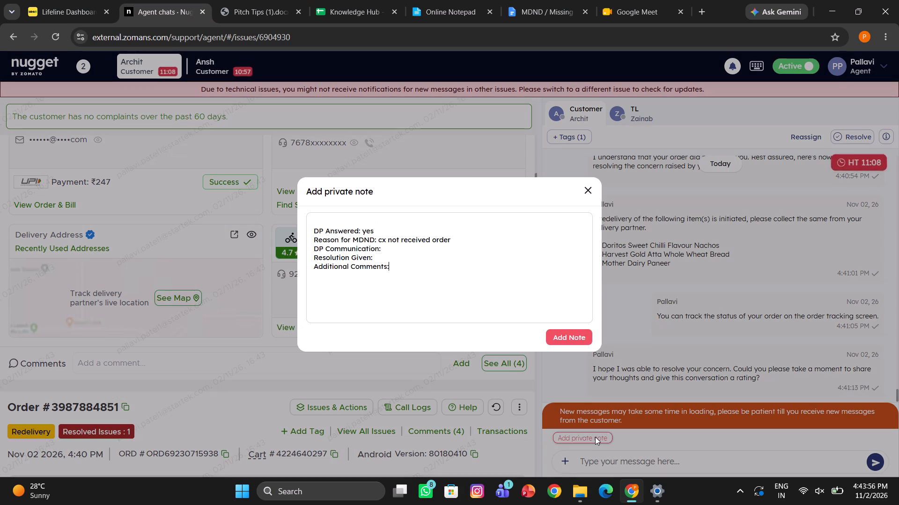
Fill in DP Communication as "dp submitted to store" and Resolution Given as "redelivery", and add the private note.
click(401, 251)
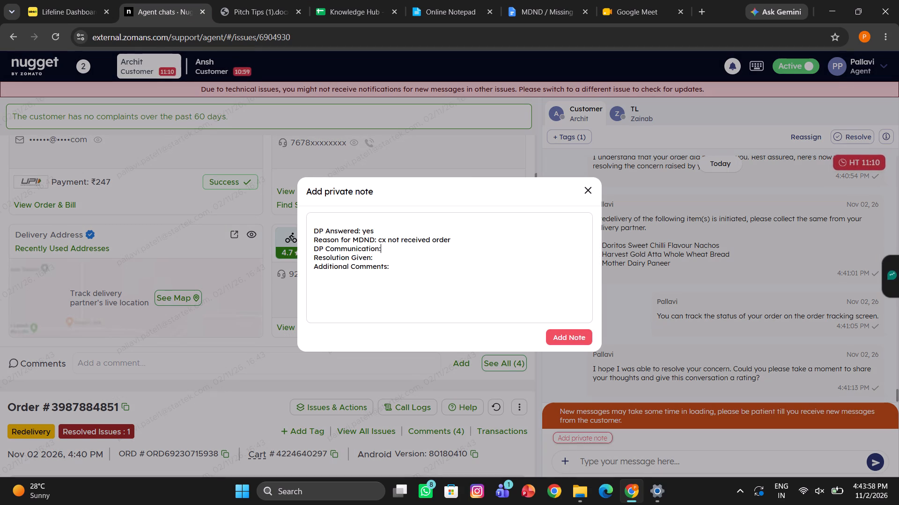
key(space)
text(dp submitted ti re)
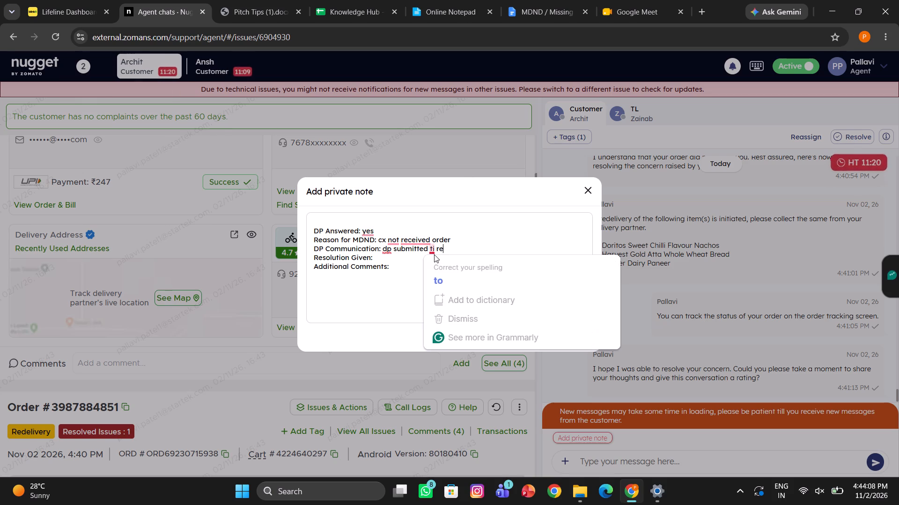
click(440, 267)
text(to)
click(447, 249)
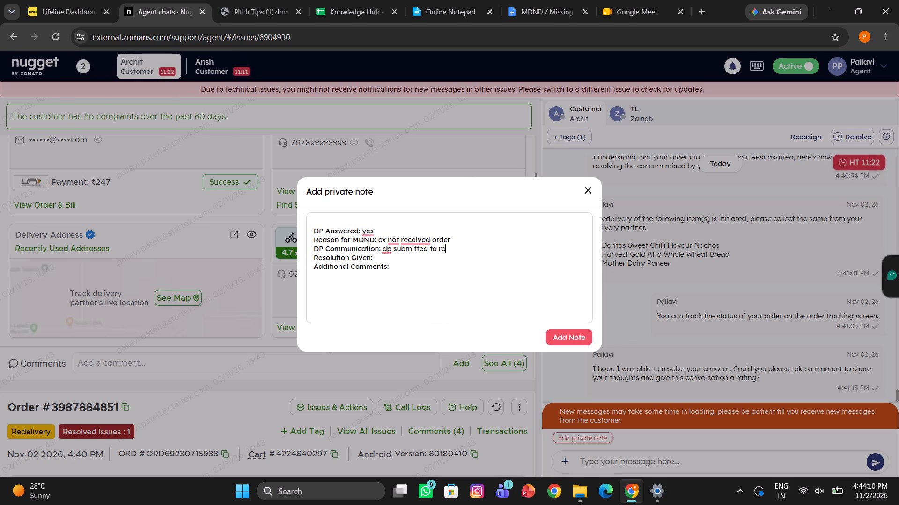
key(BackSpace)
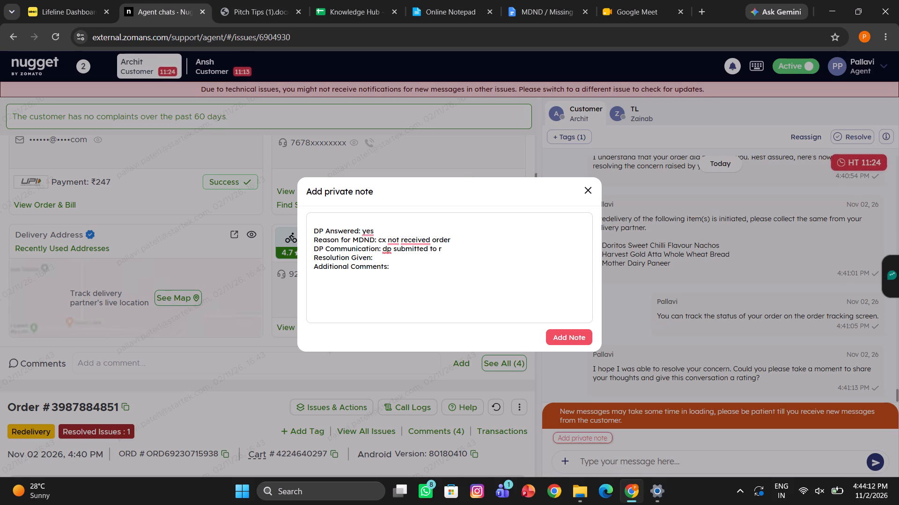
key(BackSpace)
text(store)
click(380, 253)
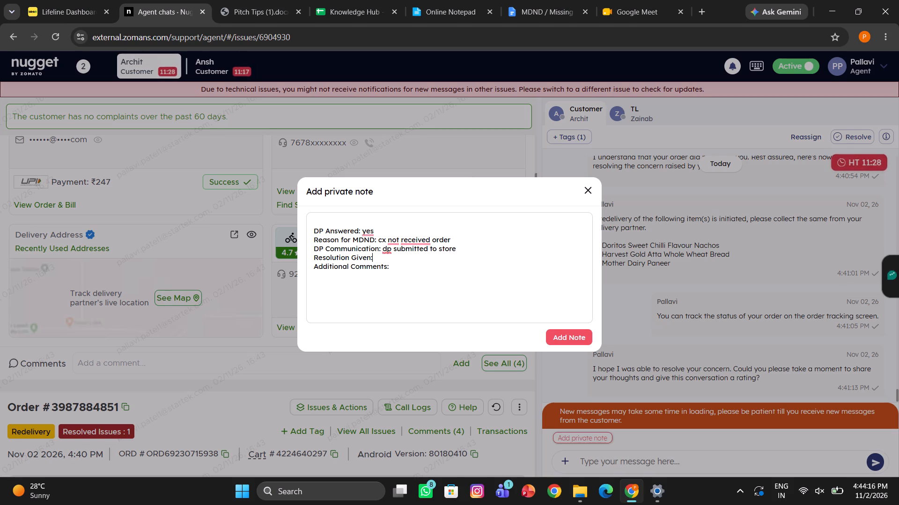
key(space)
text(redelivery)
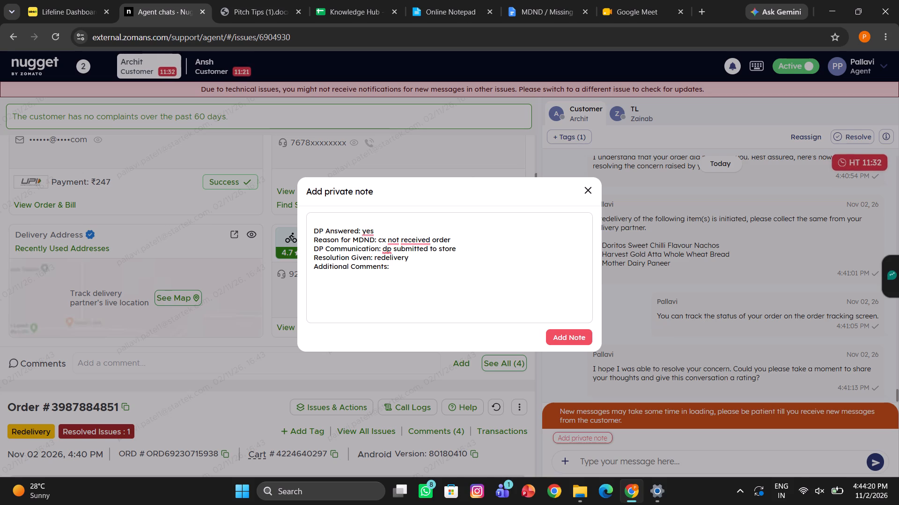
click(574, 333)
Send the canned closing message found with "/clo", thanking the first customer for choosing Blinkit.
click(603, 450)
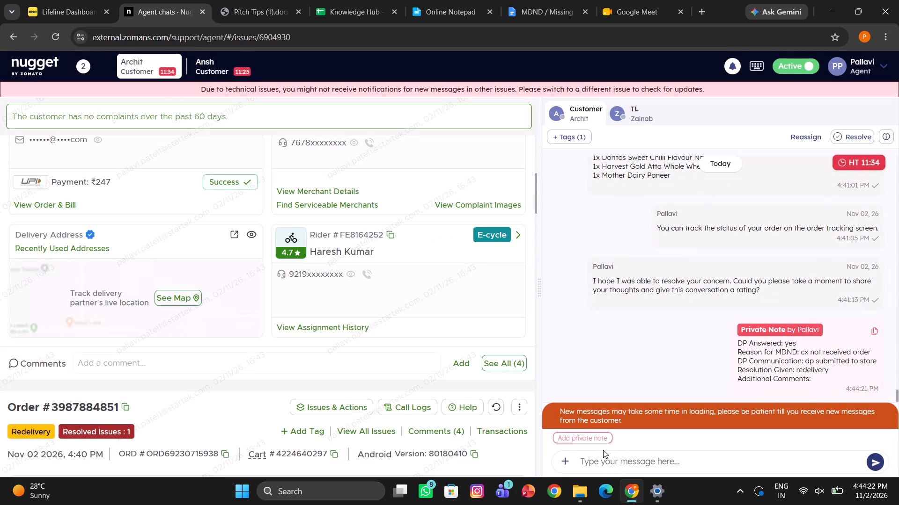
click(603, 459)
text(/clo)
click(664, 269)
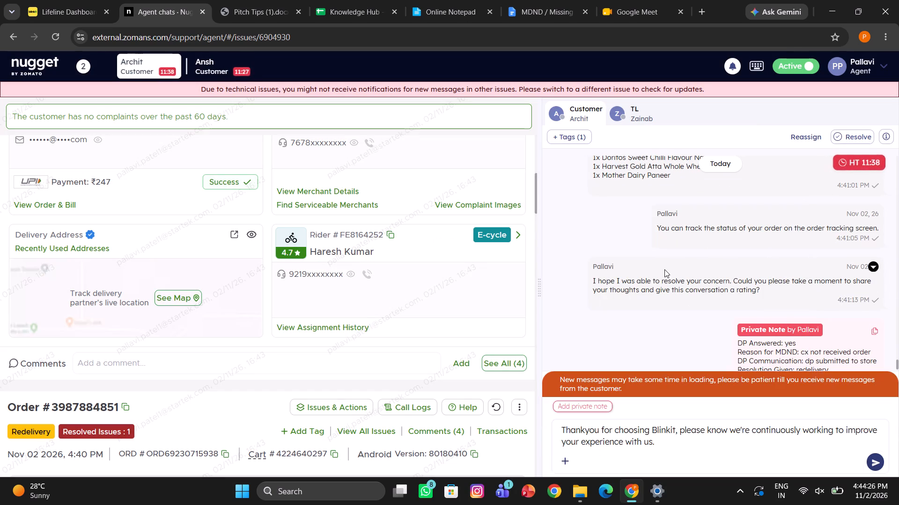
key(Return)
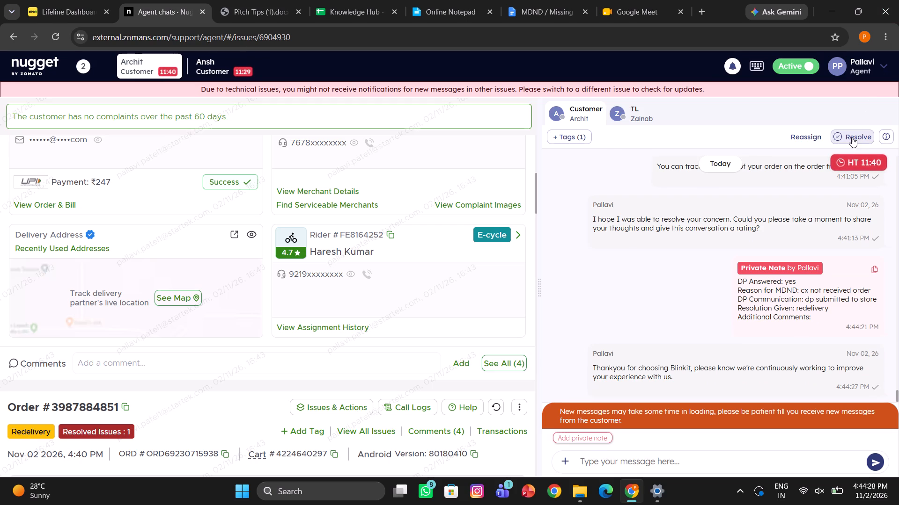
Resolve the first customer's chat, choosing the disposition found with "mdnd".
click(852, 137)
text(mdnd)
click(560, 293)
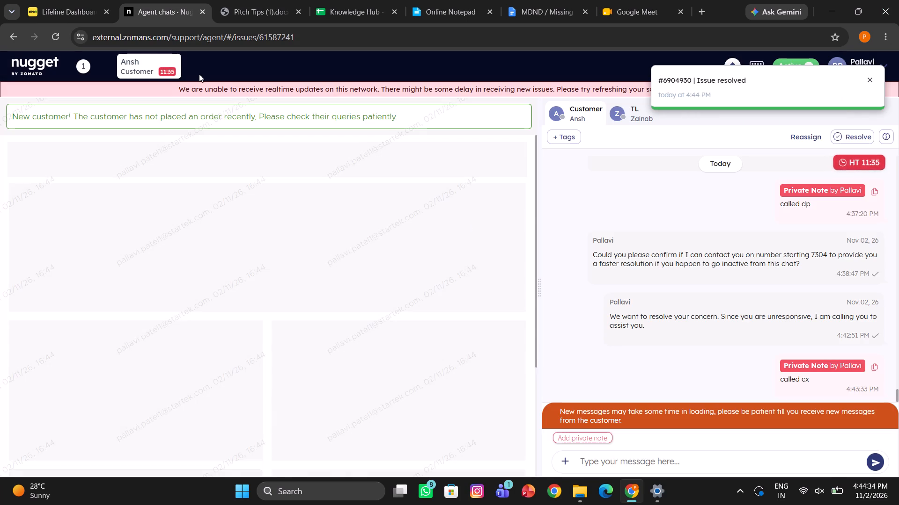
Examine the items and their inventory in the Missing Item form of the second customer's order, and close it.
click(315, 148)
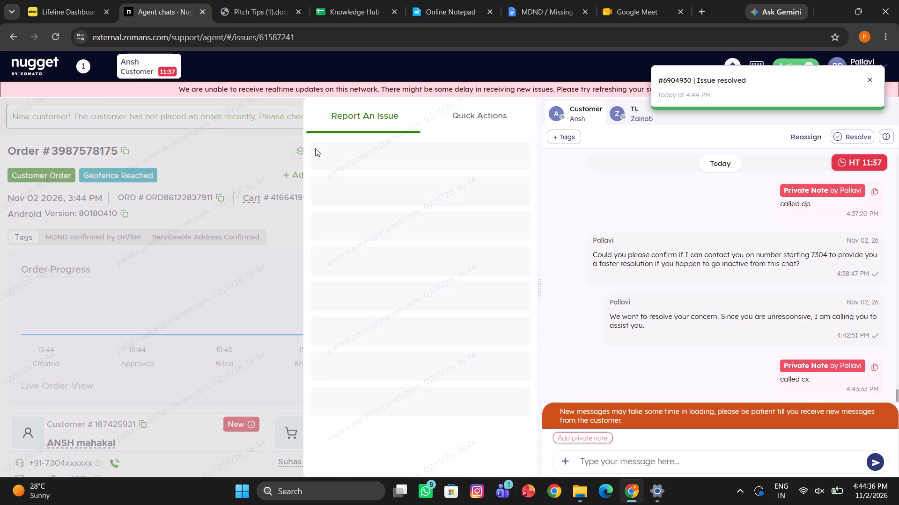
click(420, 183)
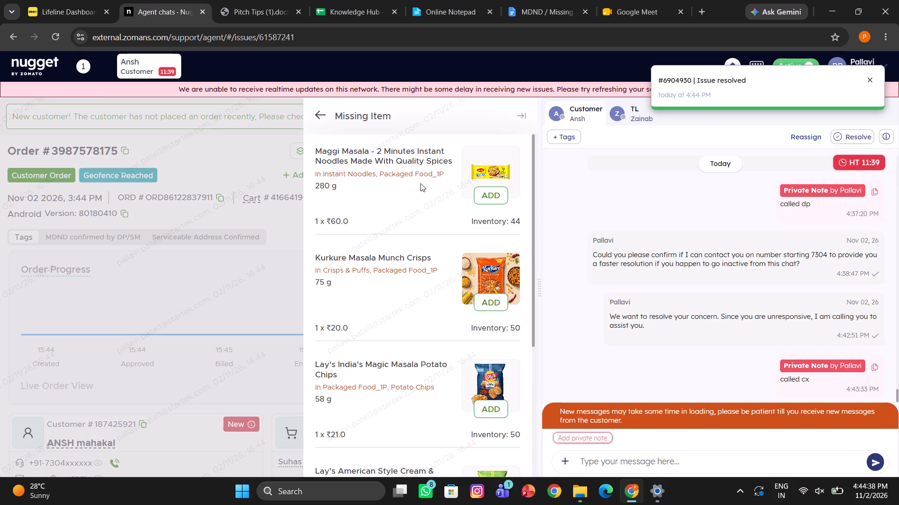
scroll(427, 255, down, 6)
click(107, 304)
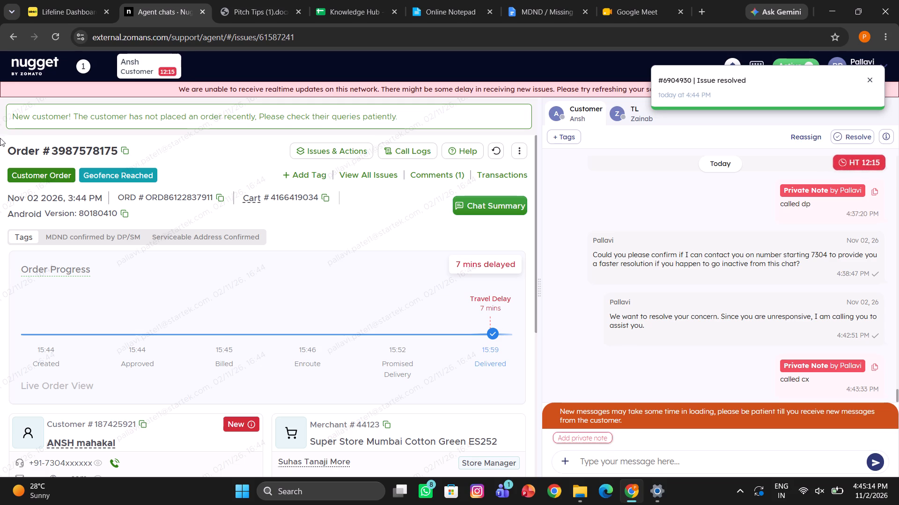
Report the second customer's order as Order not Delivered, found with "ord", and resolve it with Replacement for its items.
click(331, 151)
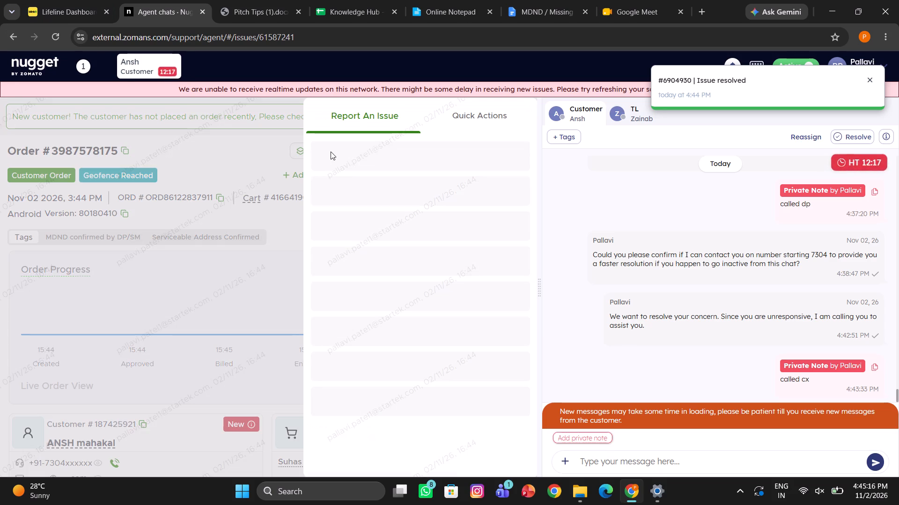
click(375, 163)
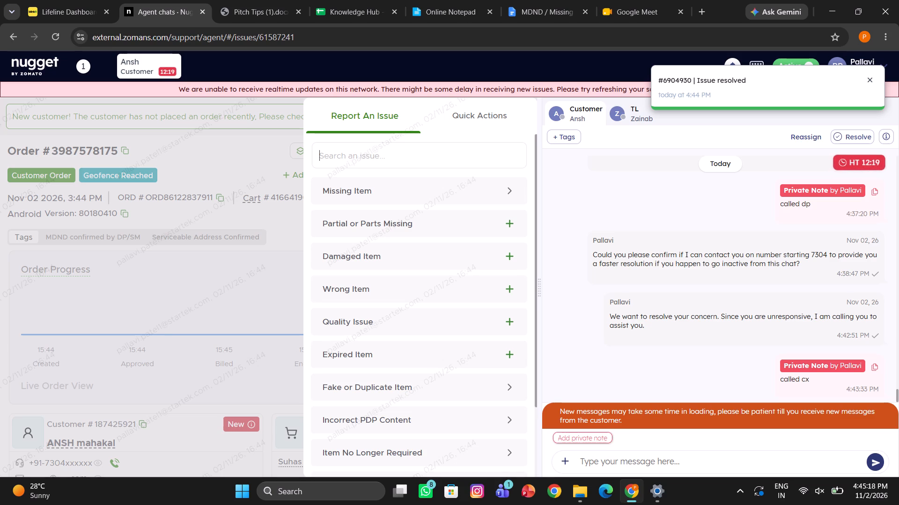
text(ord)
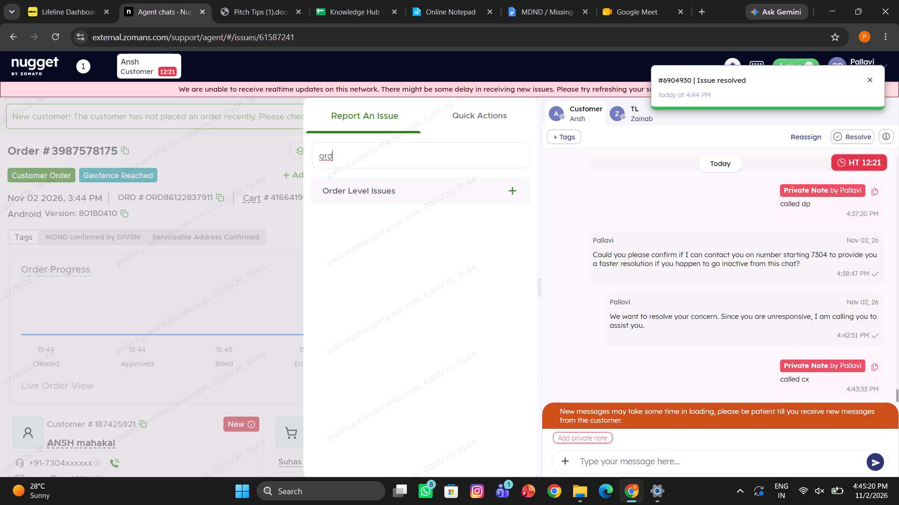
click(419, 188)
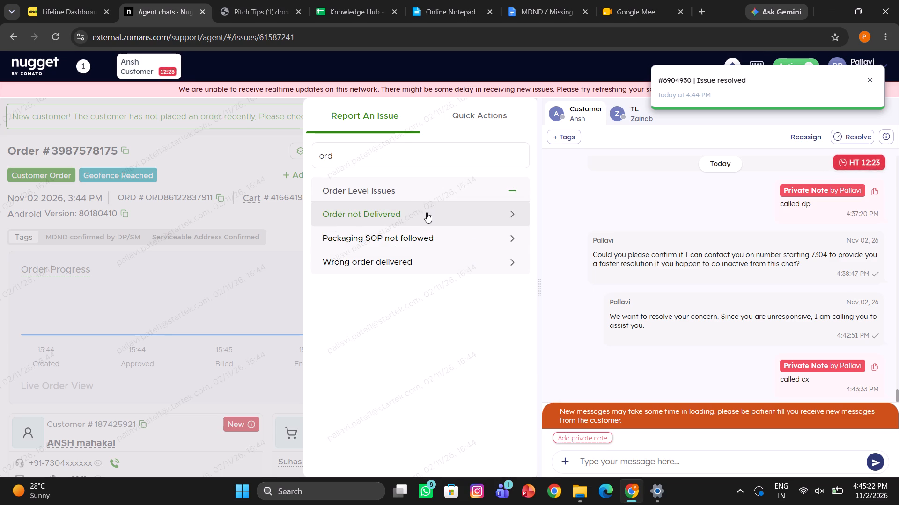
click(425, 210)
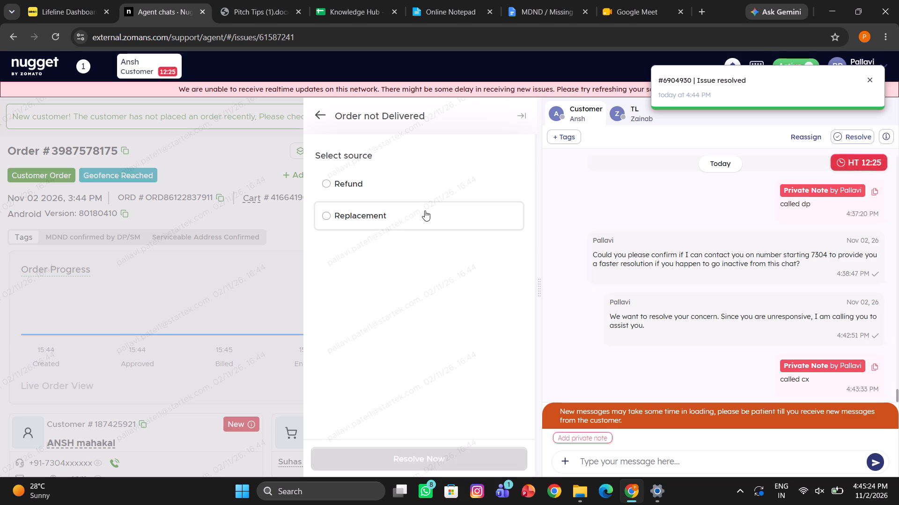
click(410, 218)
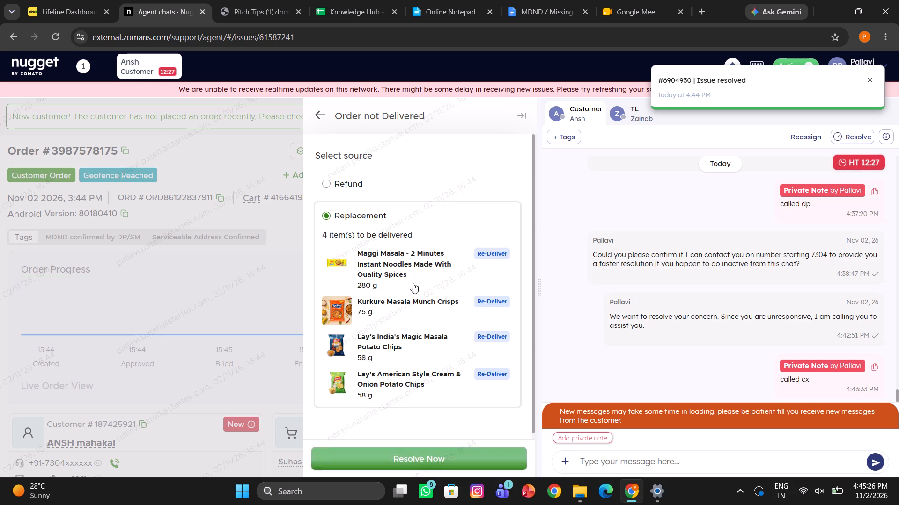
click(435, 448)
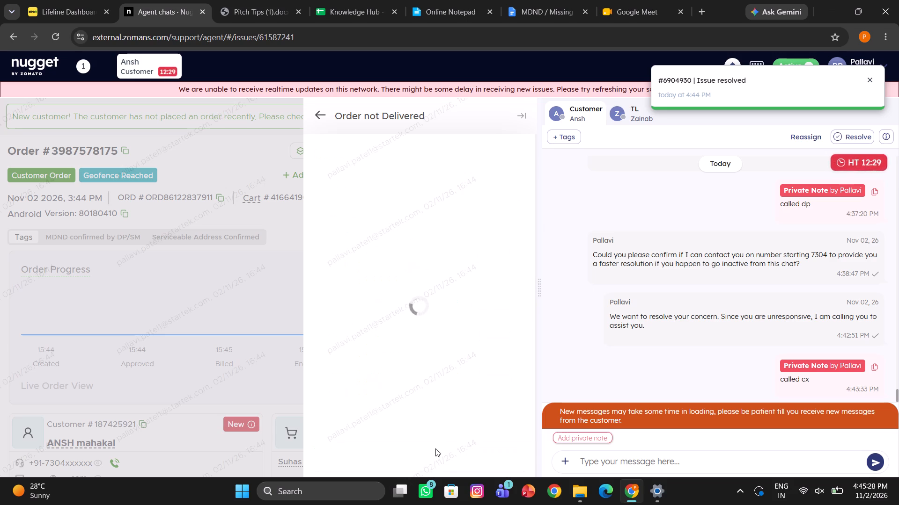
Send the customer the three prepared replacement messages in order: apology, redelivery item list and order tracking, and finish the issue form.
scroll(501, 399, down, 6)
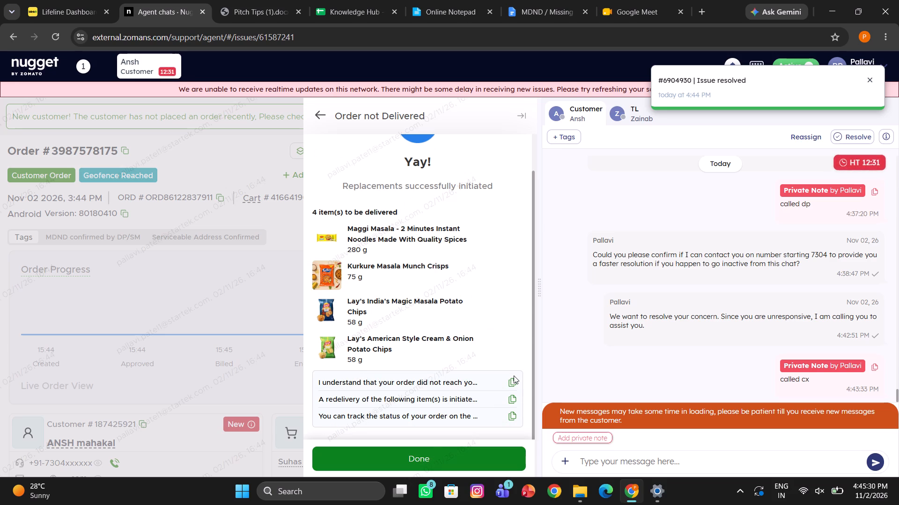
click(514, 383)
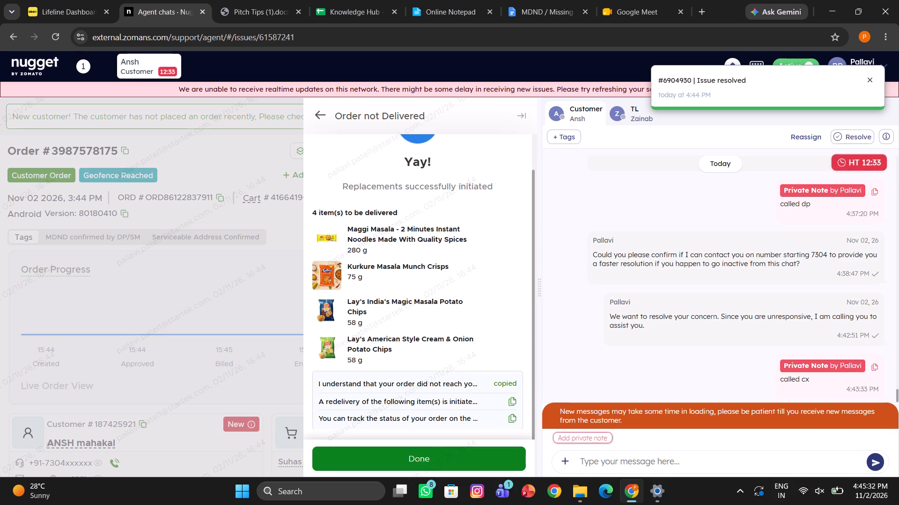
click(599, 461)
key(ctrl+v)
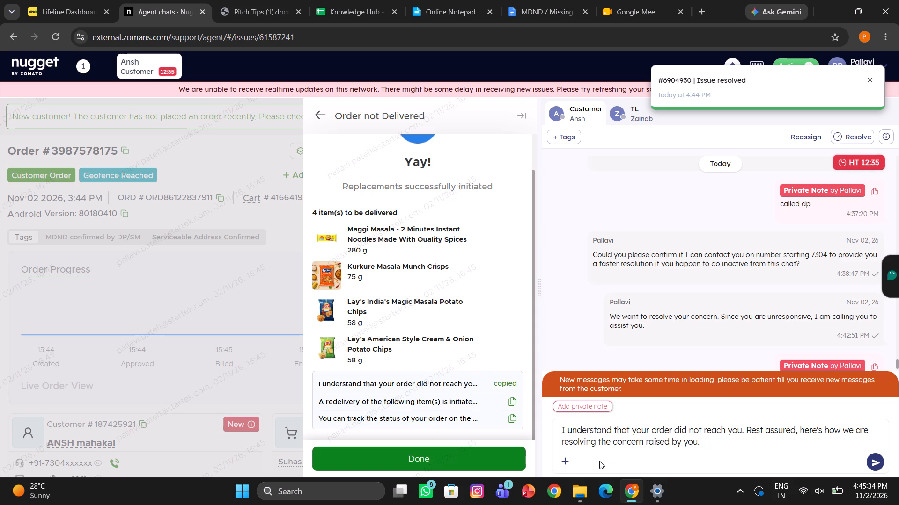
key(Return)
click(508, 399)
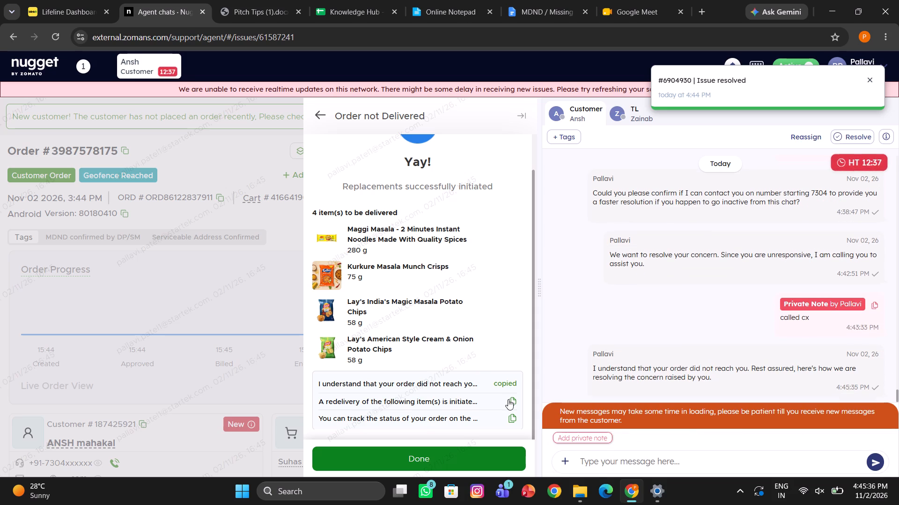
click(598, 459)
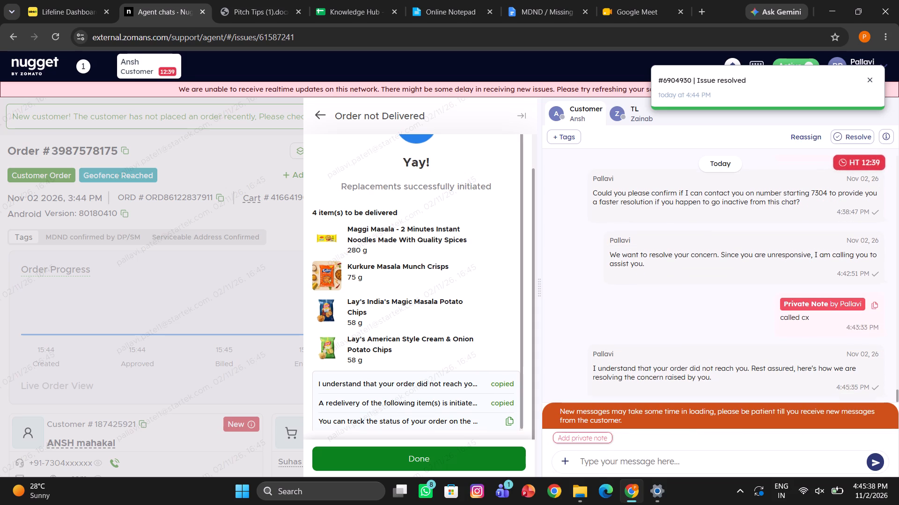
key(ctrl+v)
key(Return)
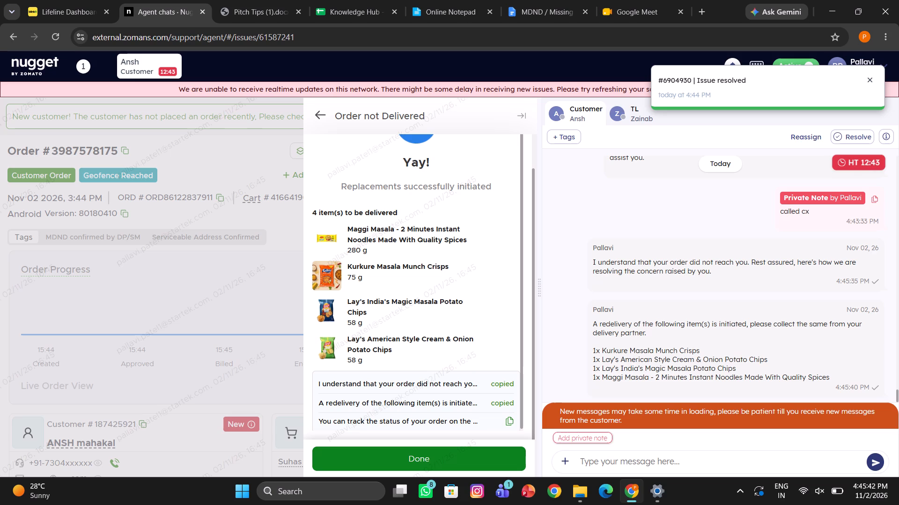
click(511, 423)
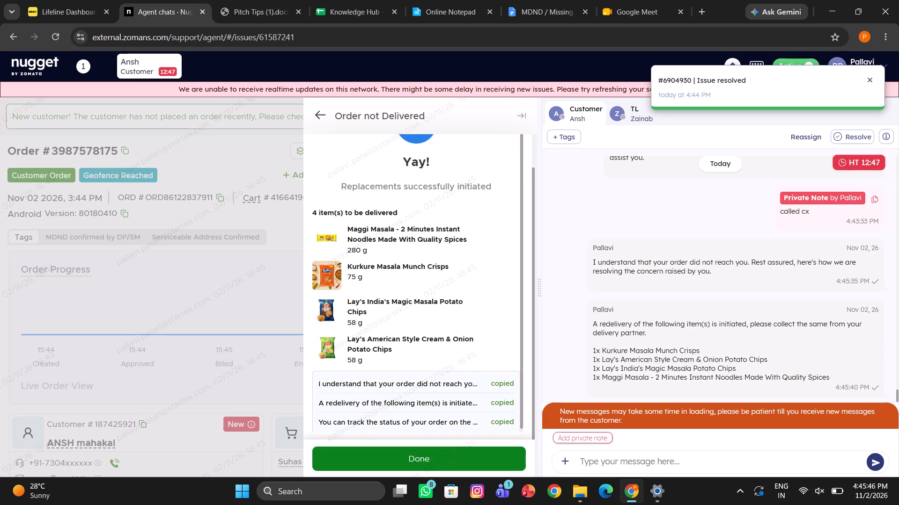
click(619, 462)
key(ctrl+v)
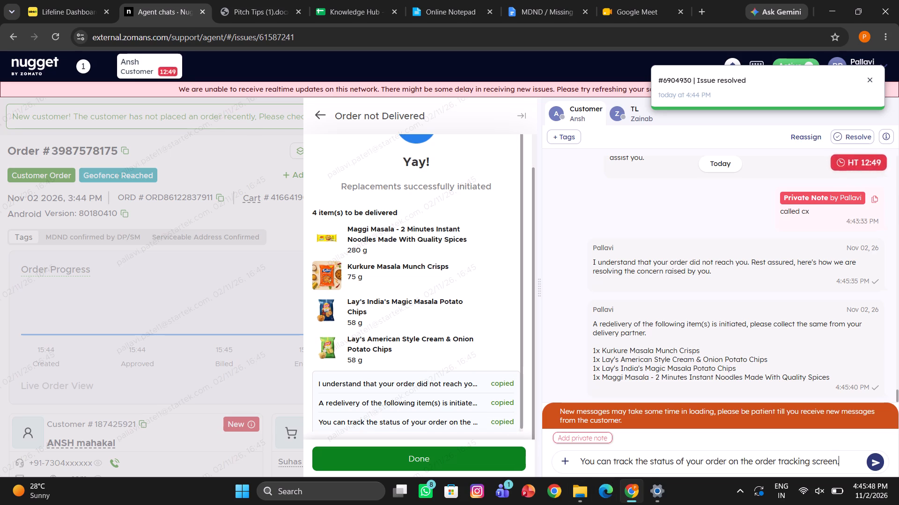
key(Return)
click(466, 454)
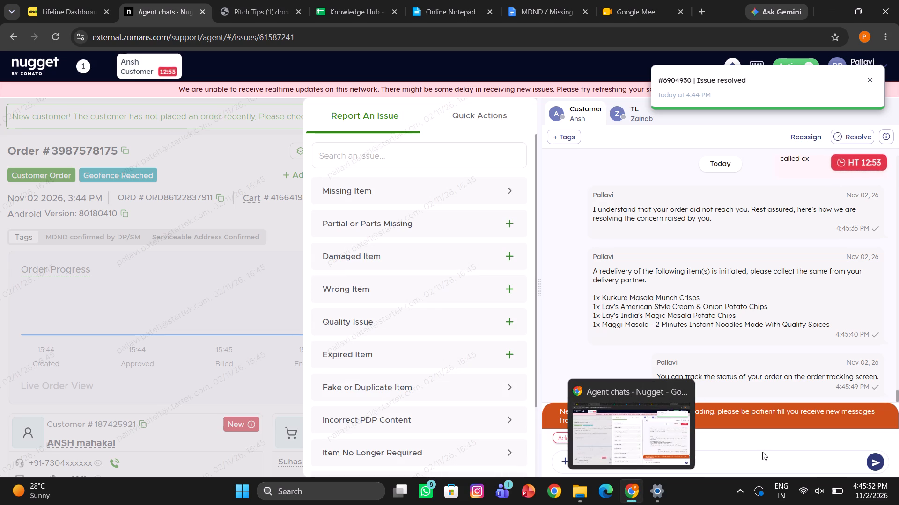
Send the canned Rate us/Rating message found with "/ra", asking the customer to rate the conversation.
click(742, 460)
text(/ra)
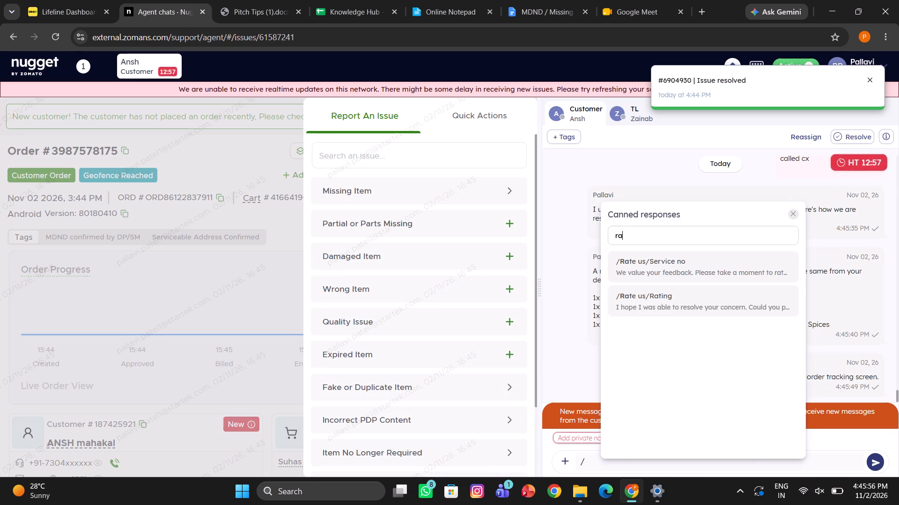
click(742, 296)
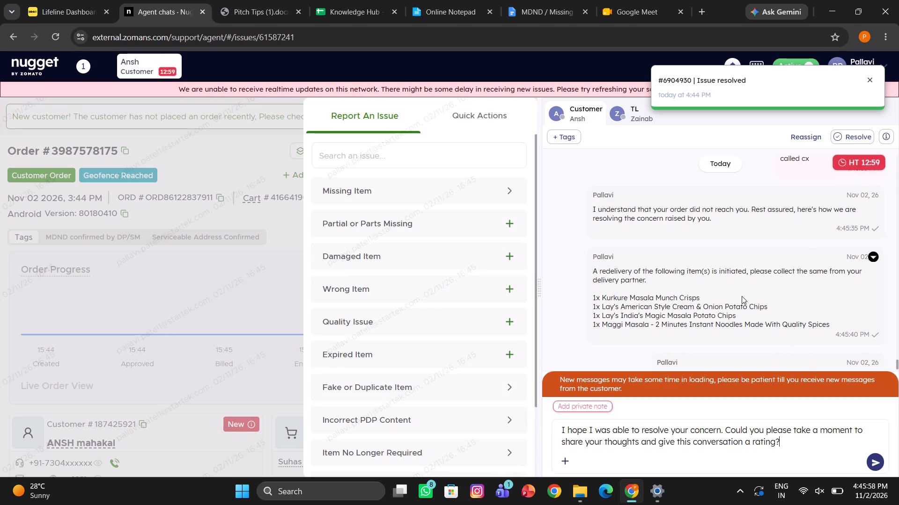
key(Return)
Copy the first Mdnd summary from Online Notepad, with DP/SM yes and Resolution redelivery, and add it as a comment on the second order.
click(437, 0)
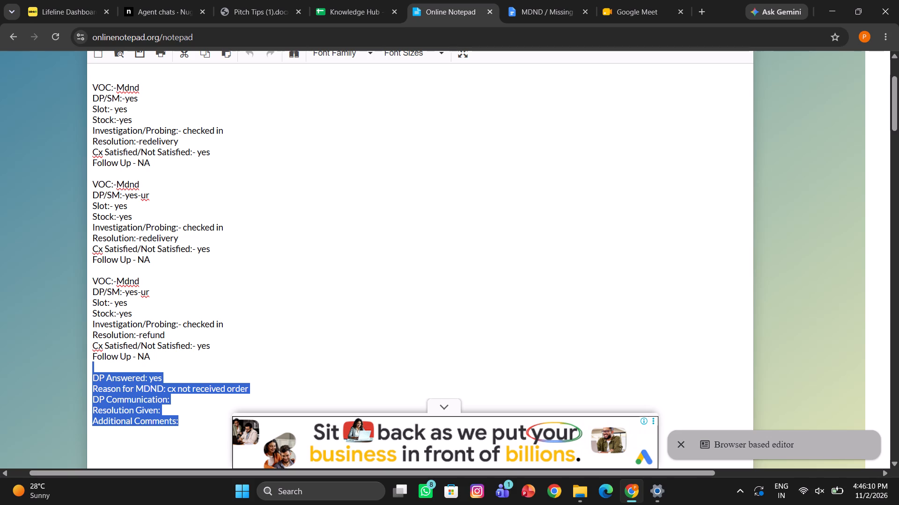
drag(153, 167, 74, 67)
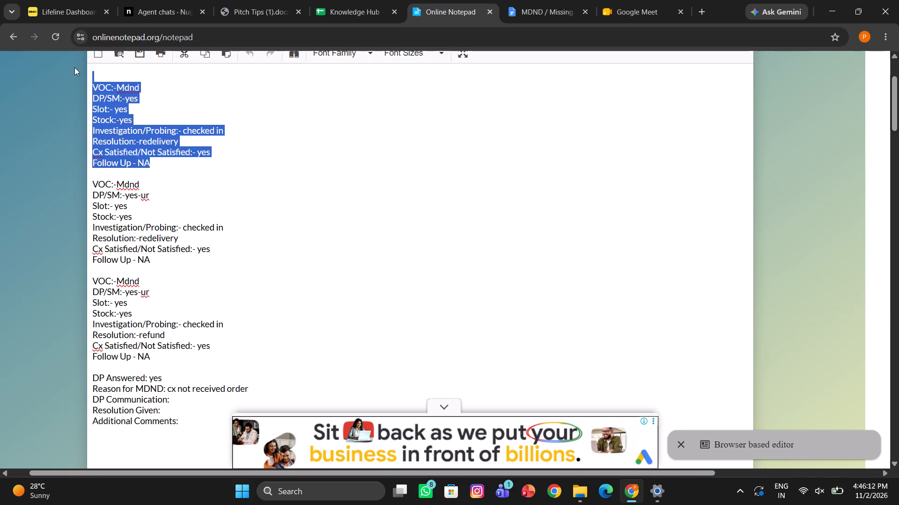
drag(74, 67, 71, 68)
key(ctrl+c)
click(169, 0)
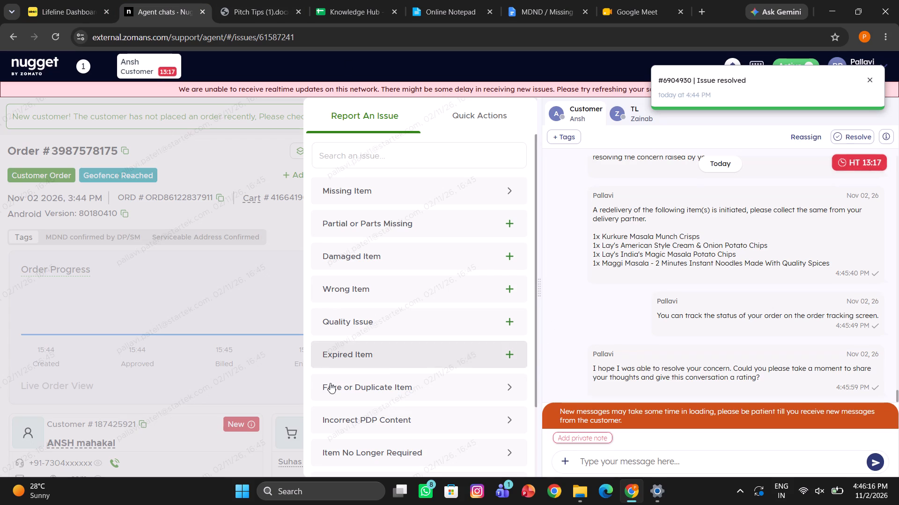
click(289, 383)
scroll(289, 383, down, 3)
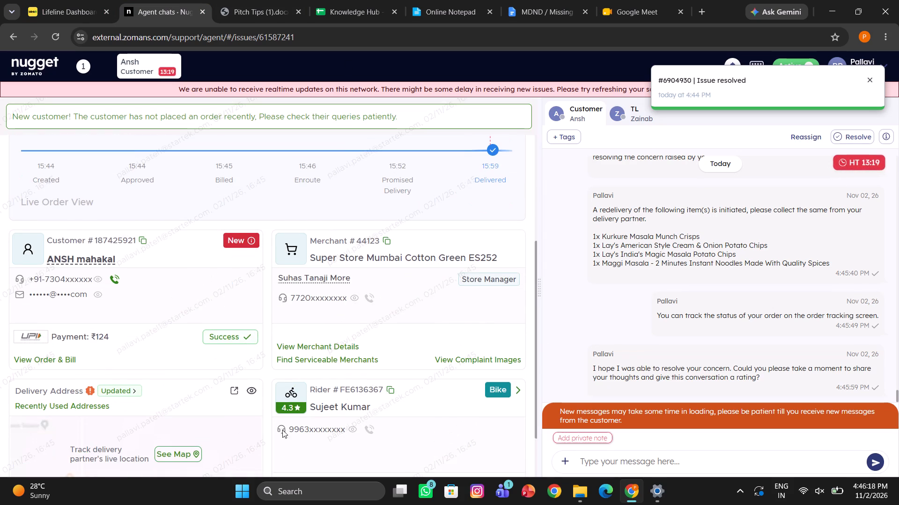
scroll(203, 418, down, 2)
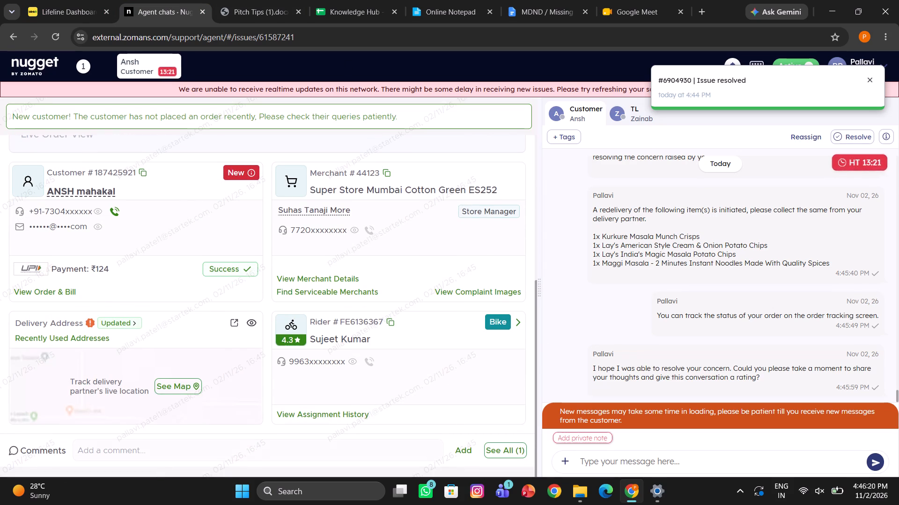
click(124, 452)
key(ctrl+v)
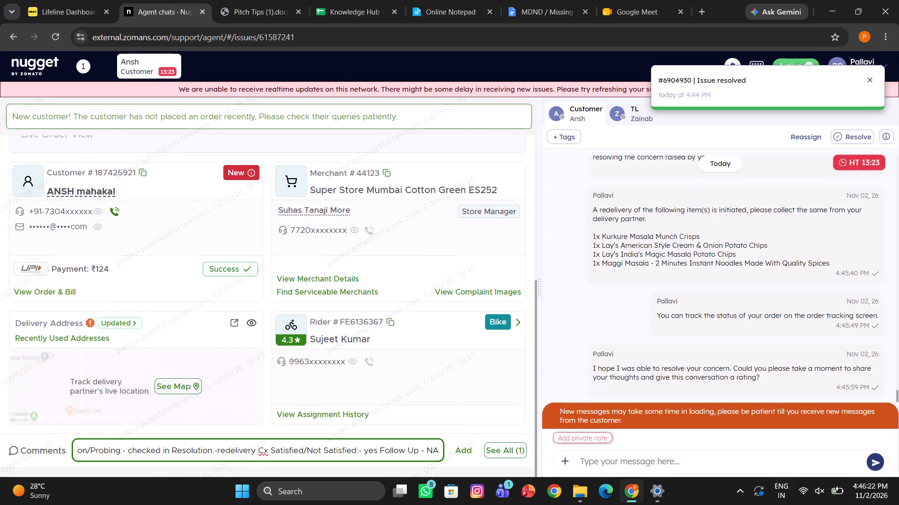
key(Return)
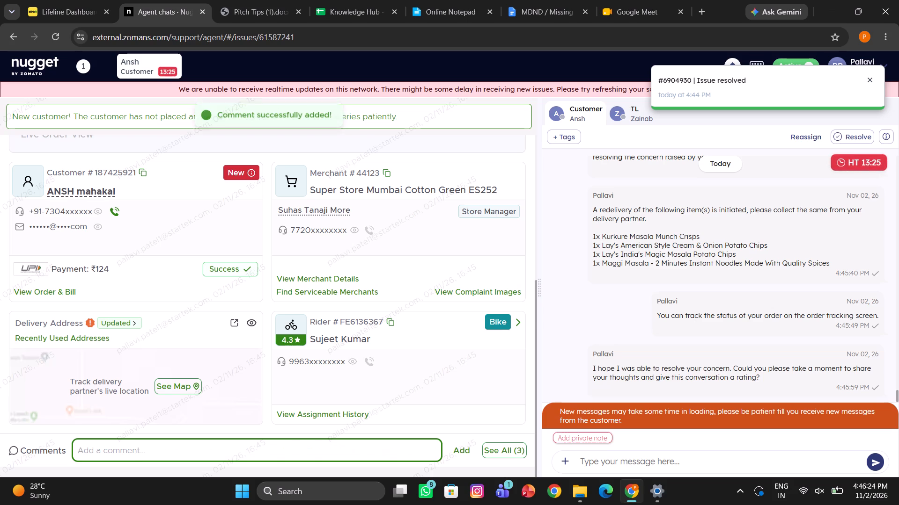
Start a private note in the second customer's chat using the DP Answered template copied from Online Notepad.
click(452, 0)
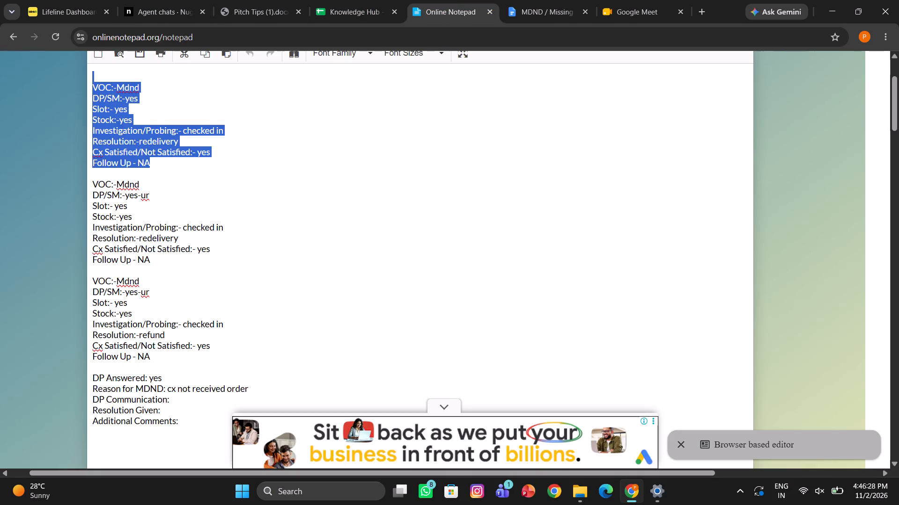
drag(182, 420, 94, 372)
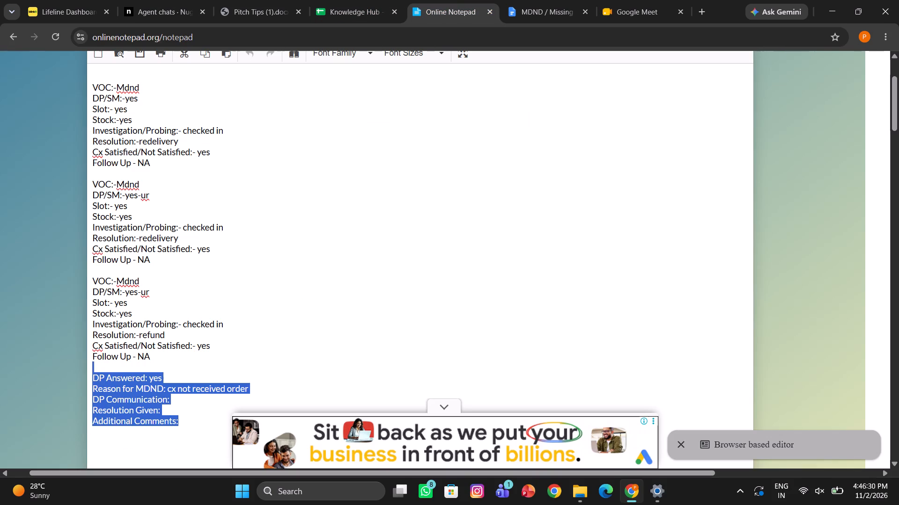
drag(94, 372, 90, 373)
key(ctrl+v)
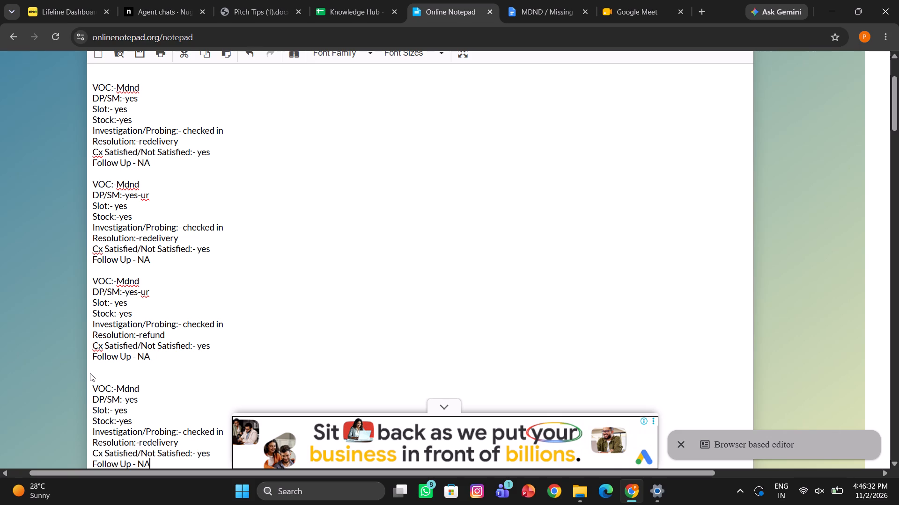
key(ctrl+z)
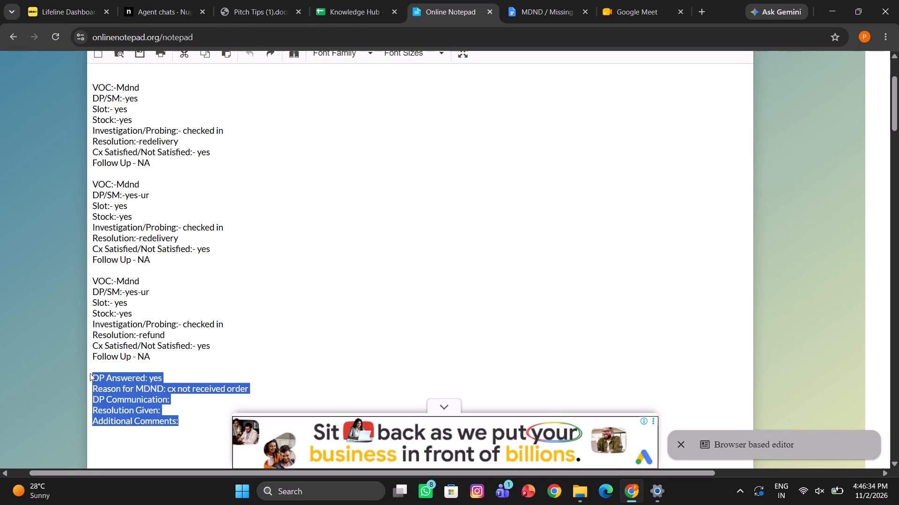
key(ctrl+c)
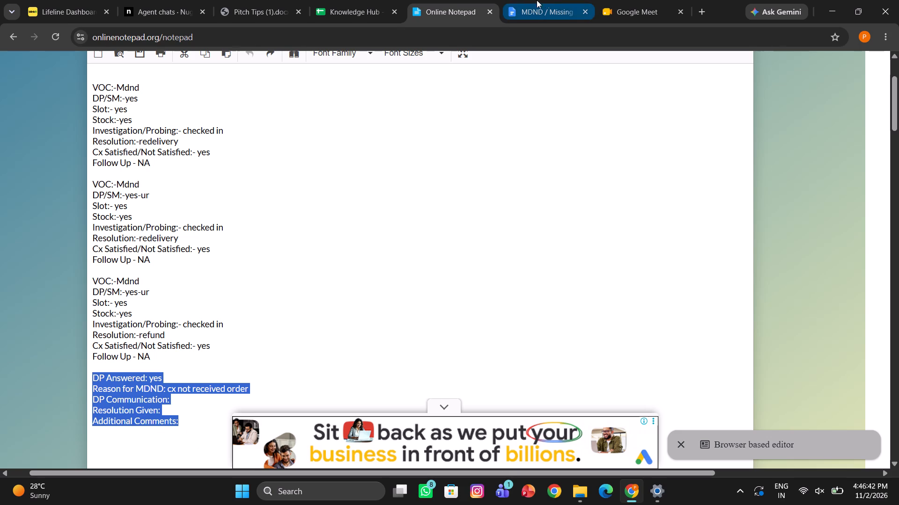
click(150, 0)
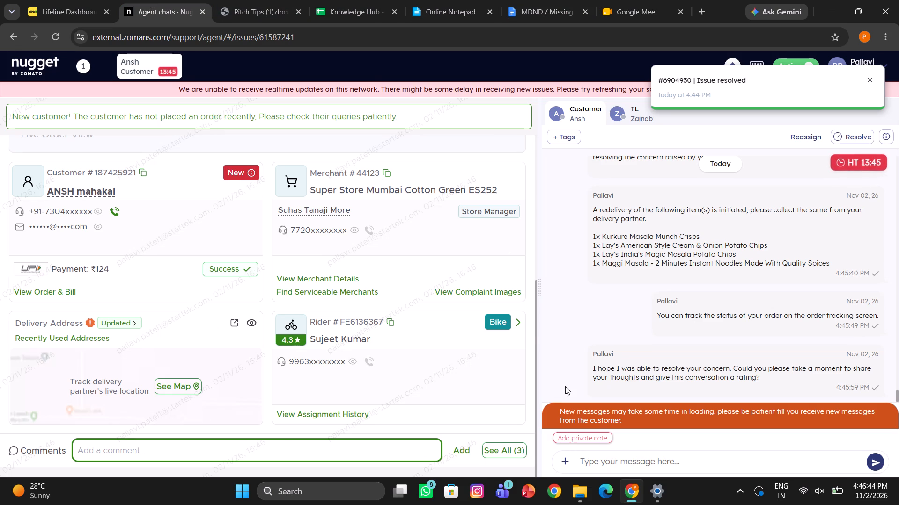
click(597, 435)
key(ctrl+v)
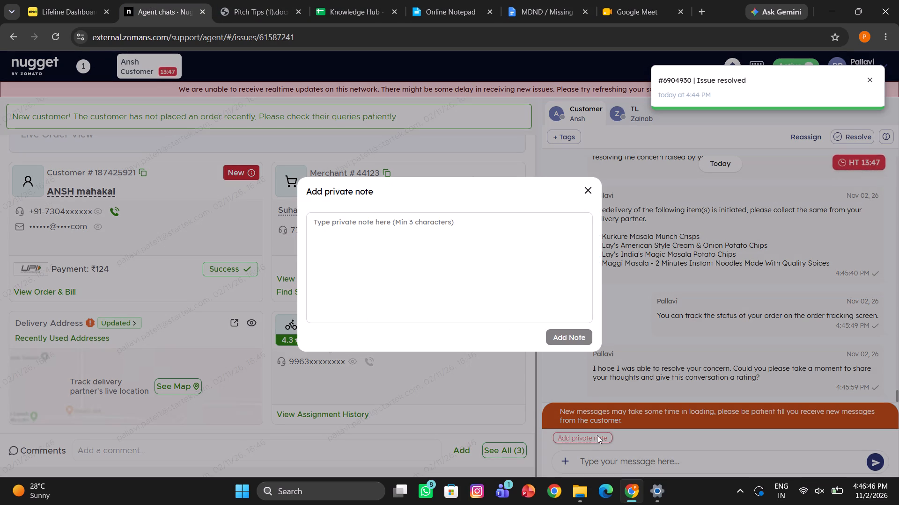
Enter "location issue" as DP Communication in the note and accept corrections making the reason "cx did not receive the order" and DP Answered "Yes".
click(390, 239)
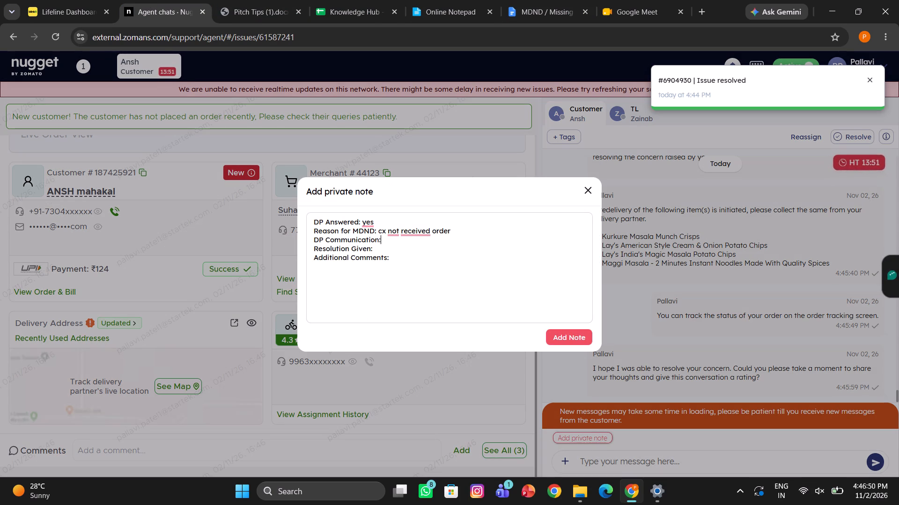
text(location issue)
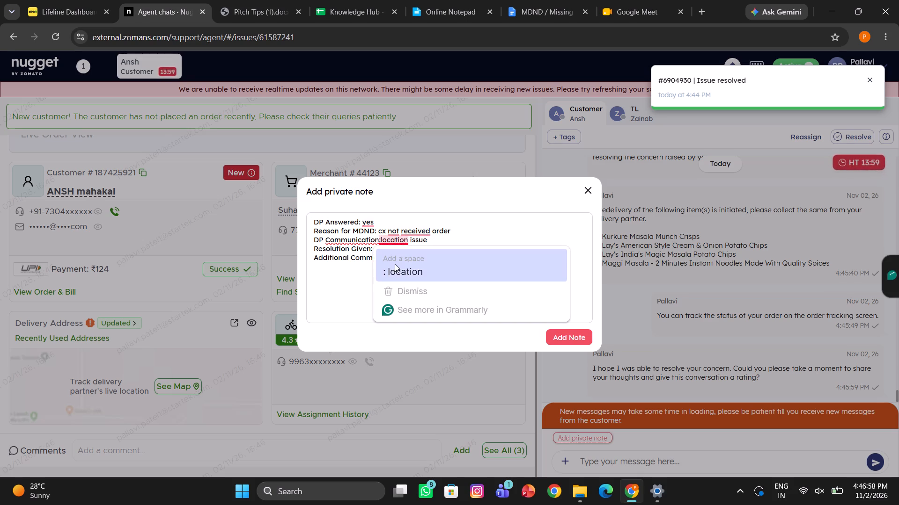
click(395, 265)
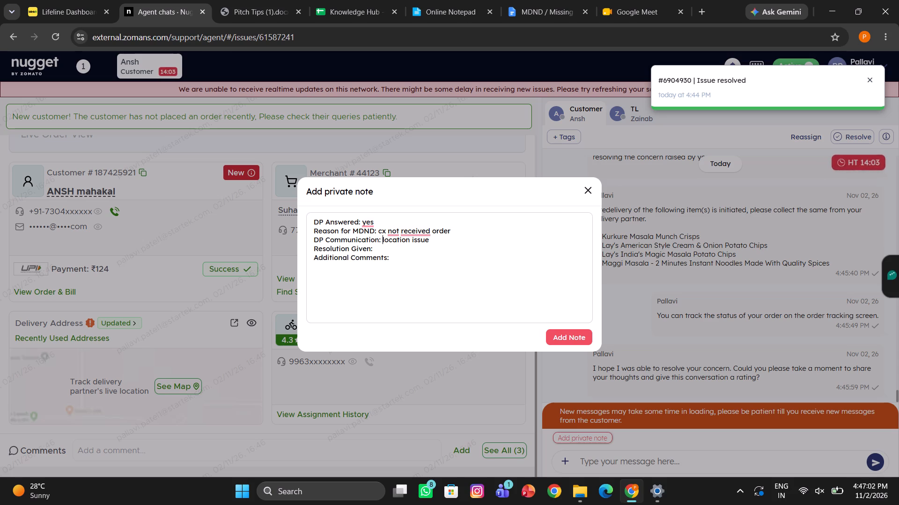
click(412, 251)
text(receive the)
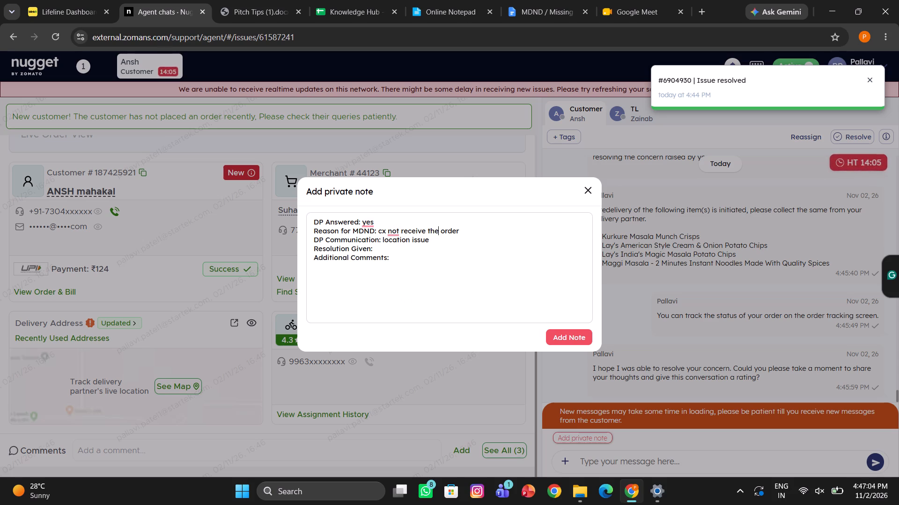
click(399, 255)
text(did)
key(space)
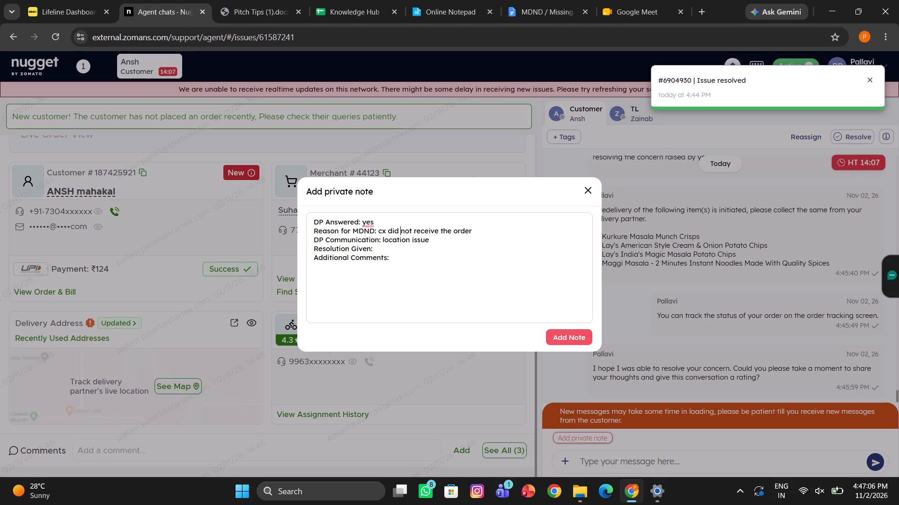
click(387, 250)
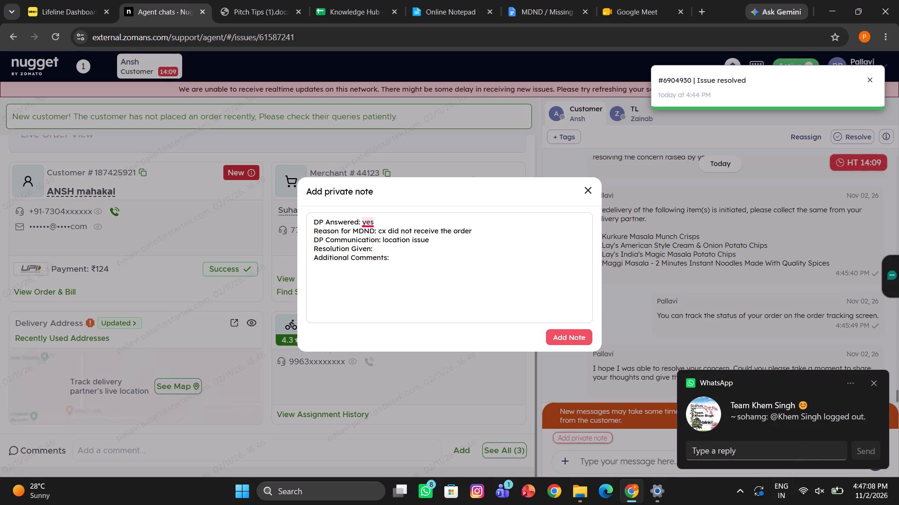
click(383, 249)
text(Yes)
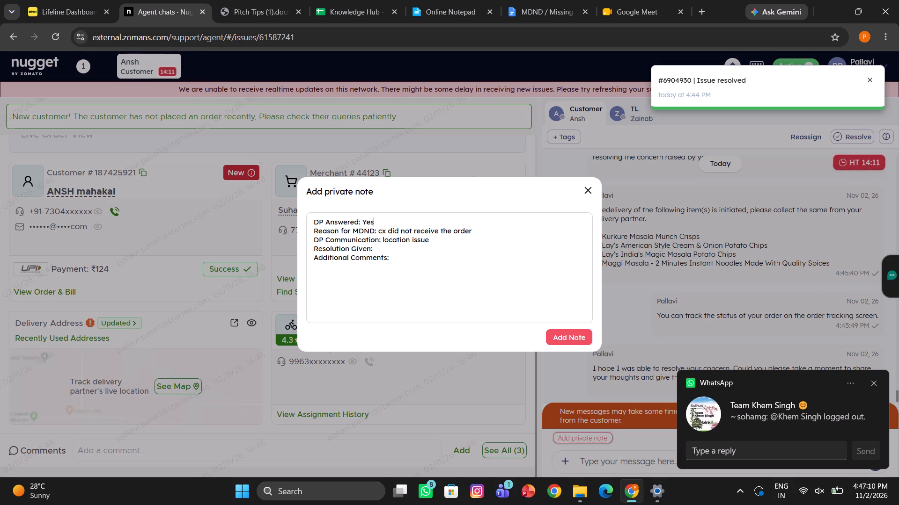
Enter "redelivery" as the Resolution Given and add the private note to the chat.
click(374, 249)
key(space)
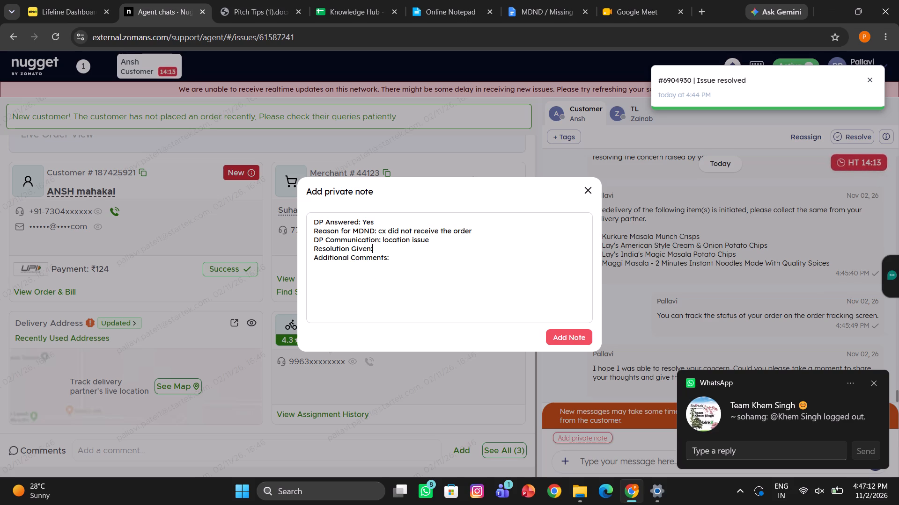
text(rede)
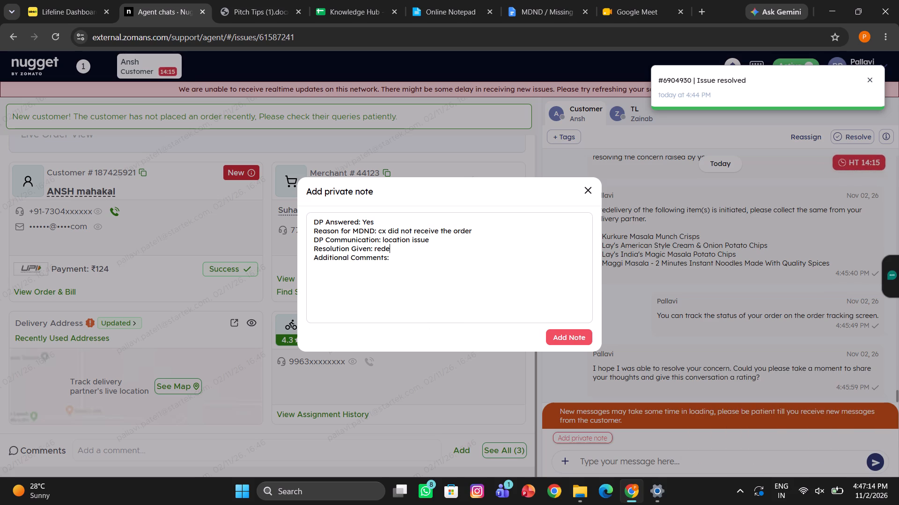
text(livery)
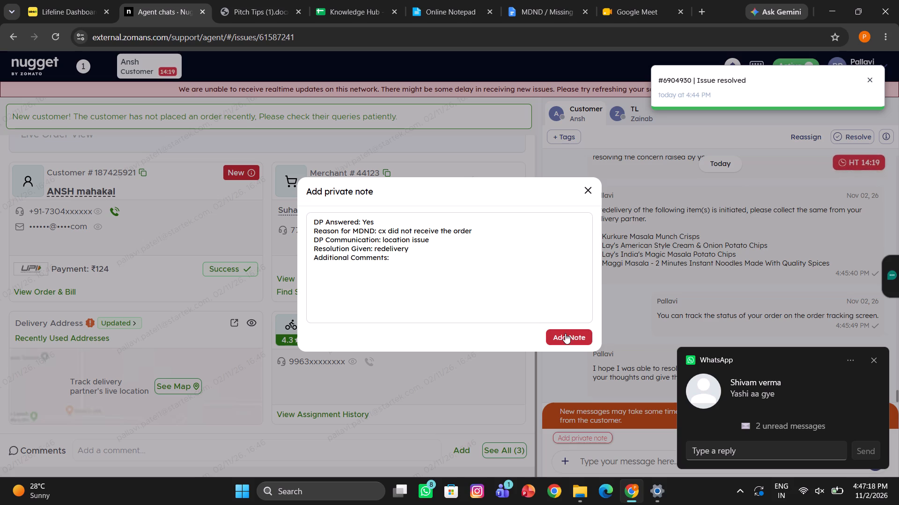
click(565, 333)
Send the canned closing message found with "/clo", thanking the customer for choosing Blinkit.
click(601, 463)
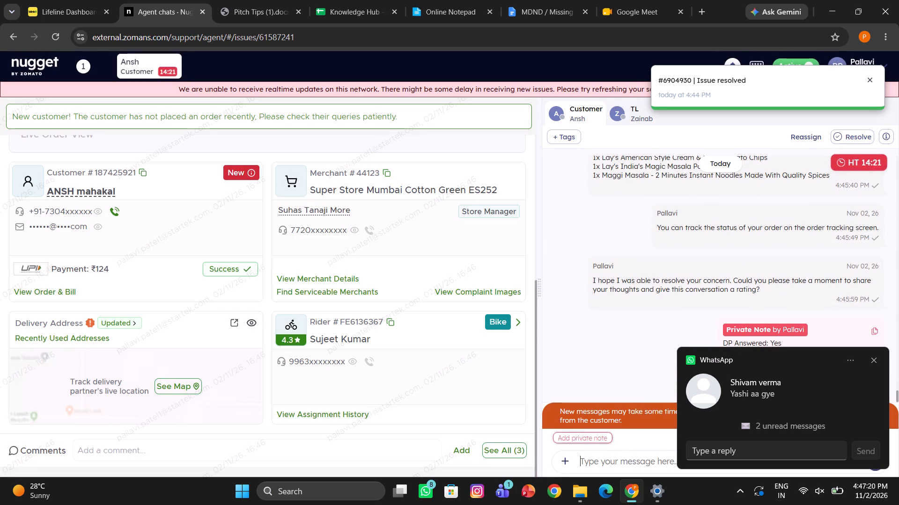
text(/clo)
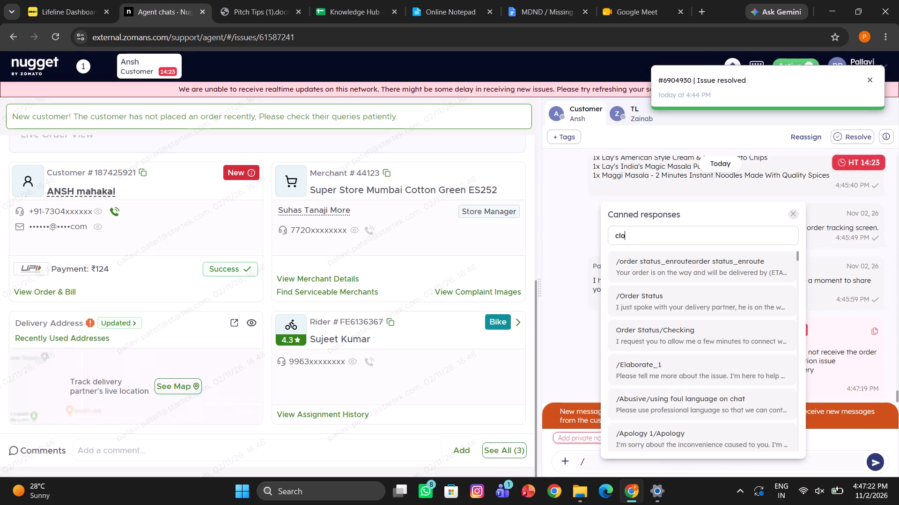
click(668, 262)
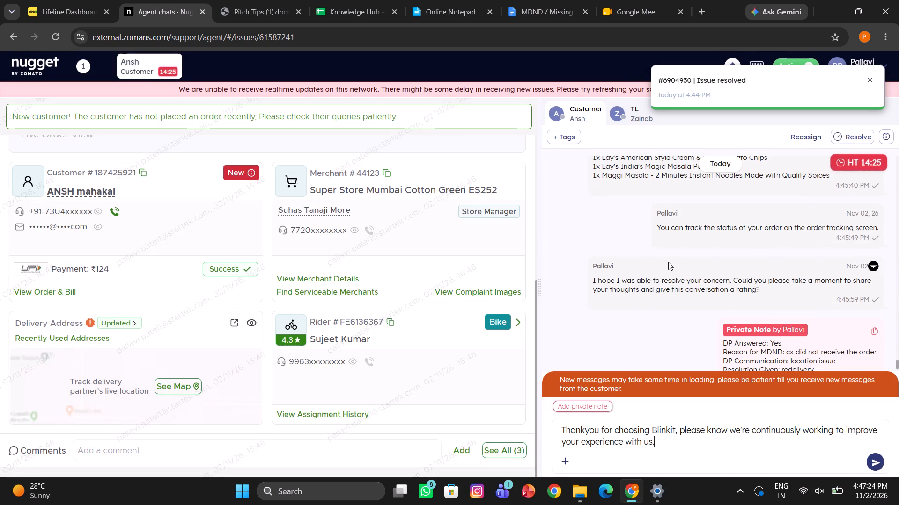
key(Return)
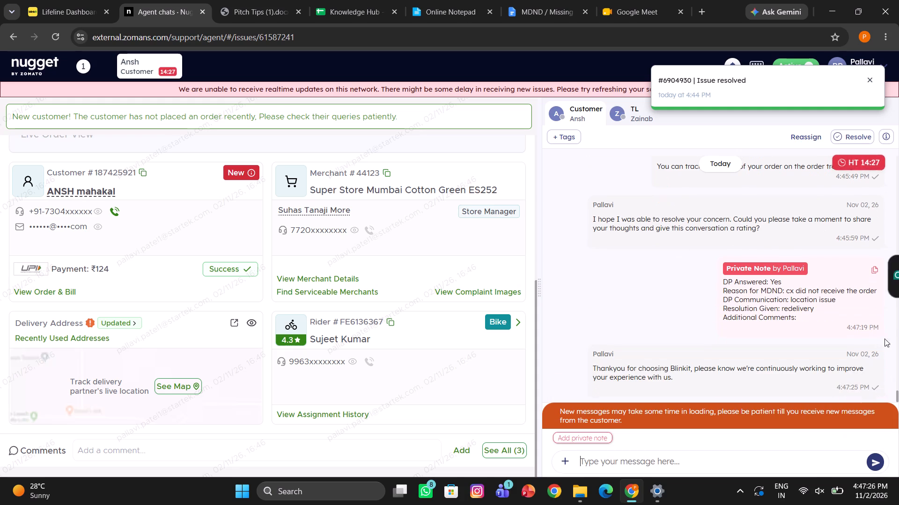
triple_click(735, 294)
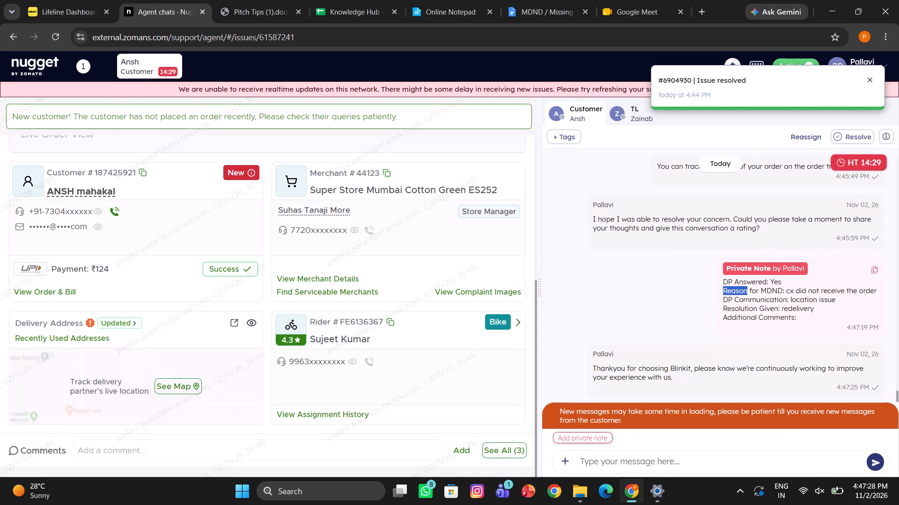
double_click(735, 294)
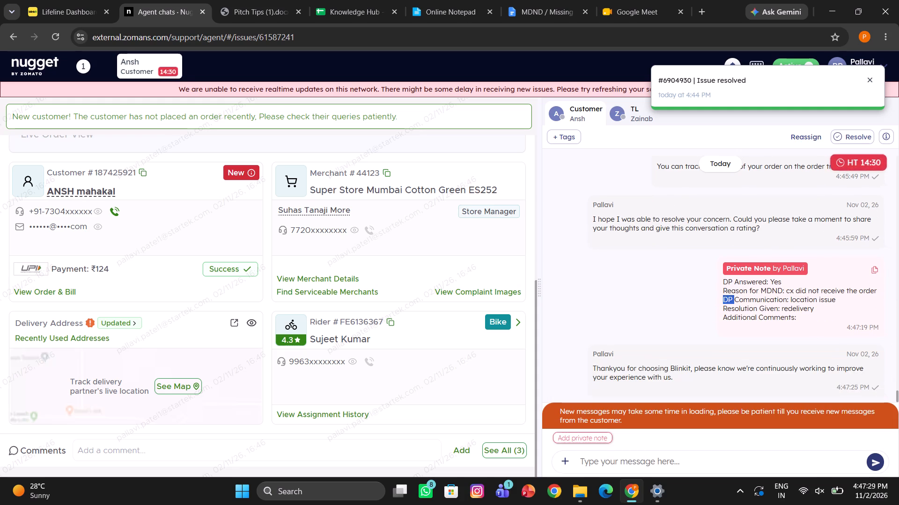
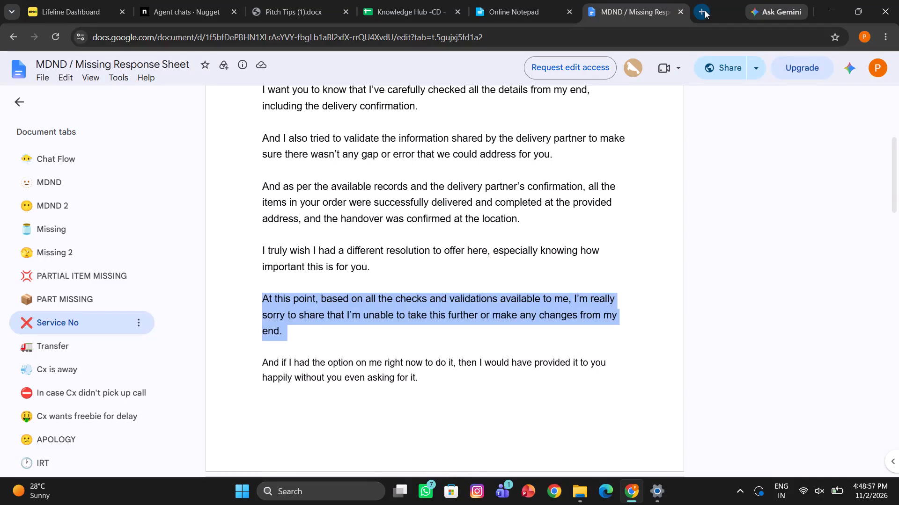
Enter the copied Google Meet meeting link as the address in a new browser tab.
click(705, 10)
key(ctrl+v)
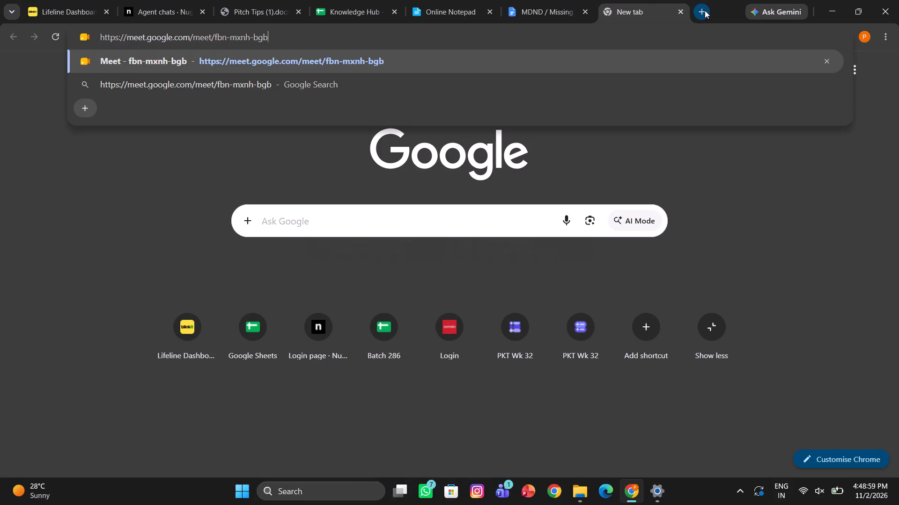
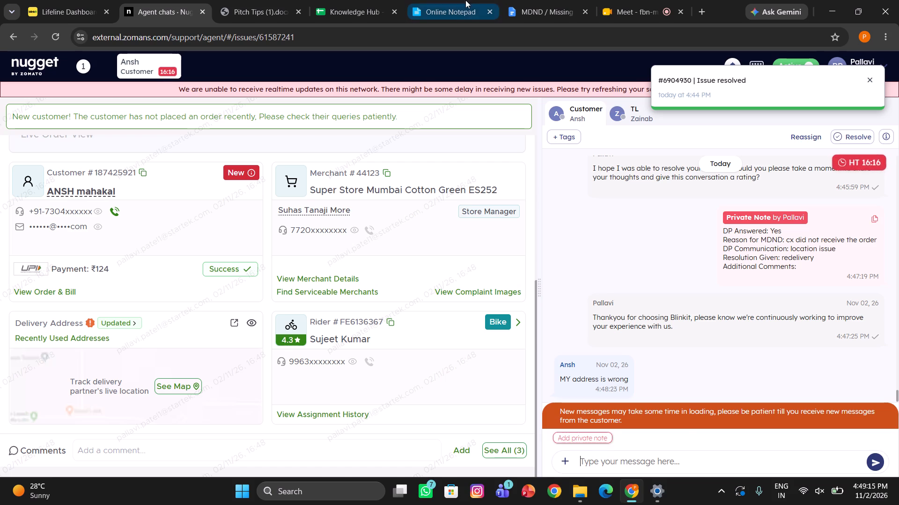
Send the customer the refund line from the Pitch Tips document: "I can completely understand. In that case, I can help you with a refund.".
click(251, 1)
scroll(417, 242, down, 20)
scroll(417, 242, down, 16)
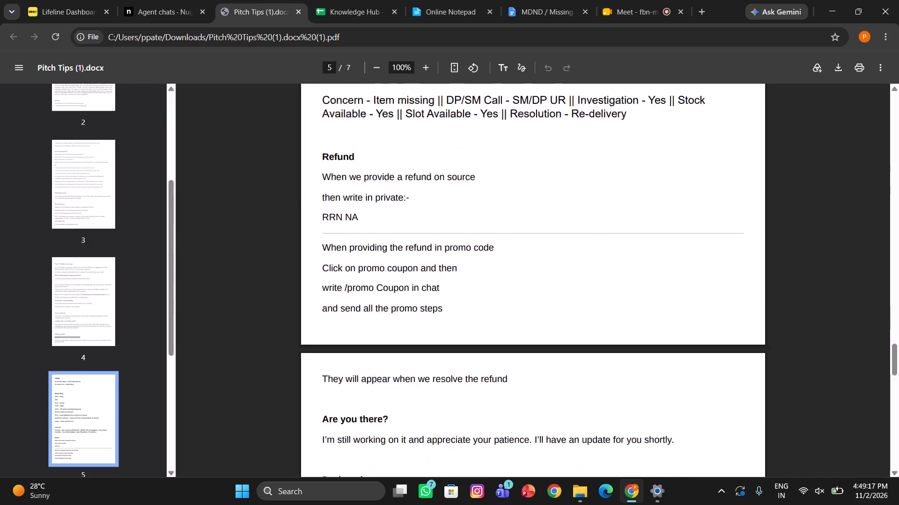
scroll(417, 242, down, 2)
scroll(417, 242, up, 6)
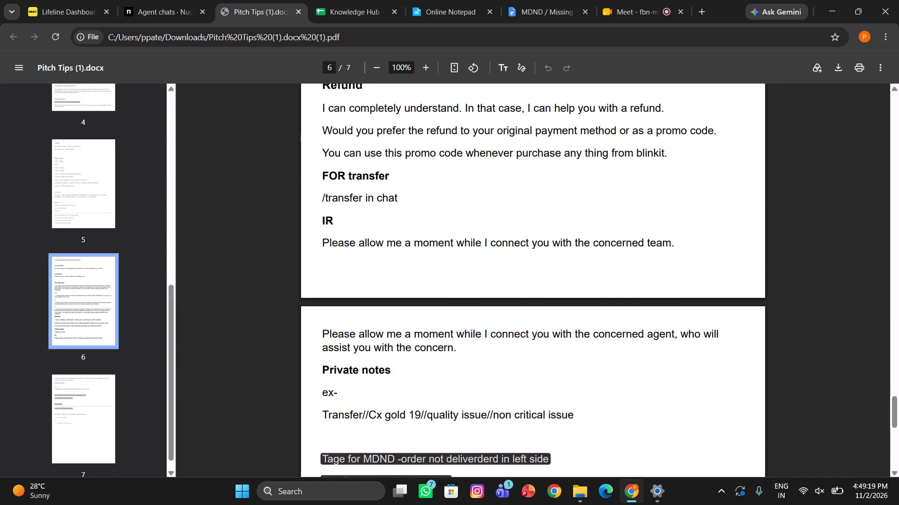
triple_click(334, 105)
ctrl+click(334, 105)
key(ctrl+c)
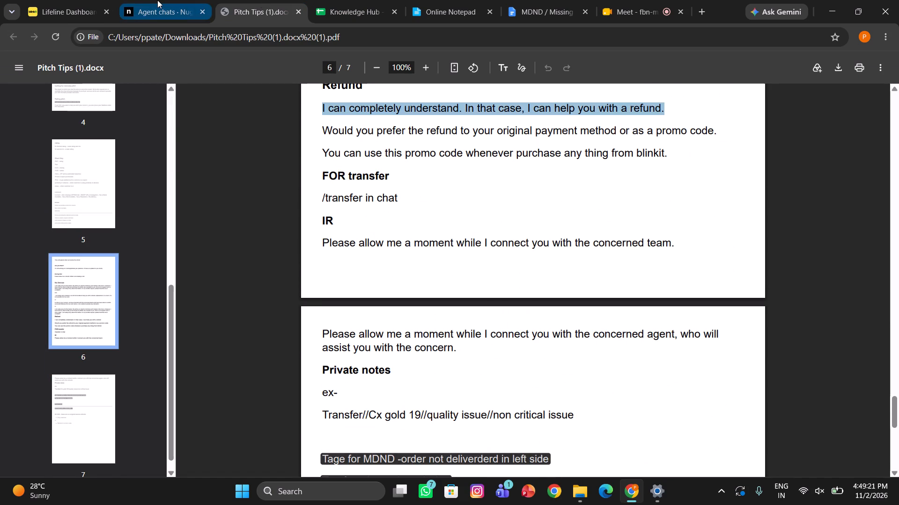
click(157, 0)
key(ctrl+v)
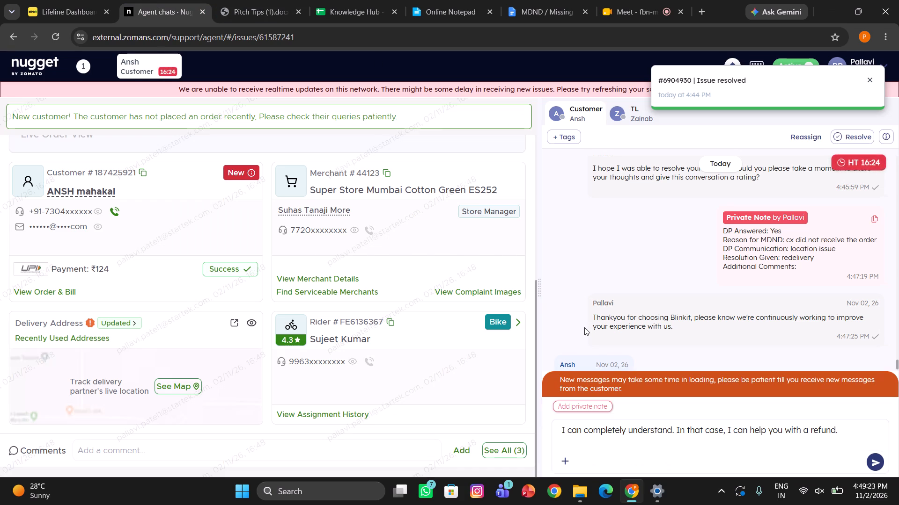
key(Return)
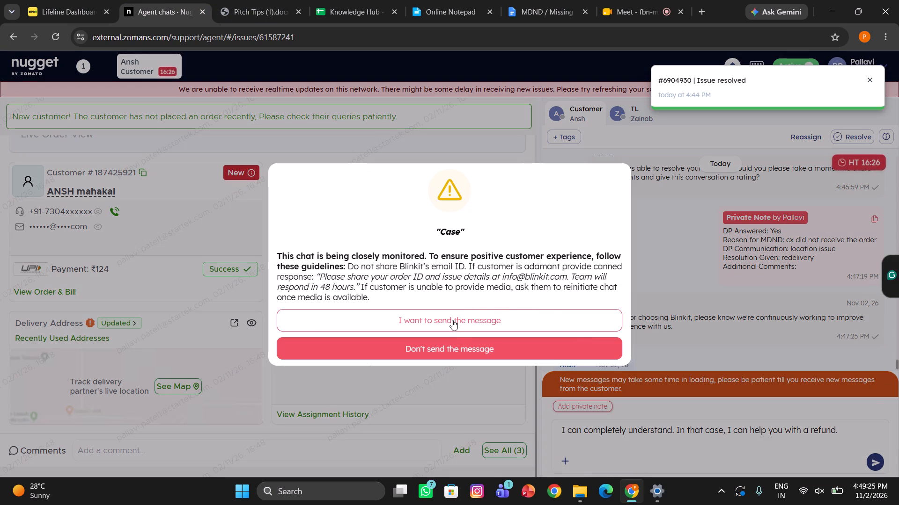
click(452, 320)
Examine the customer's original order details, its progress timeline and the earlier chat messages.
scroll(176, 261, down, 3)
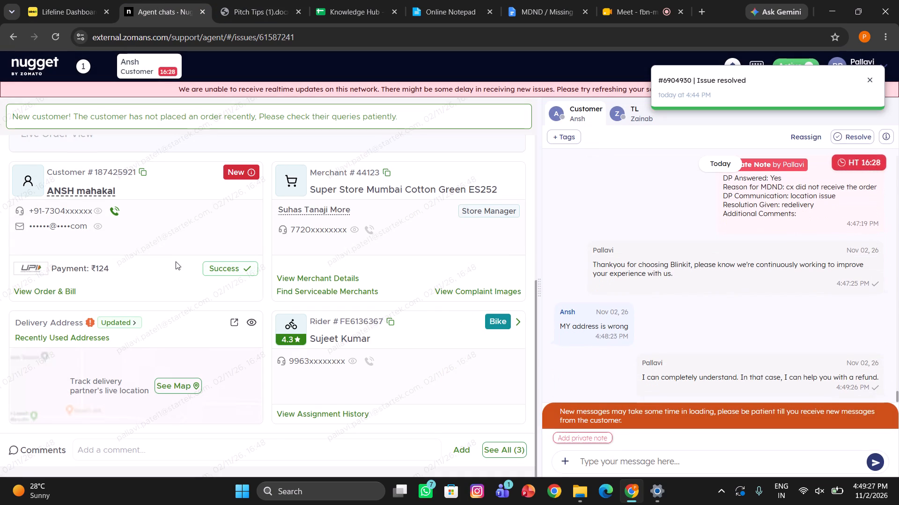
scroll(176, 261, down, 3)
scroll(176, 261, up, 1)
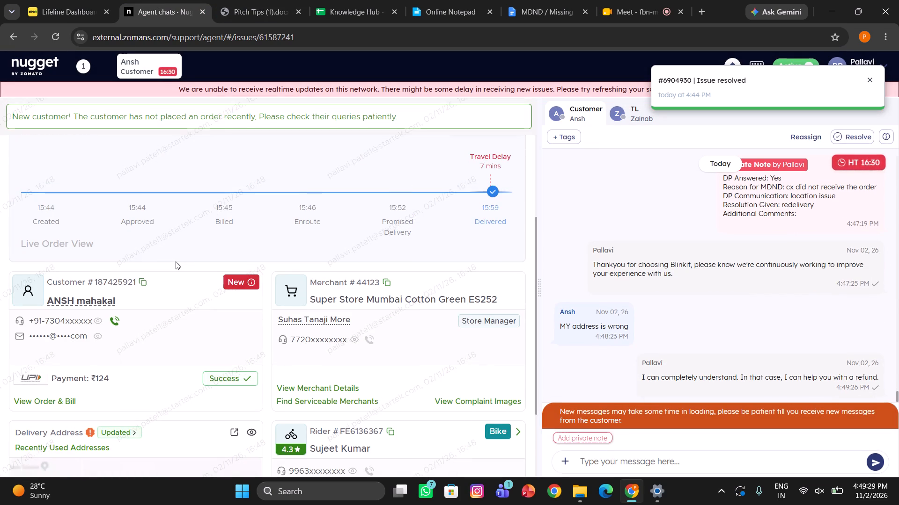
scroll(176, 261, up, 1)
scroll(170, 224, up, 4)
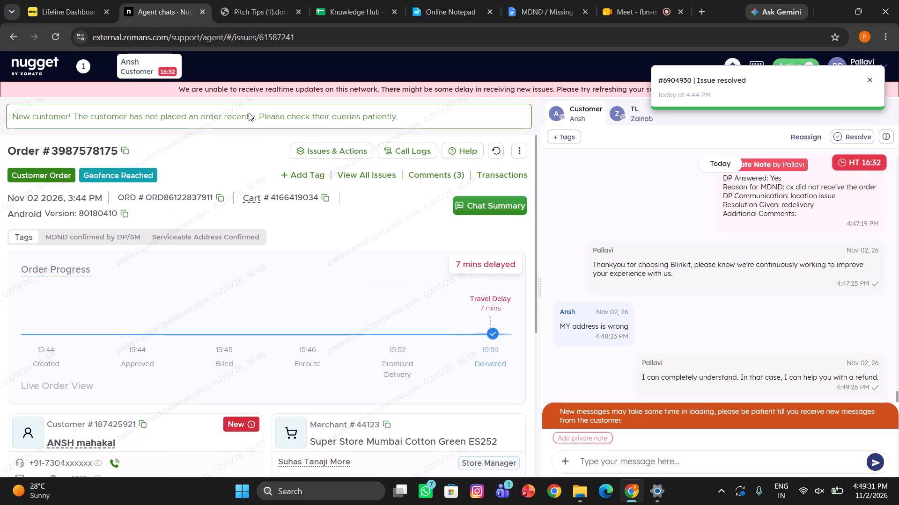
scroll(192, 271, down, 6)
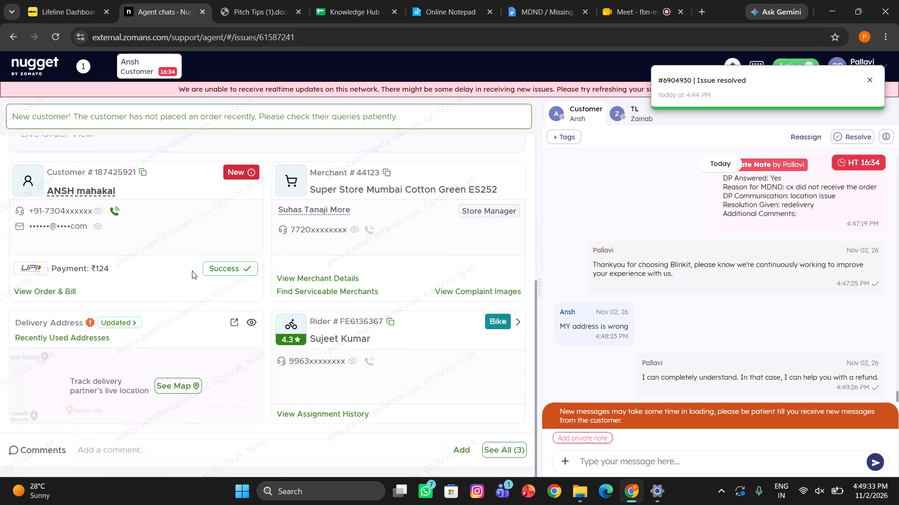
scroll(192, 271, down, 7)
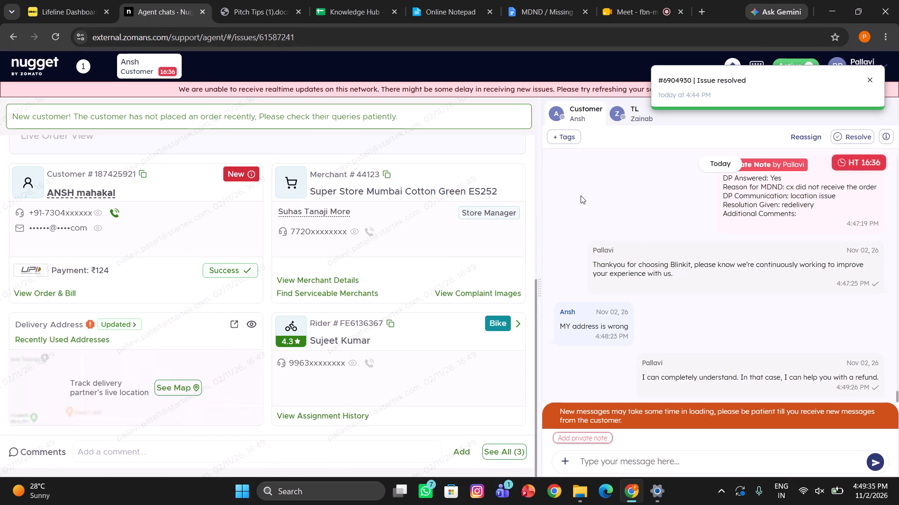
scroll(664, 262, up, 3)
scroll(411, 206, up, 5)
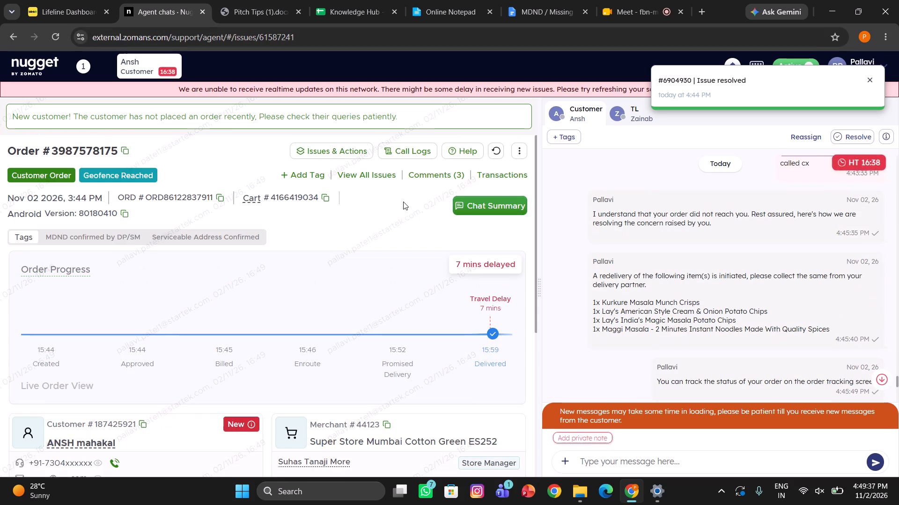
Reload the agent chat page.
click(59, 33)
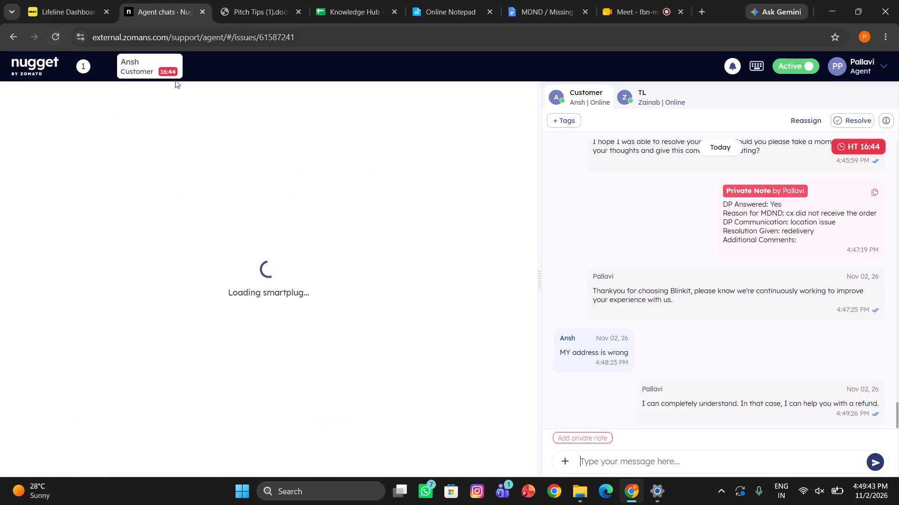
Copy the order number of the order tagged Redelivery.
scroll(318, 285, down, 3)
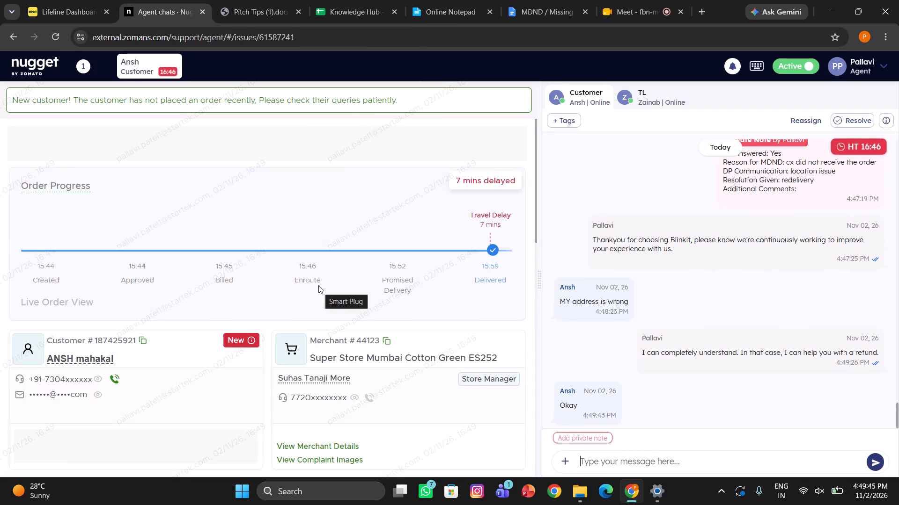
scroll(318, 285, down, 6)
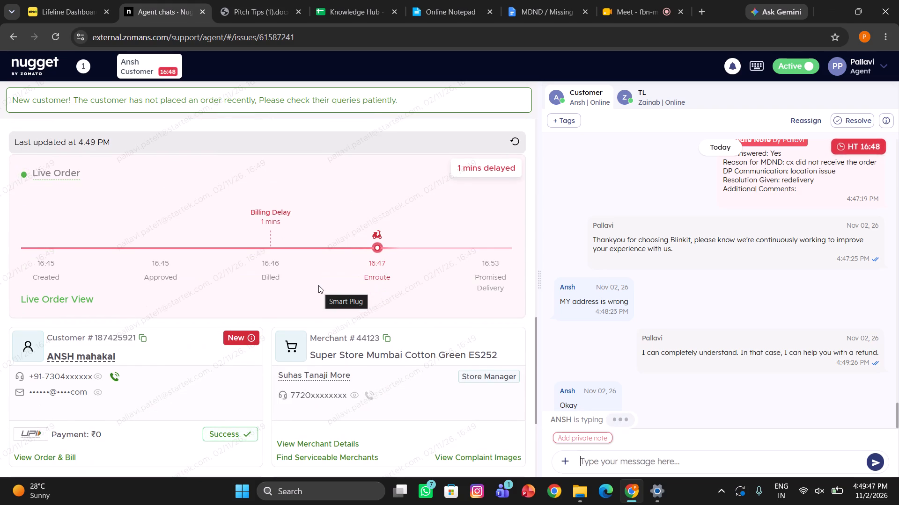
scroll(318, 285, down, 2)
scroll(91, 164, up, 1)
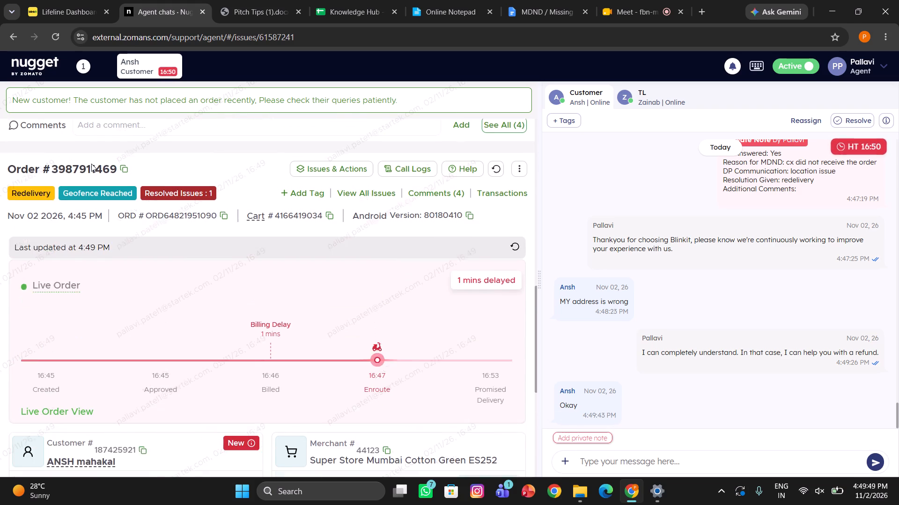
scroll(91, 164, up, 1)
click(122, 195)
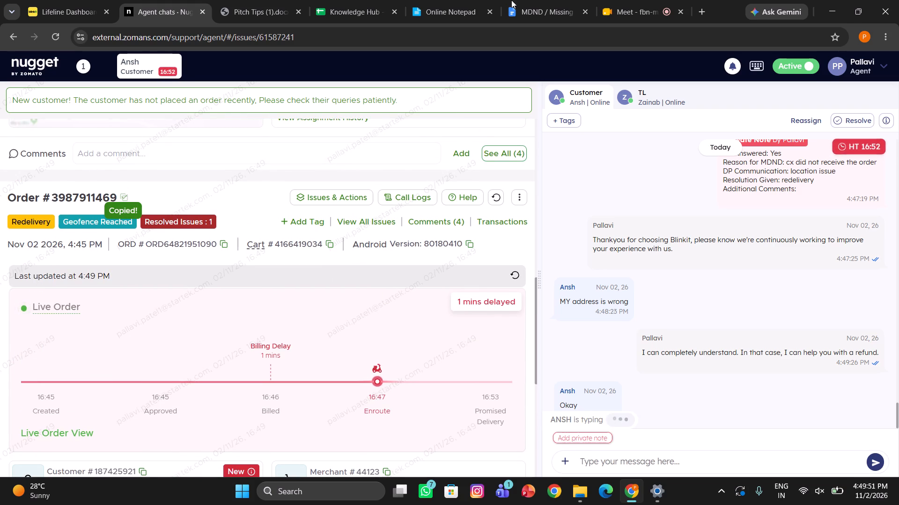
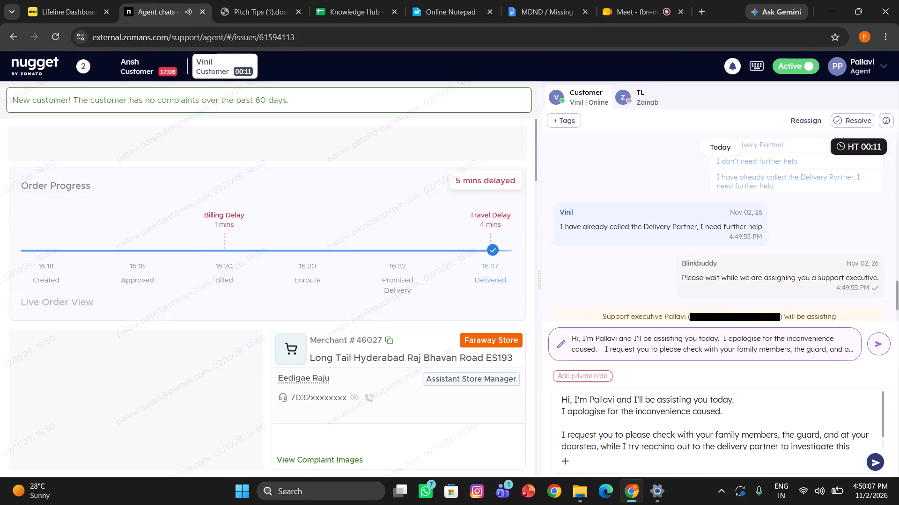
Send the second customer the prepared introduction, apologising and asking them to check with family members, the guard and at the doorstep.
click(617, 408)
key(Return)
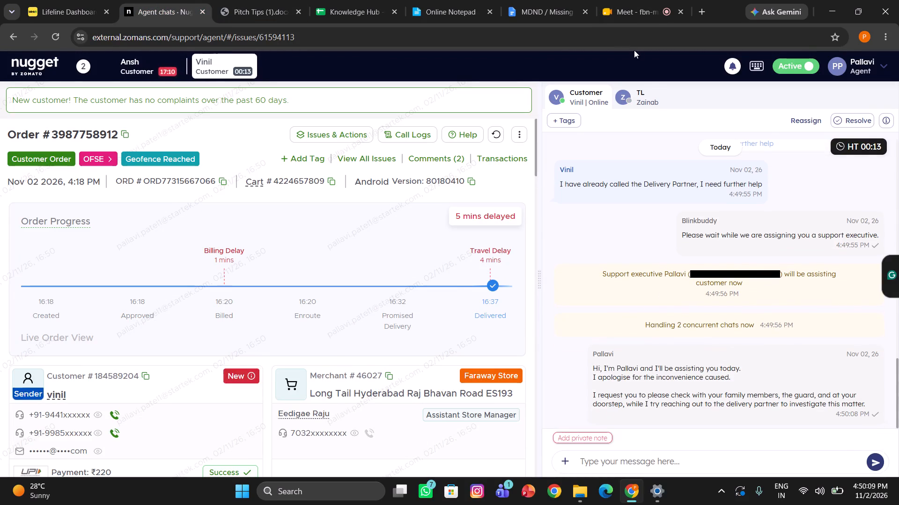
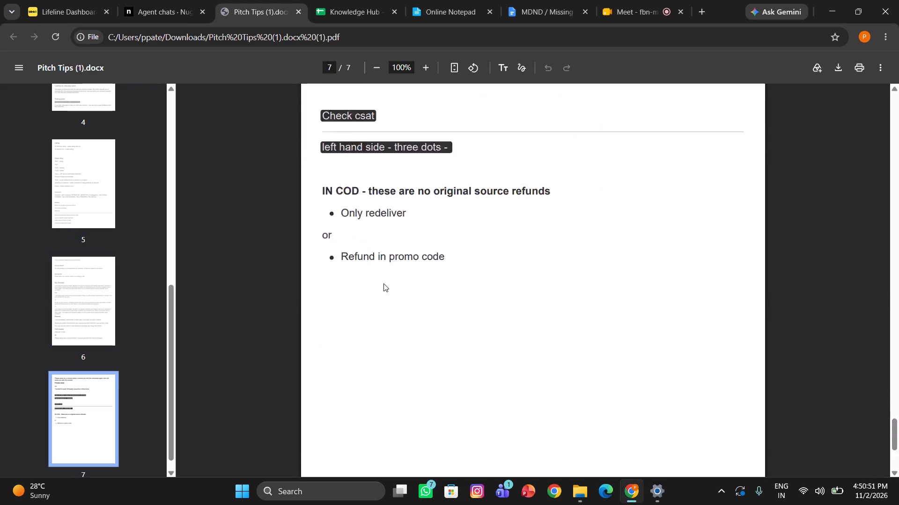
Send the first customer the pitch document's line asking whether they prefer the refund to the original payment method or as a promo code.
scroll(383, 283, up, 3)
triple_click(347, 276)
click(347, 276)
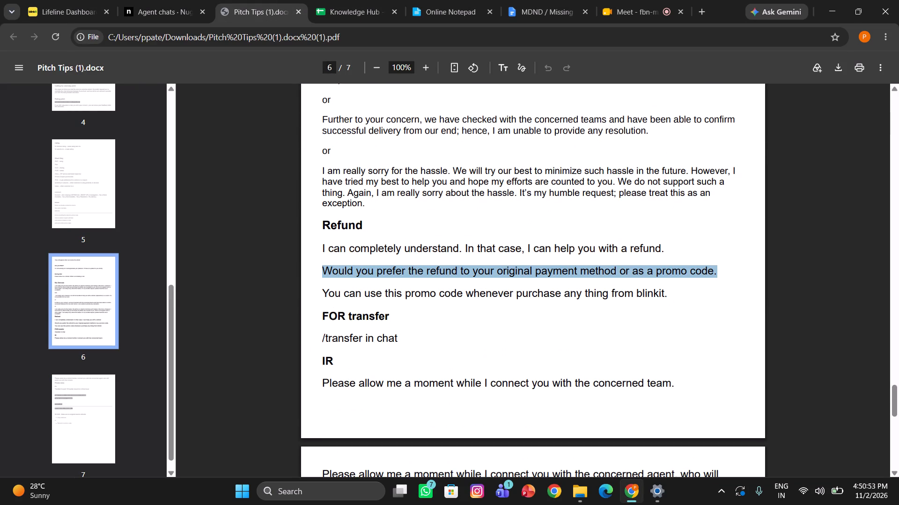
key(ctrl+c)
click(162, 0)
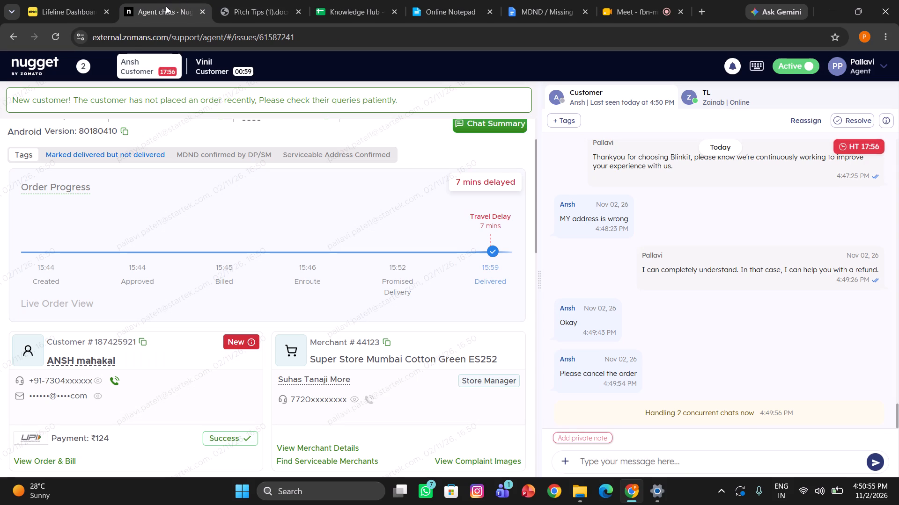
key(ctrl+v)
key(Return)
Check the progress and cancellation details of the first customer's redelivery order.
scroll(109, 238, down, 2)
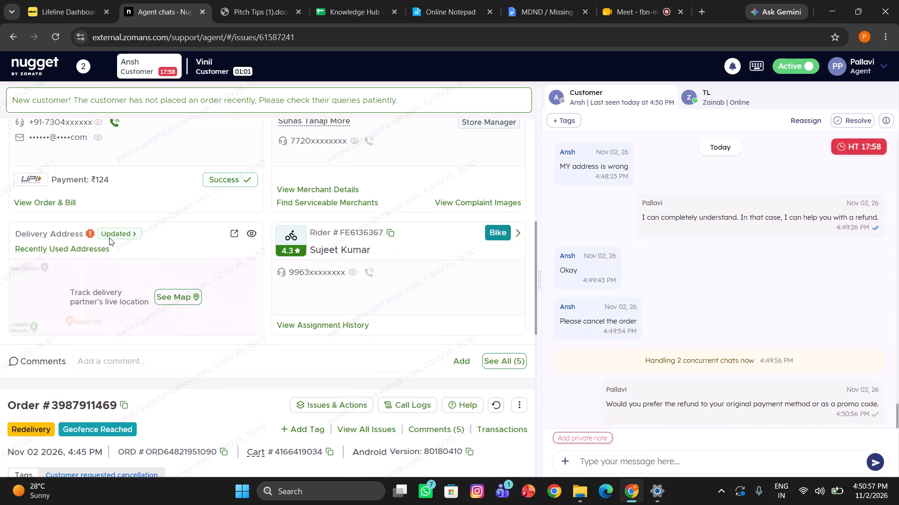
scroll(109, 238, down, 4)
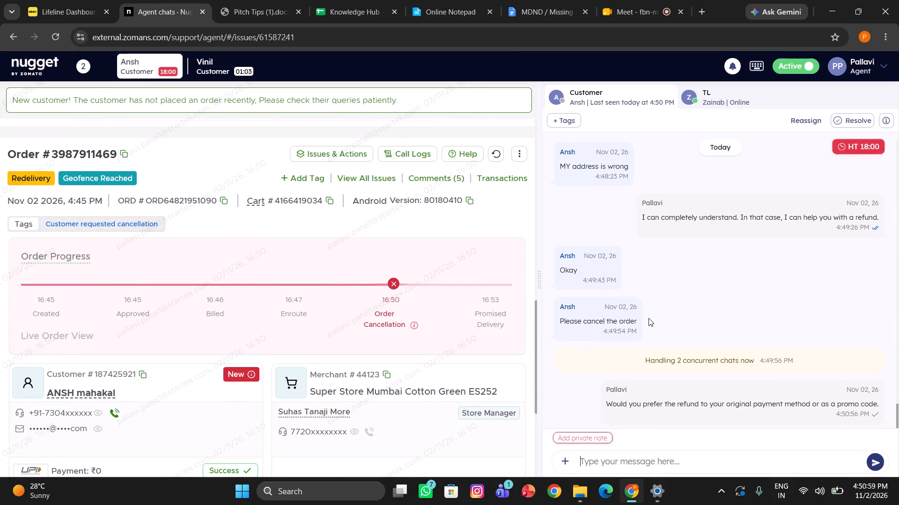
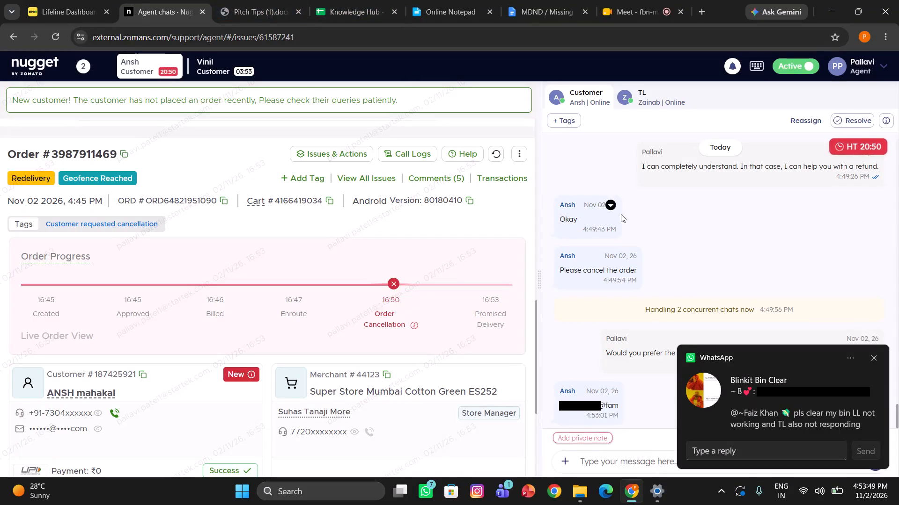
Reply "ok." to the first customer's latest chat message.
click(595, 459)
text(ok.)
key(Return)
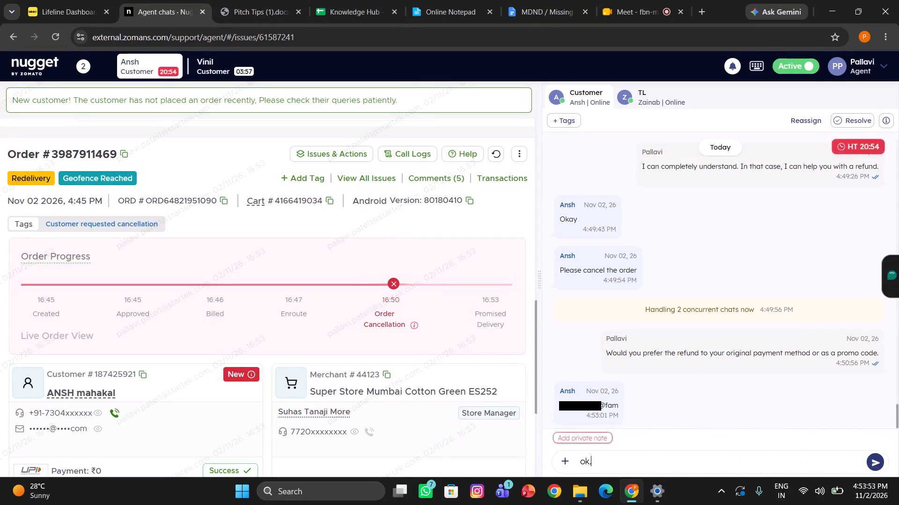
Open the issue reporting options for the first customer's original order, the one tagged Customer Order.
scroll(342, 263, up, 6)
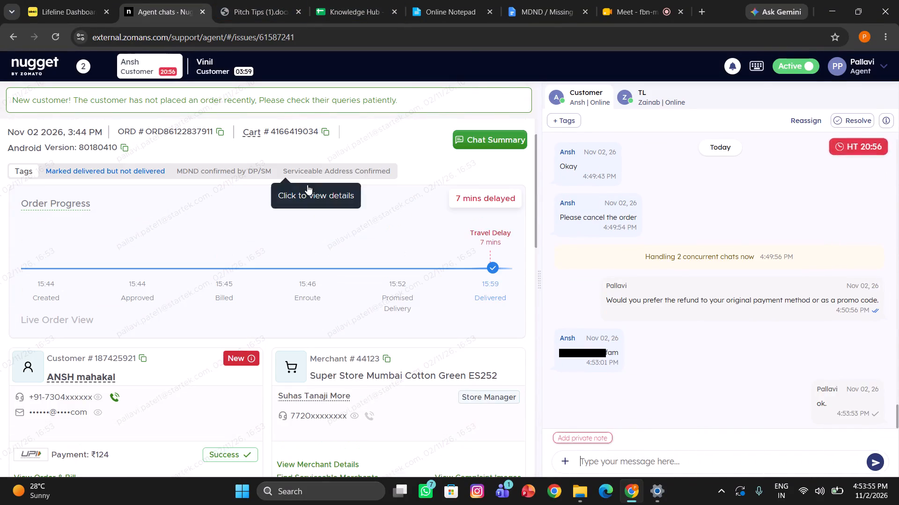
scroll(307, 185, up, 4)
click(331, 134)
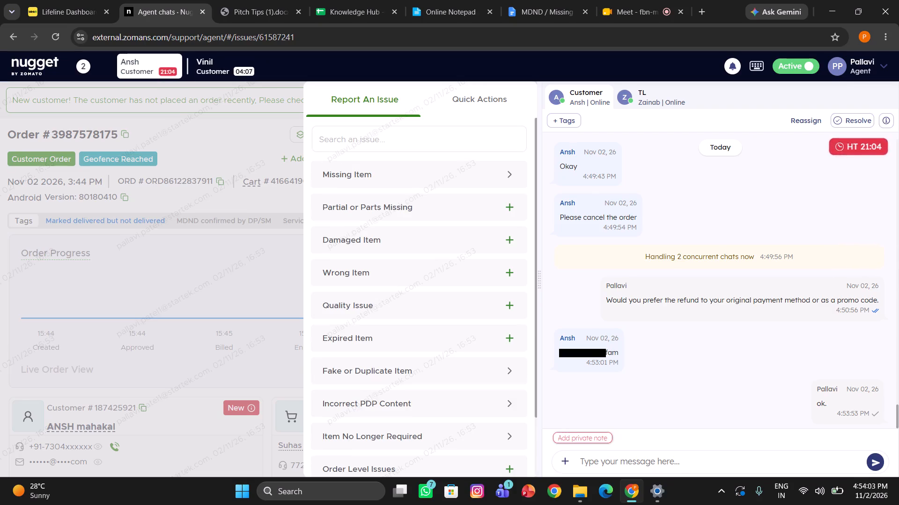
Search the reportable issue types for "order" on the first customer's order.
click(339, 144)
text(order)
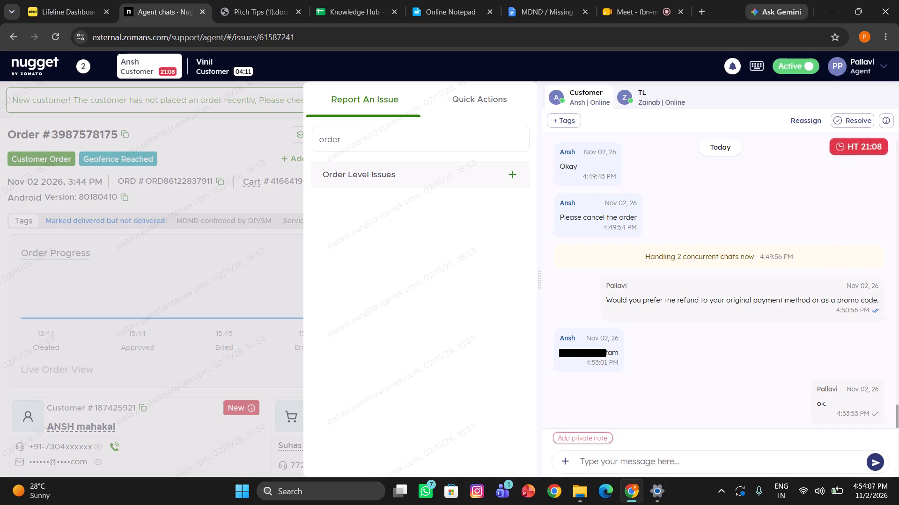
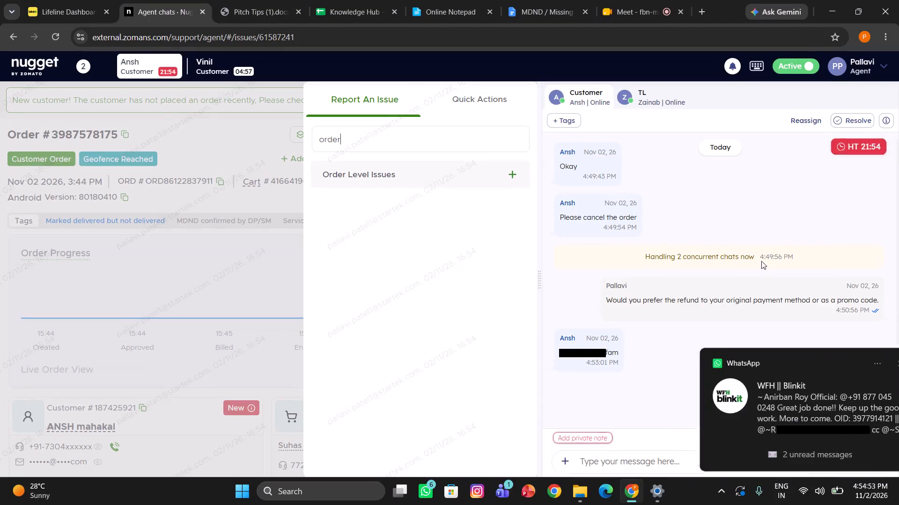
Report the first customer's order as Order not Delivered and resolve it with a ₹124 refund to the original source.
scroll(736, 275, down, 1)
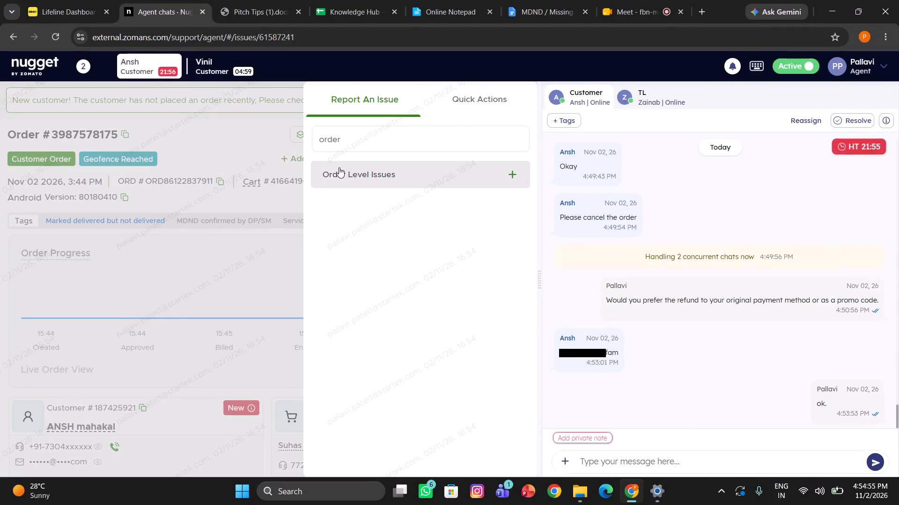
click(339, 167)
click(378, 197)
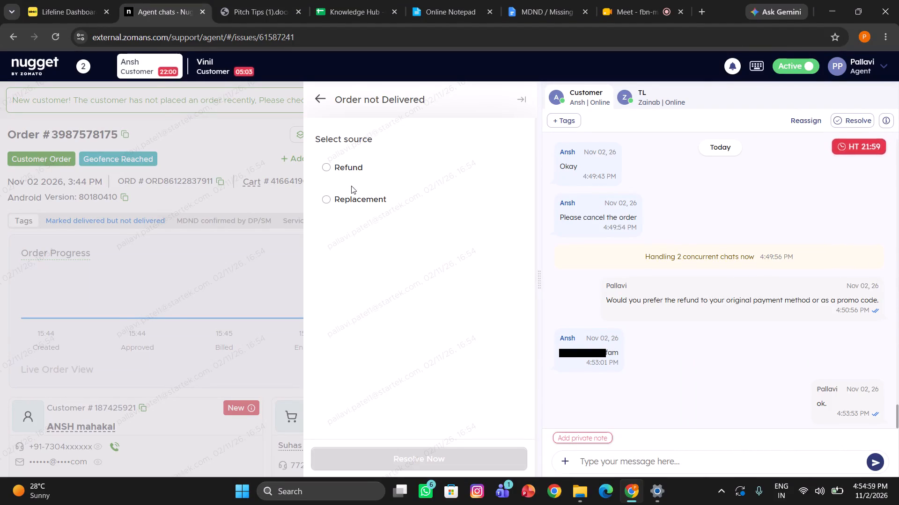
click(362, 159)
click(393, 262)
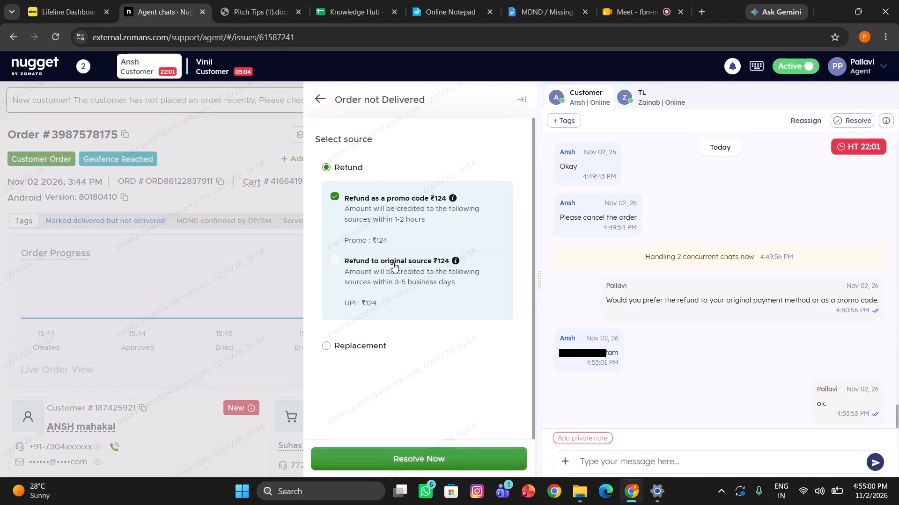
scroll(480, 375, down, 1)
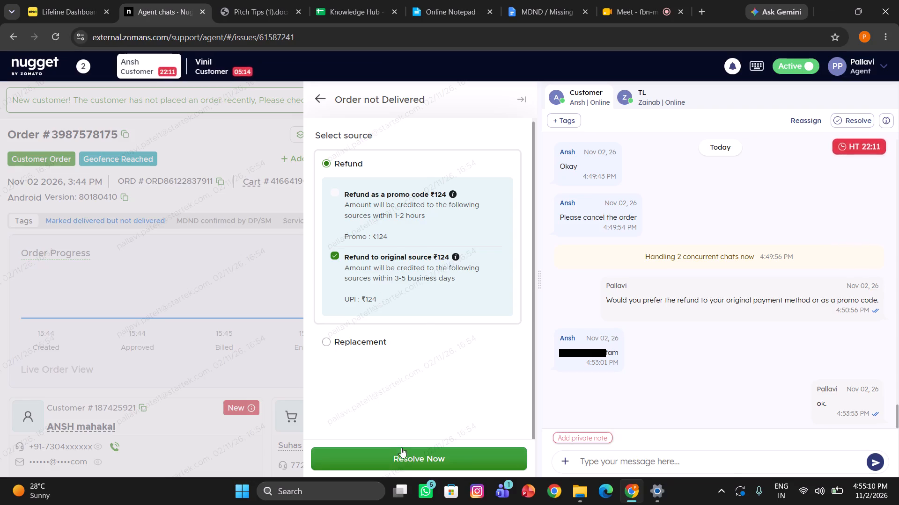
click(389, 454)
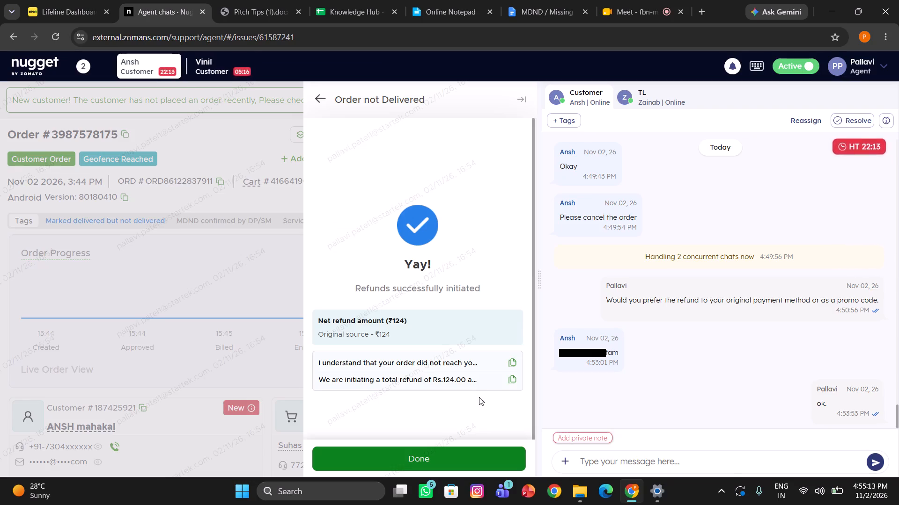
Send the first customer the two generated refund messages, one at a time, and finish the refund report.
click(512, 358)
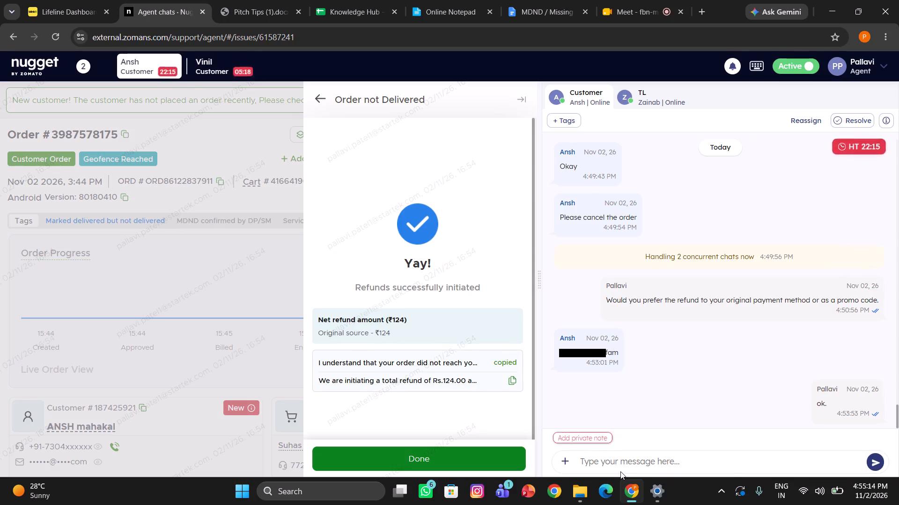
click(610, 462)
key(ctrl+v)
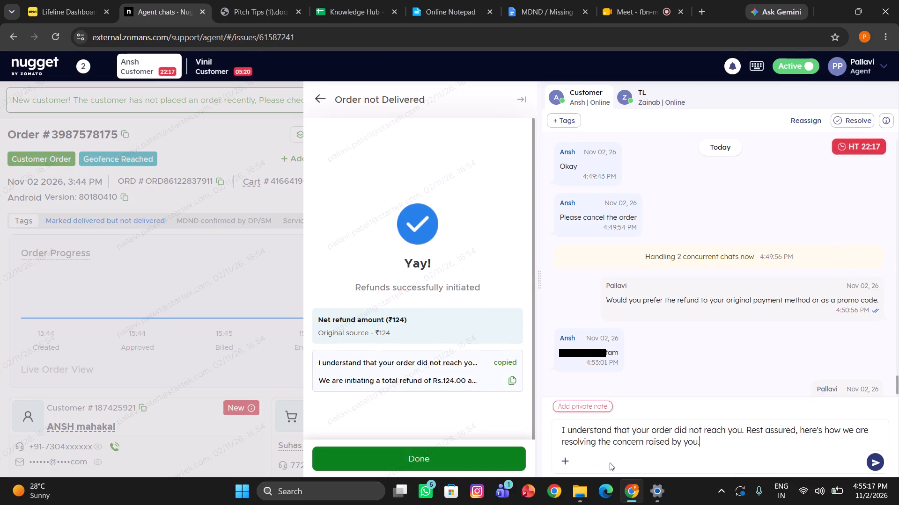
key(Return)
click(511, 379)
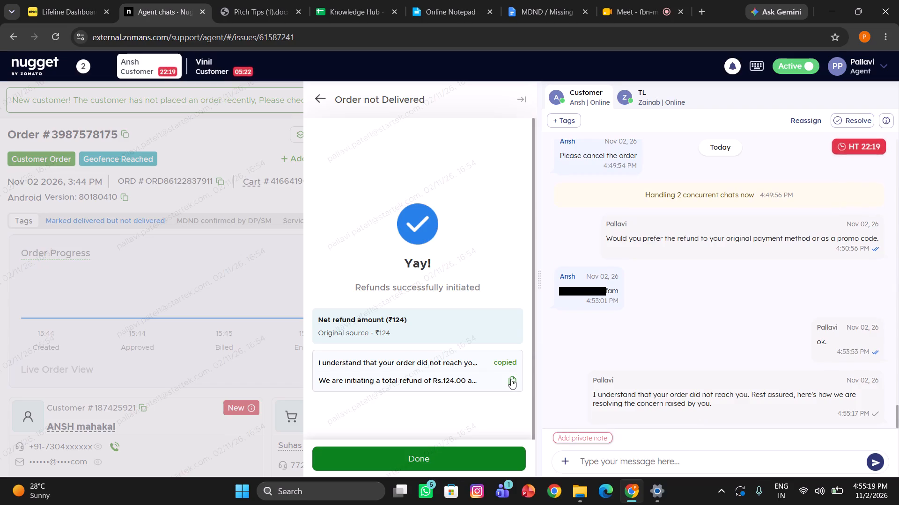
click(613, 461)
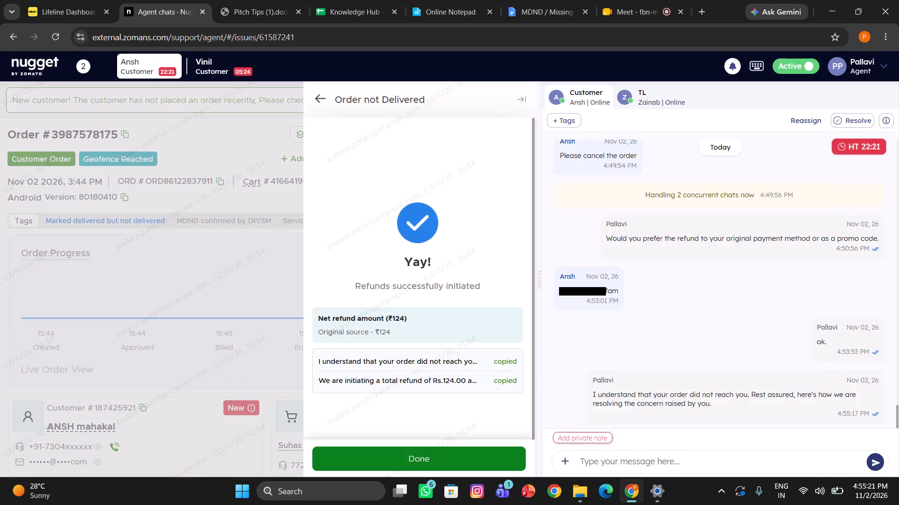
key(ctrl+c)
key(ctrl+v)
key(Return)
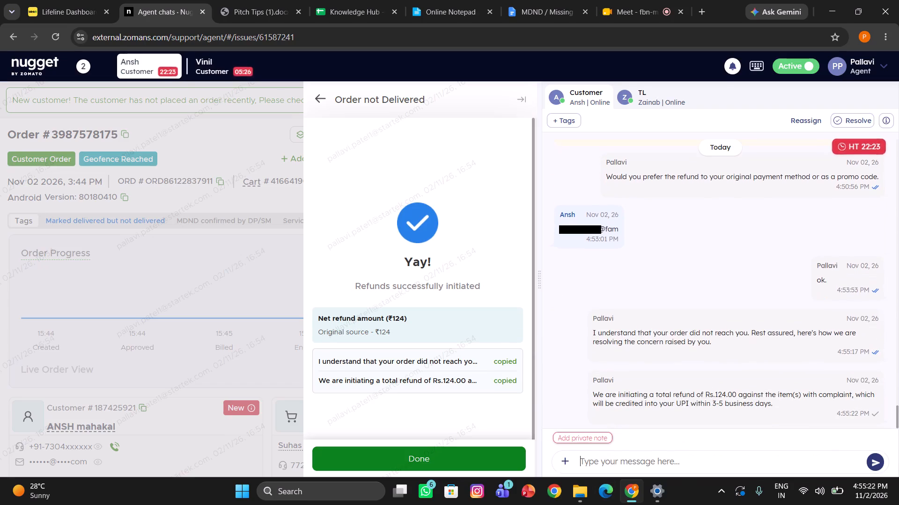
click(472, 454)
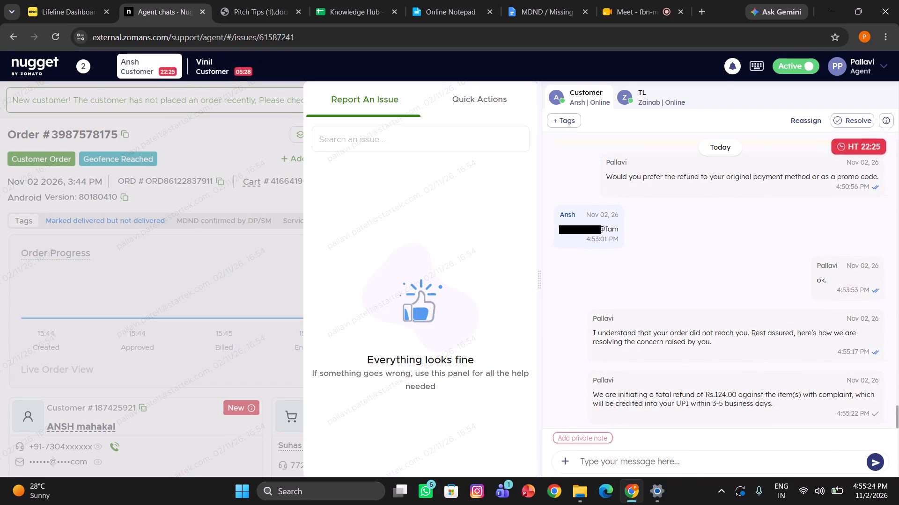
Send the first customer the canned response "Is there anything else I may help you with?", found with "fur".
click(619, 458)
key(slash)
text(fur)
click(658, 267)
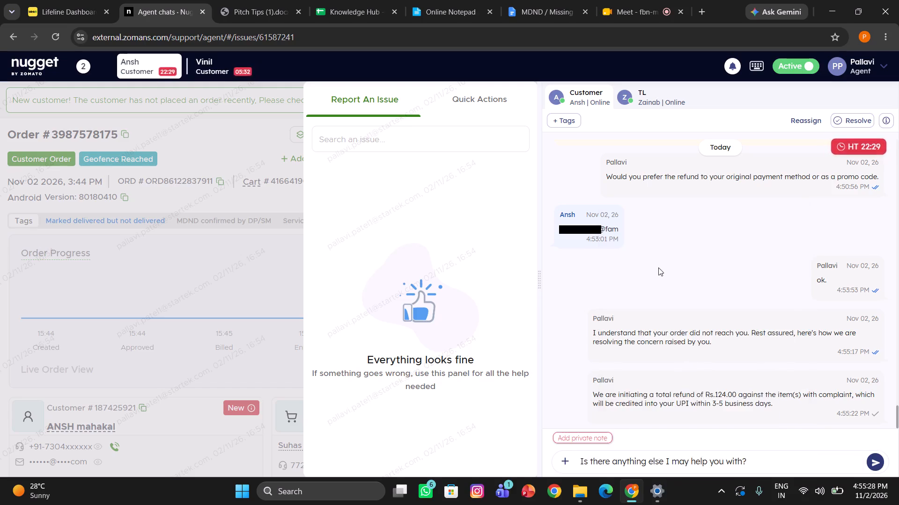
key(Return)
Copy the text of the earlier private note, starting at "DP Answered: Yes", from the first customer's chat.
scroll(616, 224, up, 5)
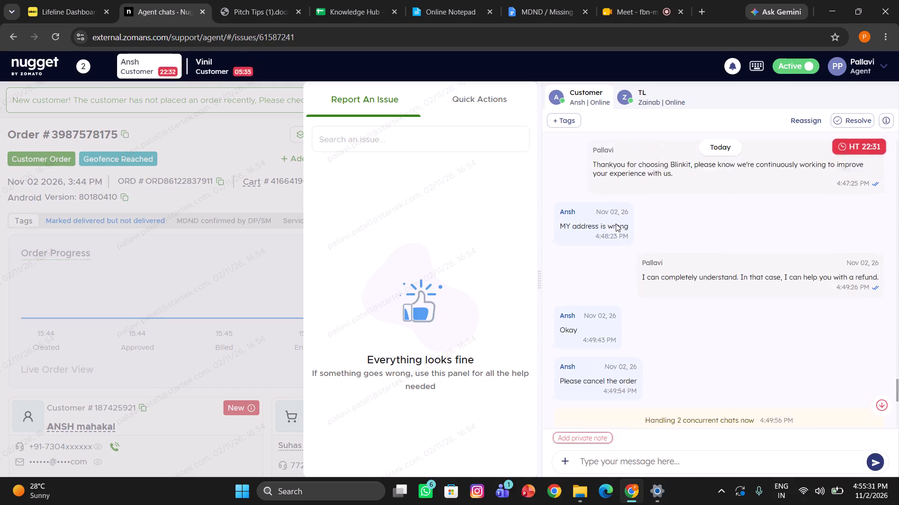
scroll(616, 224, up, 2)
drag(798, 241, 701, 193)
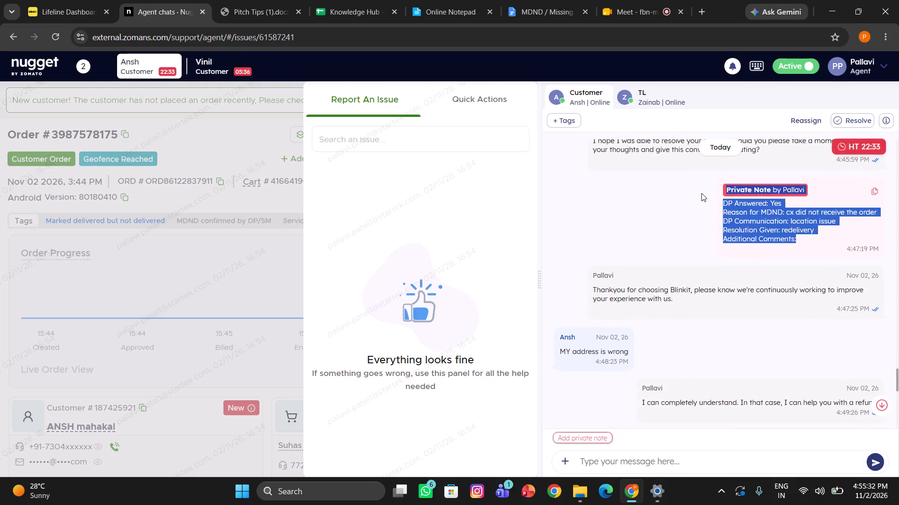
drag(701, 193, 721, 200)
key(ctrl+c)
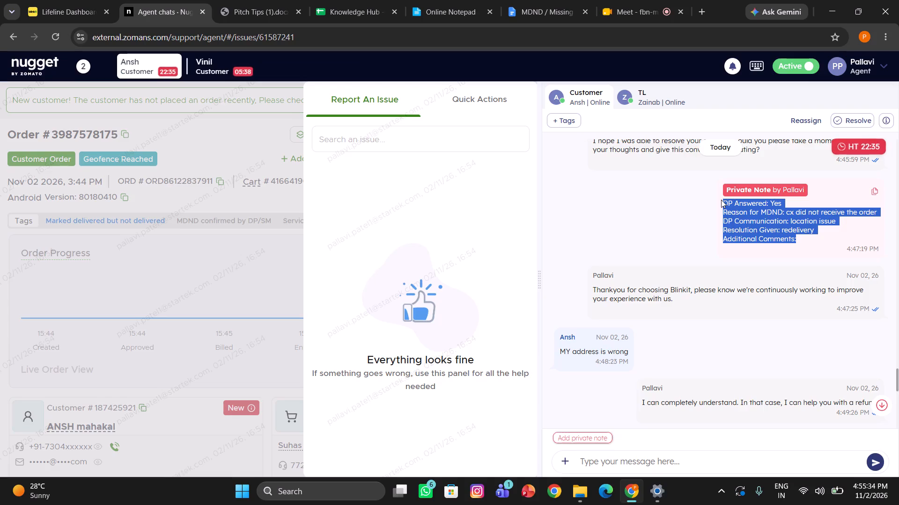
Draft a new private note from the copied text with Resolution Given changed to "refund", and close it without adding it.
scroll(615, 410, down, 11)
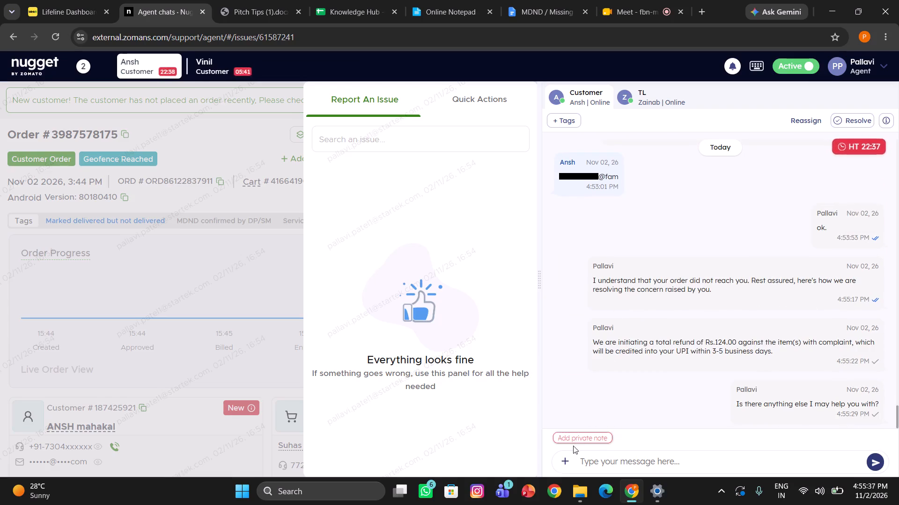
click(576, 439)
key(ctrl+v)
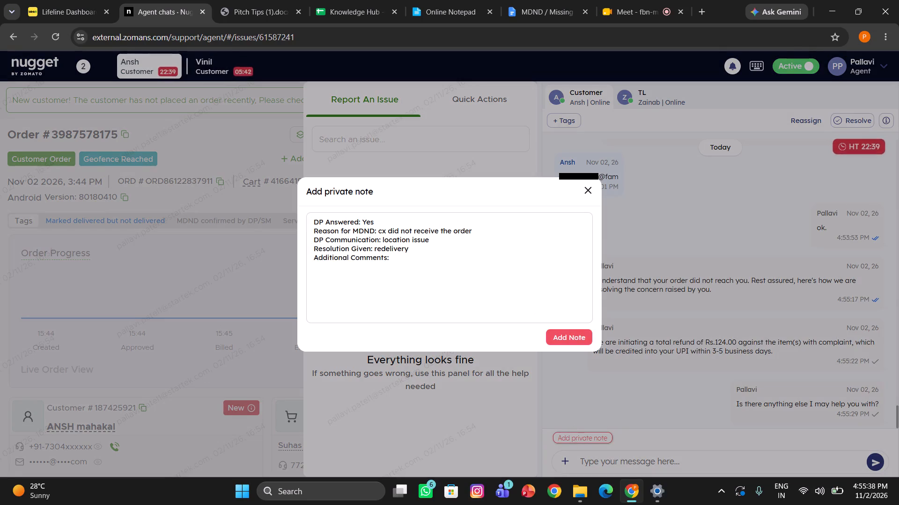
click(412, 253)
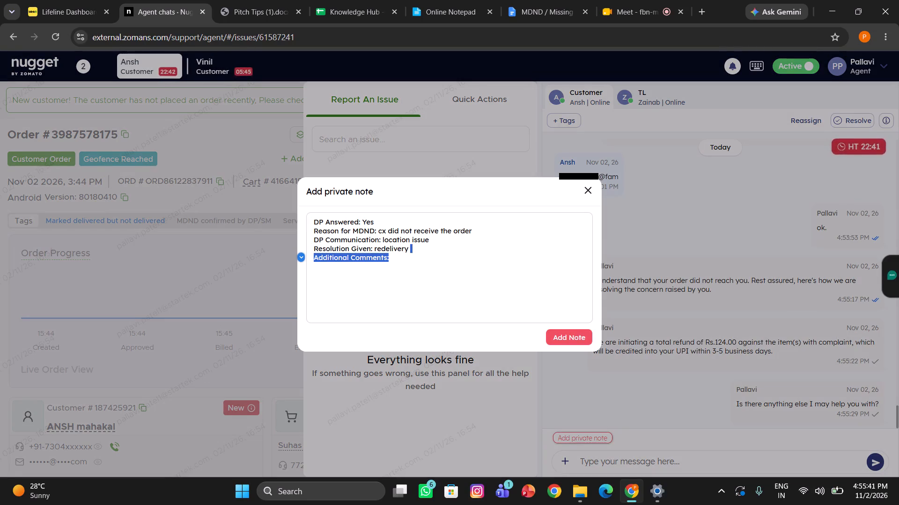
click(412, 252)
drag(411, 250, 382, 250)
key(BackSpace)
text(fund)
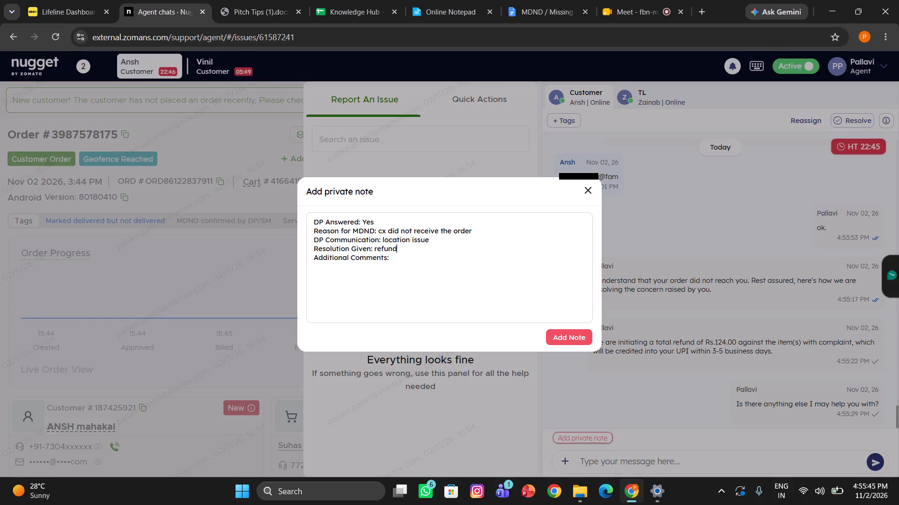
click(587, 192)
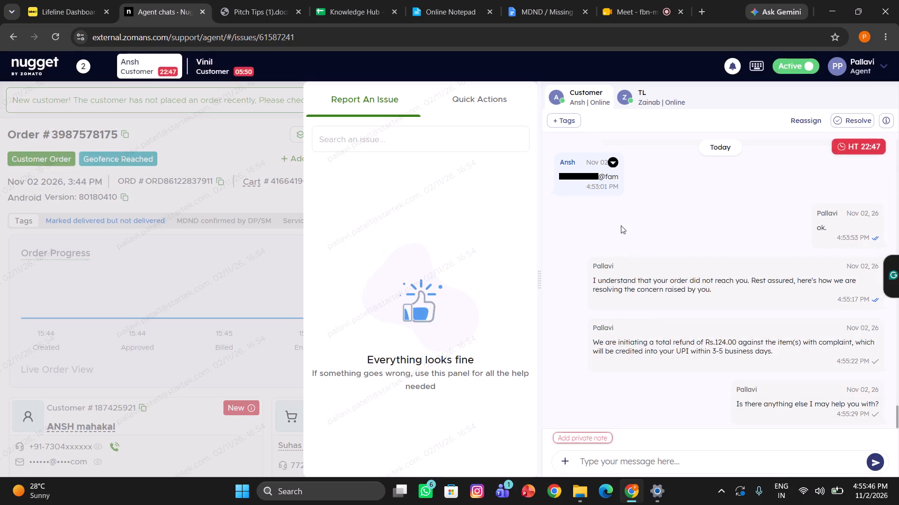
Reopen the drafted private note, copy its full text, and close it without adding it.
click(594, 466)
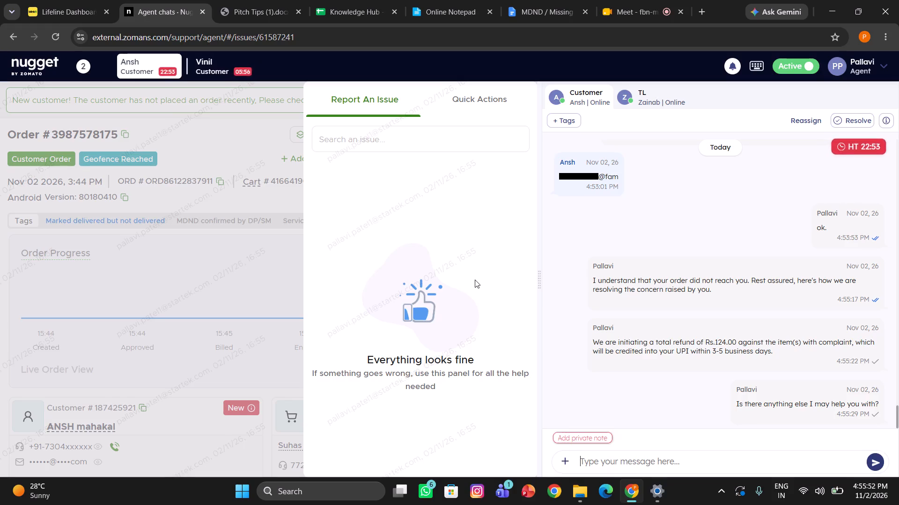
click(577, 440)
key(ctrl+a)
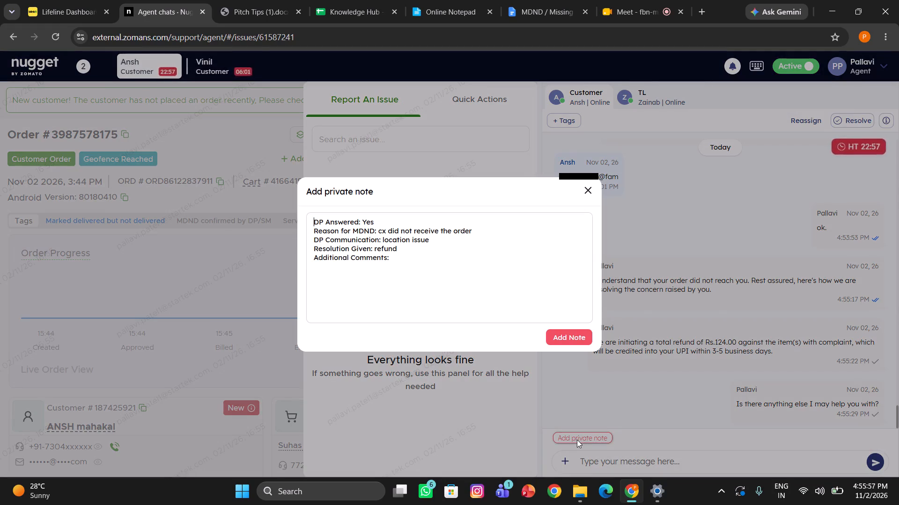
key(ctrl+c)
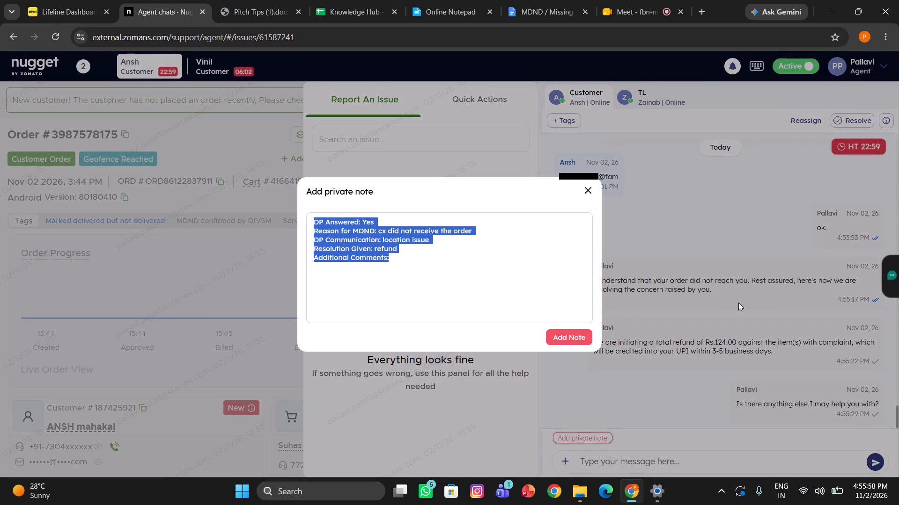
click(591, 197)
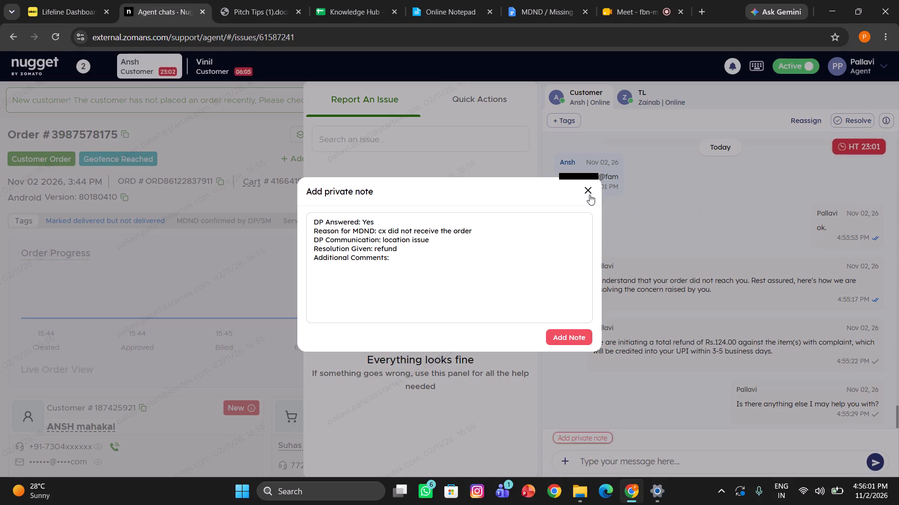
click(589, 193)
Switch to the second customer's chat and call the rider assigned to the order.
click(210, 57)
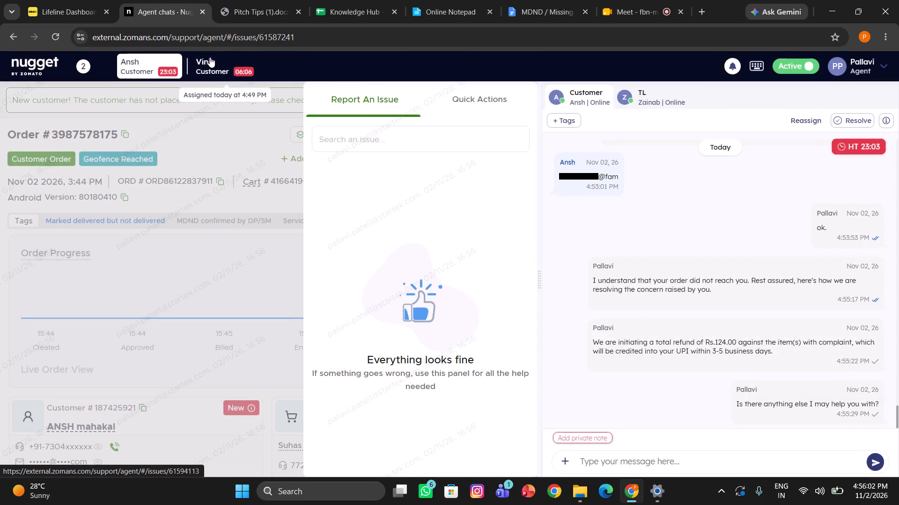
click(388, 295)
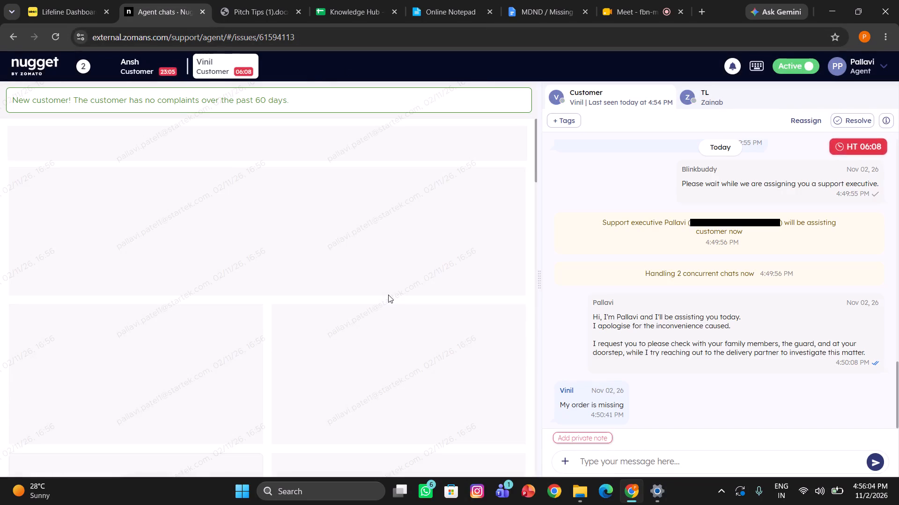
scroll(388, 295, down, 1)
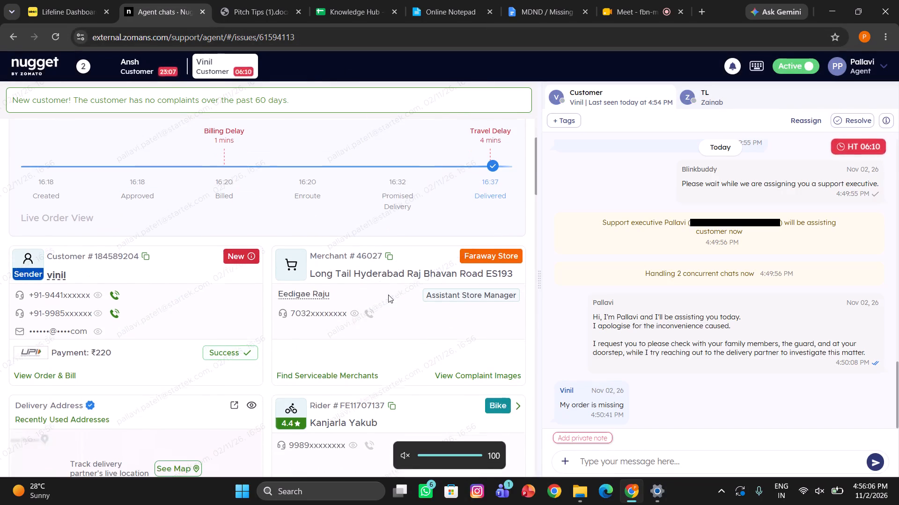
scroll(388, 295, down, 1)
scroll(331, 375, down, 2)
click(368, 312)
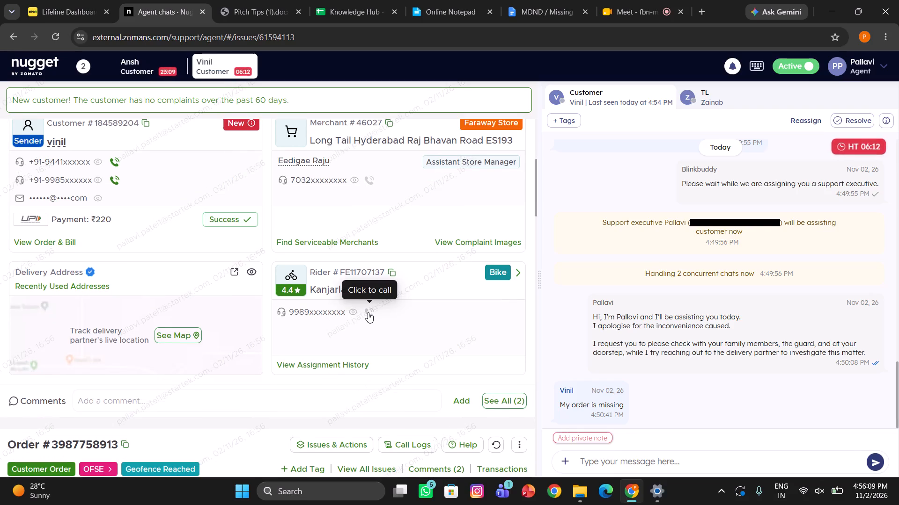
click(462, 339)
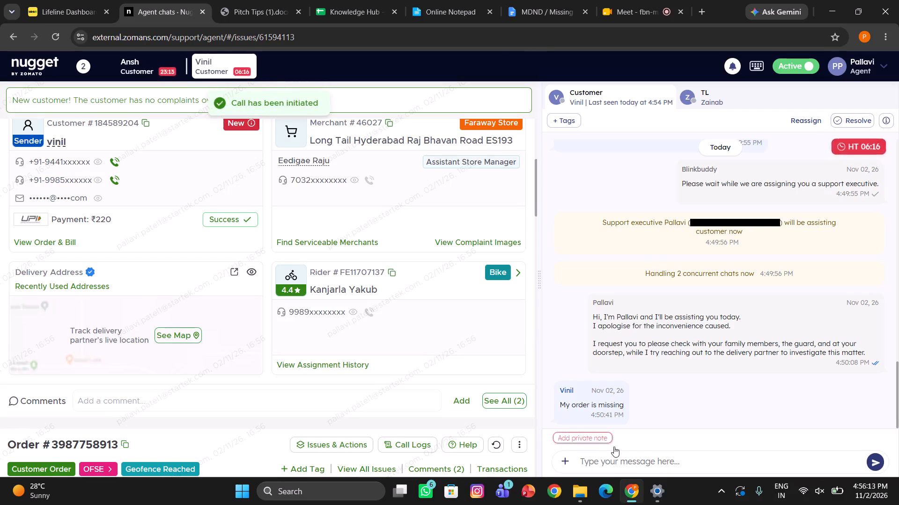
Add the private note "called dp" to the second customer's chat.
click(585, 436)
text(ca)
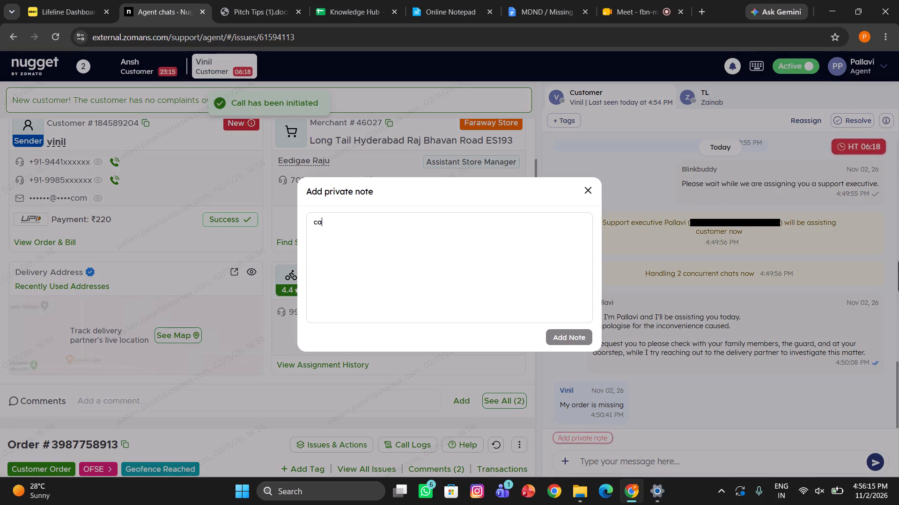
text(lled dp)
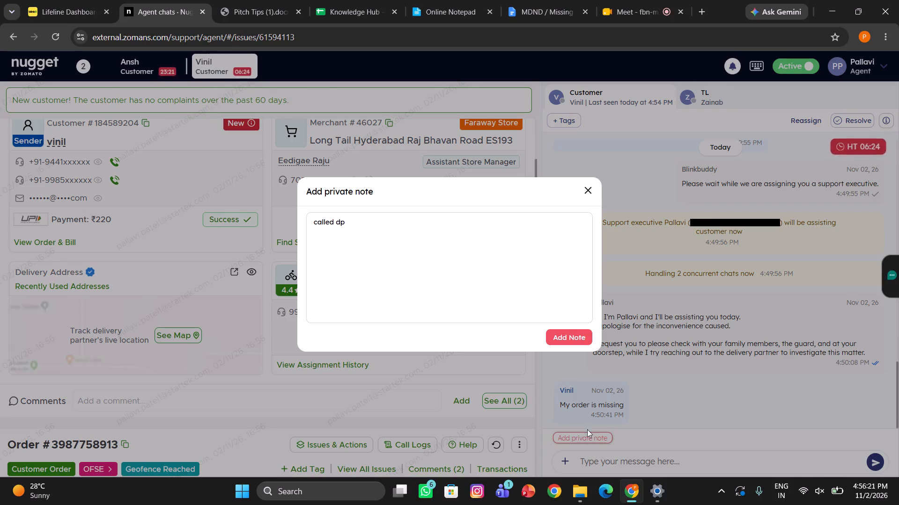
click(555, 338)
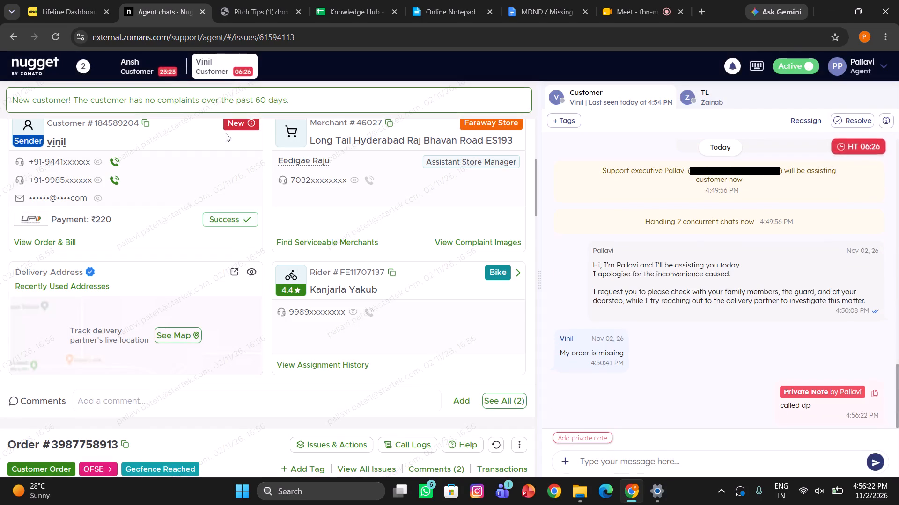
Switch to the first customer's chat and send the canned response asking the customer to rate the conversation.
click(140, 56)
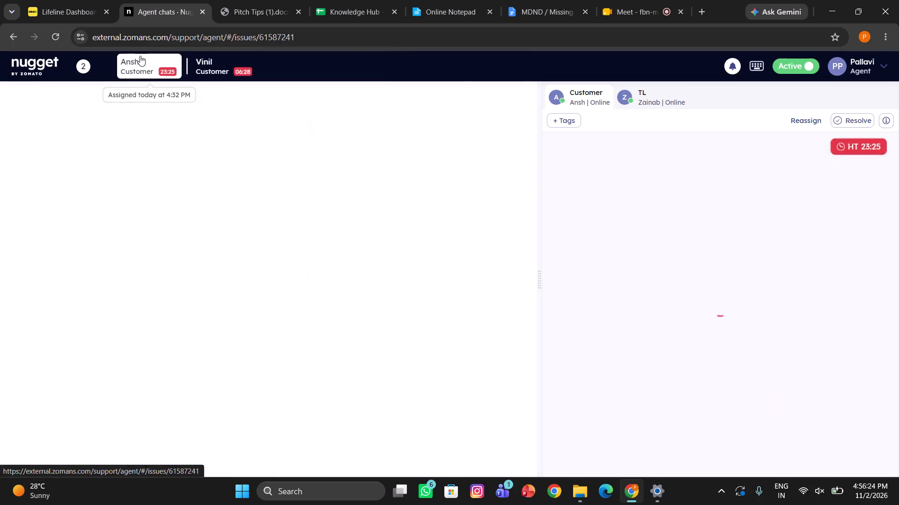
scroll(692, 377, down, 1)
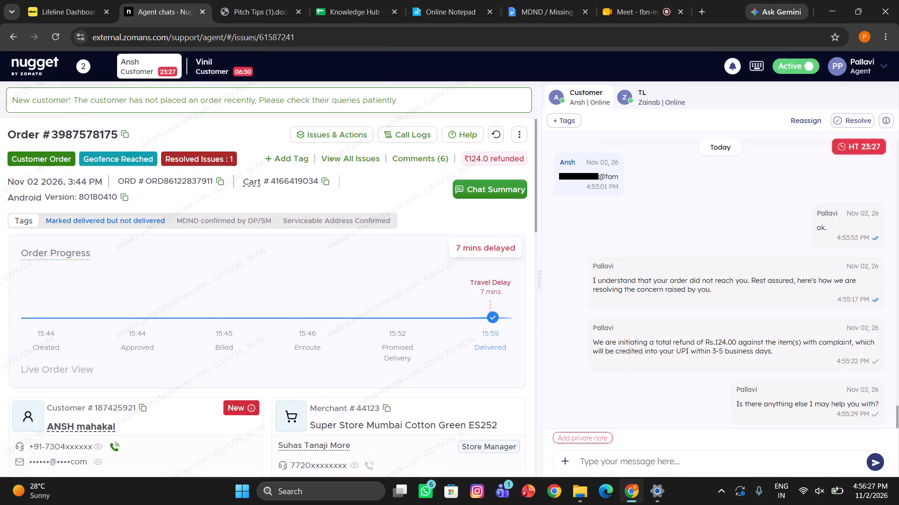
text(/ra)
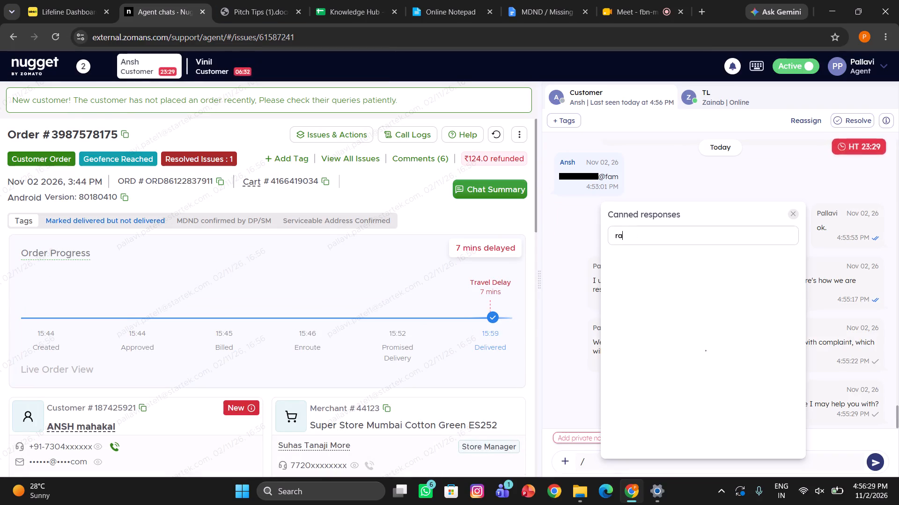
click(640, 314)
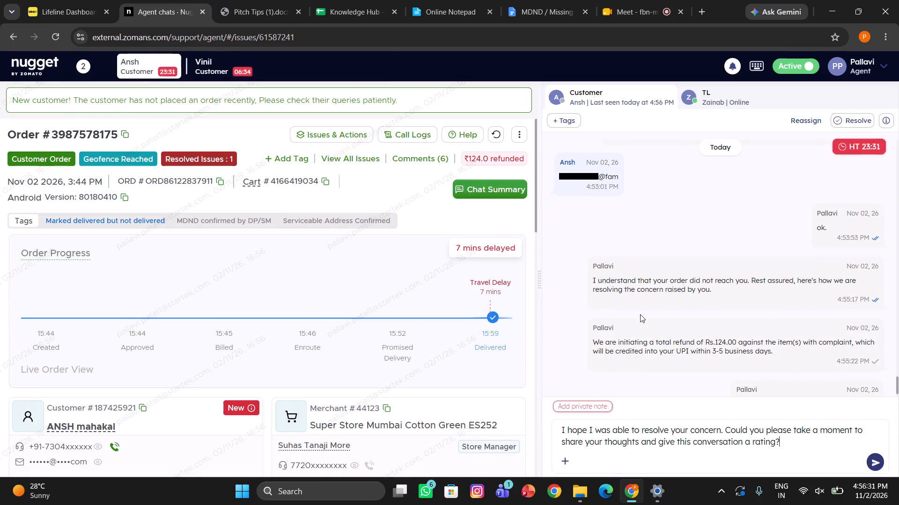
key(Return)
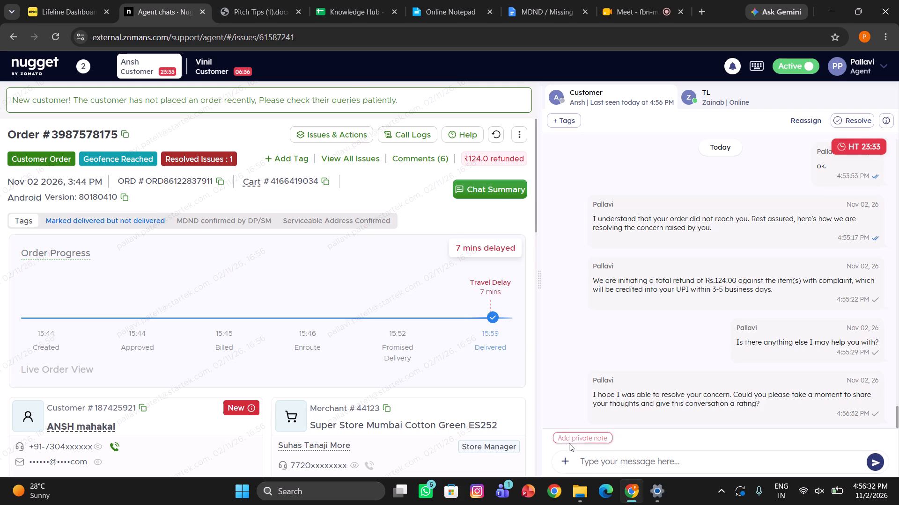
Add the copied resolution summary, with Resolution Given as "refund", as a private note in the first customer's chat.
click(571, 439)
key(ctrl+v)
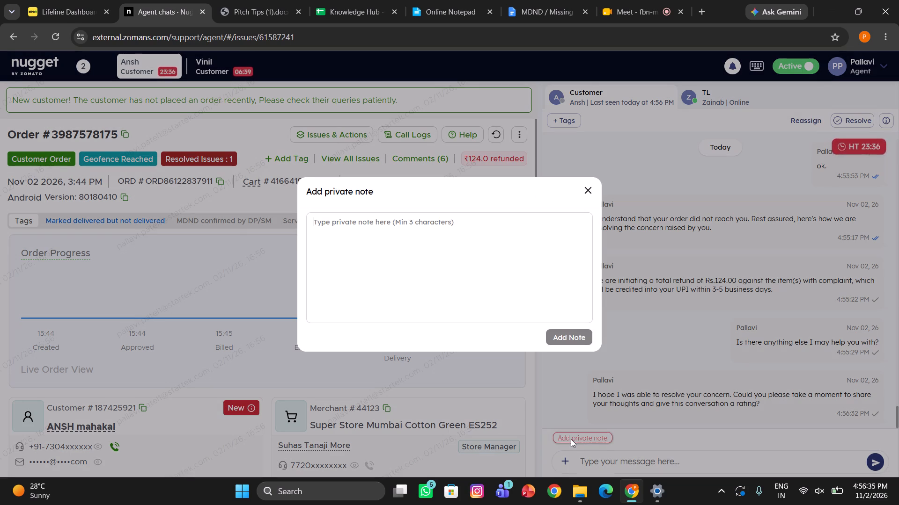
click(556, 332)
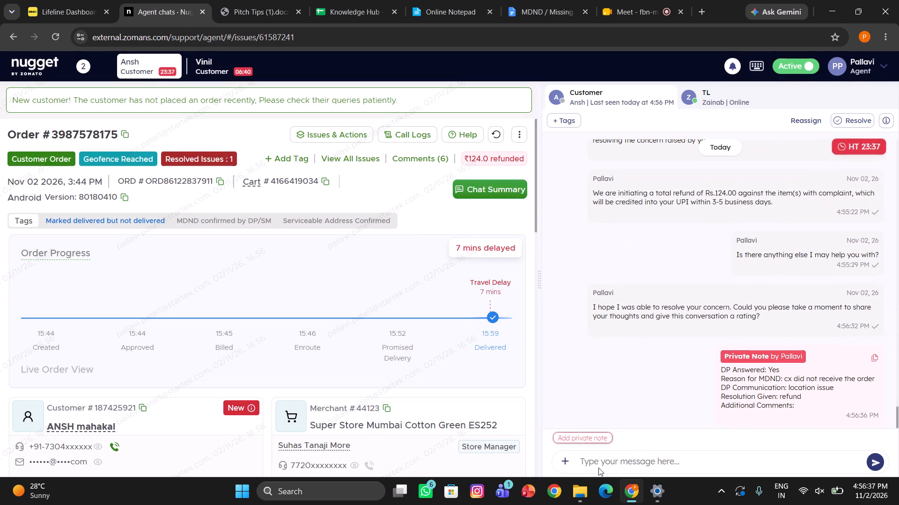
Send the "/Closing" canned response thanking the first customer for choosing Blinkit.
click(597, 448)
click(593, 455)
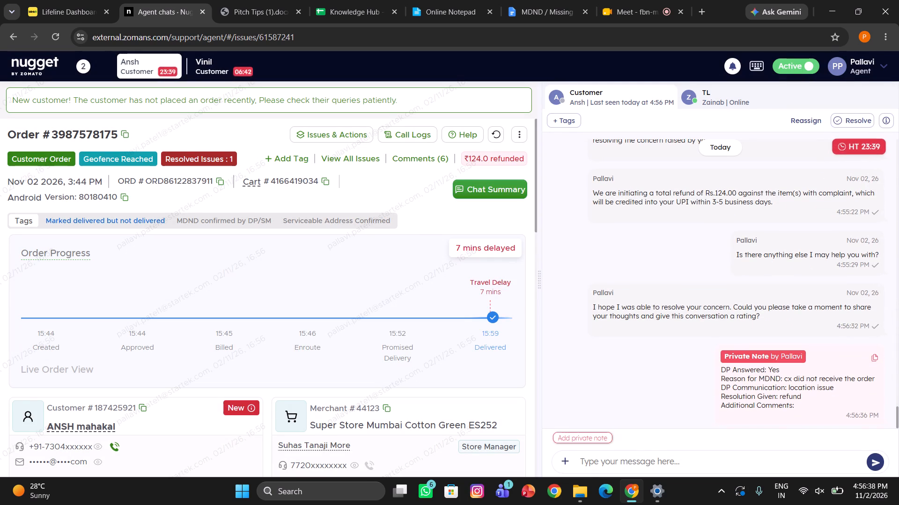
text(/cli)
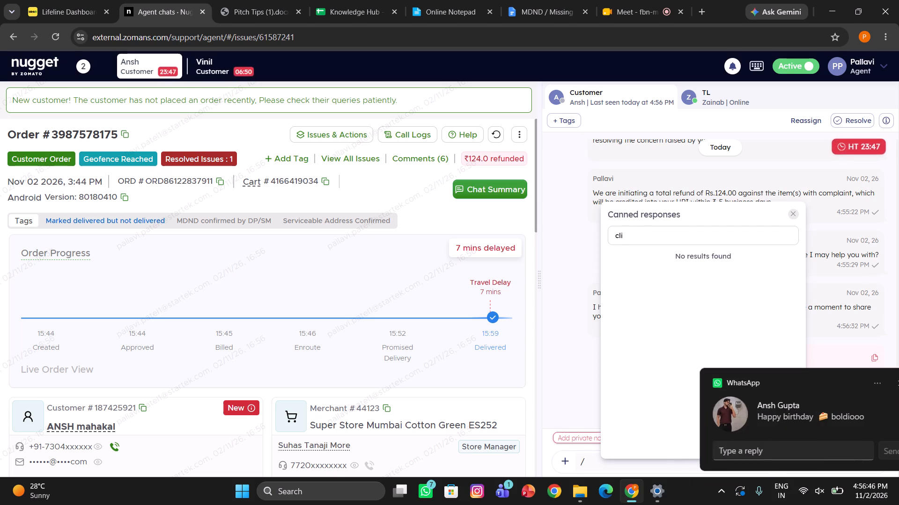
key(BackSpace)
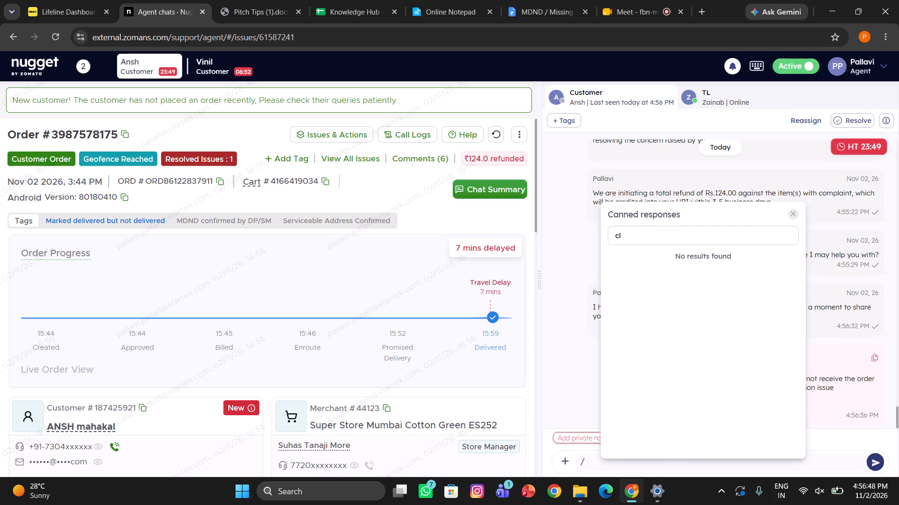
key(o)
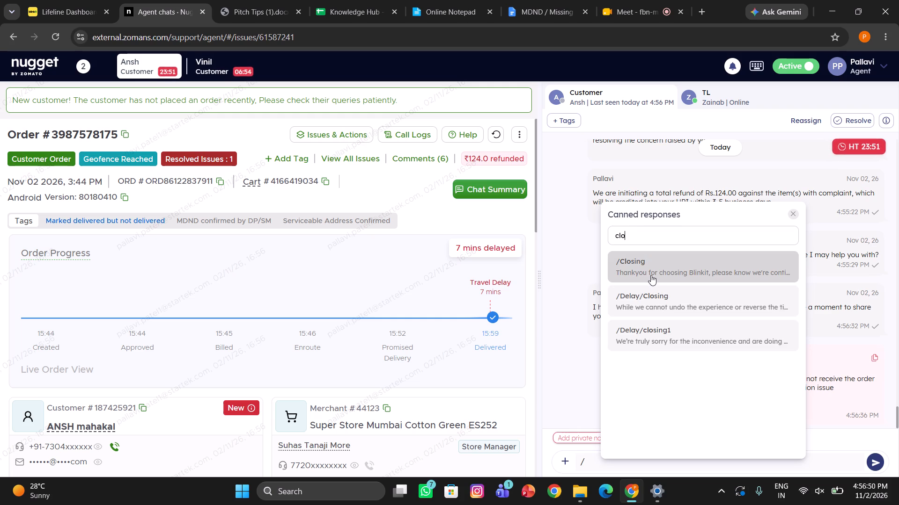
click(651, 275)
key(Return)
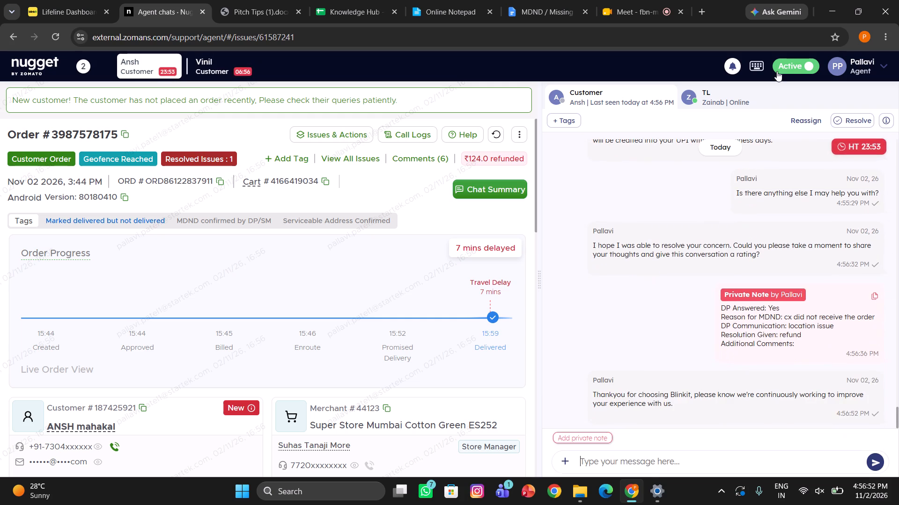
Resolve the first customer's chat with the disposition tag "MDND – Resolved".
click(850, 119)
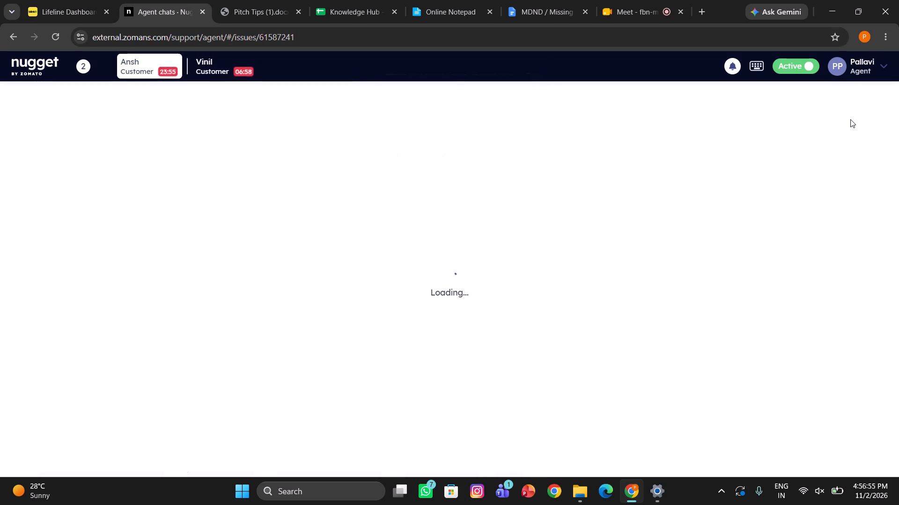
key(m)
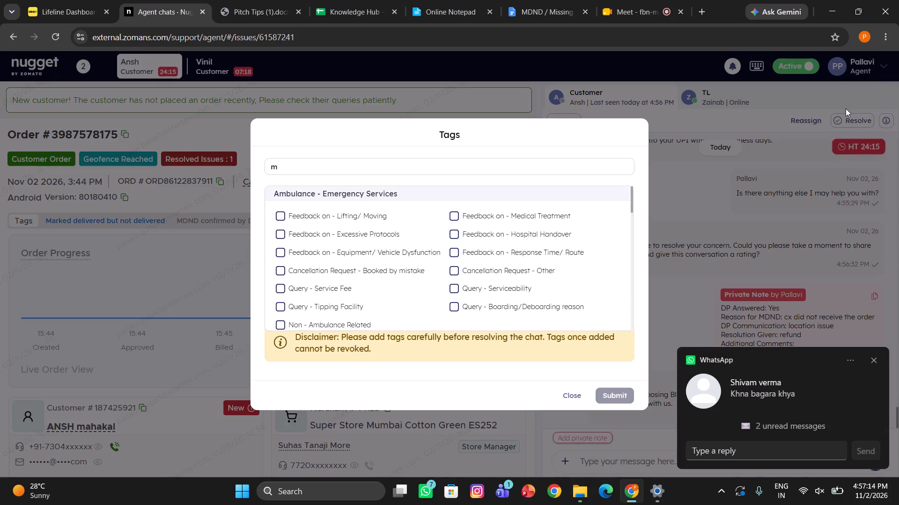
text(dnd)
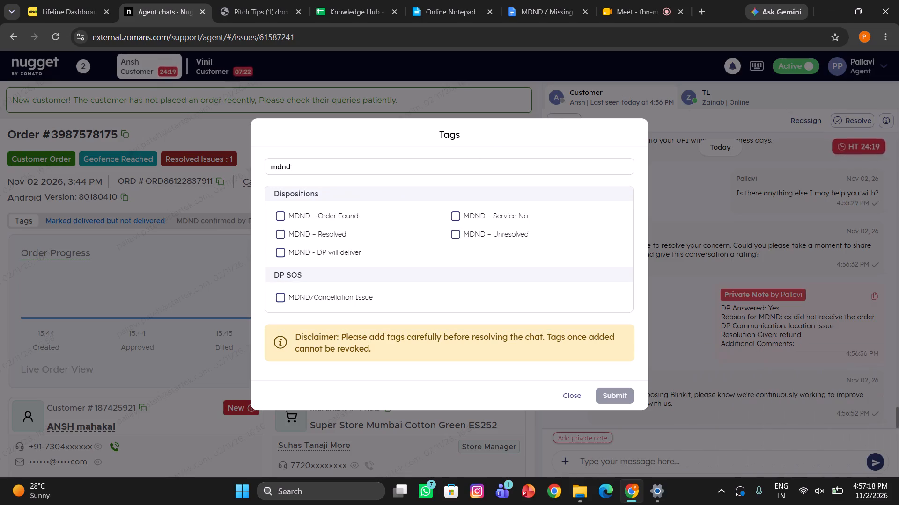
click(326, 235)
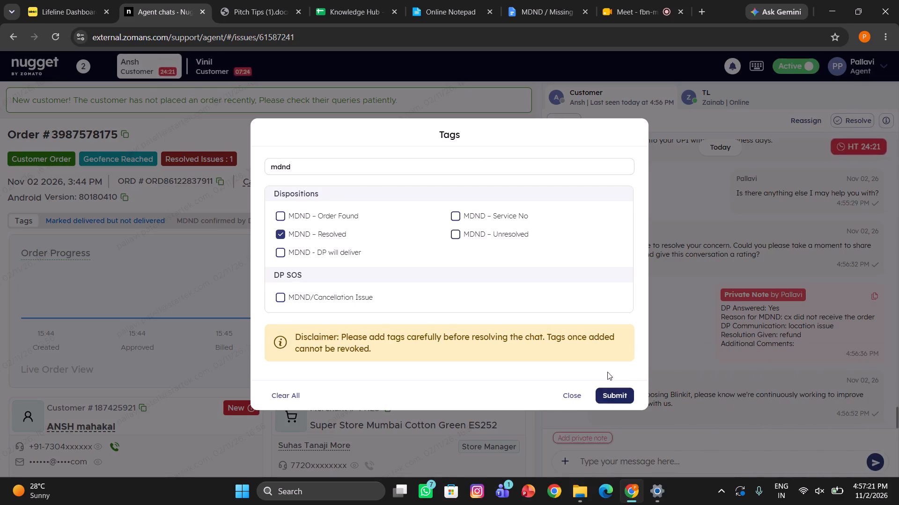
click(612, 399)
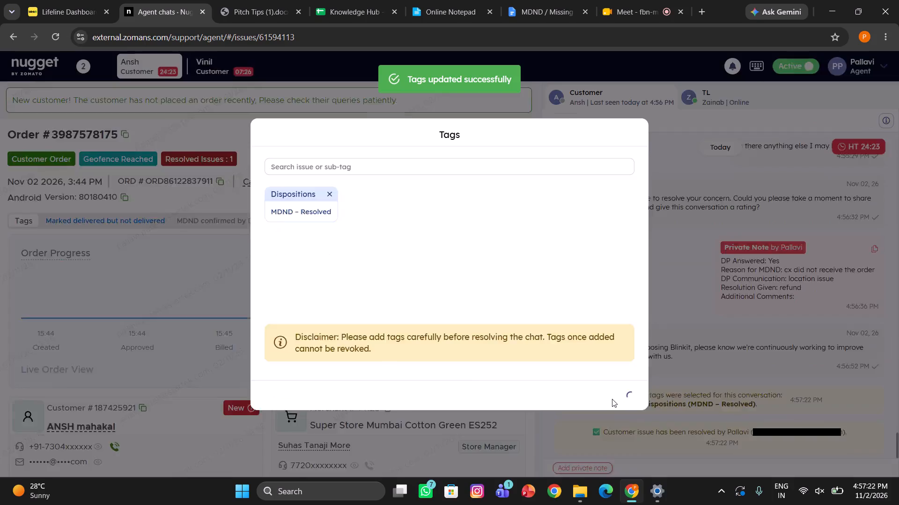
Call the rider assigned to the remaining customer's missing order again.
scroll(150, 277, down, 1)
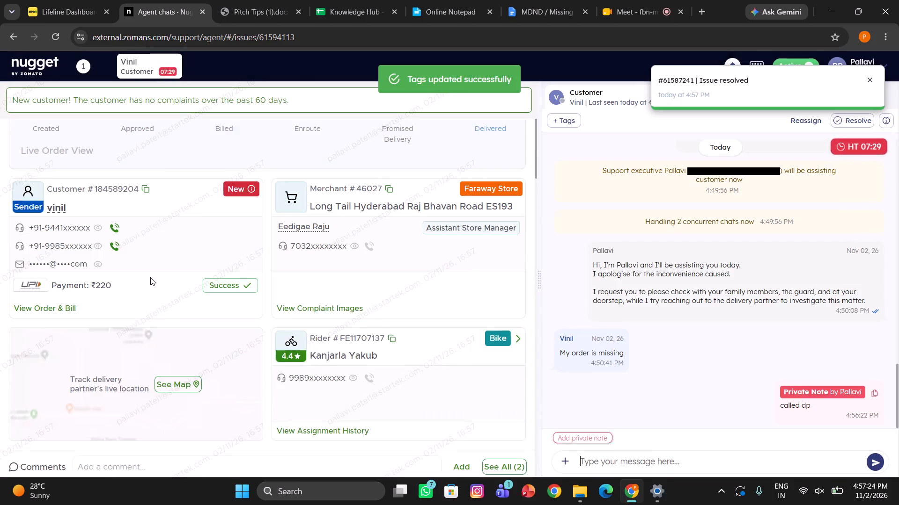
scroll(150, 277, down, 2)
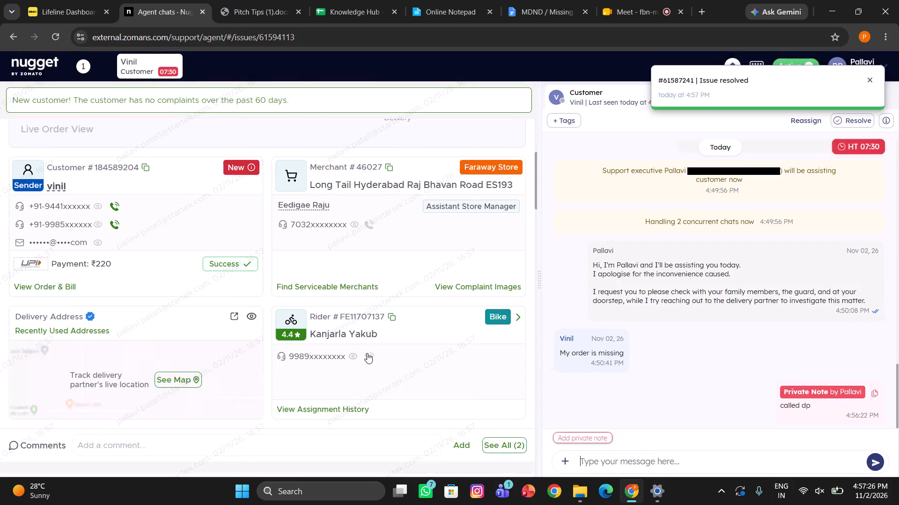
click(368, 353)
click(474, 350)
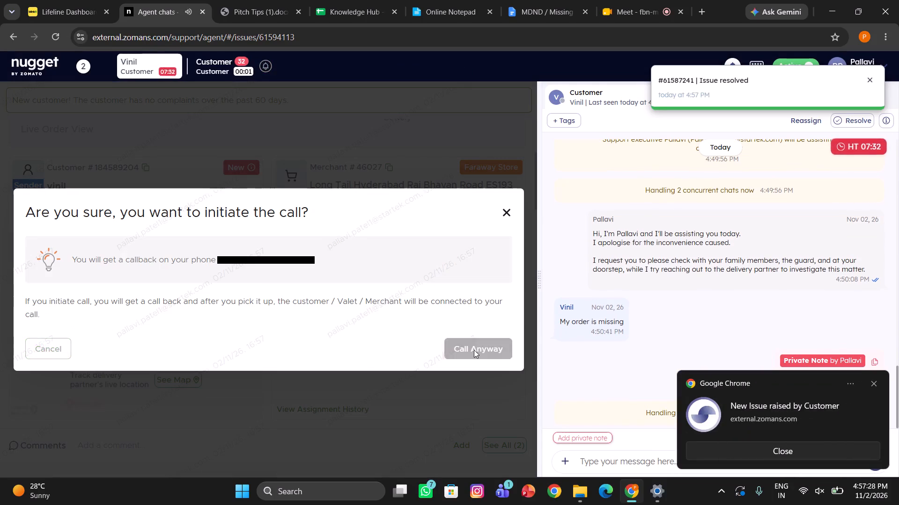
Open the newly assigned customer's chat and send the suggested greeting with the apology and the request to check with family, guard and doorstep.
click(233, 69)
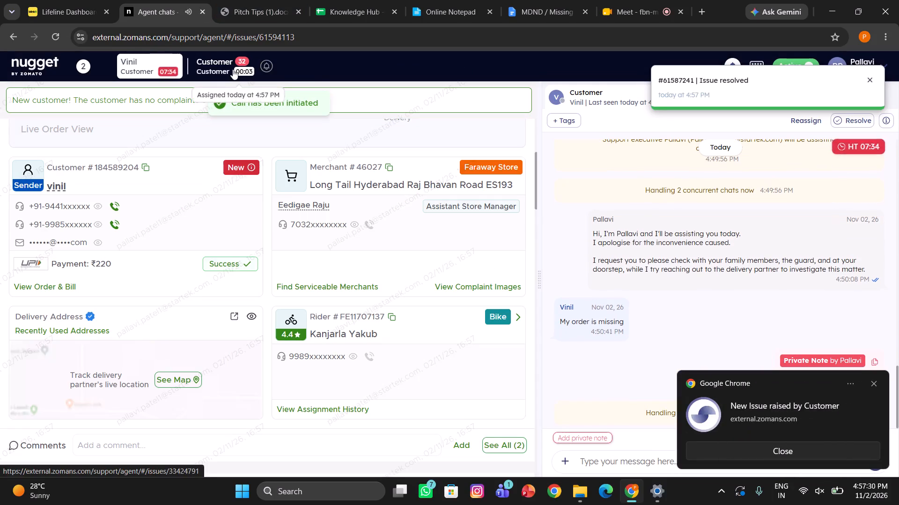
click(661, 392)
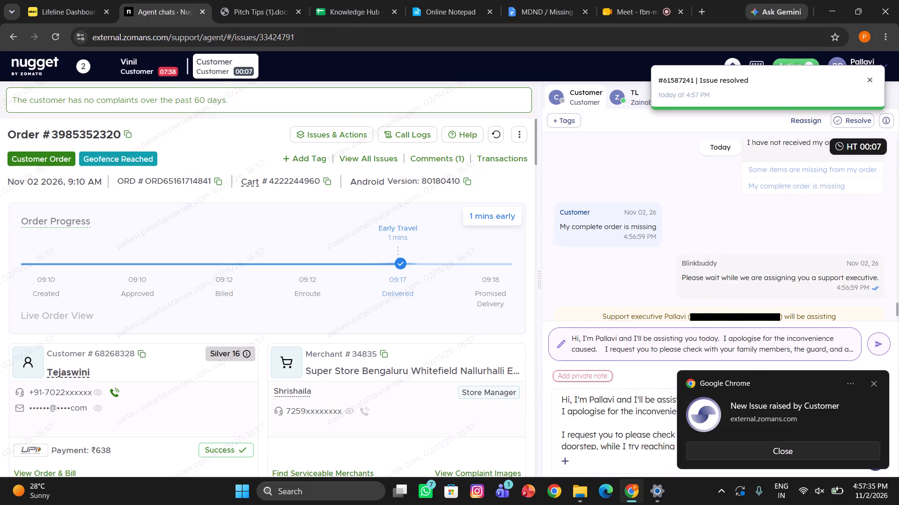
click(648, 415)
key(Return)
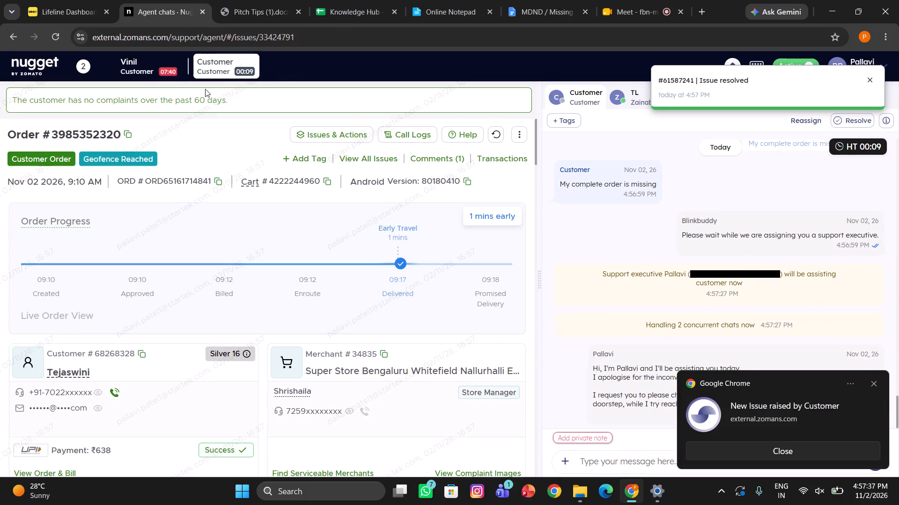
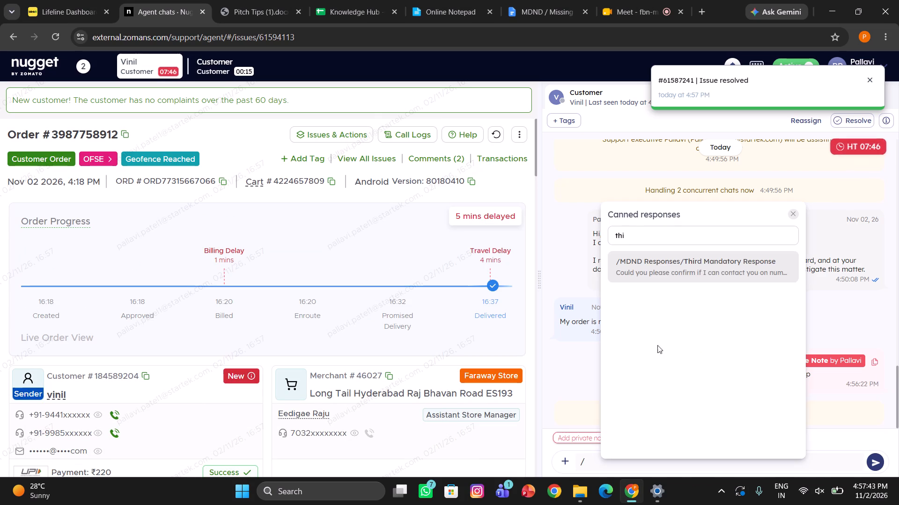
Send Vinil the Third Mandatory Response, replacing both xxxx placeholders with the starting digits of the customer's first listed phone number.
click(703, 272)
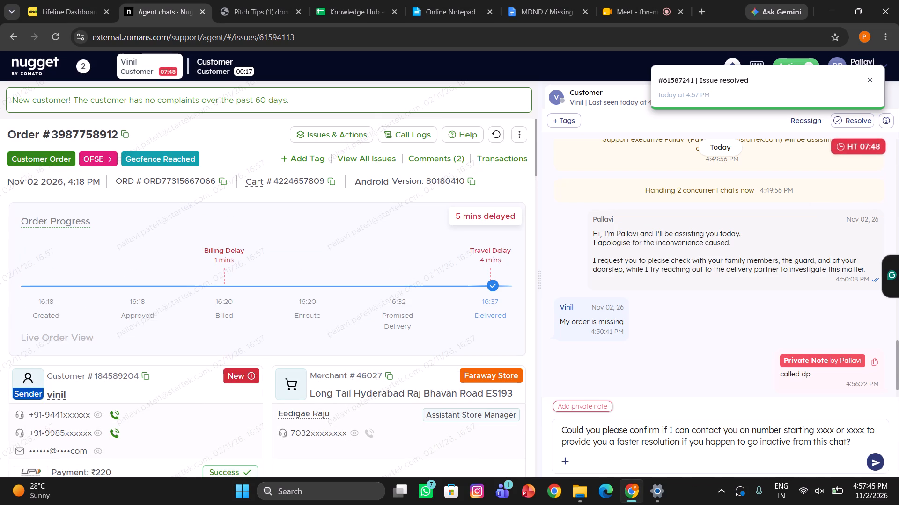
drag(817, 429, 866, 421)
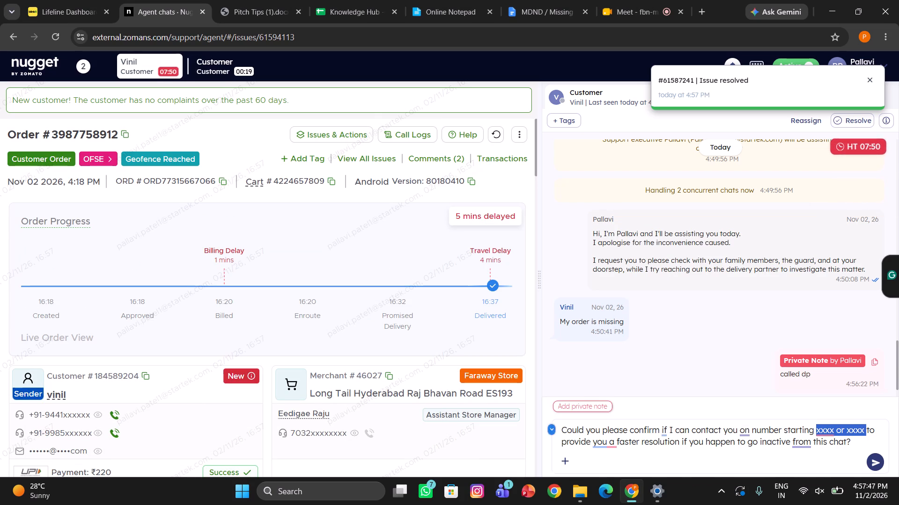
drag(866, 421, 863, 421)
key(BackSpace)
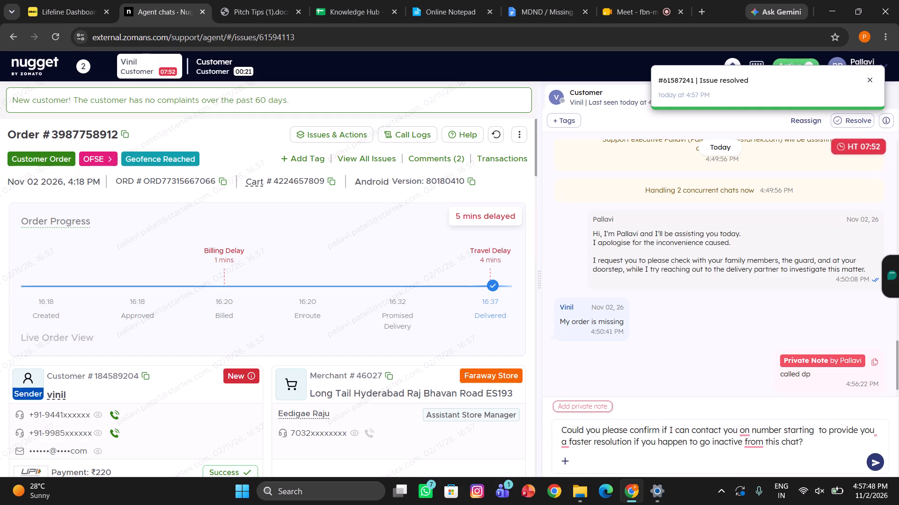
text(9441)
key(Return)
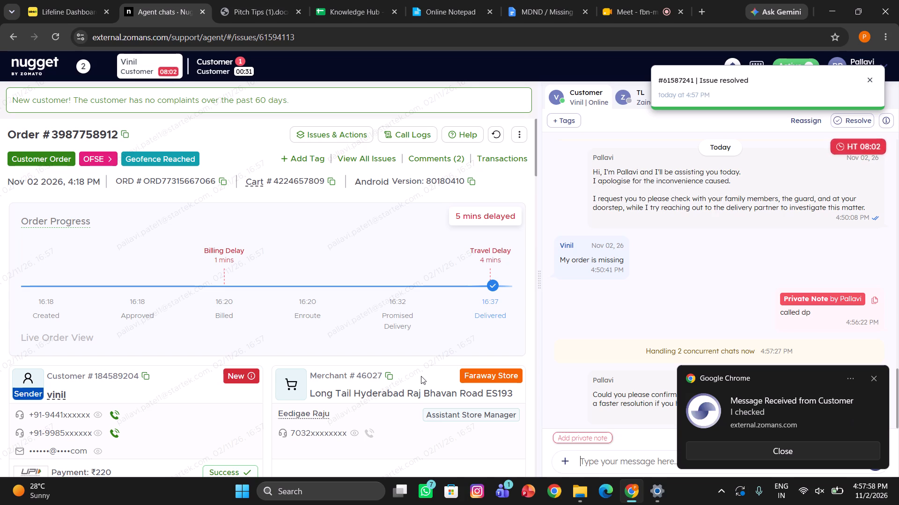
Reveal the customer's hidden delivery address in the order details.
scroll(420, 376, down, 1)
click(248, 412)
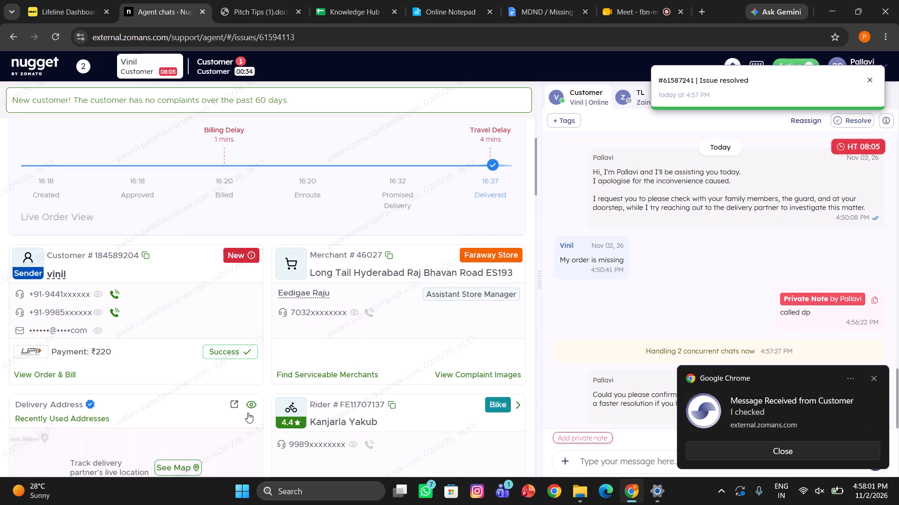
scroll(248, 412, down, 1)
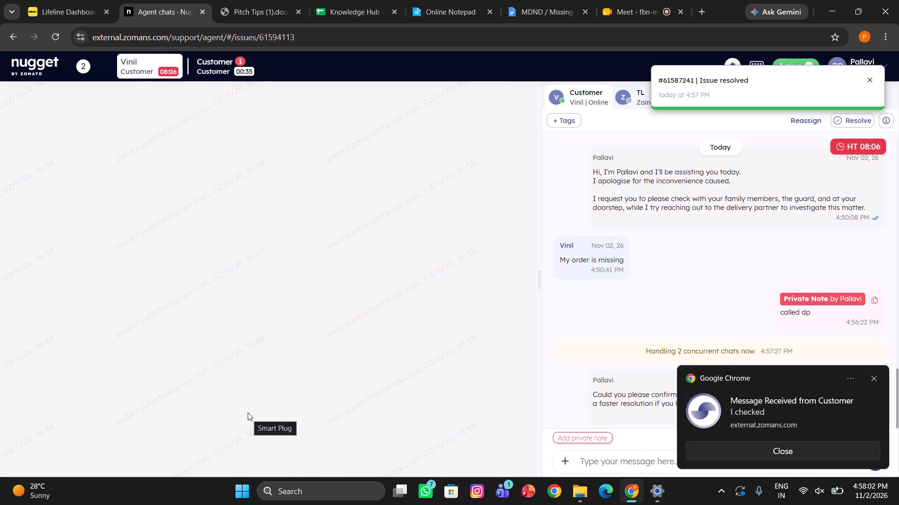
scroll(248, 412, down, 2)
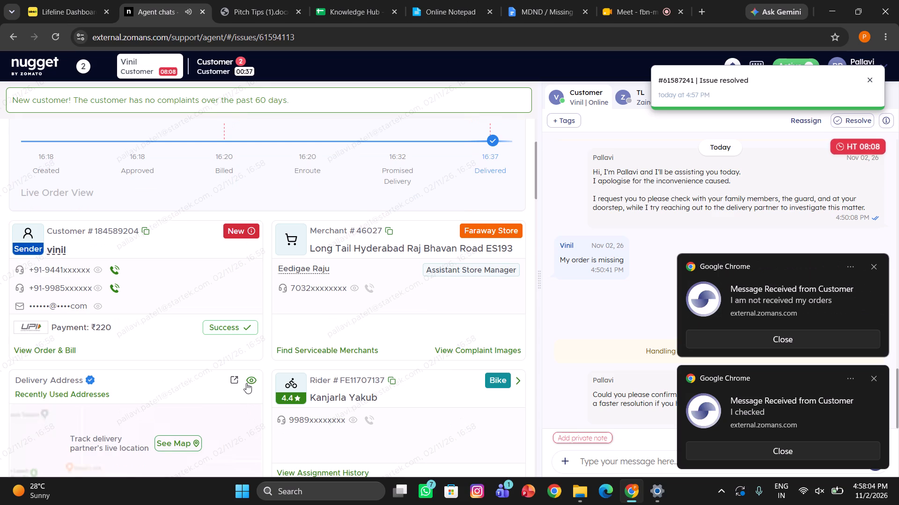
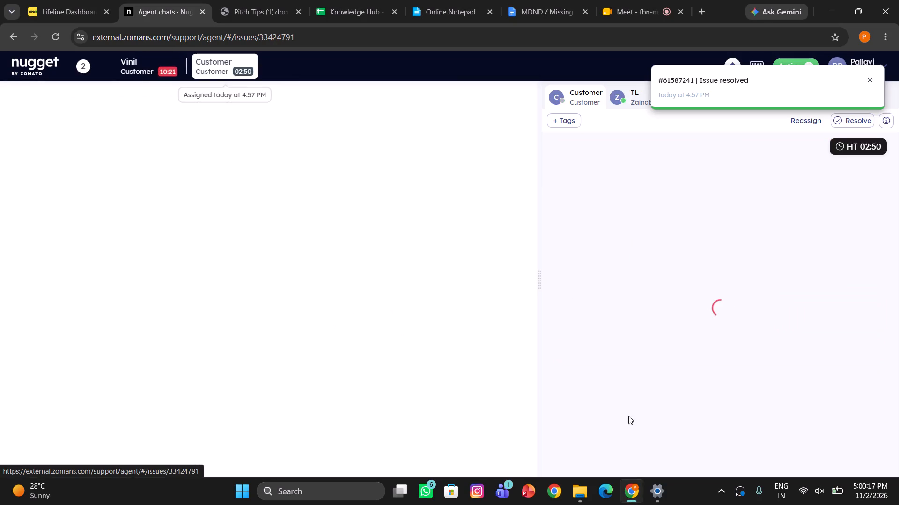
click(586, 437)
text(dp-ur)
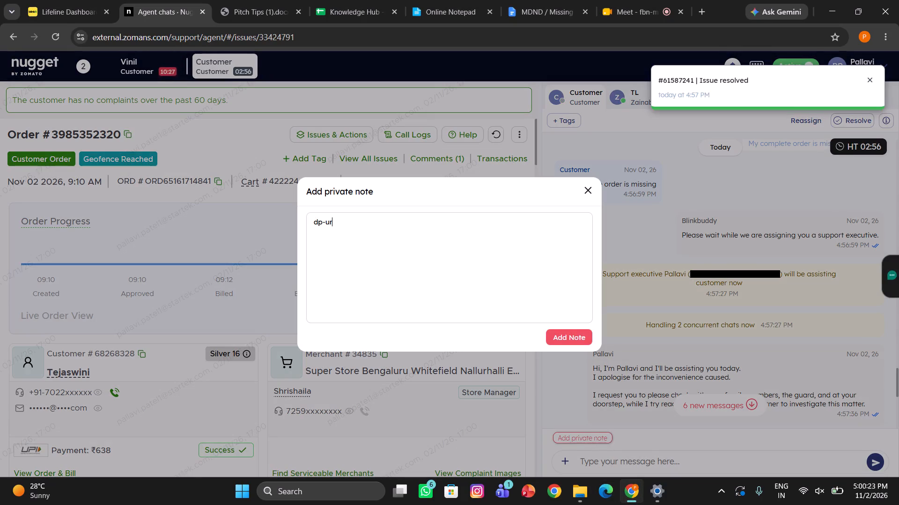
click(559, 332)
scroll(628, 337, down, 1)
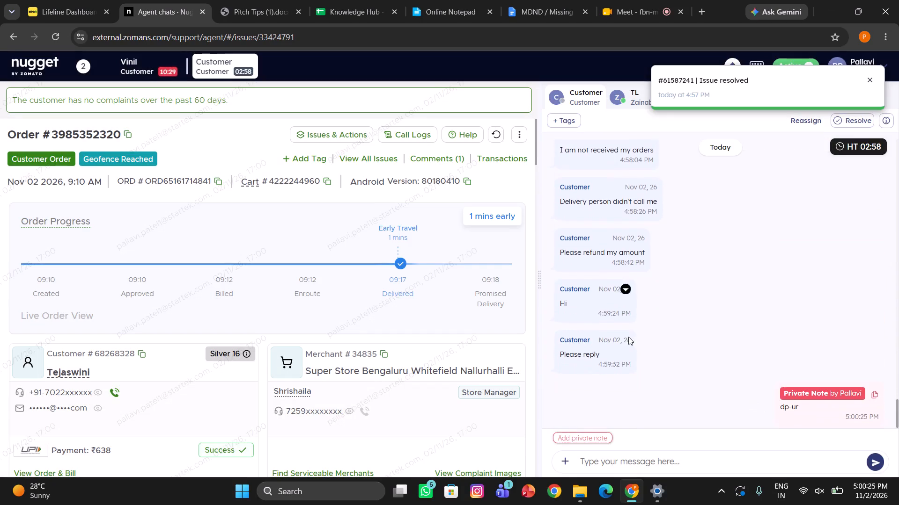
Send this customer the Third Mandatory Response, replacing "xxxx or xxxx" with the starting digits of their listed phone number.
scroll(628, 337, down, 1)
click(582, 462)
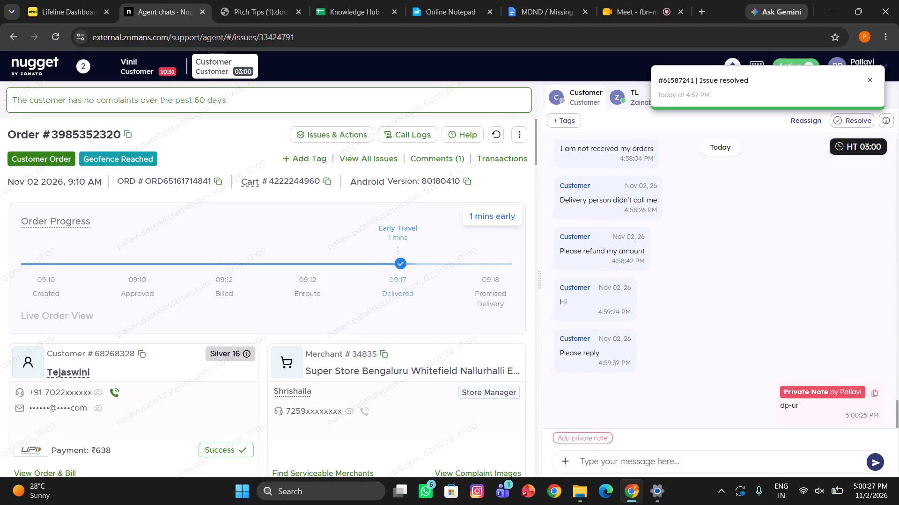
text(/thi)
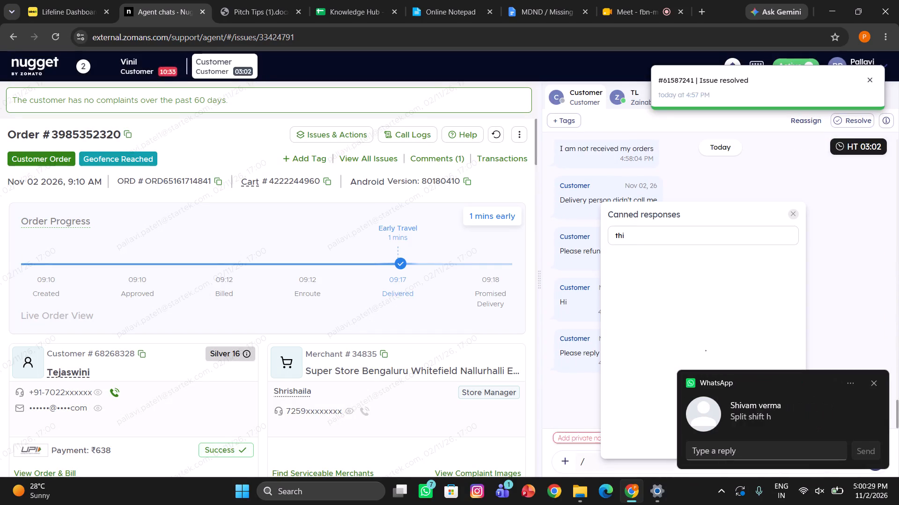
click(624, 267)
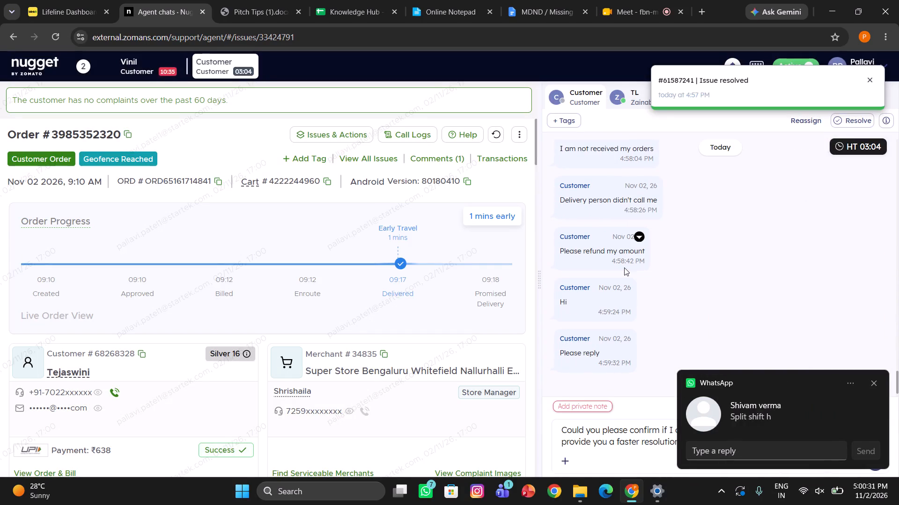
click(874, 376)
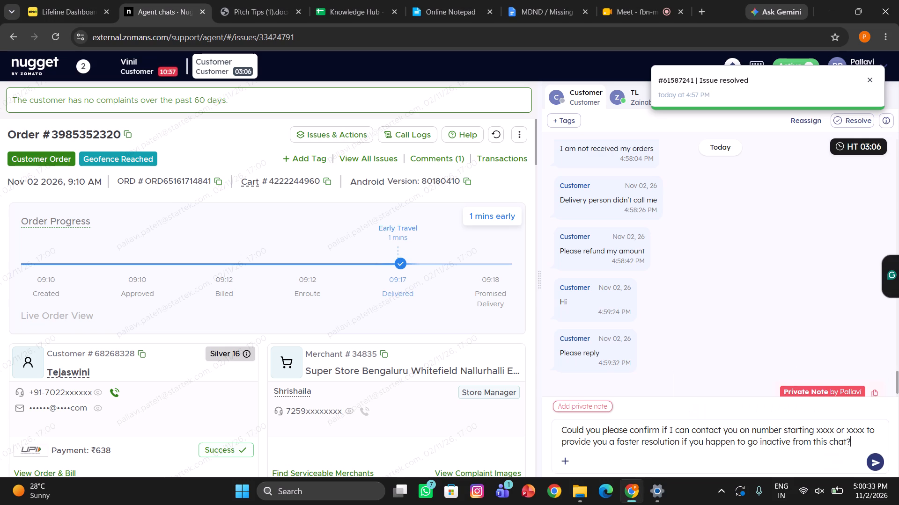
drag(816, 430, 848, 395)
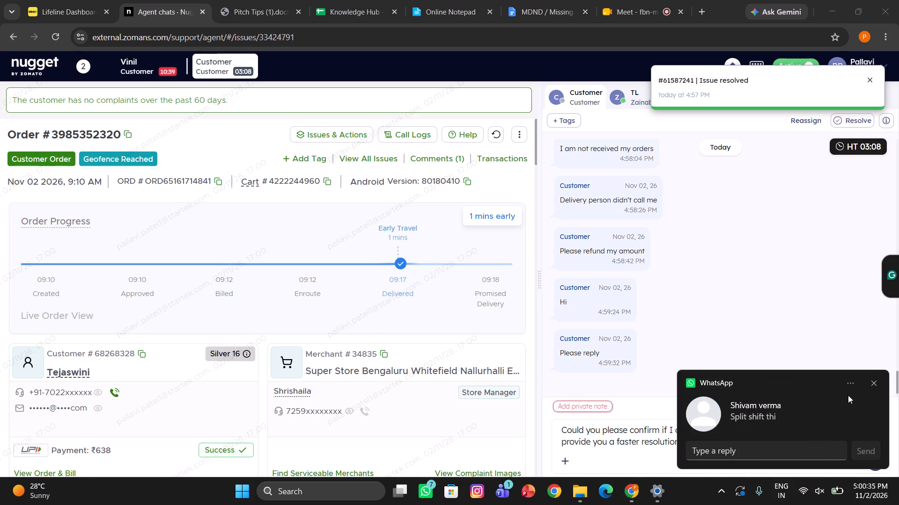
drag(848, 395, 881, 373)
click(881, 373)
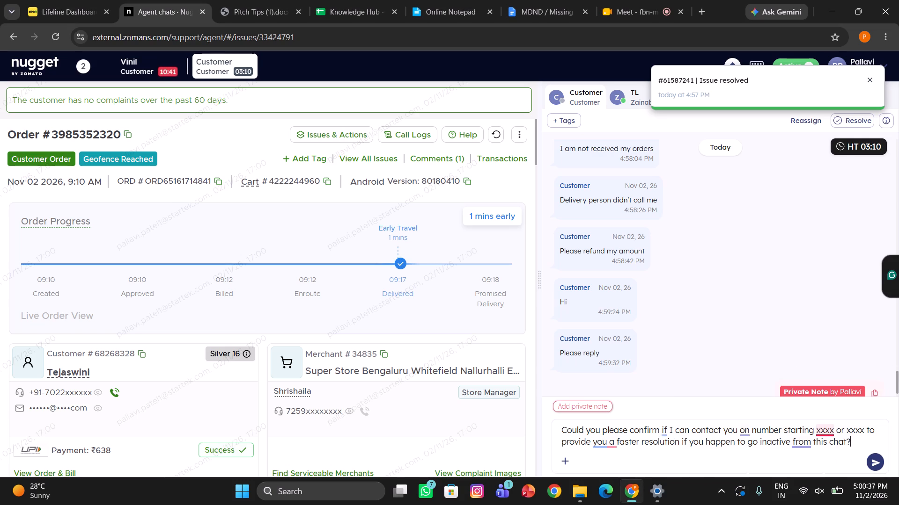
drag(817, 432, 862, 431)
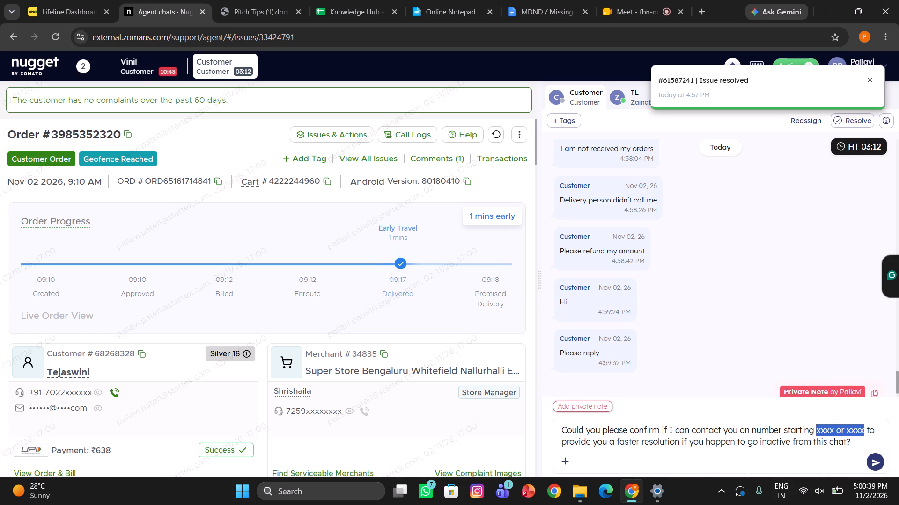
drag(862, 431, 864, 428)
key(BackSpace)
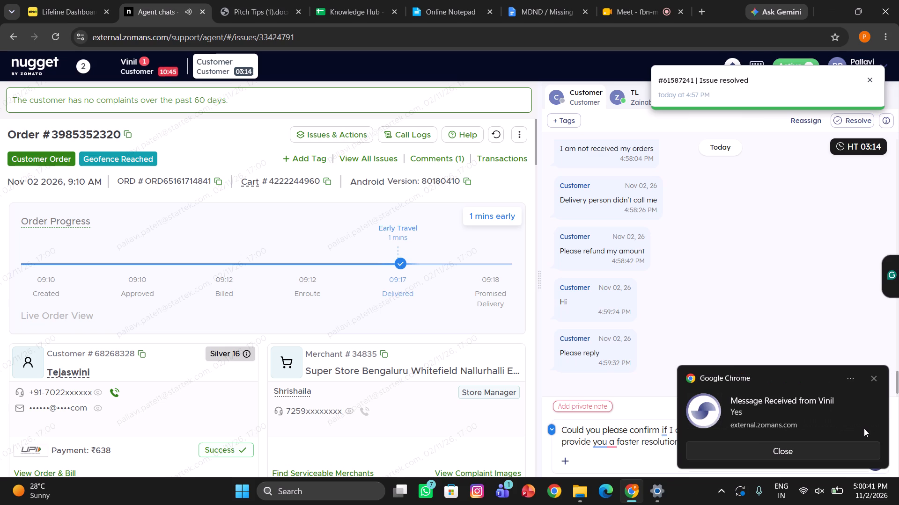
text(7022)
key(Return)
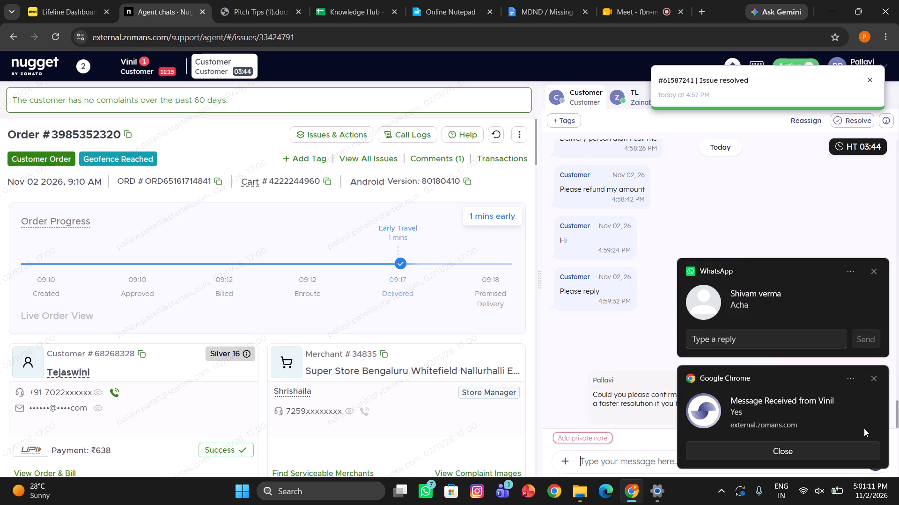
Send Vinil the "customer unresponsive on chat" reply copied from the Pitch Tips document, saying "I am calling you to assist you.".
click(156, 67)
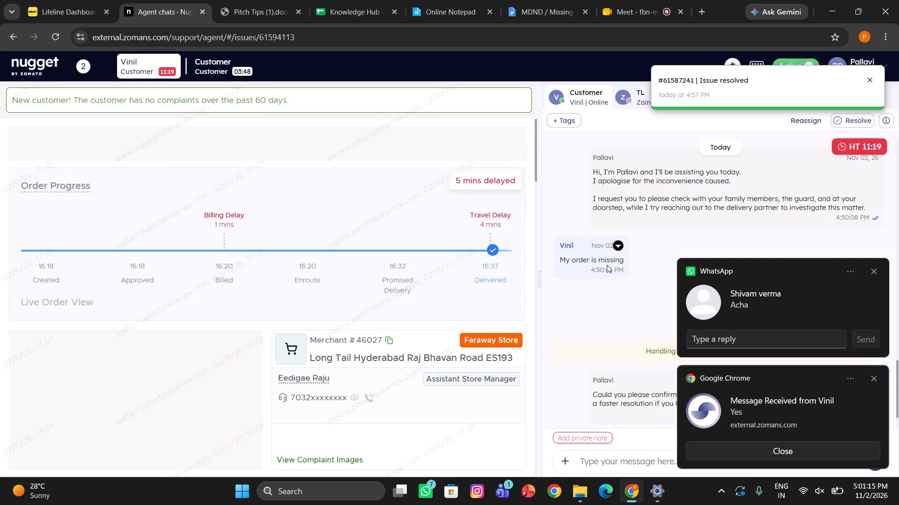
scroll(607, 265, down, 1)
click(249, 0)
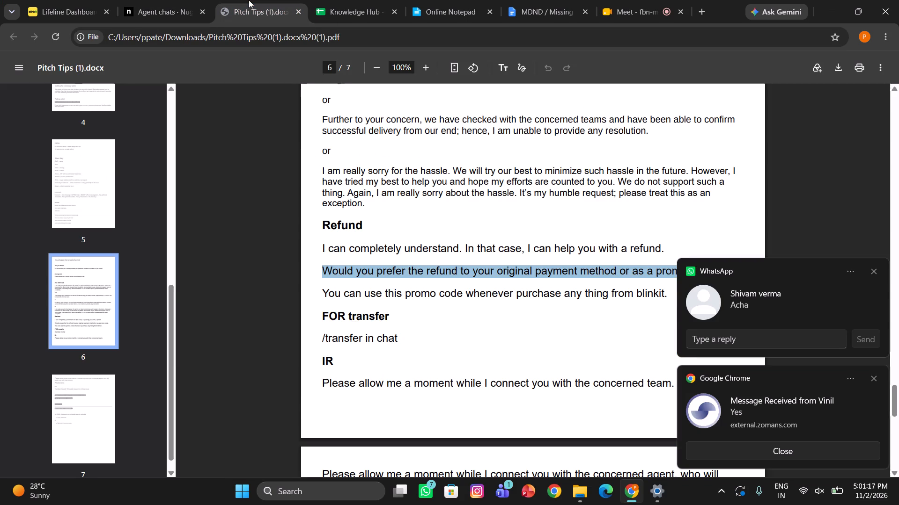
scroll(332, 323, up, 6)
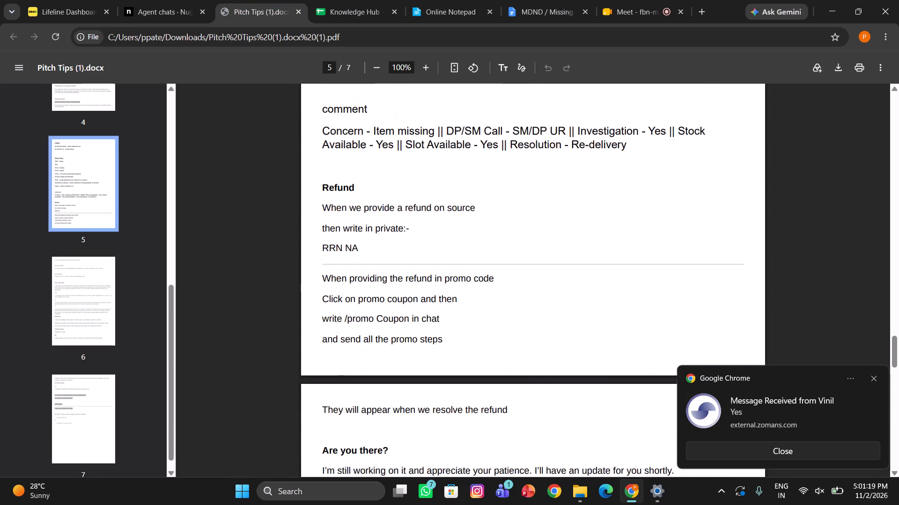
scroll(332, 323, up, 9)
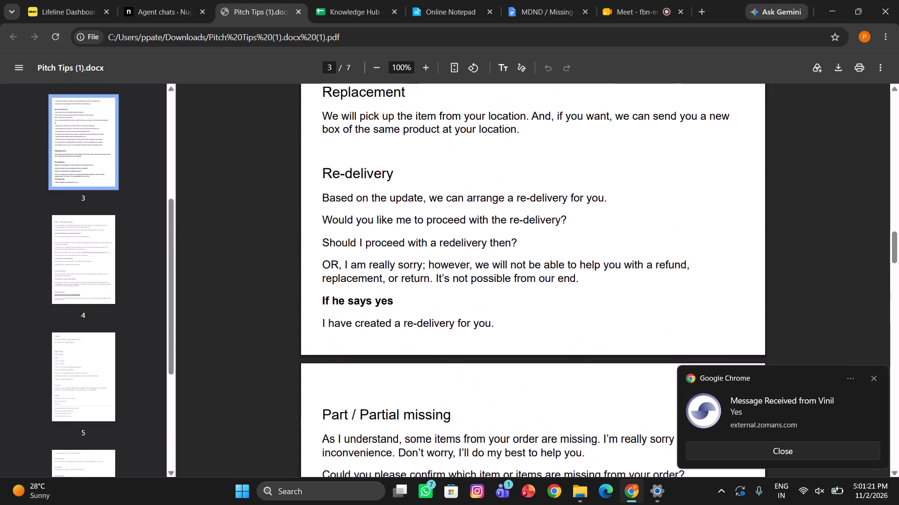
scroll(332, 323, up, 7)
scroll(332, 323, down, 5)
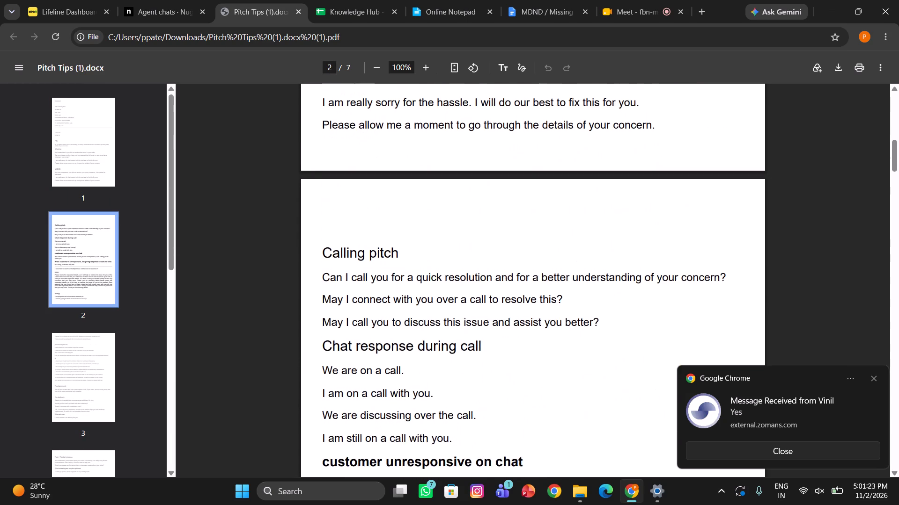
scroll(332, 323, down, 3)
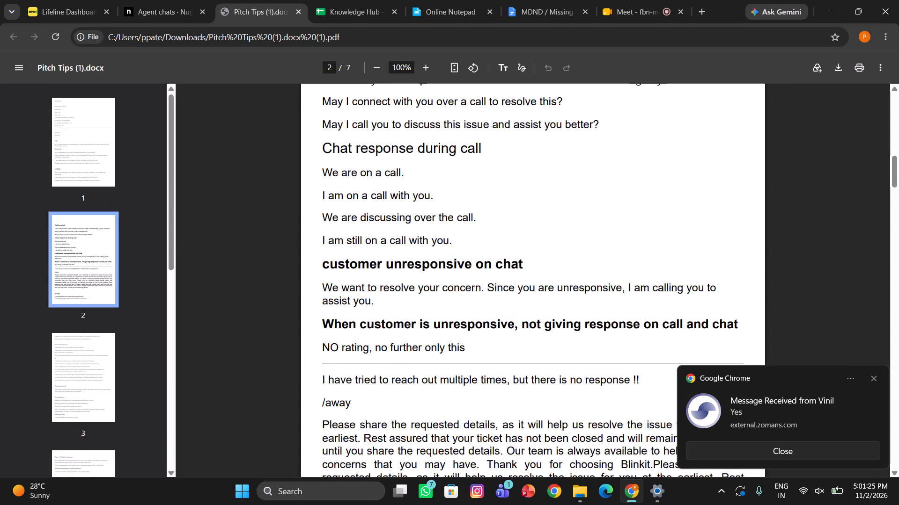
drag(380, 303, 318, 289)
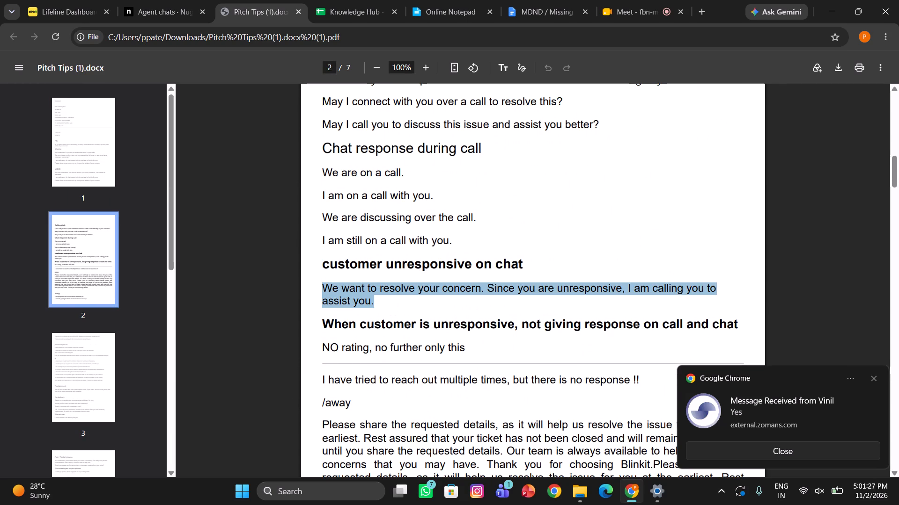
key(ctrl+c)
click(183, 0)
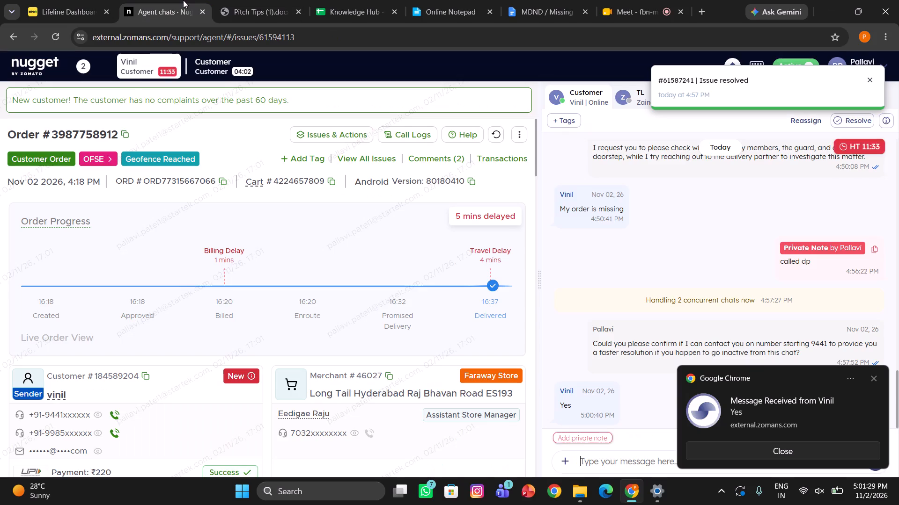
key(ctrl+v)
key(Return)
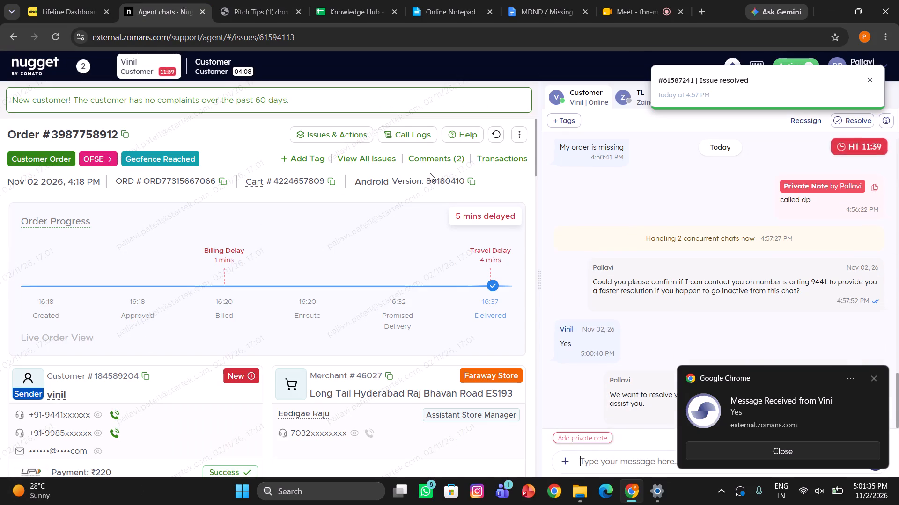
Listen to part of the latest customer-to-rider call recording in the call history of Vinil's order.
click(403, 136)
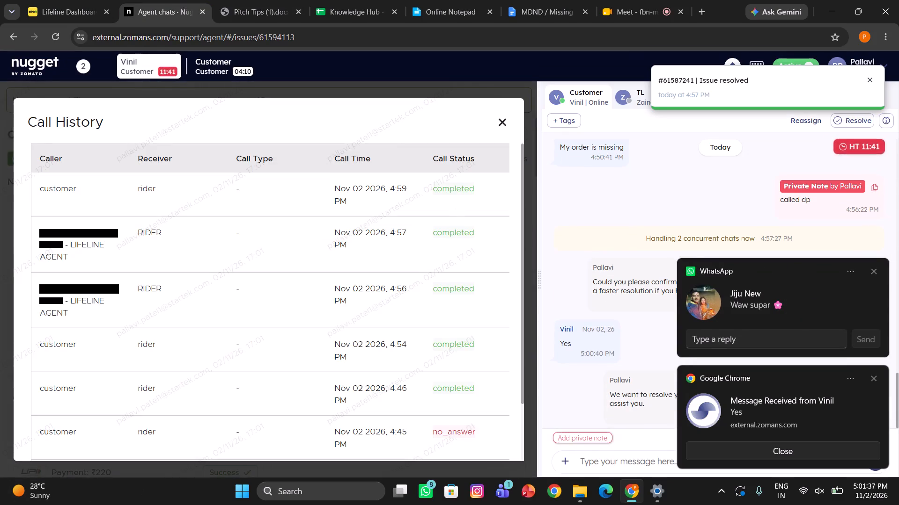
scroll(461, 260, left, 2)
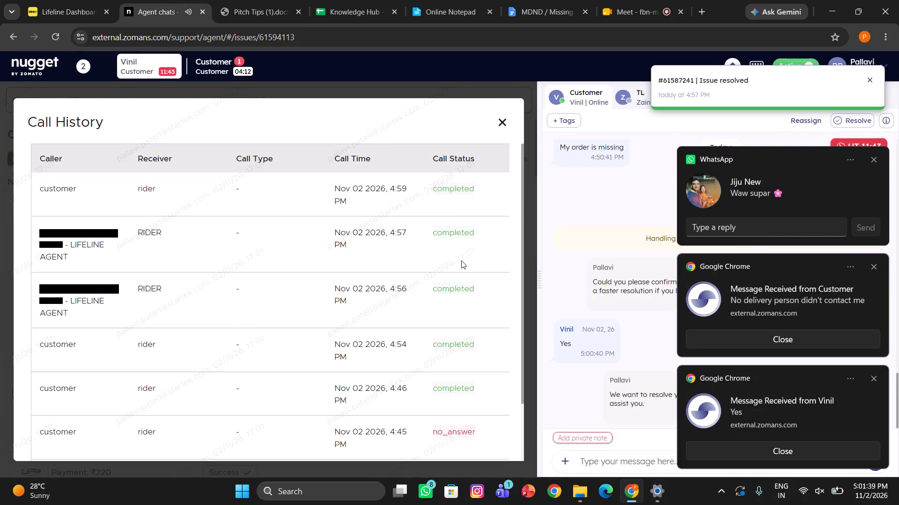
scroll(461, 260, left, 3)
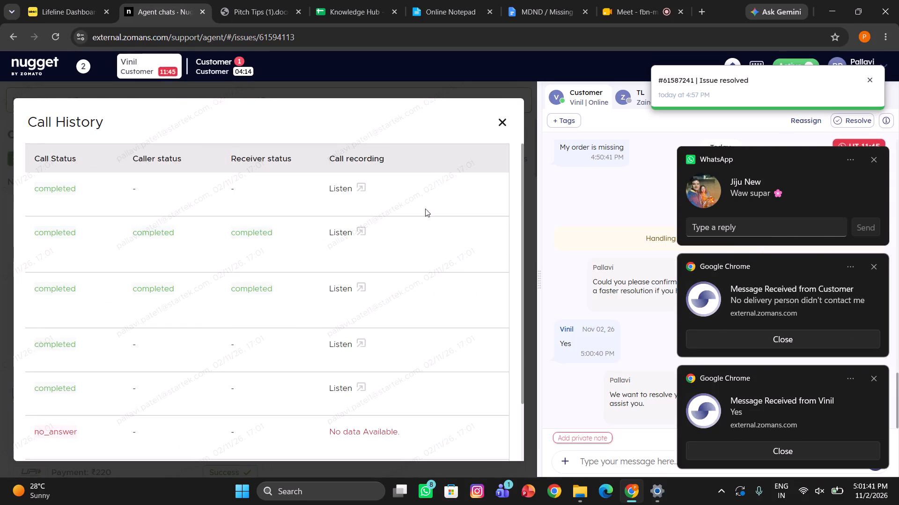
click(359, 189)
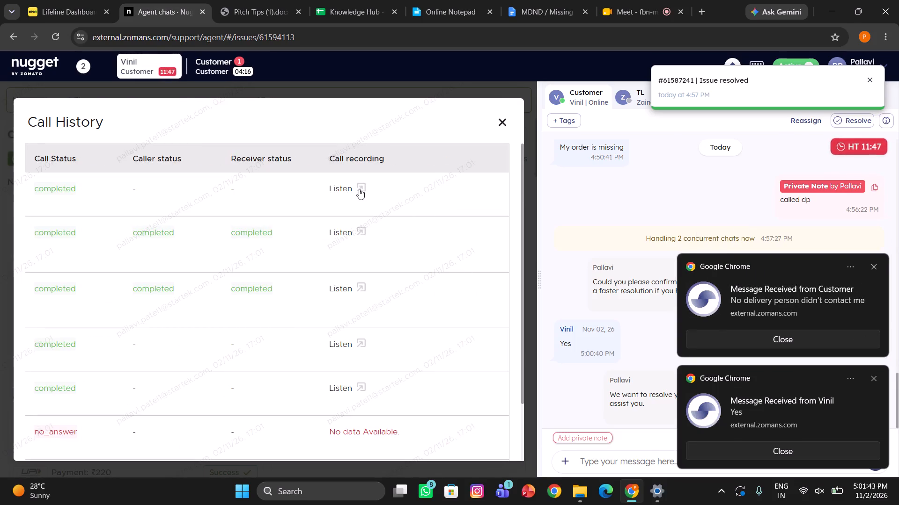
click(345, 193)
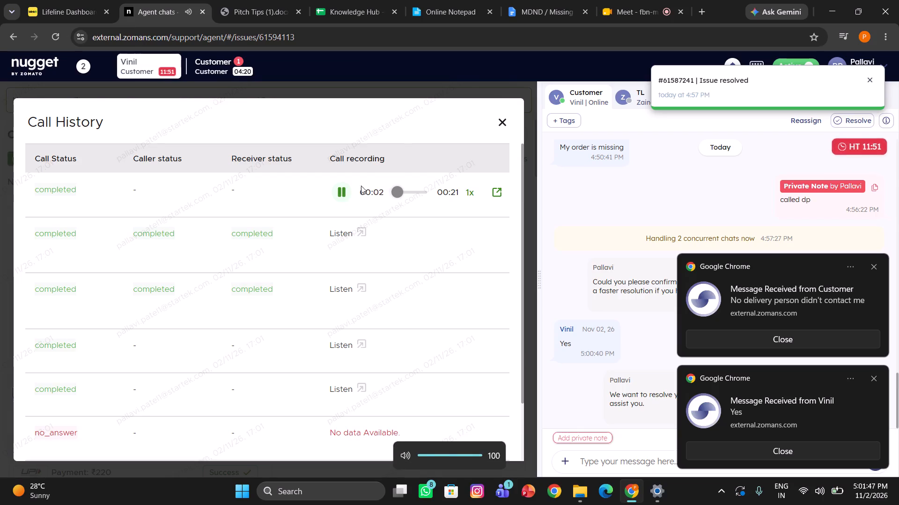
click(413, 191)
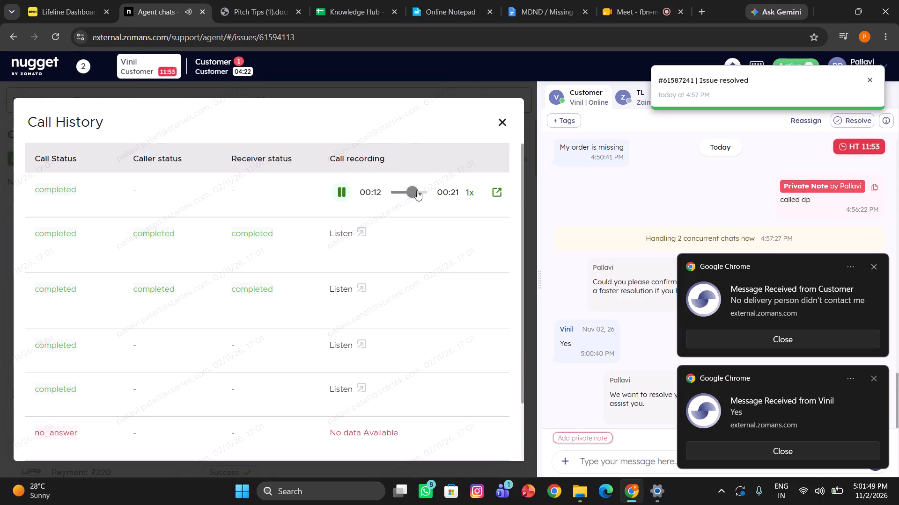
click(505, 117)
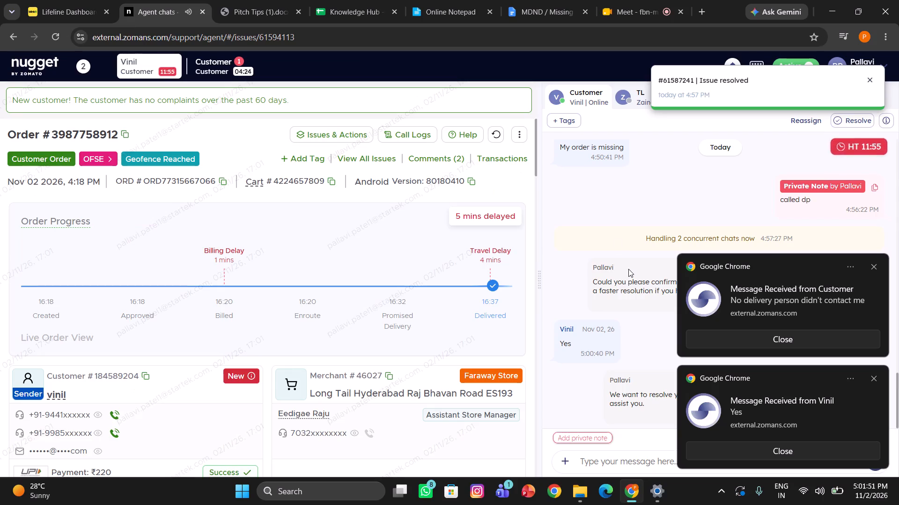
Initiate a call to Vinil's first listed phone number and proceed with Call Anyway.
scroll(628, 269, down, 3)
click(107, 411)
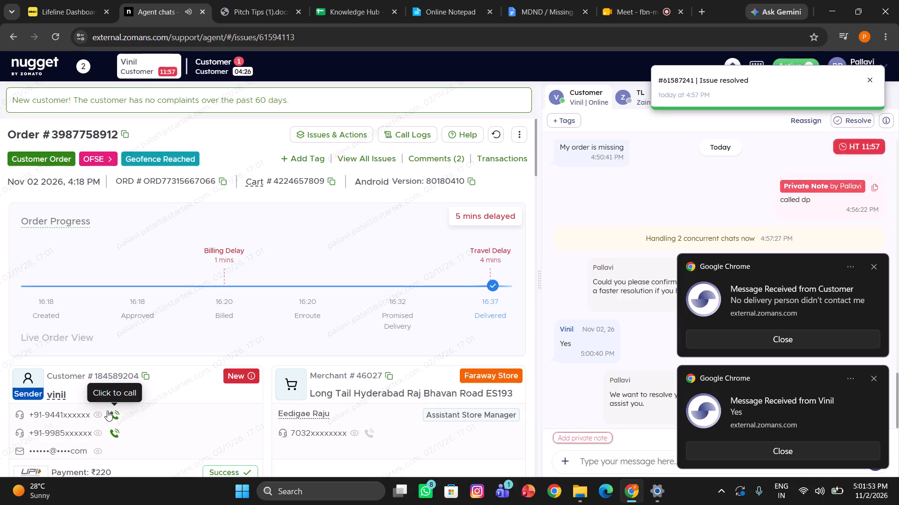
click(495, 355)
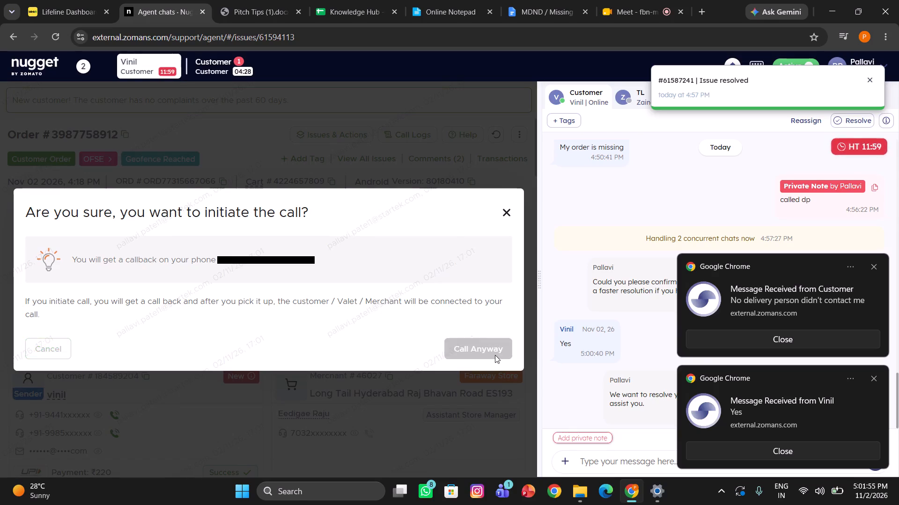
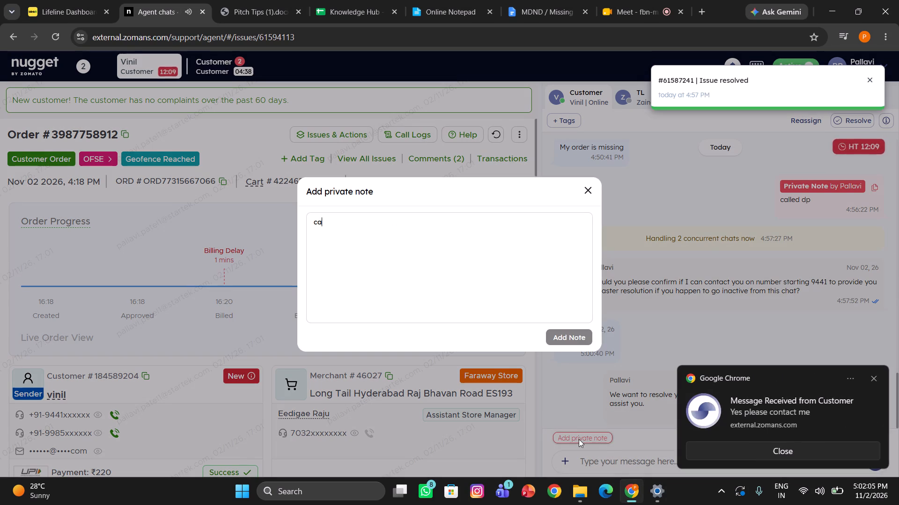
Add a private note reading "called cx" to Vinil's chat.
text(lled cx)
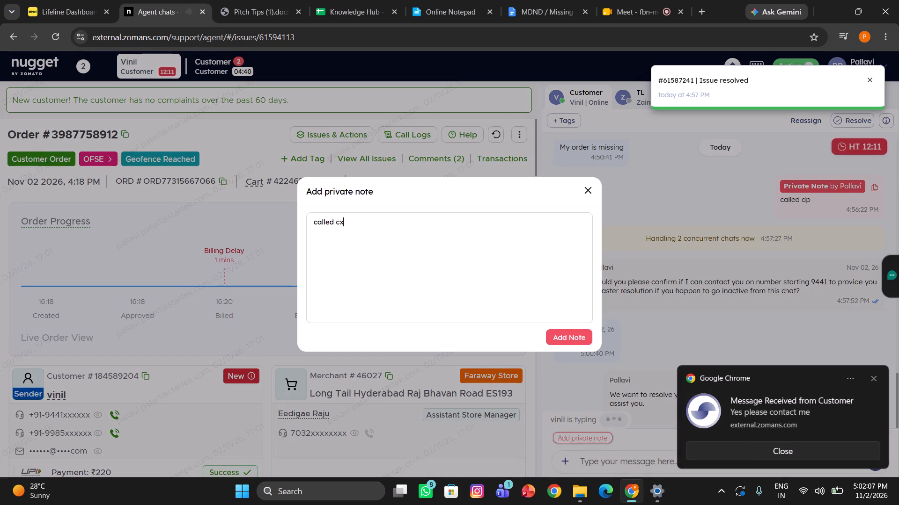
click(568, 331)
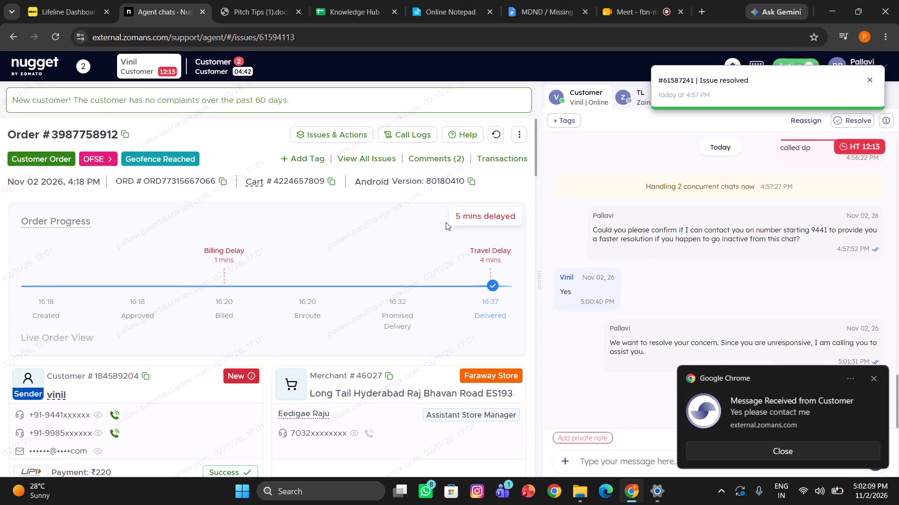
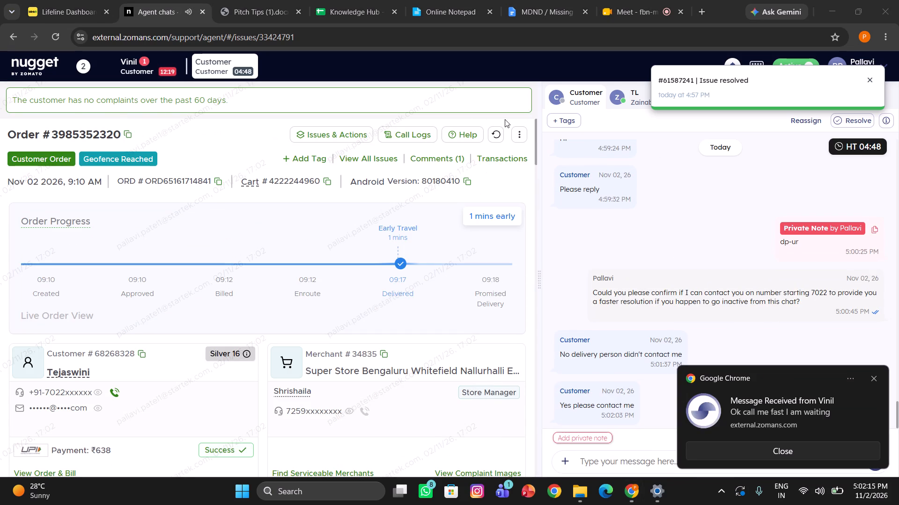
click(422, 127)
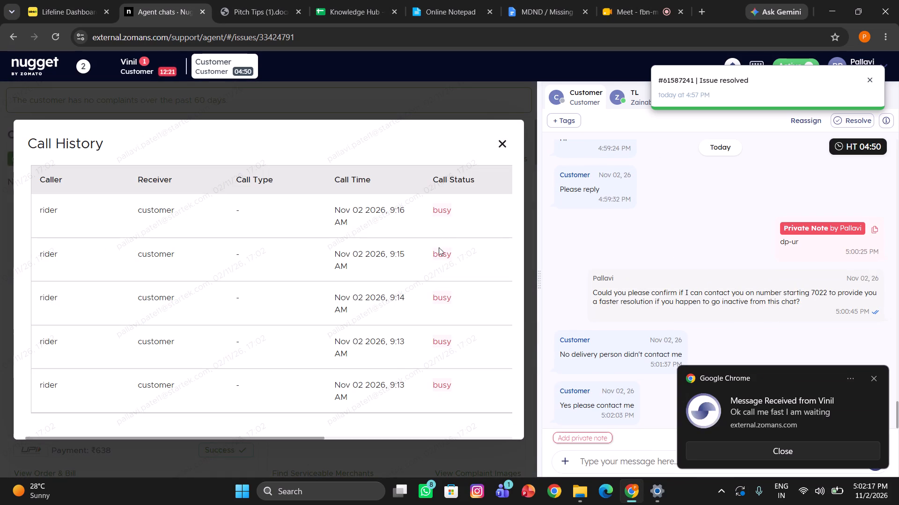
scroll(433, 246, down, 4)
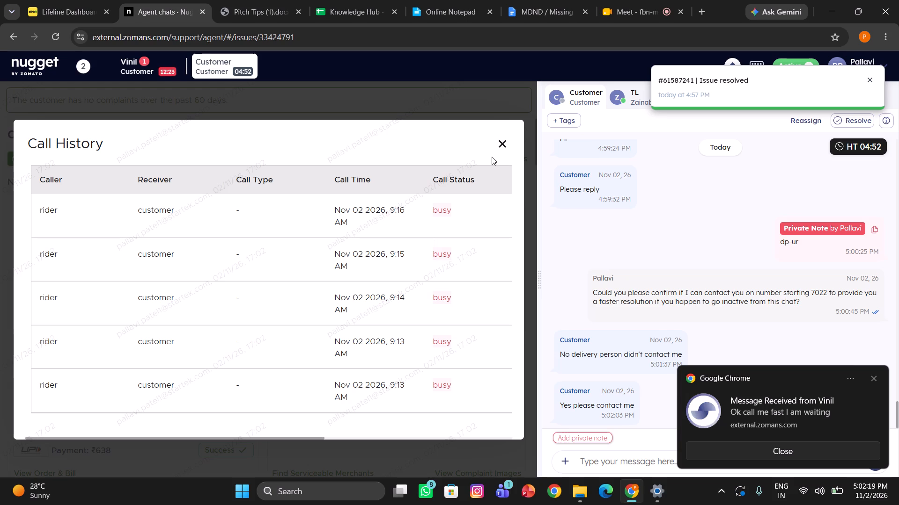
Close the call history of the second customer's order to return to the order details.
click(497, 151)
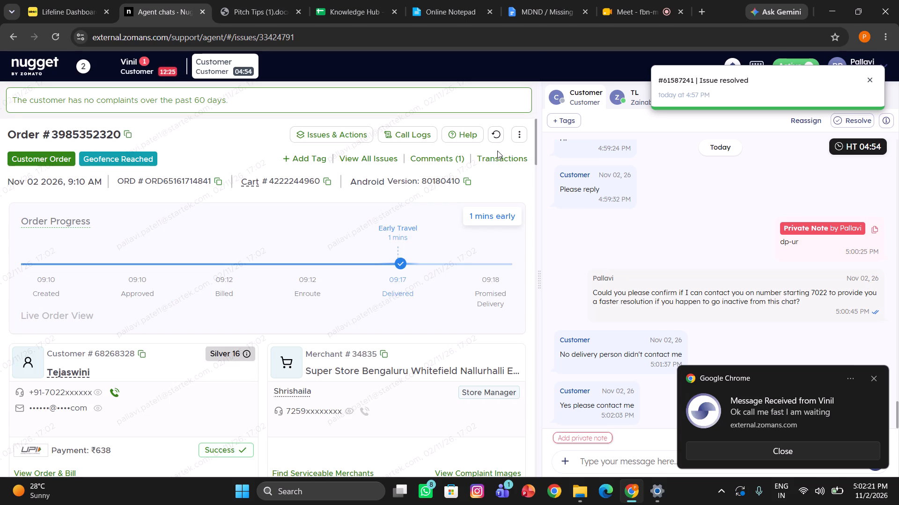
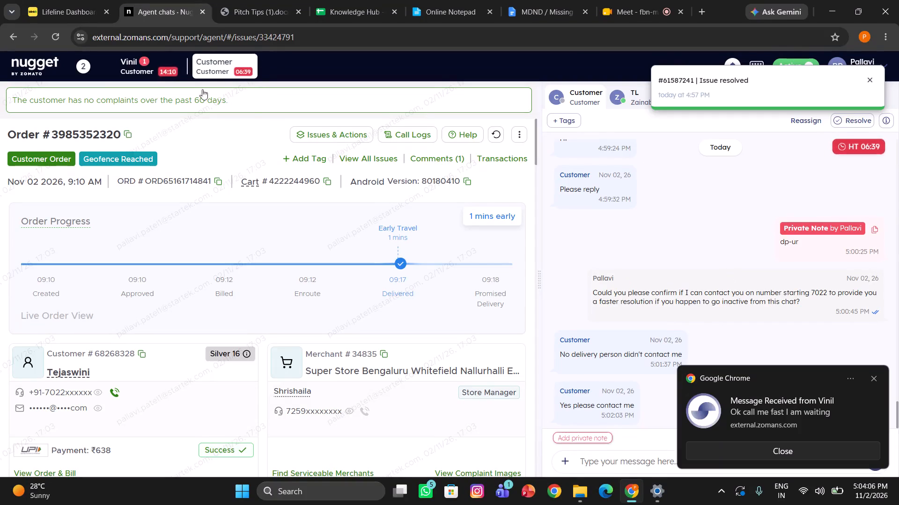
Initiate a call to the rider's listed phone number from the second customer's order and proceed with Call Anyway.
scroll(301, 212, up, 1)
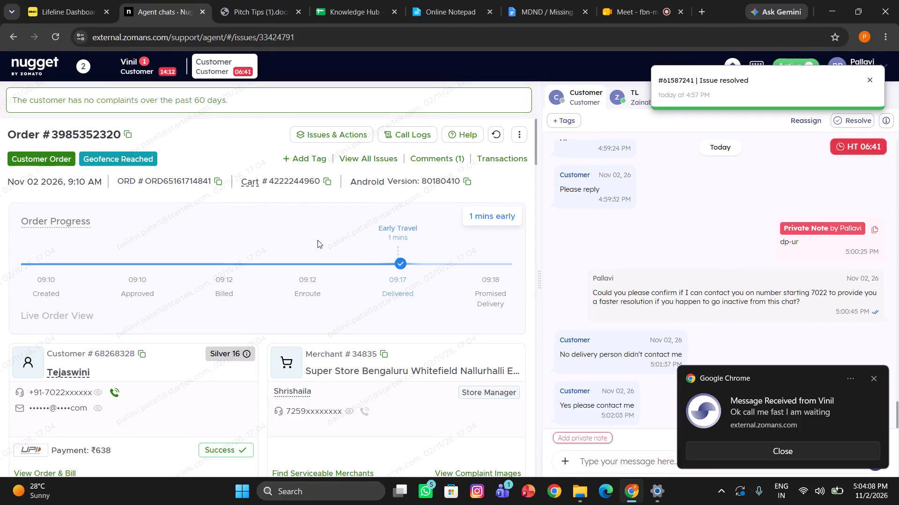
scroll(317, 240, down, 1)
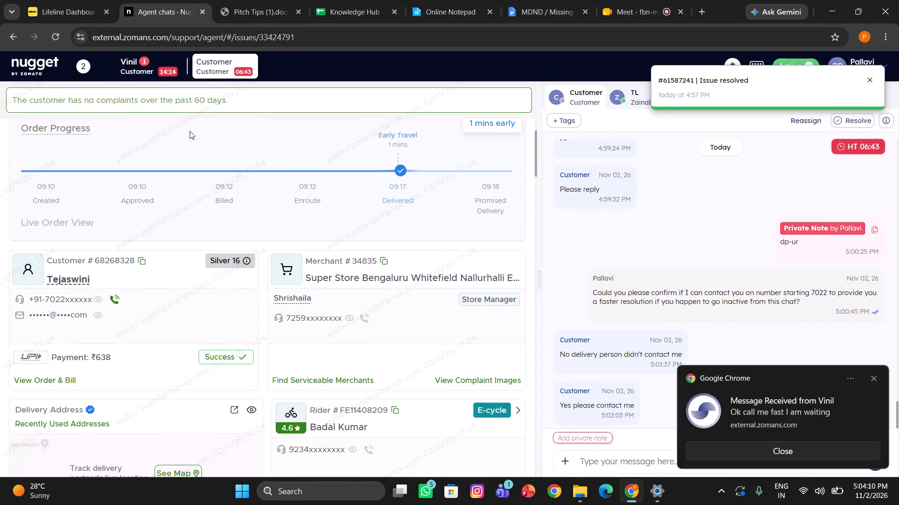
click(372, 451)
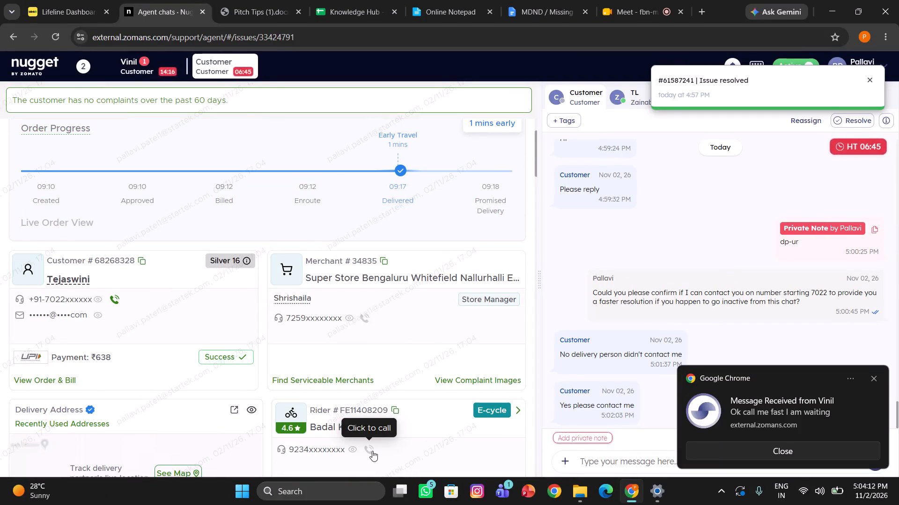
click(484, 353)
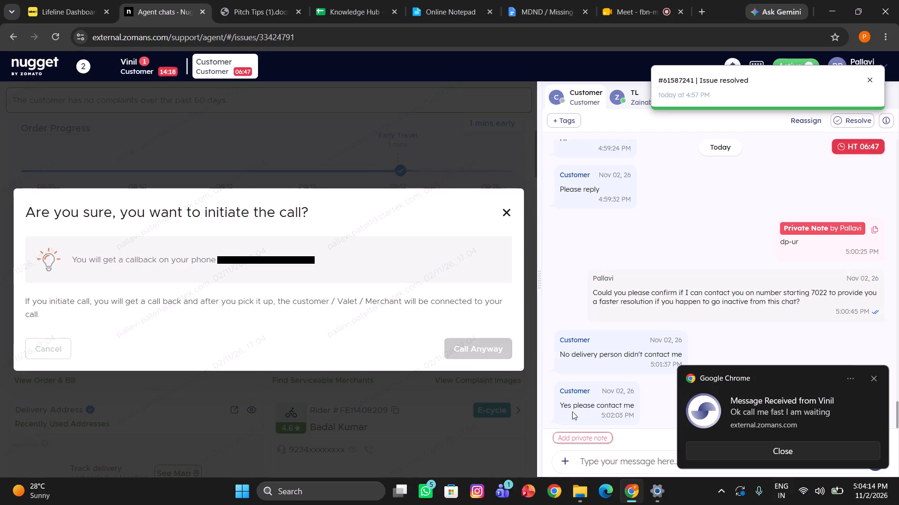
Start a private note in the second customer's chat about the call to the rider, beginning with "called d".
click(565, 440)
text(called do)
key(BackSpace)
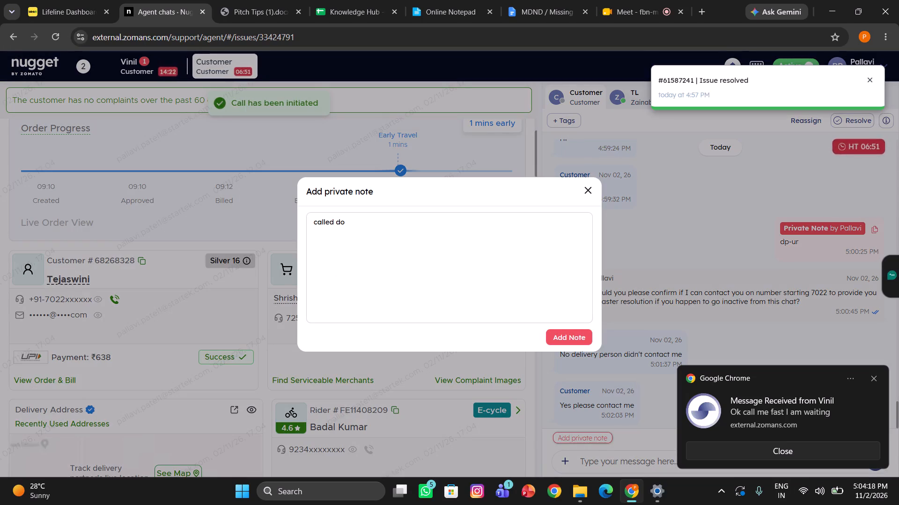
Add the private note "called dp" to the active customer's missing-order chat.
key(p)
click(547, 332)
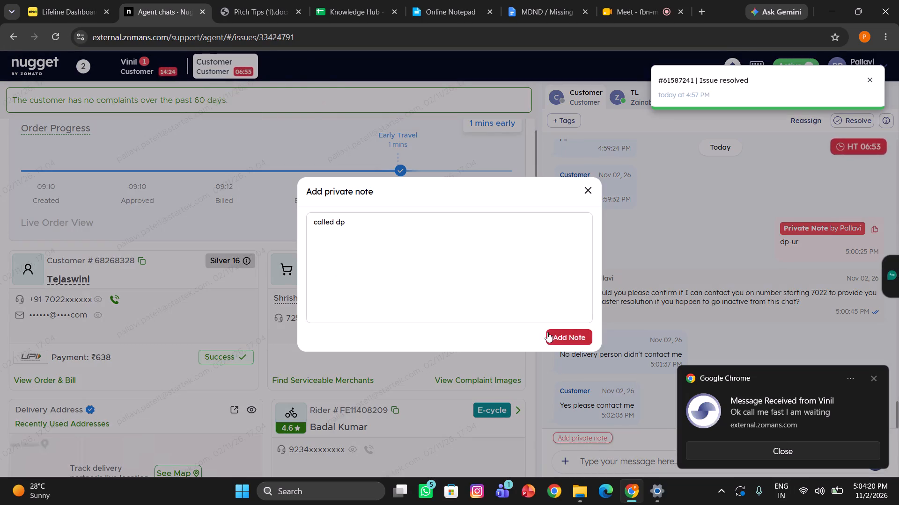
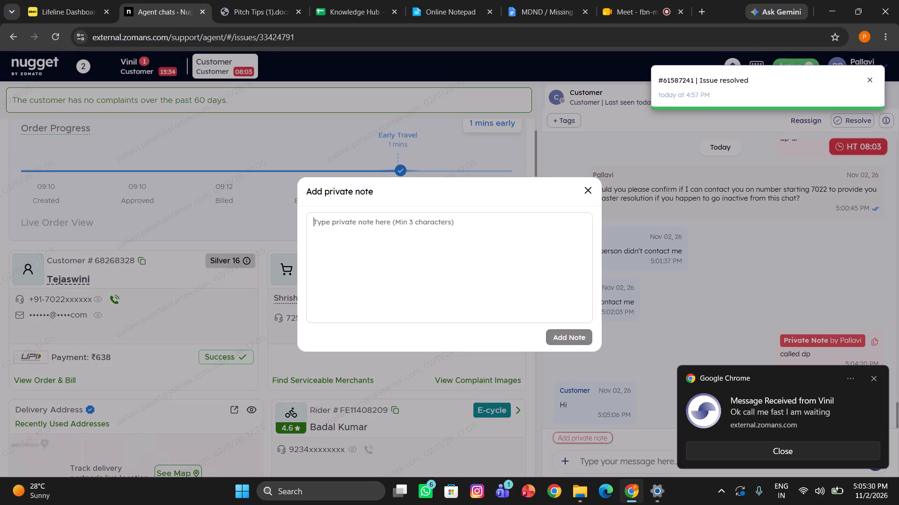
Add the private note "dp-ur" to the active customer's missing-order chat.
text(p-ur)
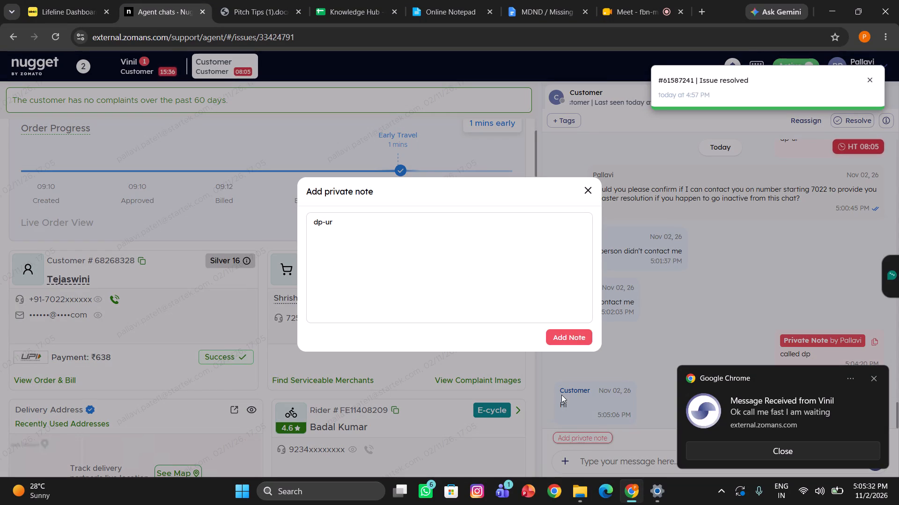
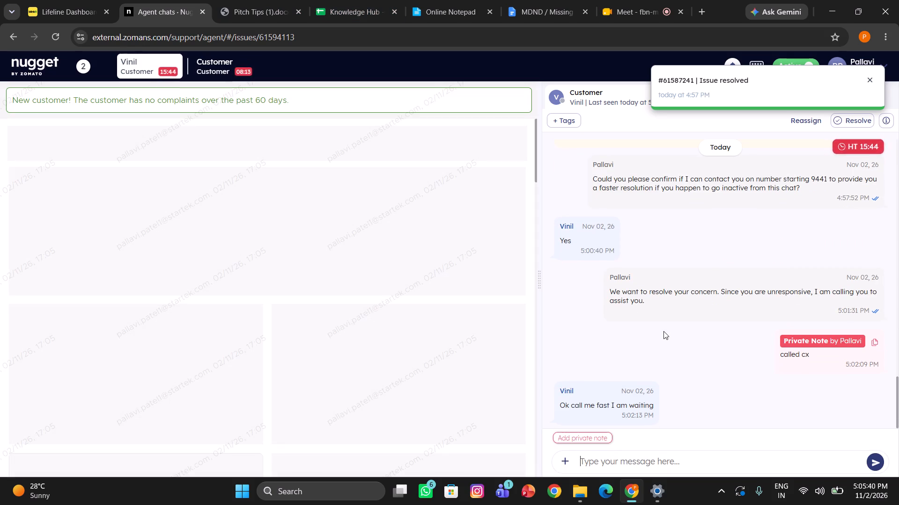
Dismiss the issue-resolved notification and call the active customer on the first listed contact number.
click(874, 87)
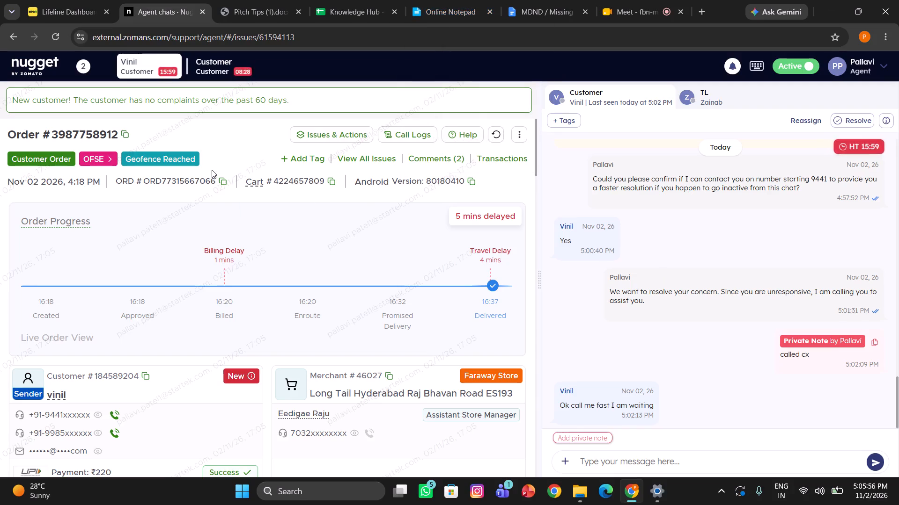
scroll(348, 250, down, 2)
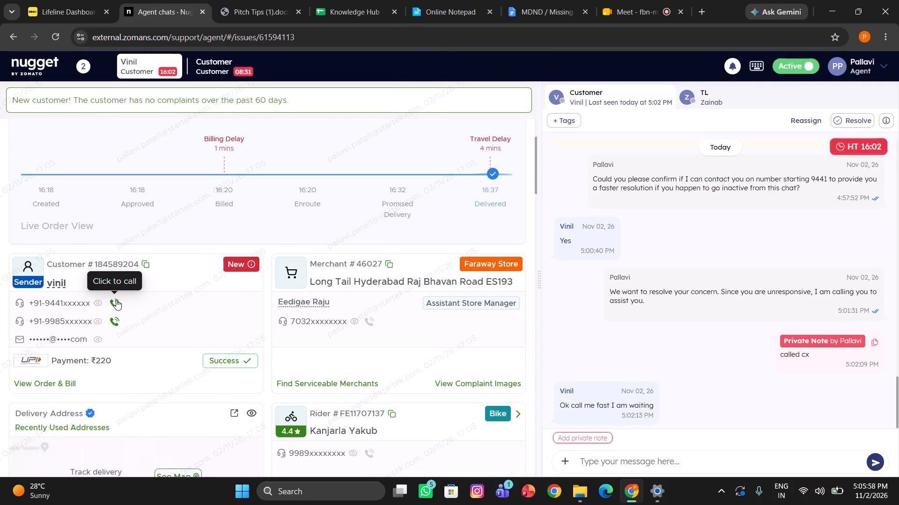
click(116, 300)
click(482, 351)
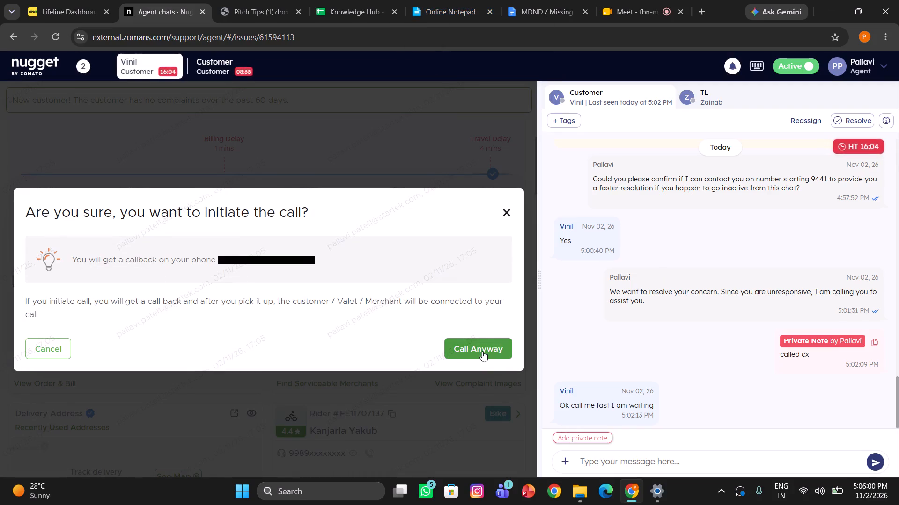
Add the private note "called cx" to the active customer's missing-order chat.
scroll(769, 298, up, 4)
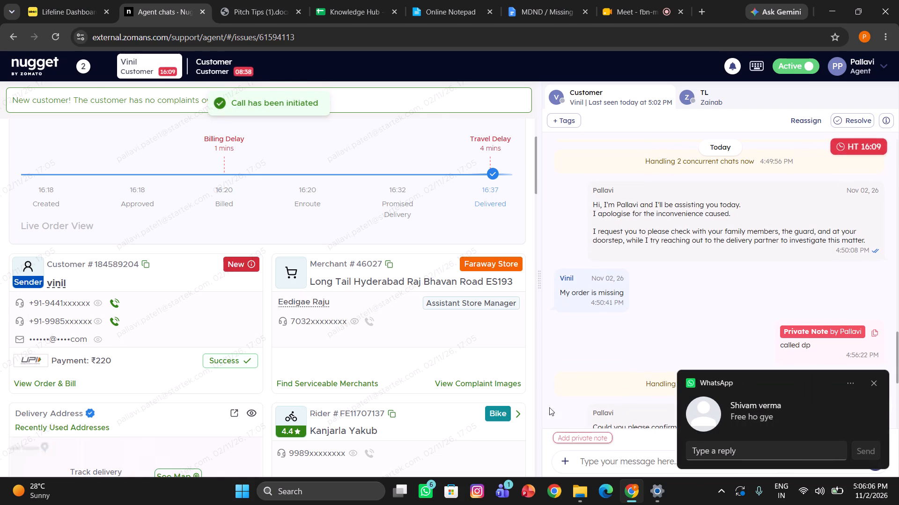
click(575, 435)
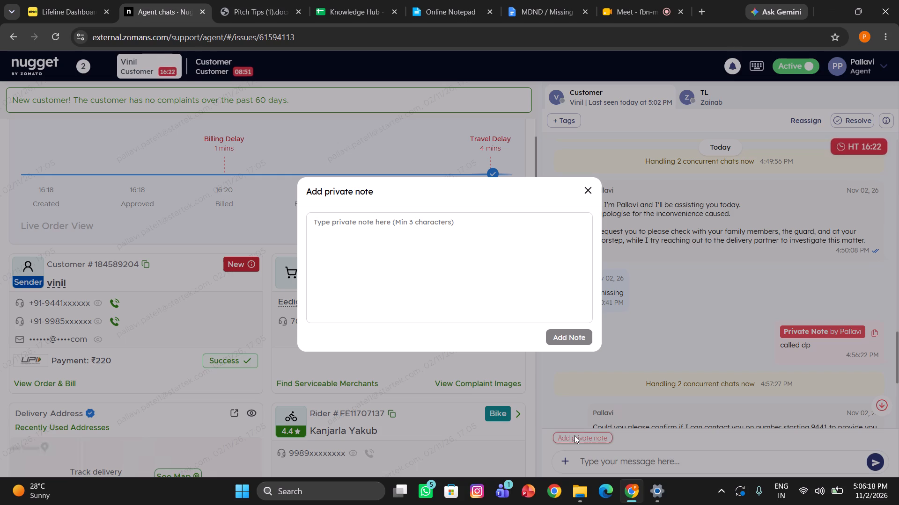
text(called d)
key(p)
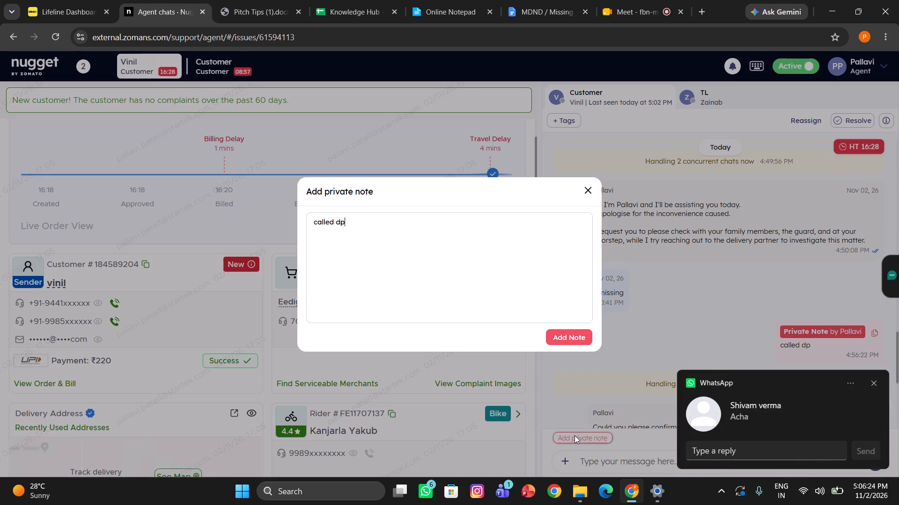
key(BackSpace)
key(BackSpace)
text(cx)
click(571, 334)
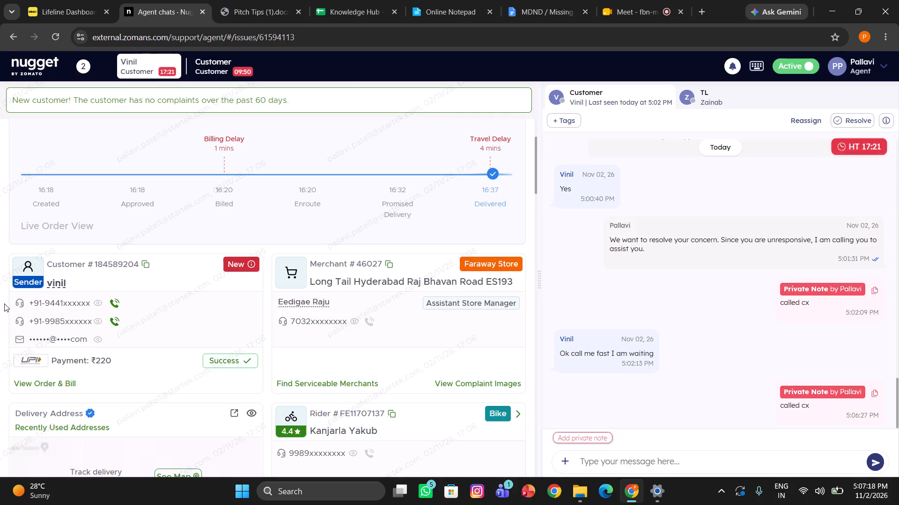
Request another call to the active customer on the first listed contact number.
click(112, 299)
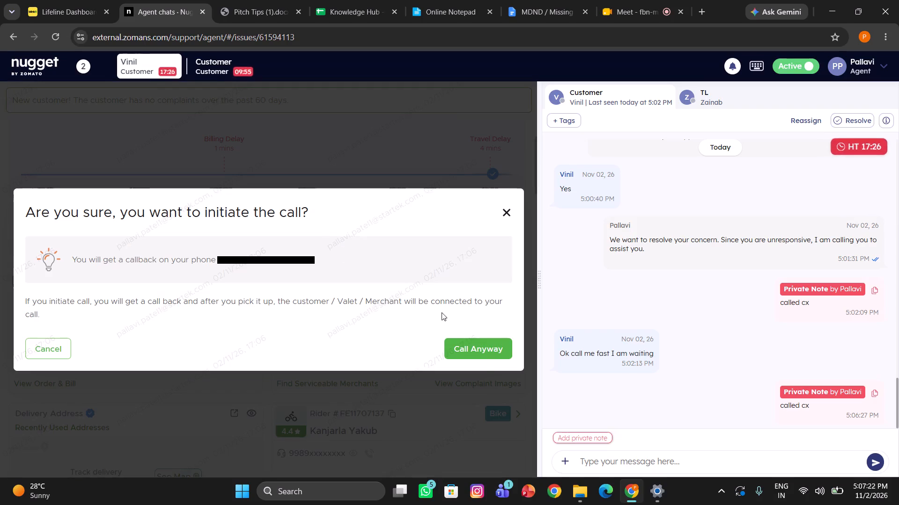
Place another call to the active customer.
click(483, 356)
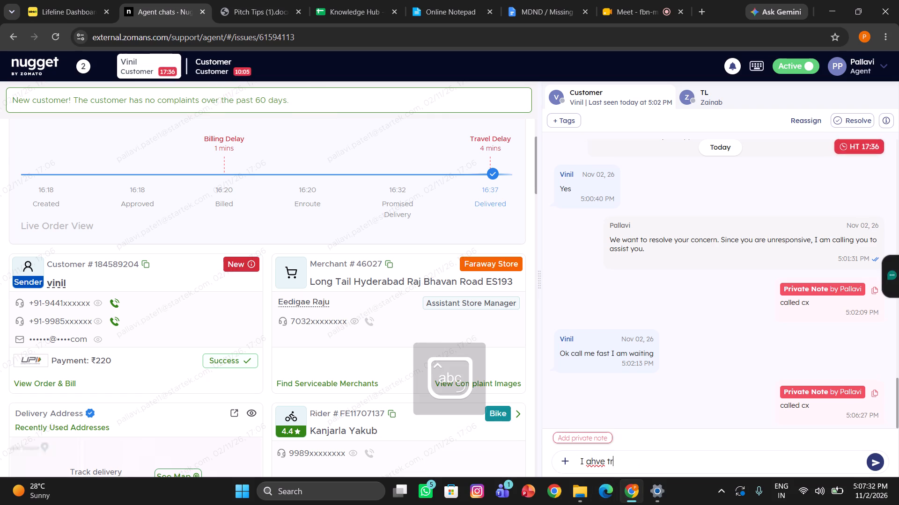
Draft a reply telling the active customer that calls went unanswered and, based on the update, a refund can be offered.
key(BackSpace)
key(BackSpace)
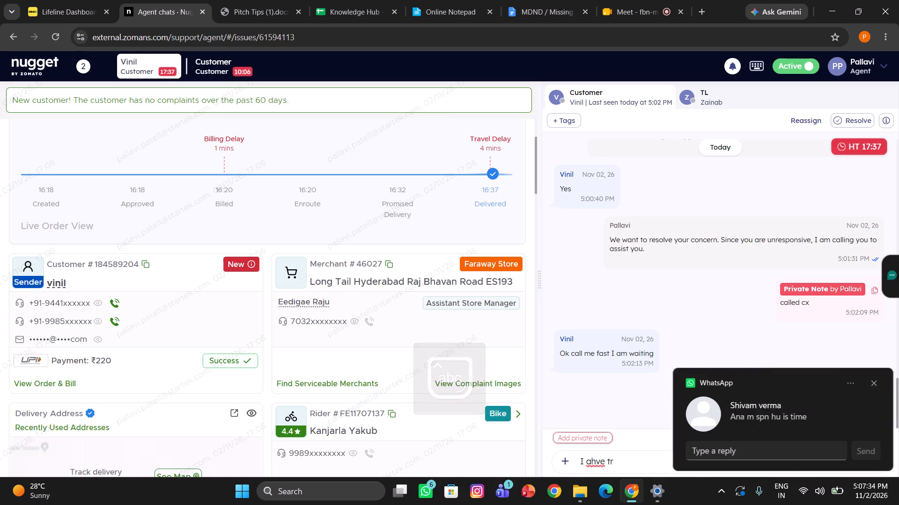
key(BackSpace)
key(BackSpace)
key(BackSpace)
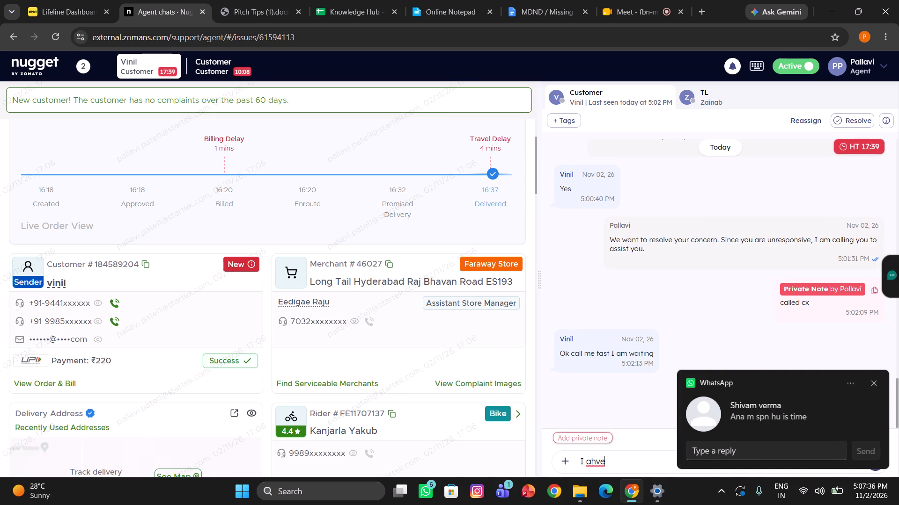
key(BackSpace)
key(BackSpace)
key(BackSpace)
key(BackSpace)
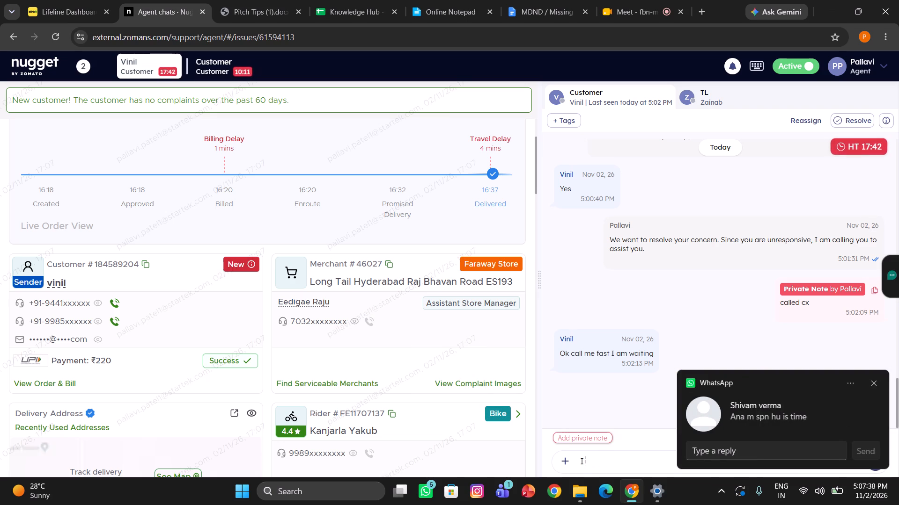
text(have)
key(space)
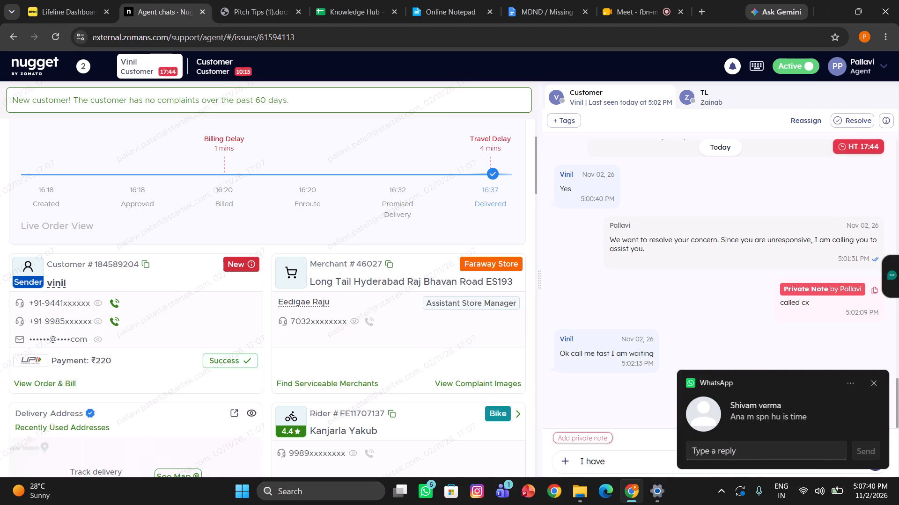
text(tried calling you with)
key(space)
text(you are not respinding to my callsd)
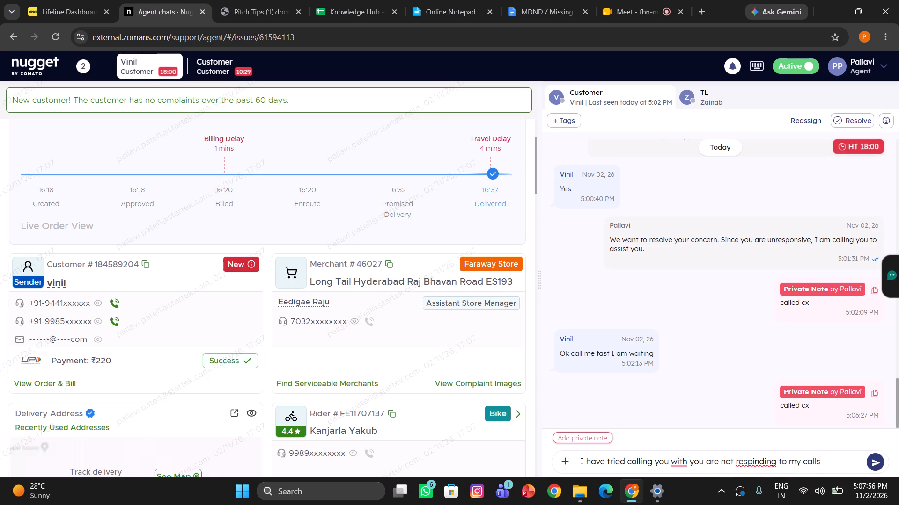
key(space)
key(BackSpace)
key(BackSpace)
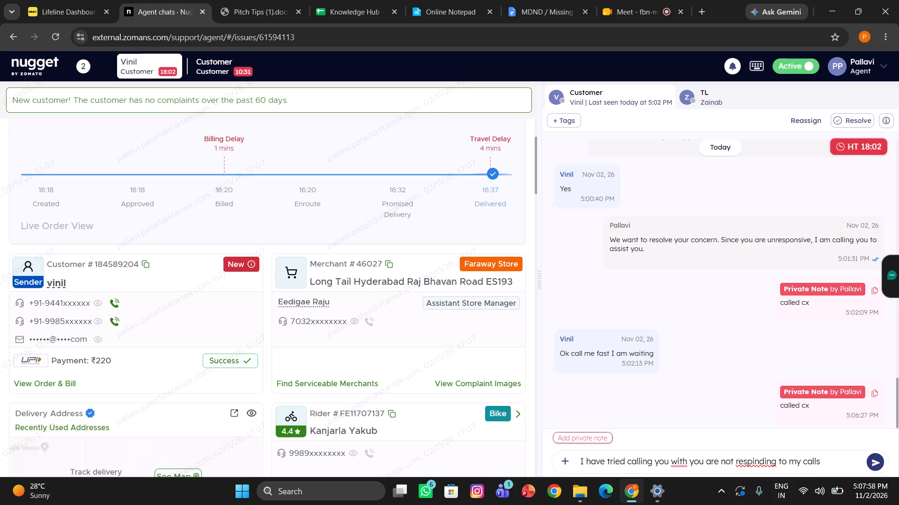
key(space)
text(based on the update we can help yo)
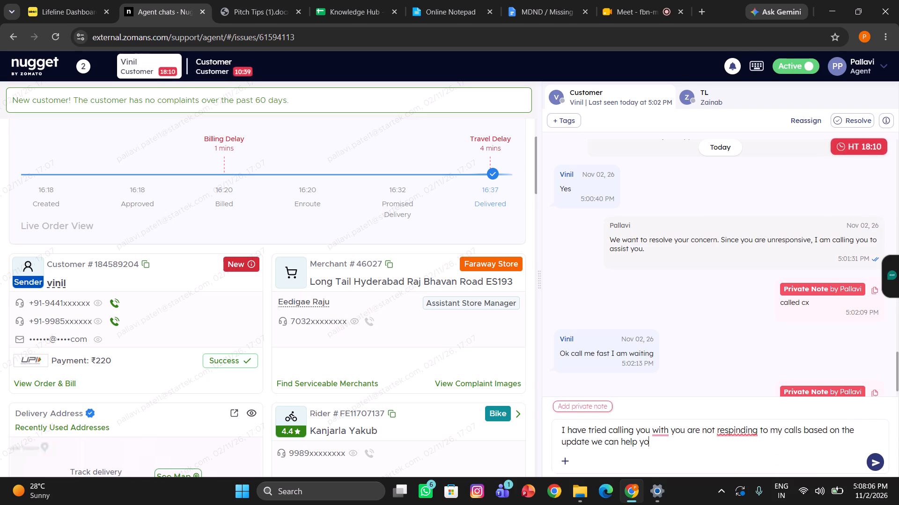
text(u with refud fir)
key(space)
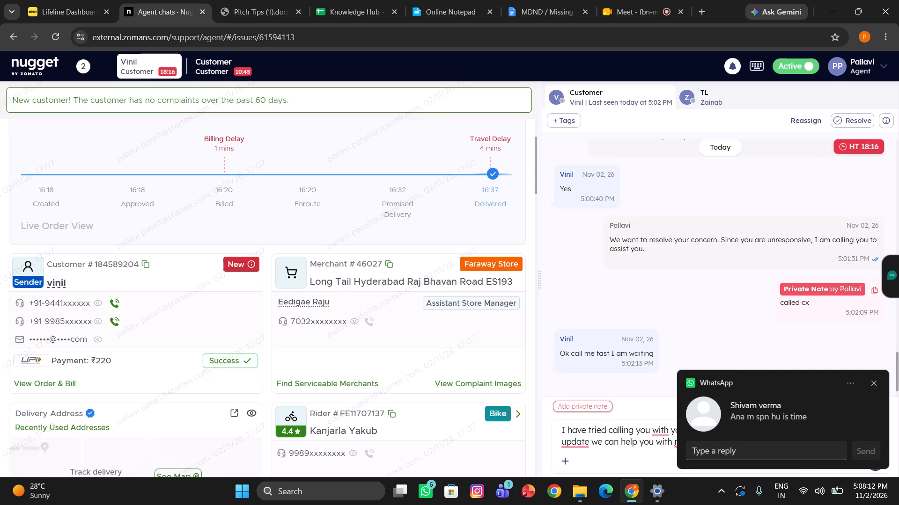
click(878, 382)
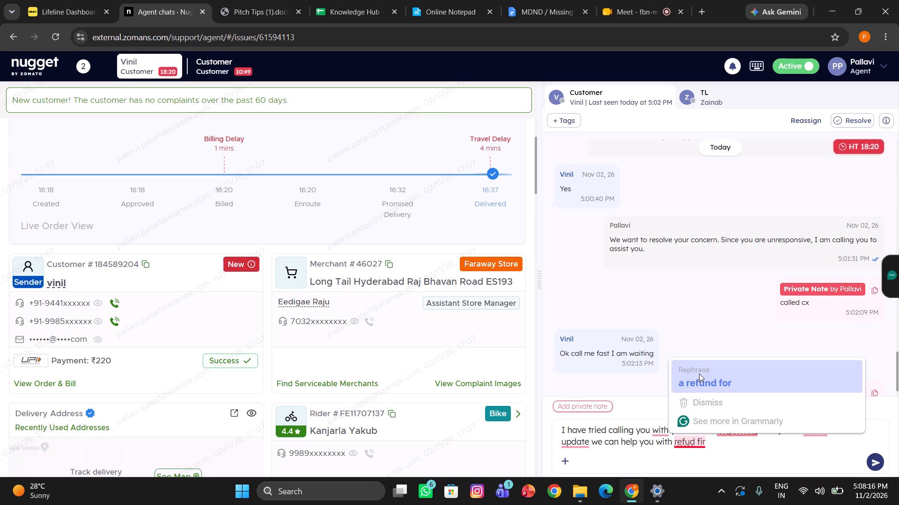
click(699, 374)
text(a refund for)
Open the Missing Item view for the active customer's order to check the ordered item's availability.
scroll(347, 188, up, 6)
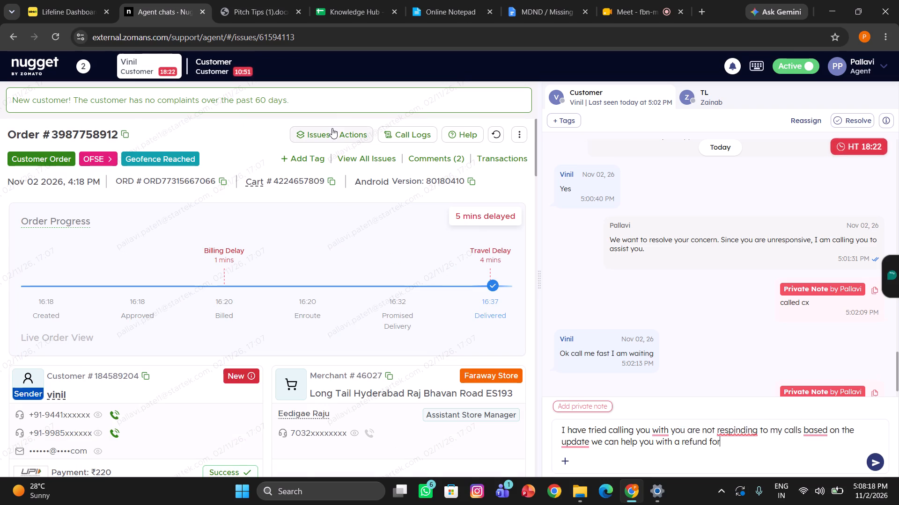
click(332, 128)
click(408, 161)
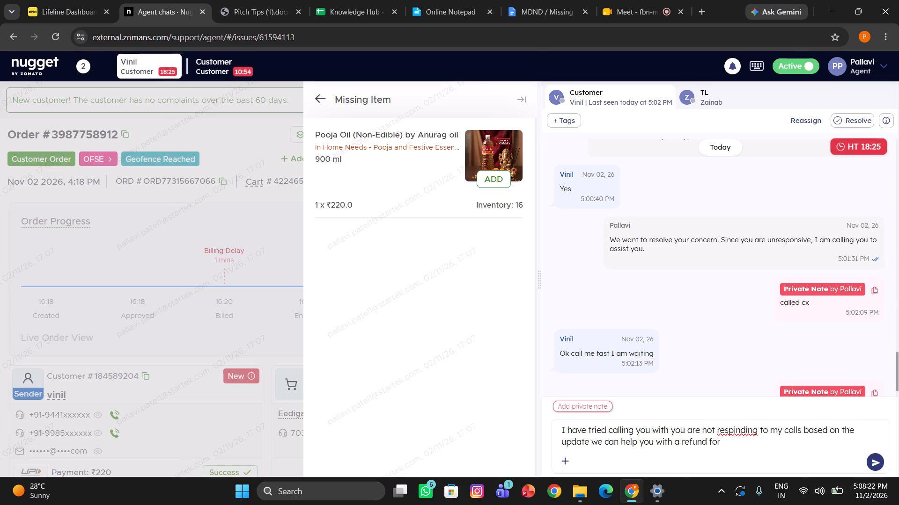
Change the offer in the draft reply from a refund to a redelivery and end the sentence there.
drag(706, 439, 691, 440)
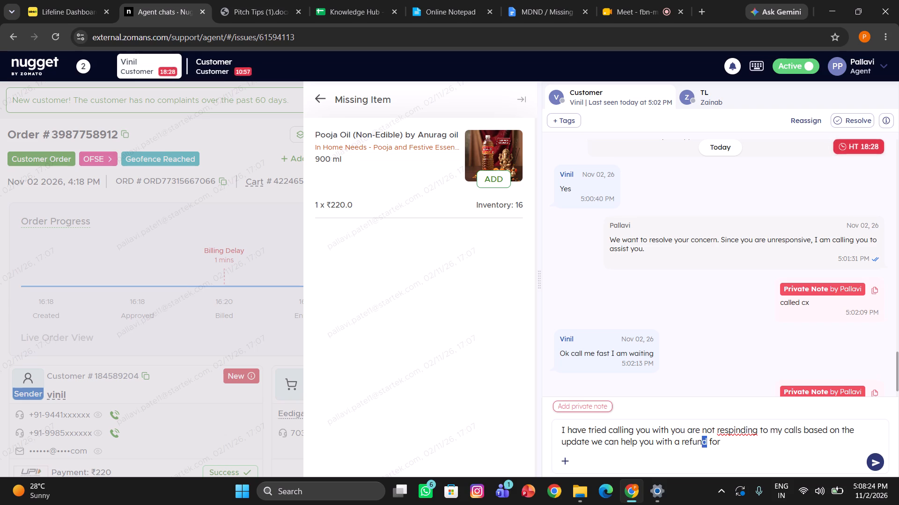
drag(691, 440, 688, 440)
key(BackSpace)
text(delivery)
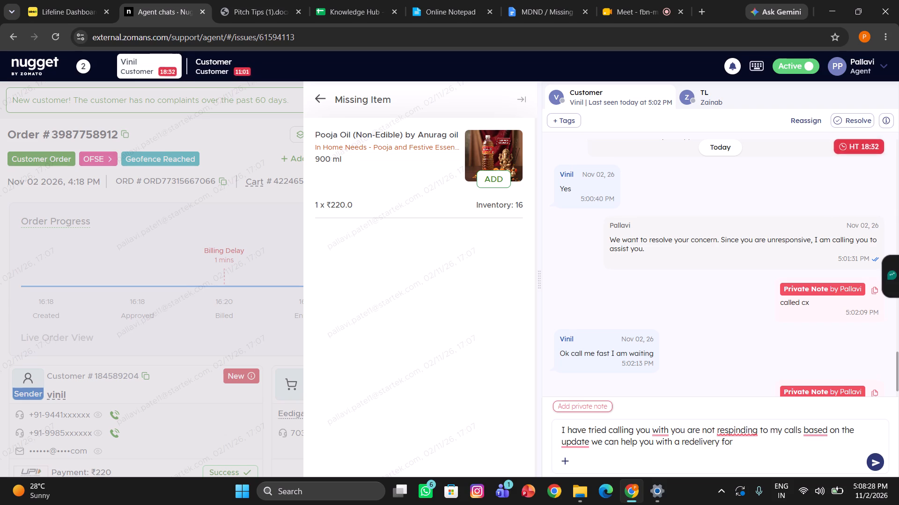
click(739, 445)
key(BackSpace)
key(BackSpace)
key(BackSpace)
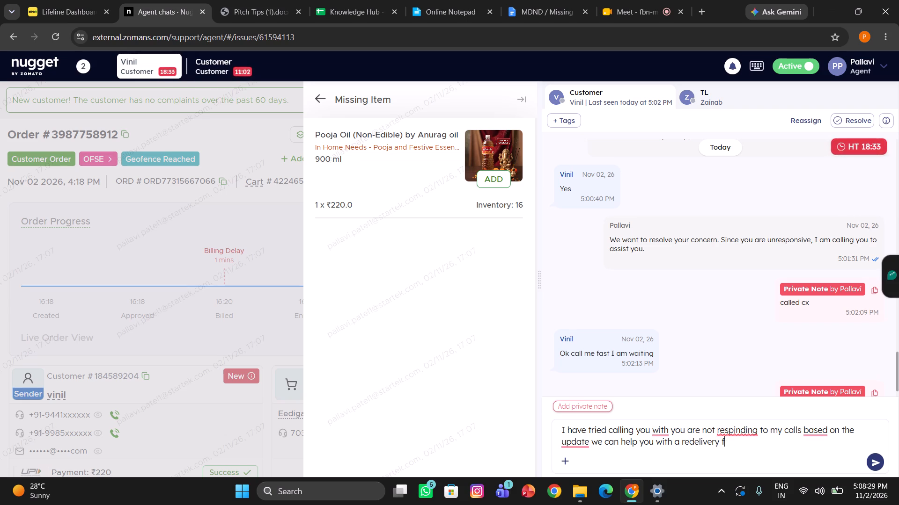
key(BackSpace)
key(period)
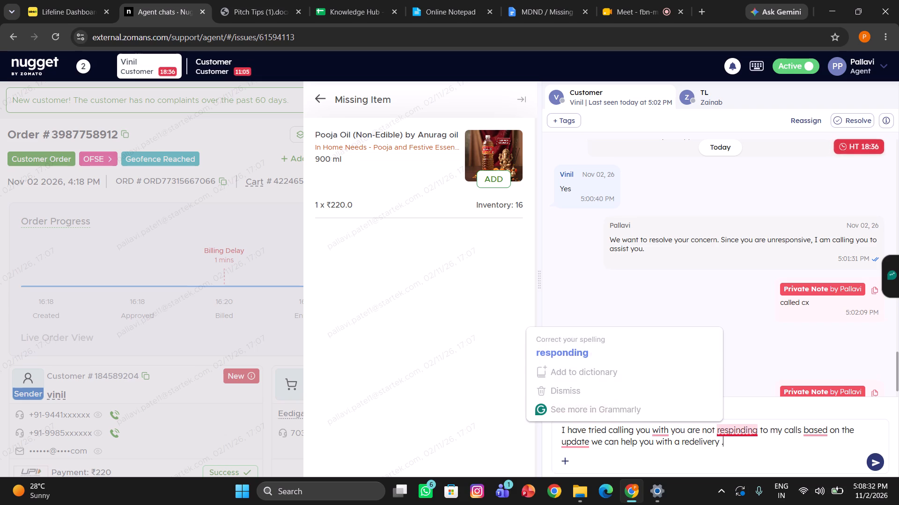
Correct and send the reply: "I have tried calling you, but you are not responding. Based on the update, we can help you with a redelivery.".
click(648, 344)
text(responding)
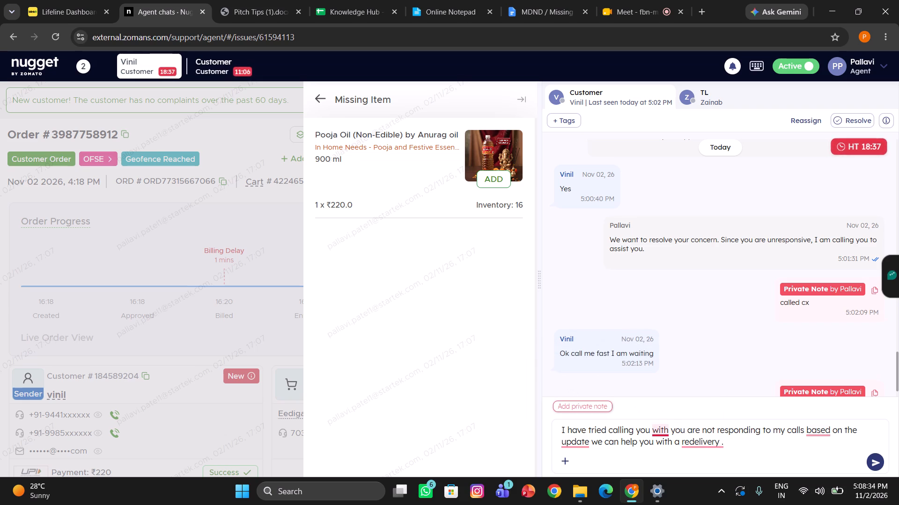
click(663, 355)
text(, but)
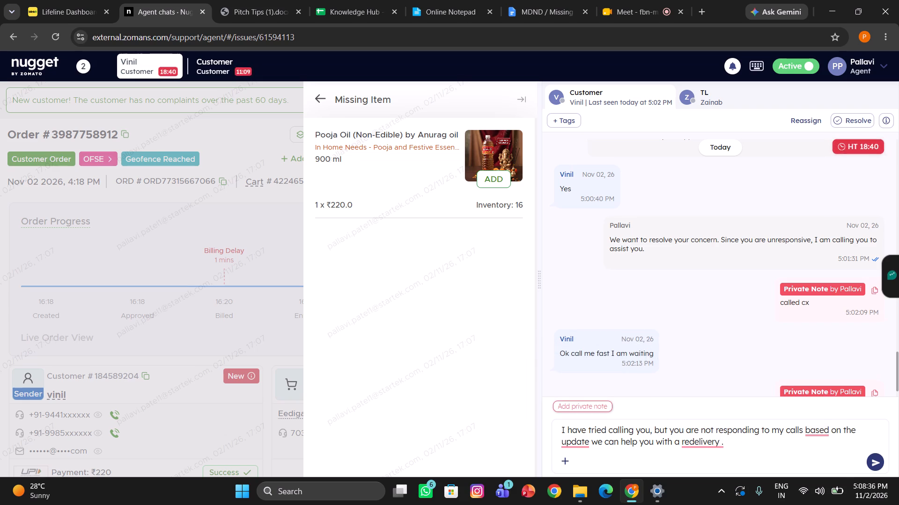
click(684, 348)
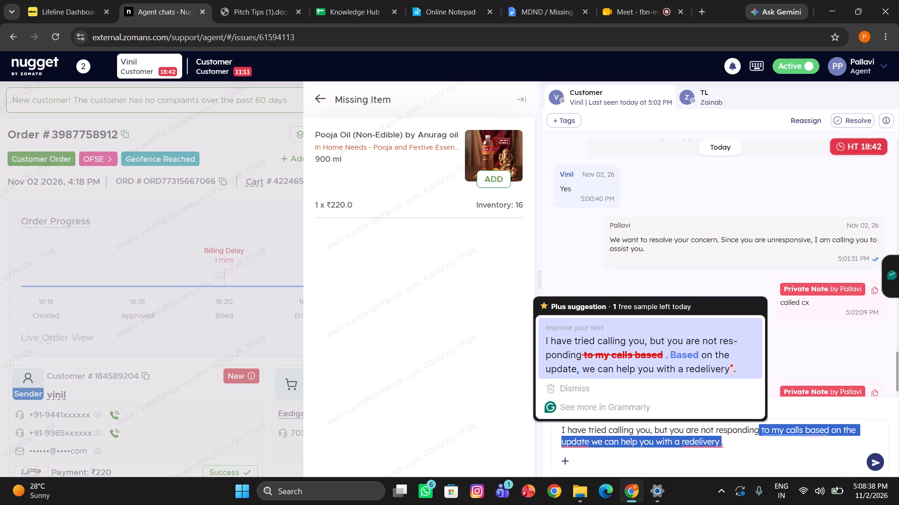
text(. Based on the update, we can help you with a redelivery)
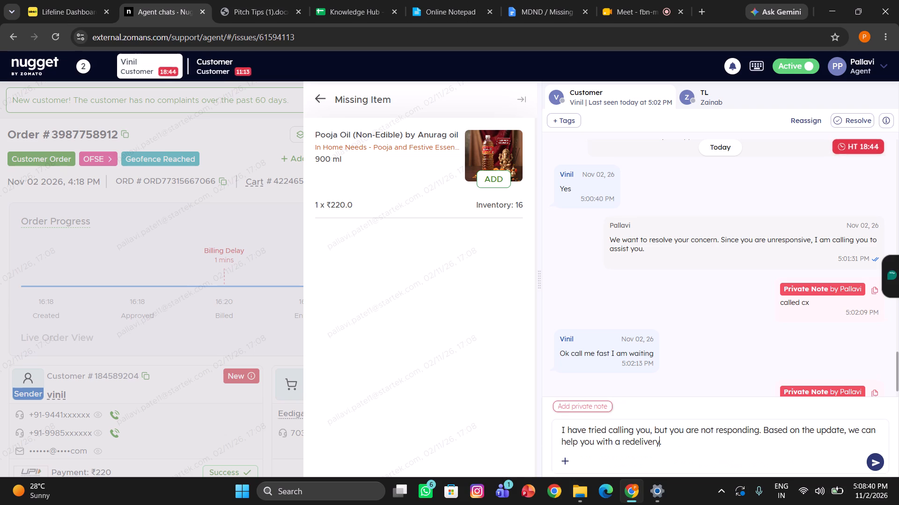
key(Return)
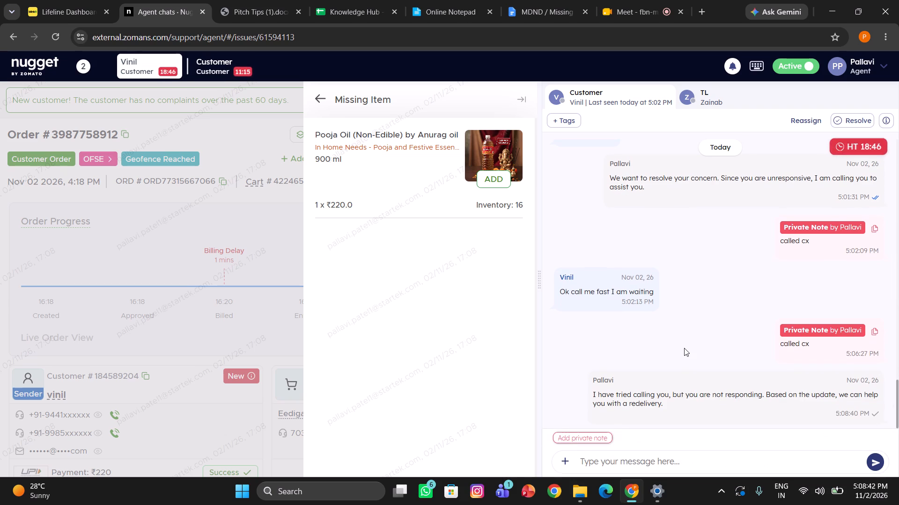
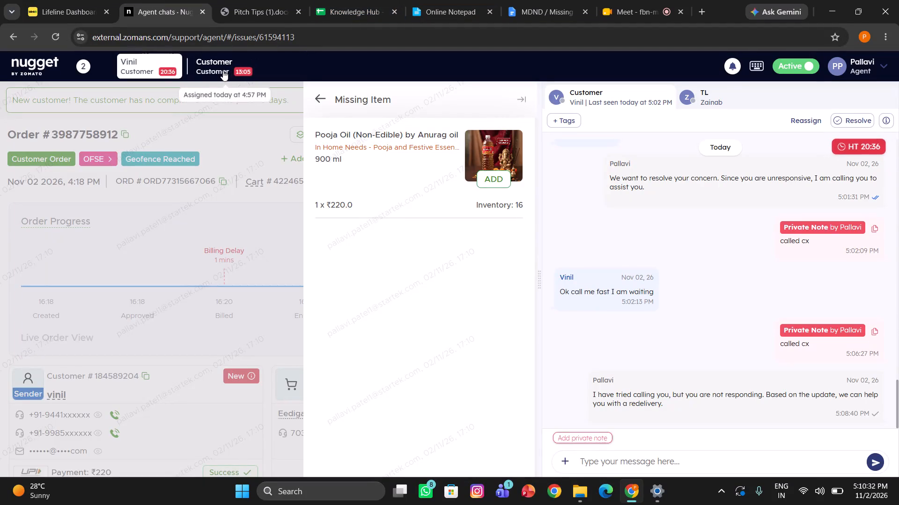
Switch to the other open customer's chat and add the private note "called cx" to it.
click(223, 71)
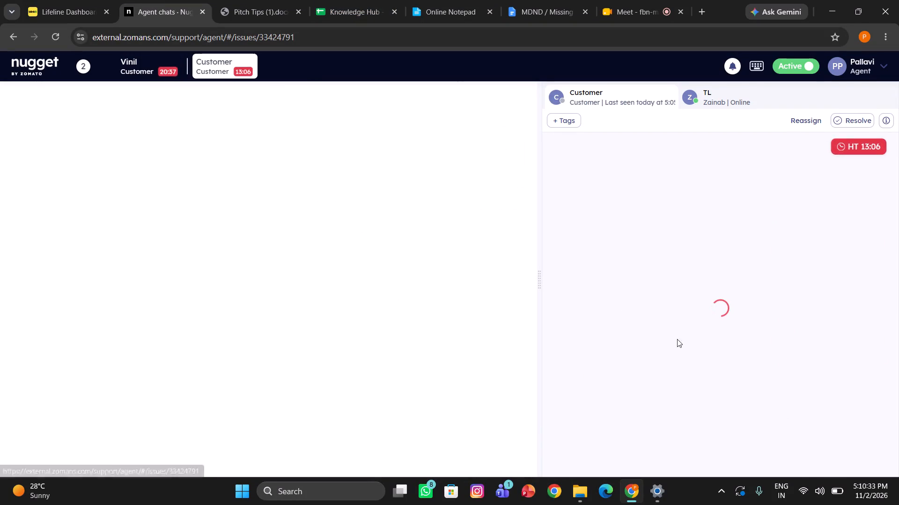
click(589, 440)
text(called cx)
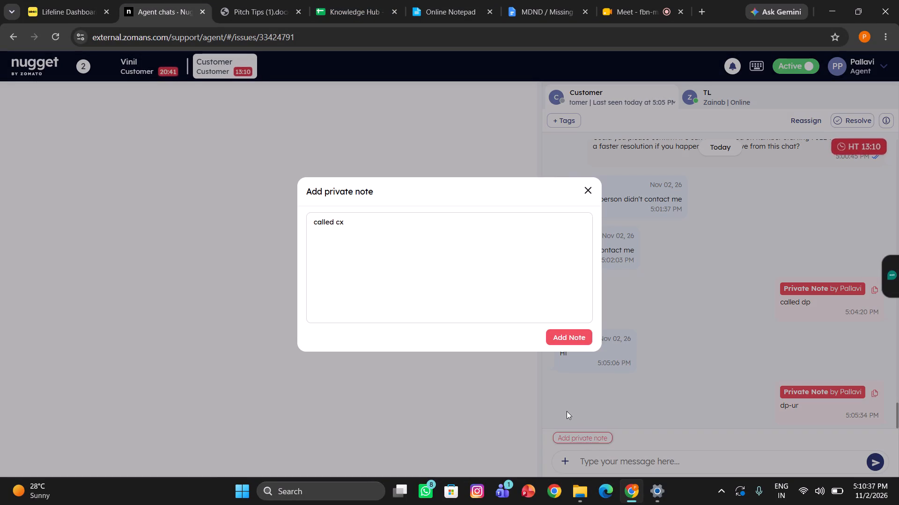
click(561, 339)
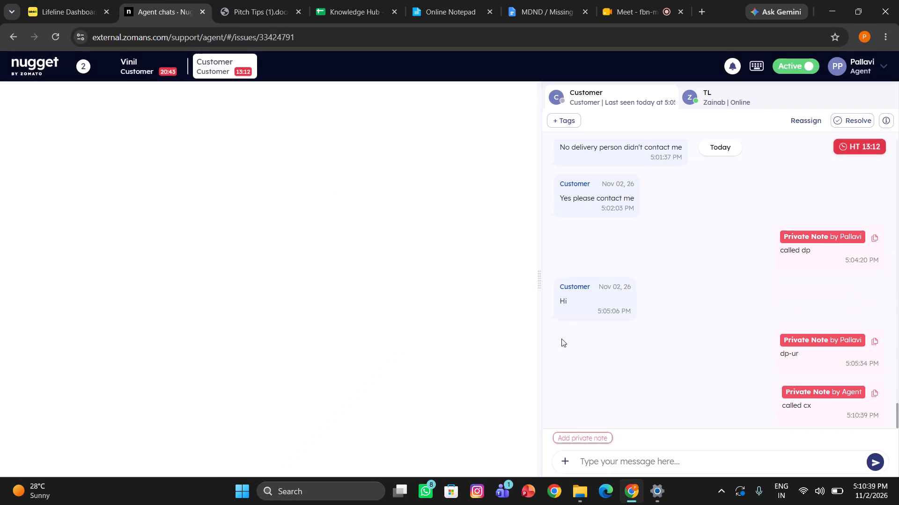
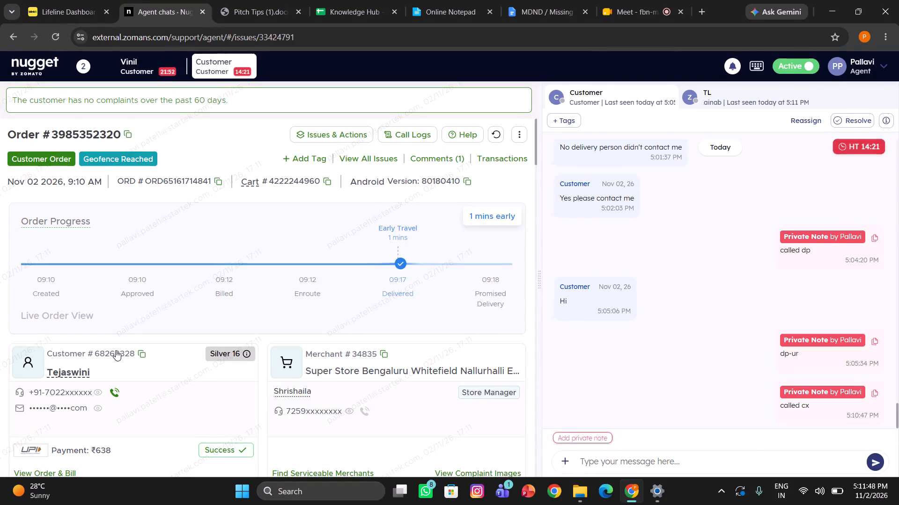
Place a call to the customer of the open order using the phone number in the customer details.
click(114, 396)
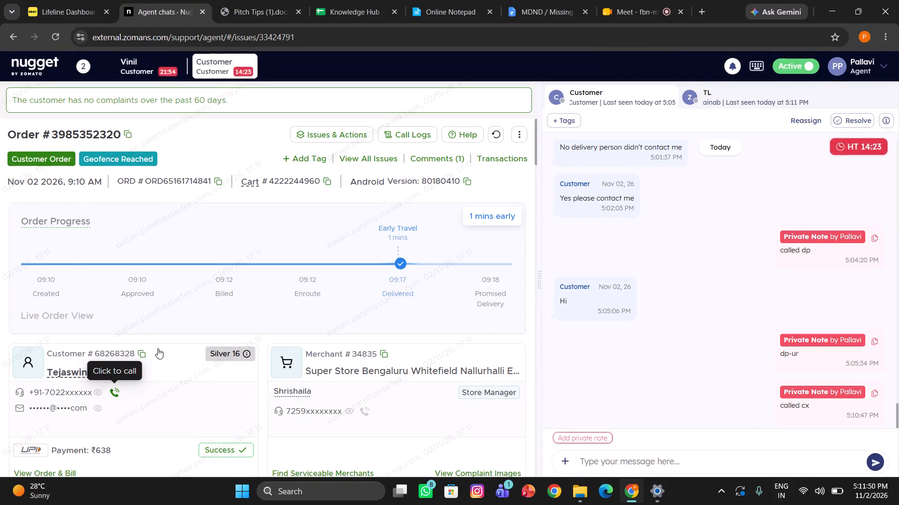
Confirm initiating the call to the customer of the open order.
click(465, 357)
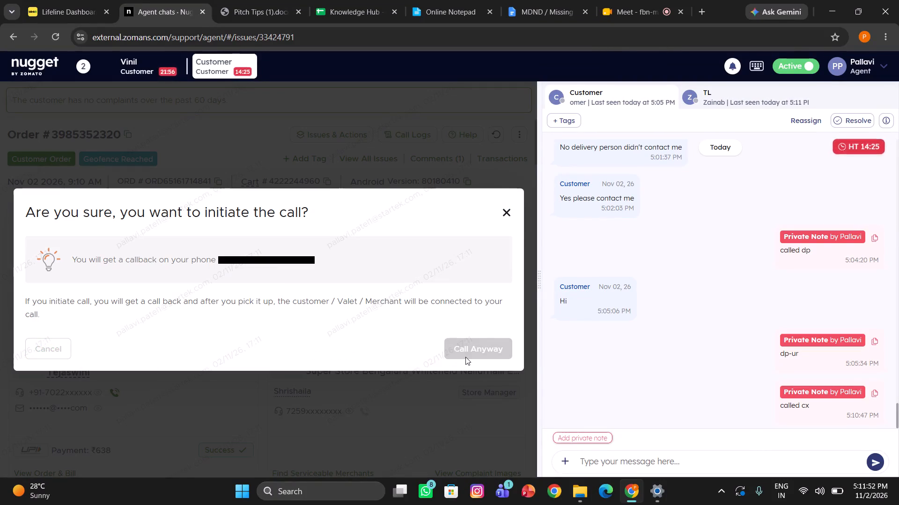
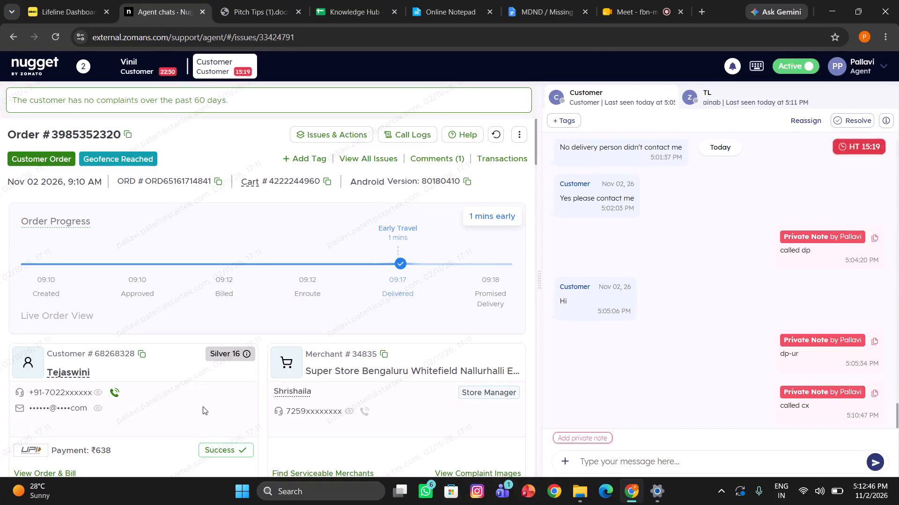
Place another call to the customer of the open order, going ahead with the callback to the agent's phone.
click(112, 390)
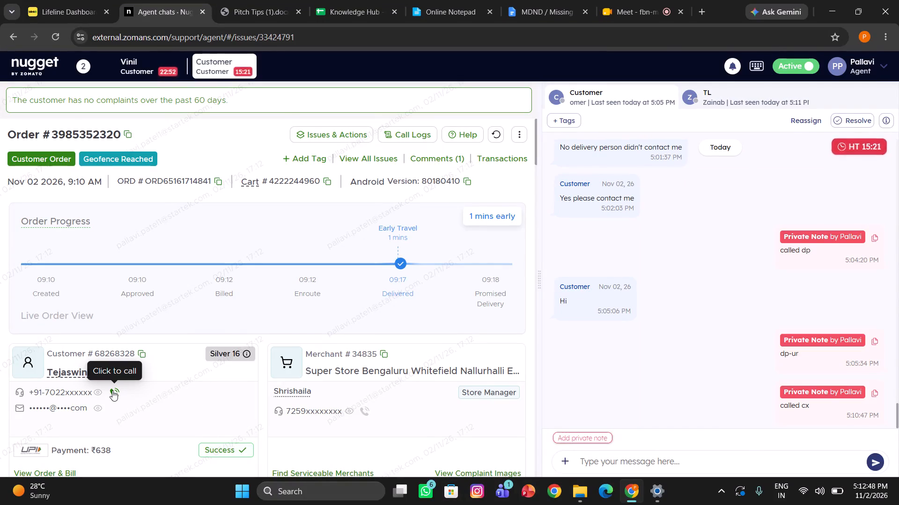
click(478, 344)
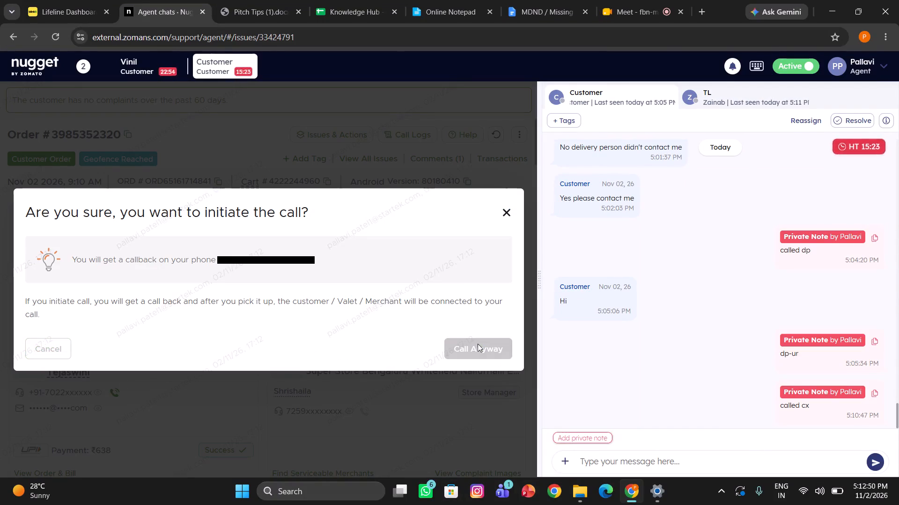
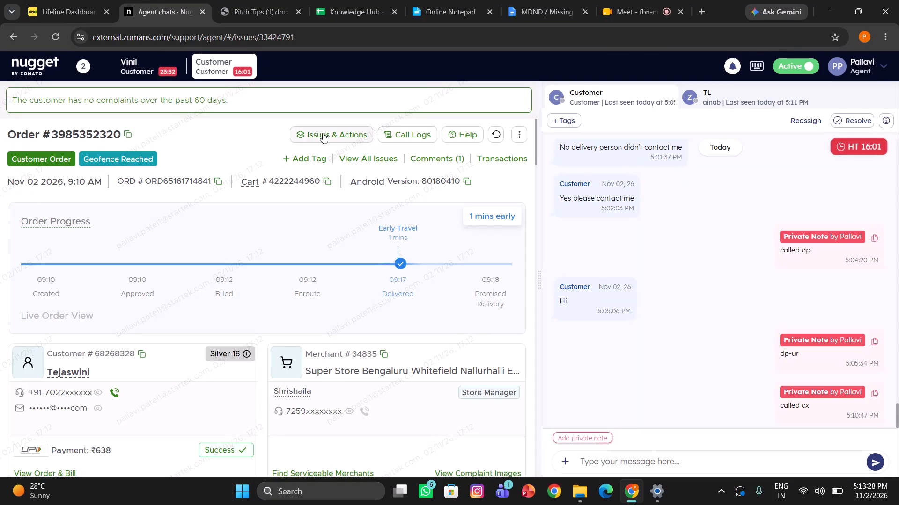
Examine the ordered items and their inventory in the Missing Item issue report for the open order.
click(323, 132)
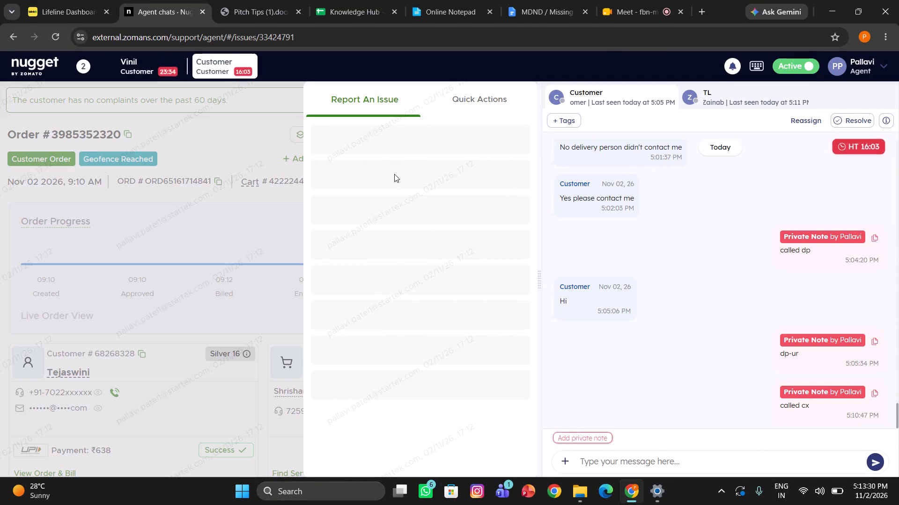
click(446, 173)
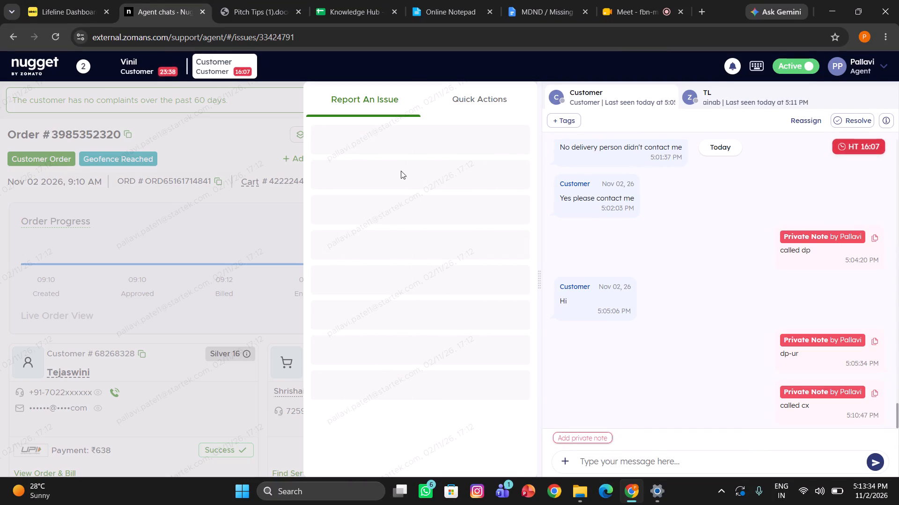
scroll(534, 296, down, 2)
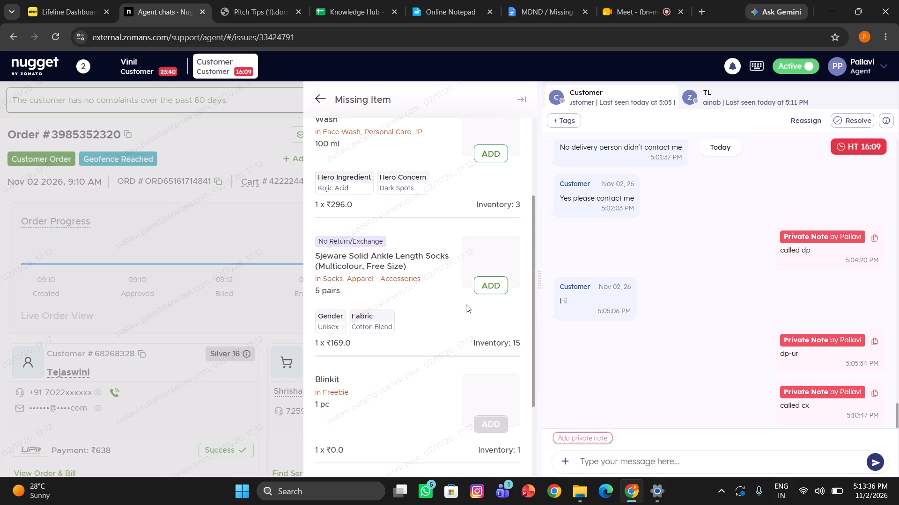
scroll(466, 304, down, 2)
scroll(466, 304, up, 10)
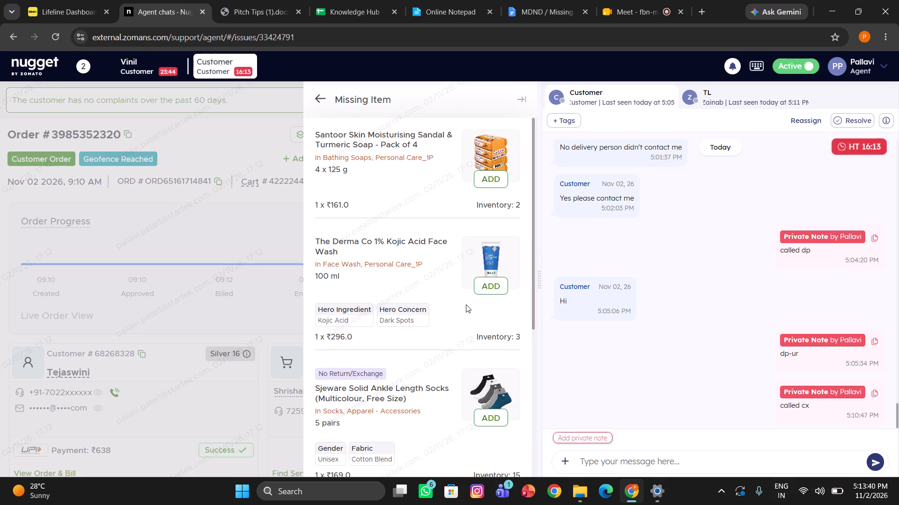
click(215, 270)
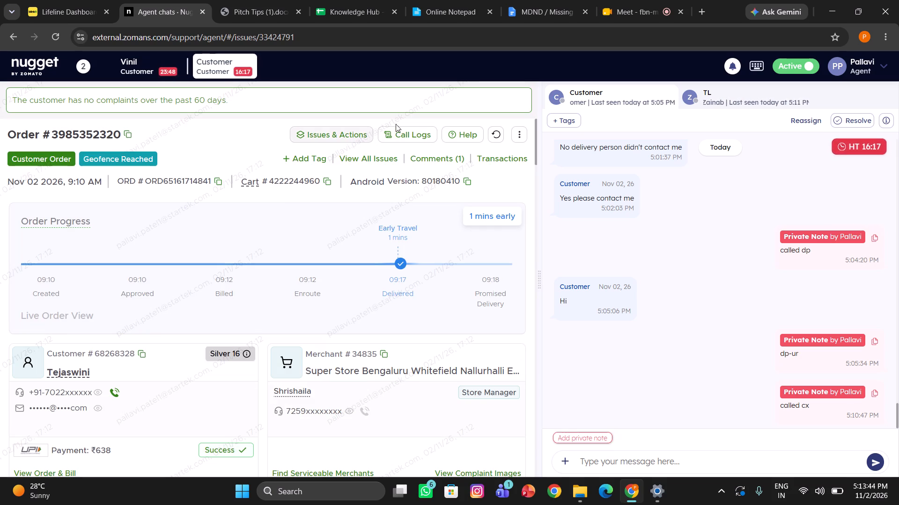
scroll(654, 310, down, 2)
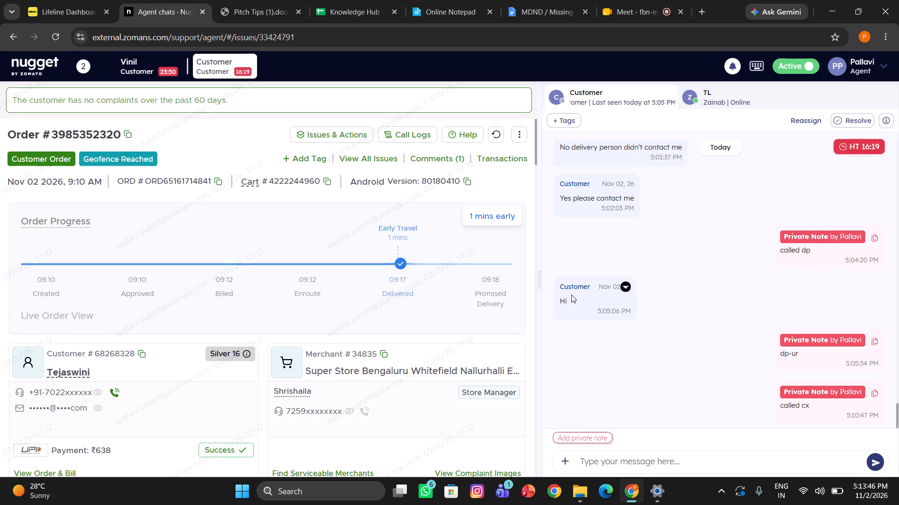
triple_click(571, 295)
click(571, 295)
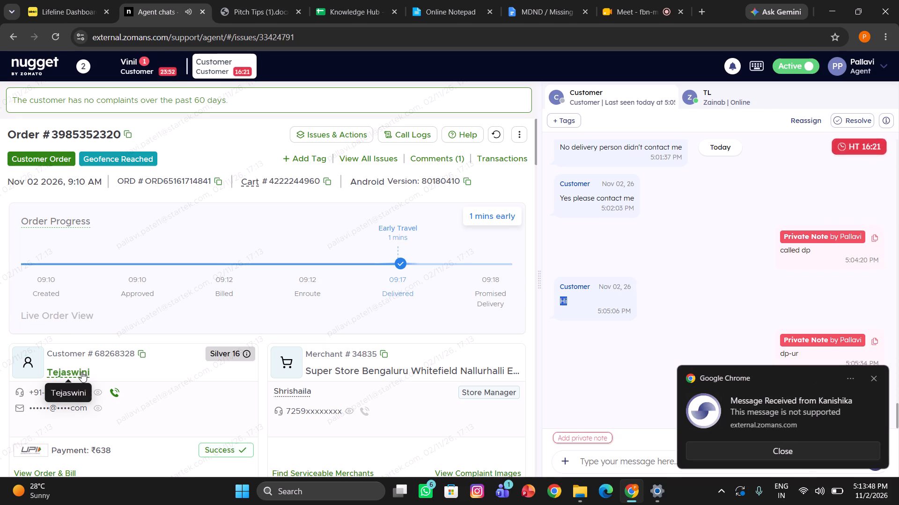
Review the customer overview with karma, complaint stats and resolution history for the open order's customer.
click(81, 372)
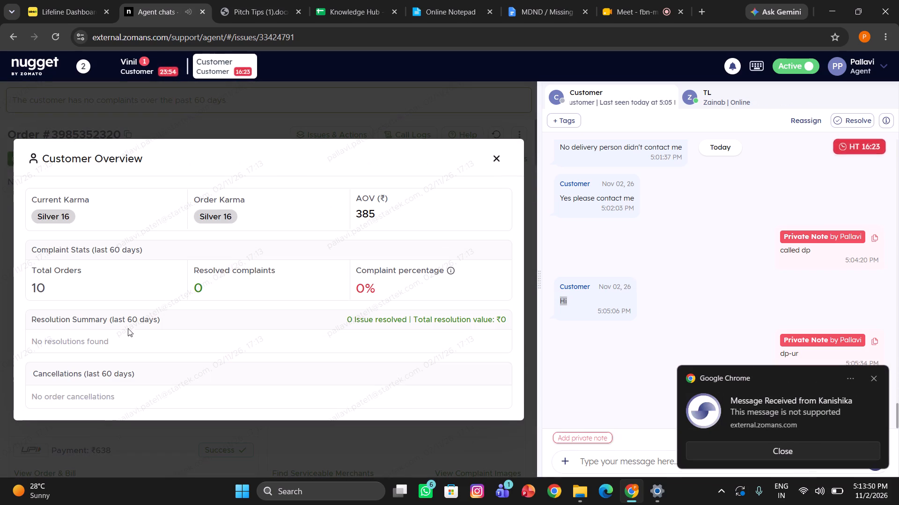
click(496, 159)
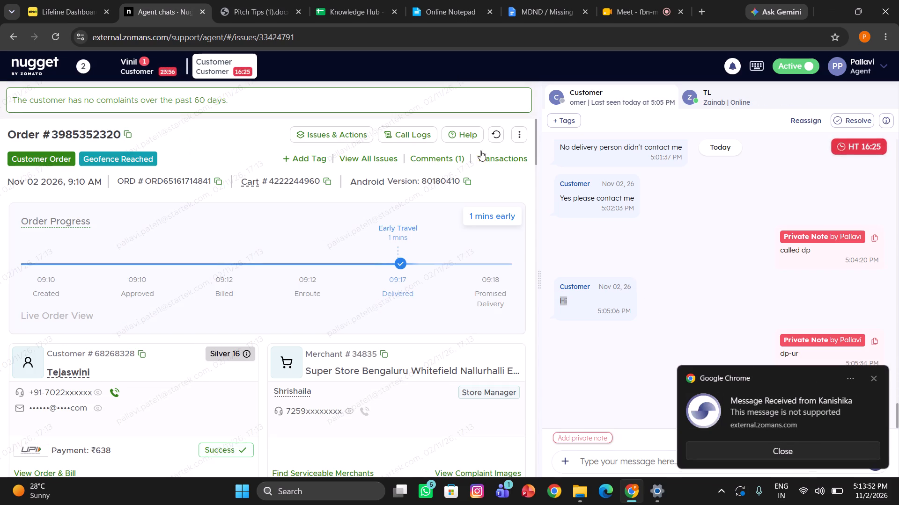
Switch to the other active customer chat to check its unread message.
click(139, 63)
scroll(599, 219, down, 1)
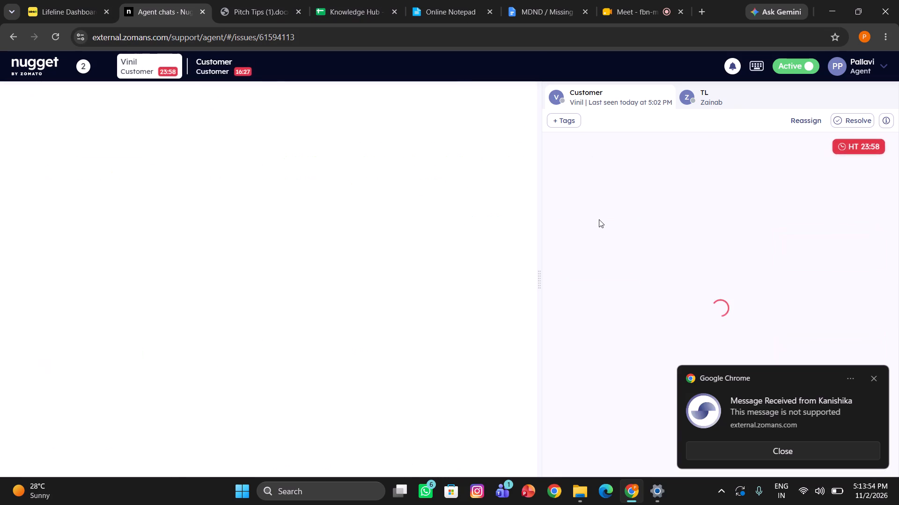
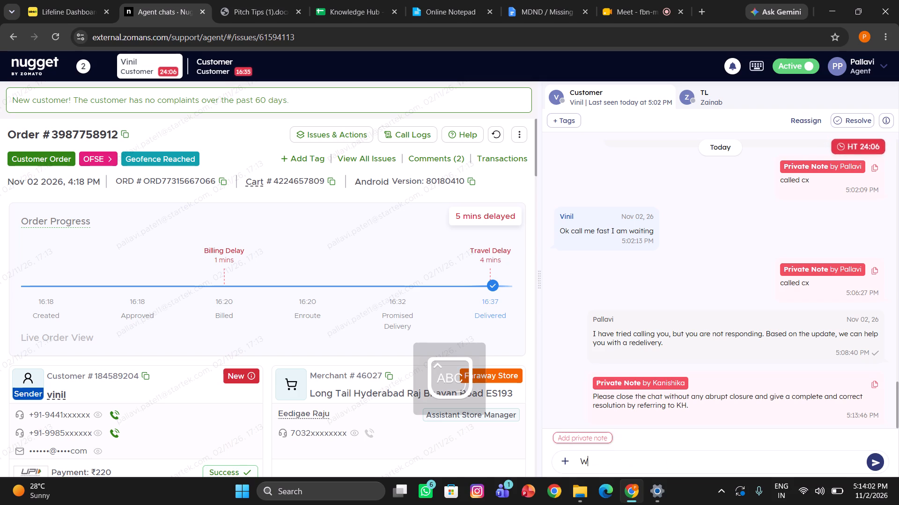
Send the customer in the open chat the message "Waiting for your response.".
text(aiting)
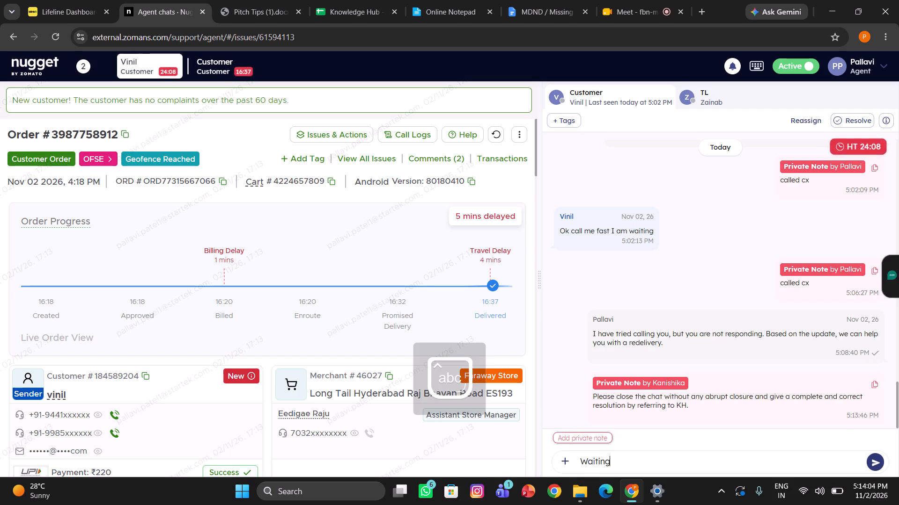
key(space)
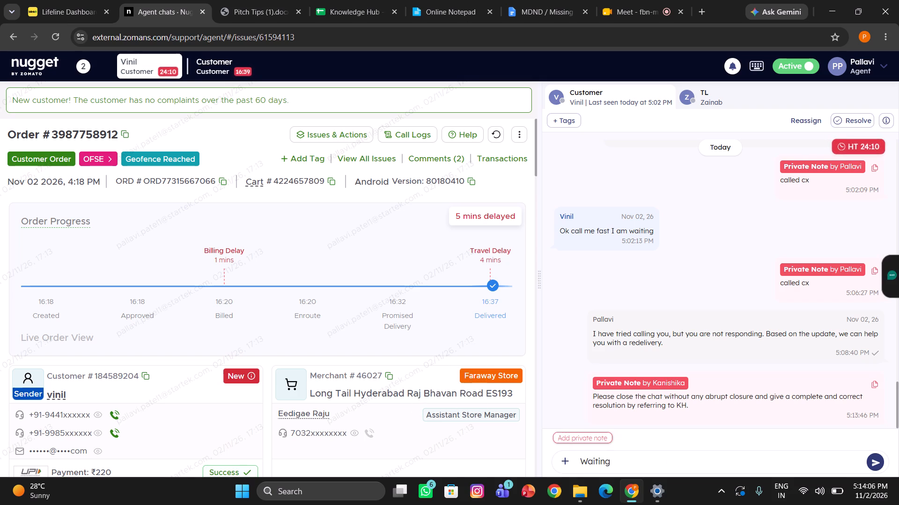
text(for your)
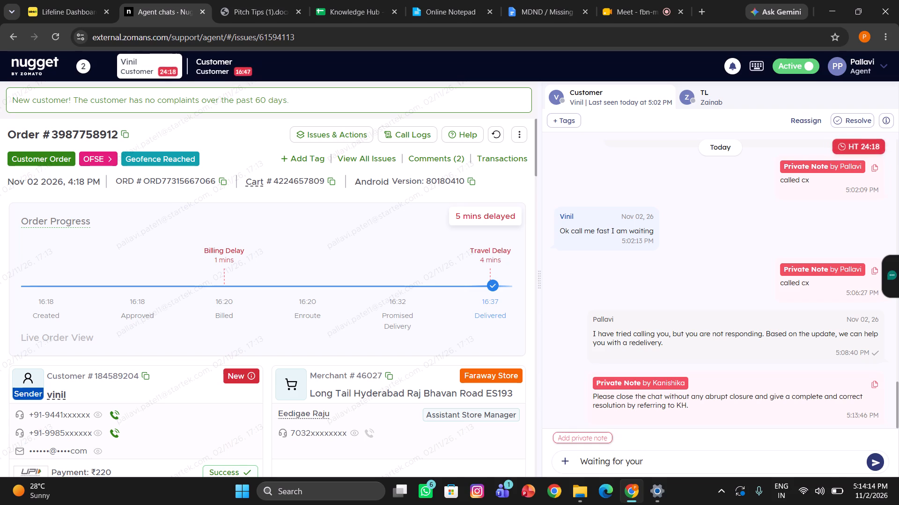
key(space)
text(responsw)
key(BackSpace)
text(e.)
key(Return)
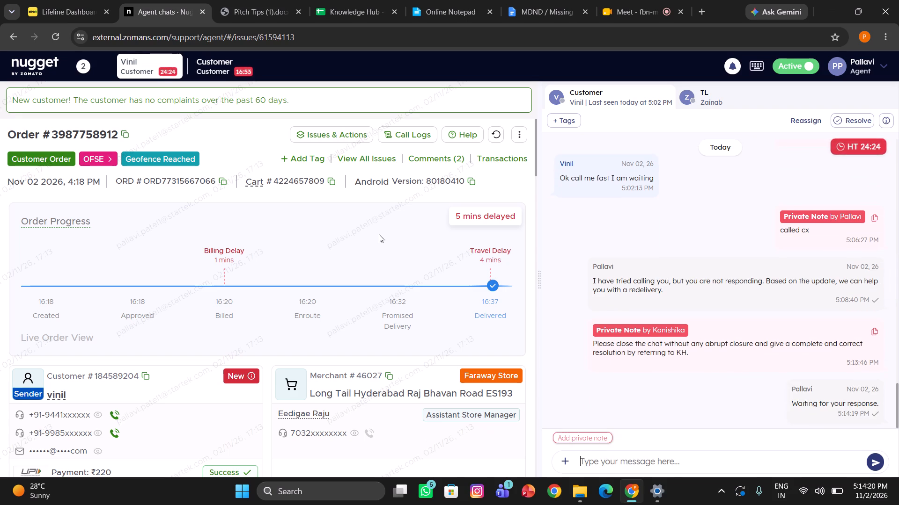
Switch to the other active customer chat, the one assigned at 4:57 PM.
click(219, 68)
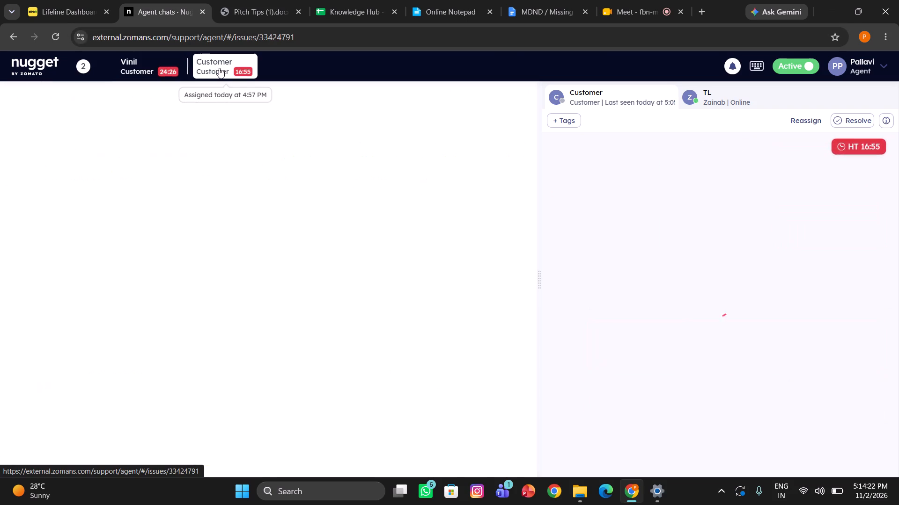
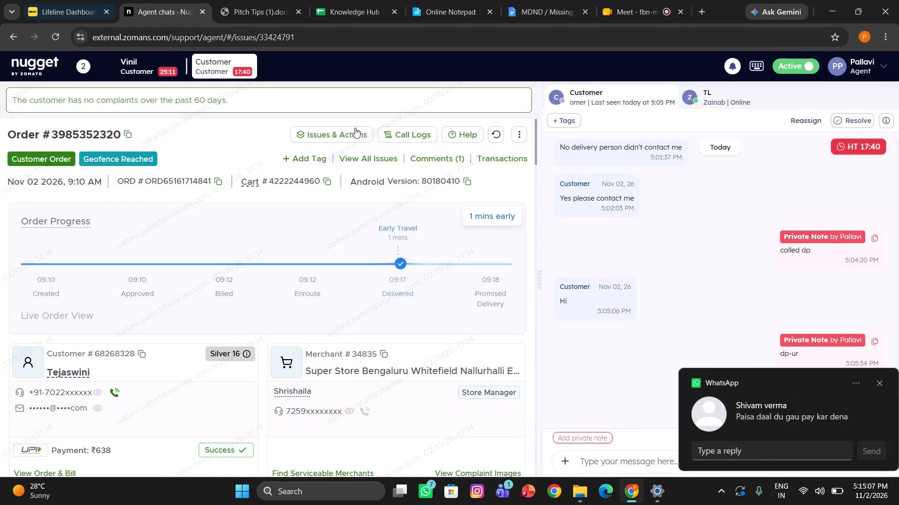
click(344, 130)
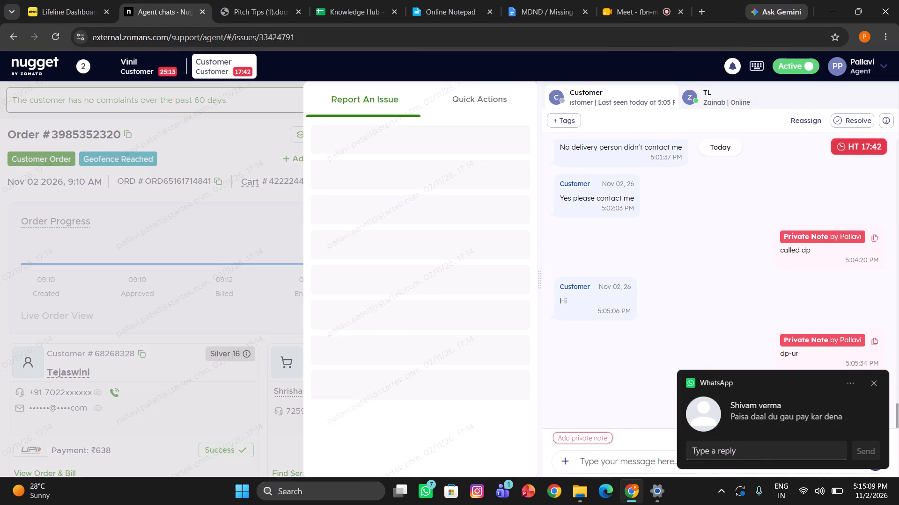
click(390, 148)
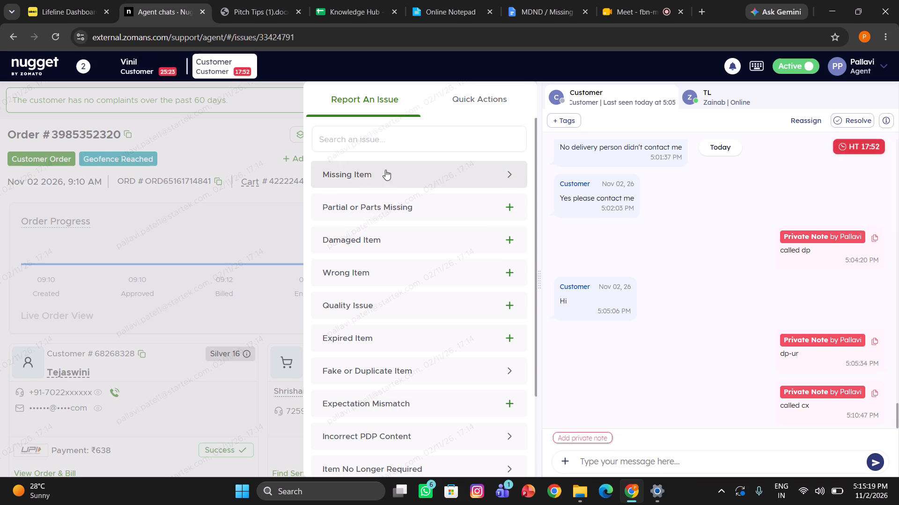
click(378, 144)
text(ord)
click(395, 169)
click(421, 194)
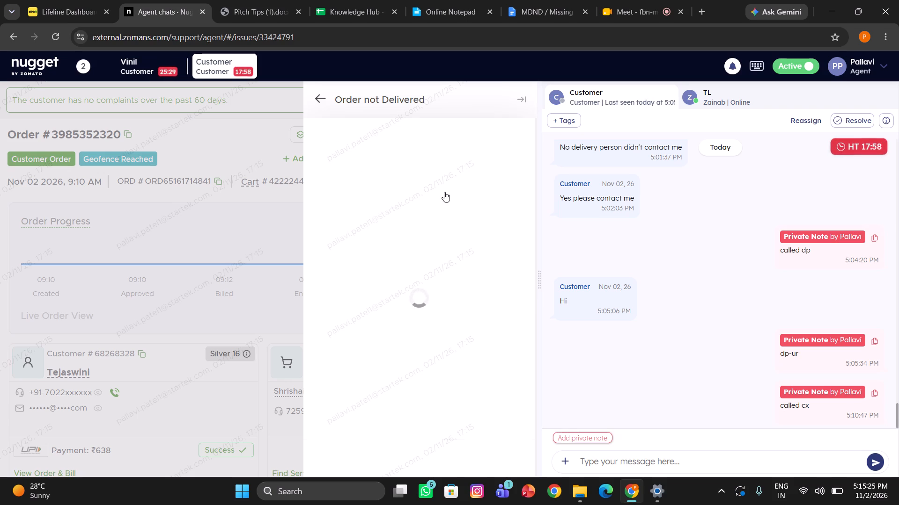
click(409, 180)
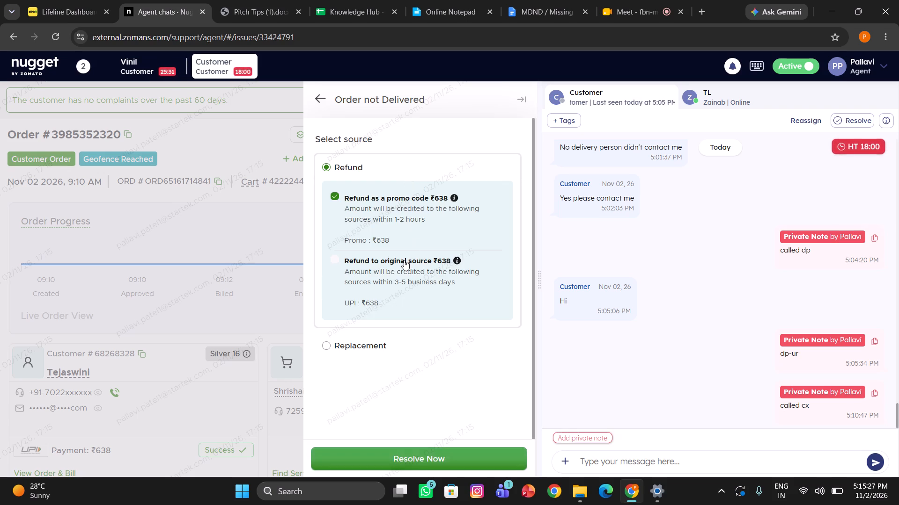
click(404, 260)
click(414, 462)
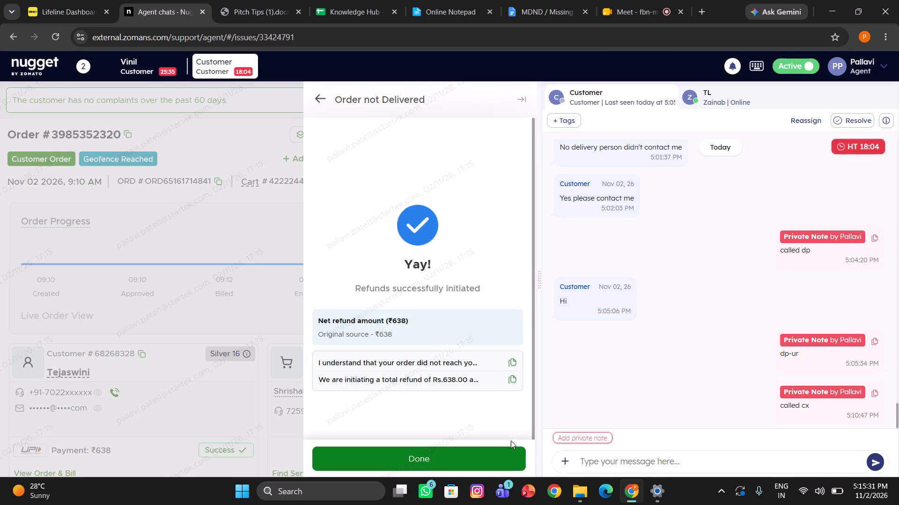
Send the customer the two suggested refund messages, the acknowledgement and the Rs.638.00 UPI refund notice, and finish the refund.
click(511, 361)
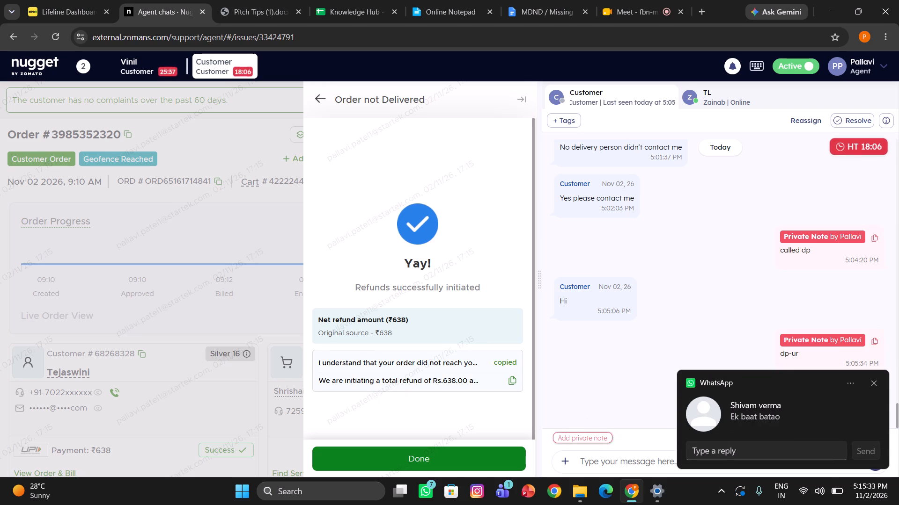
click(591, 466)
key(ctrl+v)
key(Return)
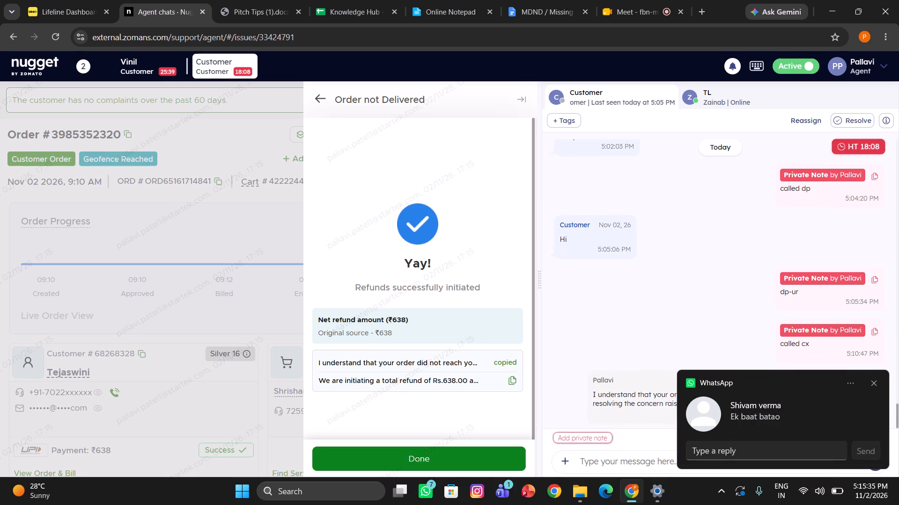
click(509, 375)
click(511, 380)
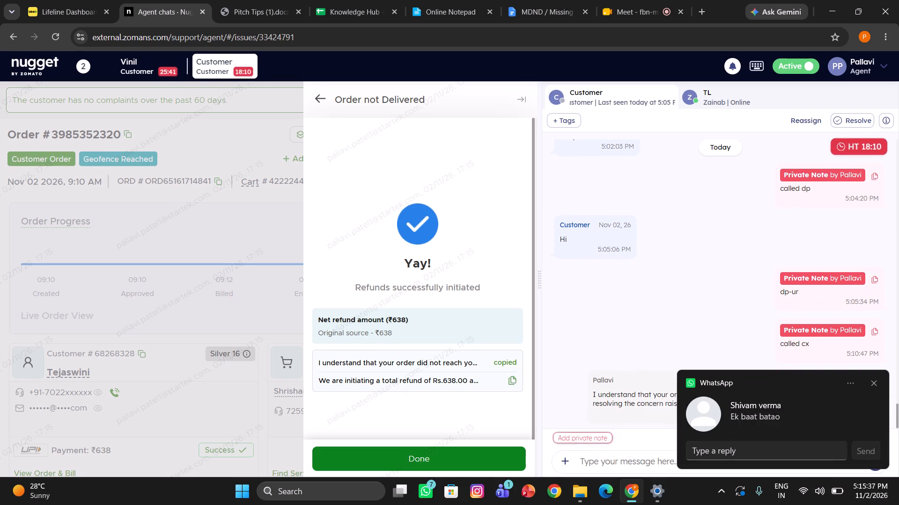
click(600, 460)
key(ctrl+v)
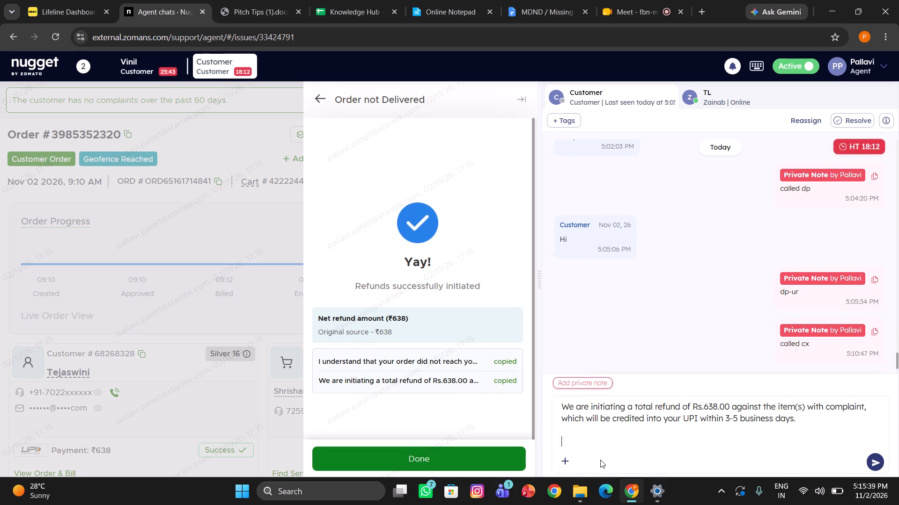
key(Return)
click(450, 463)
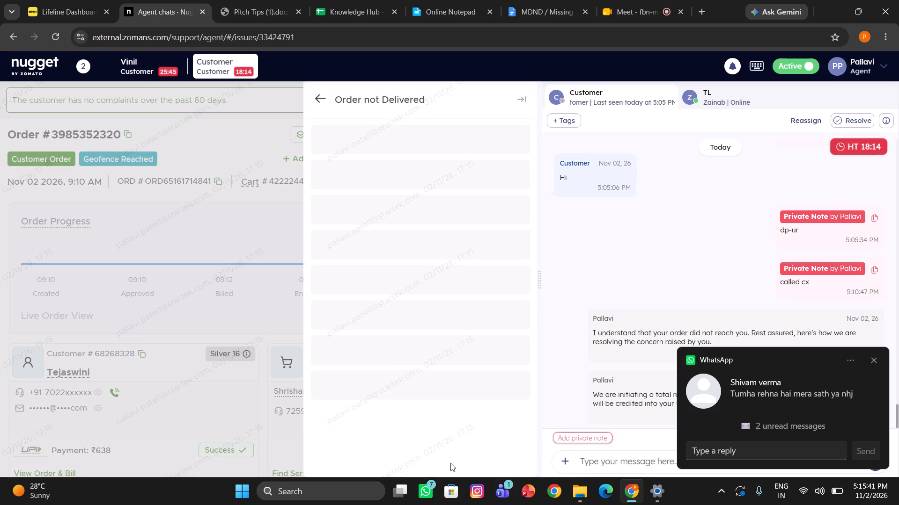
Send the customer the canned response "/Rate us/Rating" asking for a conversation rating.
click(606, 457)
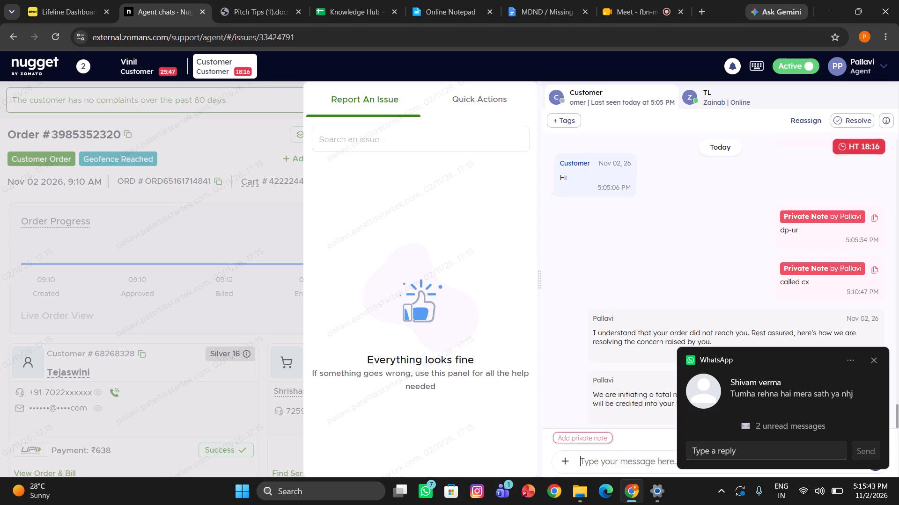
key(slash)
text(ra)
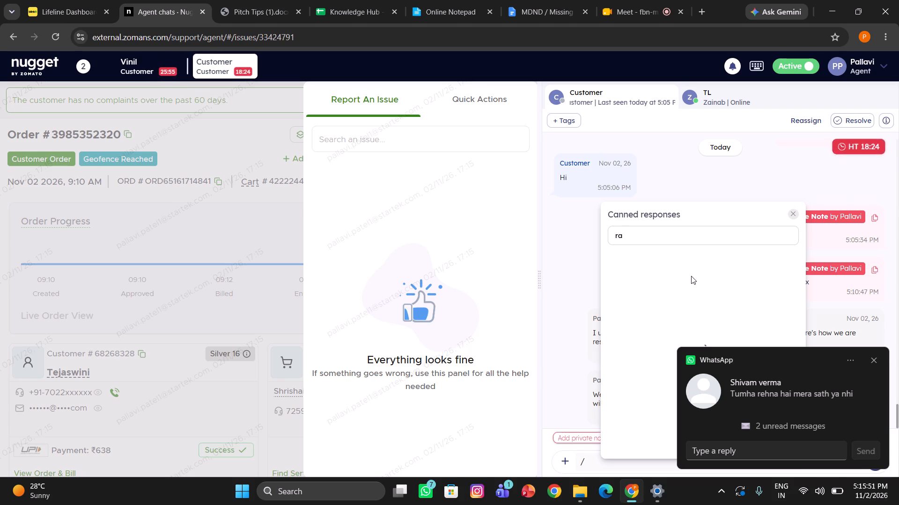
key(t)
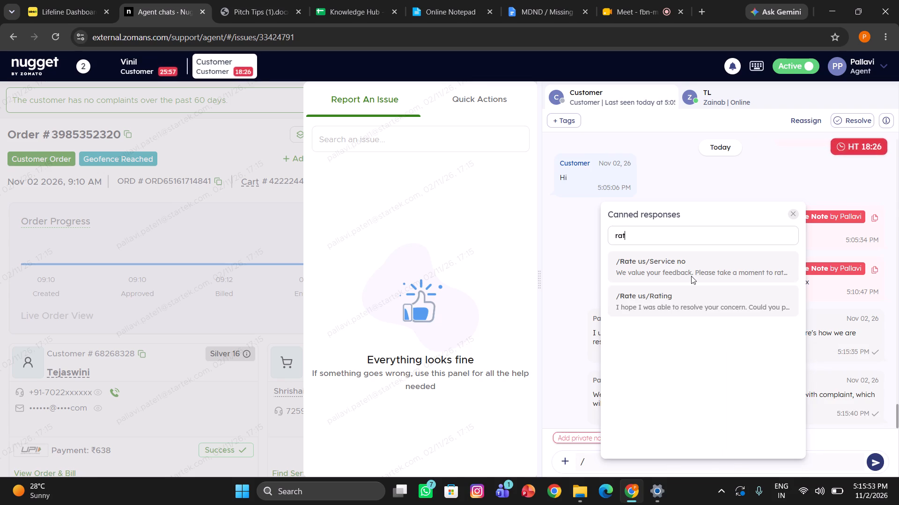
click(650, 308)
key(Return)
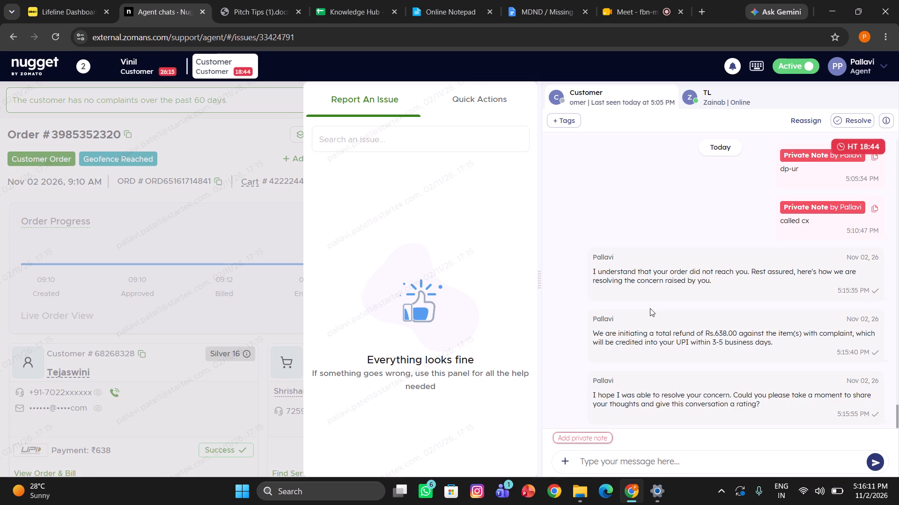
click(526, 0)
drag(470, 5, 376, 164)
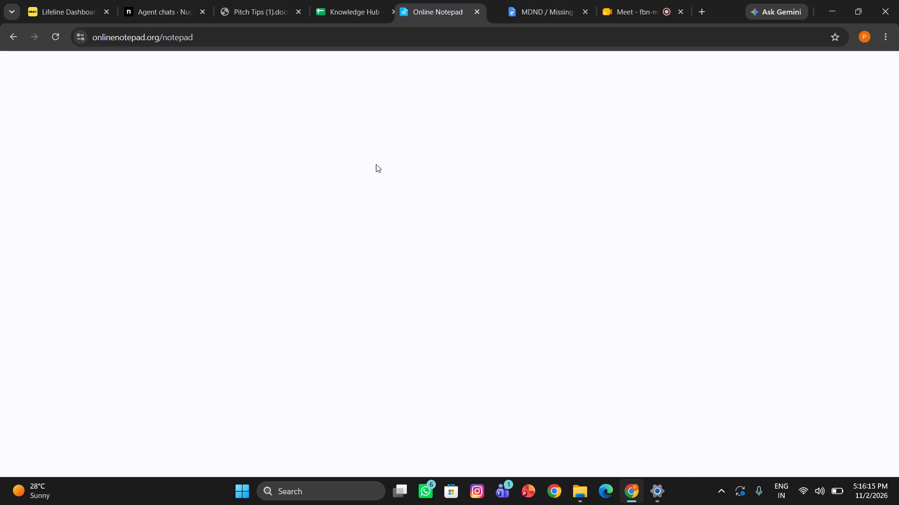
drag(376, 164, 420, 0)
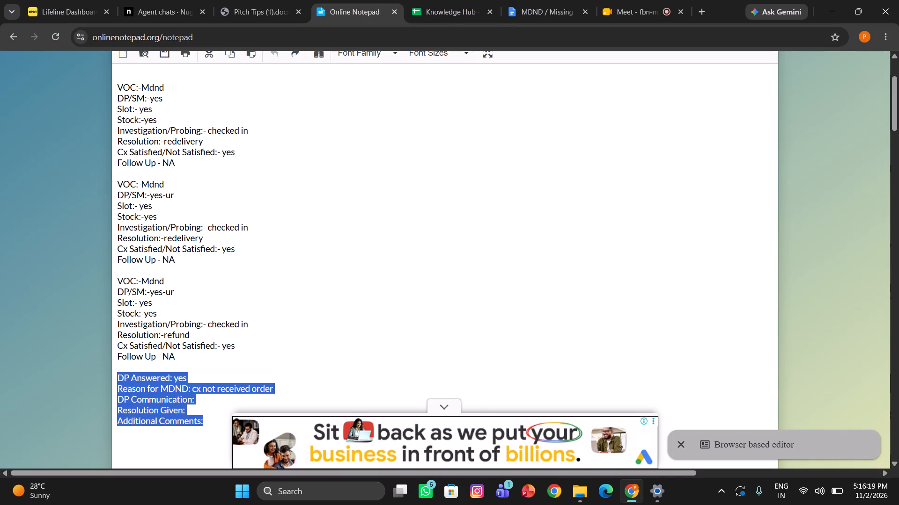
drag(189, 358, 113, 282)
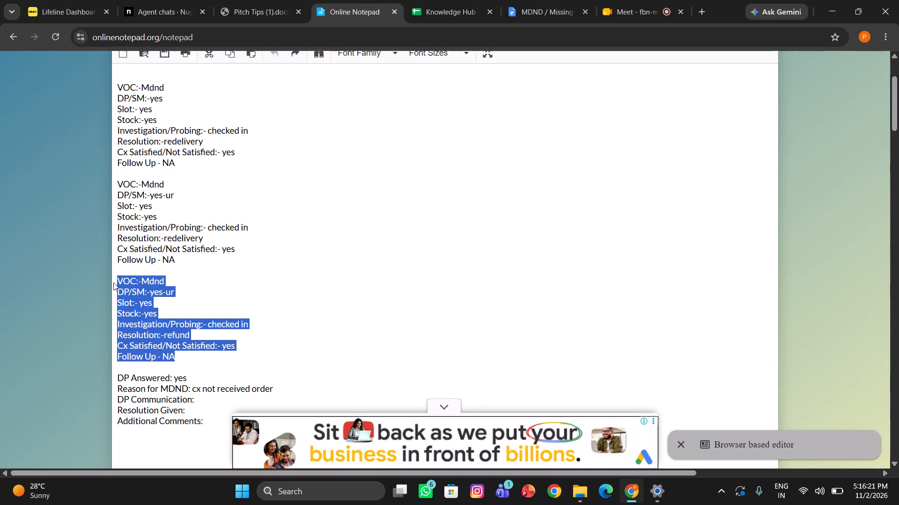
key(ctrl+c)
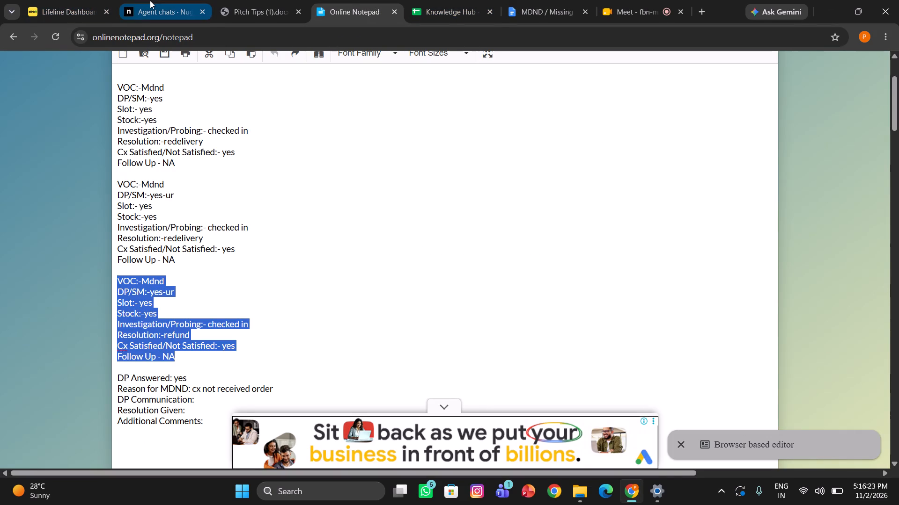
click(150, 0)
click(138, 312)
scroll(138, 312, down, 3)
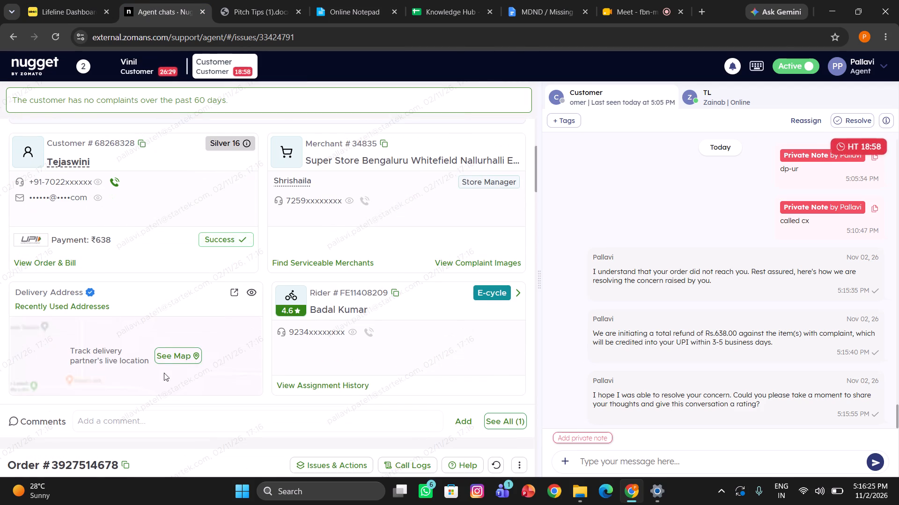
click(140, 420)
key(ctrl+v)
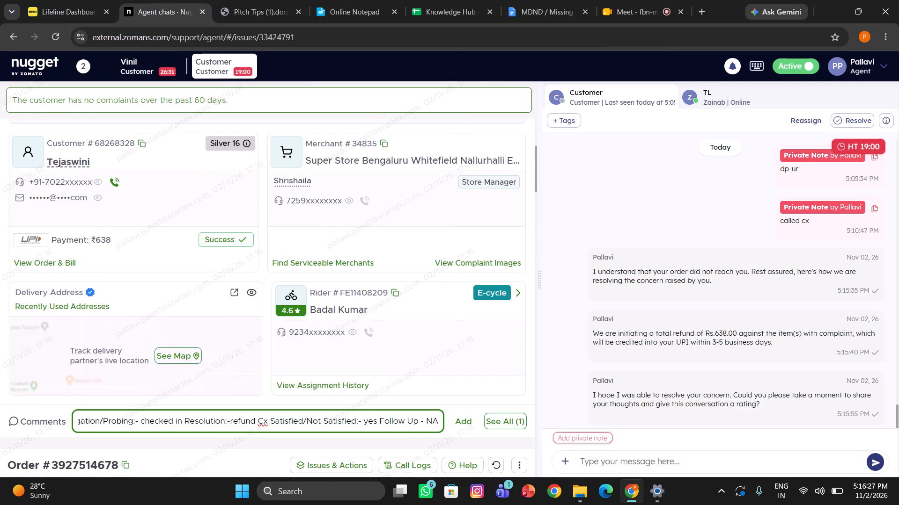
key(Return)
Copy the DP Answered template from Online Notepad into a new private note in the customer's chat.
click(342, 0)
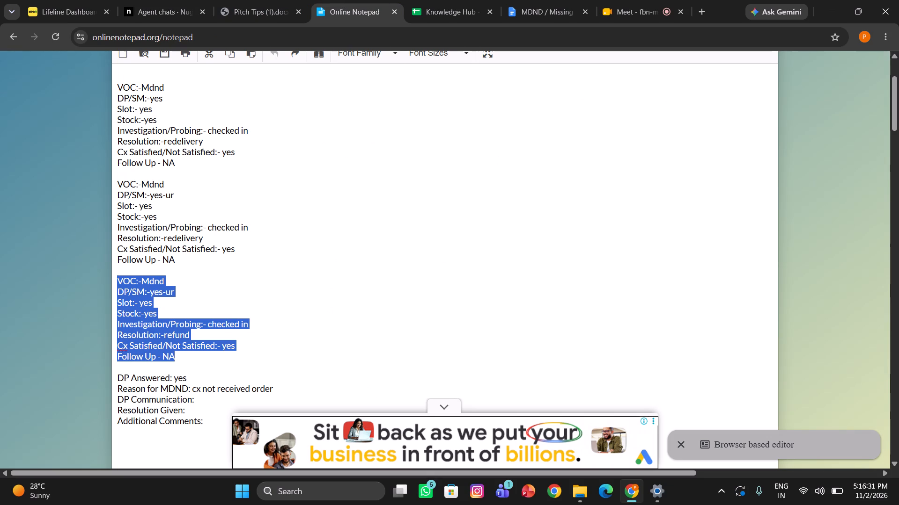
drag(214, 424, 118, 375)
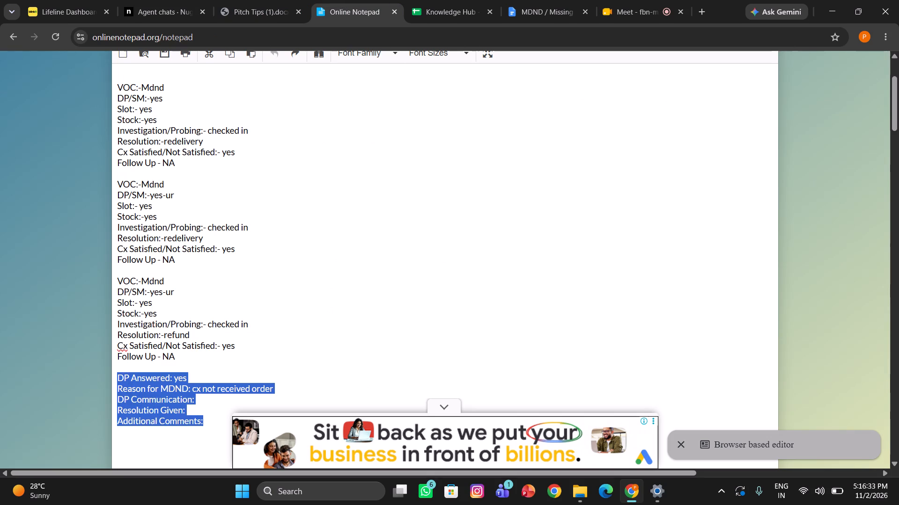
key(ctrl+c)
click(149, 2)
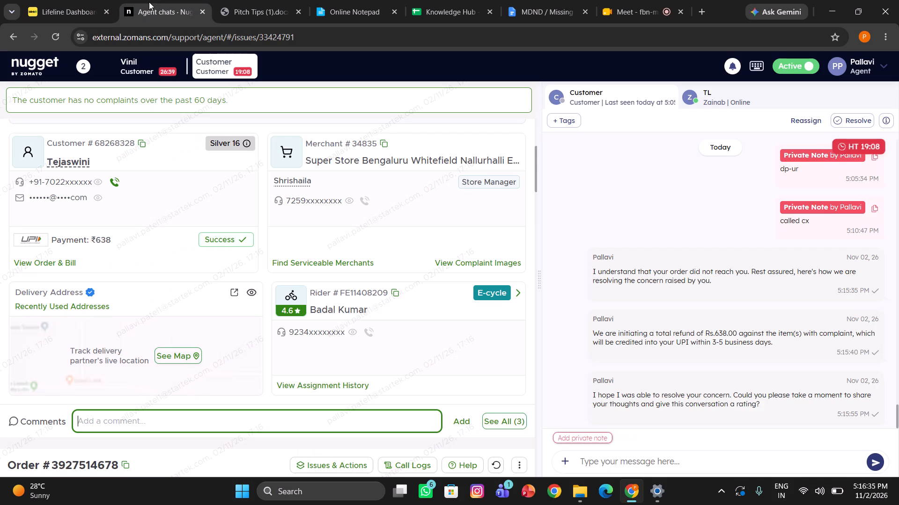
click(571, 435)
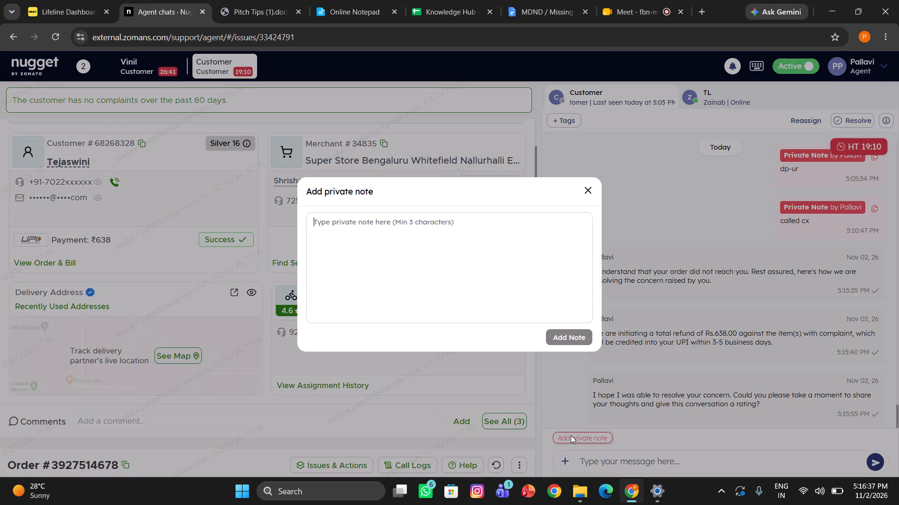
key(ctrl+v)
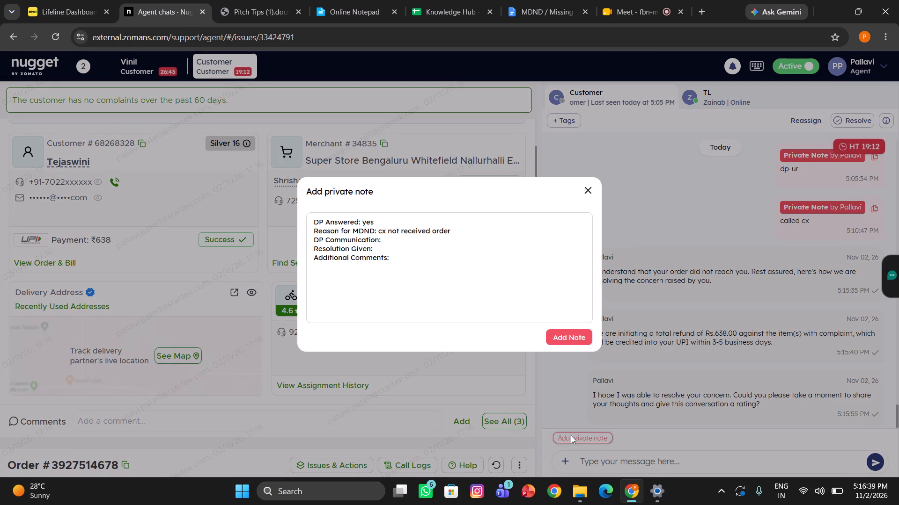
Fill in DP Answered "no", DP Communication "na" and Resolution Given "refund" in the private note, and add it.
click(378, 221)
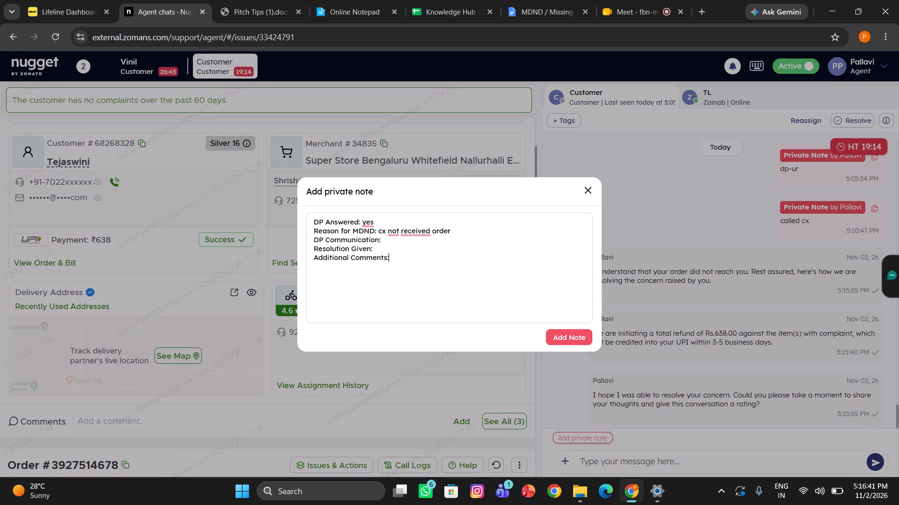
key(BackSpace)
key(BackSpace)
key(BackSpace)
text(no)
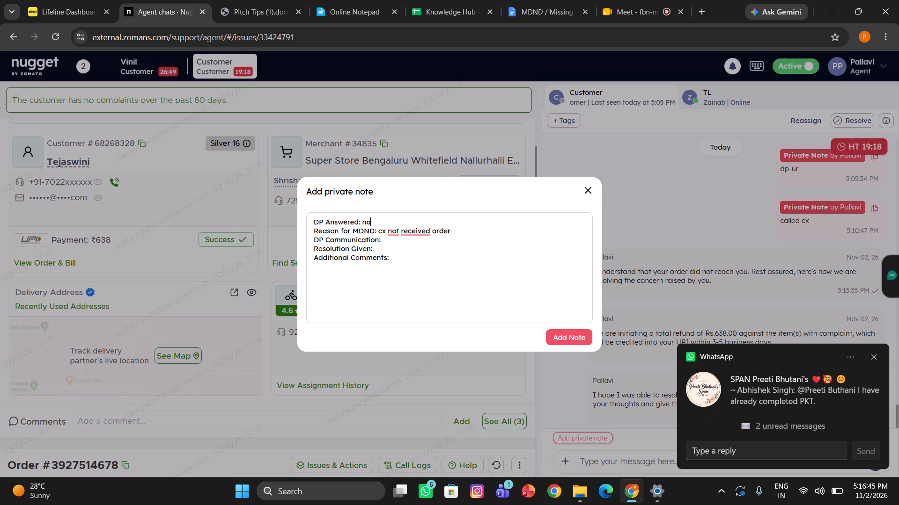
click(383, 242)
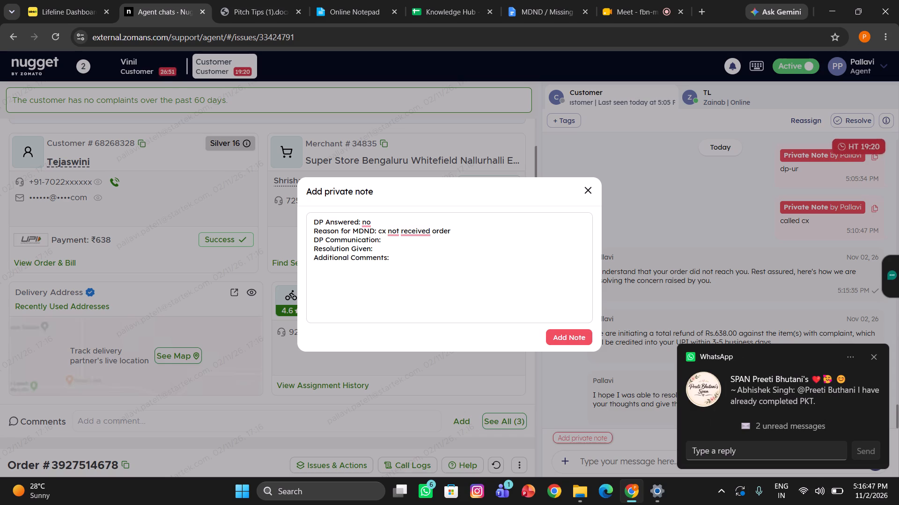
key(space)
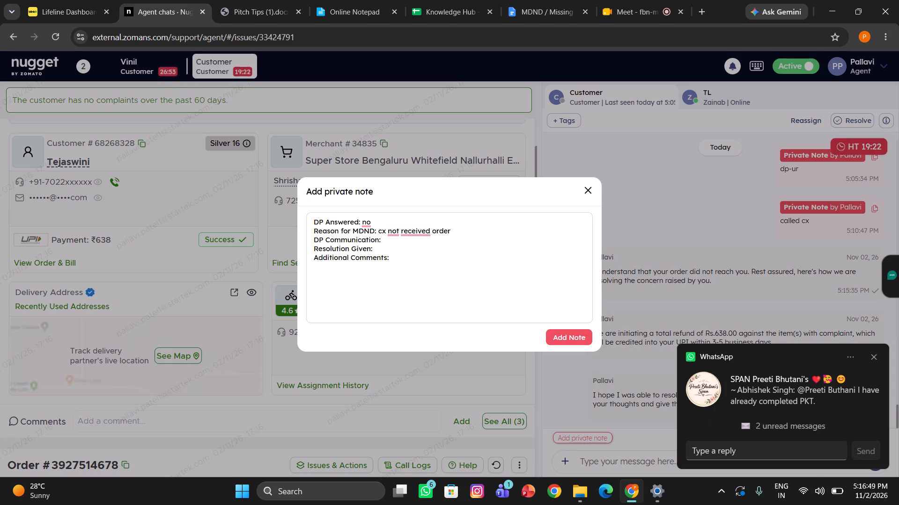
text(na)
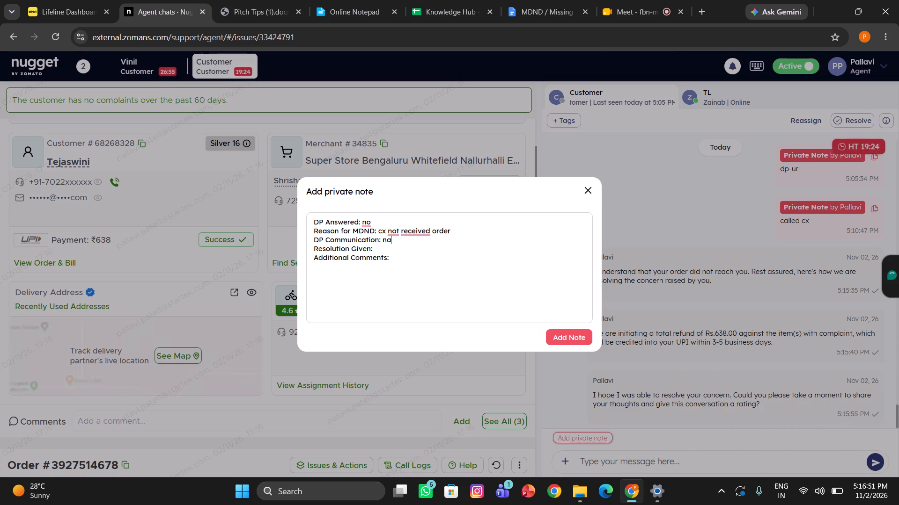
click(383, 247)
key(space)
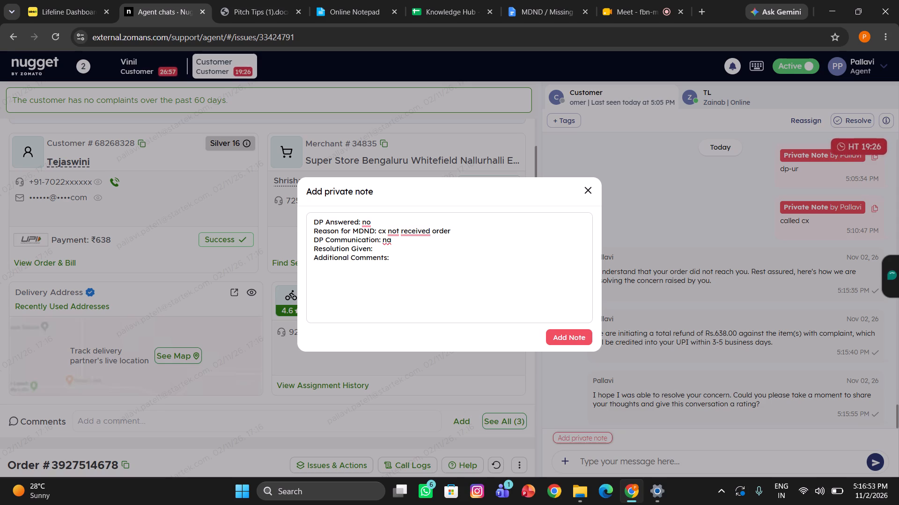
text(refund)
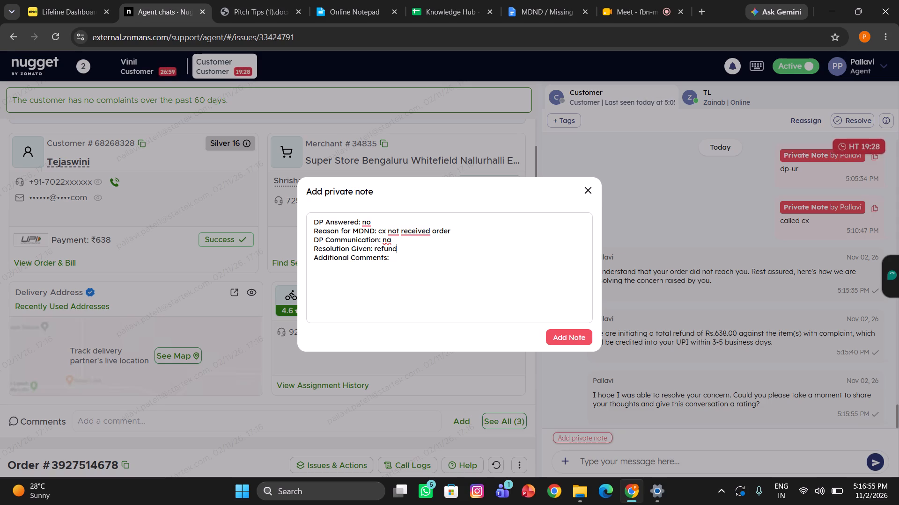
click(575, 337)
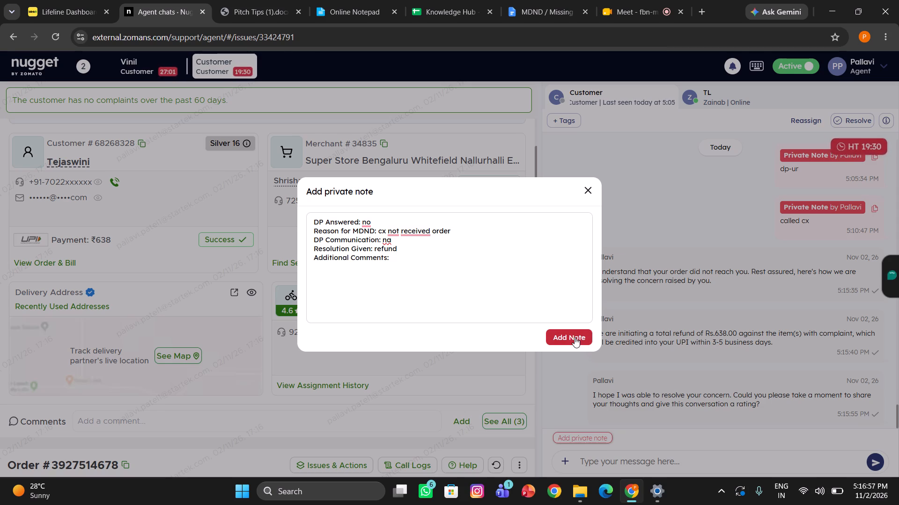
Send the customer the canned response "/Closing" thanking them for choosing Blinkit.
click(646, 452)
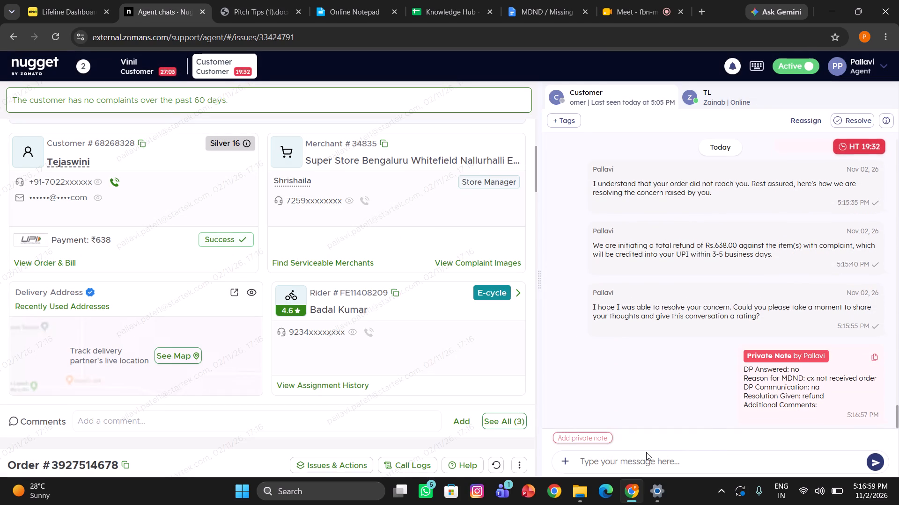
text(/clo)
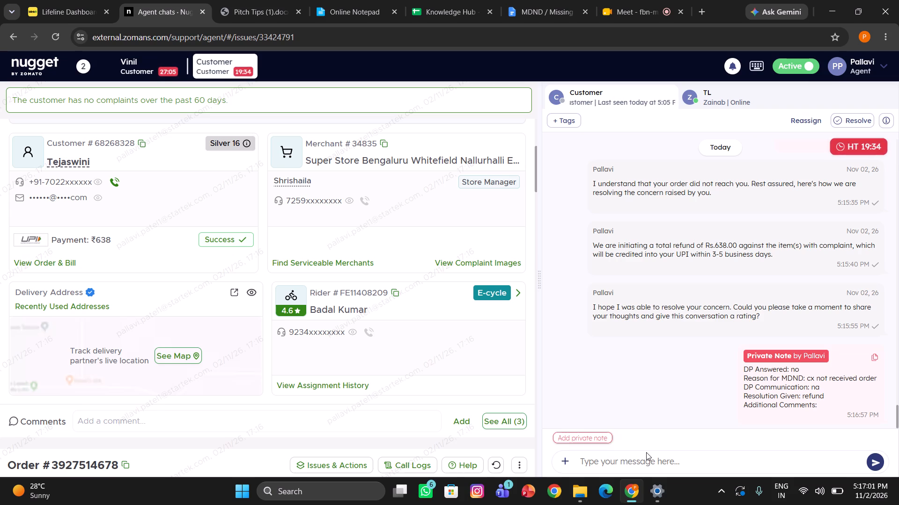
click(633, 457)
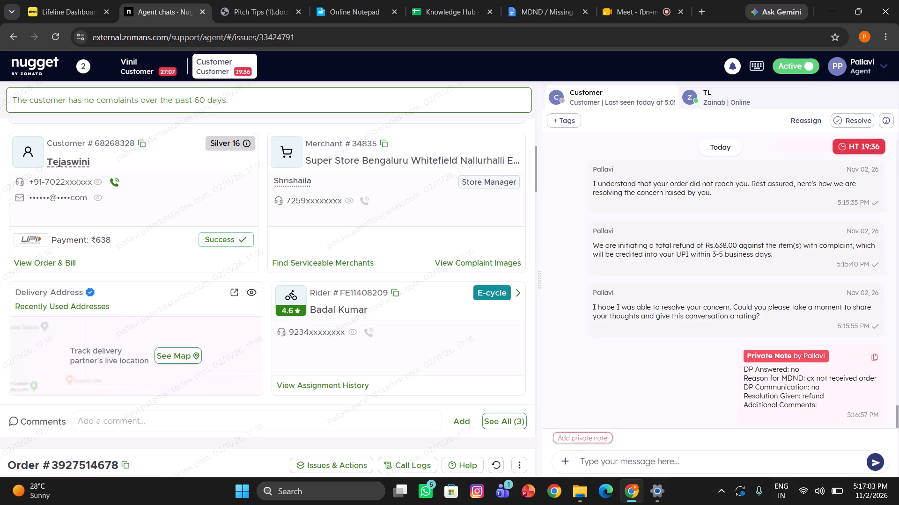
text(/c)
key(semicolon)
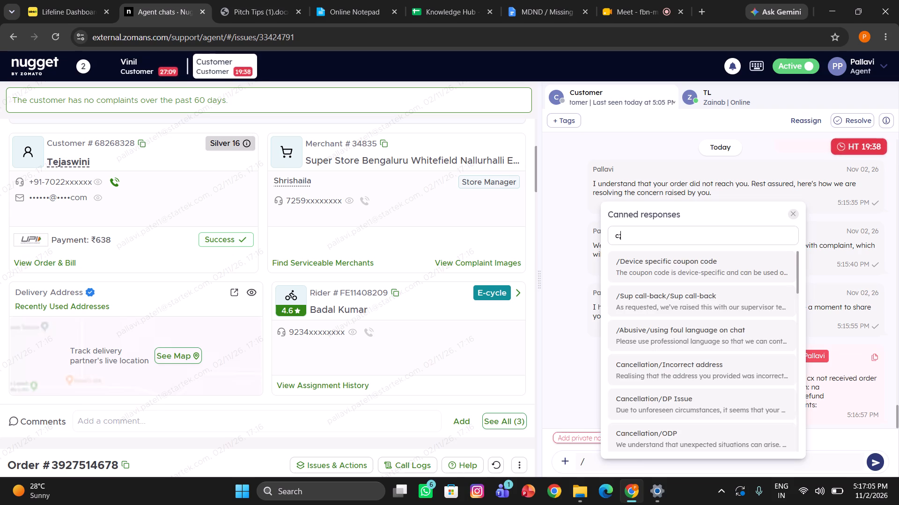
key(BackSpace)
text(lo)
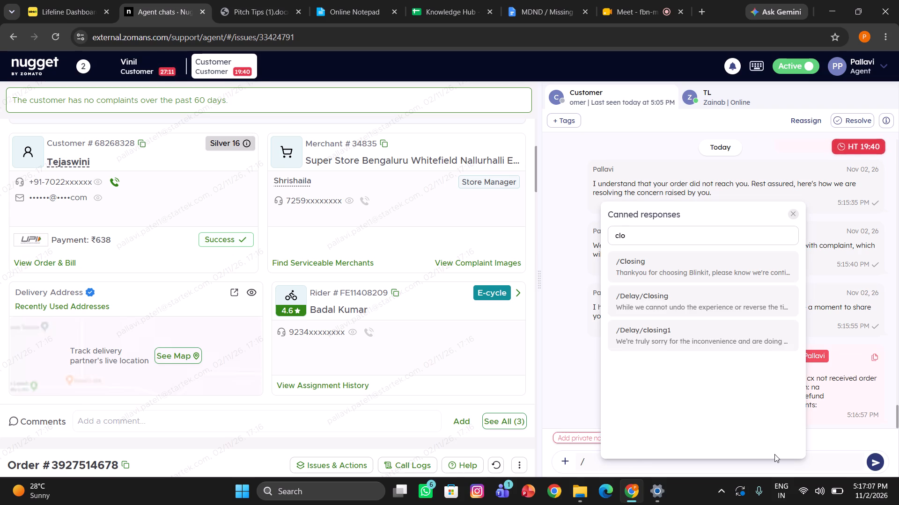
click(651, 262)
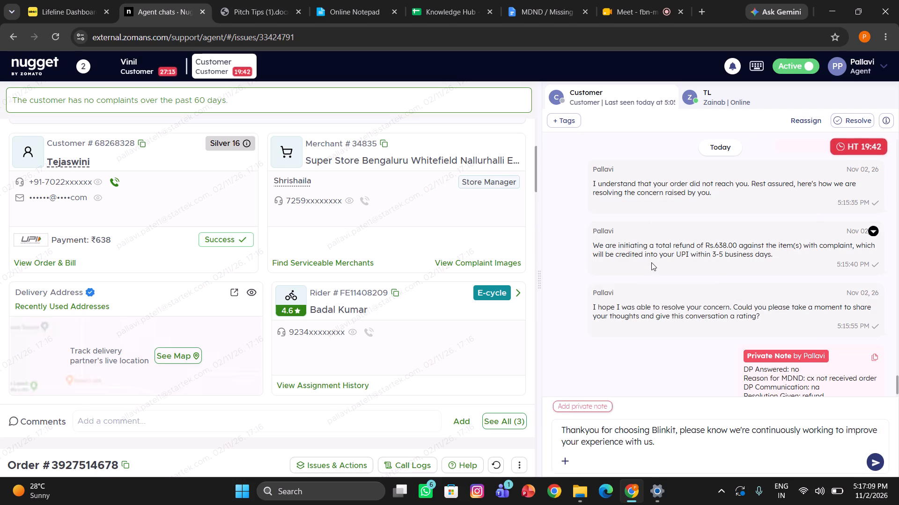
key(Return)
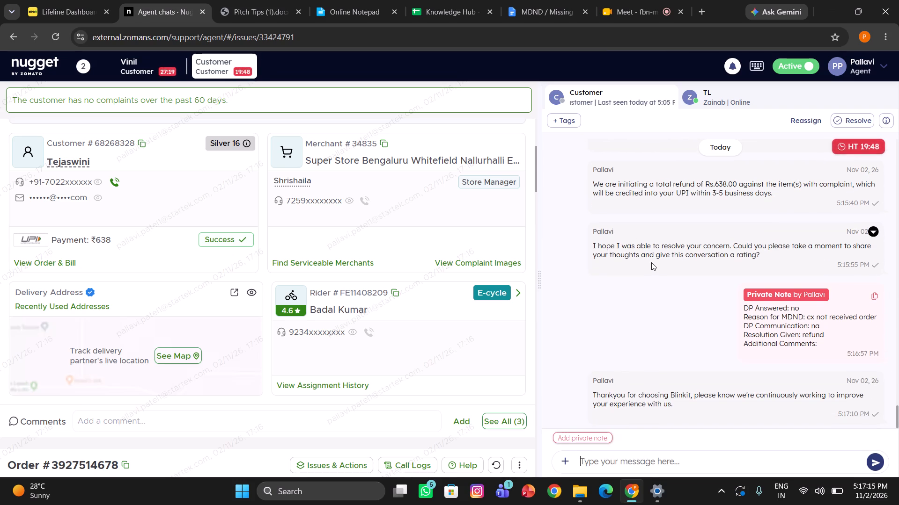
Resolve the refunded customer's chat with the disposition tag "MDND – Resolved".
click(846, 121)
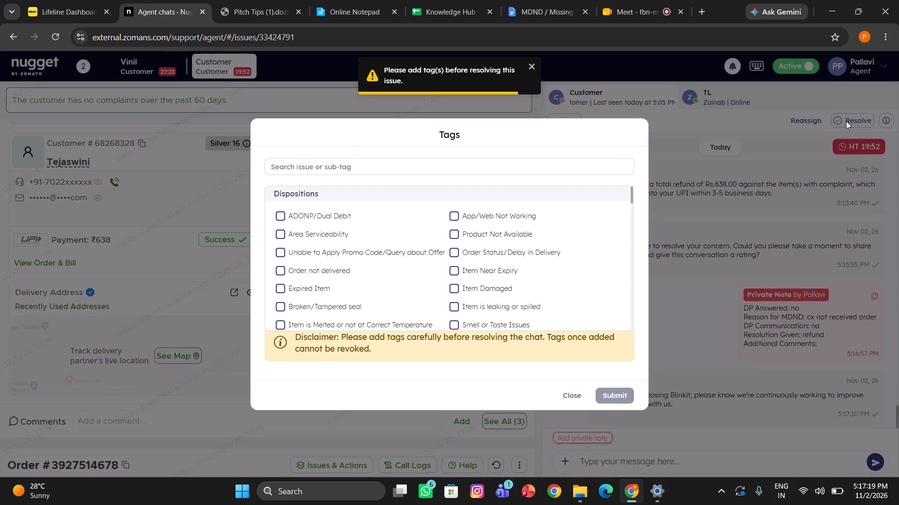
text(mdnd)
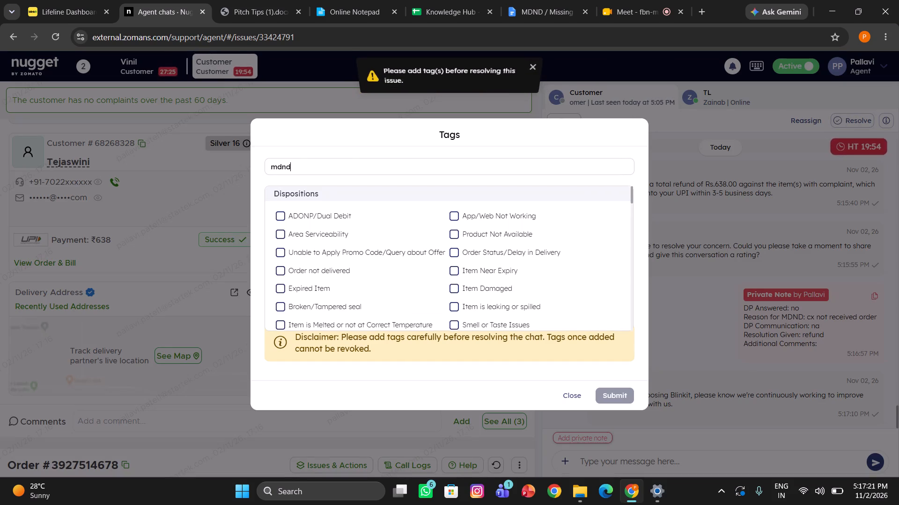
click(386, 236)
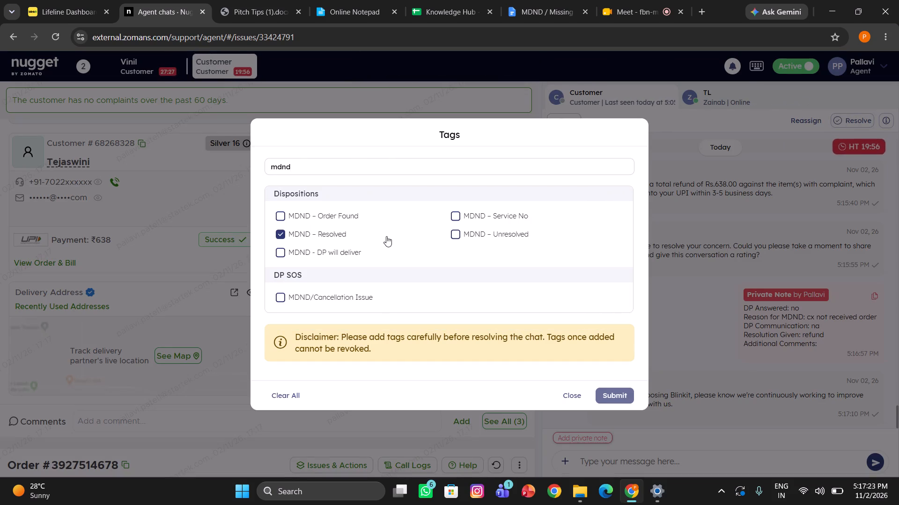
click(606, 396)
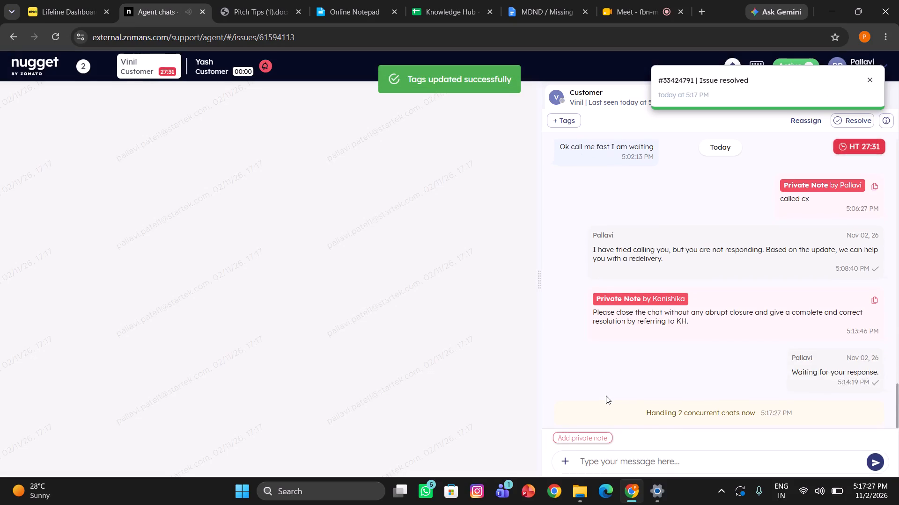
Open the newly assigned customer's chat and send the suggested greeting apologising and asking them to check with family members and the guard.
click(207, 71)
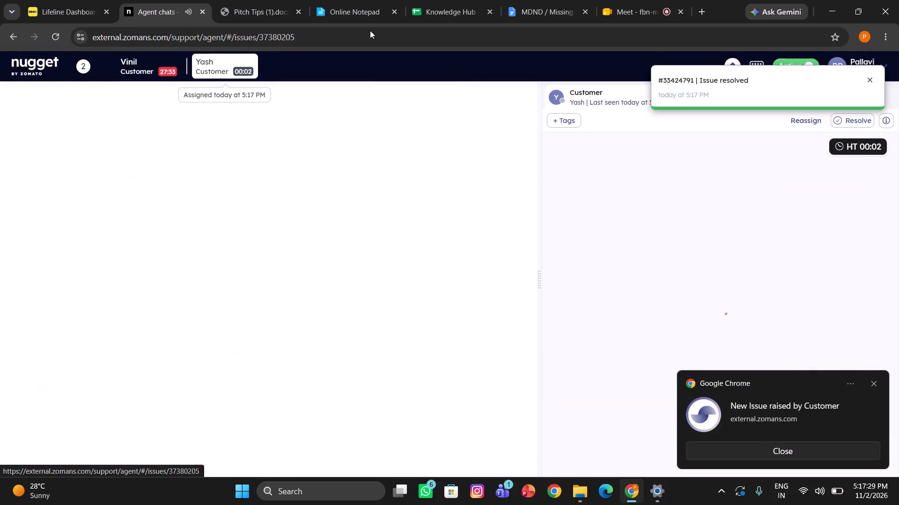
click(628, 407)
click(628, 407)
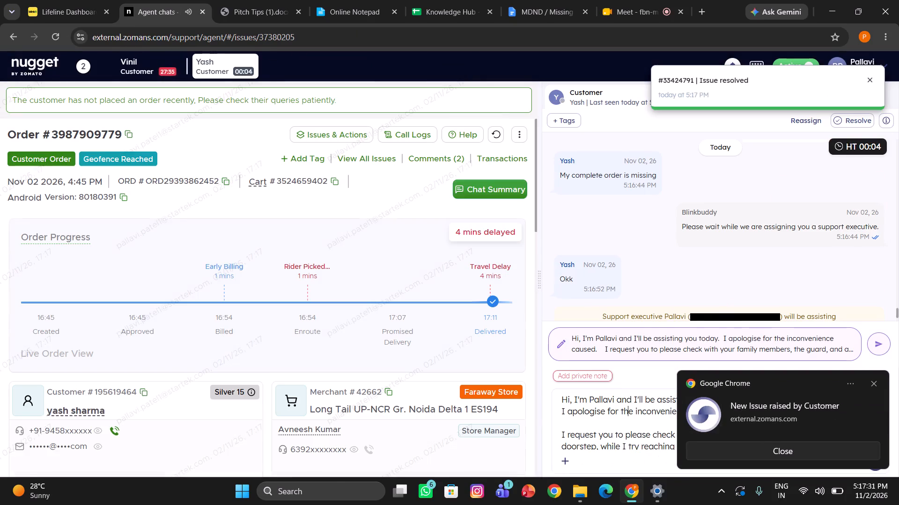
key(Return)
scroll(474, 371, down, 3)
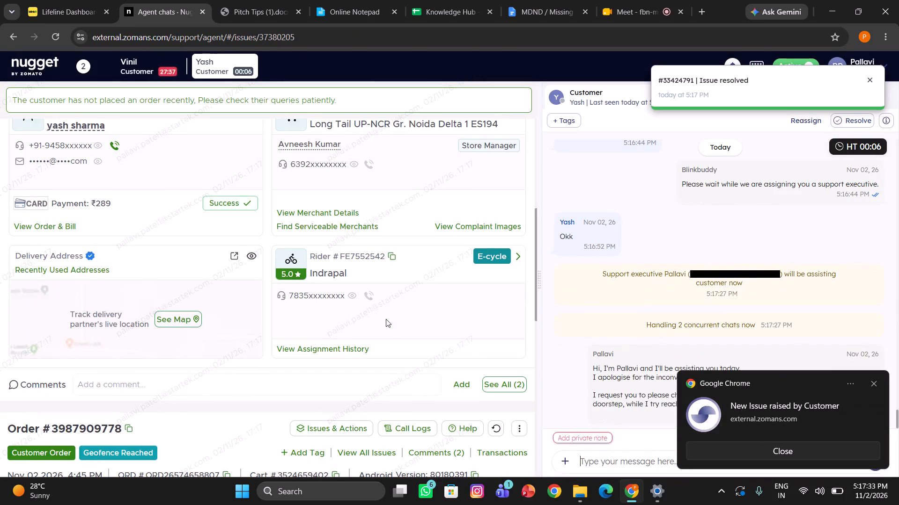
click(368, 296)
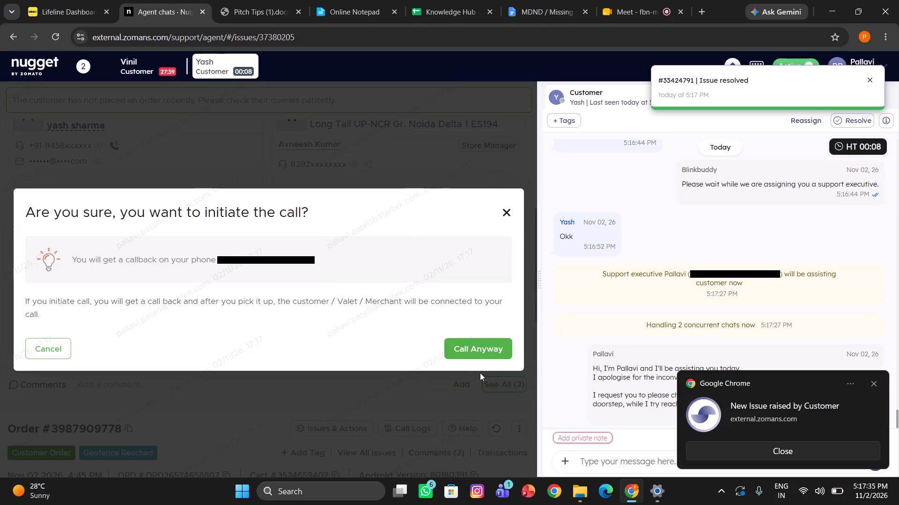
click(498, 351)
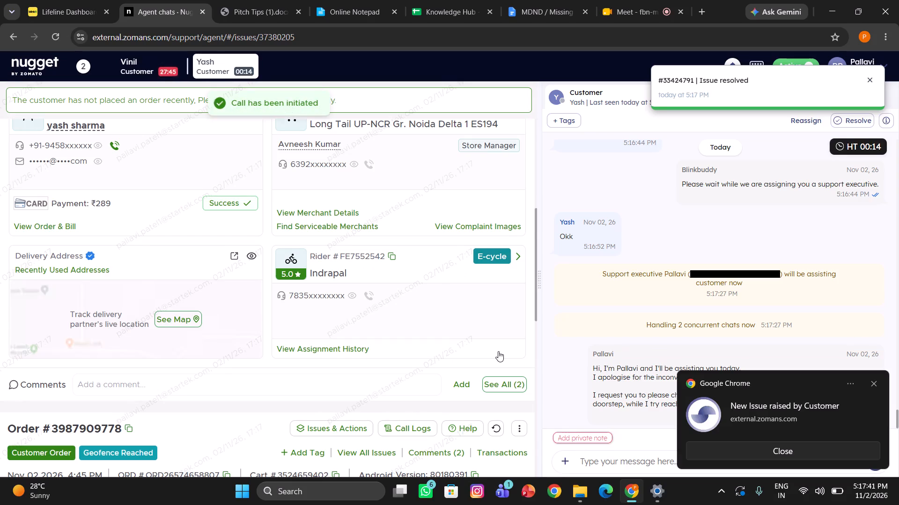
Write a private note "called dp" in the new customer's chat.
click(597, 440)
text(ca)
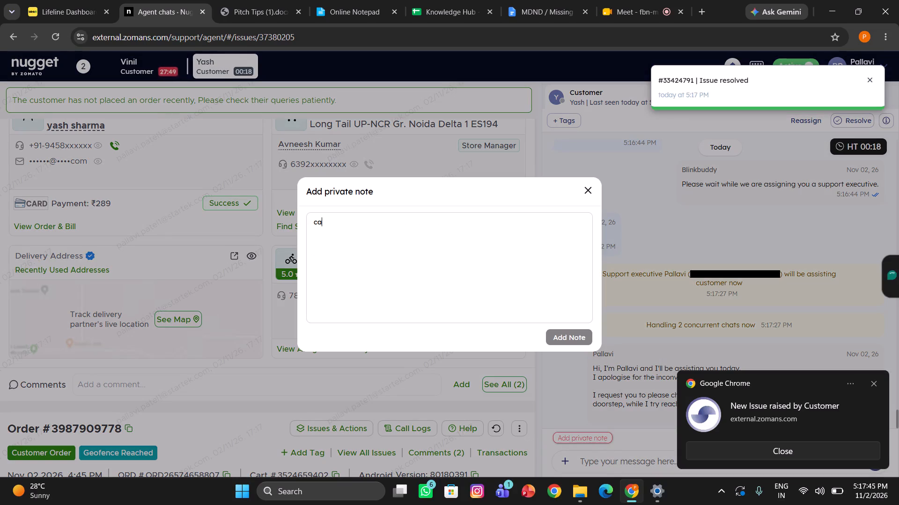
text(lled dp)
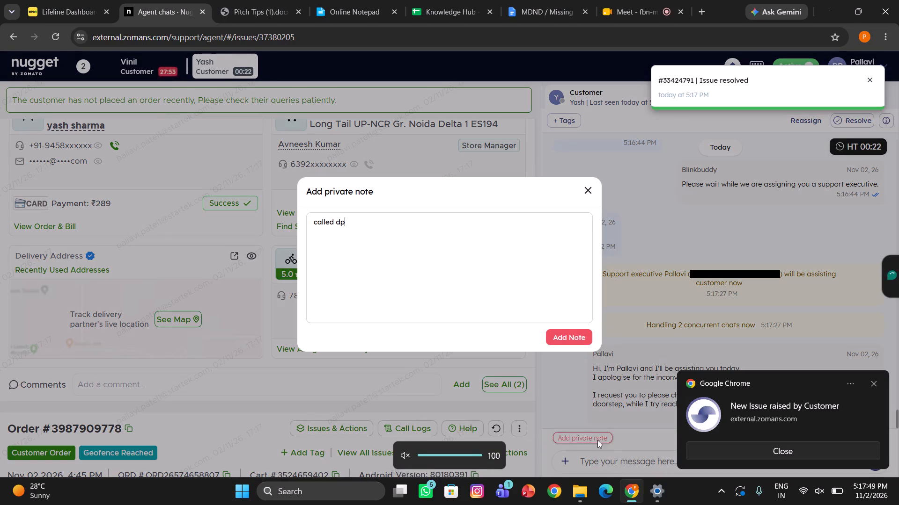
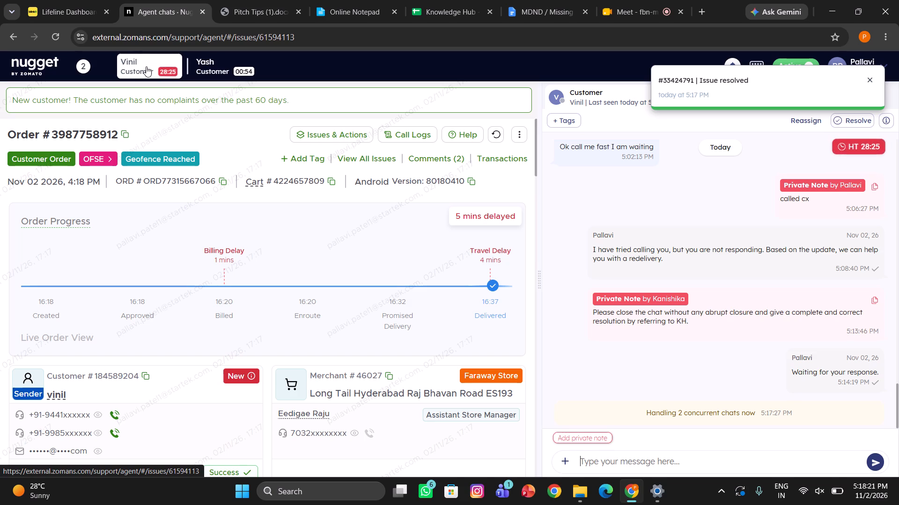
scroll(686, 307, down, 1)
text(/awa)
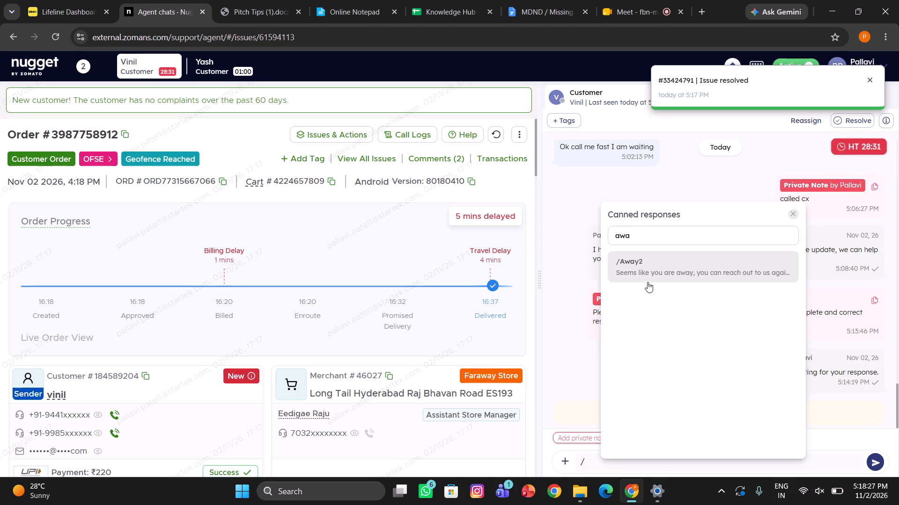
click(652, 274)
key(Return)
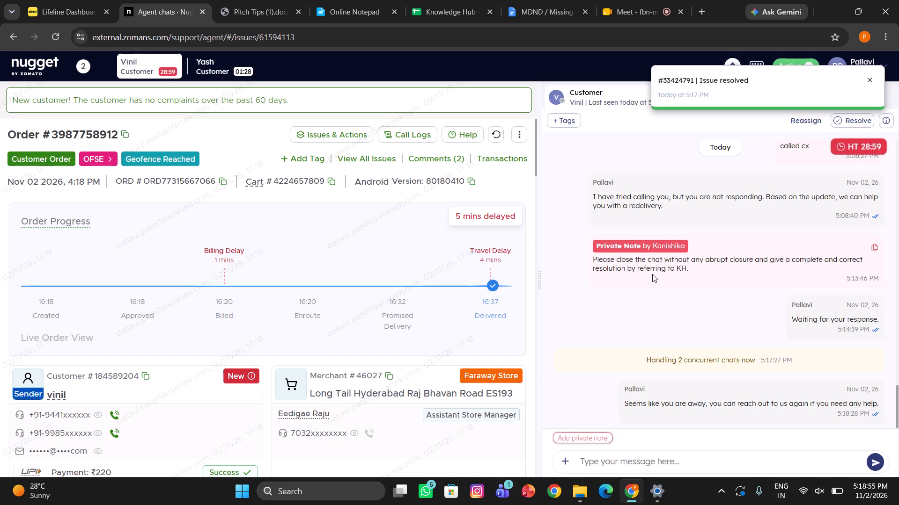
click(556, 0)
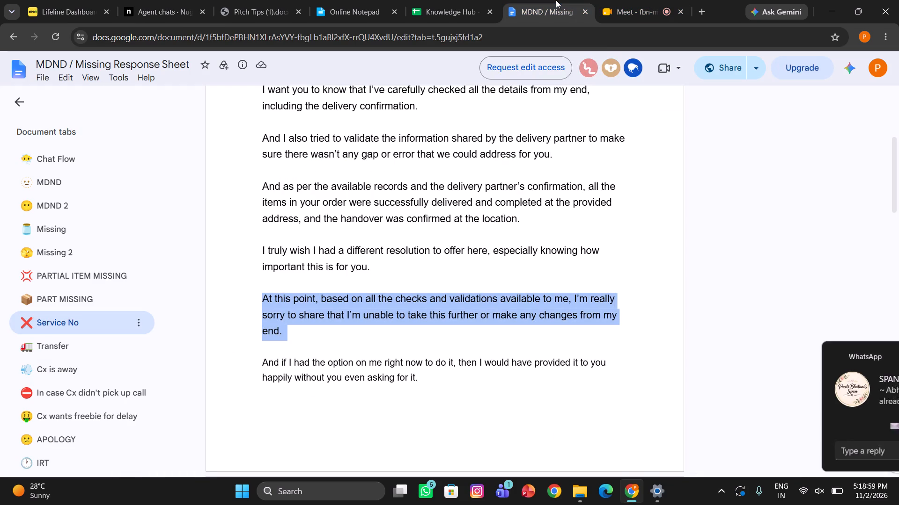
scroll(351, 160, up, 1)
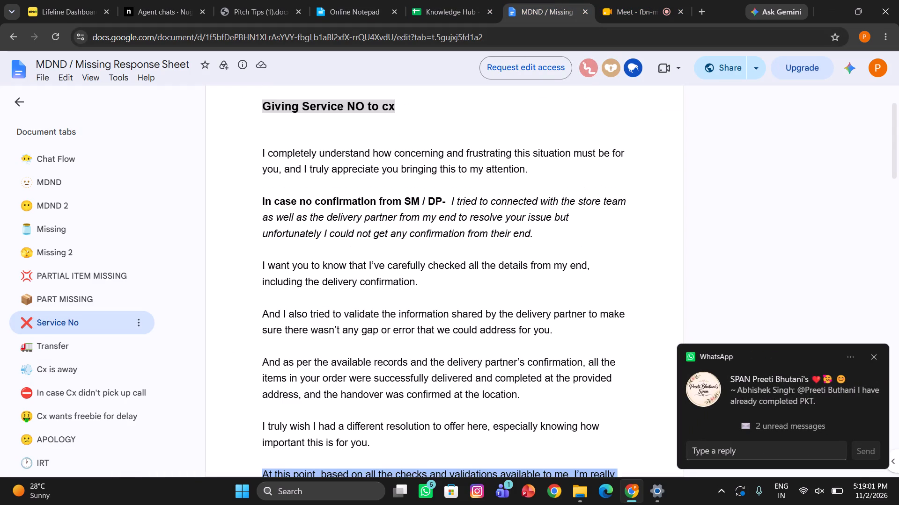
scroll(351, 160, up, 1)
click(84, 363)
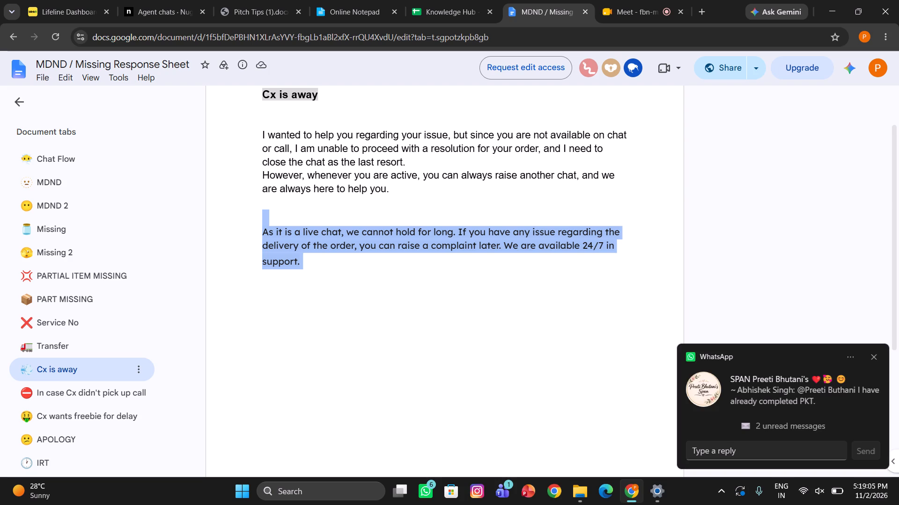
drag(409, 161, 253, 137)
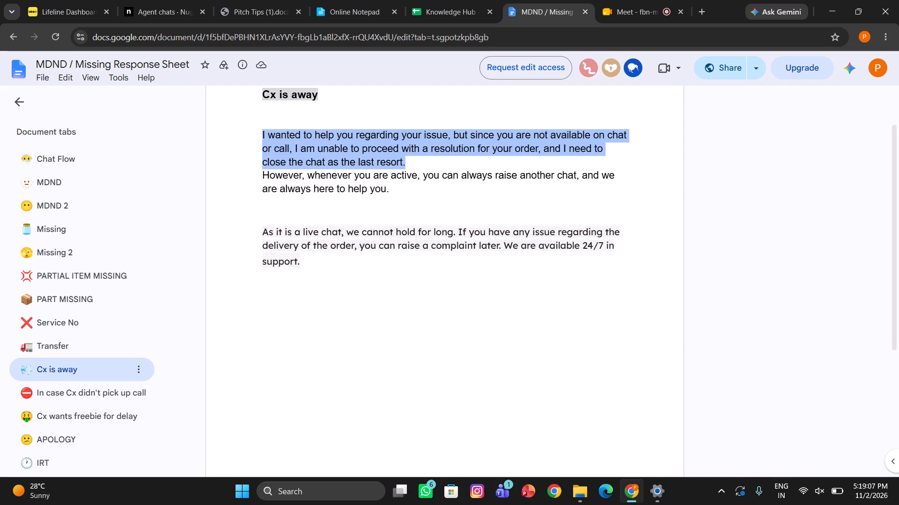
drag(253, 137, 245, 137)
key(ctrl+c)
click(154, 1)
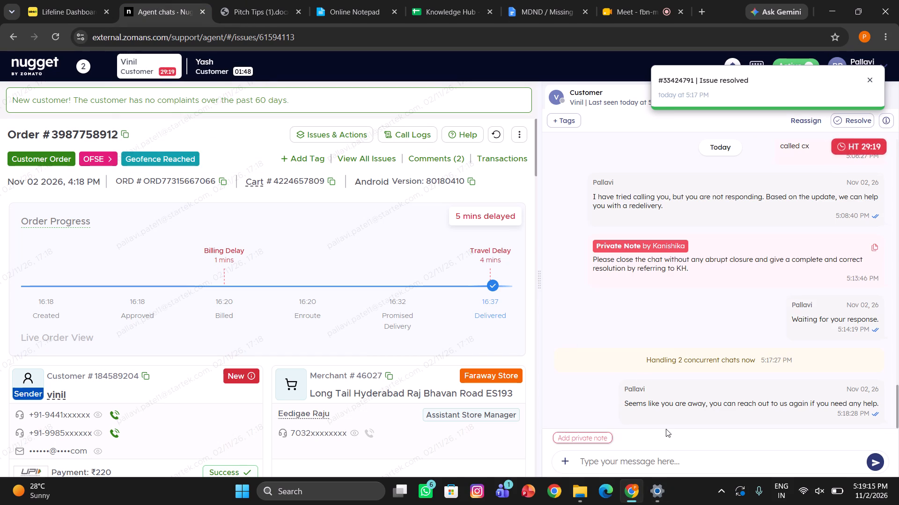
key(ctrl+v)
key(Return)
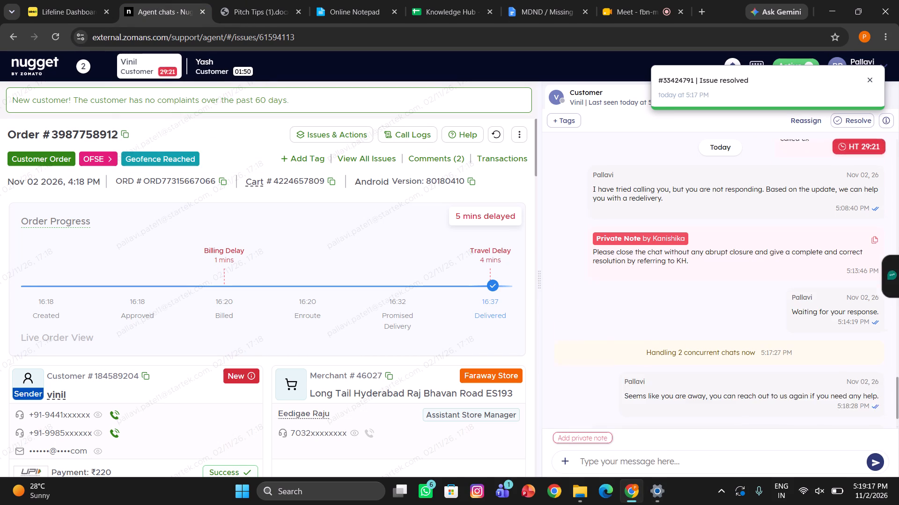
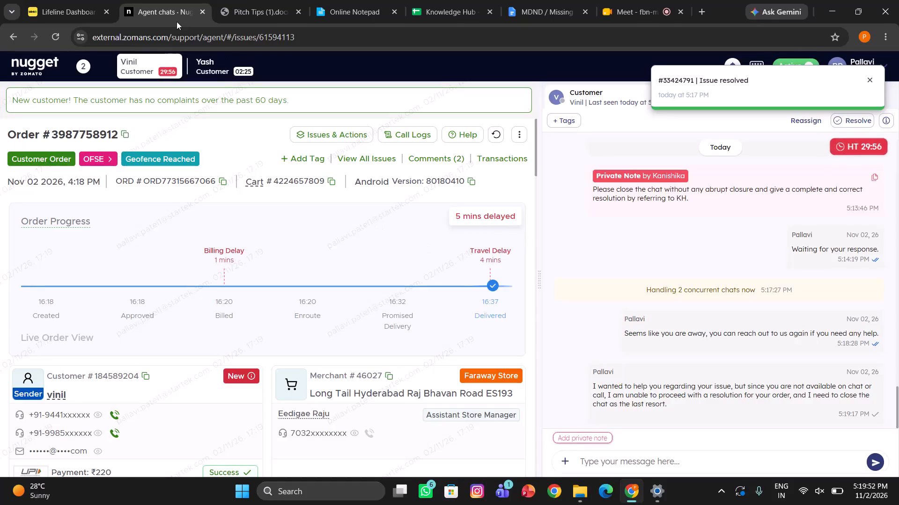
click(206, 60)
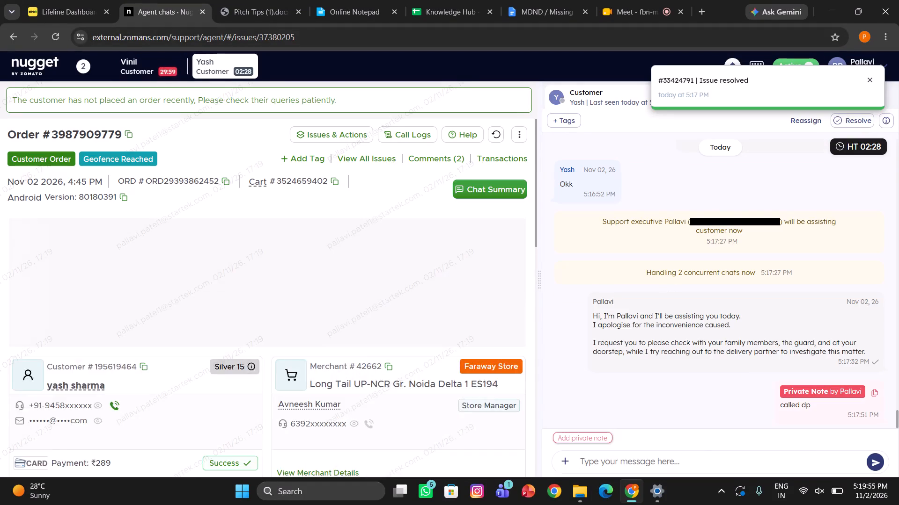
text(/thi)
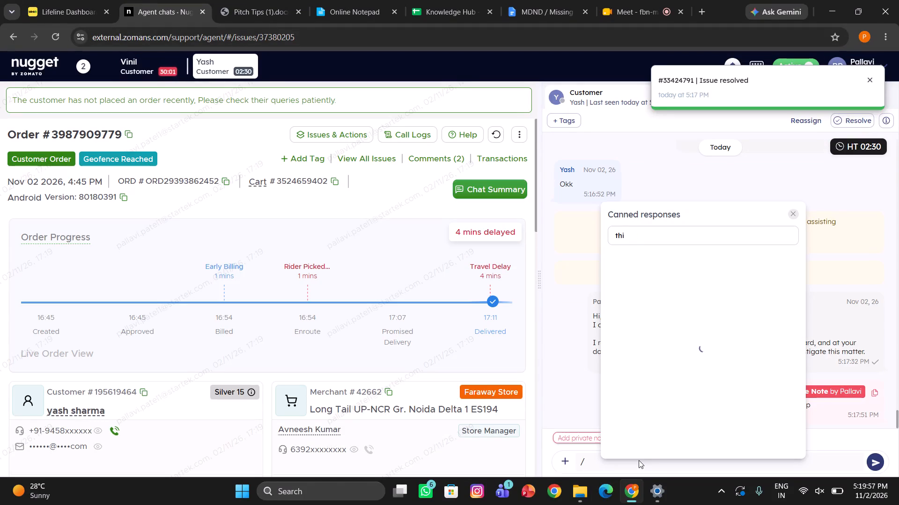
click(672, 263)
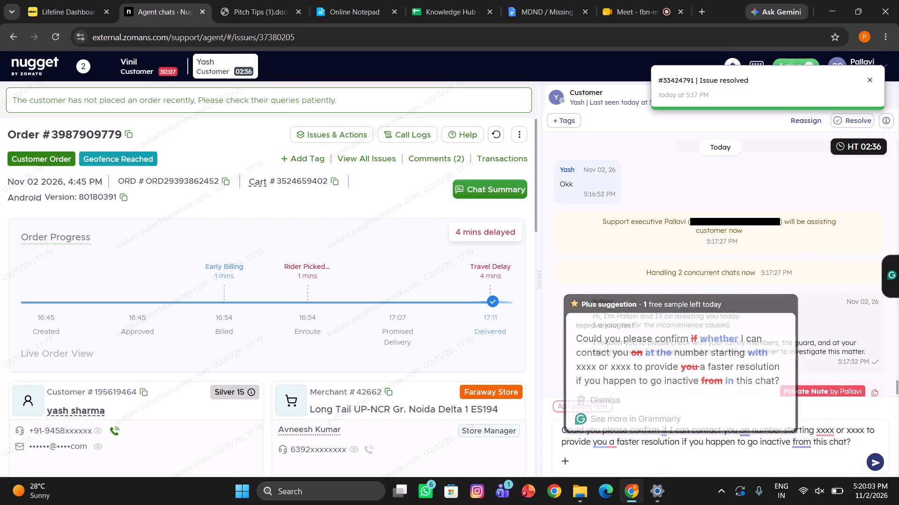
drag(815, 431, 869, 422)
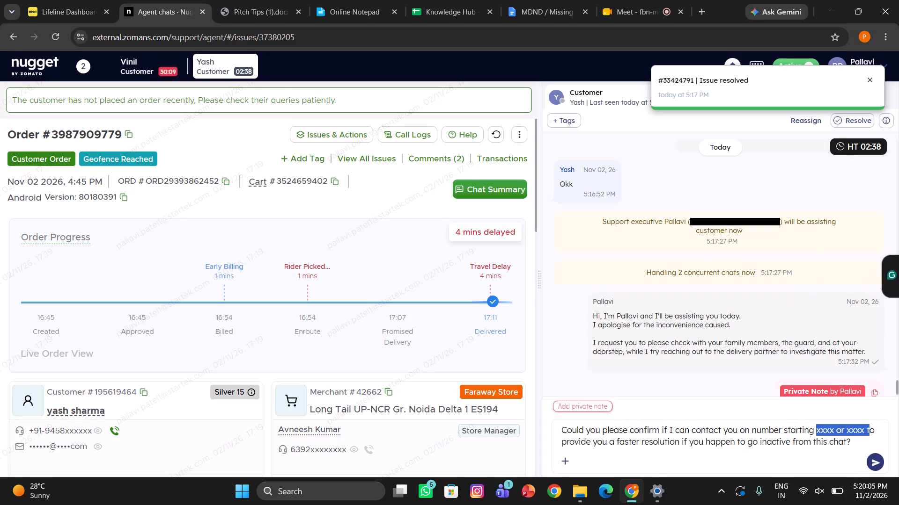
drag(869, 422, 863, 422)
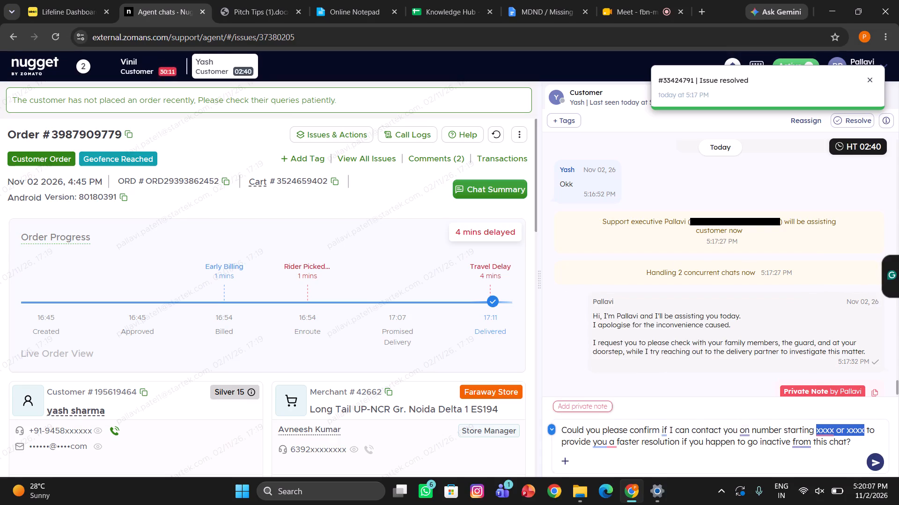
key(BackSpace)
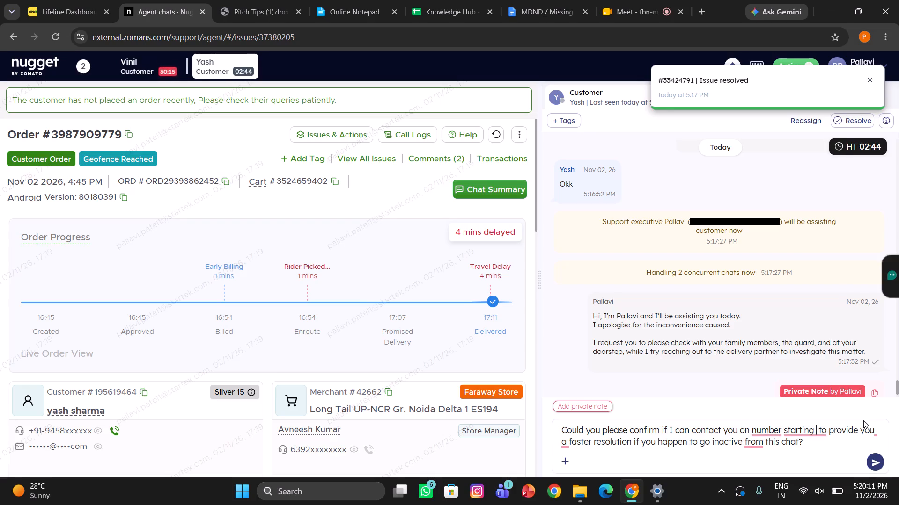
key(9)
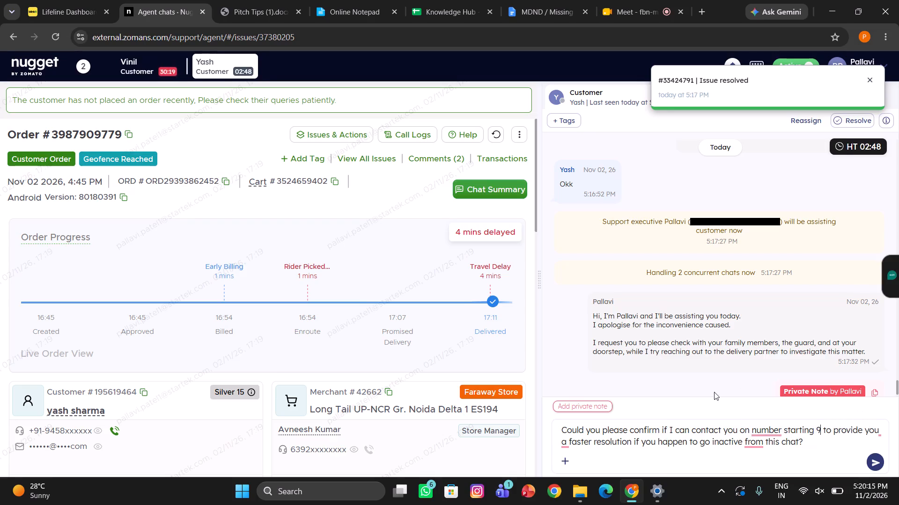
key(4)
key(5)
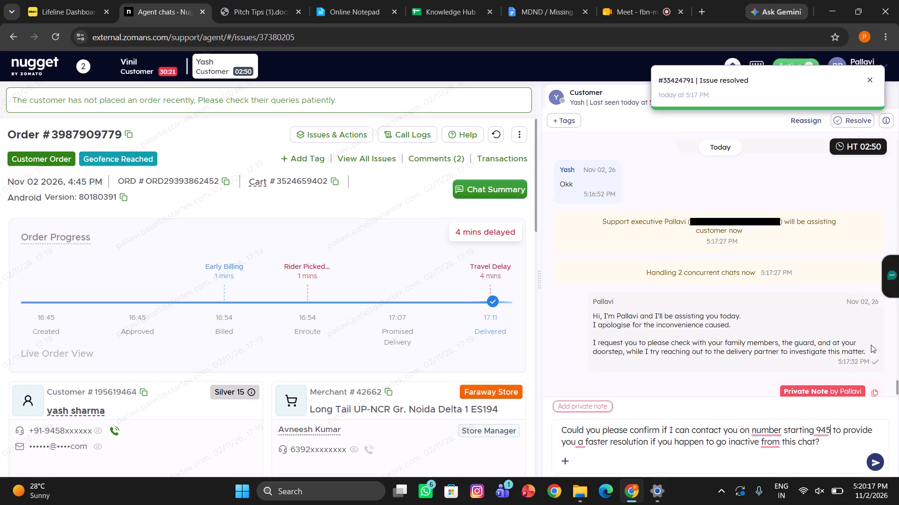
key(8)
key(Return)
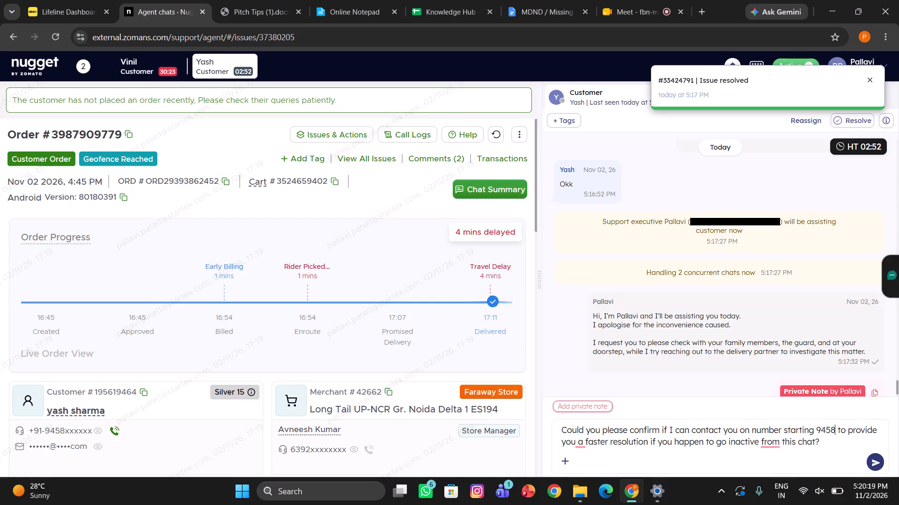
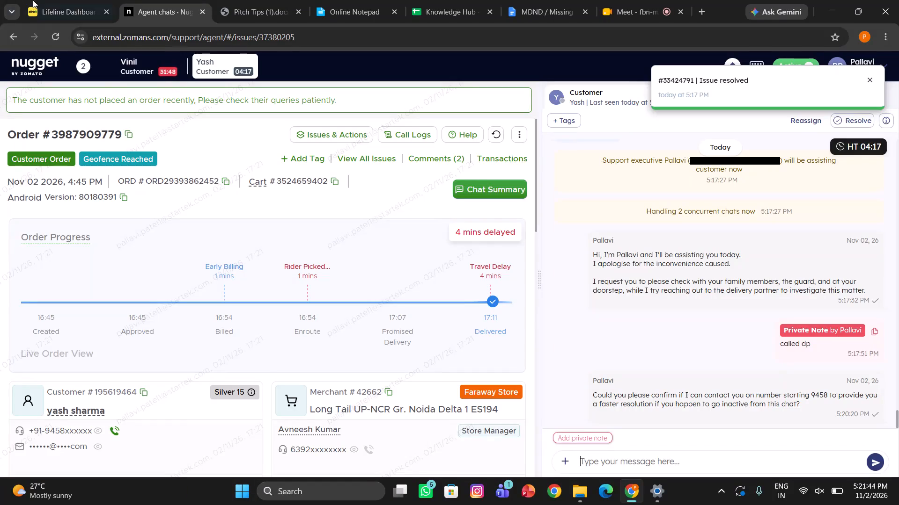
click(147, 69)
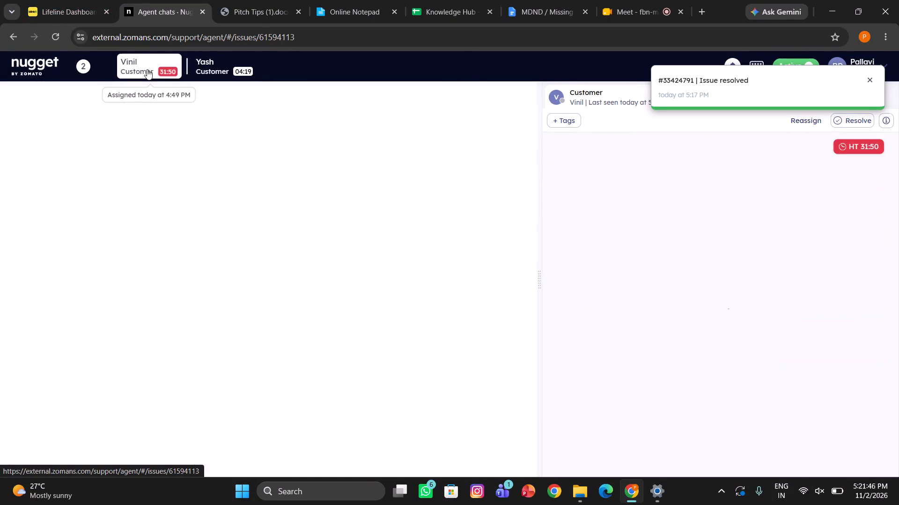
scroll(644, 344, down, 1)
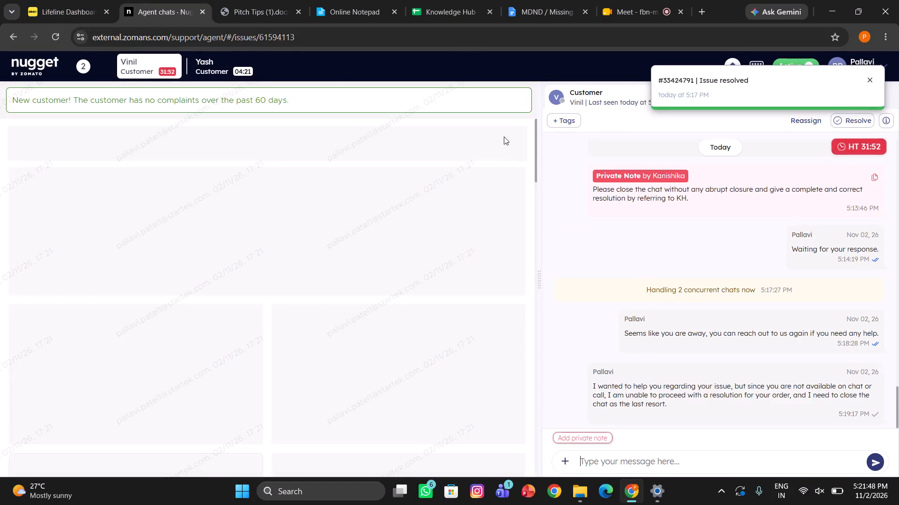
click(528, 9)
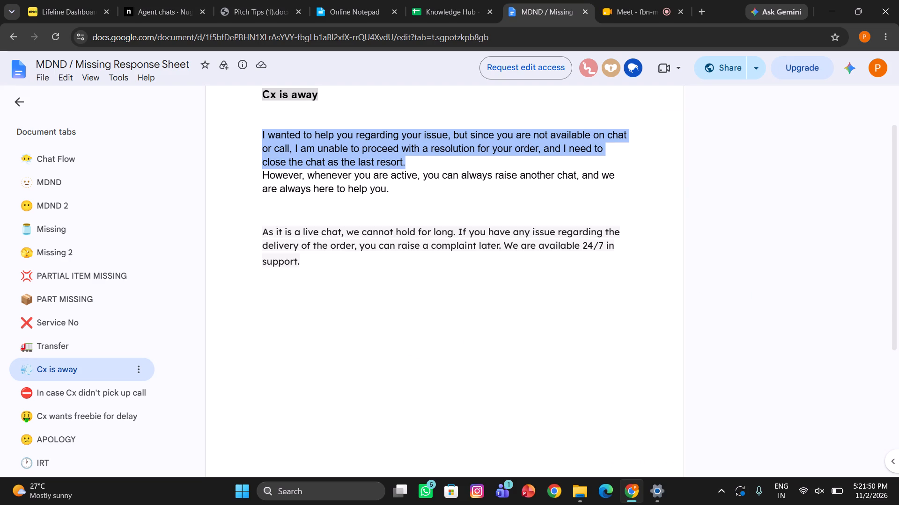
drag(263, 175, 396, 192)
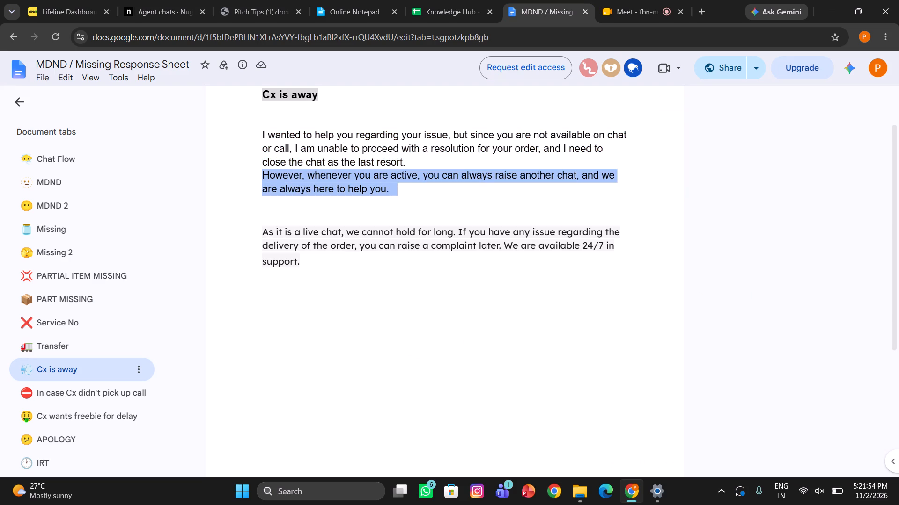
key(ctrl+c)
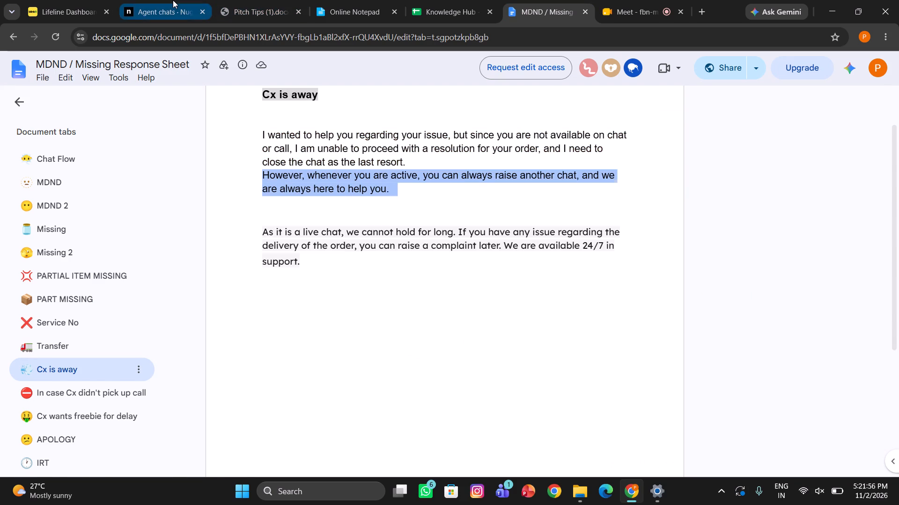
click(173, 0)
key(ctrl+v)
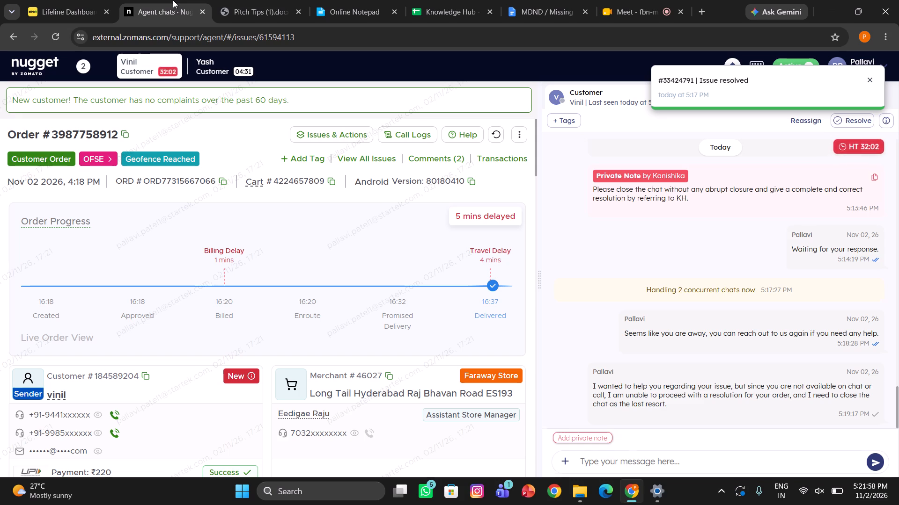
key(Return)
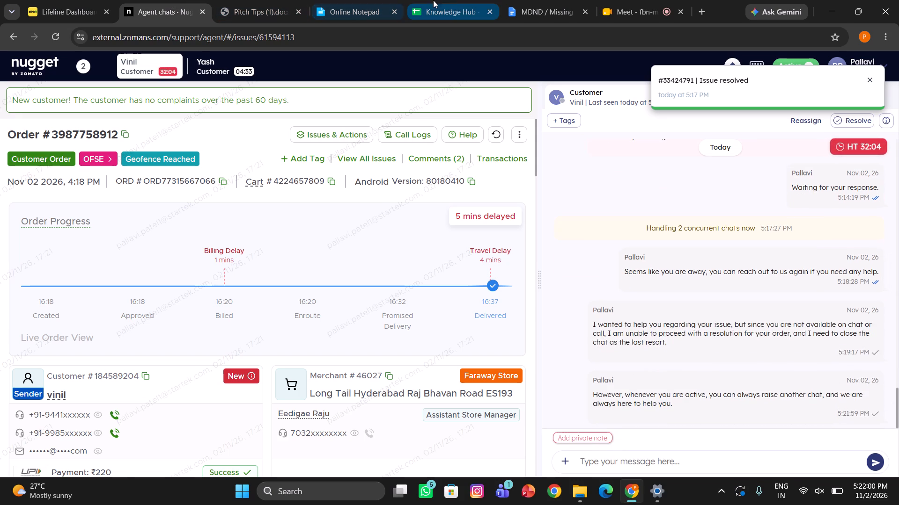
Send the same customer the "Cx is away" paragraph starting "As it is a live chat, we cannot hold for long" from the response sheet.
click(451, 0)
click(363, 0)
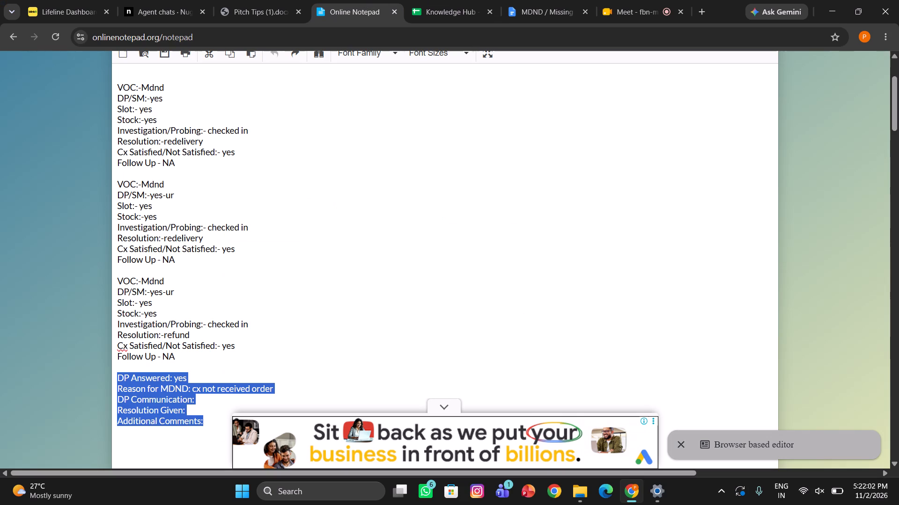
click(554, 0)
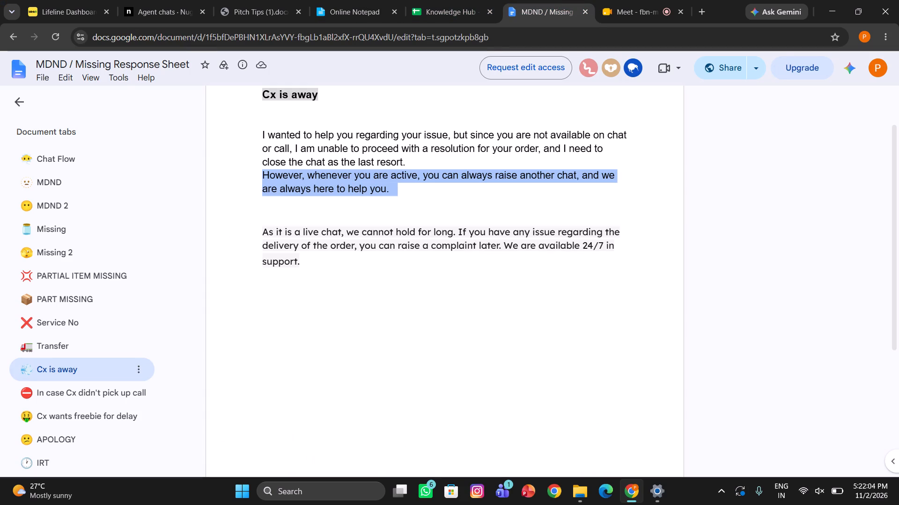
drag(262, 227, 309, 267)
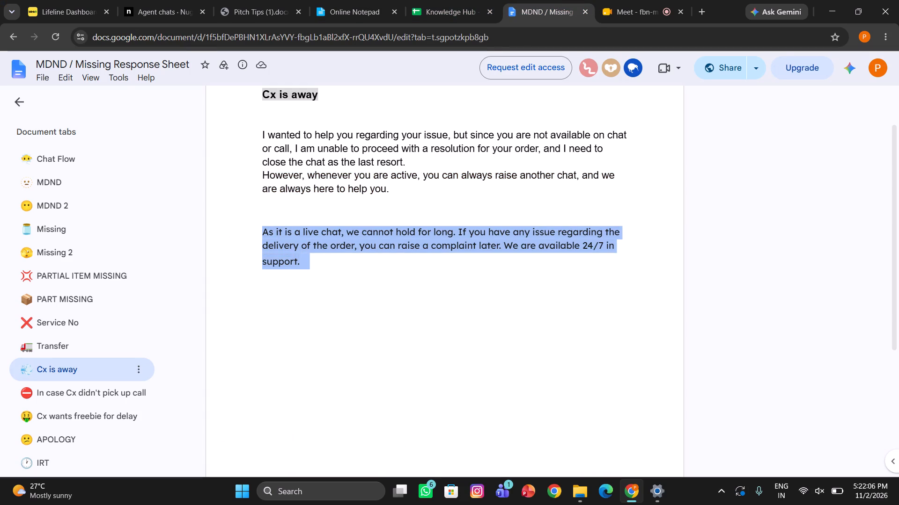
key(ctrl+c)
click(156, 2)
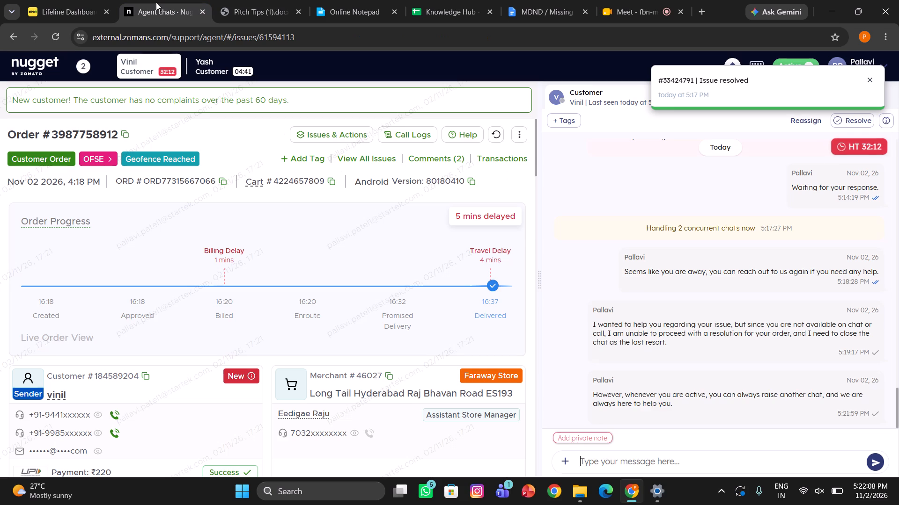
key(ctrl+v)
key(Return)
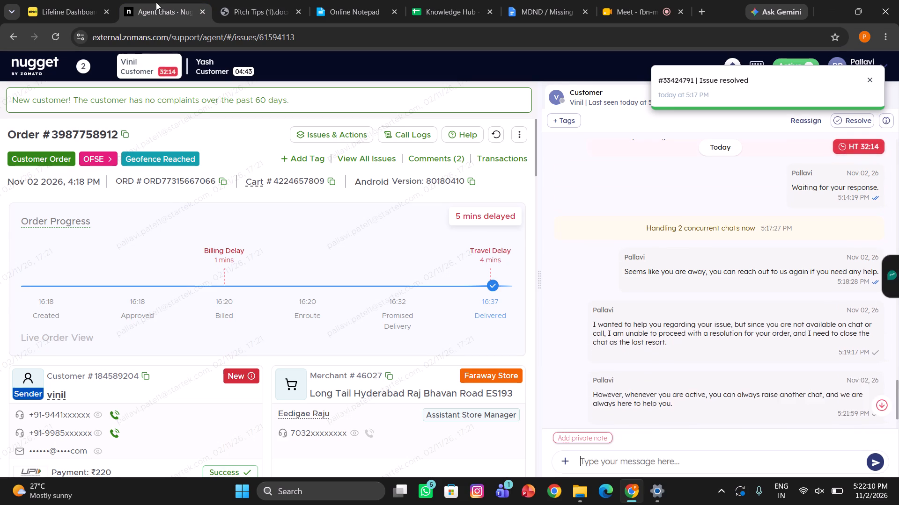
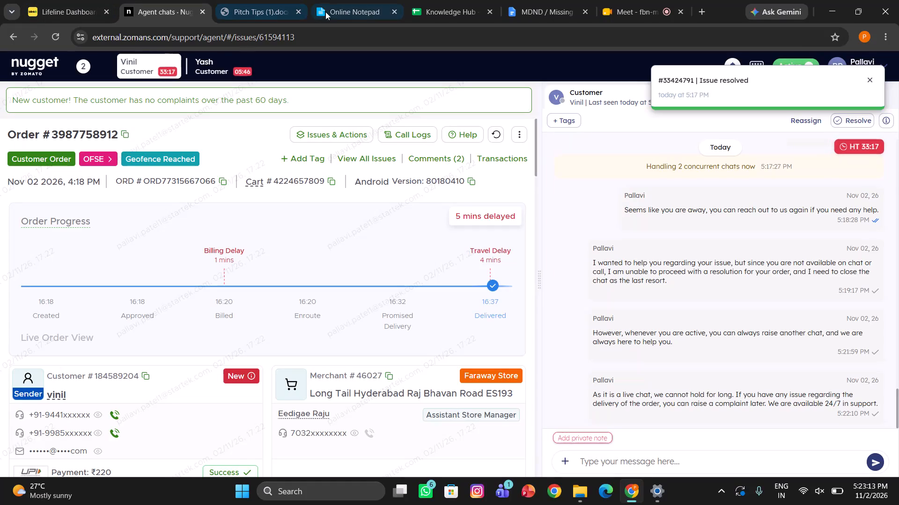
click(339, 0)
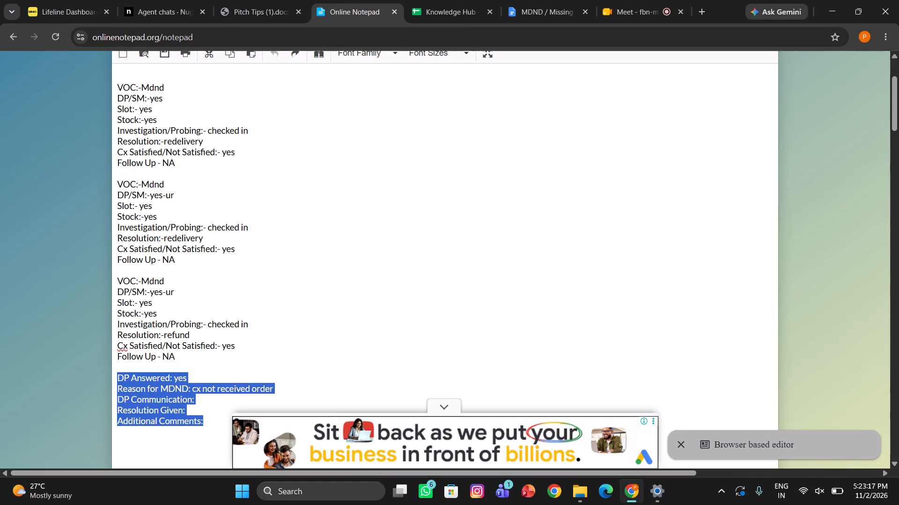
drag(186, 167, 118, 74)
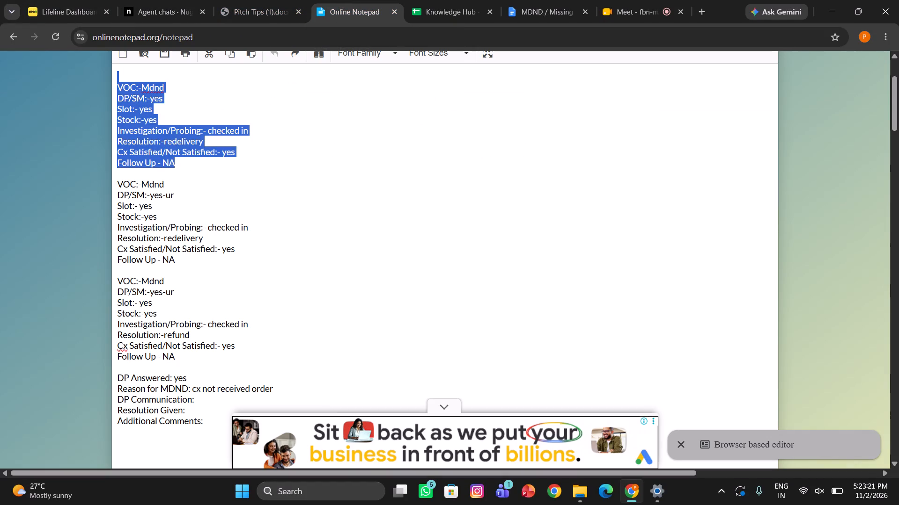
key(ctrl+c)
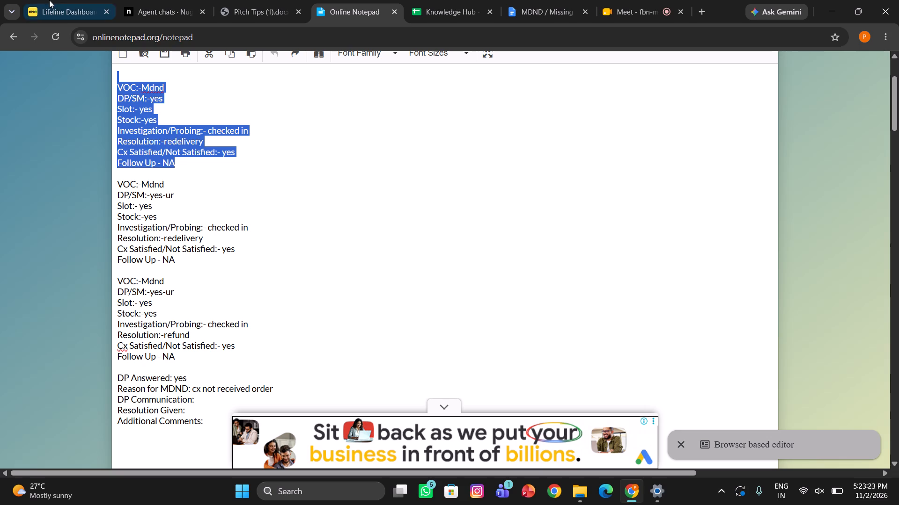
click(163, 0)
scroll(233, 418, down, 4)
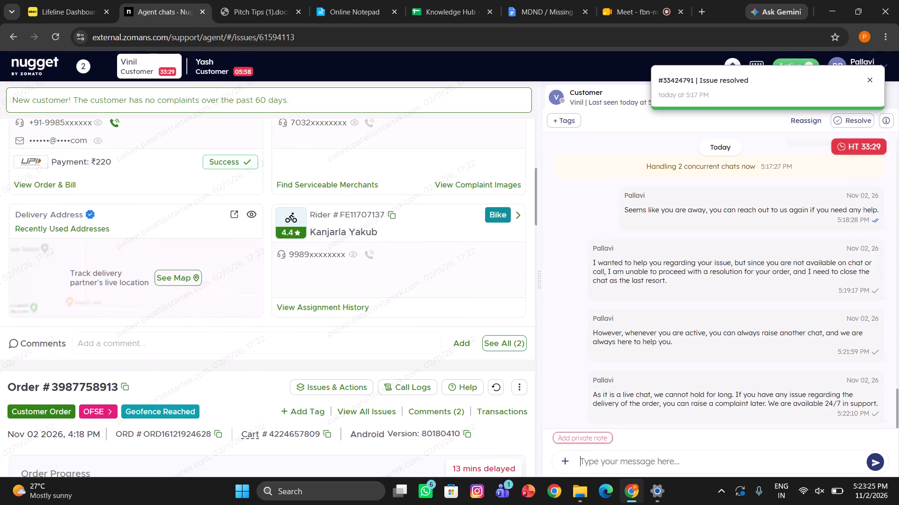
click(170, 348)
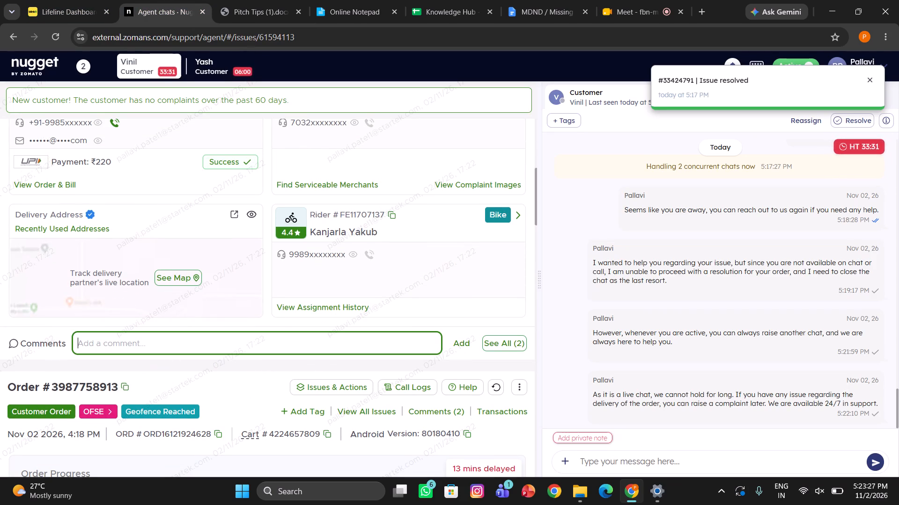
key(ctrl+v)
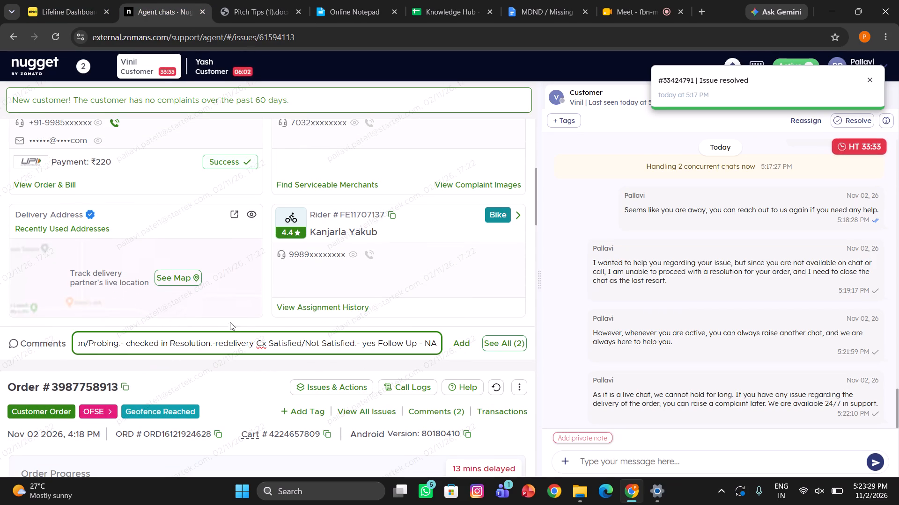
Change the comment's Resolution to away and DP/SM to yes-ur, and add it to the order.
drag(251, 343, 212, 340)
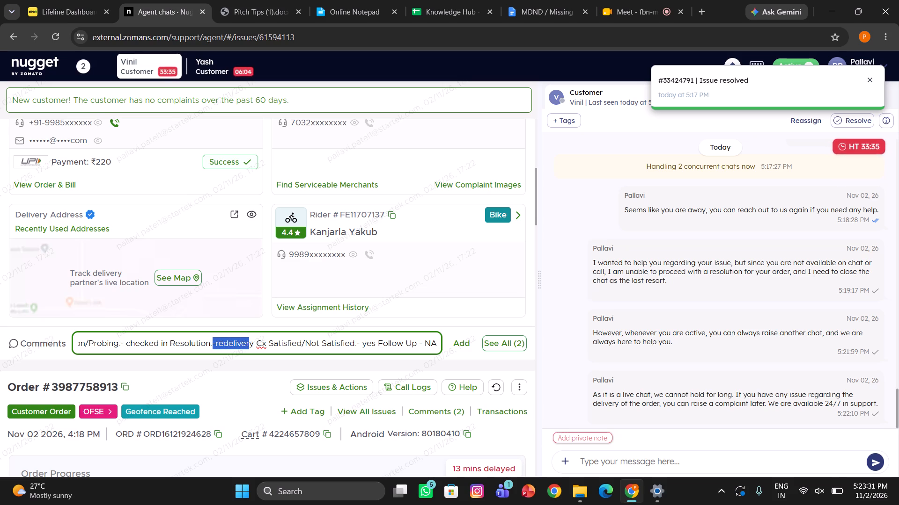
drag(212, 340, 216, 340)
key(BackSpace)
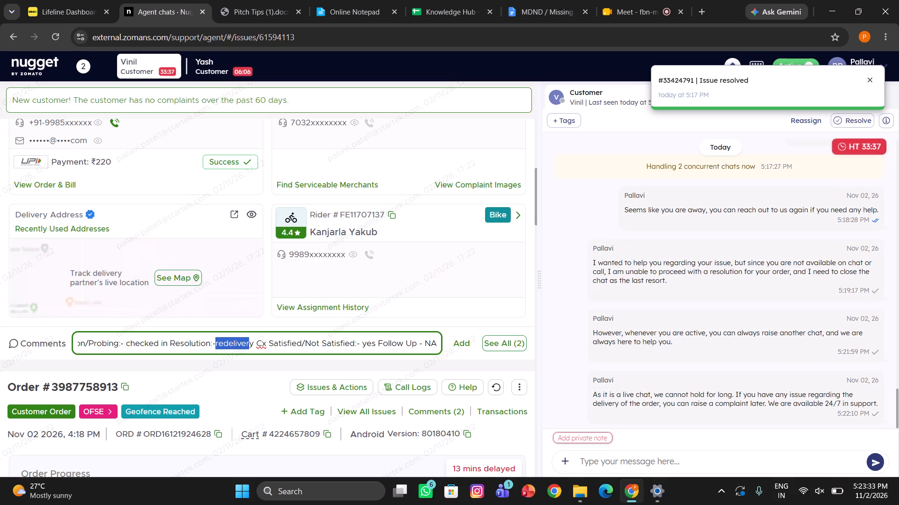
text(away)
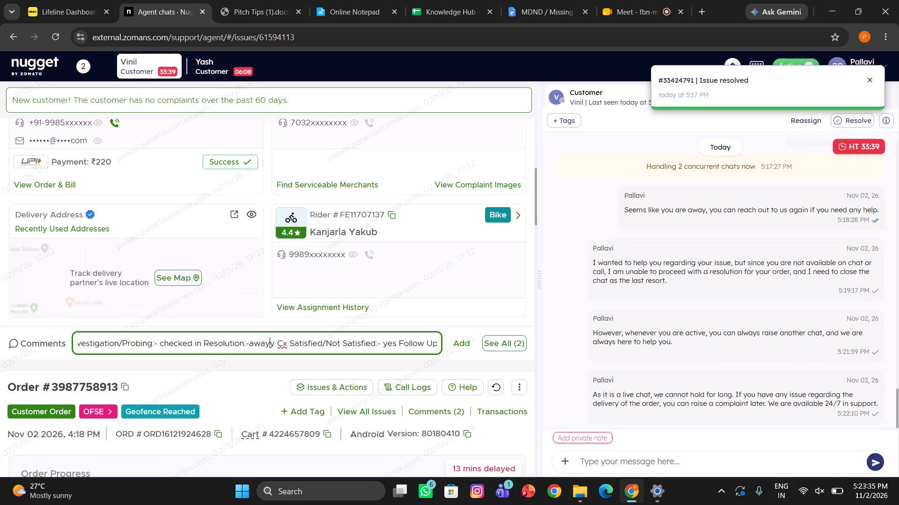
scroll(216, 340, right, 7)
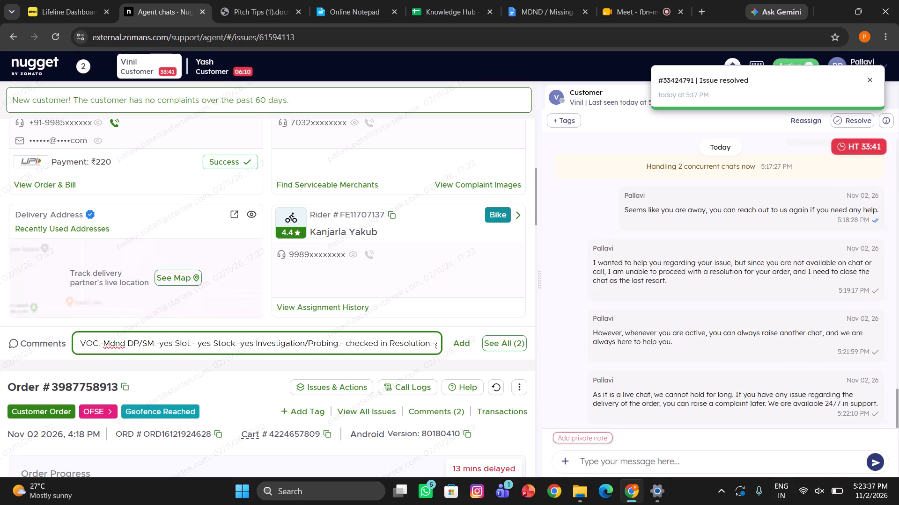
click(169, 345)
text(-ur)
key(Return)
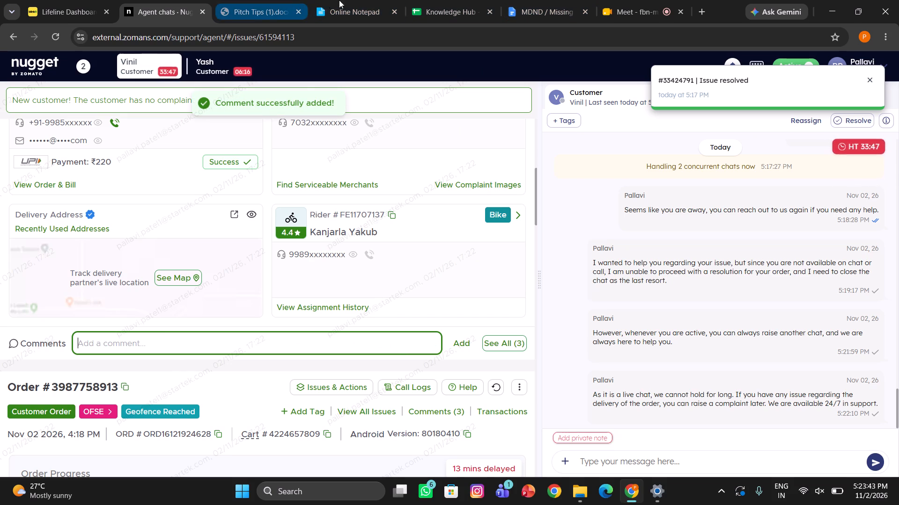
click(368, 1)
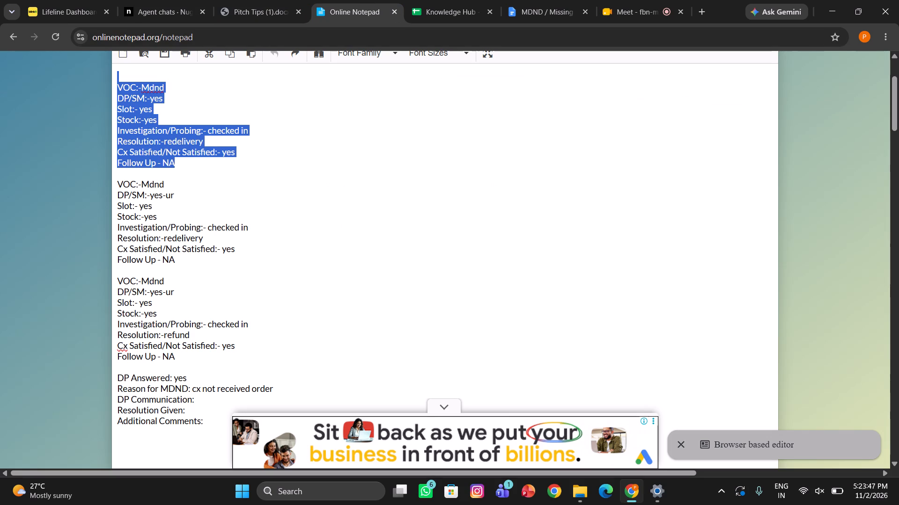
drag(208, 422, 116, 375)
key(ctrl+c)
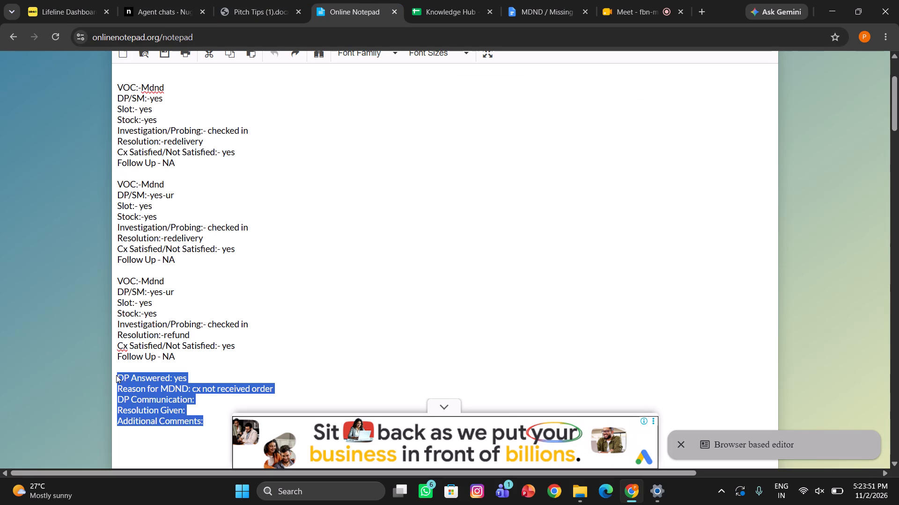
click(155, 0)
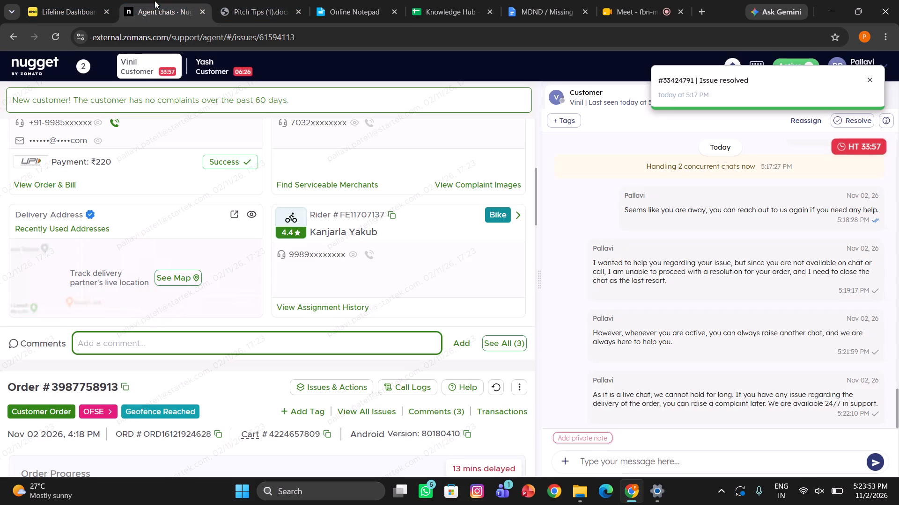
click(582, 438)
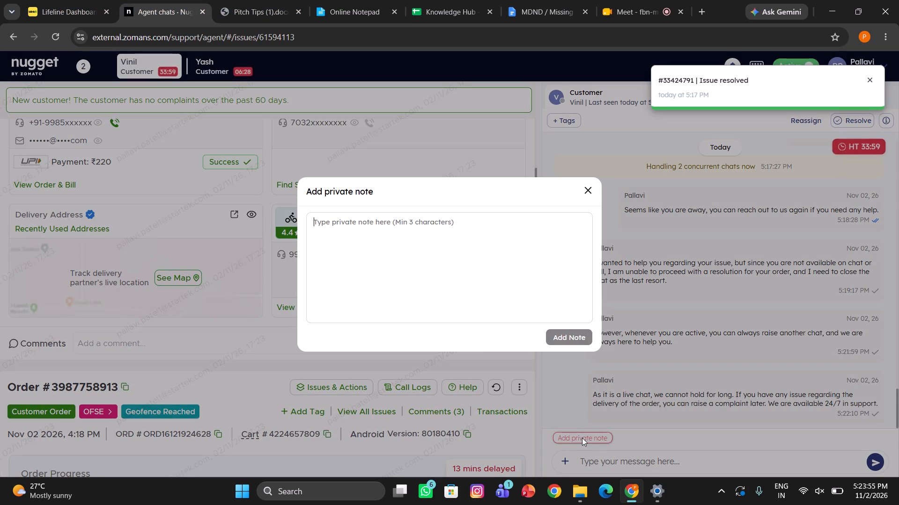
key(ctrl+v)
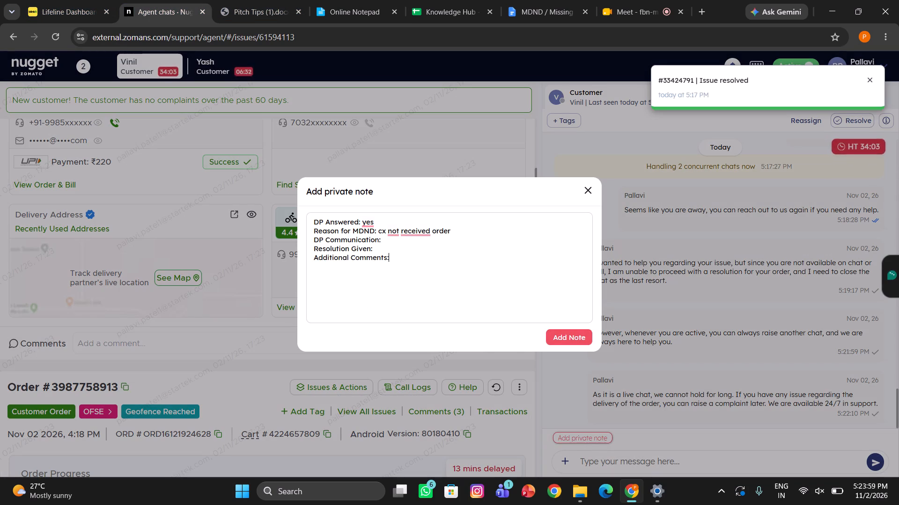
Set DP Answered to no, DP Communication to na and Resolution Given to away, and add the private note.
click(376, 223)
key(BackSpace)
key(BackSpace)
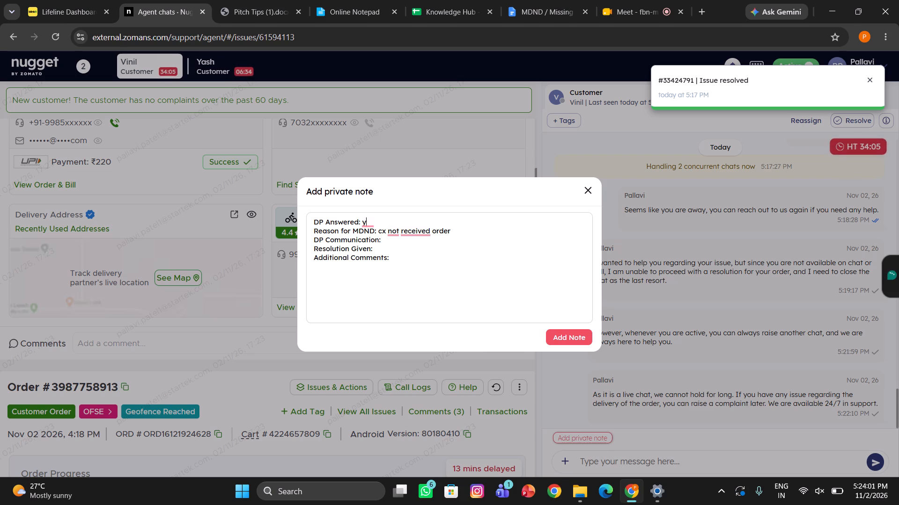
key(BackSpace)
text(no)
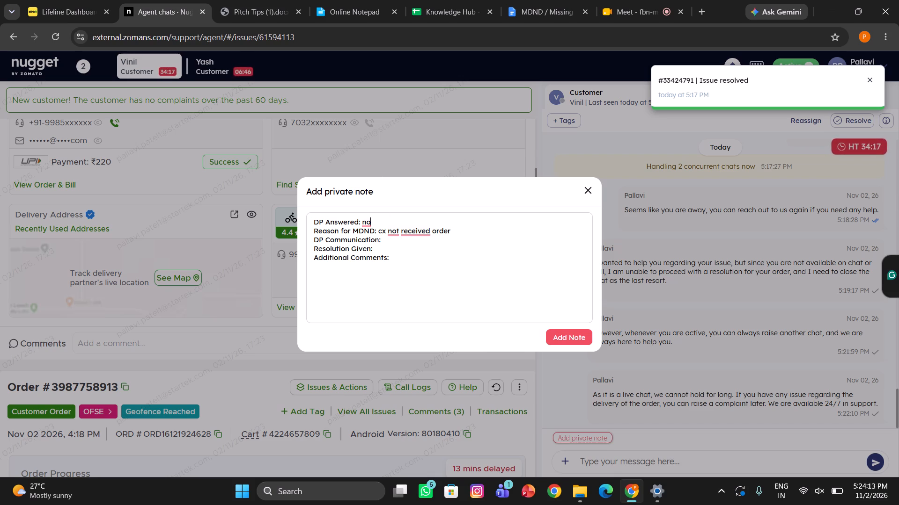
click(388, 241)
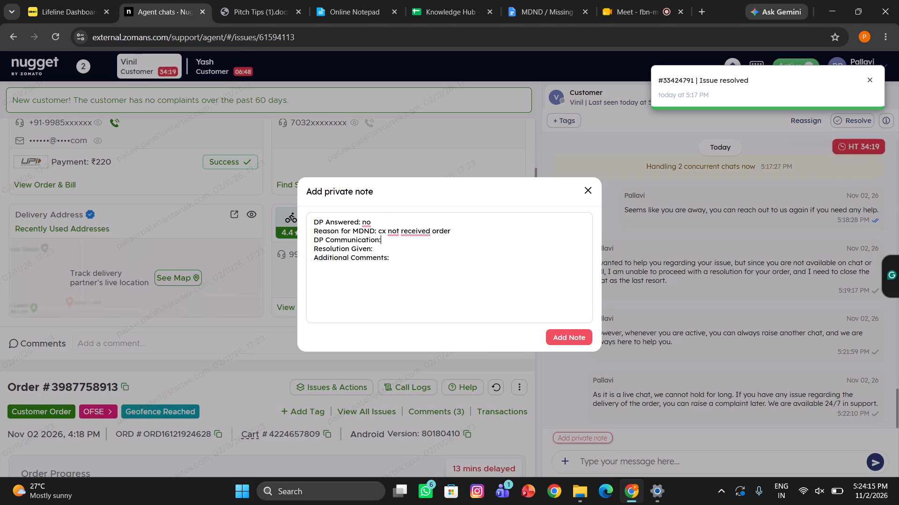
text(na)
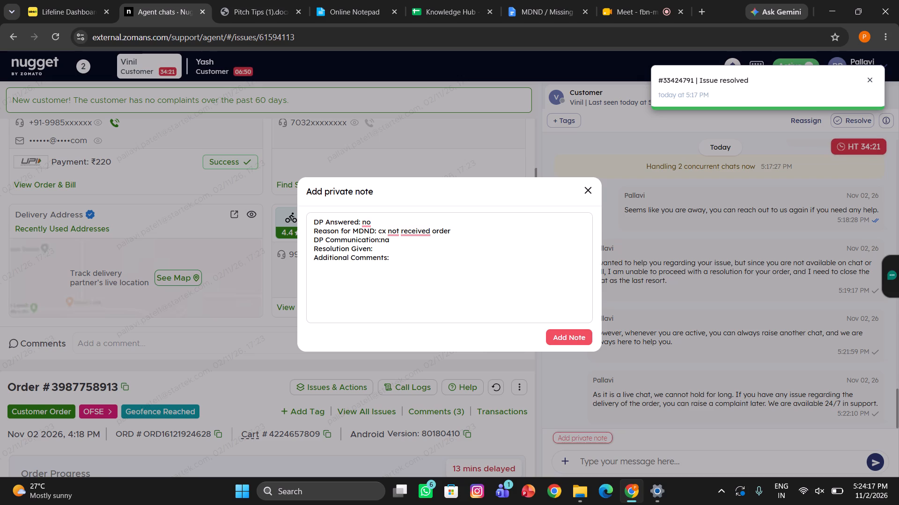
click(376, 249)
key(space)
text(away)
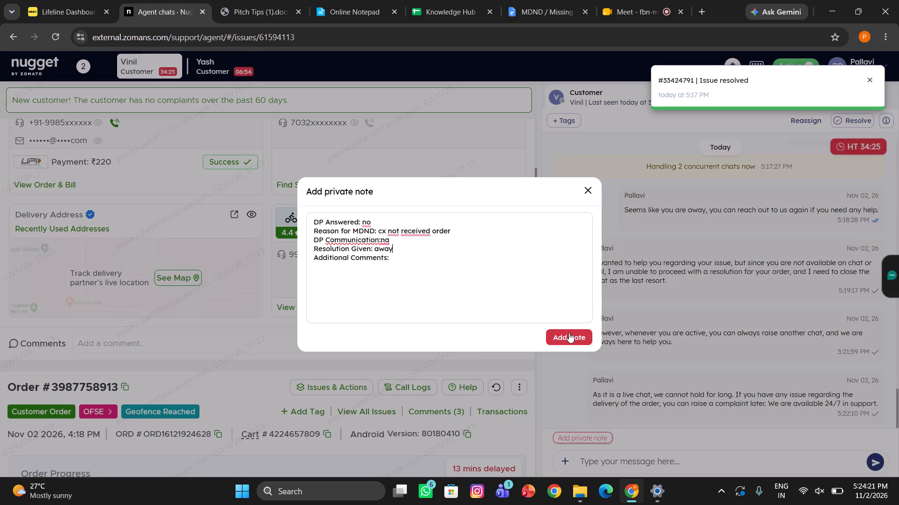
click(569, 332)
click(610, 455)
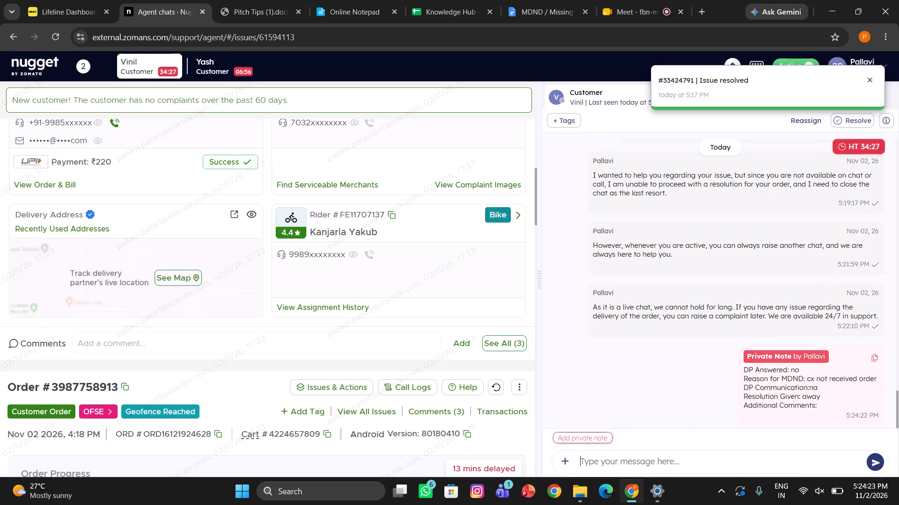
text(/clo)
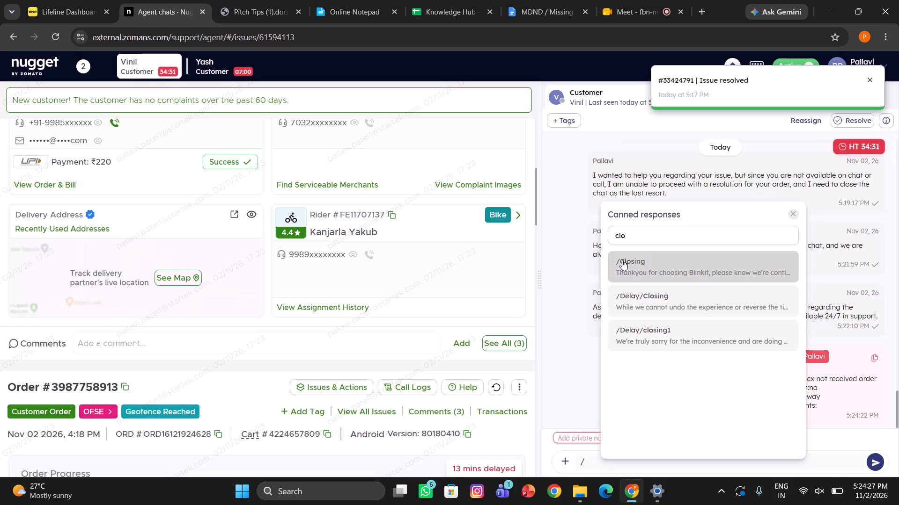
click(622, 260)
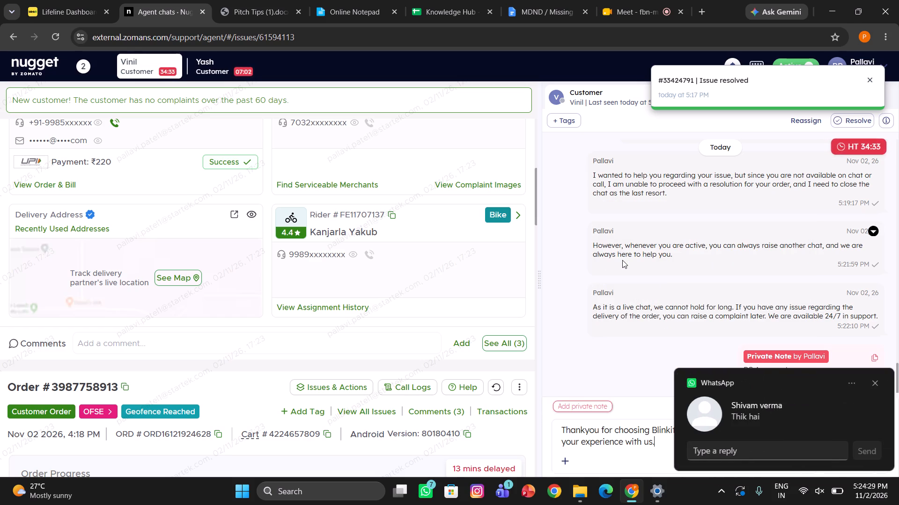
key(Return)
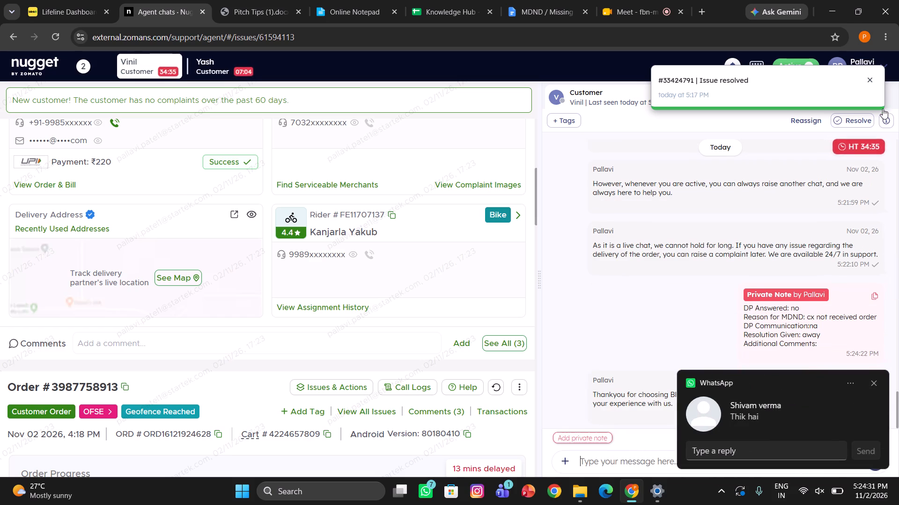
click(862, 117)
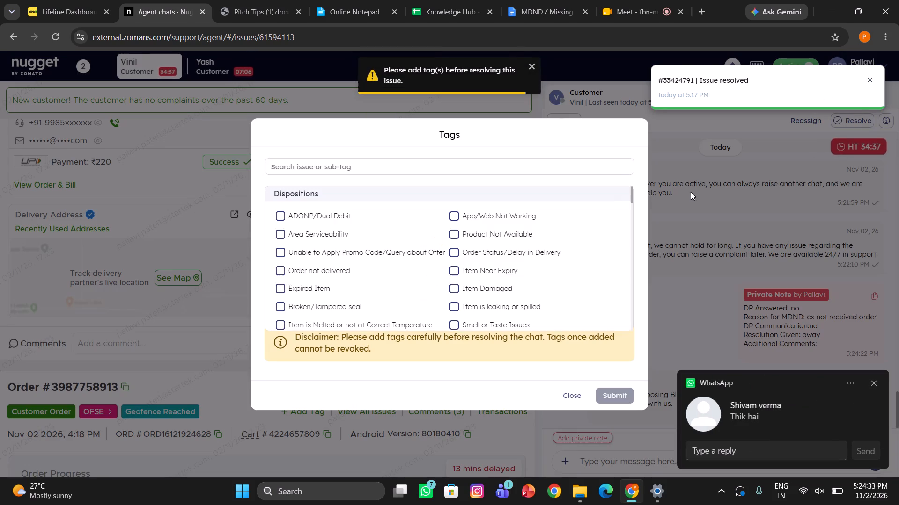
text(mdnd)
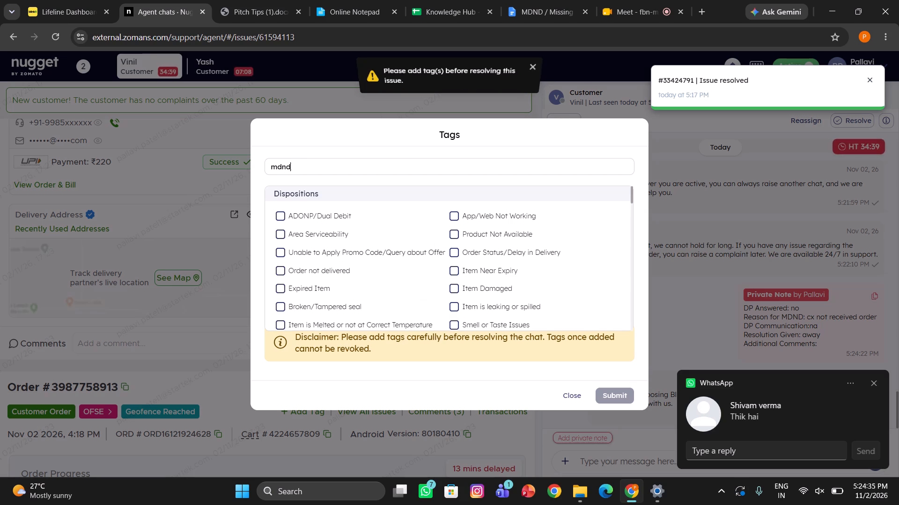
click(398, 229)
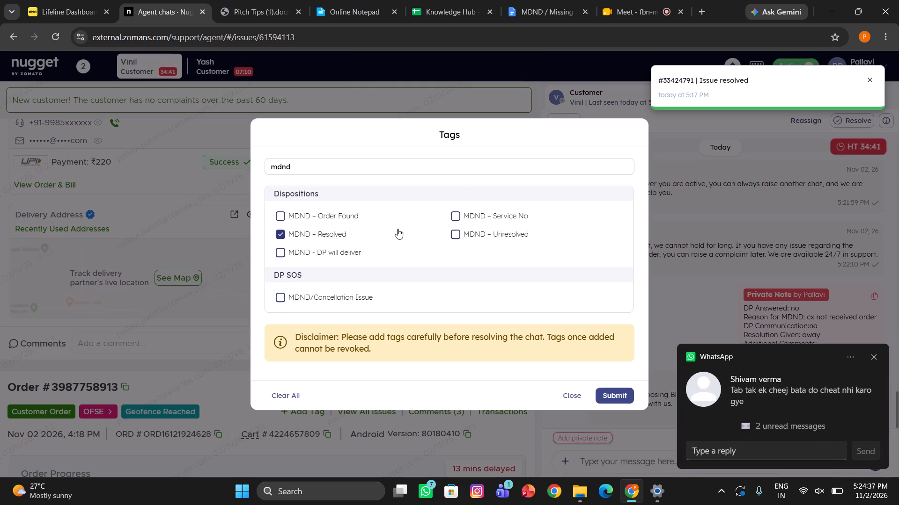
click(398, 229)
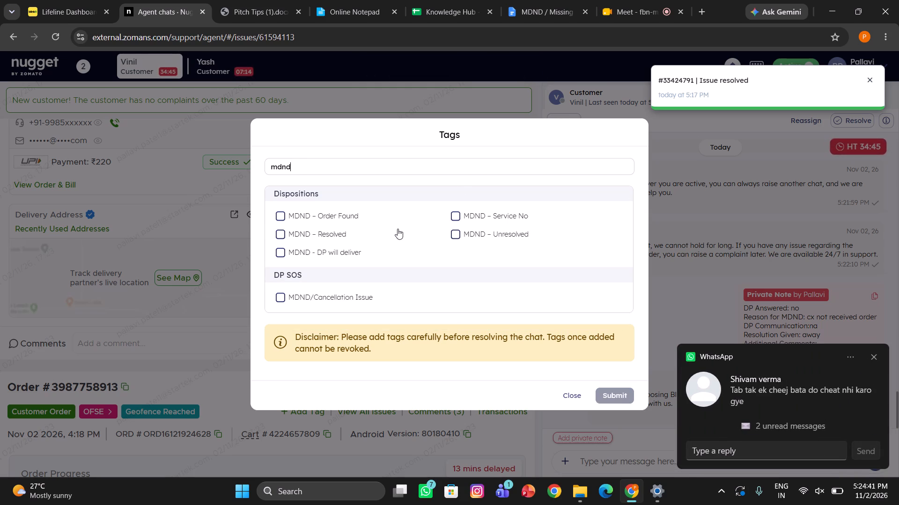
click(384, 227)
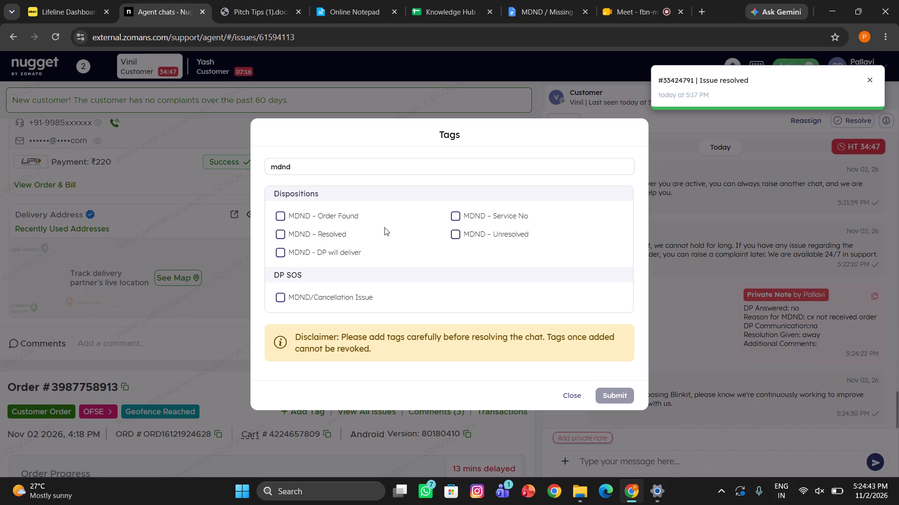
click(361, 252)
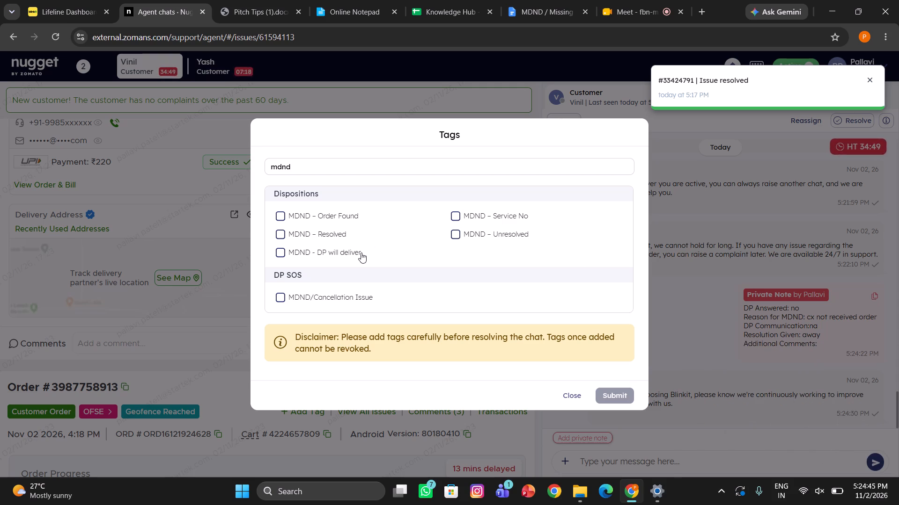
click(361, 252)
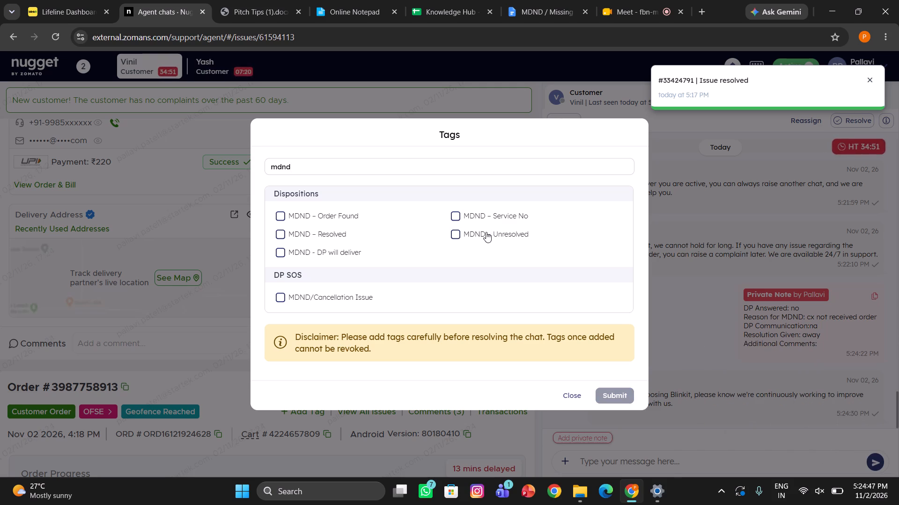
click(486, 232)
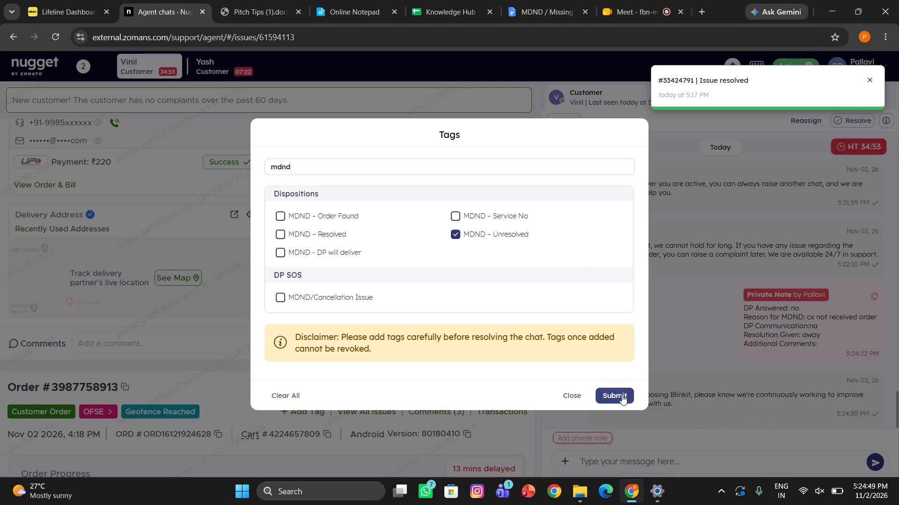
click(620, 395)
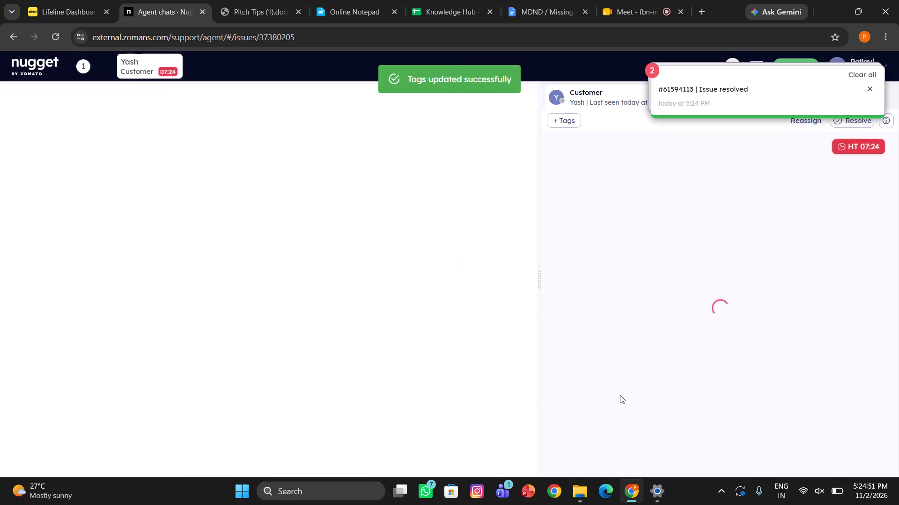
click(250, 0)
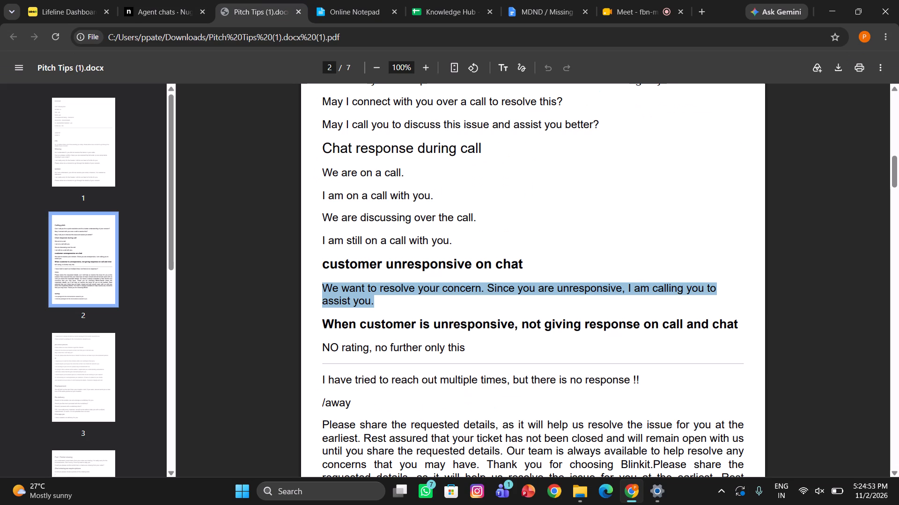
key(ctrl+c)
click(142, 0)
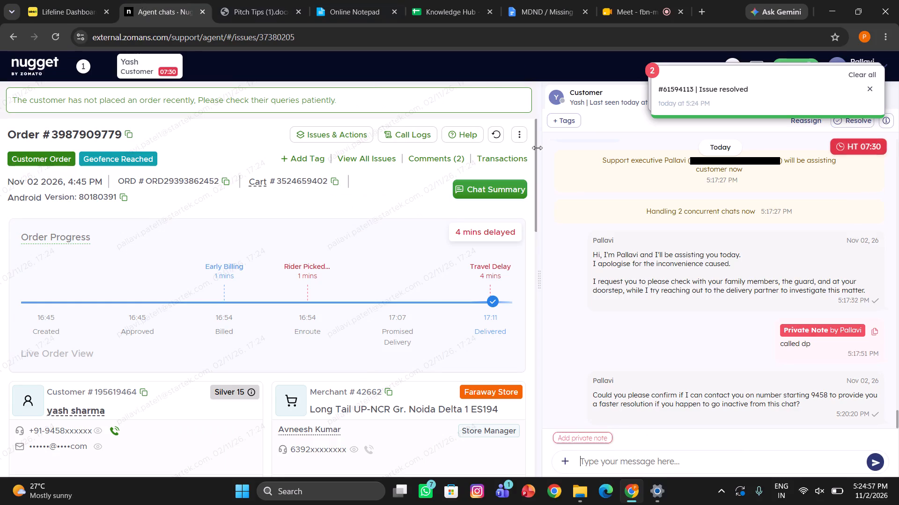
key(ctrl+v)
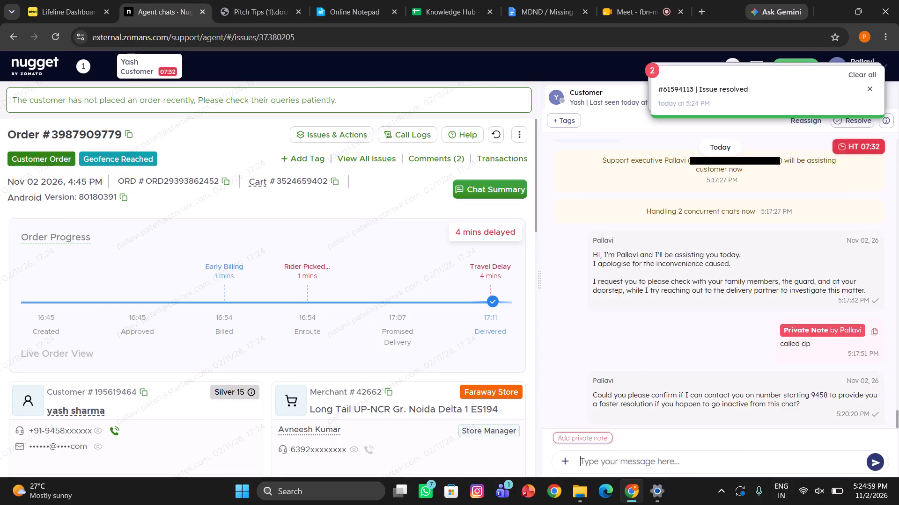
key(Return)
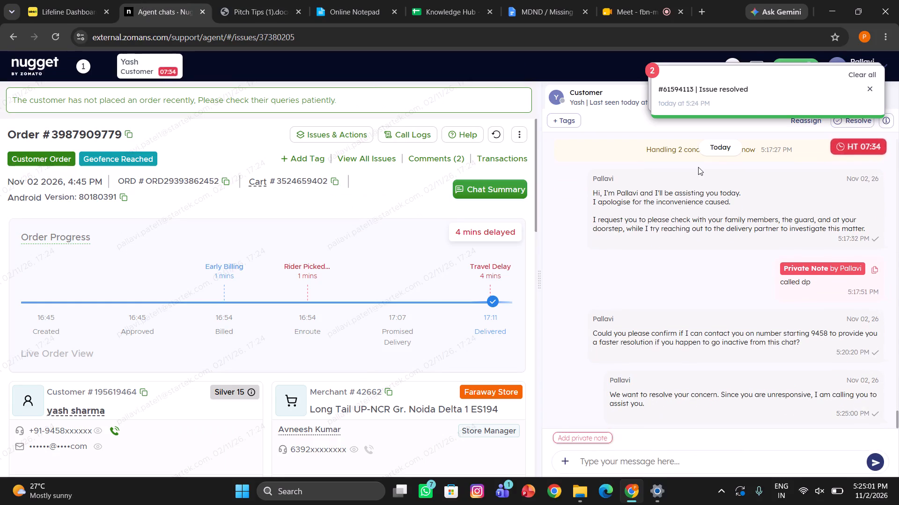
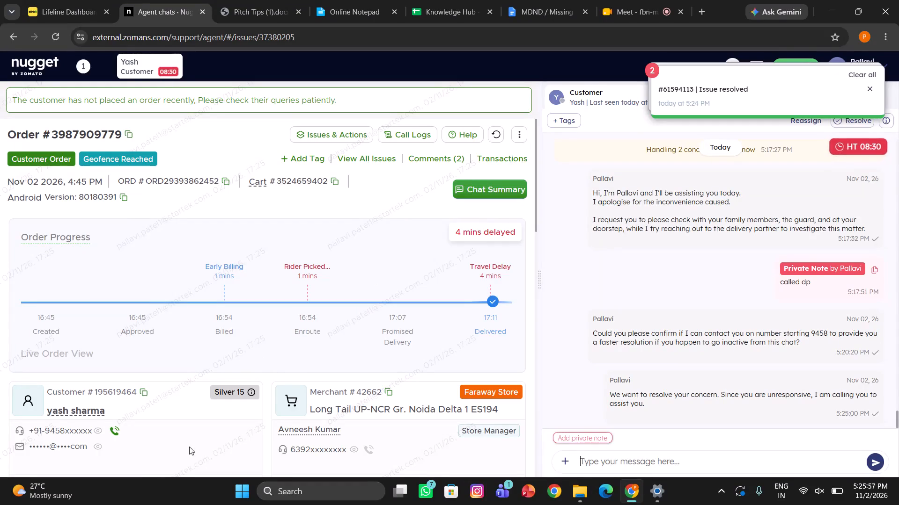
click(118, 435)
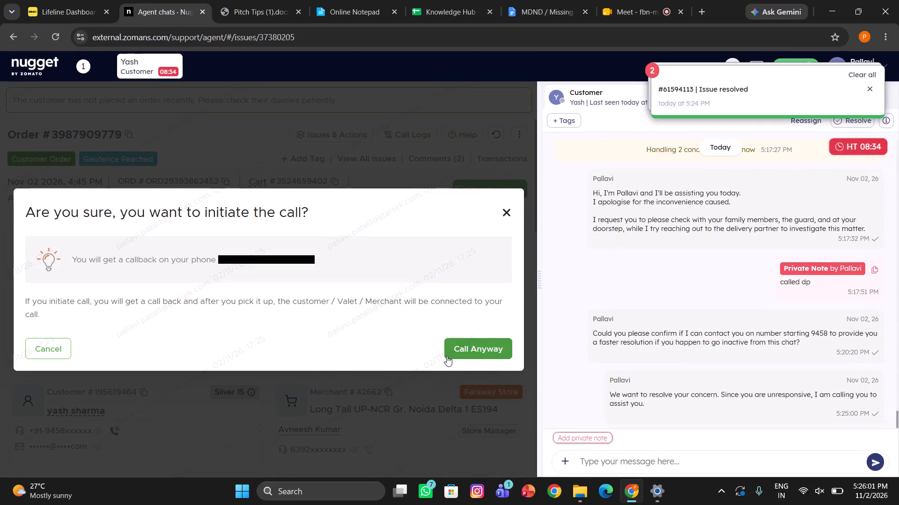
click(447, 355)
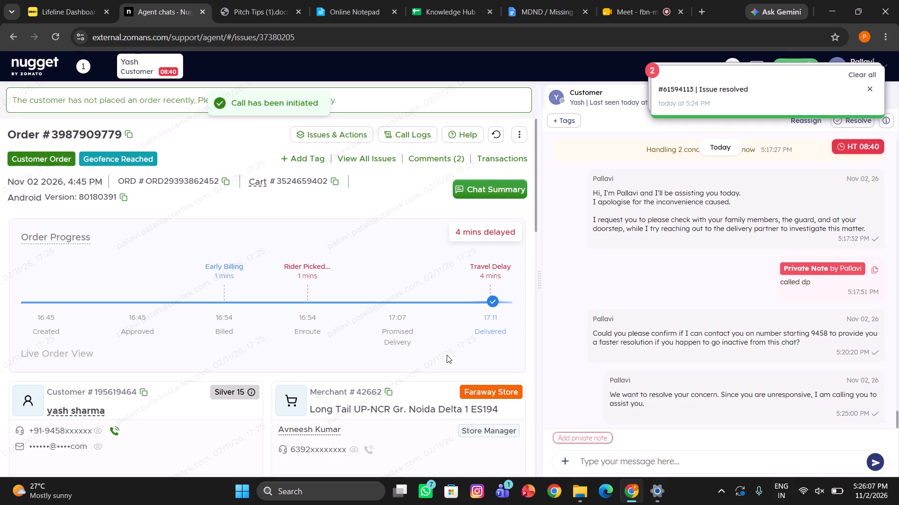
click(590, 440)
text(ca)
text(lled)
key(space)
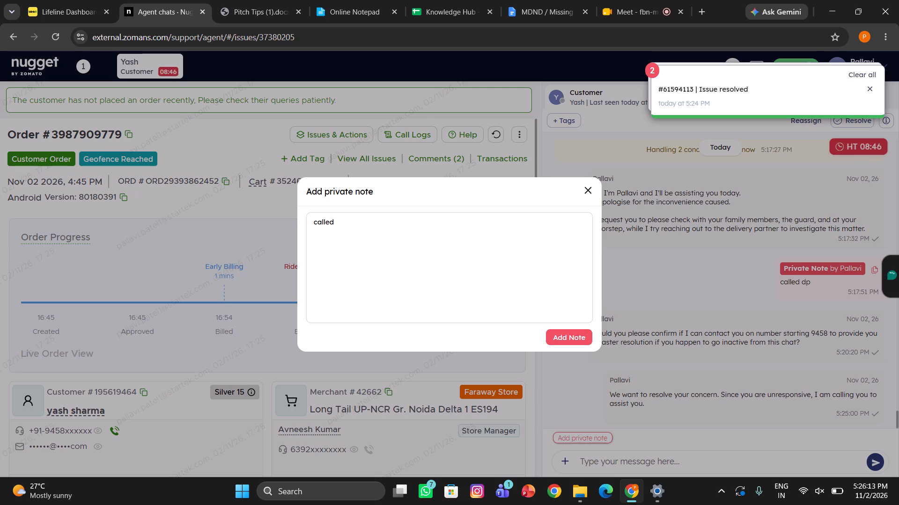
Complete the private note as "called cx" and add it to the open customer's chat.
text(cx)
click(570, 330)
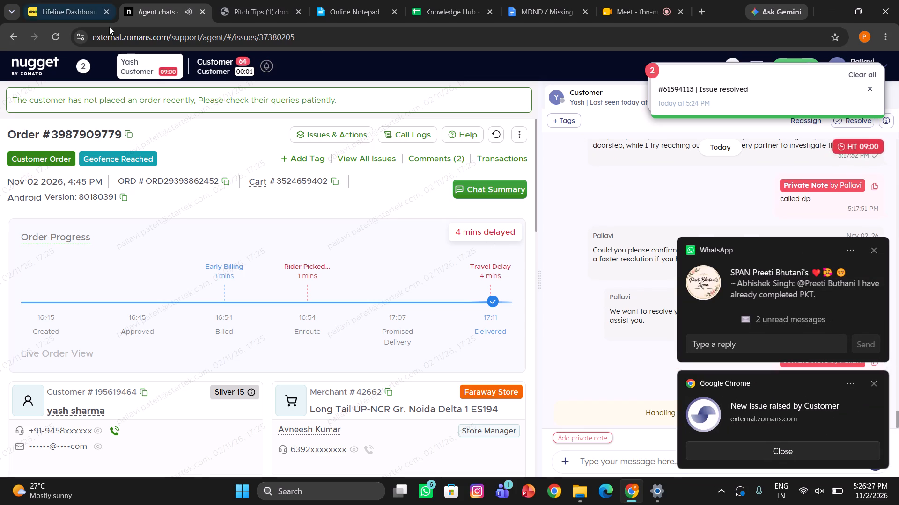
Open the newly assigned customer's chat and send the suggested greeting that apologises and asks them to check with family members and the guard.
click(207, 61)
click(611, 402)
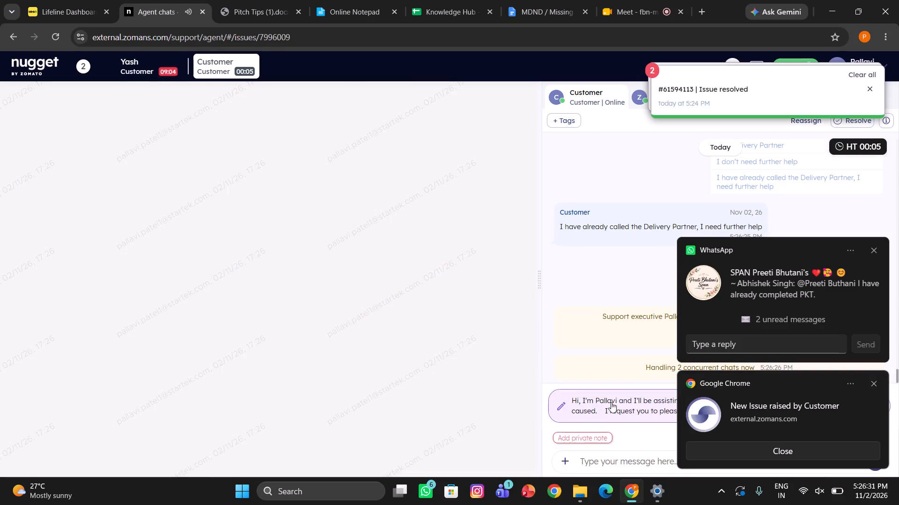
click(611, 402)
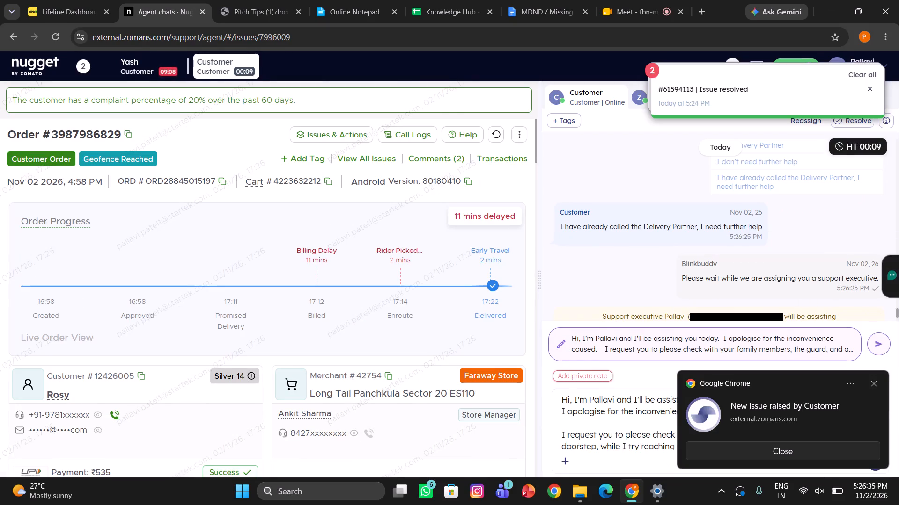
key(Return)
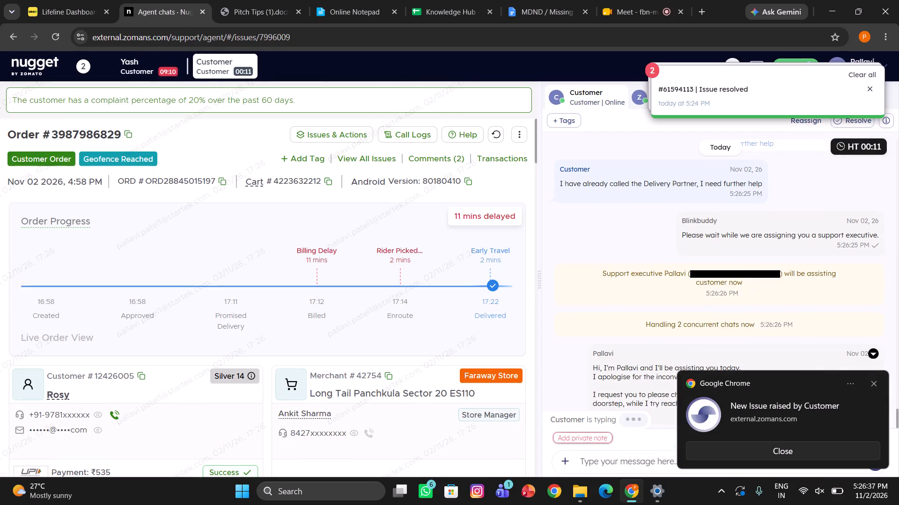
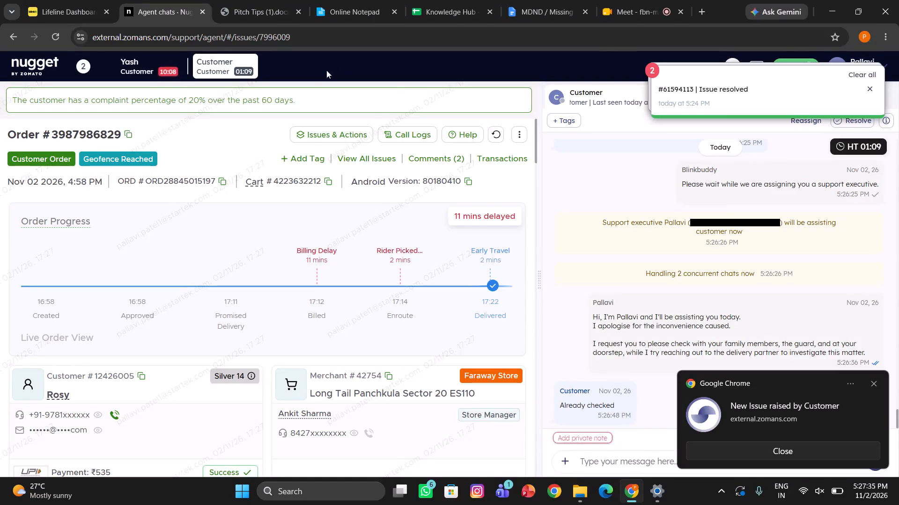
click(133, 71)
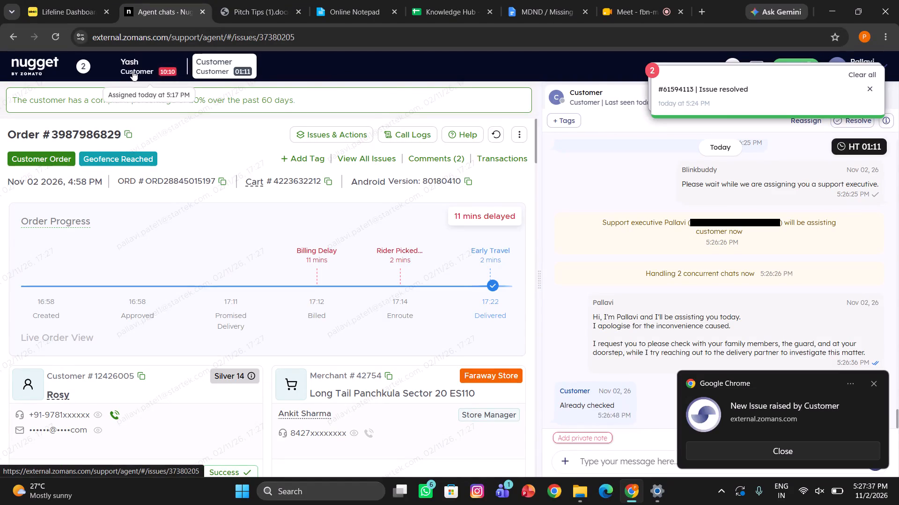
scroll(741, 301, down, 3)
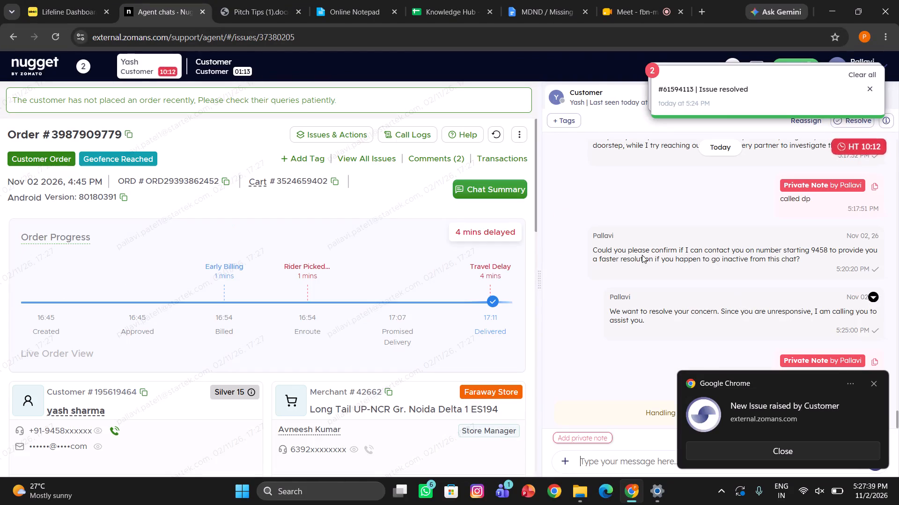
click(110, 430)
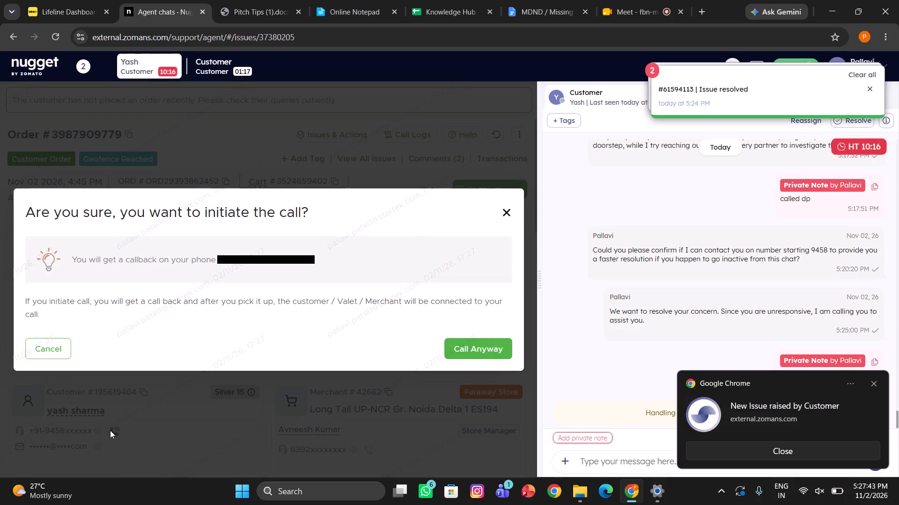
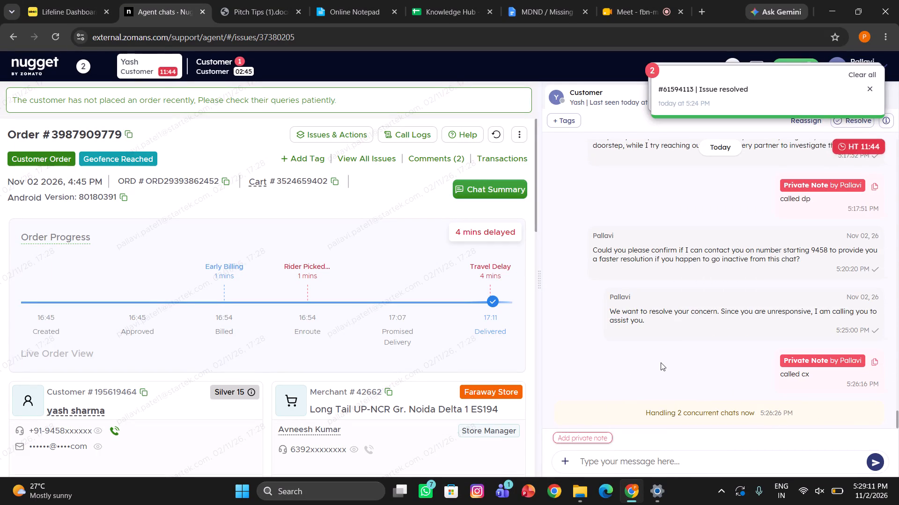
click(593, 465)
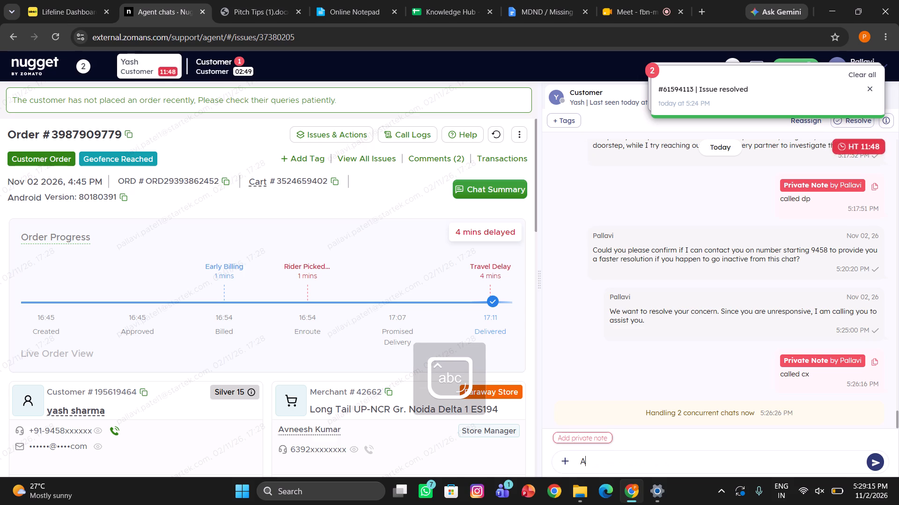
text(re we connected?)
key(Return)
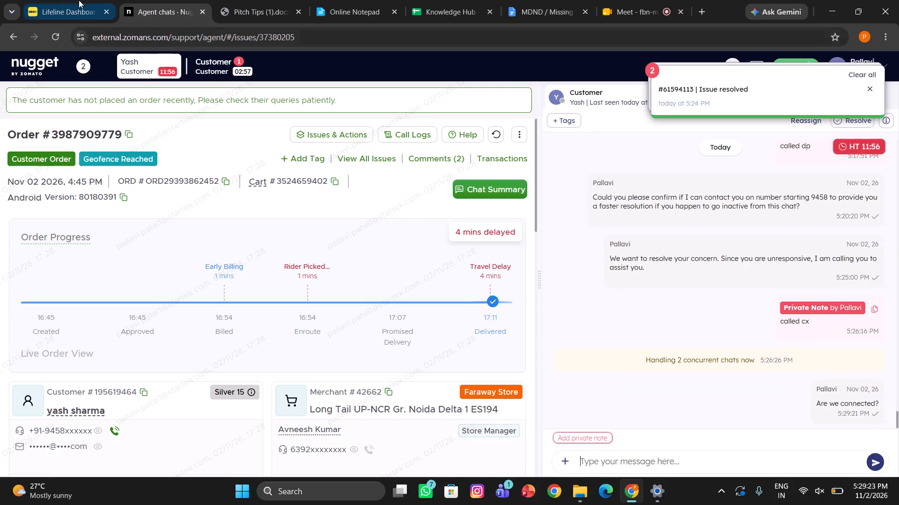
click(214, 68)
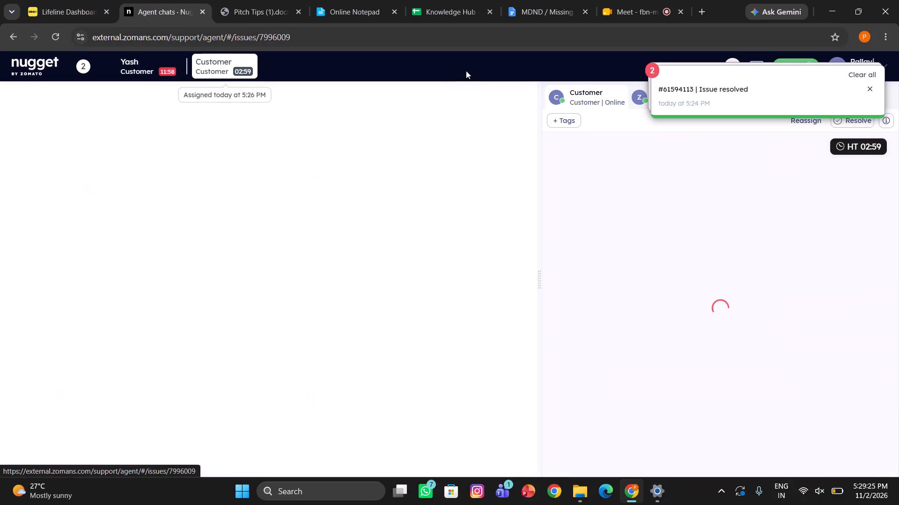
scroll(592, 273, down, 5)
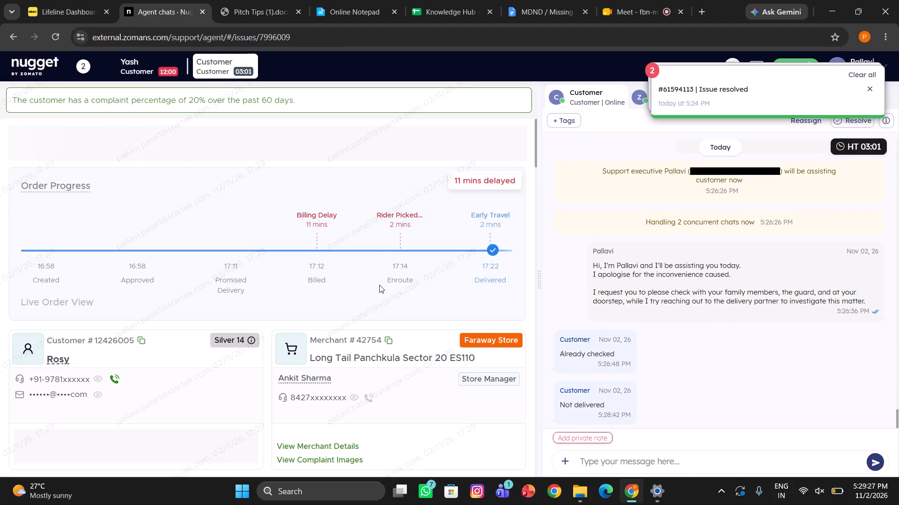
scroll(379, 285, down, 3)
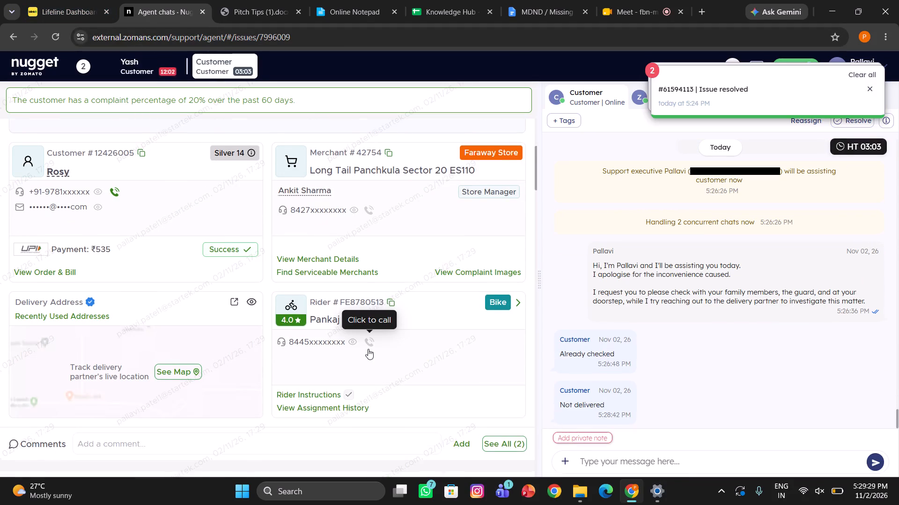
click(368, 349)
click(462, 348)
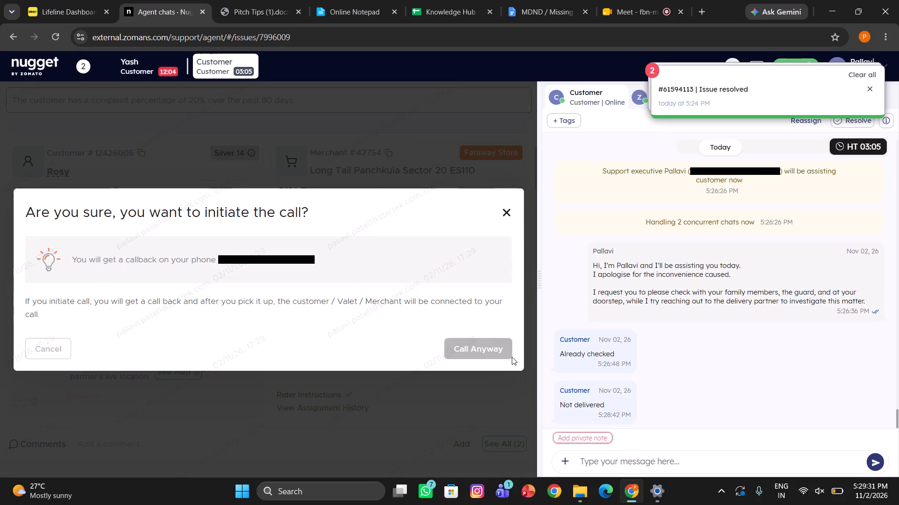
click(586, 440)
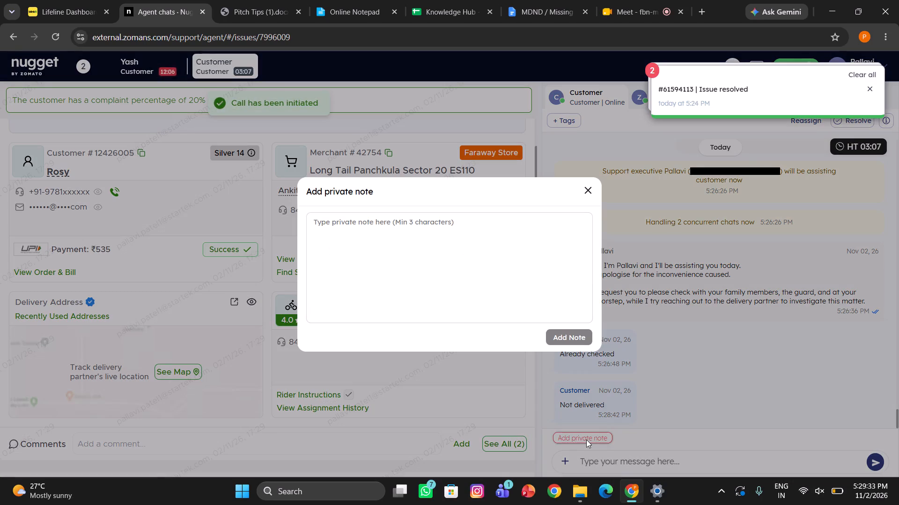
text(ca)
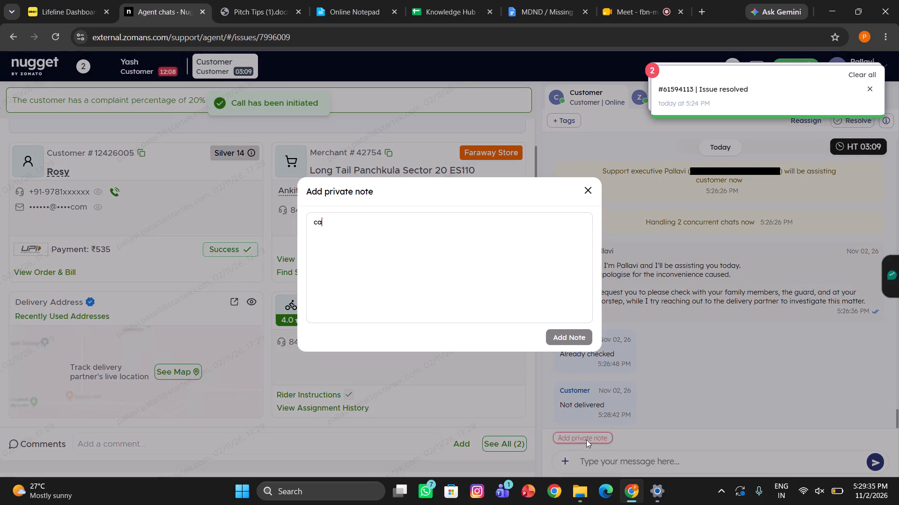
text(lled d)
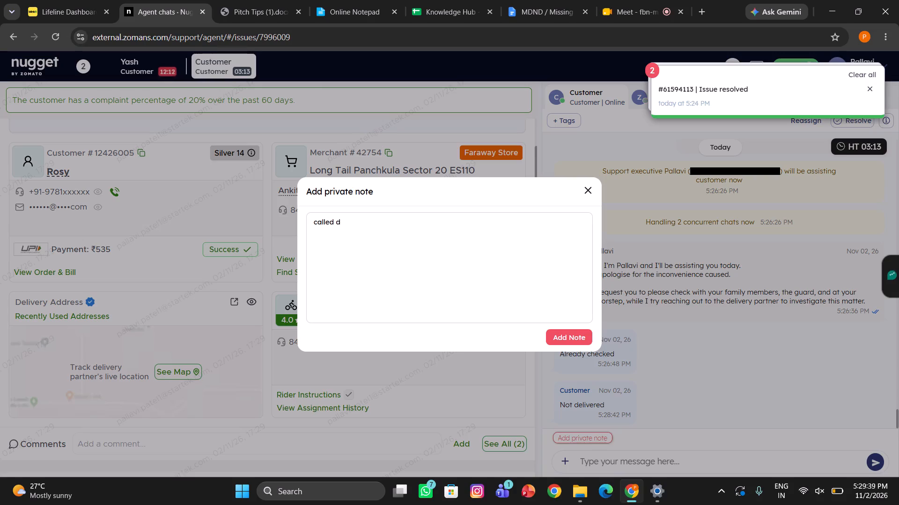
key(p)
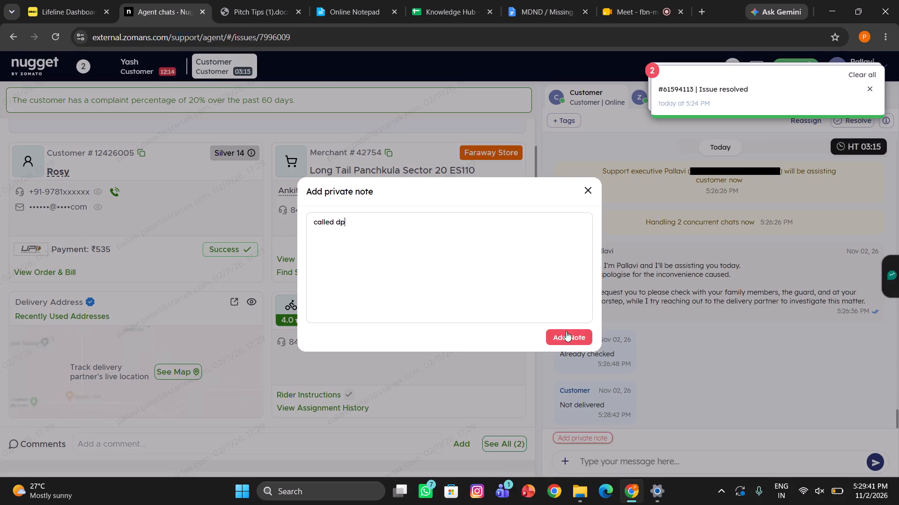
click(562, 337)
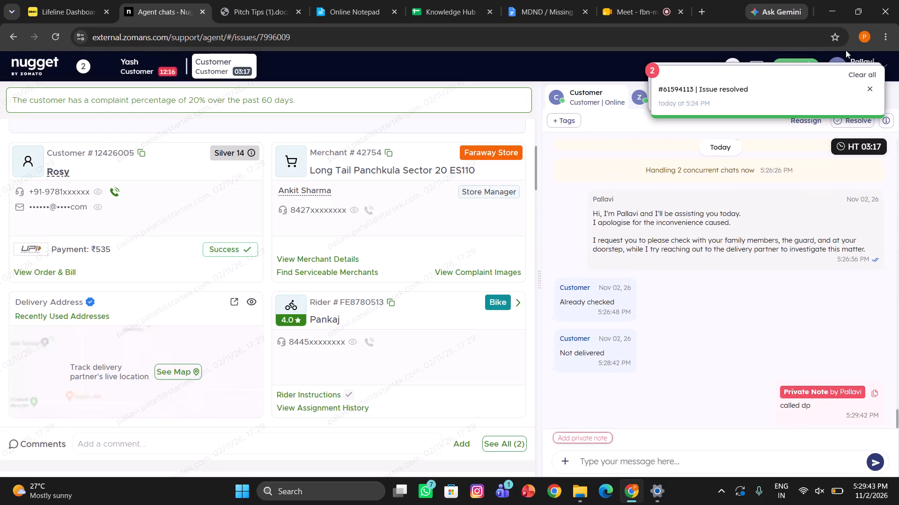
Clear all notifications and open the agent profile's Productivity hours.
click(858, 83)
click(855, 78)
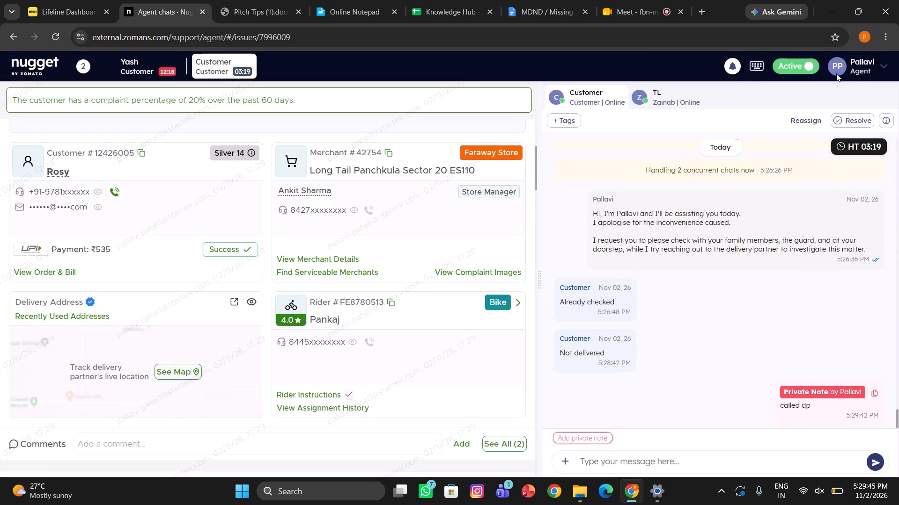
click(847, 61)
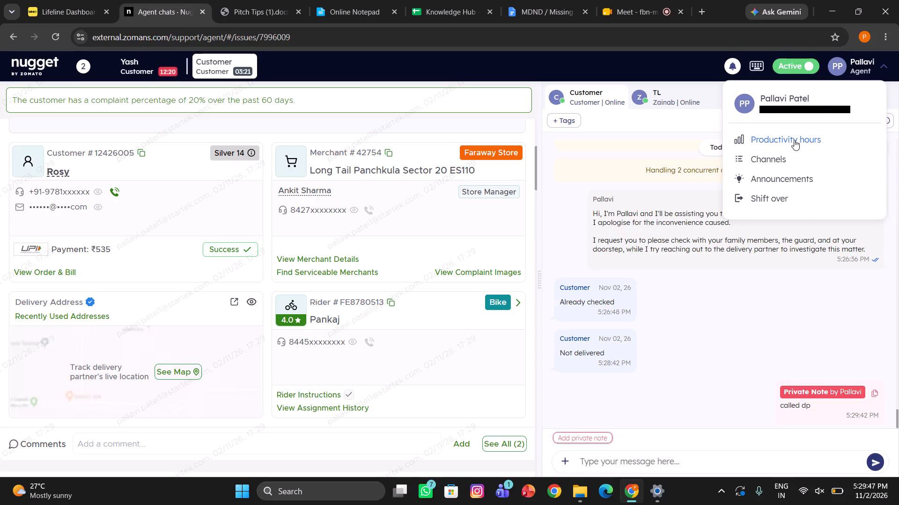
click(794, 140)
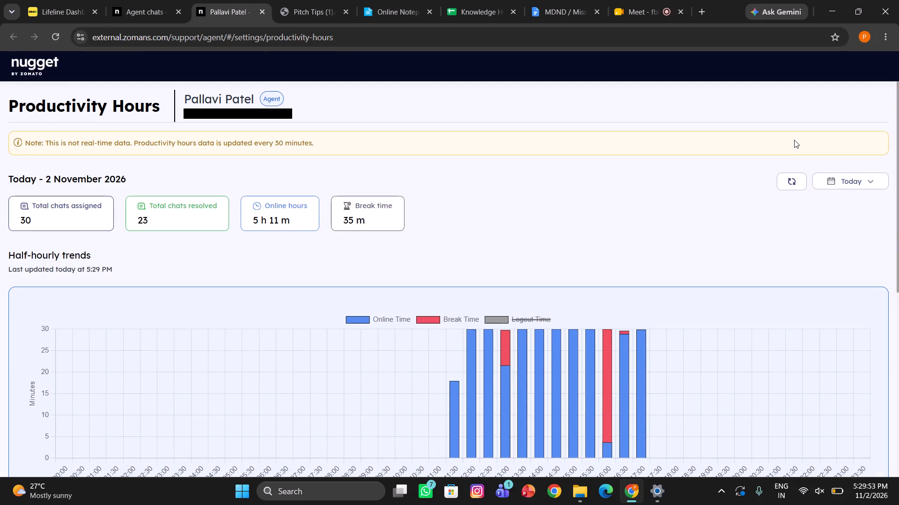
Return to the agent chats and reveal the full delivery address on the second customer's order.
click(145, 0)
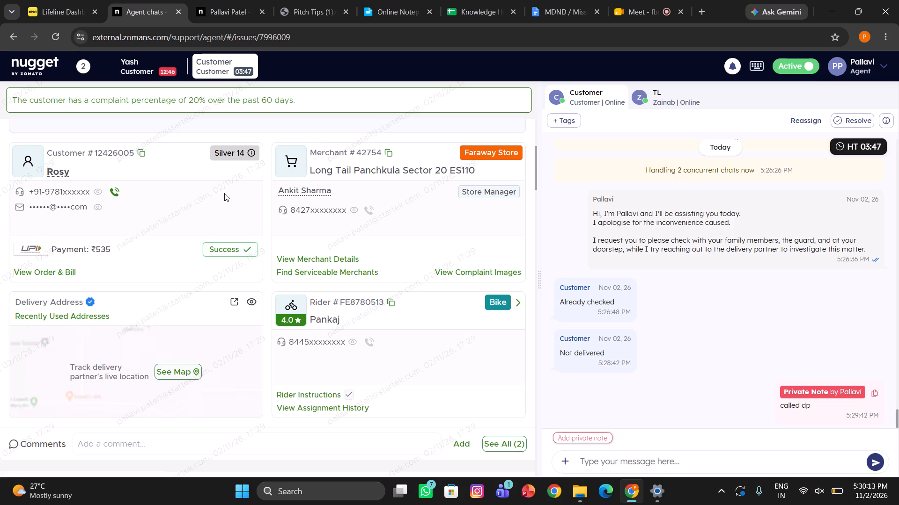
click(251, 302)
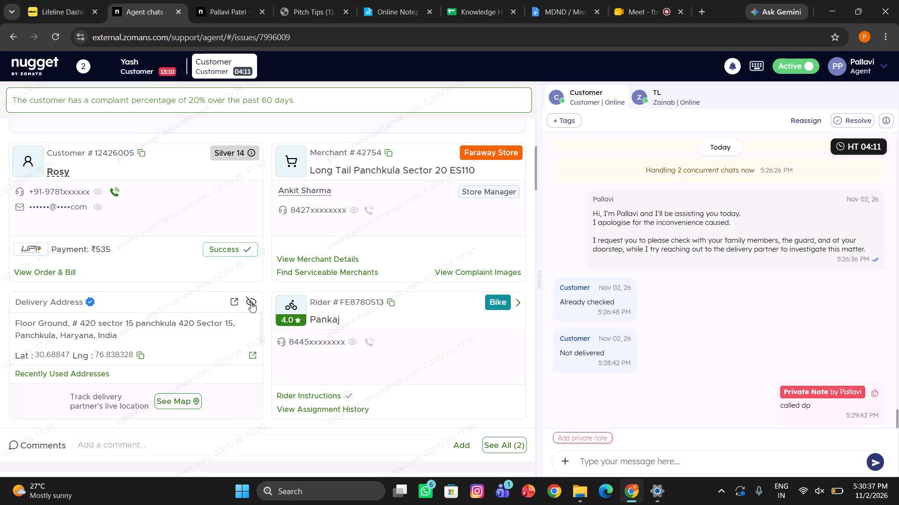
scroll(367, 348, up, 6)
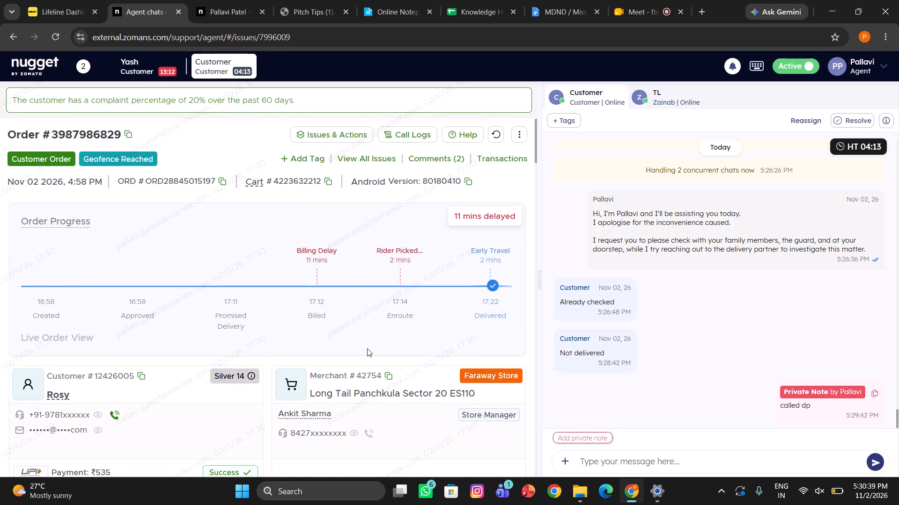
scroll(367, 348, down, 1)
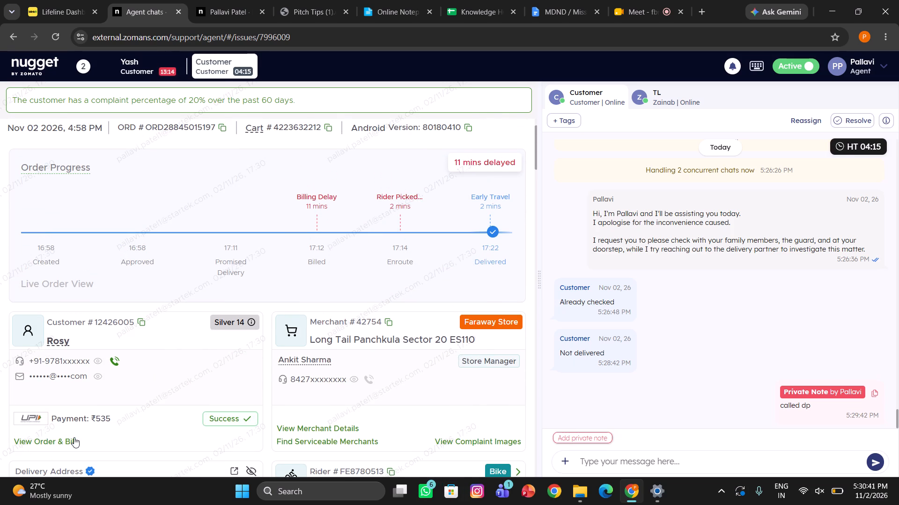
click(74, 437)
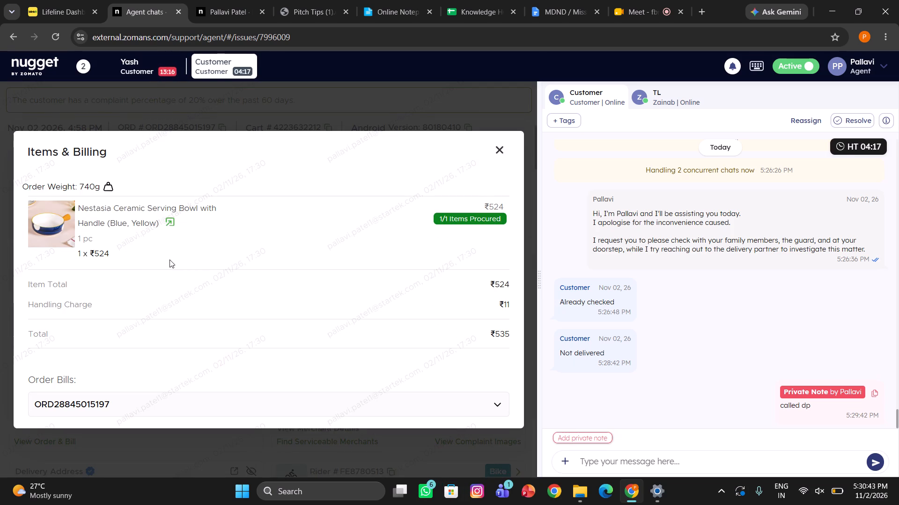
click(501, 150)
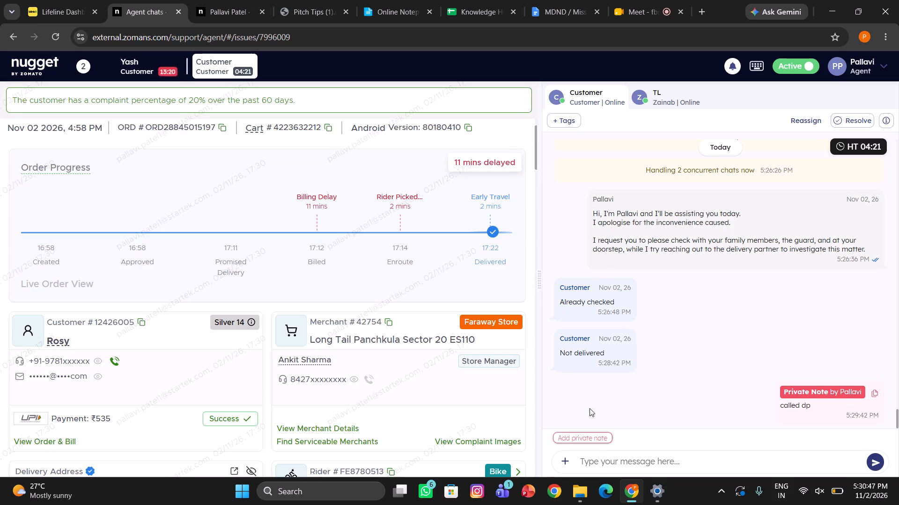
Draft the canned contact-permission message, found with "thi", replacing its xxxx placeholders with the leading digits of the customer's phone number.
click(584, 462)
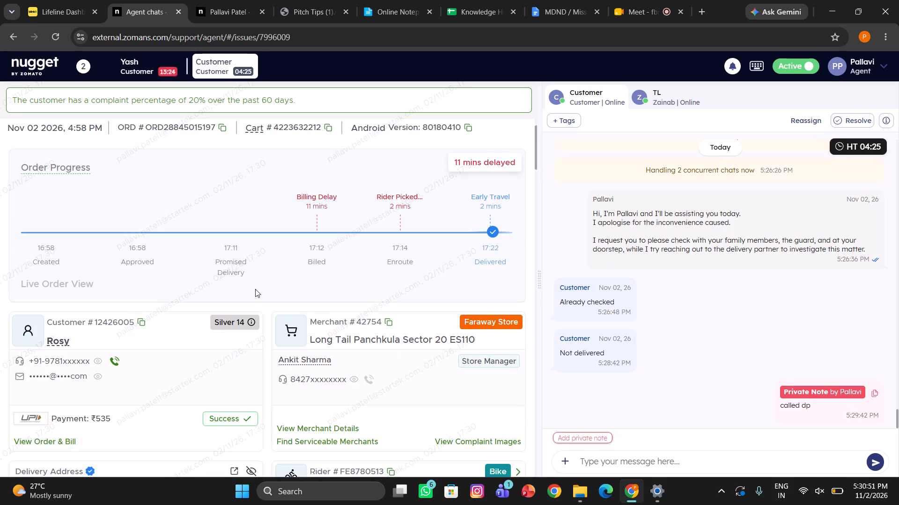
key(slash)
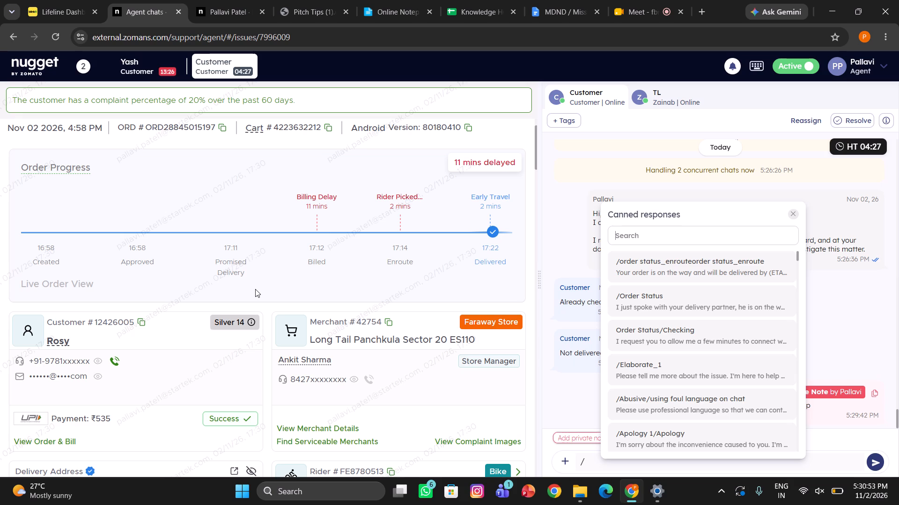
text(thi)
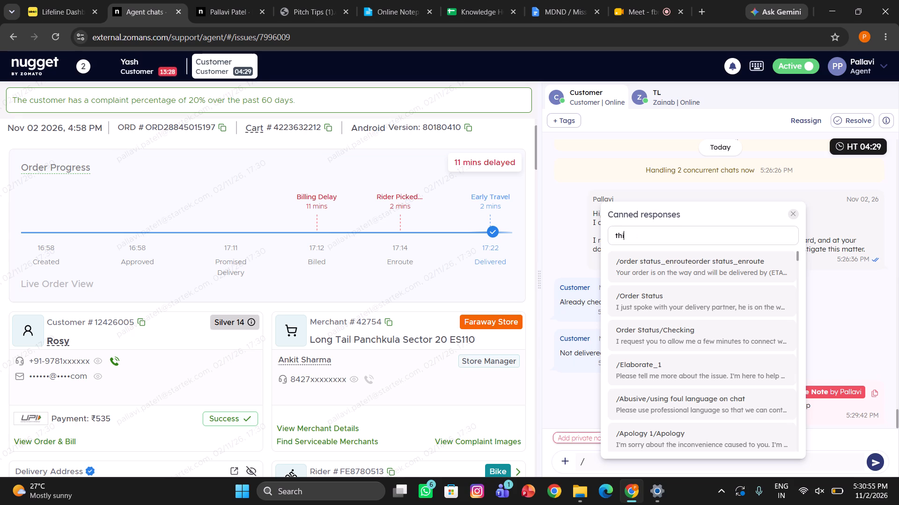
click(657, 273)
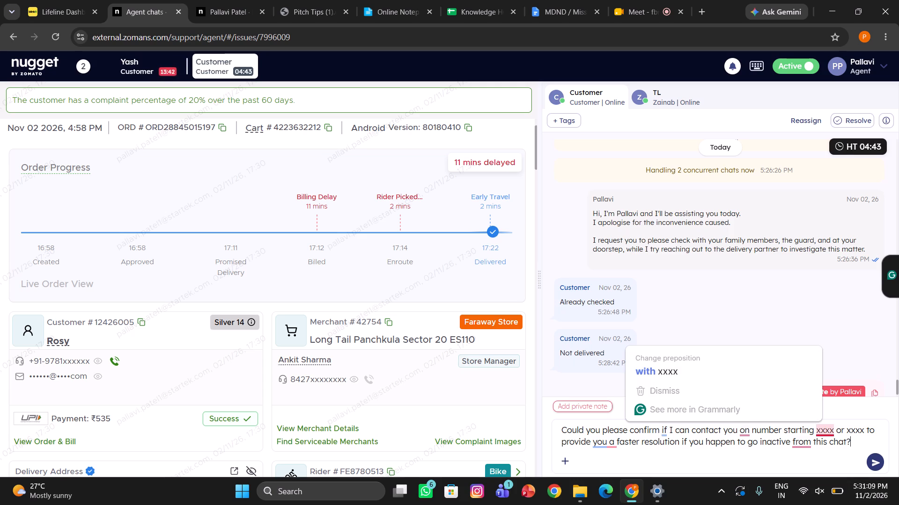
drag(818, 433, 857, 431)
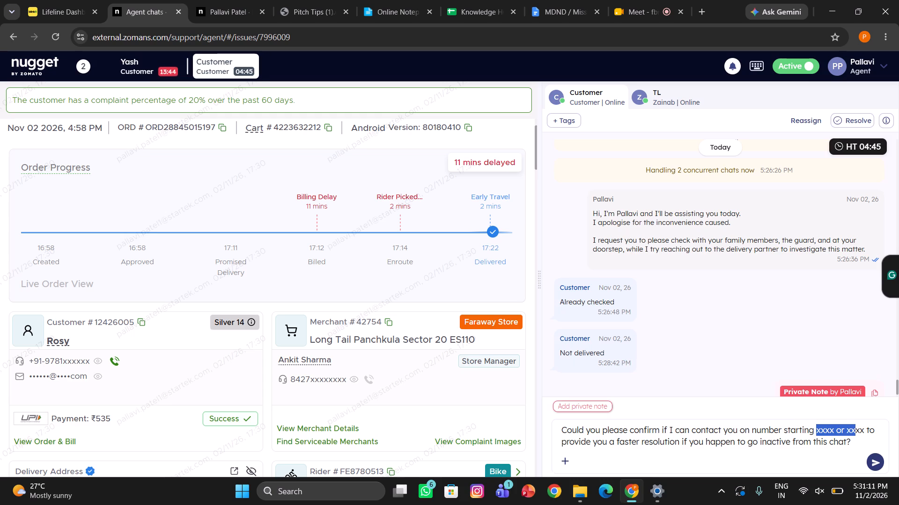
drag(857, 431, 862, 432)
key(BackSpace)
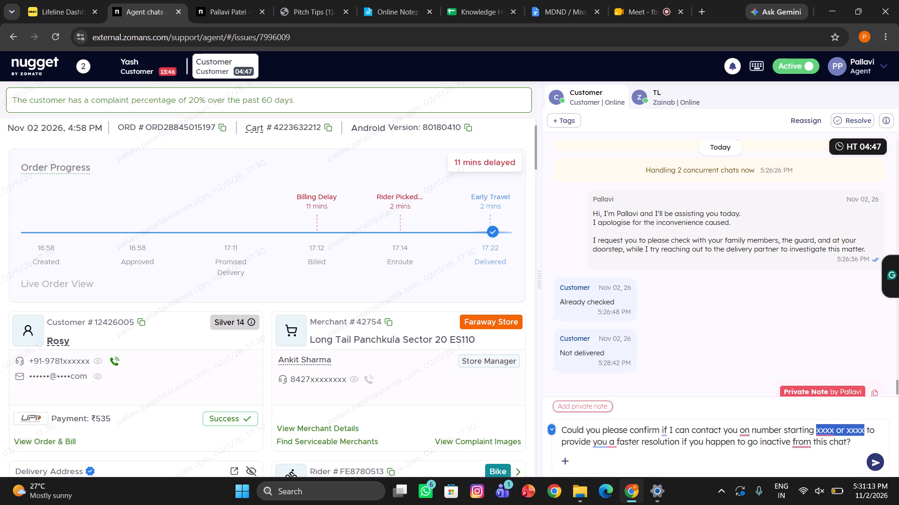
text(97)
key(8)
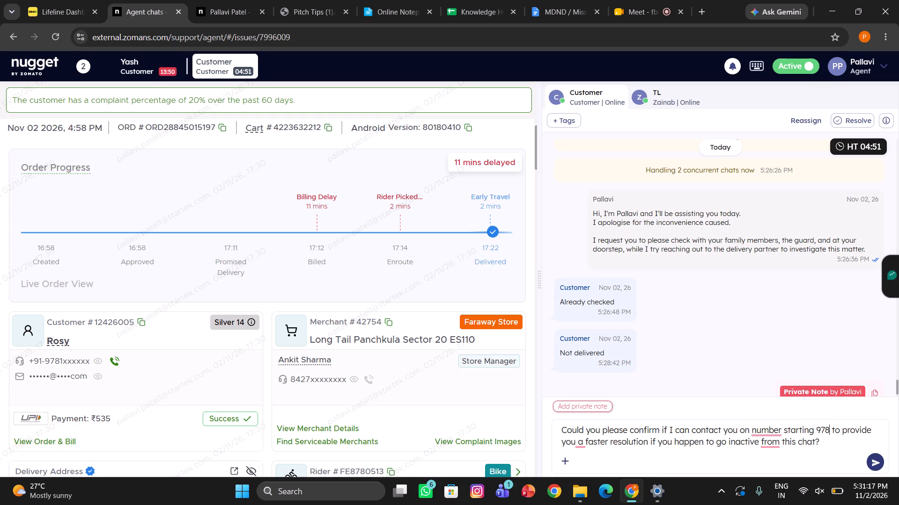
Complete the leading digits of the customer's phone number in the contact-permission message and send it to the customer.
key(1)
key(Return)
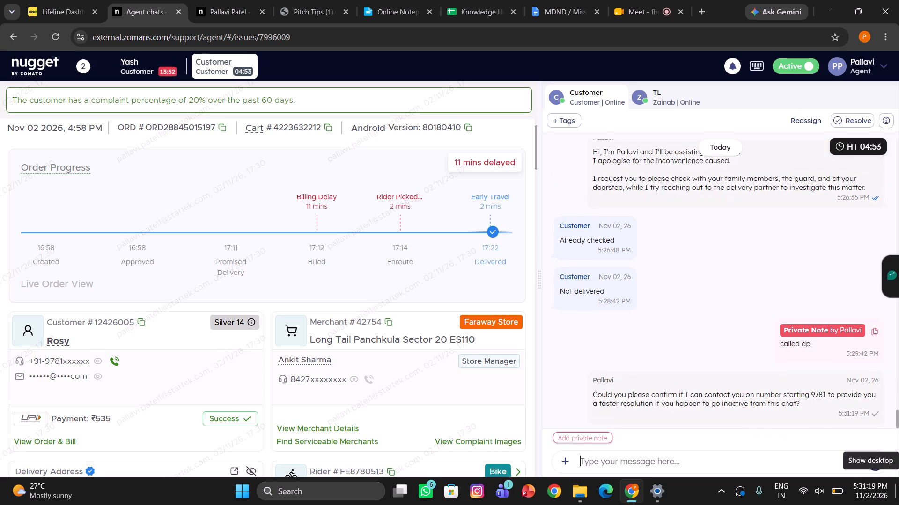
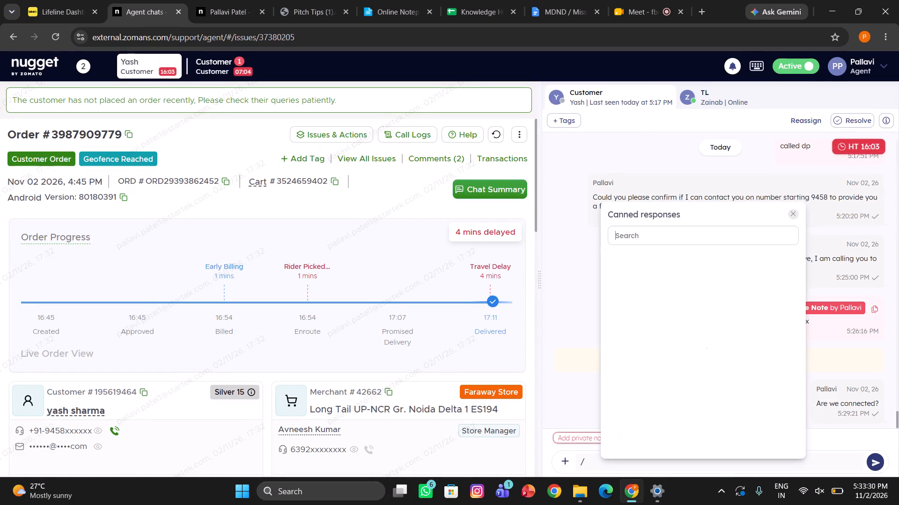
text(awa)
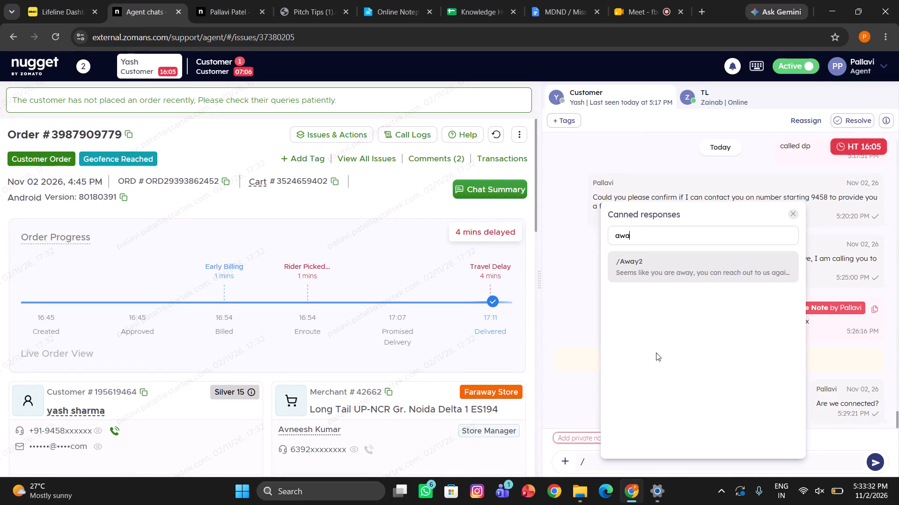
click(652, 264)
key(Return)
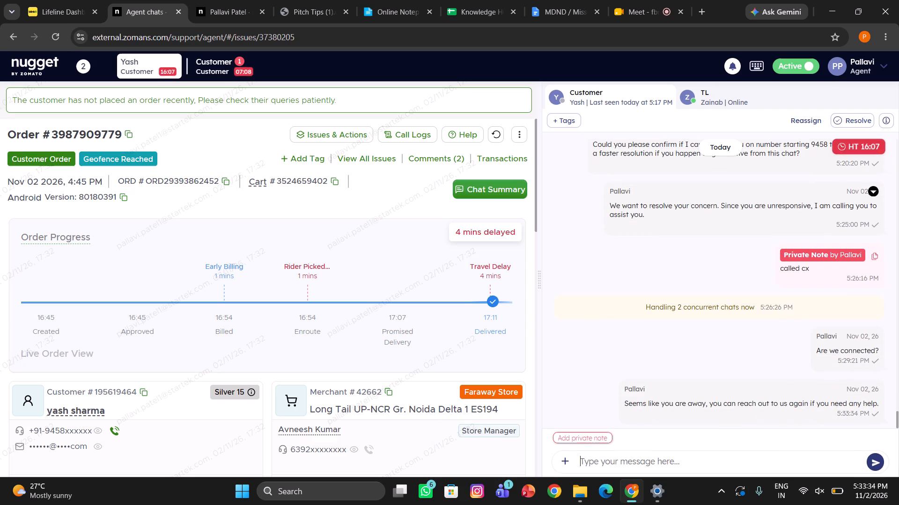
click(229, 64)
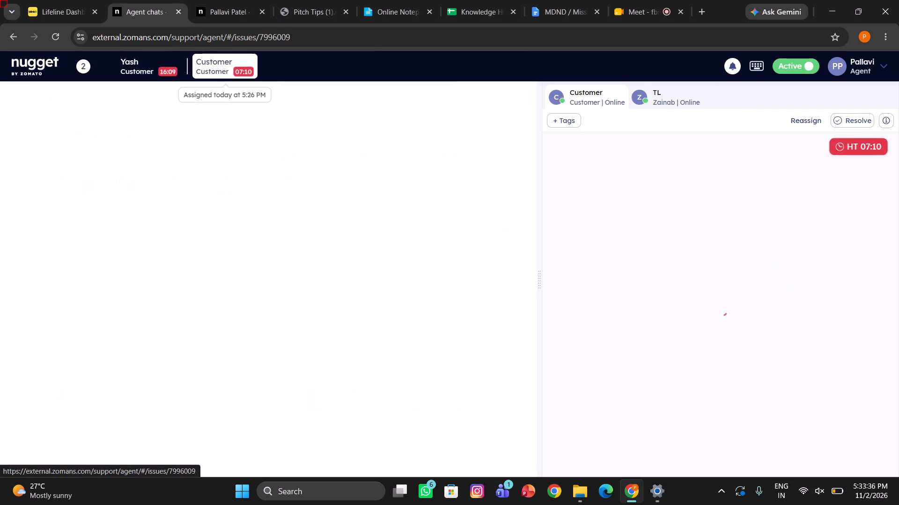
scroll(762, 300, down, 3)
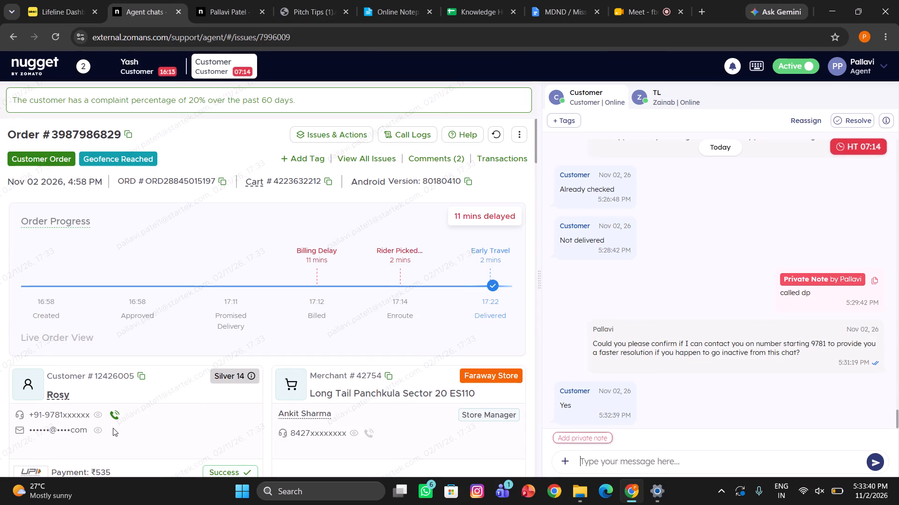
click(113, 411)
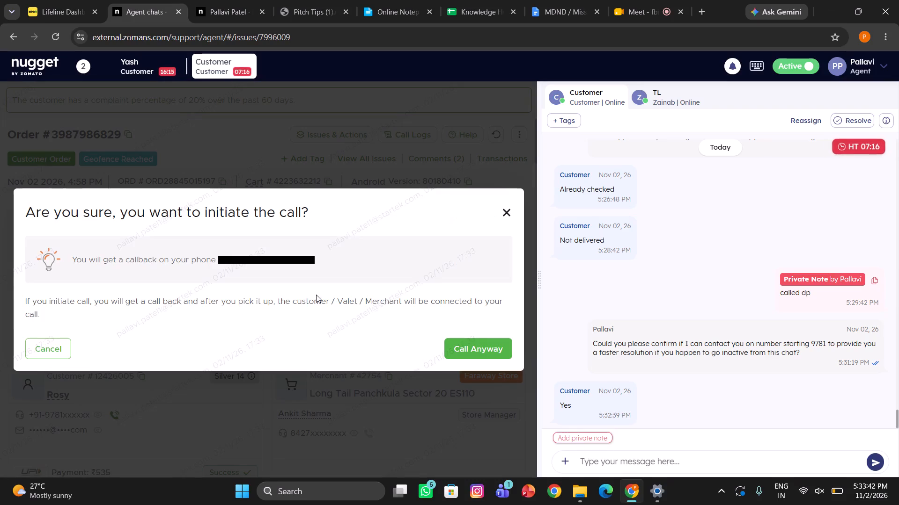
click(484, 352)
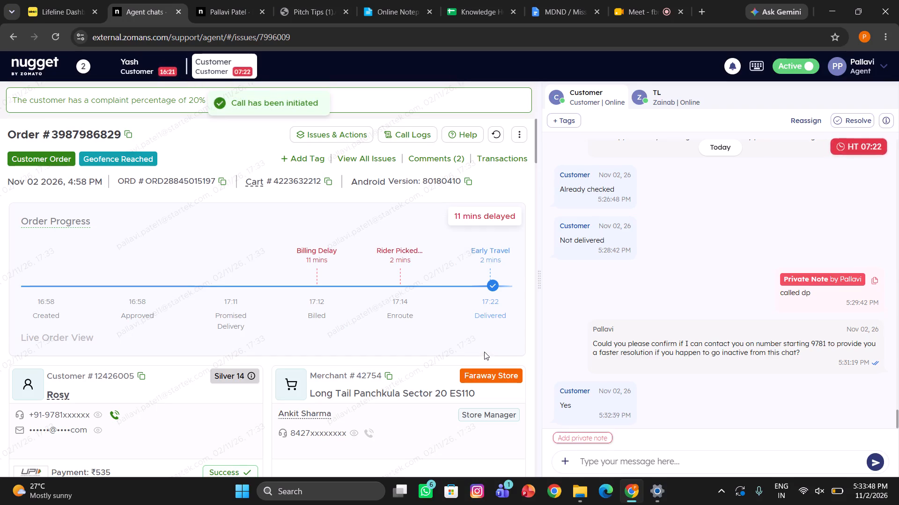
click(565, 434)
text(called)
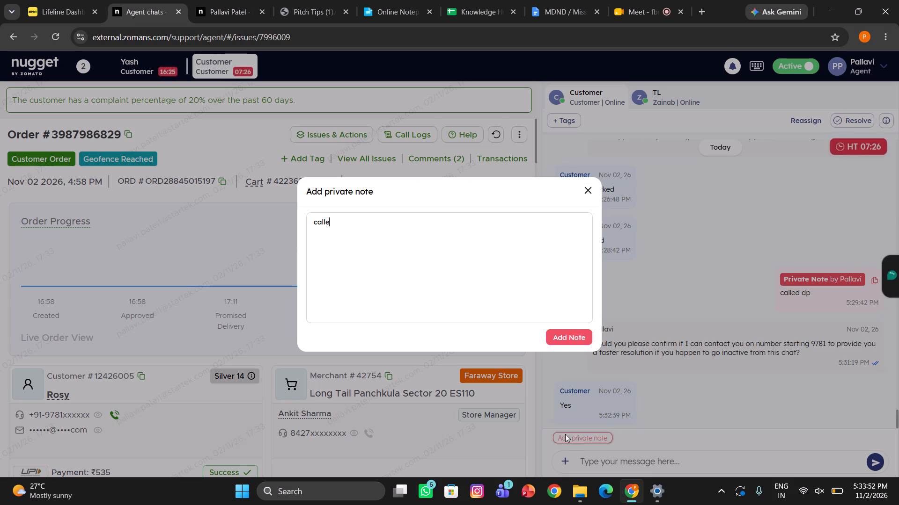
key(space)
text(cx)
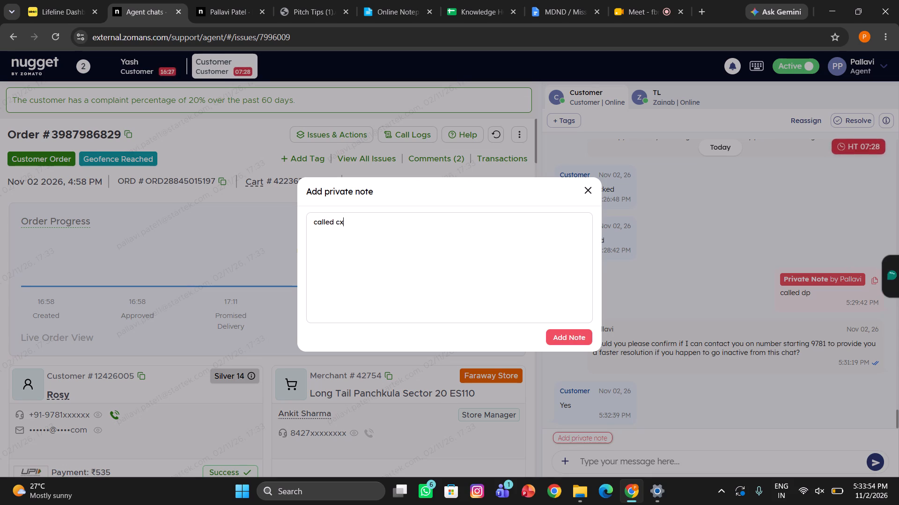
click(570, 337)
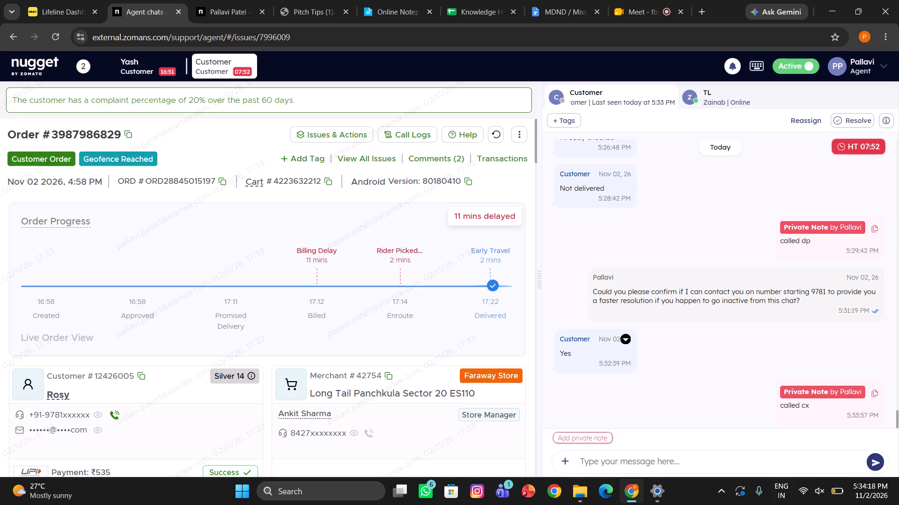
scroll(251, 288, down, 2)
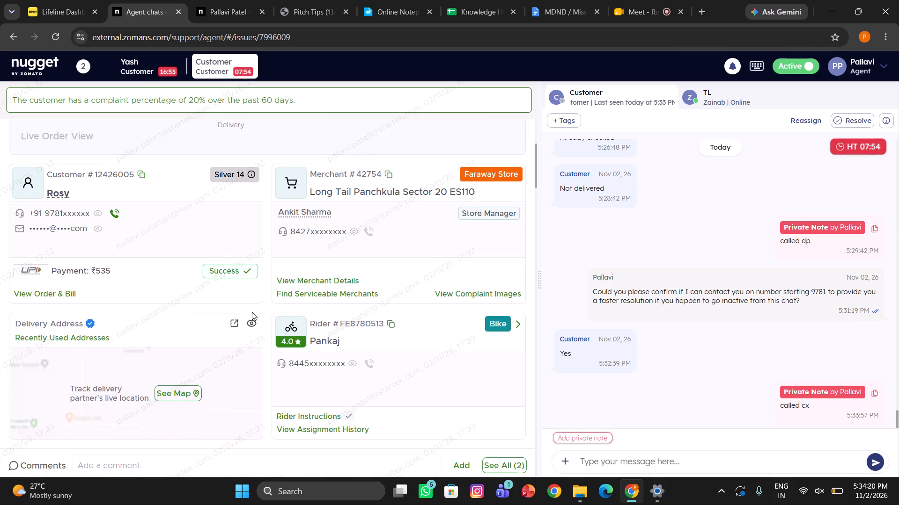
click(252, 314)
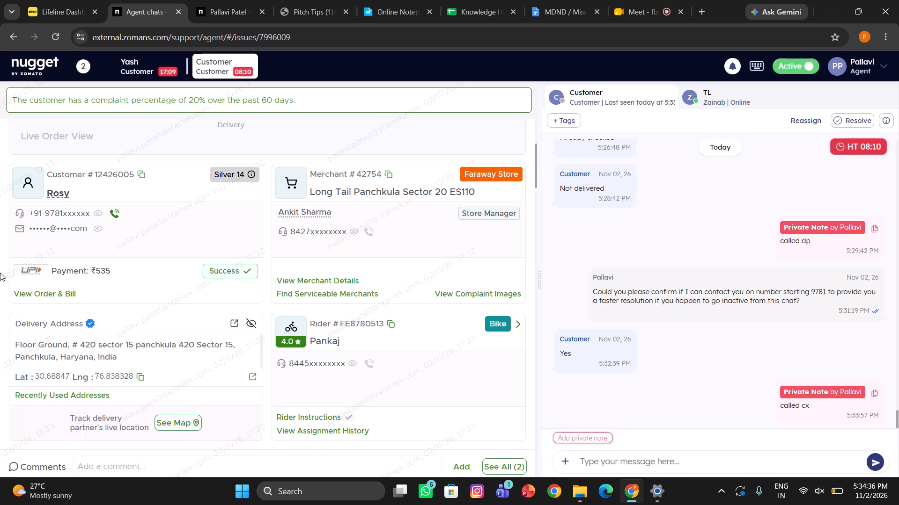
scroll(83, 290, down, 4)
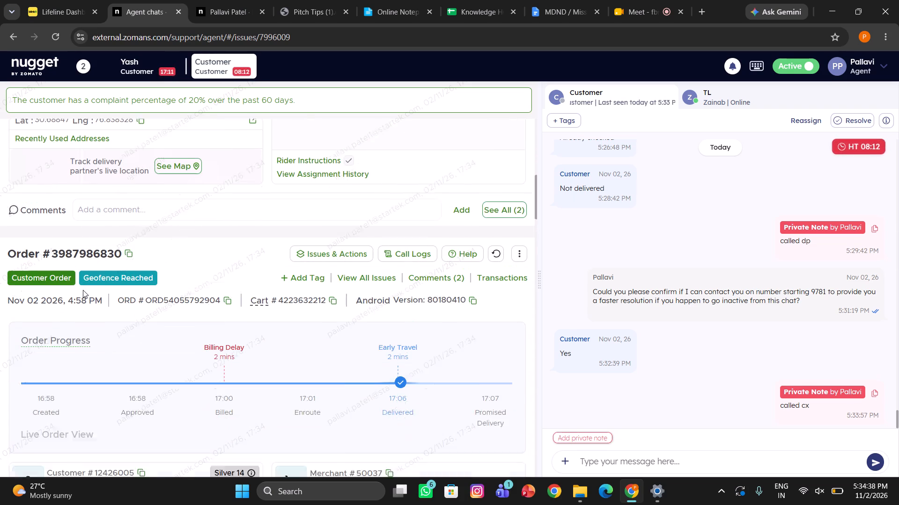
scroll(83, 290, down, 3)
click(66, 362)
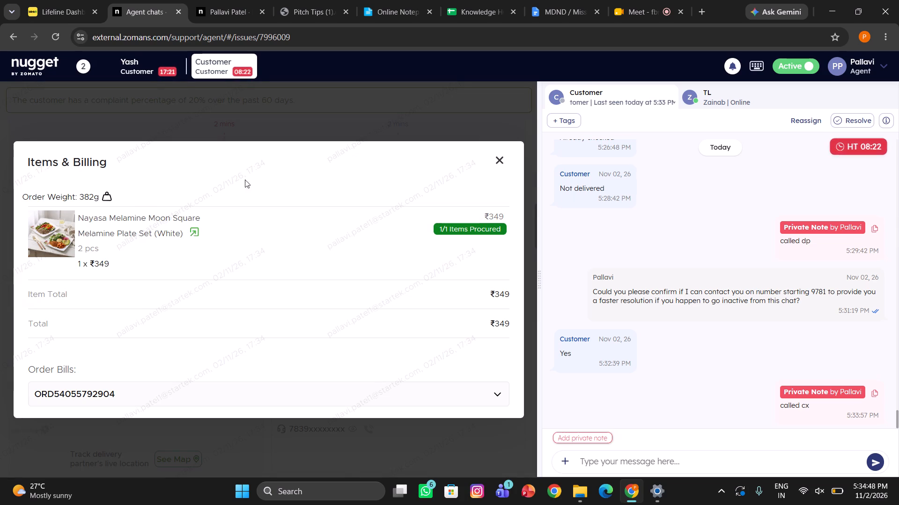
click(501, 159)
scroll(260, 208, up, 4)
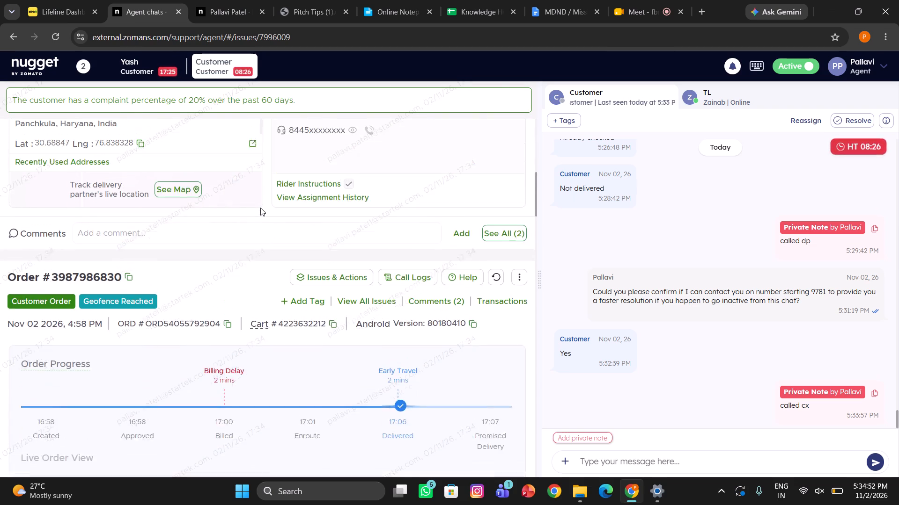
scroll(260, 208, up, 5)
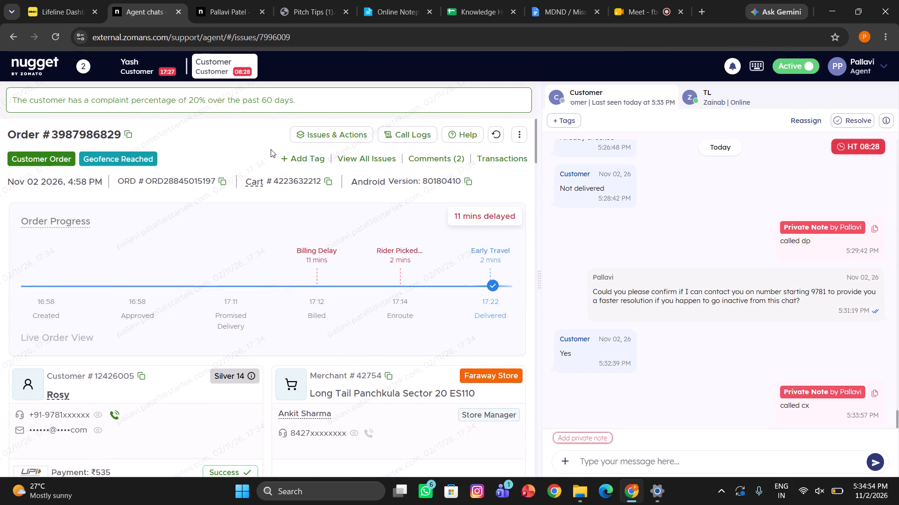
scroll(278, 121, down, 9)
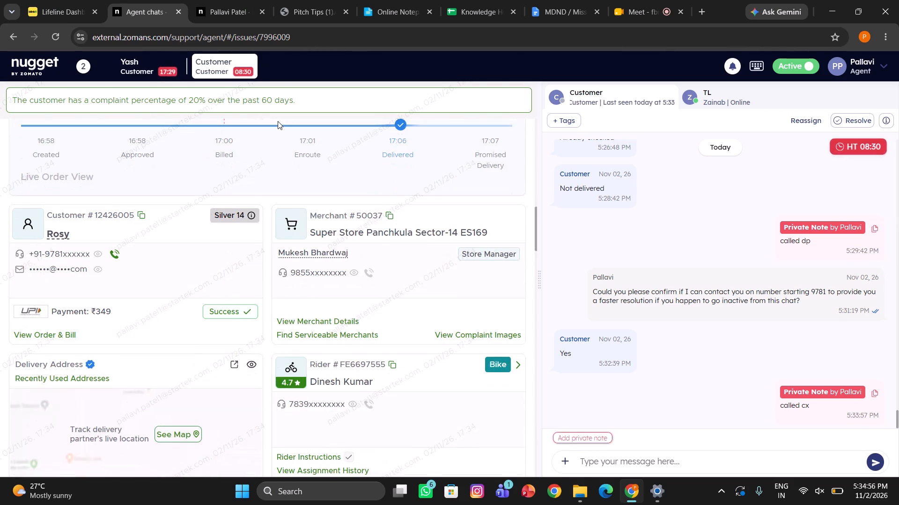
scroll(278, 121, down, 1)
scroll(278, 121, up, 6)
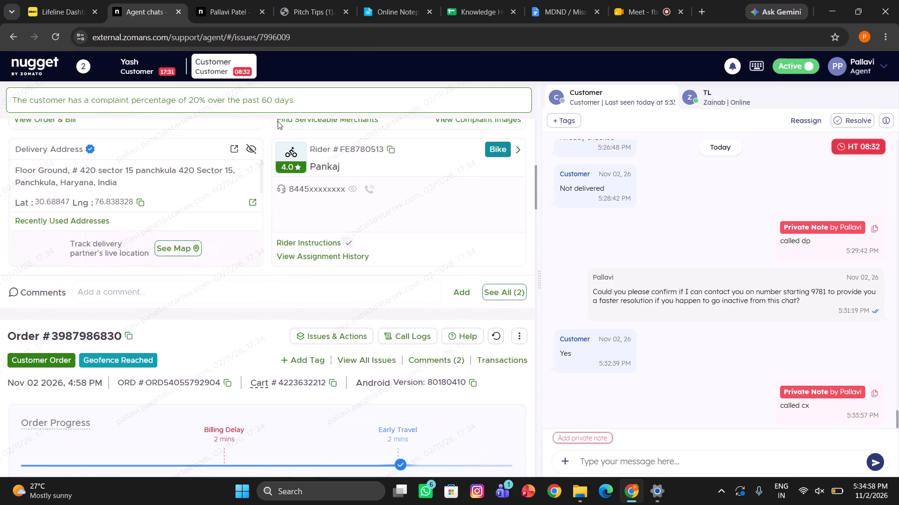
scroll(278, 121, up, 7)
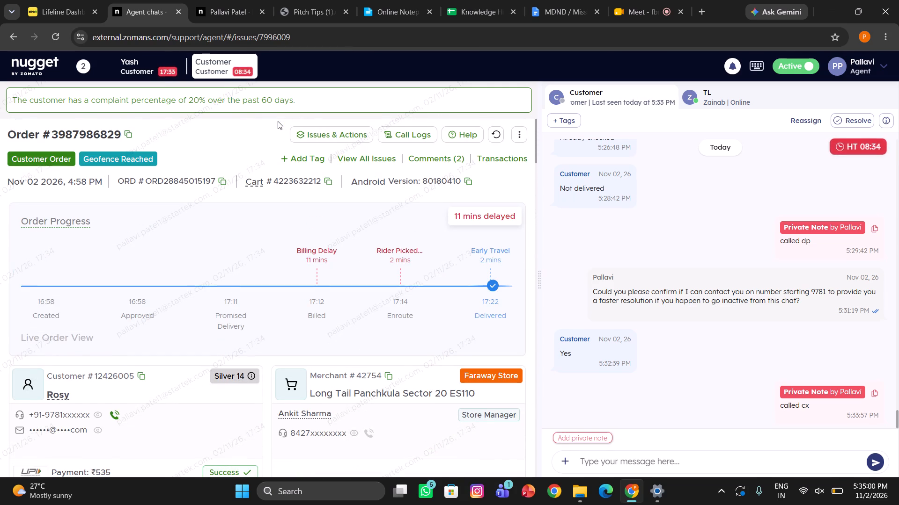
scroll(278, 121, down, 7)
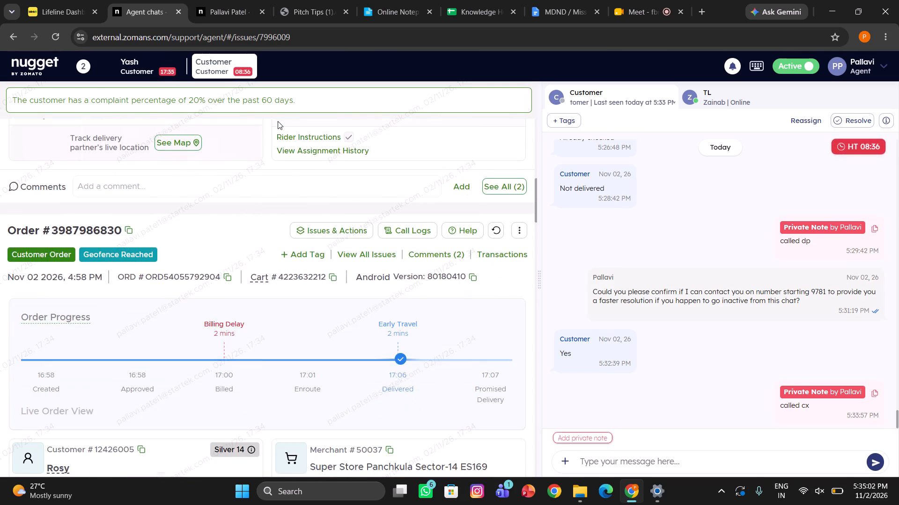
scroll(278, 121, down, 8)
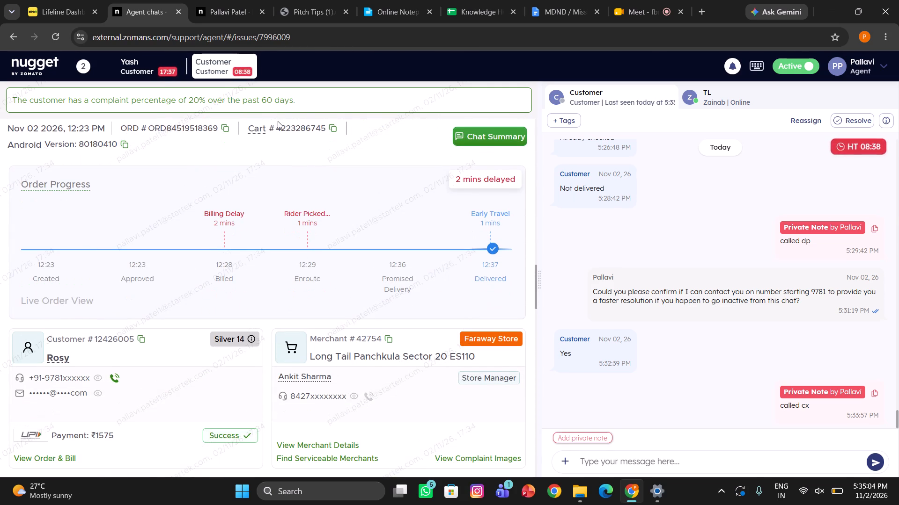
scroll(278, 121, up, 10)
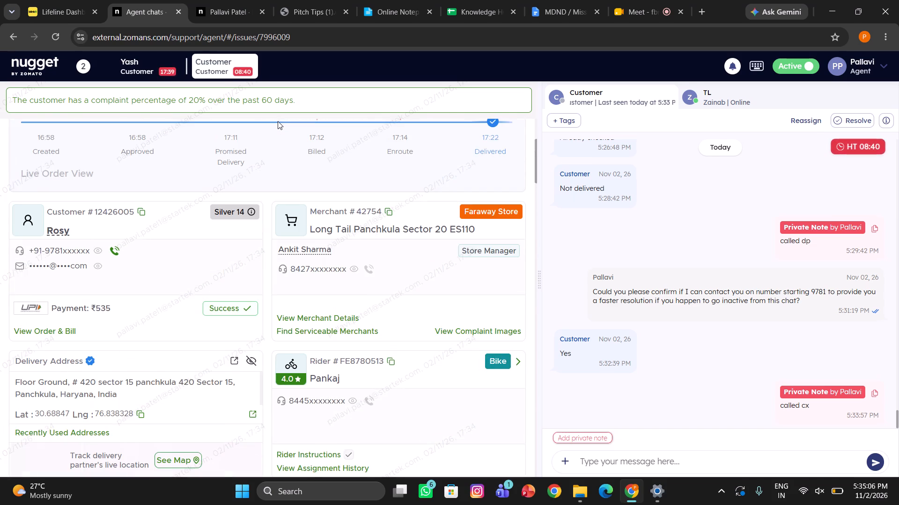
scroll(278, 121, up, 6)
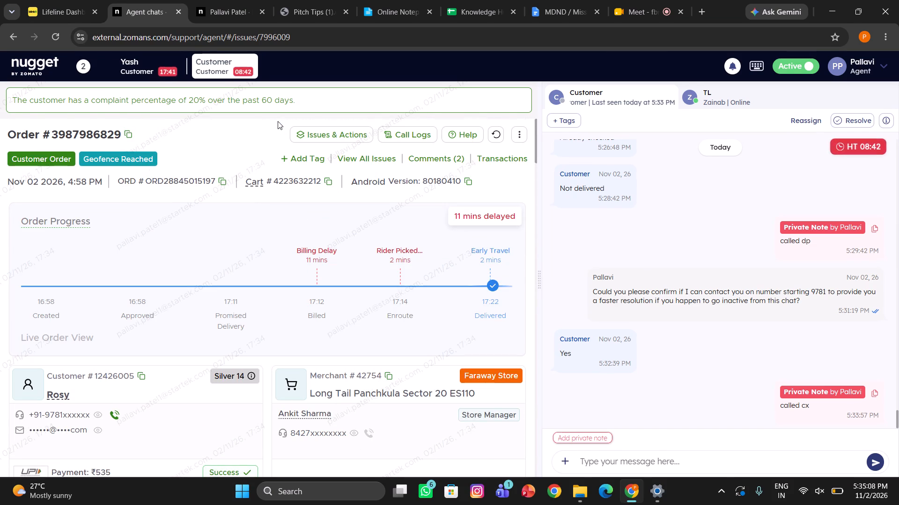
scroll(278, 121, up, 2)
scroll(26, 214, down, 1)
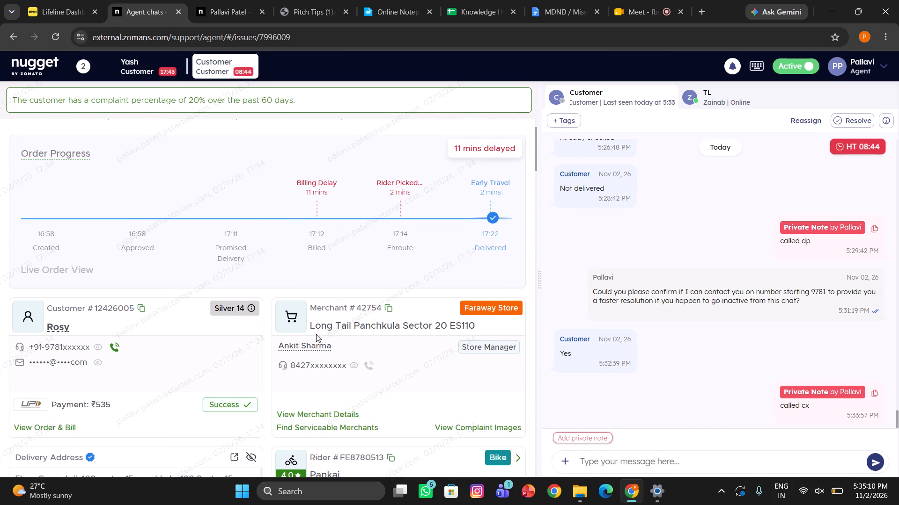
click(70, 424)
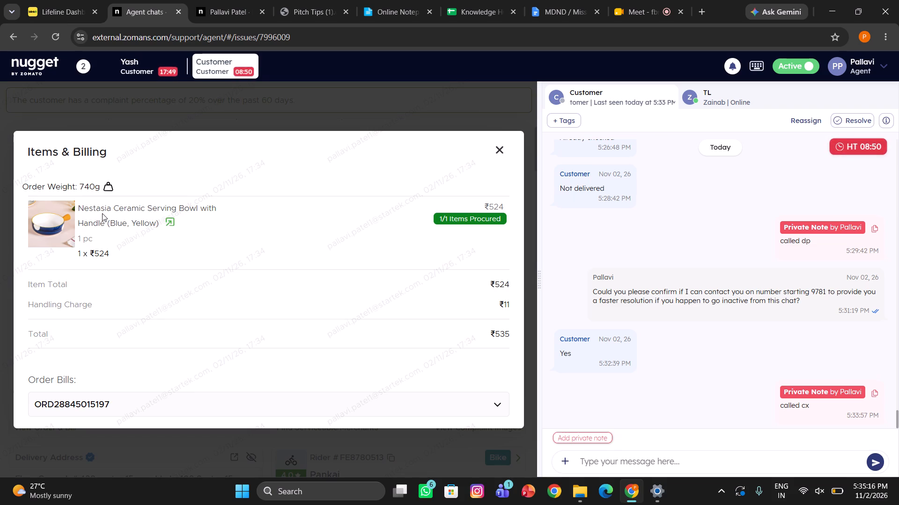
click(500, 148)
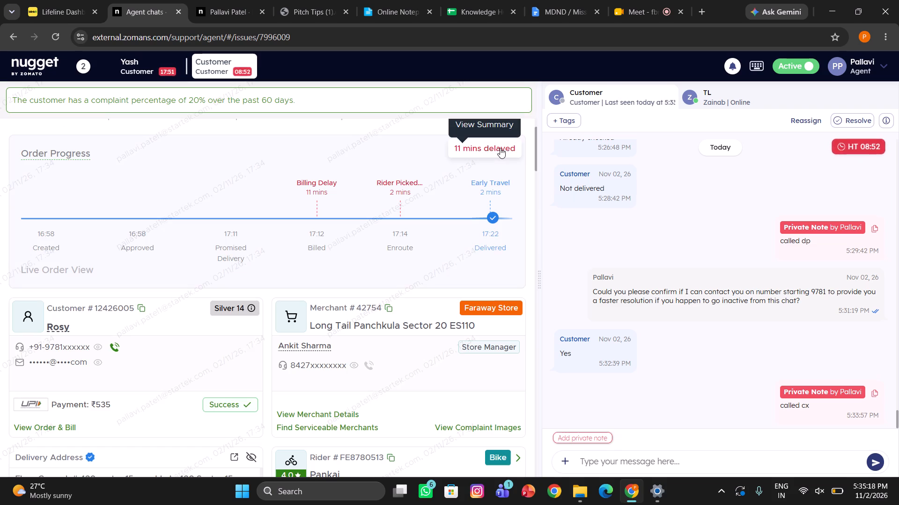
scroll(344, 152, up, 7)
click(350, 136)
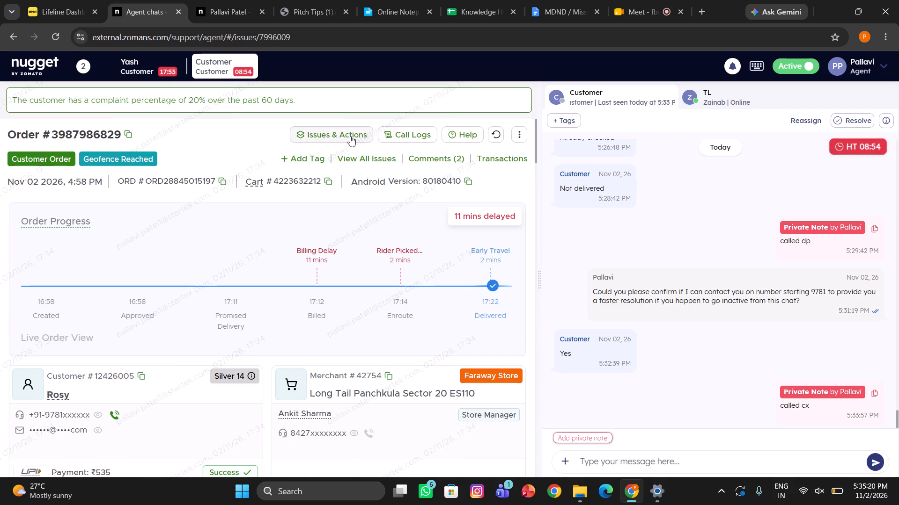
click(385, 184)
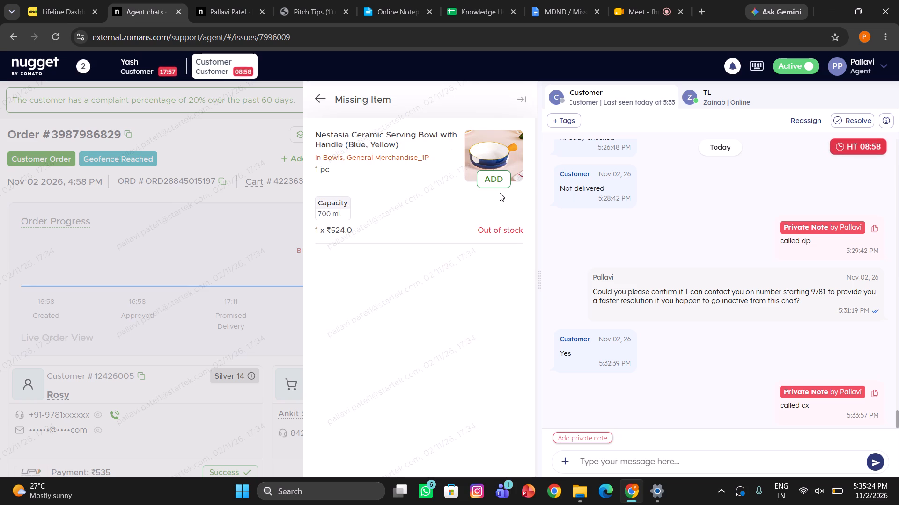
click(264, 168)
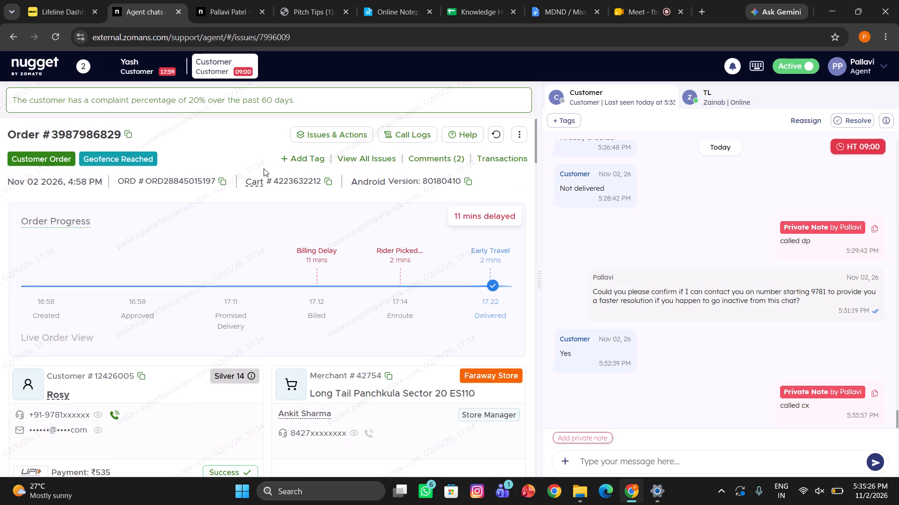
scroll(278, 257, down, 3)
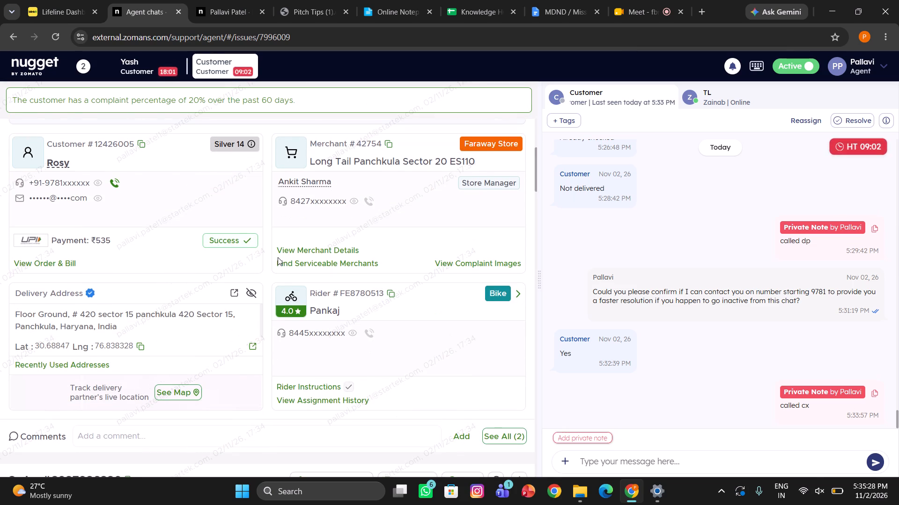
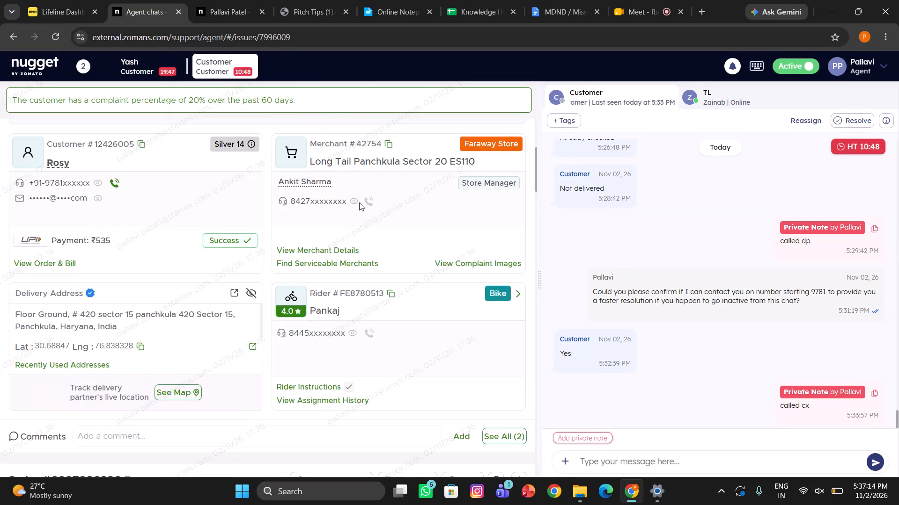
scroll(359, 202, up, 3)
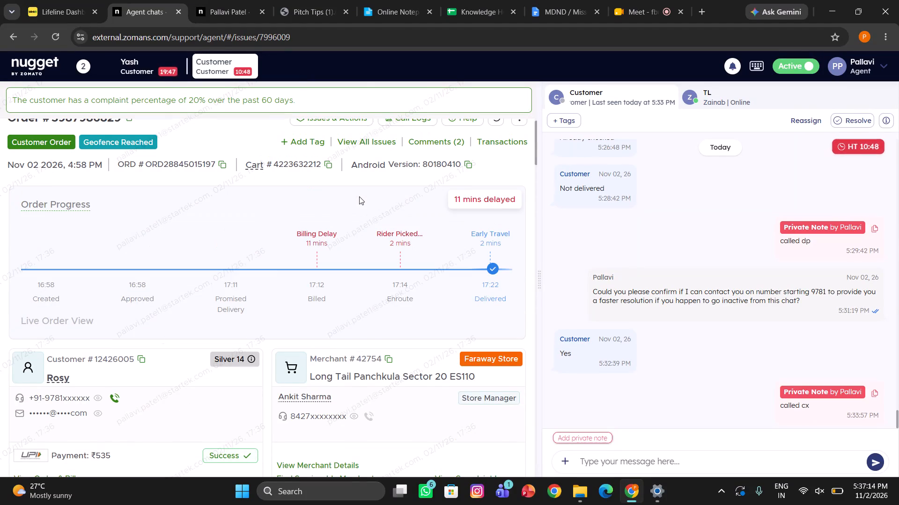
scroll(348, 131, up, 1)
click(342, 134)
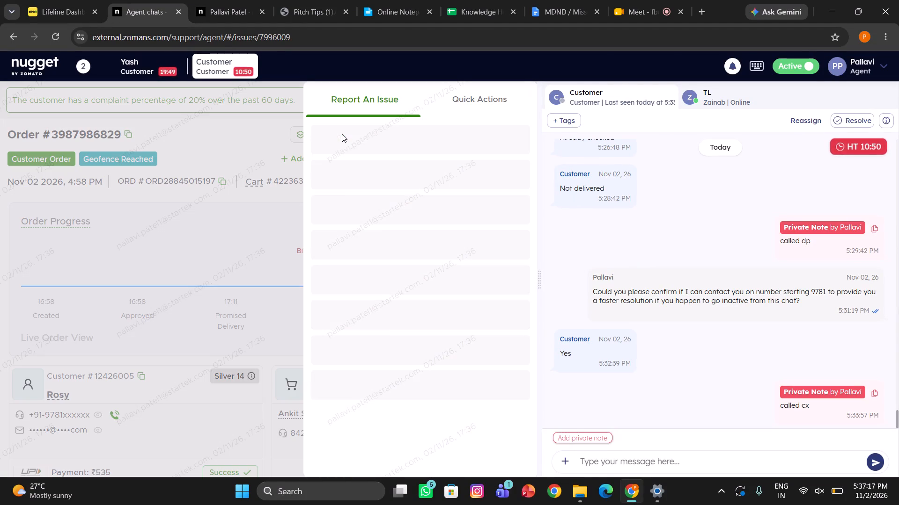
click(378, 143)
text(order)
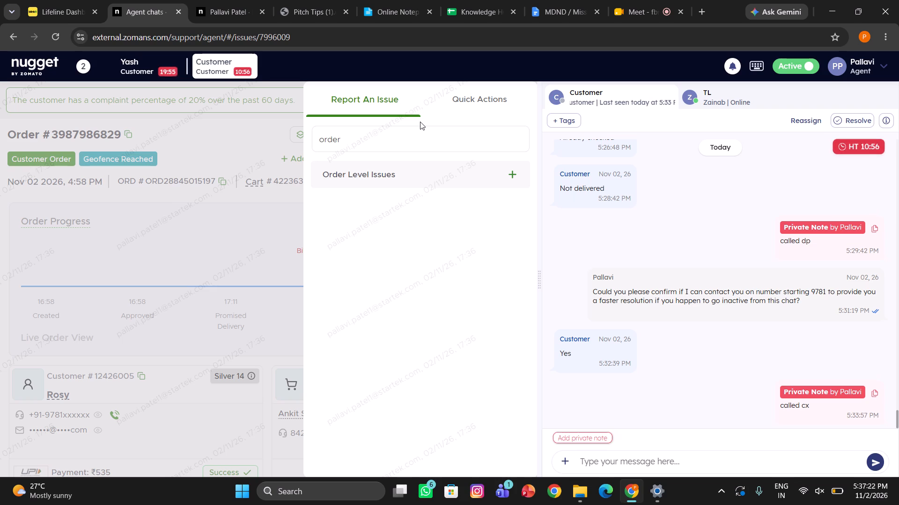
click(424, 167)
click(415, 198)
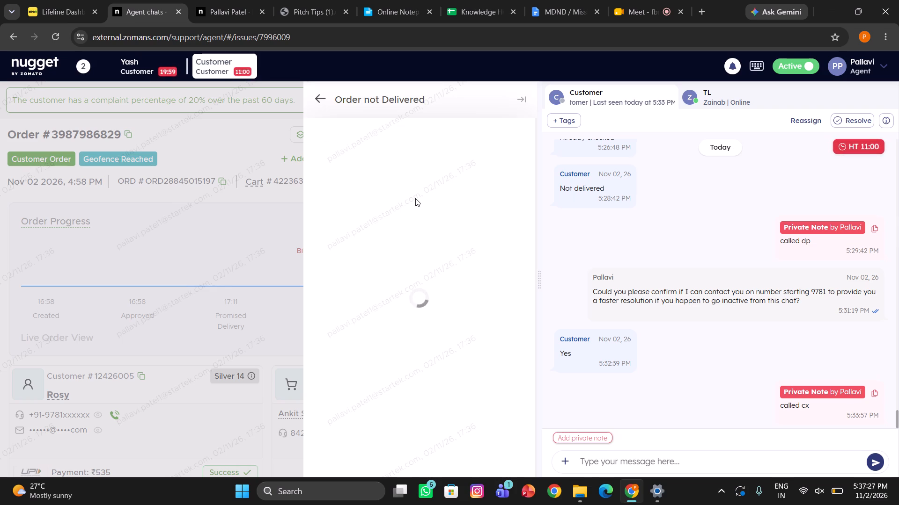
click(370, 168)
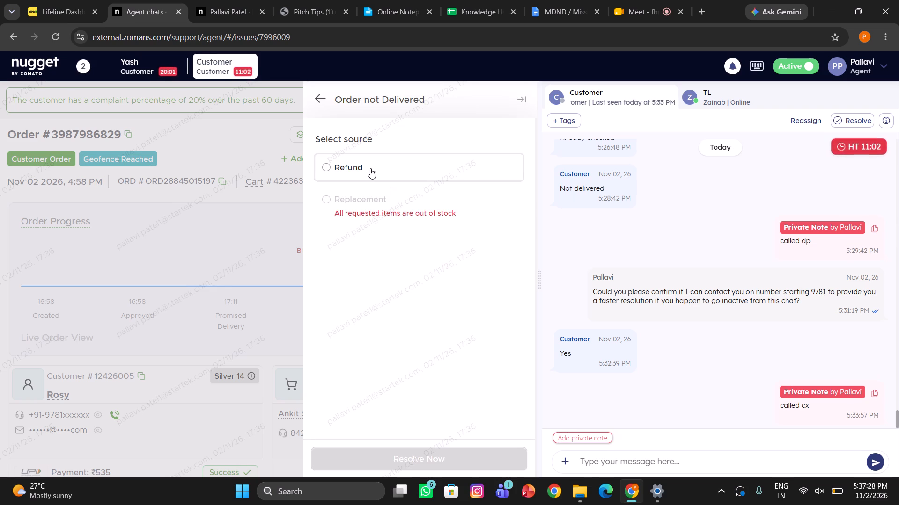
click(401, 260)
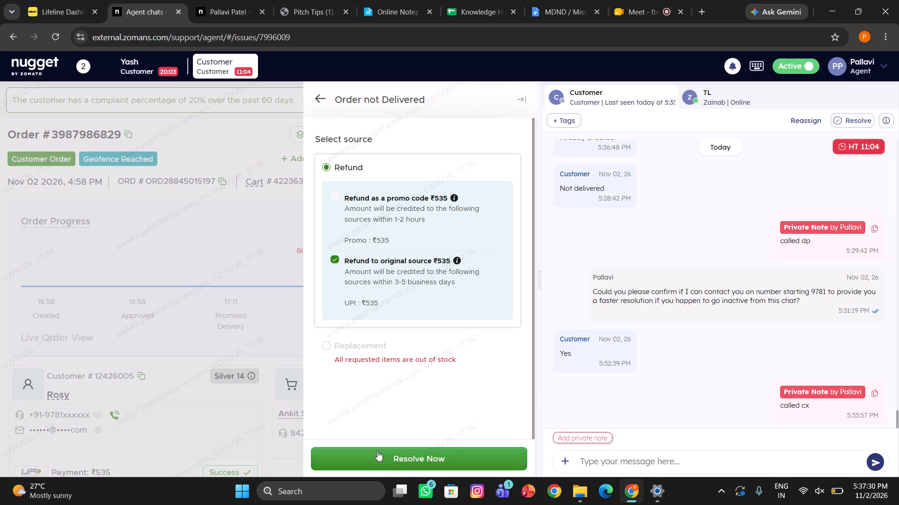
click(371, 457)
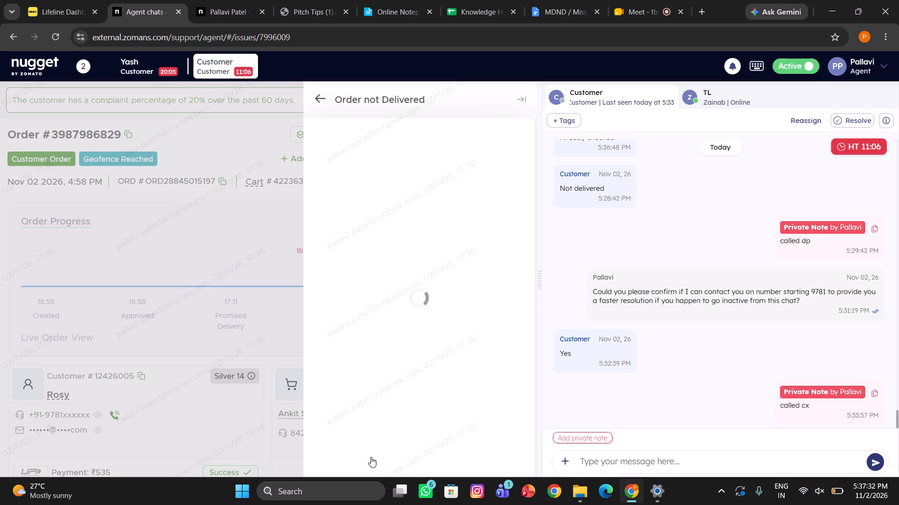
Send the customer the two prepared messages about the non-delivery and the Rs.535.00 UPI refund, and close the issue form.
click(510, 361)
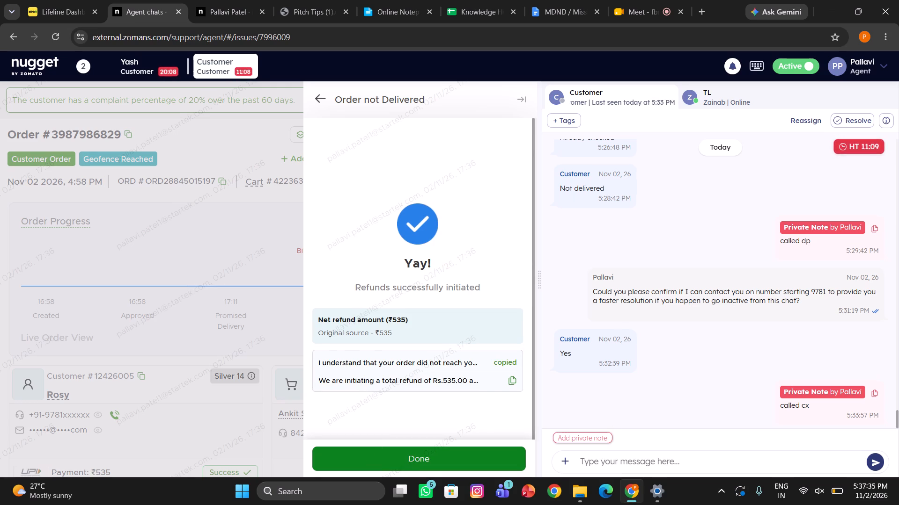
click(615, 464)
key(ctrl+v)
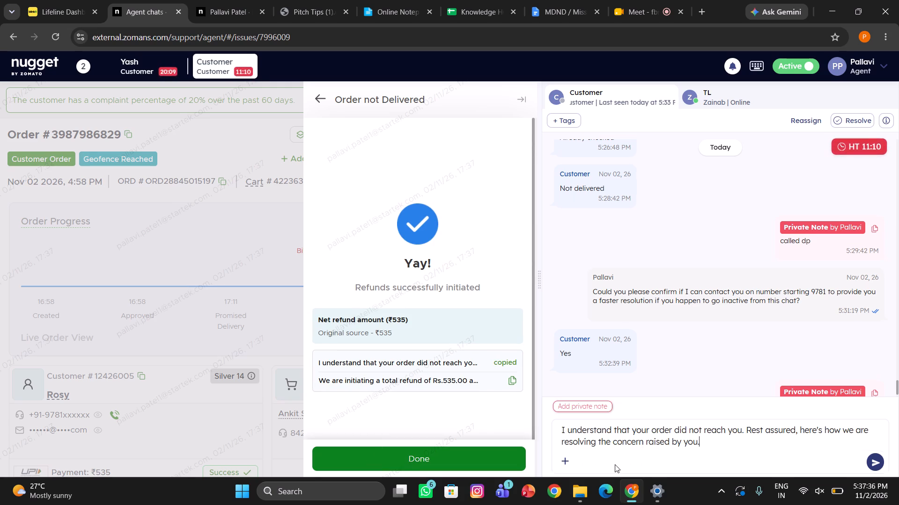
key(Return)
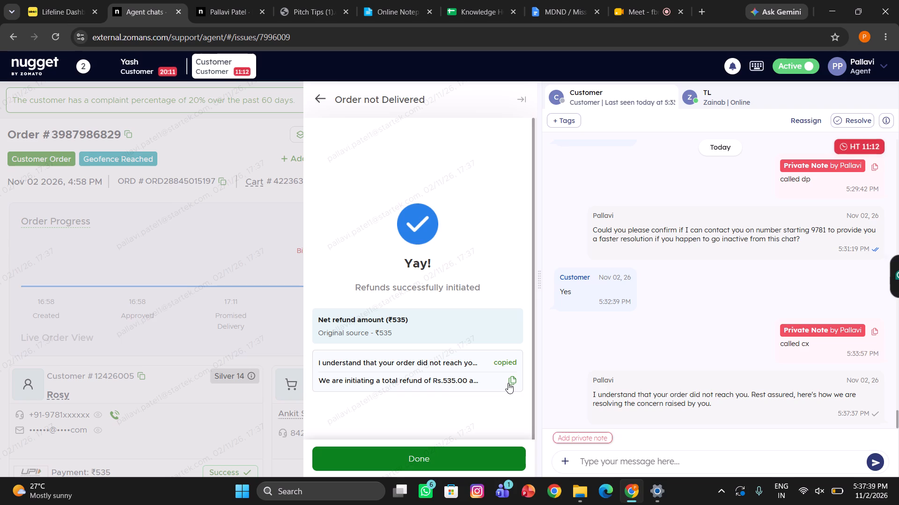
click(508, 383)
click(598, 469)
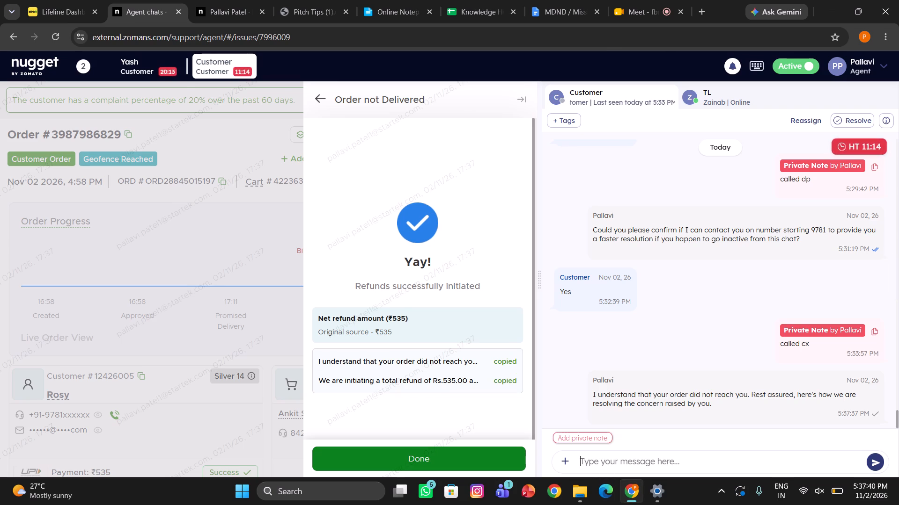
key(ctrl+v)
key(Return)
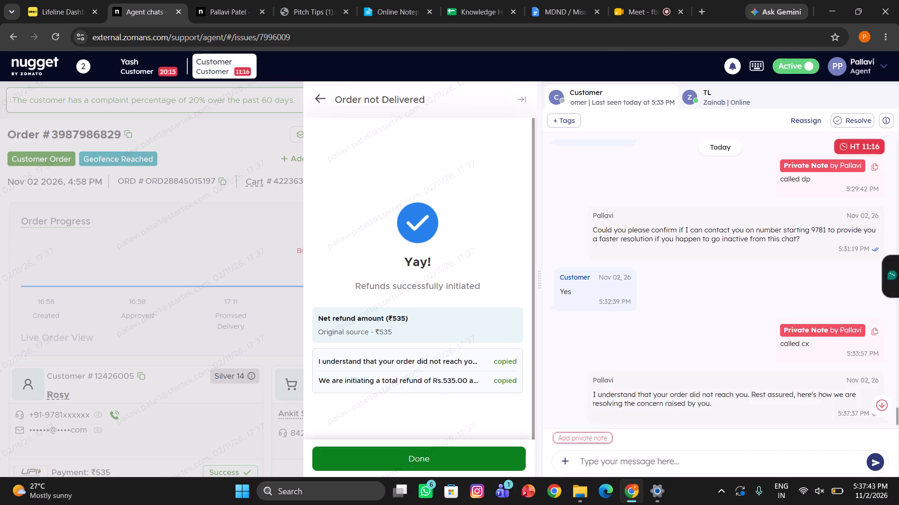
click(397, 459)
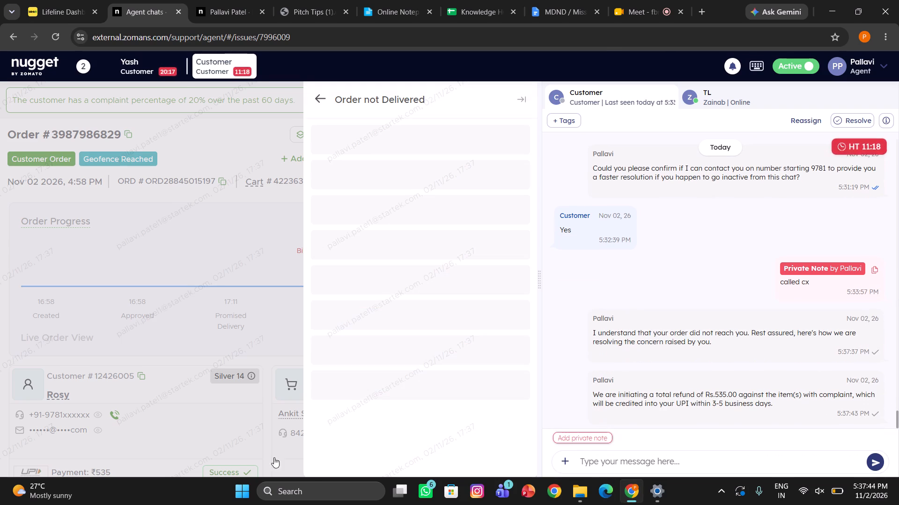
click(267, 427)
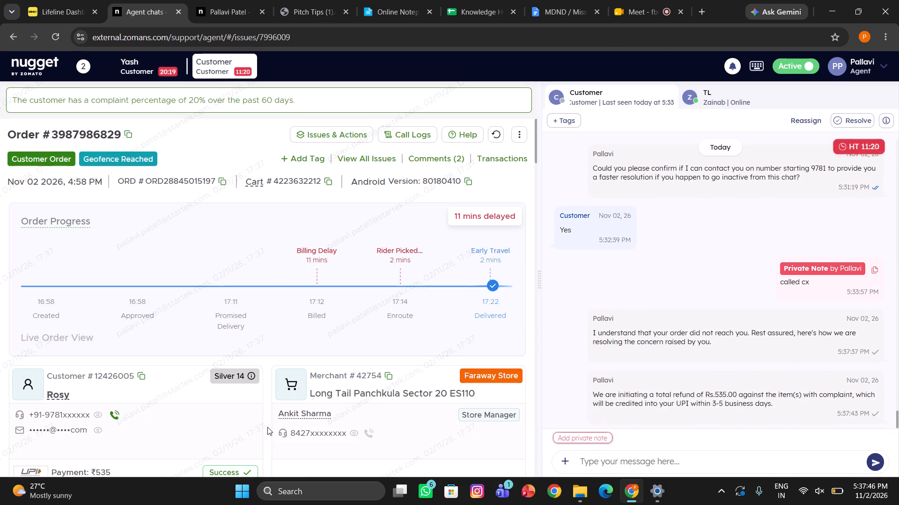
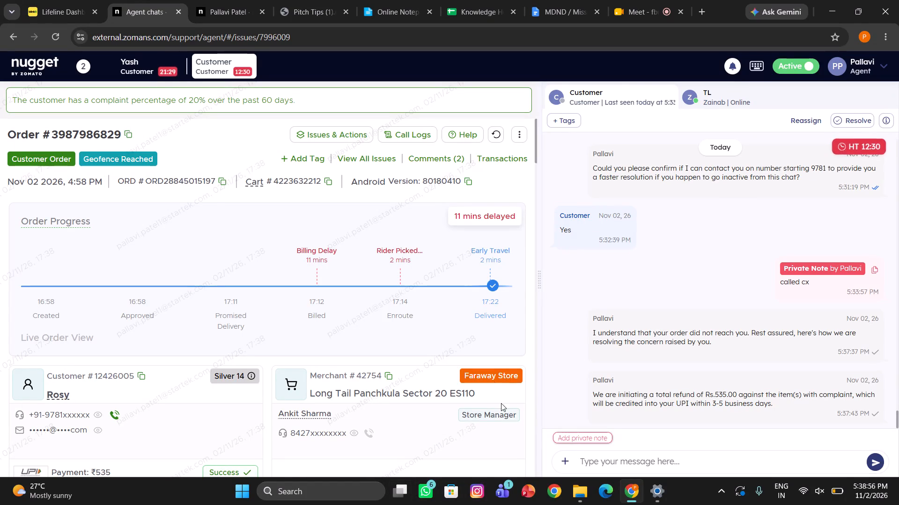
click(582, 464)
text(/ra)
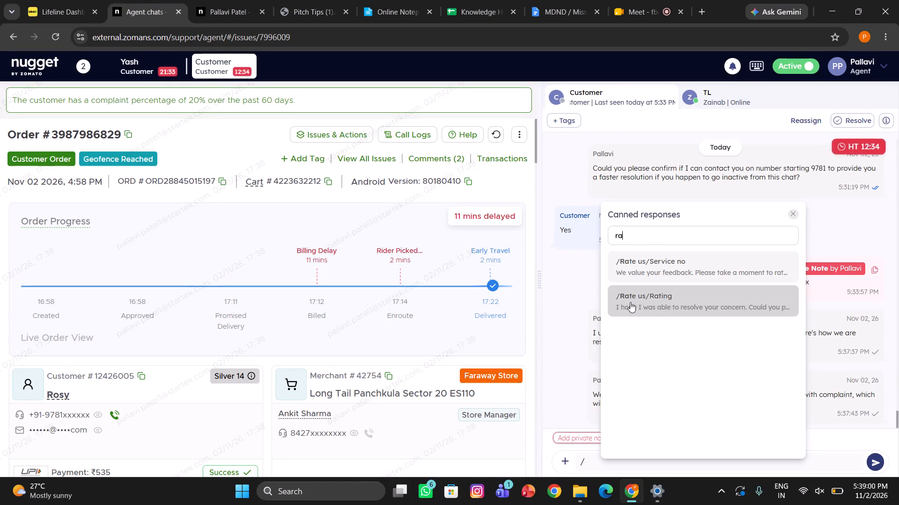
click(630, 302)
key(Return)
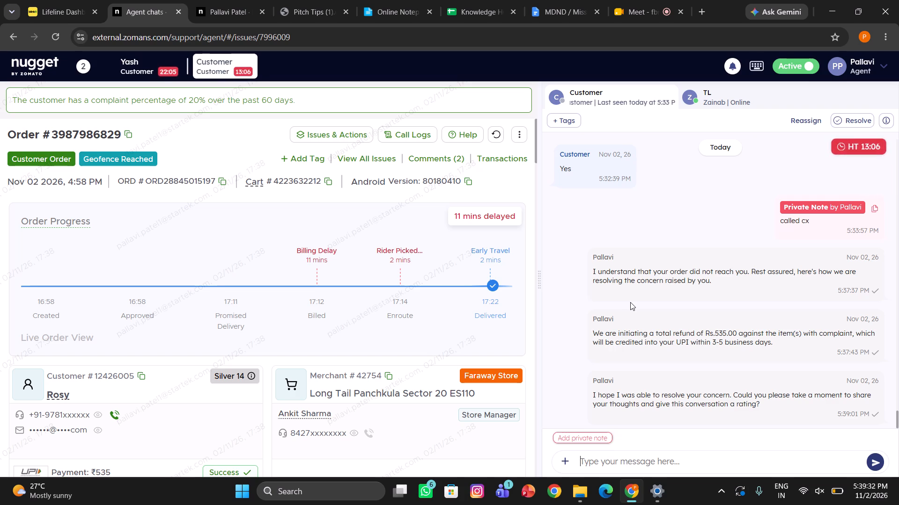
click(177, 70)
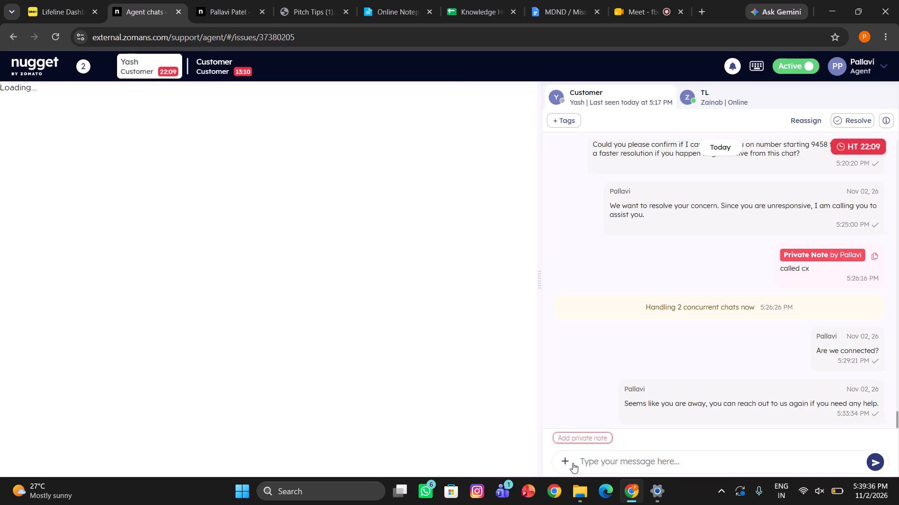
click(569, 0)
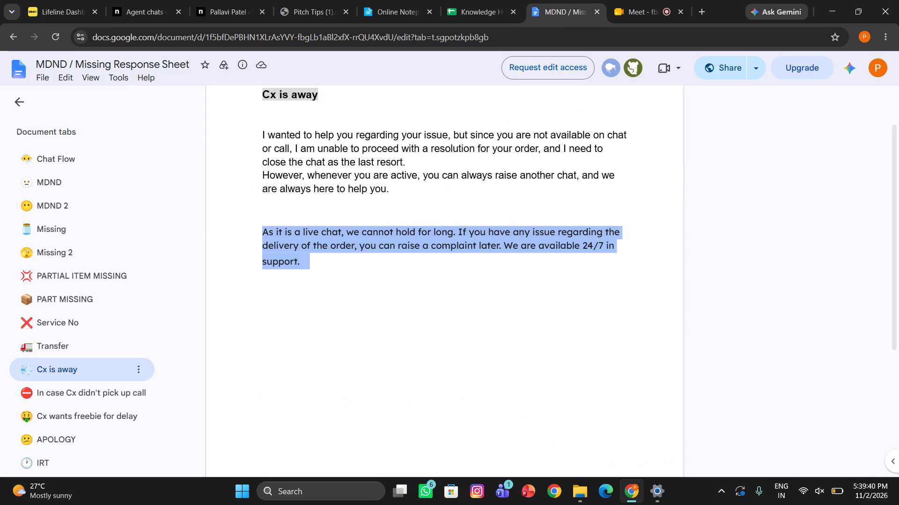
drag(408, 166, 256, 137)
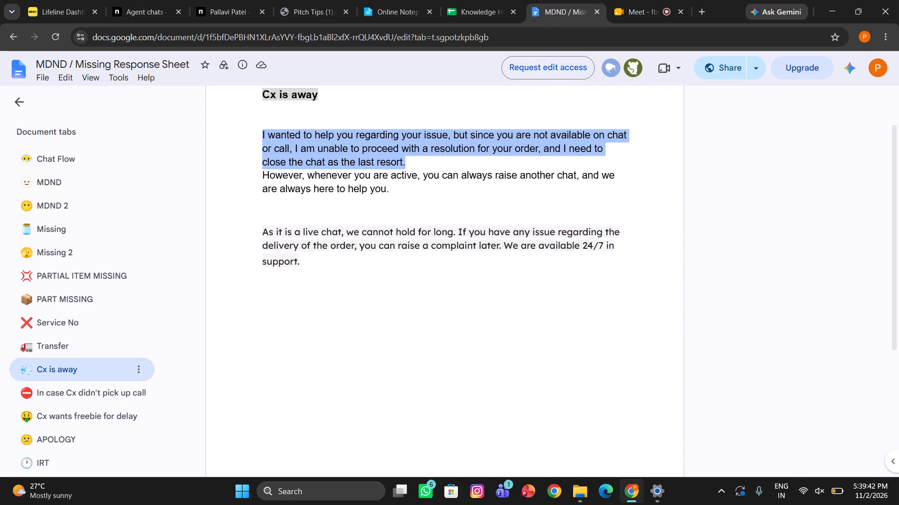
key(ctrl+c)
click(103, 0)
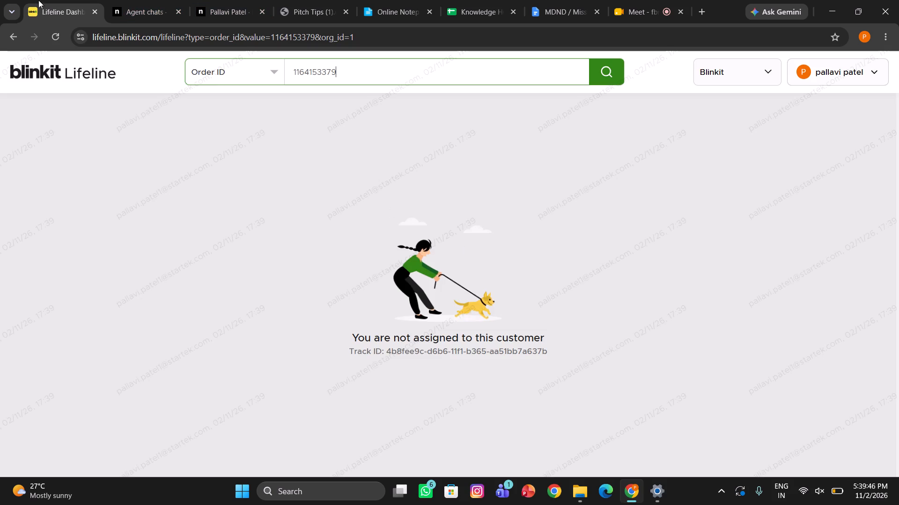
click(157, 0)
key(ctrl+v)
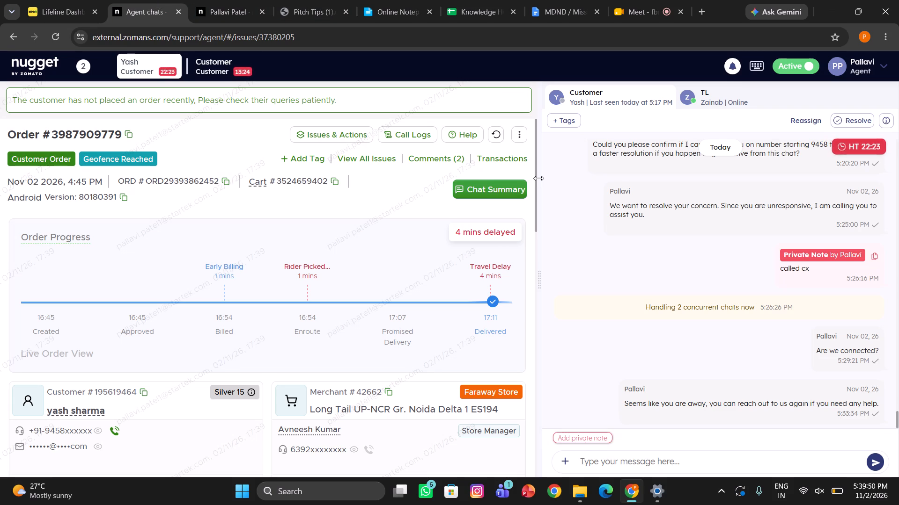
key(Return)
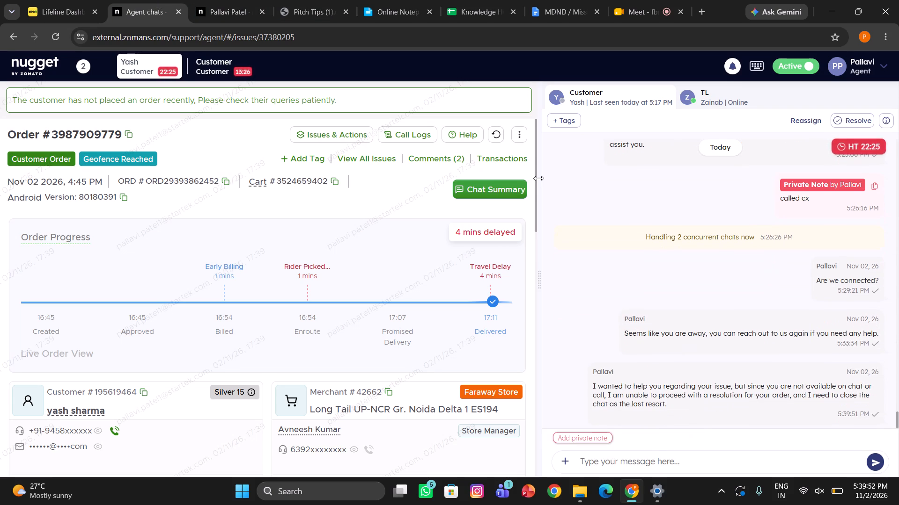
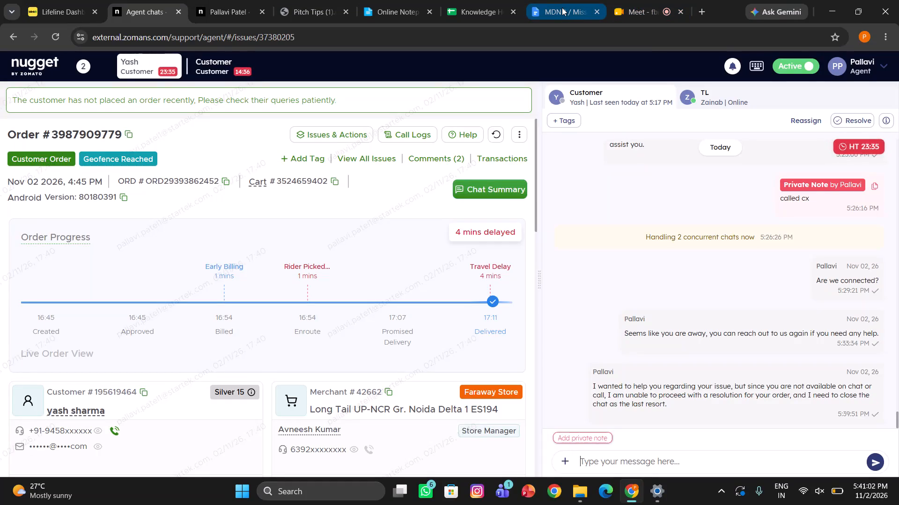
click(562, 7)
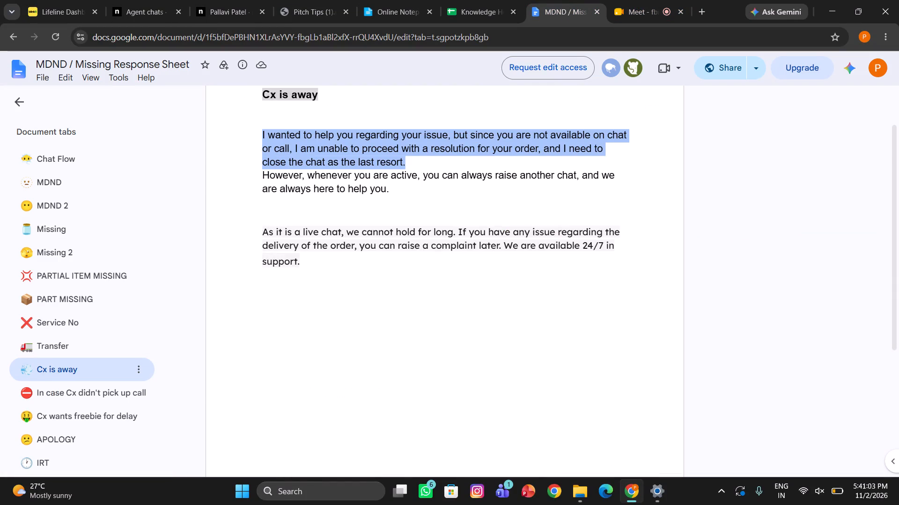
drag(400, 194, 260, 174)
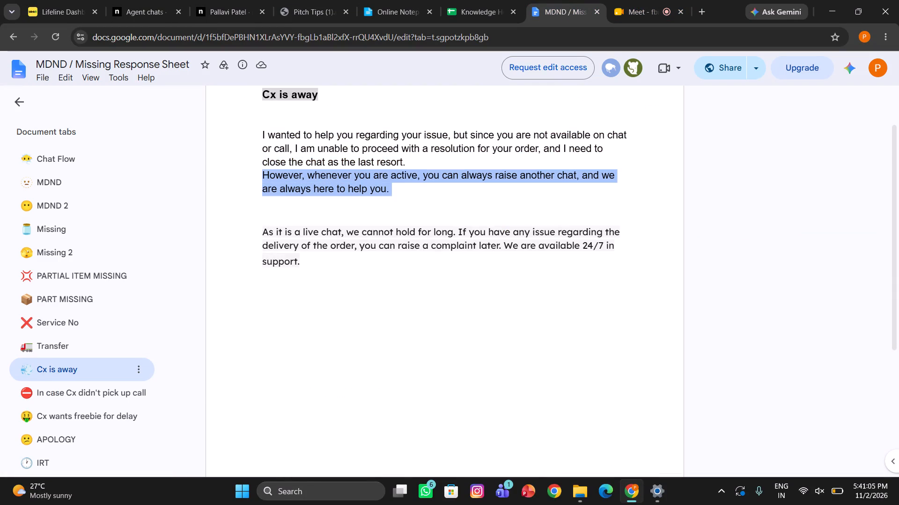
key(ctrl+c)
click(135, 0)
key(ctrl+v)
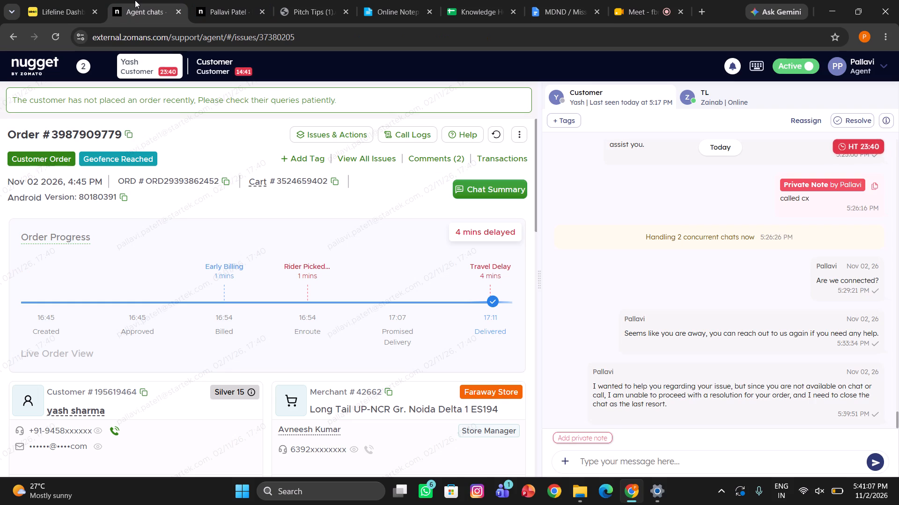
key(Return)
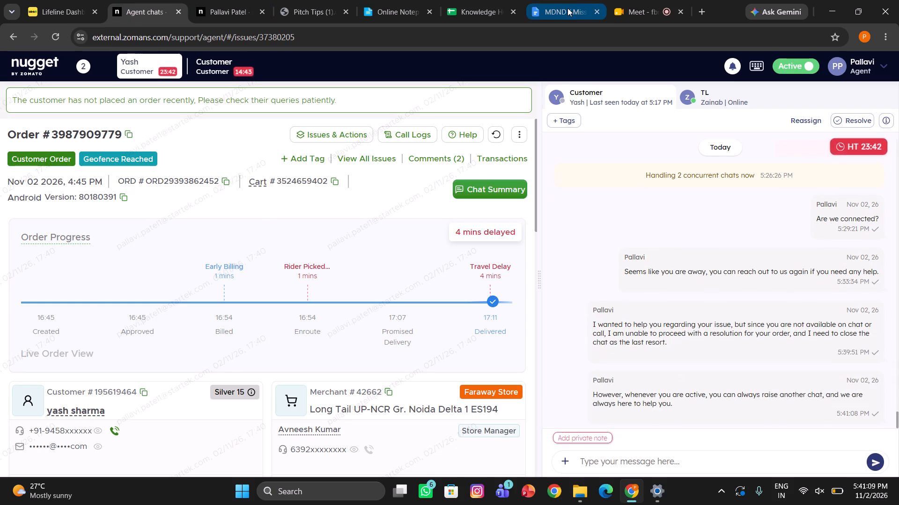
click(567, 8)
drag(313, 263, 252, 241)
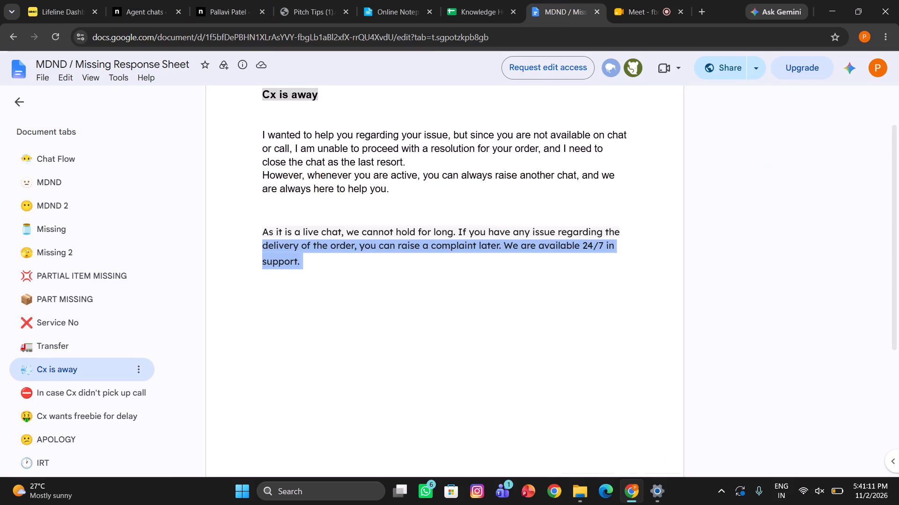
drag(252, 241, 243, 234)
key(ctrl+c)
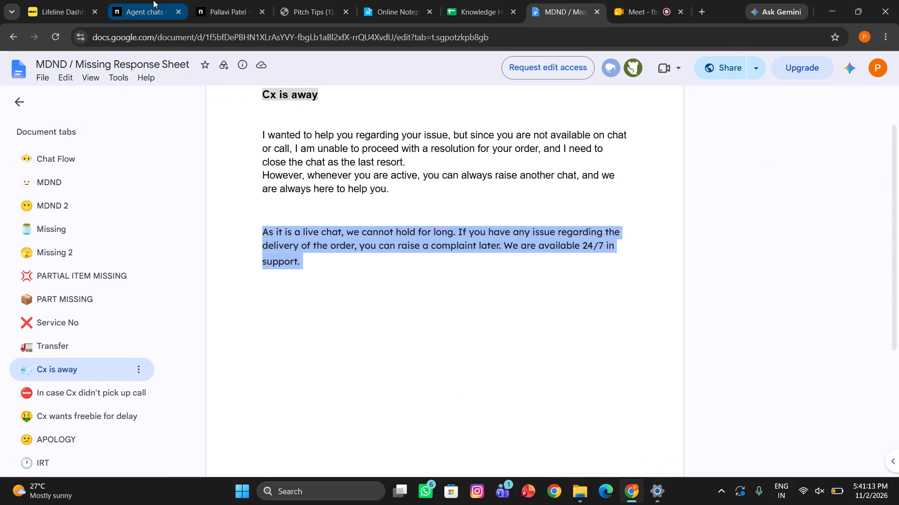
click(153, 0)
key(ctrl+v)
key(Return)
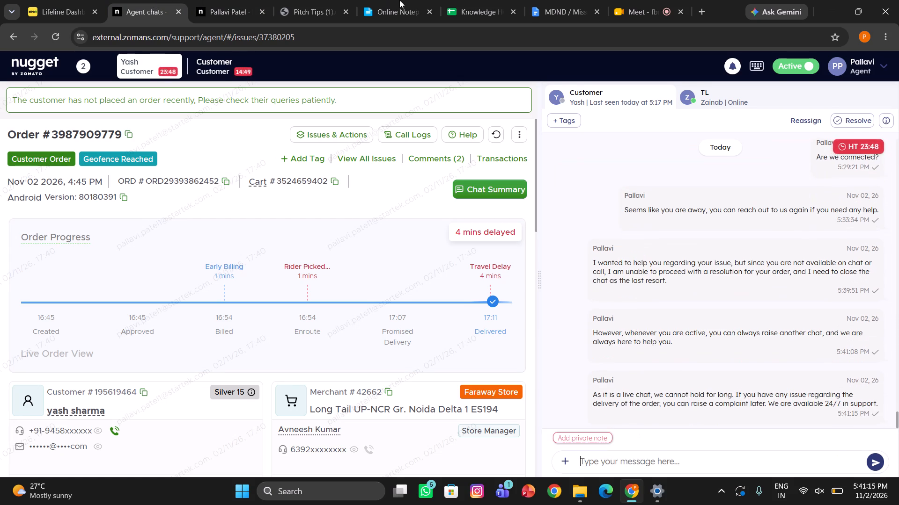
click(552, 7)
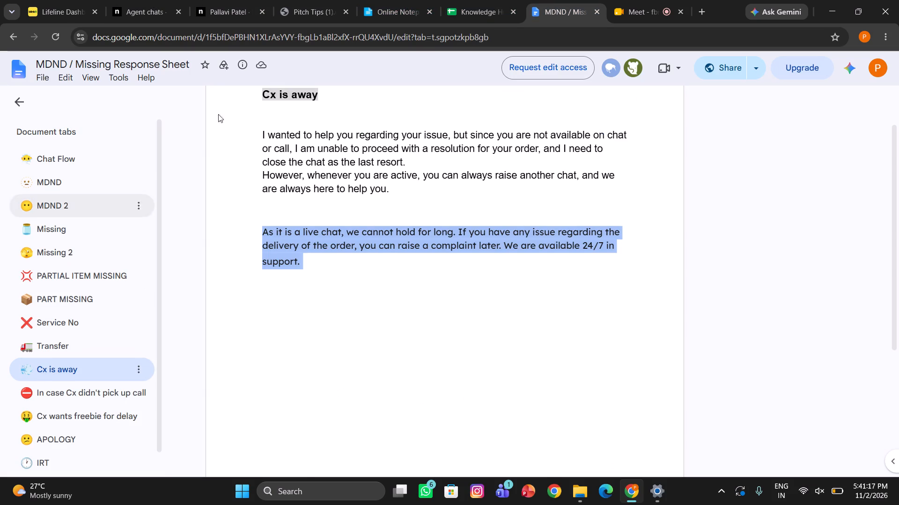
click(405, 9)
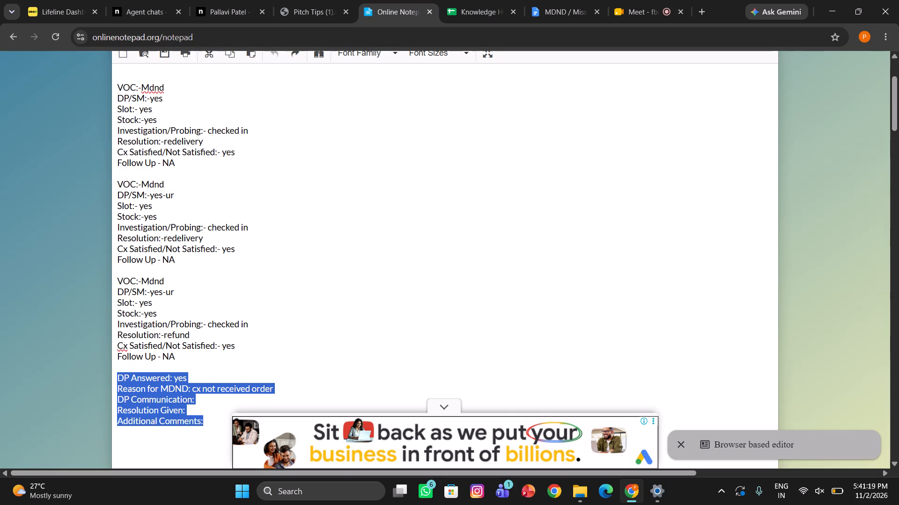
click(187, 262)
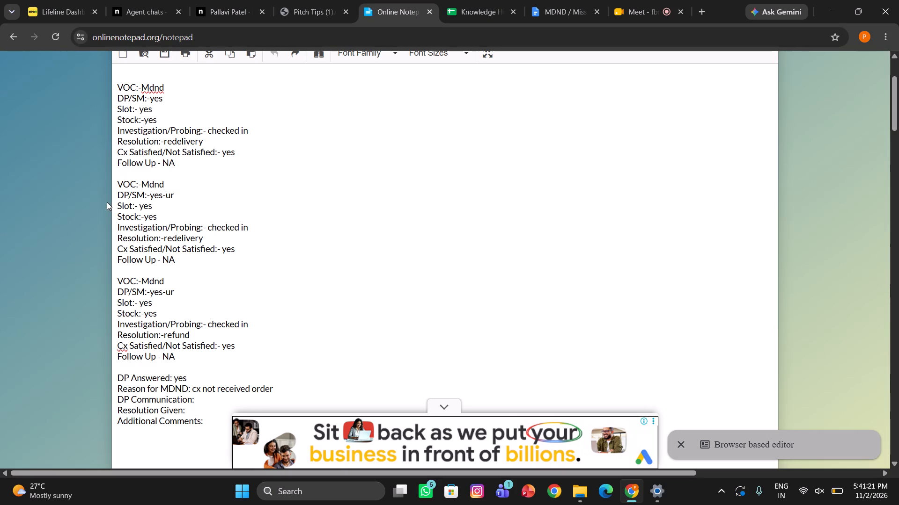
drag(117, 179, 195, 281)
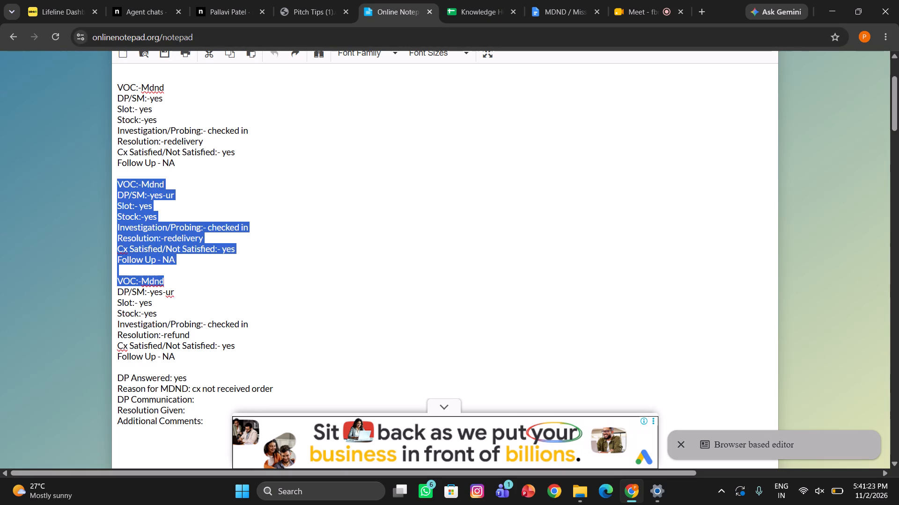
drag(195, 281, 173, 254)
key(ctrl+c)
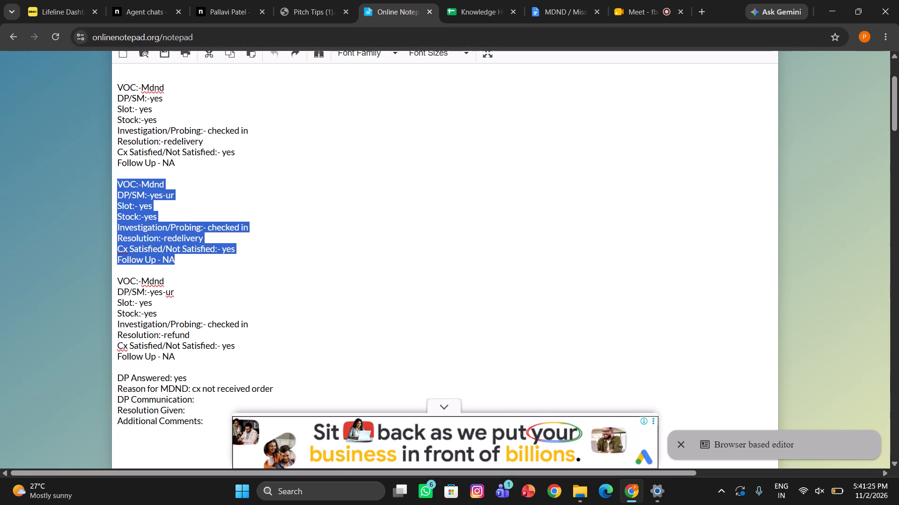
click(161, 0)
scroll(368, 338, down, 3)
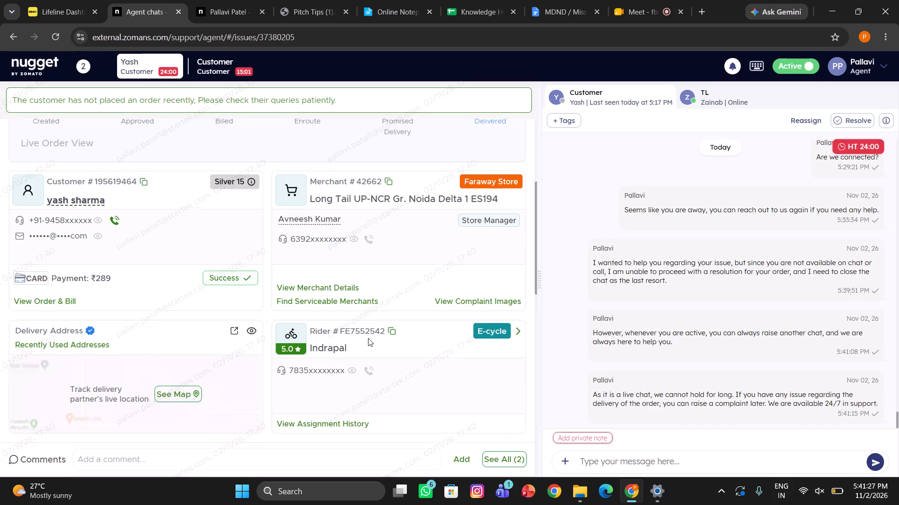
scroll(364, 305, down, 1)
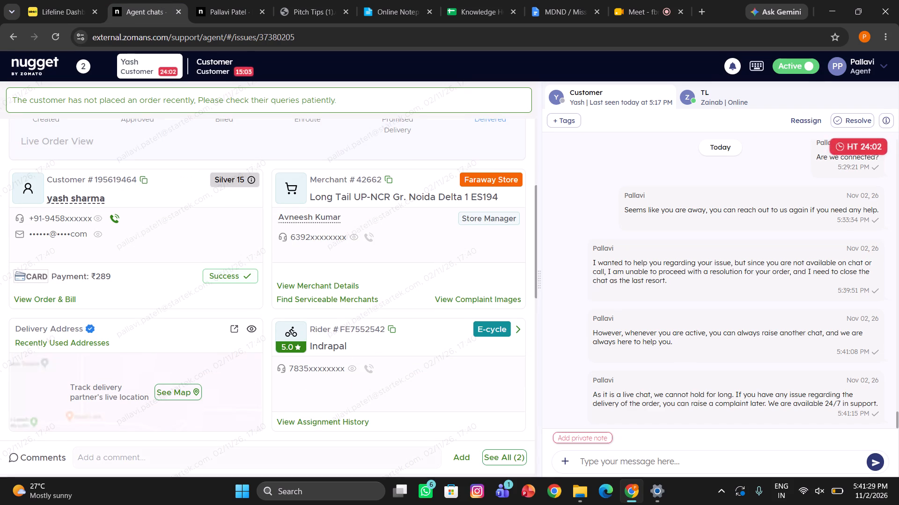
click(160, 454)
key(ctrl+v)
scroll(160, 454, right, 6)
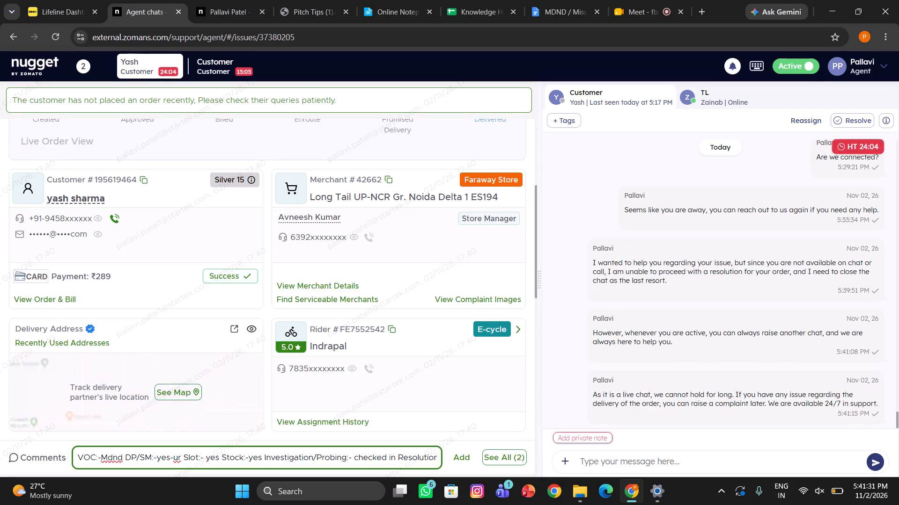
scroll(160, 454, right, 1)
click(180, 458)
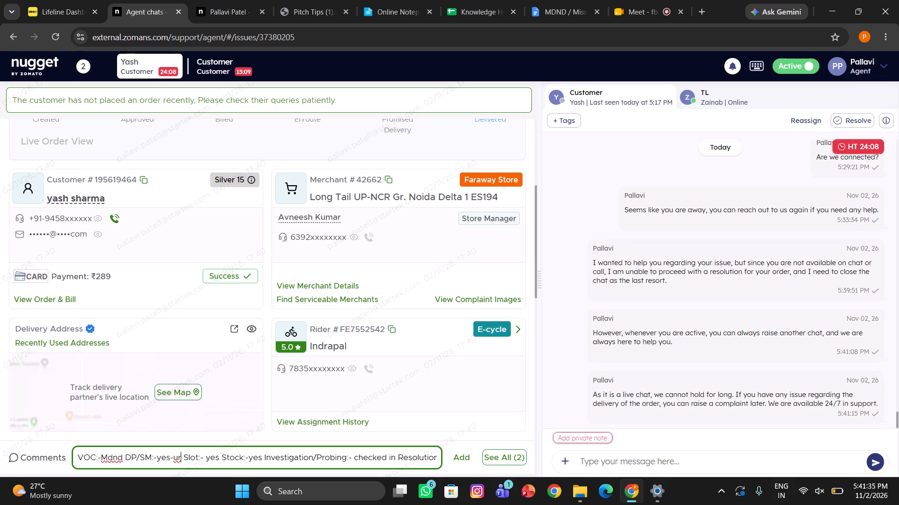
key(BackSpace)
key(BackSpace)
key(BackSpace)
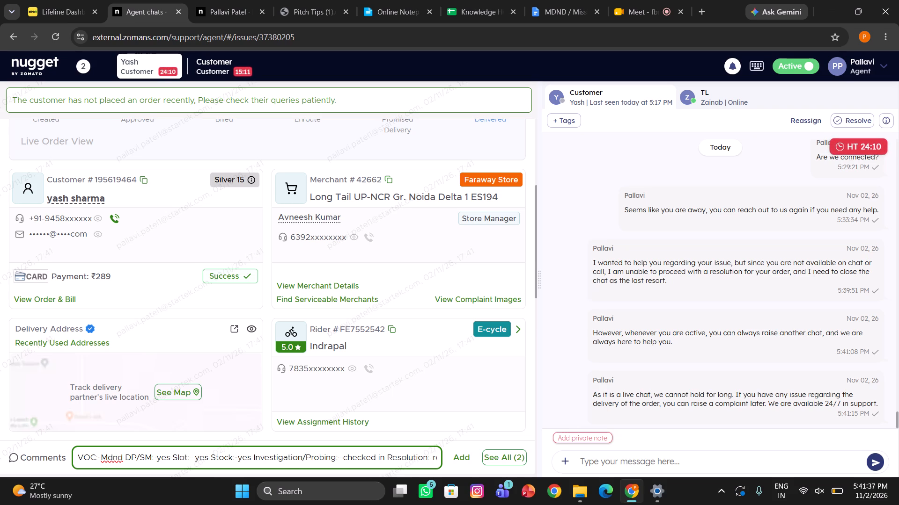
scroll(180, 458, left, 3)
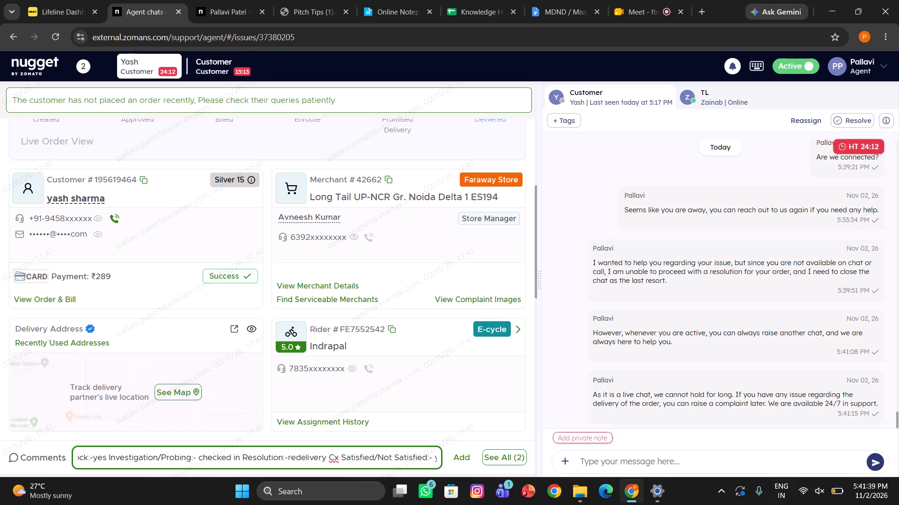
scroll(180, 458, left, 2)
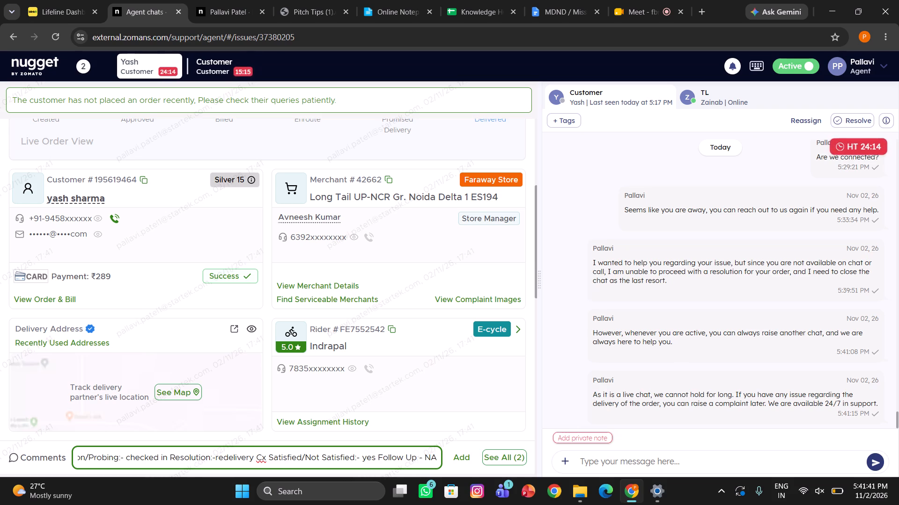
Replace redelivery with "away" as the Resolution in the drafted order comment and add the comment.
drag(254, 458, 214, 461)
key(BackSpace)
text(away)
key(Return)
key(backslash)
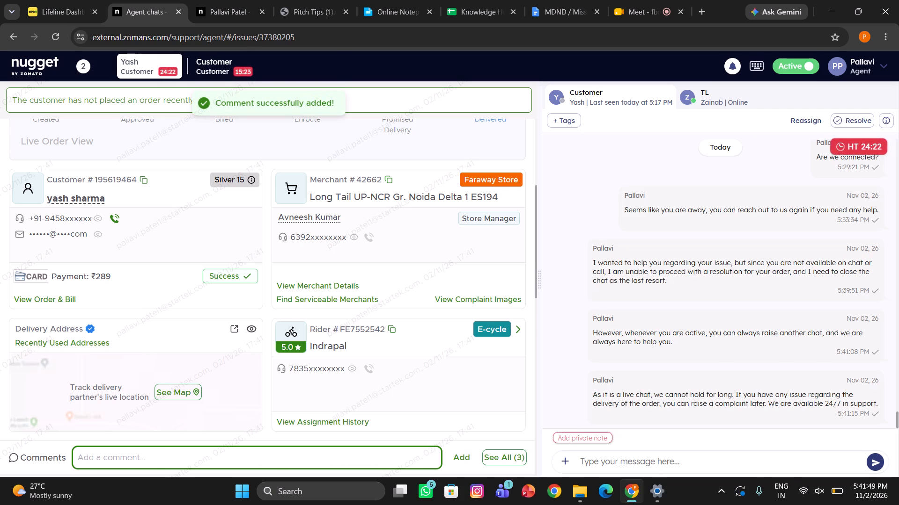
Copy the DP Answered to Additional Comments template from Online Notepad and paste it into a new private note on the away customer's chat.
click(387, 0)
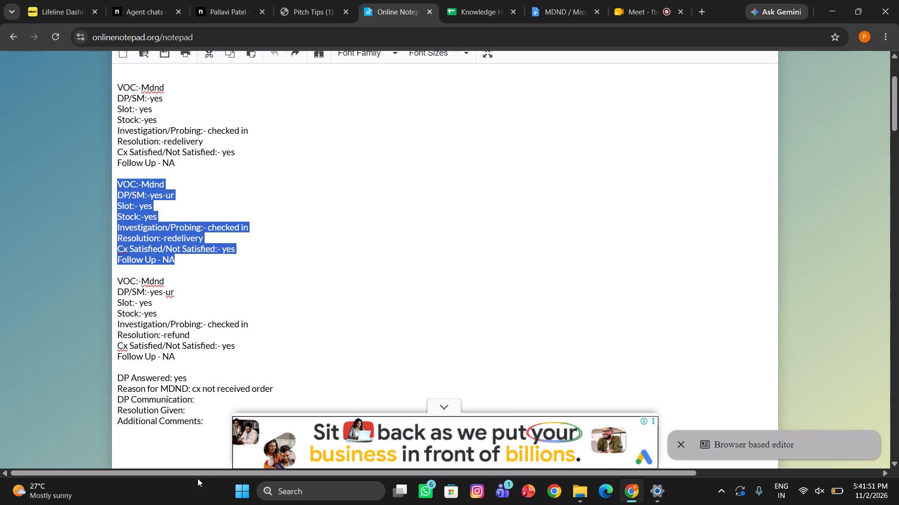
drag(208, 419, 128, 373)
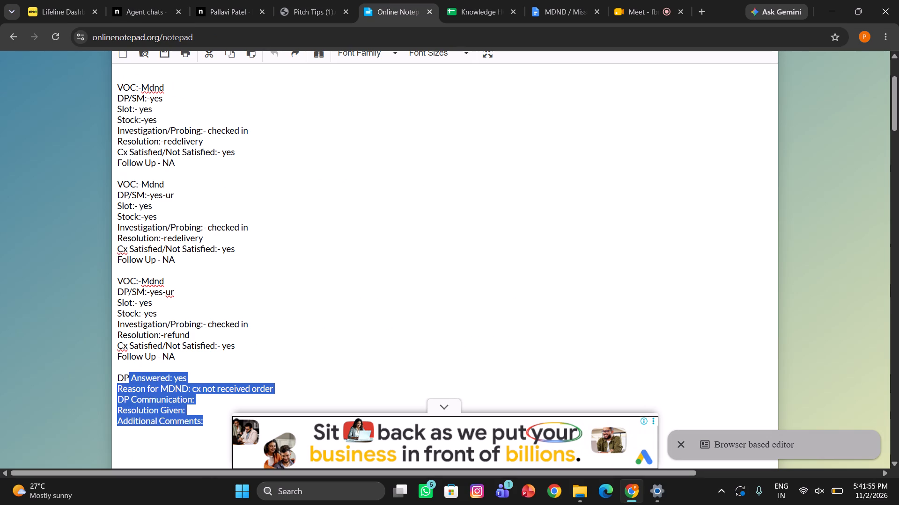
drag(118, 376, 205, 426)
key(ctrl+c)
click(169, 2)
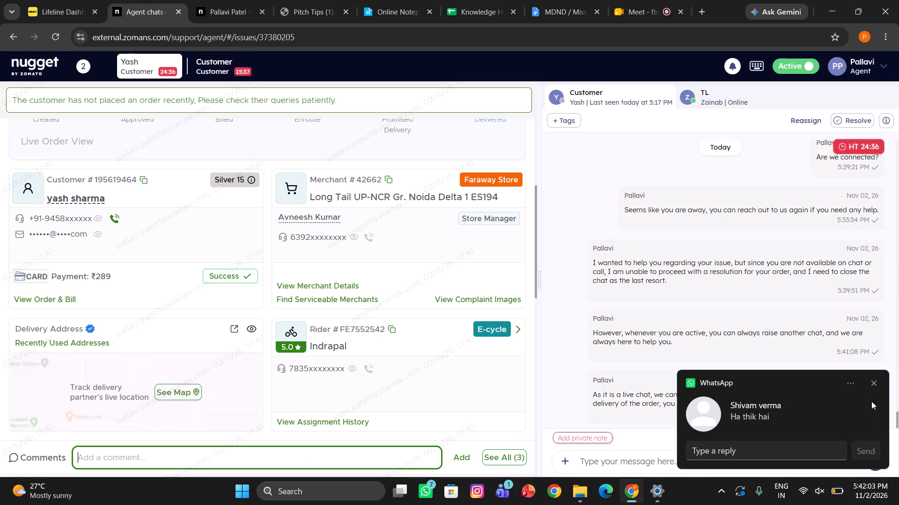
click(875, 390)
scroll(387, 281, up, 1)
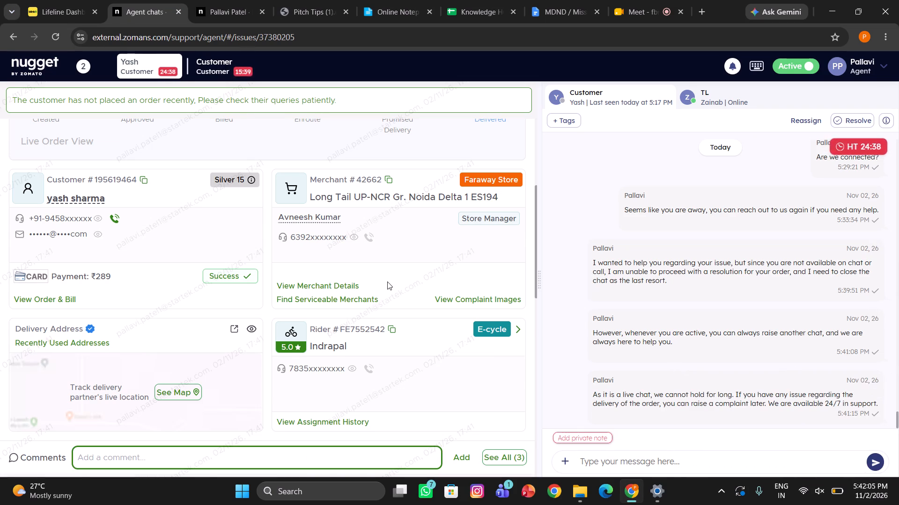
scroll(387, 281, up, 1)
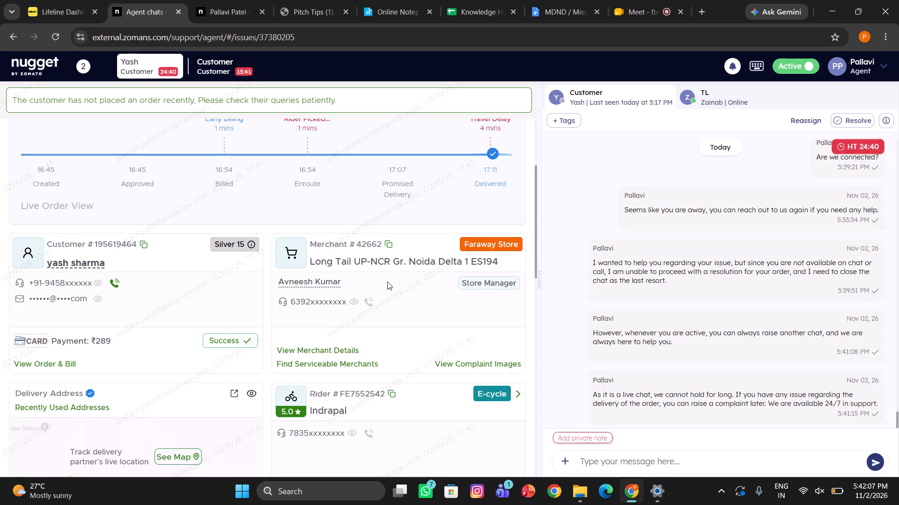
scroll(387, 281, down, 1)
click(576, 441)
key(ctrl+v)
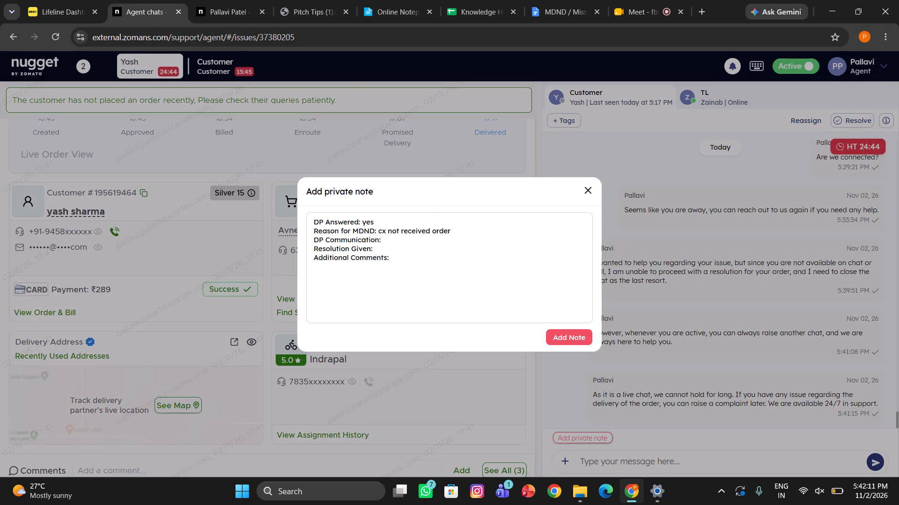
Check the order's call history and reopen the private note draft at the DP Communication line.
click(586, 194)
scroll(411, 167, up, 4)
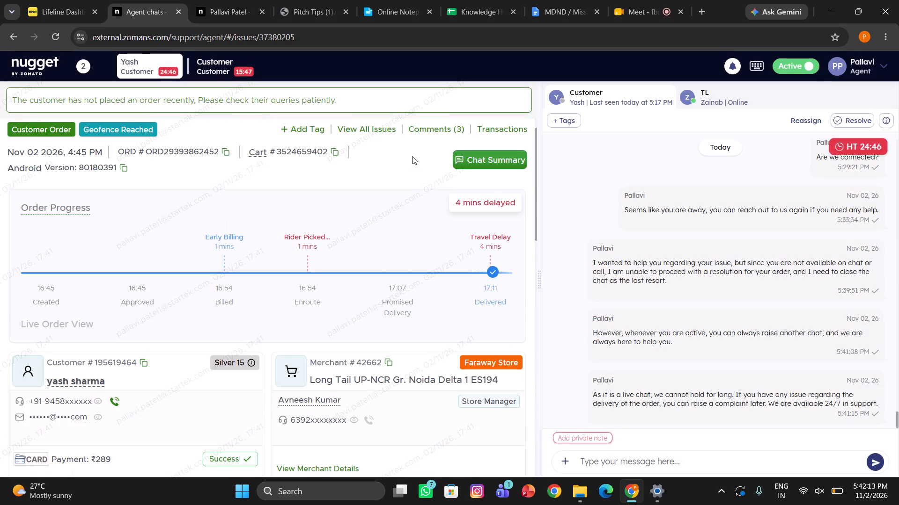
scroll(386, 130, up, 3)
click(396, 130)
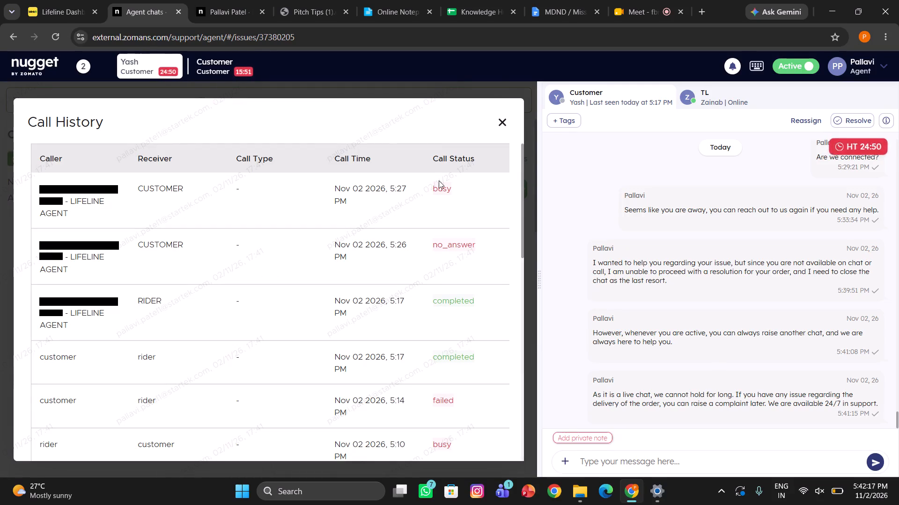
click(501, 120)
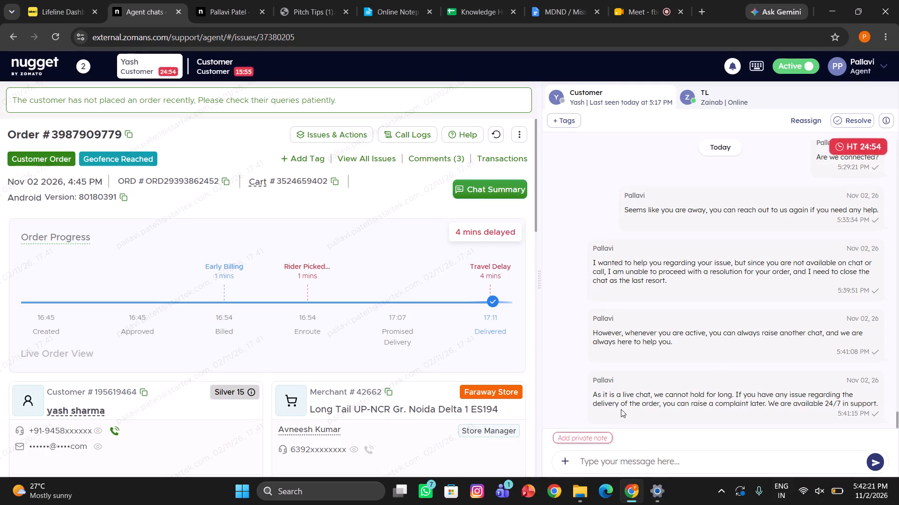
click(587, 436)
click(382, 241)
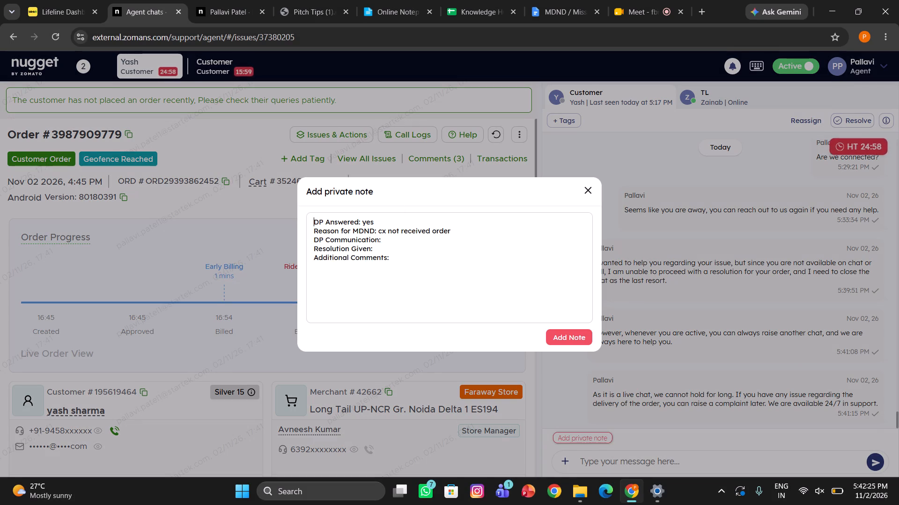
Complete and add the private note with DP Communication "dp said delivered" and Resolution Given "away".
key(space)
text(dp said delivered)
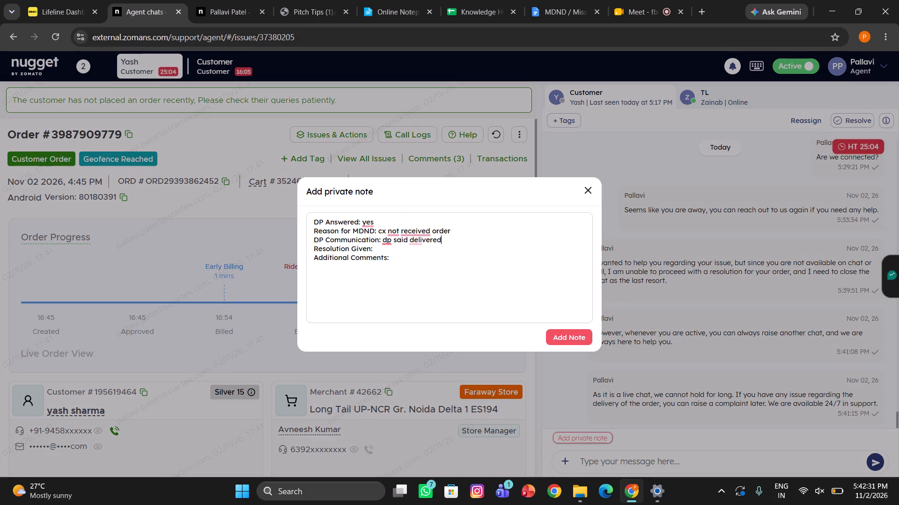
click(376, 250)
key(space)
text(away)
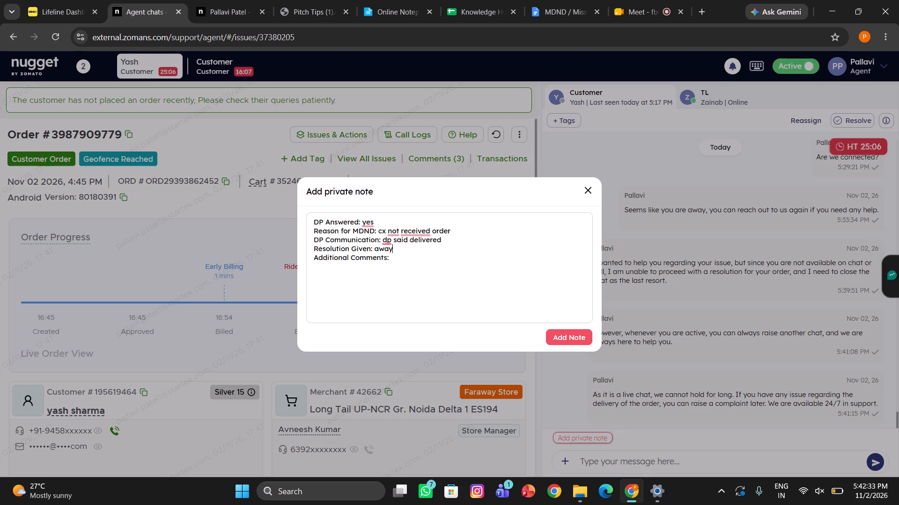
click(563, 337)
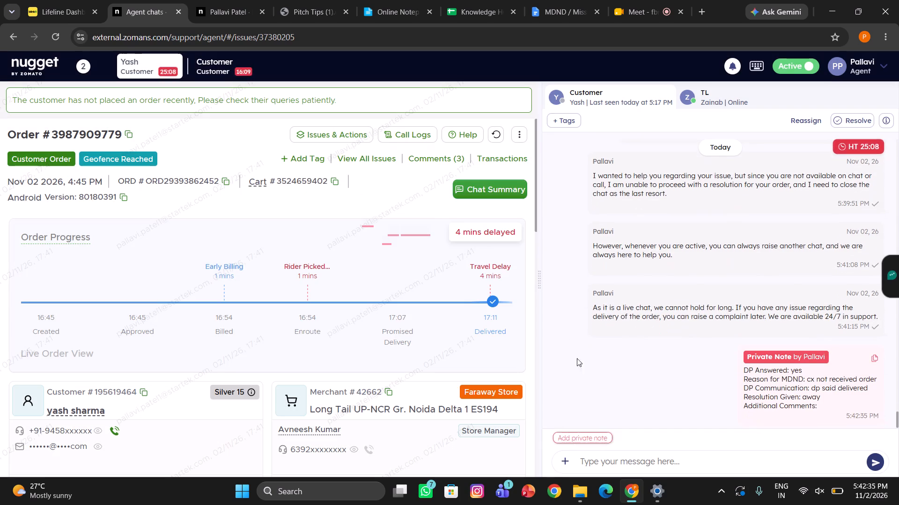
click(590, 459)
text(/clo)
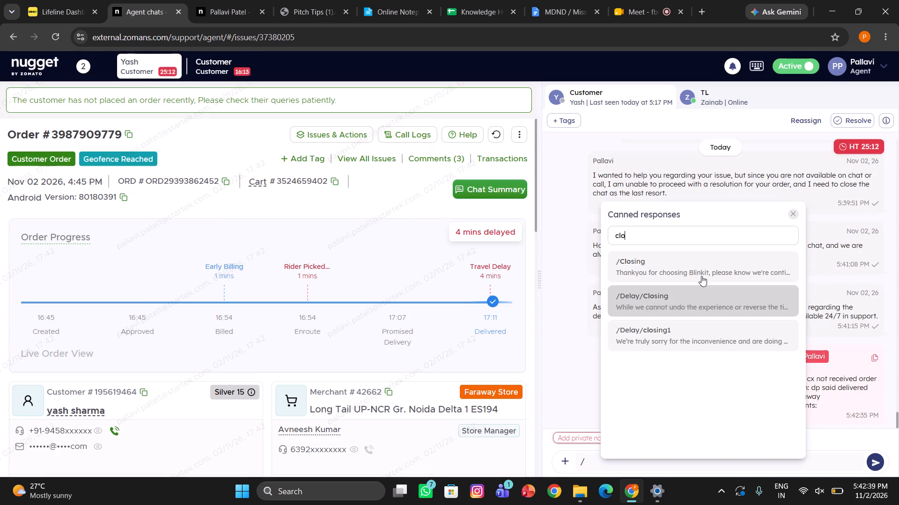
click(667, 269)
key(Return)
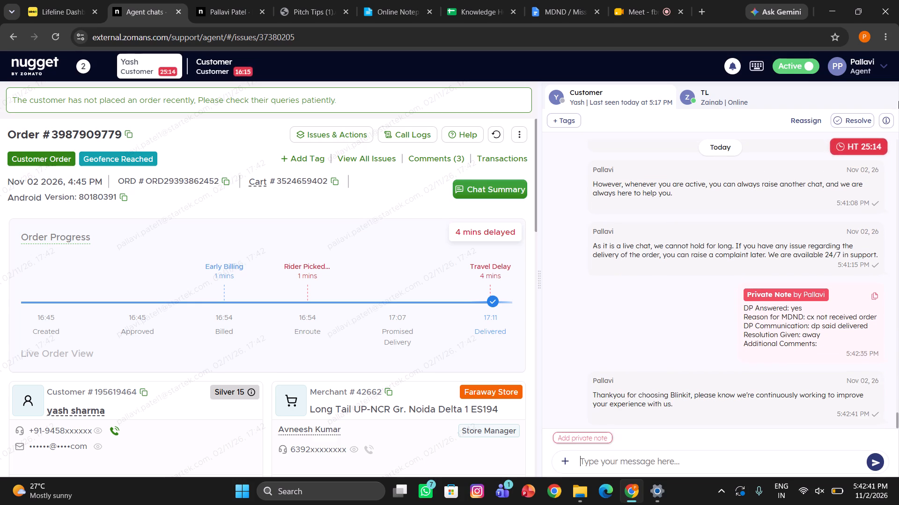
click(860, 122)
text(mdnd)
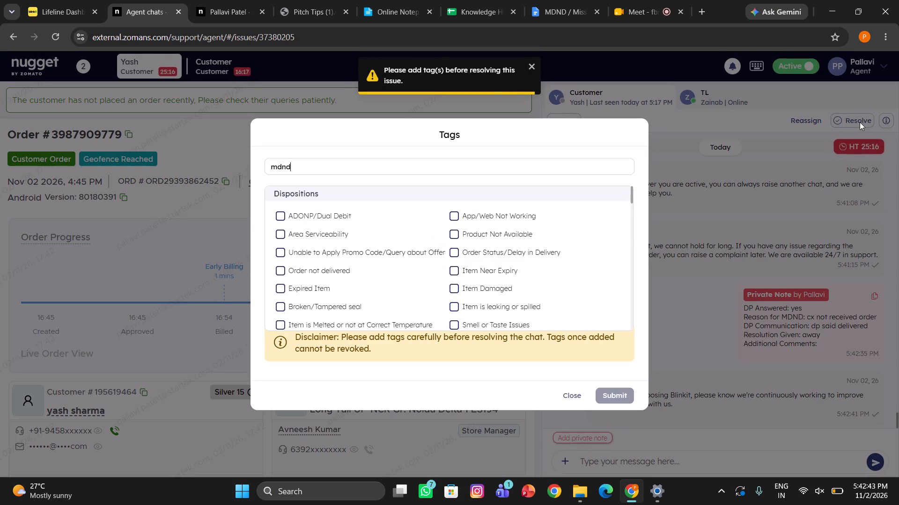
click(475, 235)
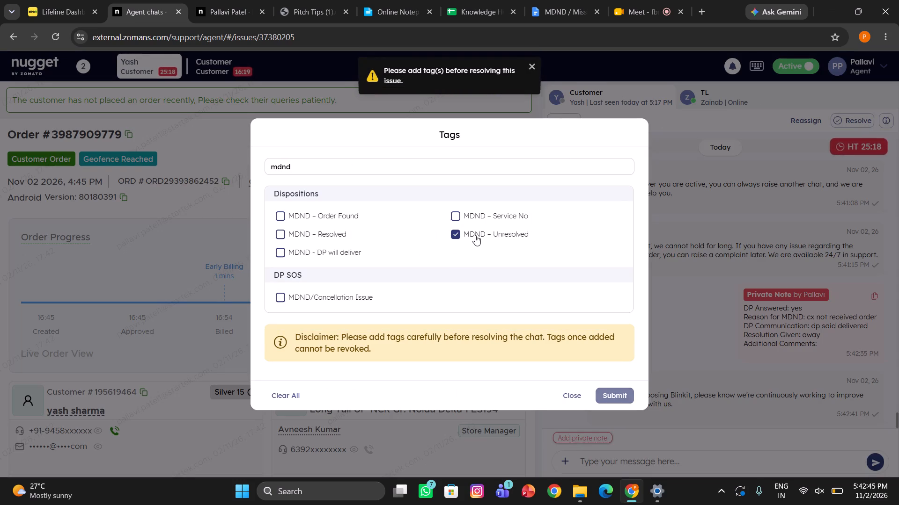
click(606, 399)
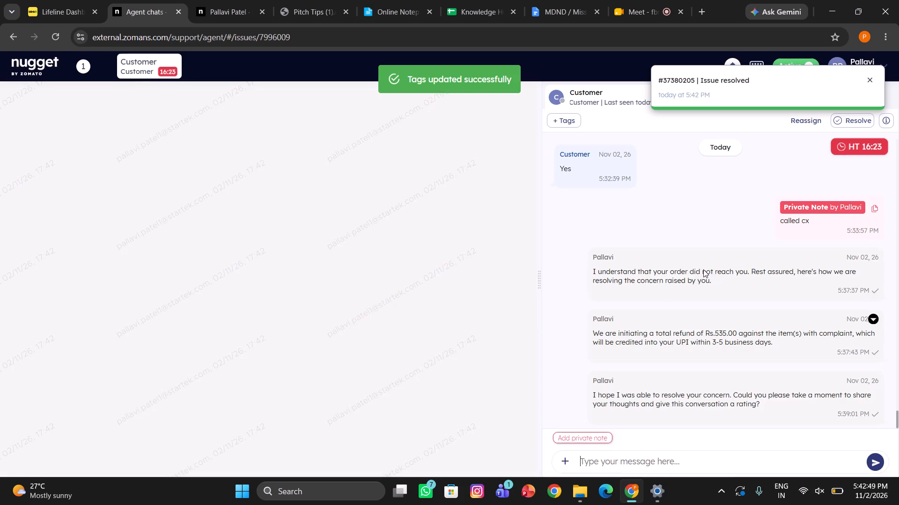
scroll(761, 298, down, 4)
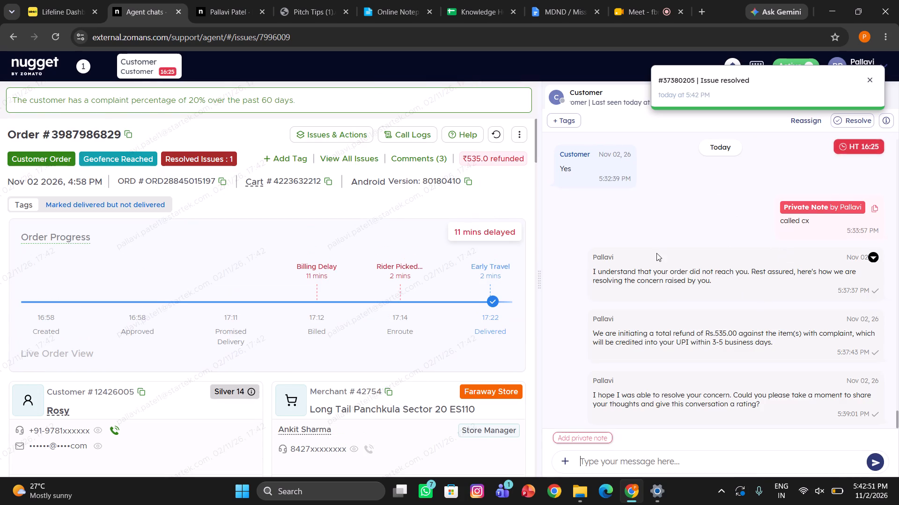
click(398, 3)
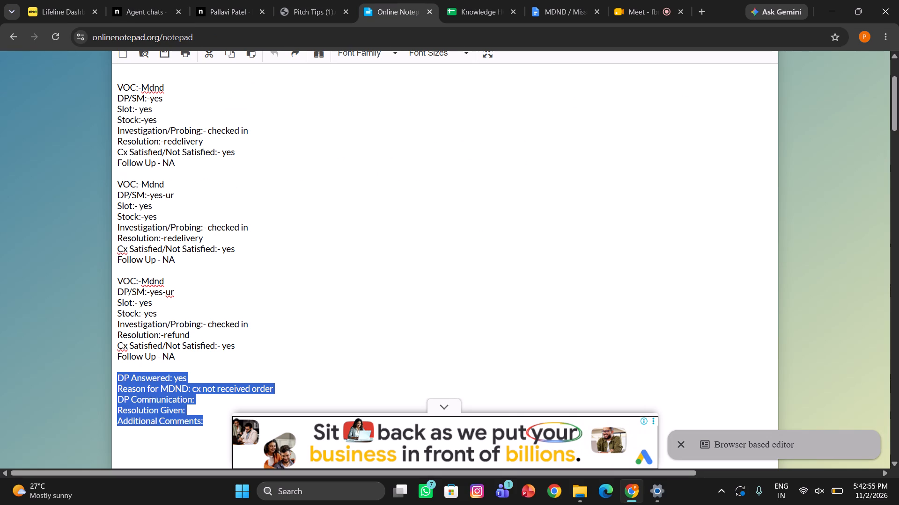
drag(178, 361, 120, 281)
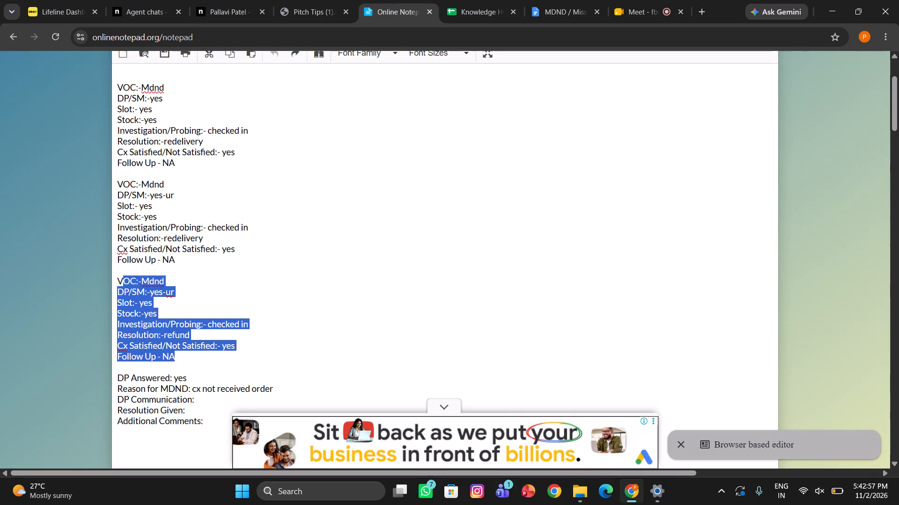
drag(120, 281, 118, 280)
key(ctrl+c)
click(123, 0)
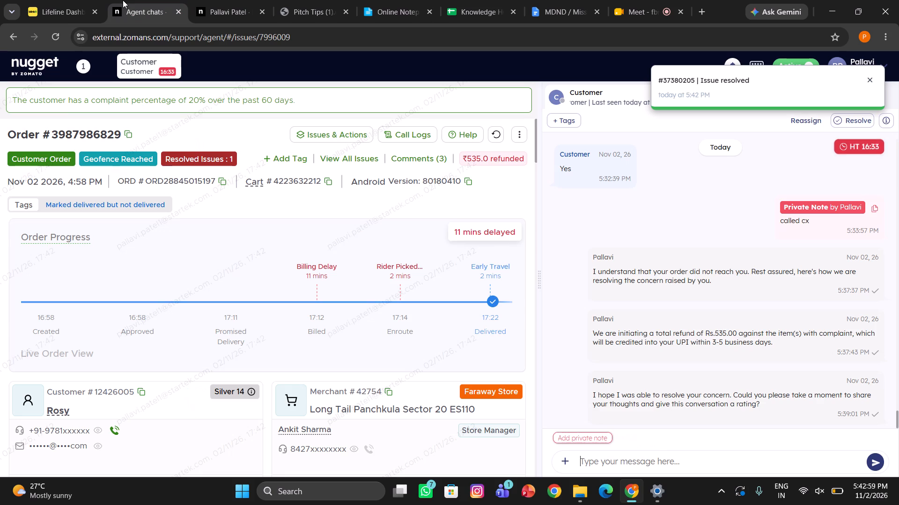
scroll(228, 316, down, 4)
click(223, 348)
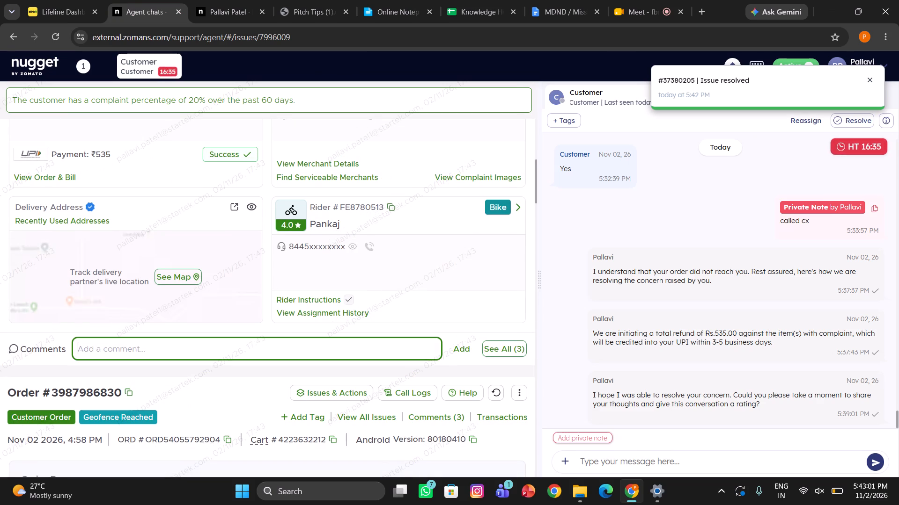
key(ctrl+v)
key(Return)
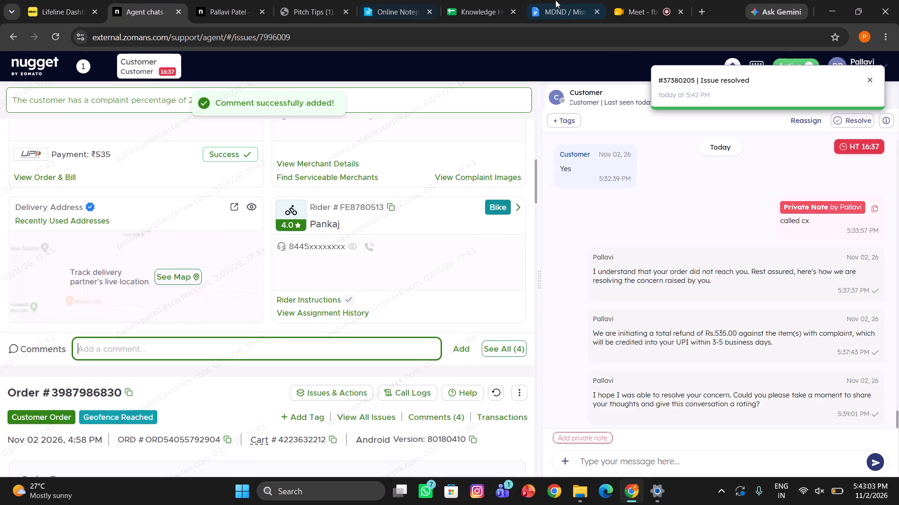
click(555, 0)
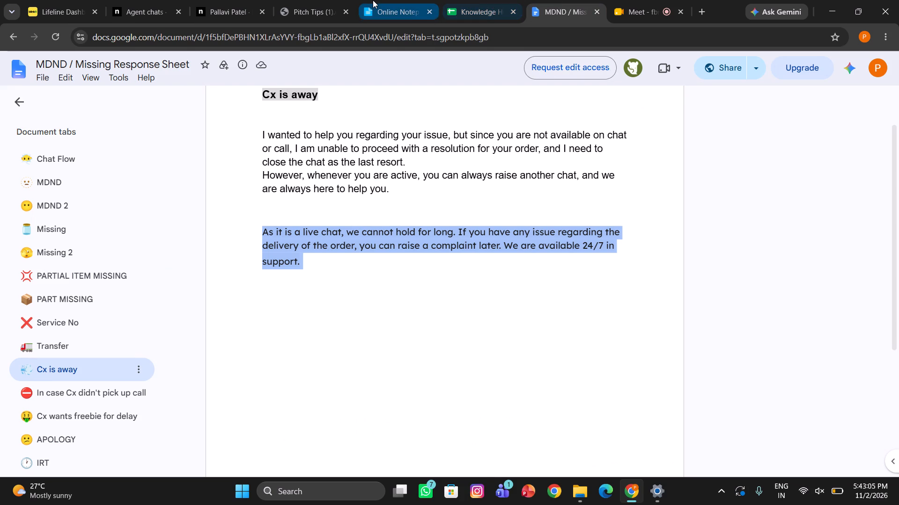
click(373, 0)
drag(205, 424, 112, 371)
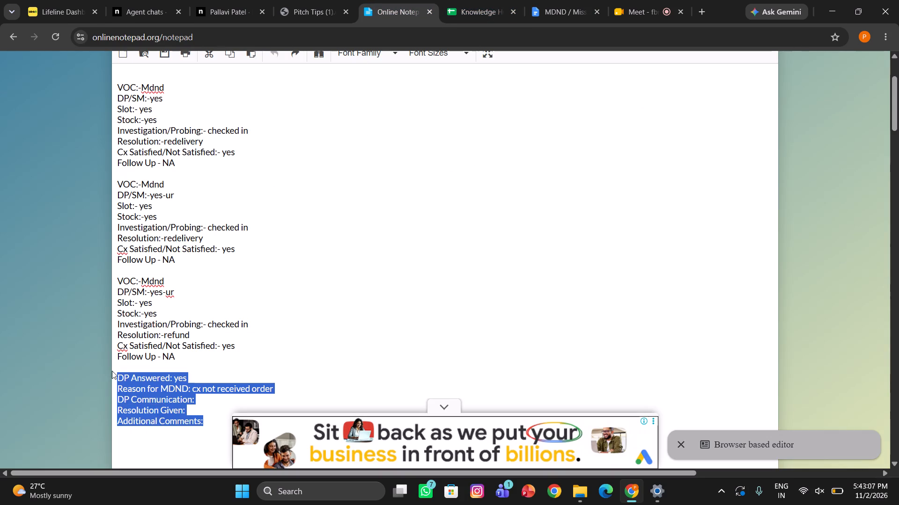
drag(112, 371, 103, 373)
key(ctrl+c)
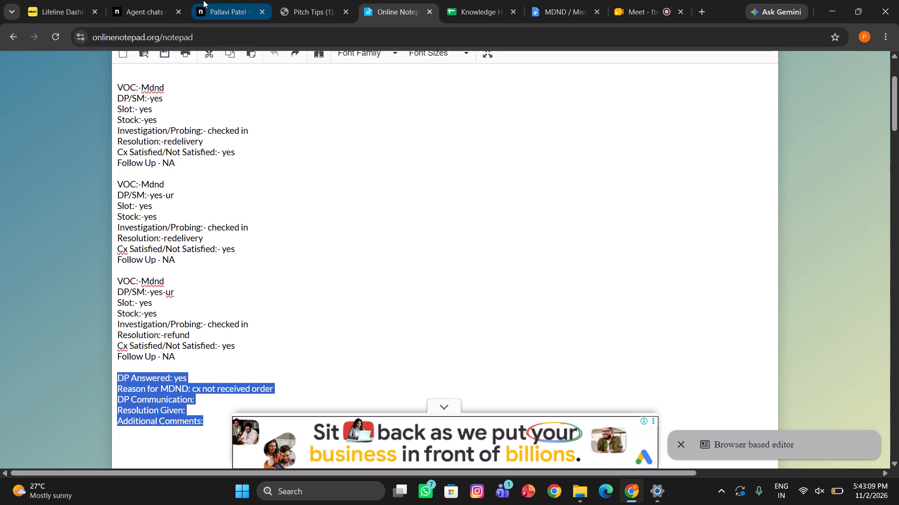
click(105, 0)
click(139, 2)
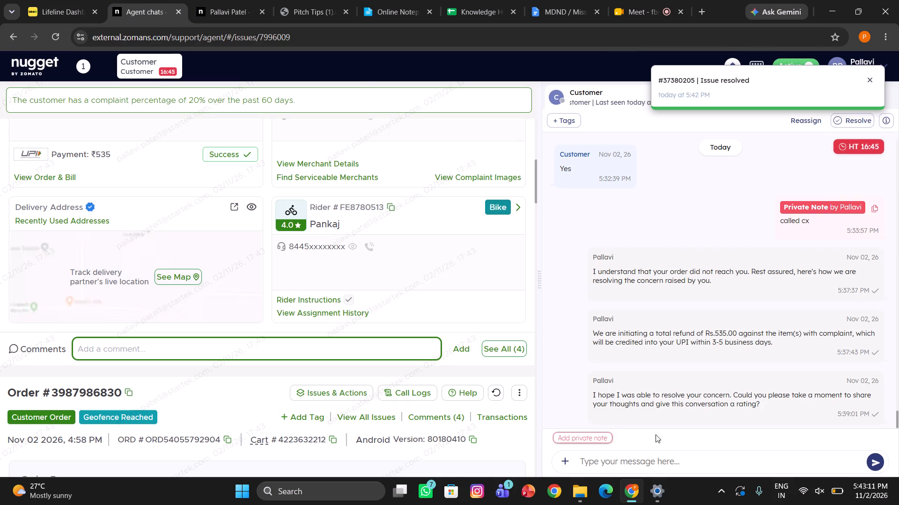
click(590, 433)
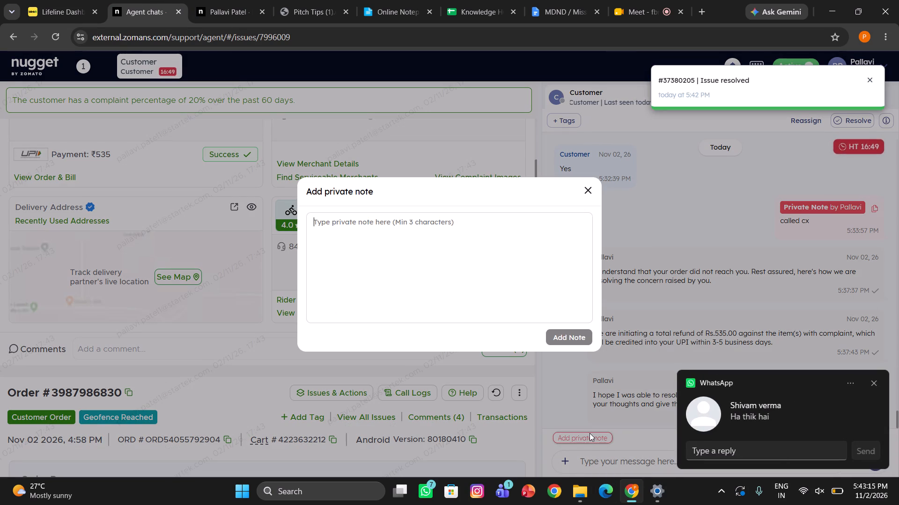
key(ctrl+v)
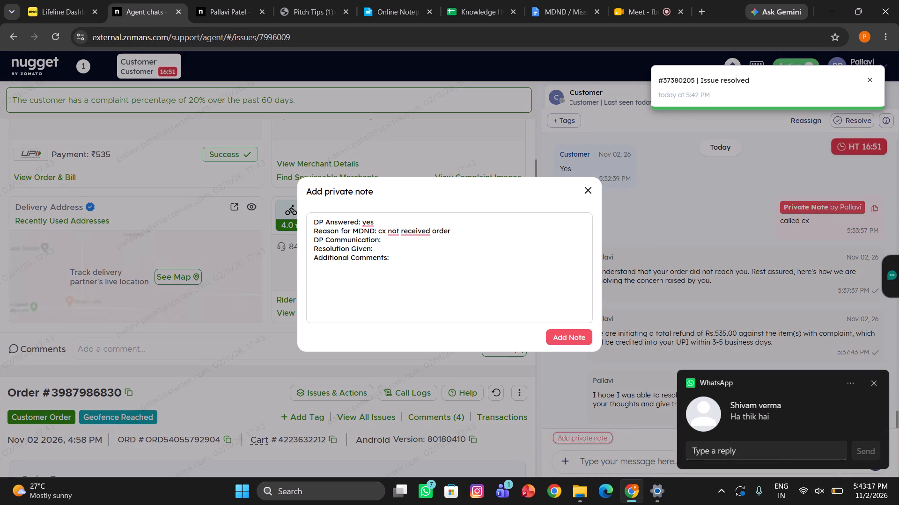
Set DP Answered and DP Communication to "na" and Resolution Given to "refund", and add the private note.
click(383, 242)
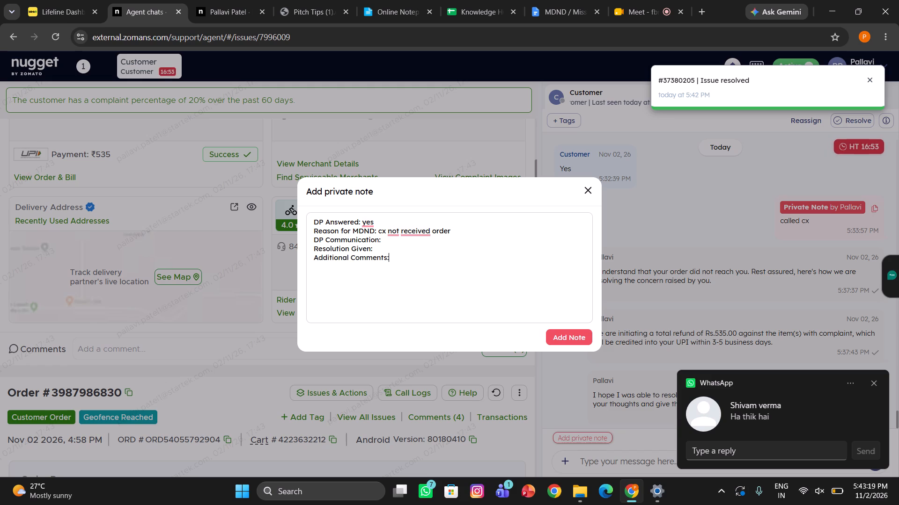
key(space)
text(cx)
key(space)
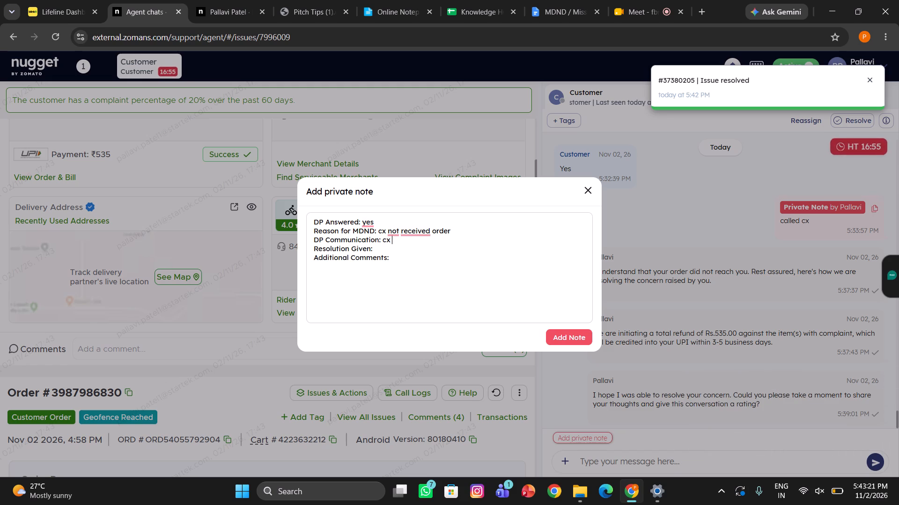
click(376, 219)
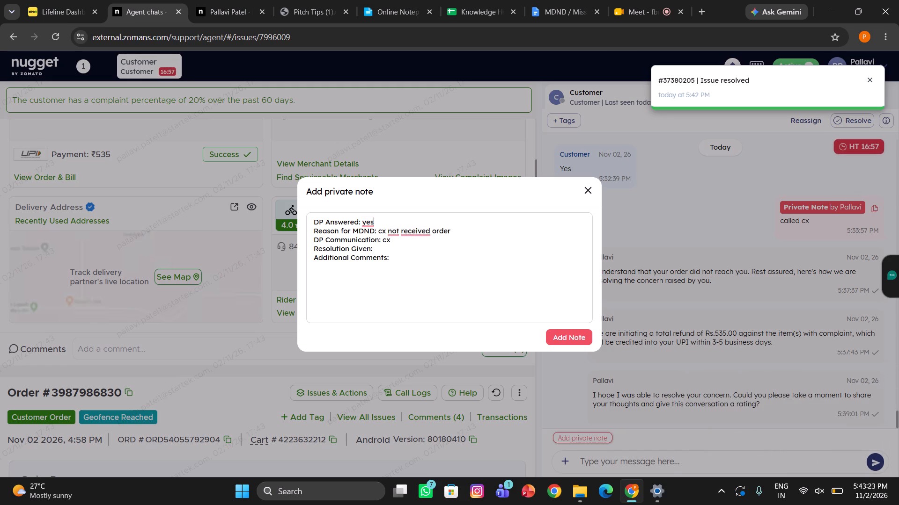
key(BackSpace)
key(BackSpace)
key(BackSpace)
key(BackSpace)
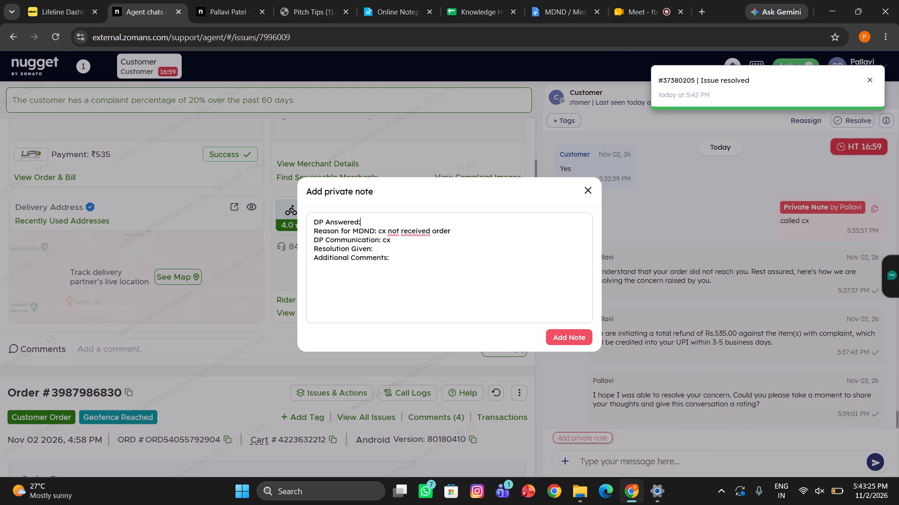
text(na)
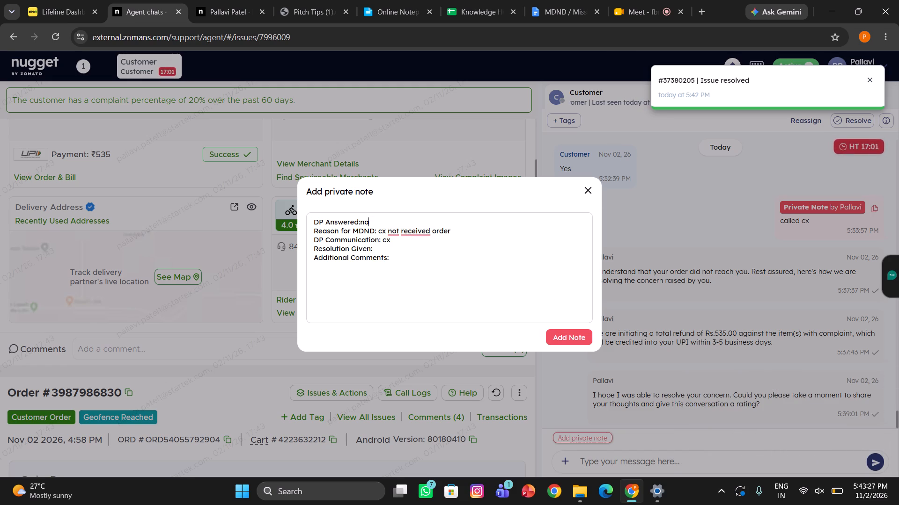
click(397, 239)
key(BackSpace)
key(BackSpace)
key(BackSpace)
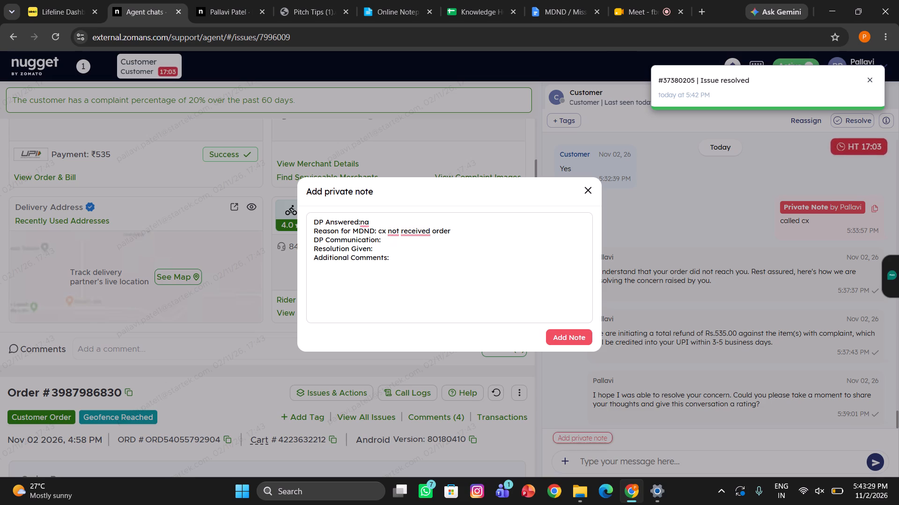
text(na)
click(386, 250)
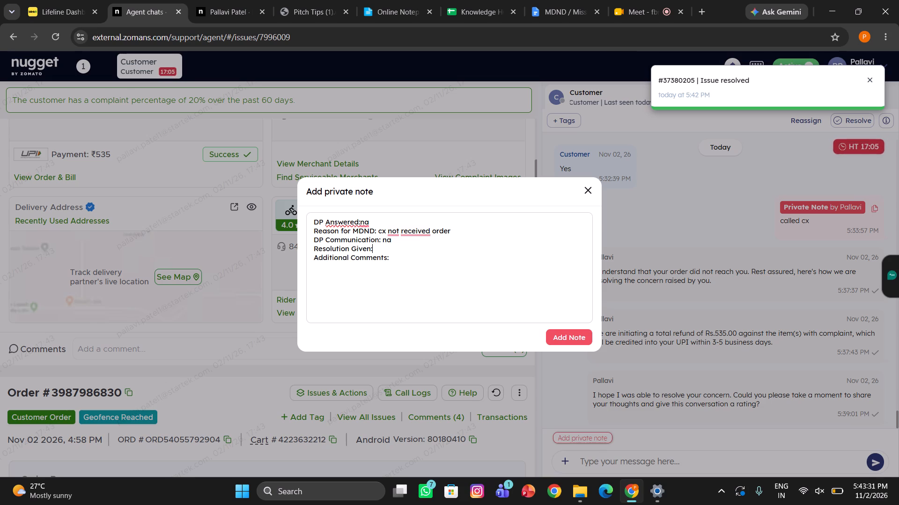
key(space)
text(refund)
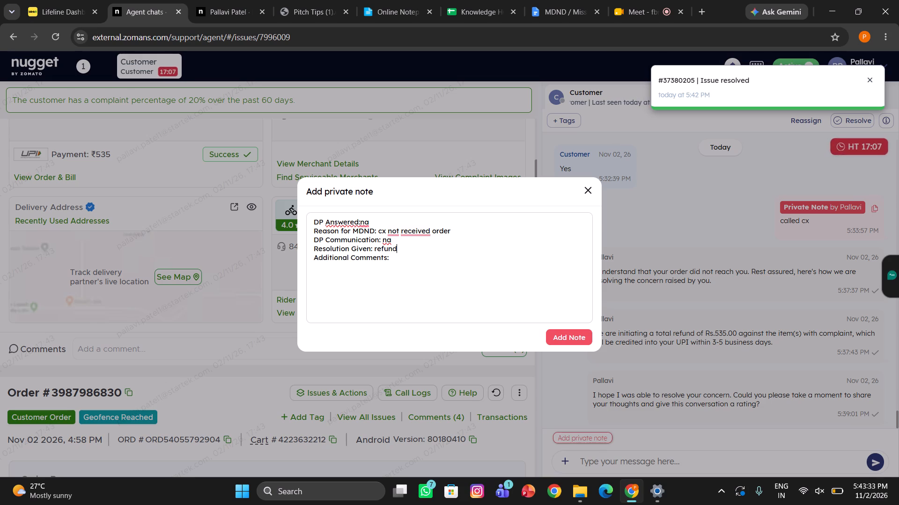
click(567, 332)
click(592, 463)
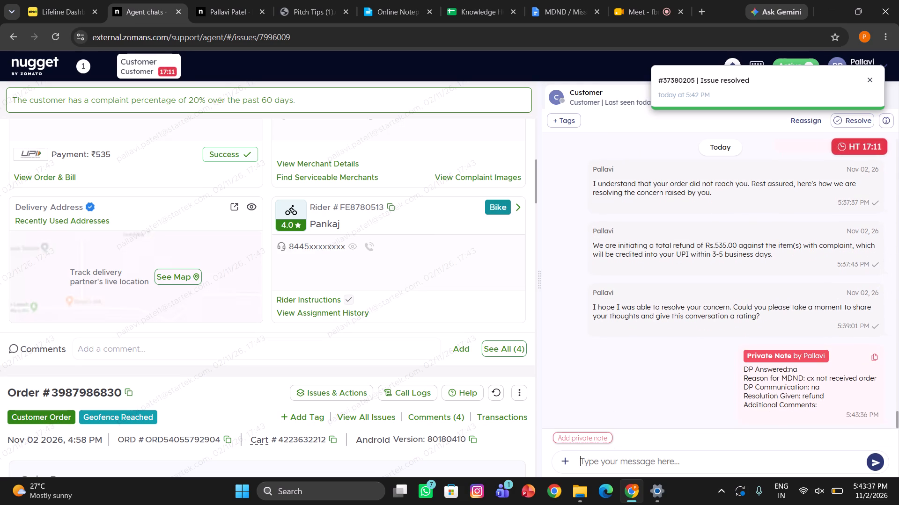
text(/clo)
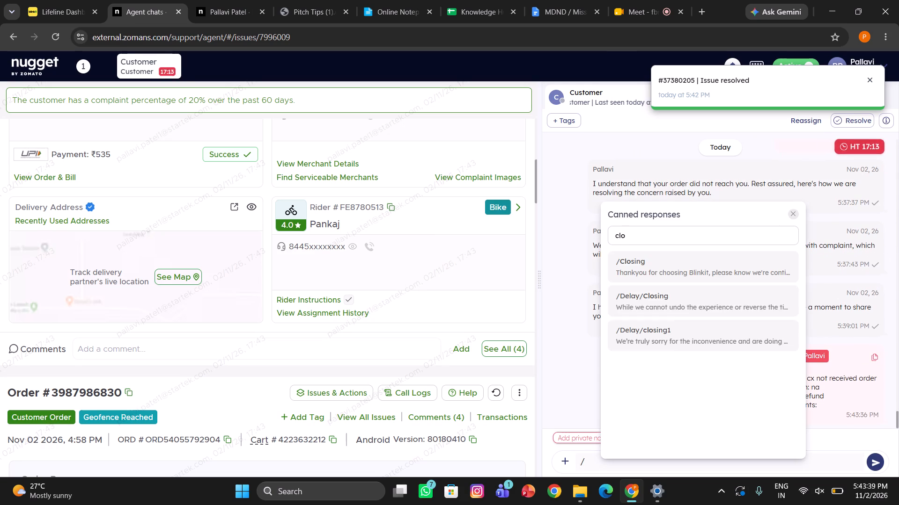
click(617, 272)
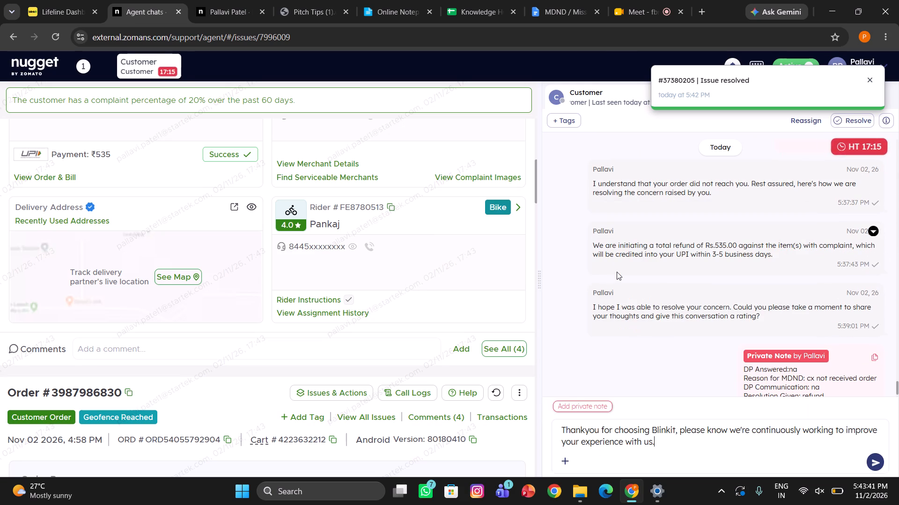
key(Return)
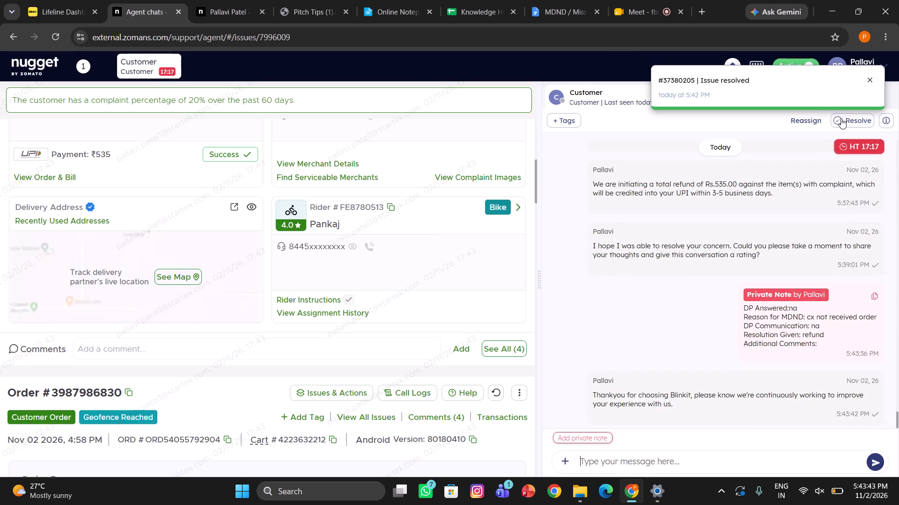
click(841, 118)
text(mdnd)
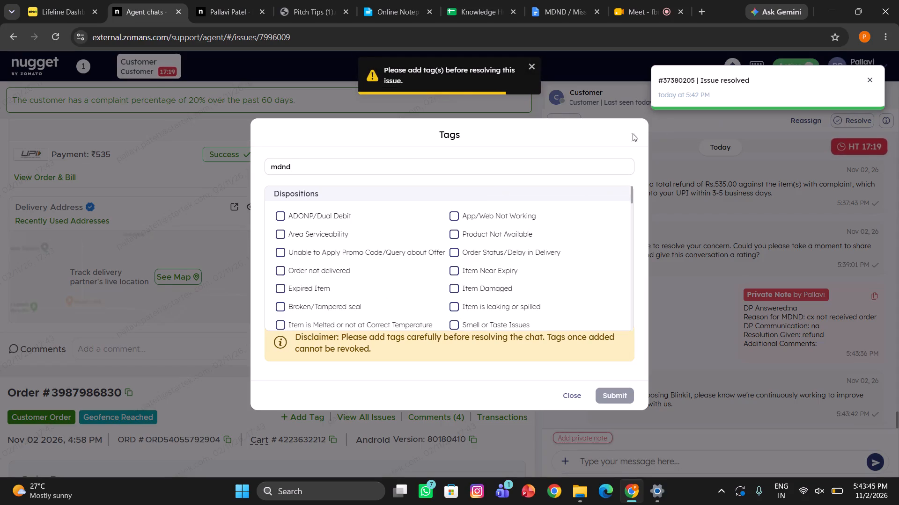
click(319, 234)
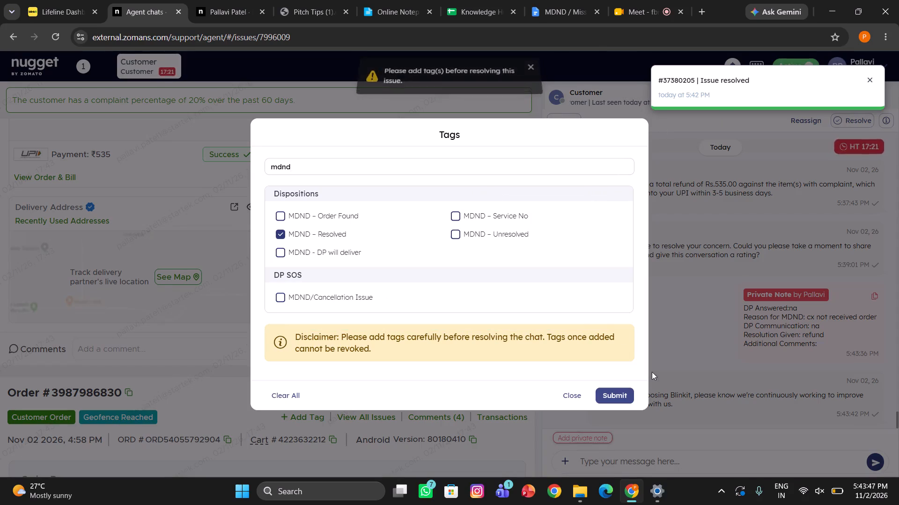
click(615, 392)
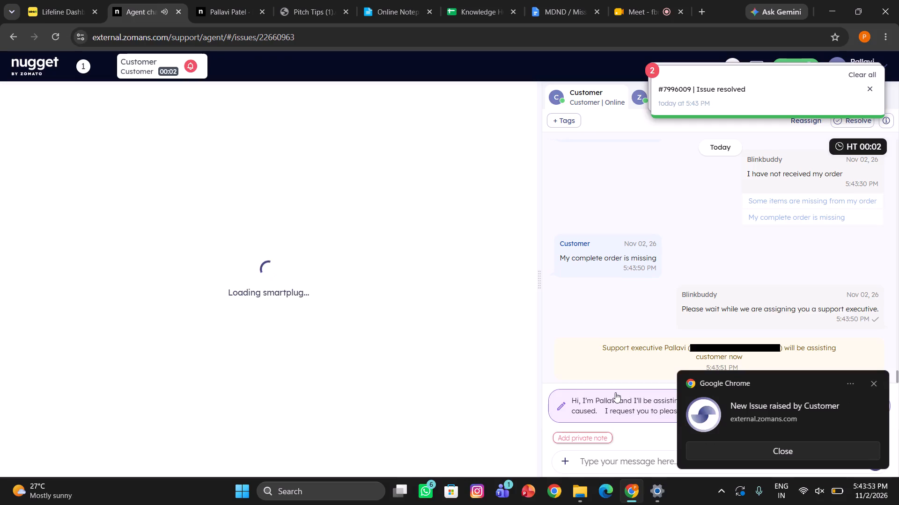
Insert the suggested greeting and apology as the reply in the new chat about a completely missing order.
click(615, 392)
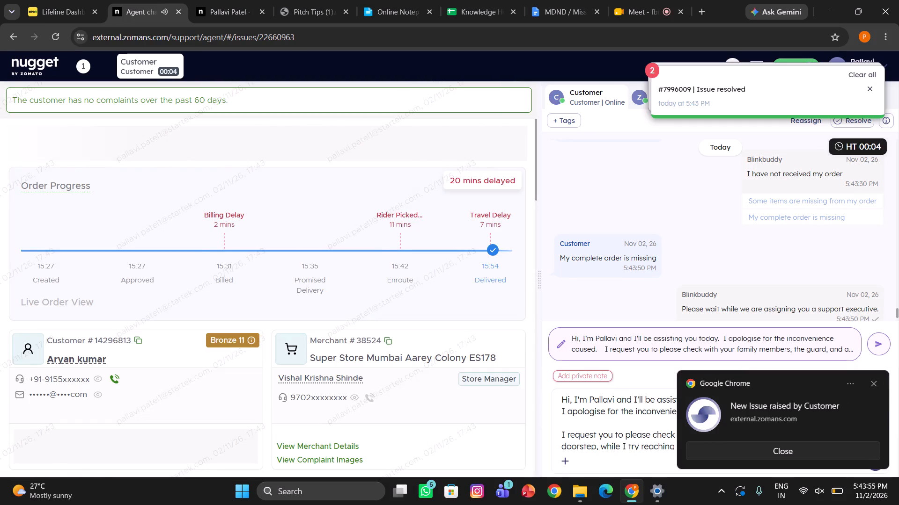
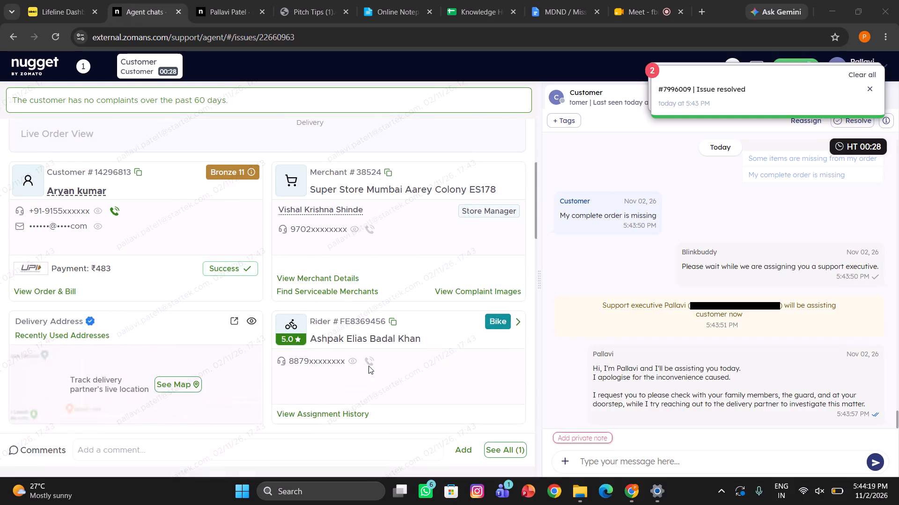
Initiate a call to the delivery rider assigned to the missing order.
scroll(368, 366, down, 1)
click(368, 361)
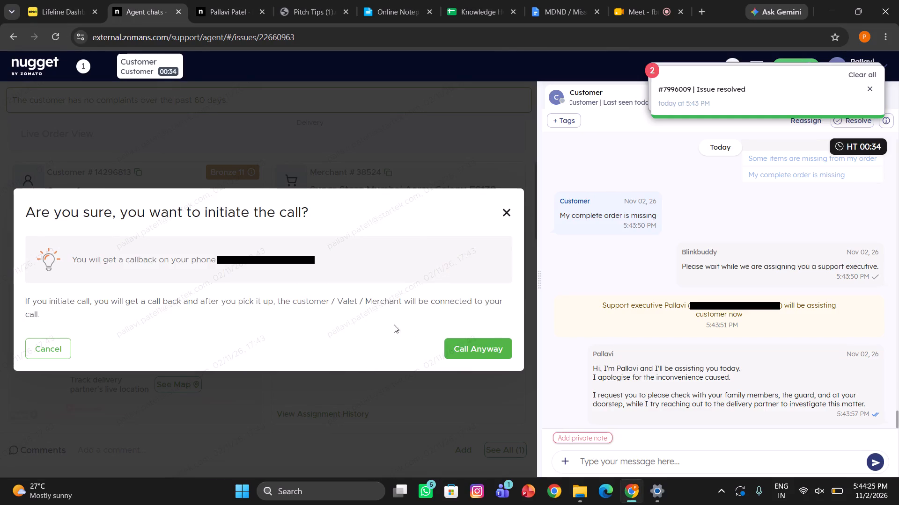
click(482, 349)
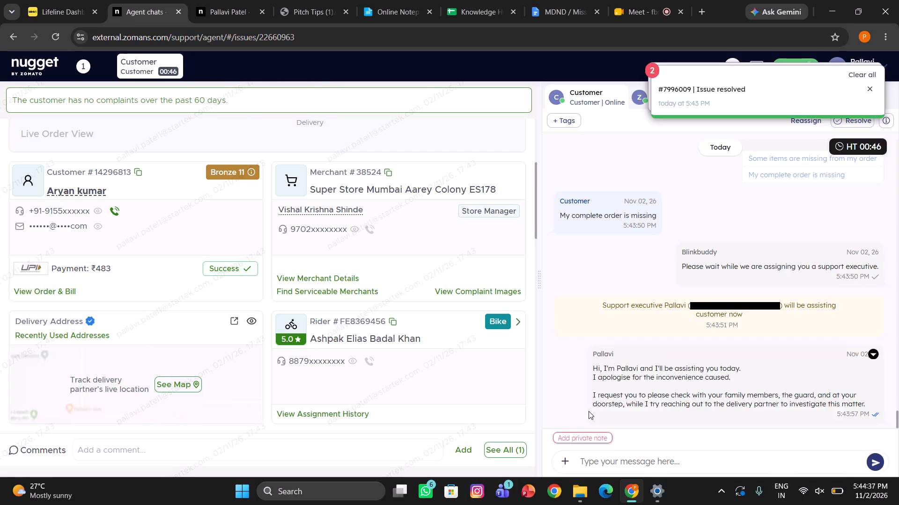
Add the private note "called dp" to the complete-order-missing chat.
click(590, 433)
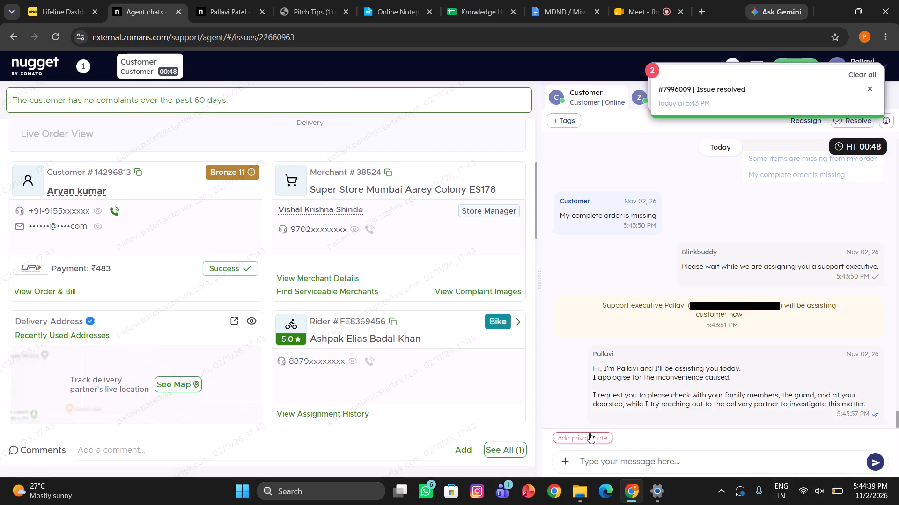
text(called d)
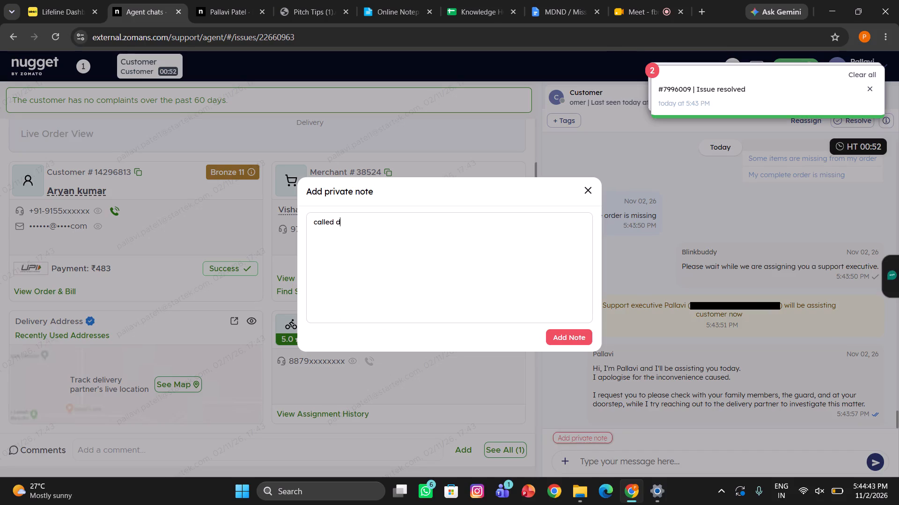
key(p)
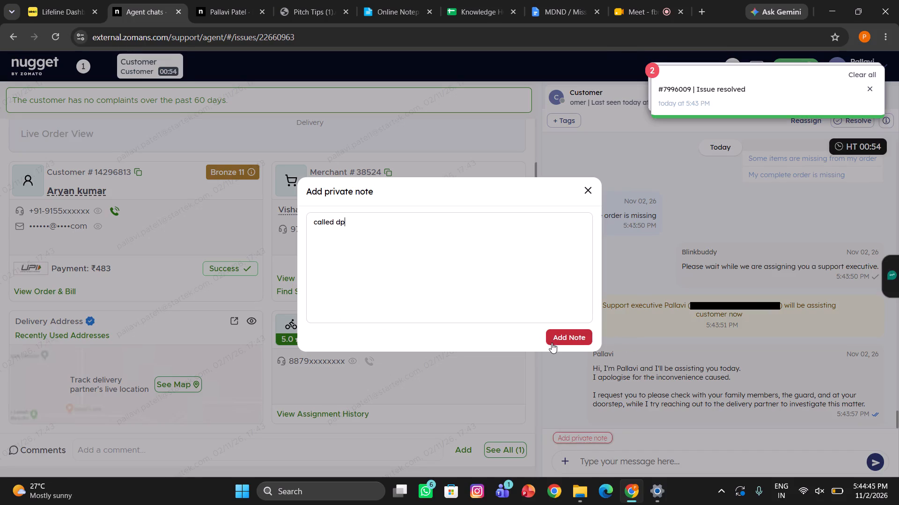
click(558, 332)
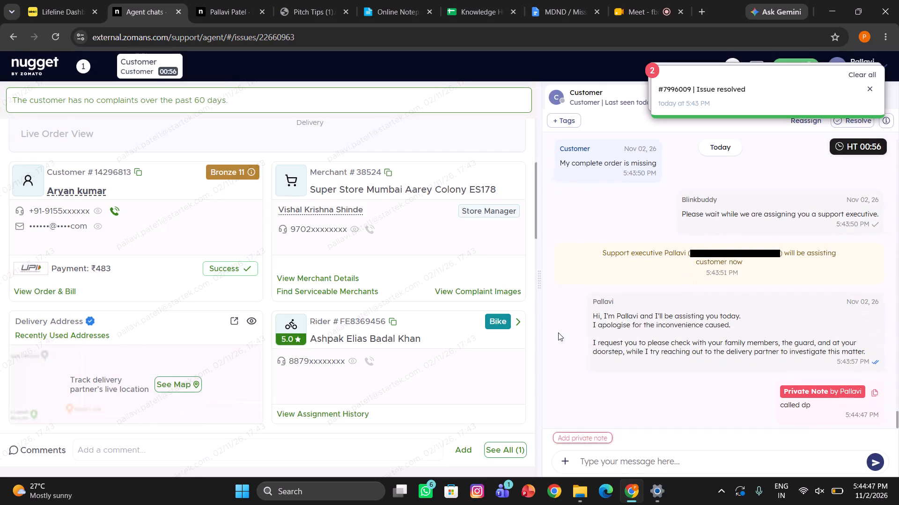
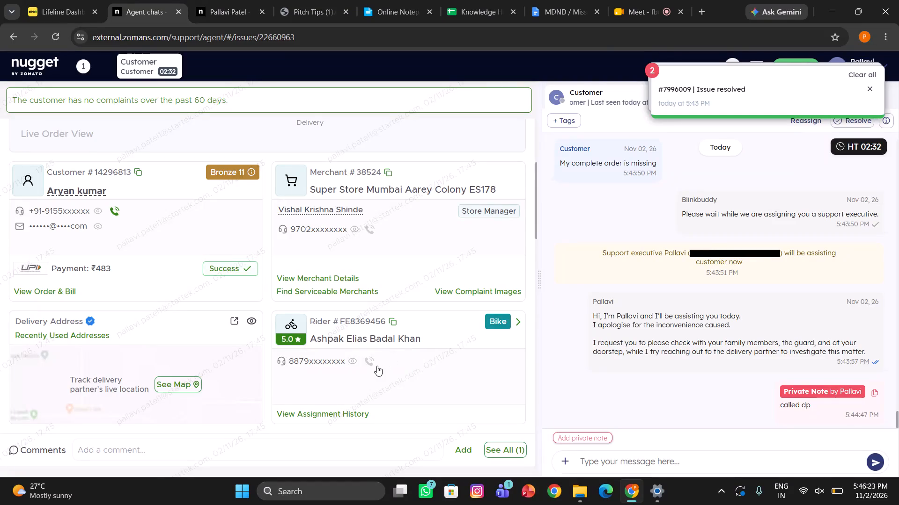
Call the delivery rider assigned to the missing order again.
click(372, 364)
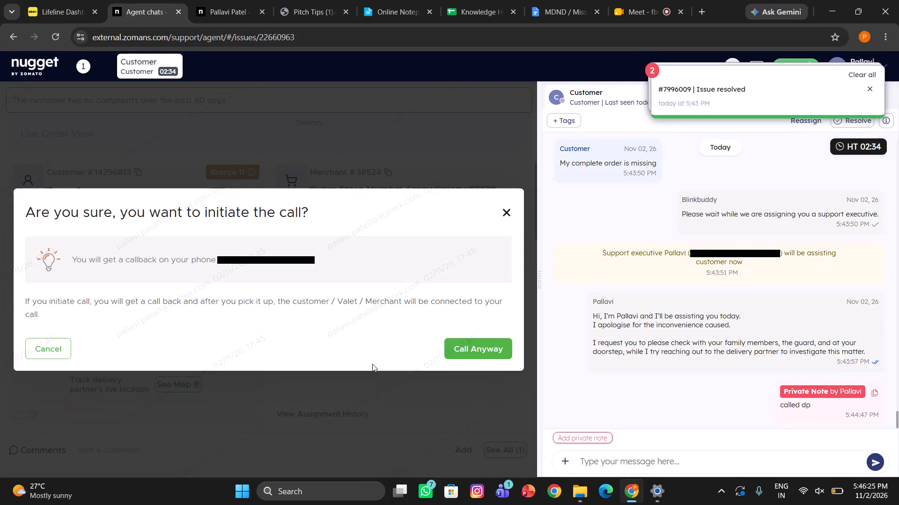
Proceed with the repeat call to the delivery rider assigned to the missing order.
click(486, 342)
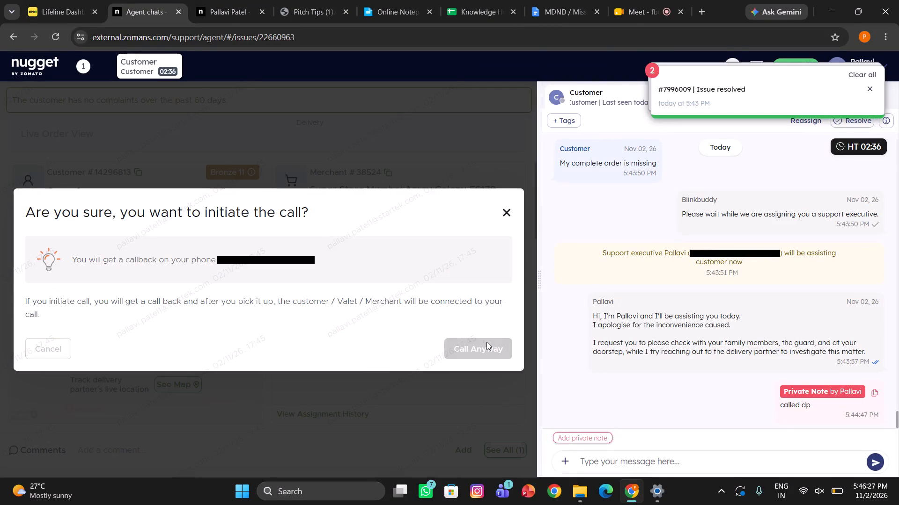
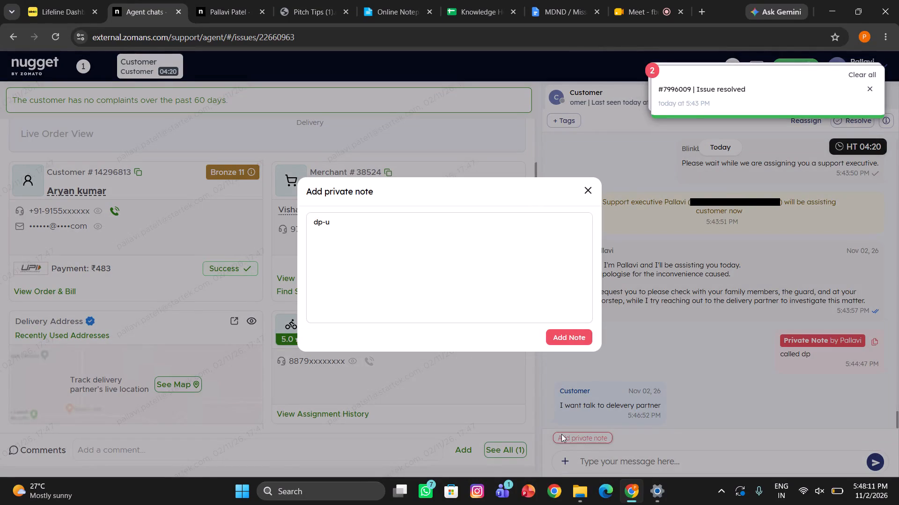
Add the private note "dp-ur" to the missing-order chat.
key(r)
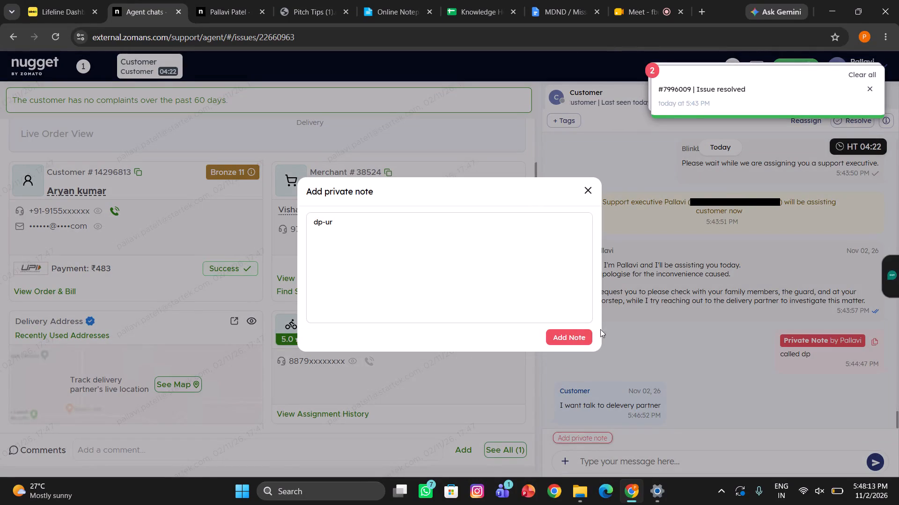
click(574, 336)
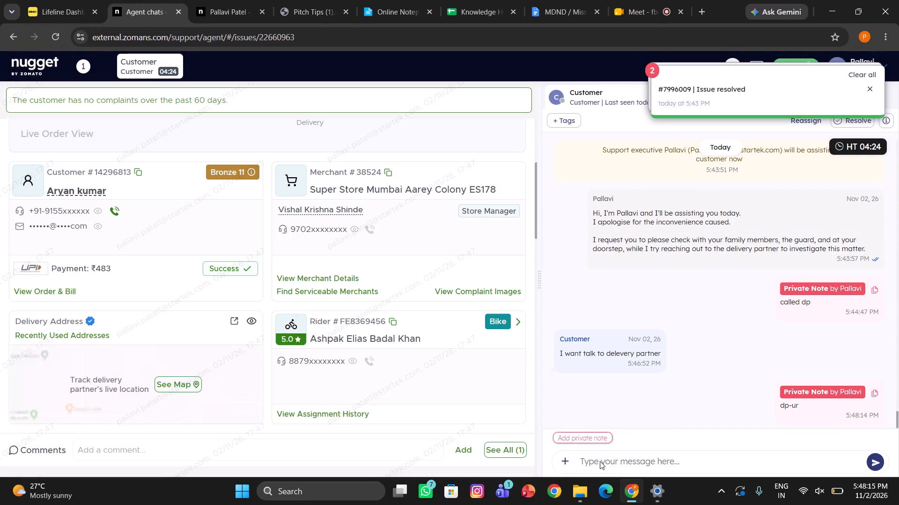
Search the canned responses for "thi" to find the Third Mandatory Response for the customer's chat.
click(595, 464)
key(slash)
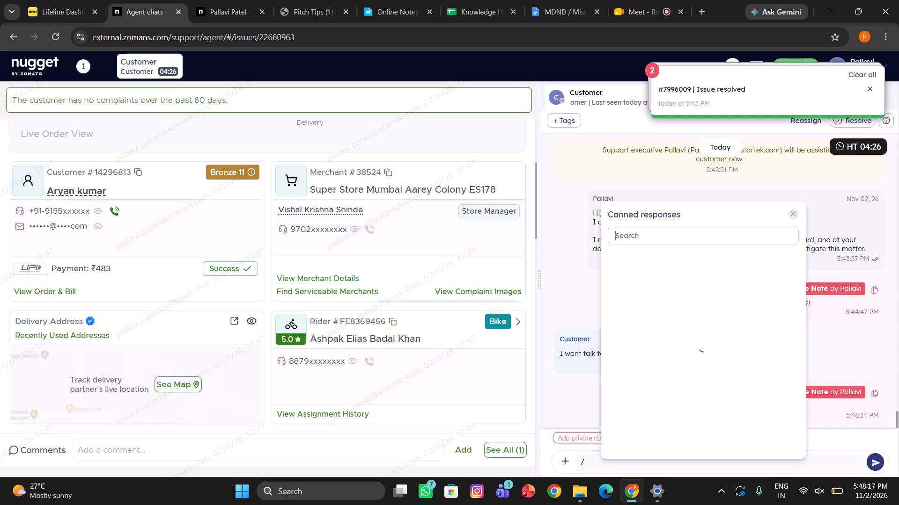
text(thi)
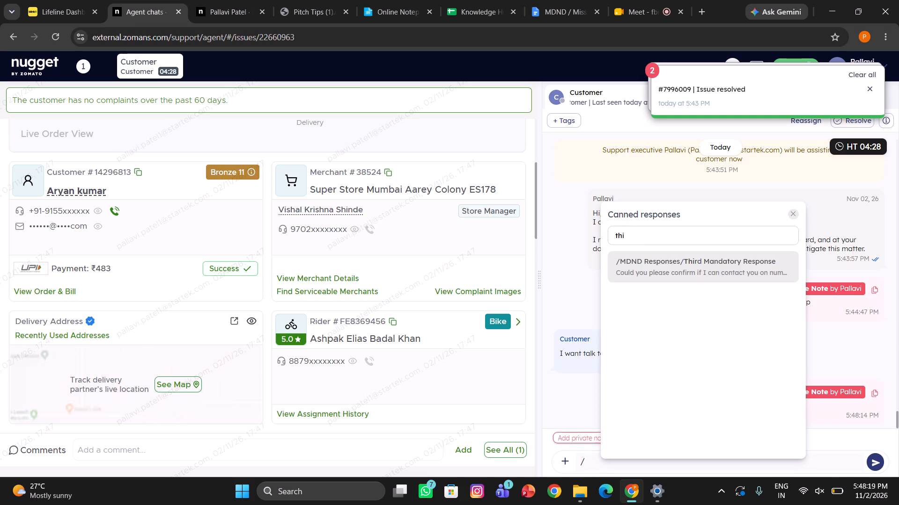
Send the customer the Third Mandatory Response canned message, replacing the "xxxx or xxxx" placeholder with the first four digits of their registered phone number.
click(650, 267)
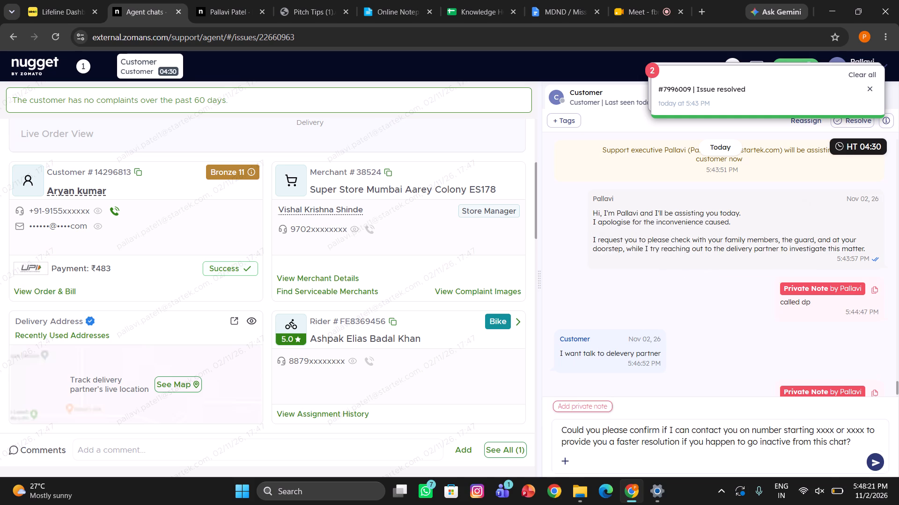
drag(815, 431, 856, 433)
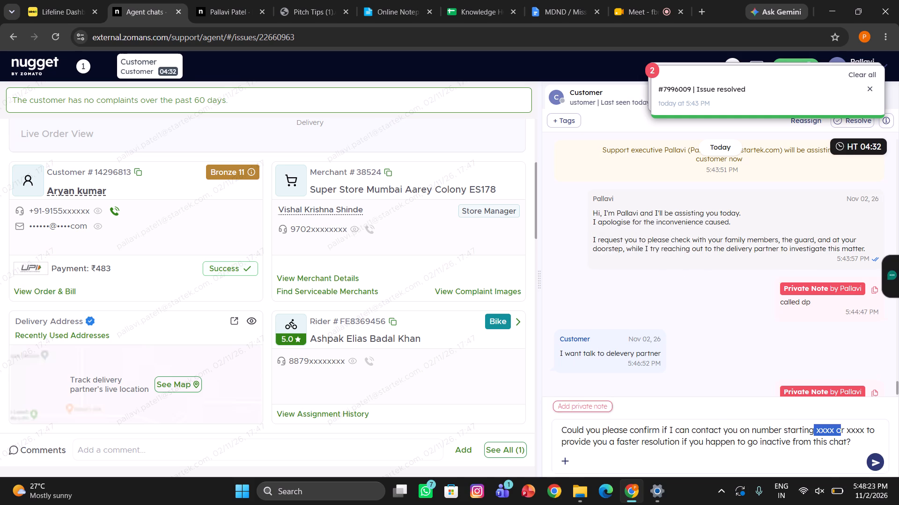
drag(856, 433, 861, 430)
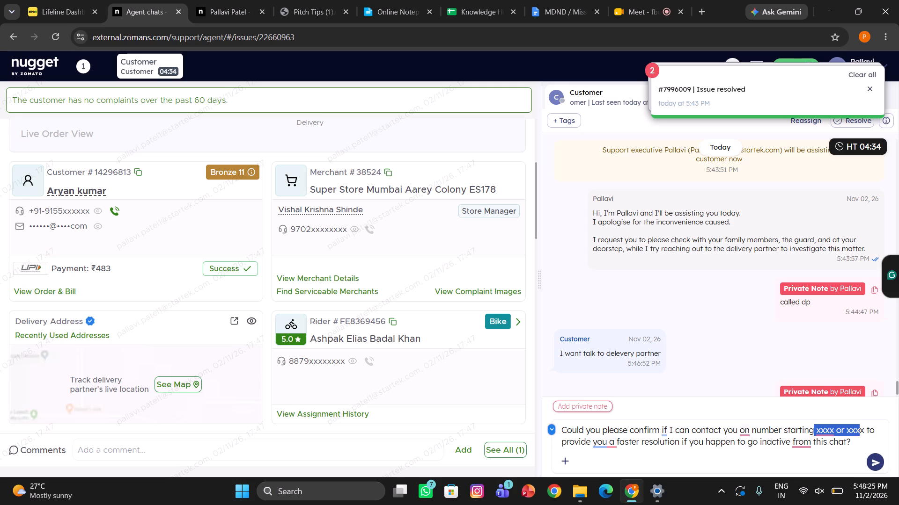
drag(861, 430, 863, 428)
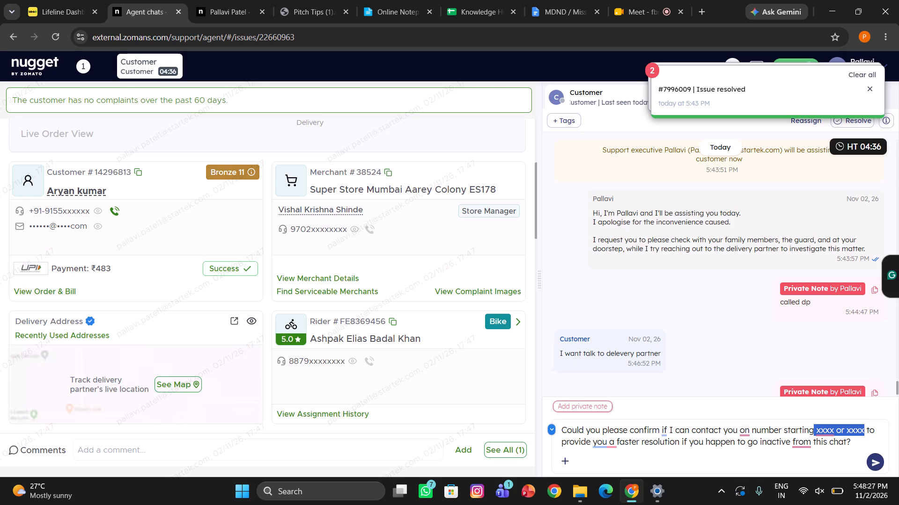
key(BackSpace)
key(9)
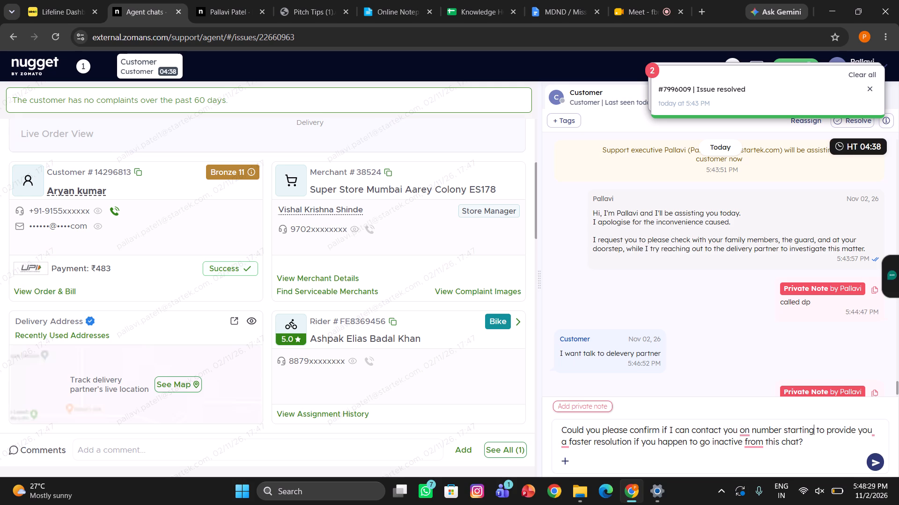
text(155)
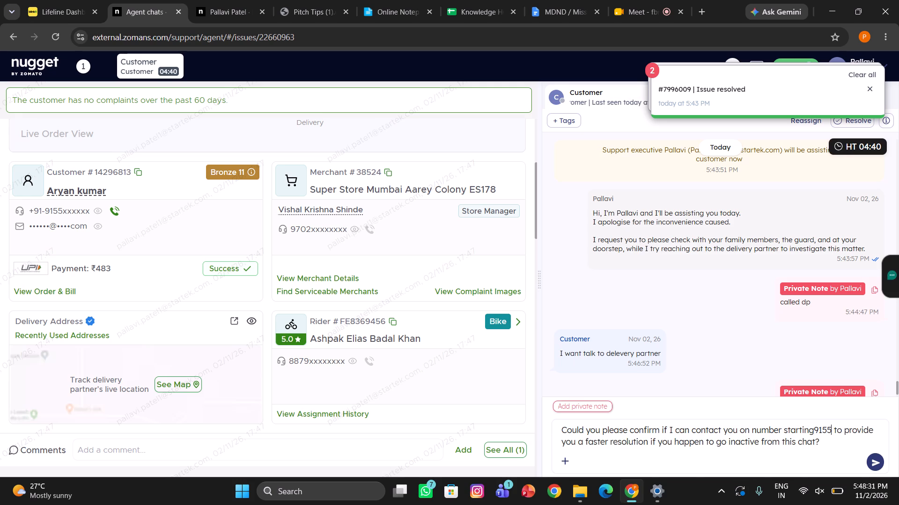
key(Left)
key(Left)
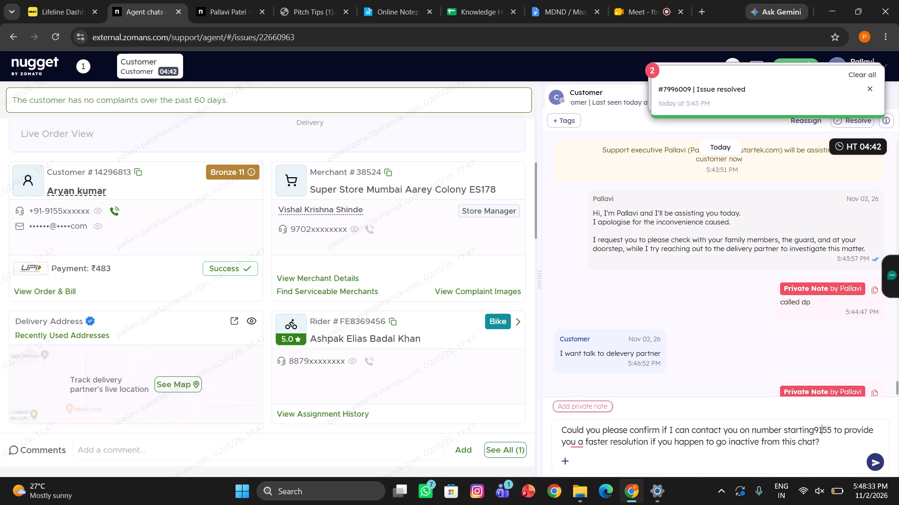
key(Left)
key(Left)
key(space)
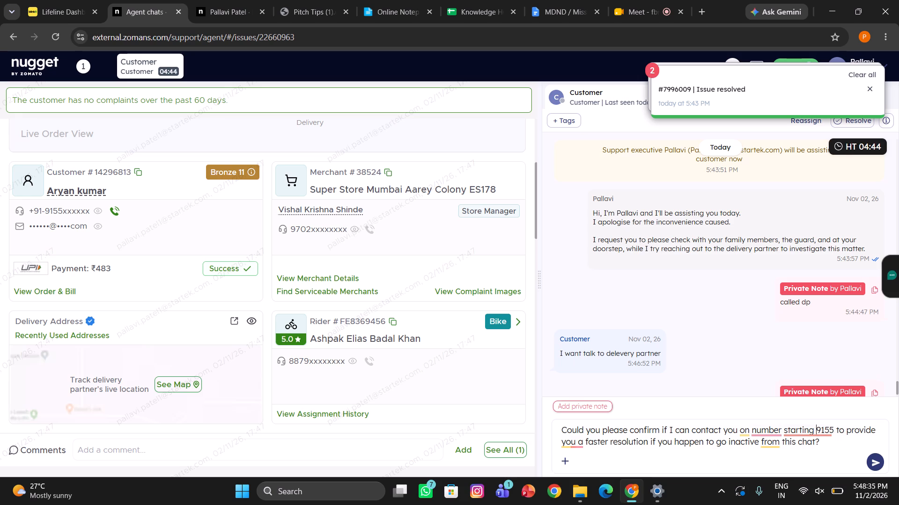
key(Return)
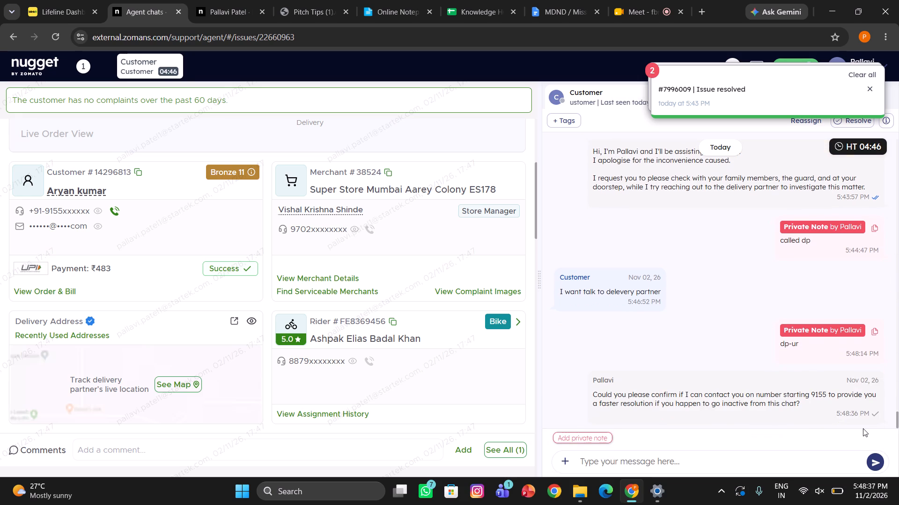
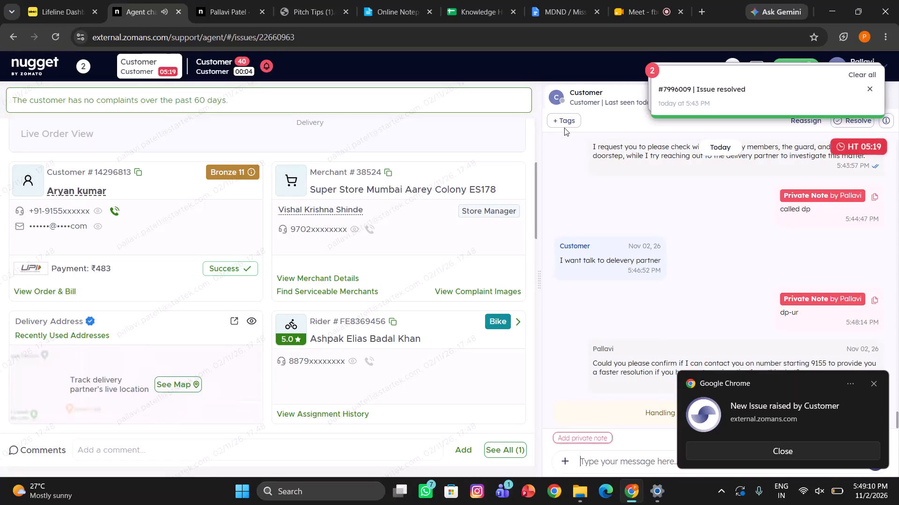
Open the newly assigned customer chat and fill the reply with the suggested greeting, apology and request to check with family members and the guard.
click(229, 66)
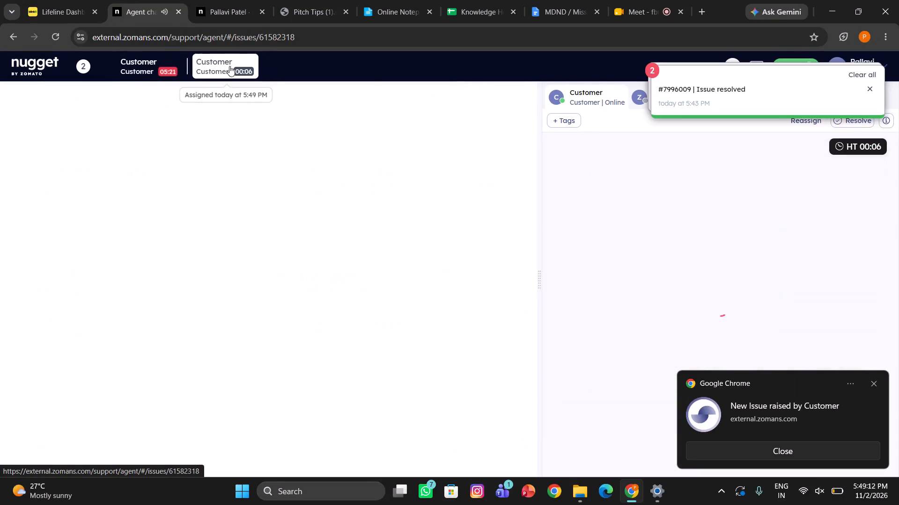
click(642, 409)
click(642, 409)
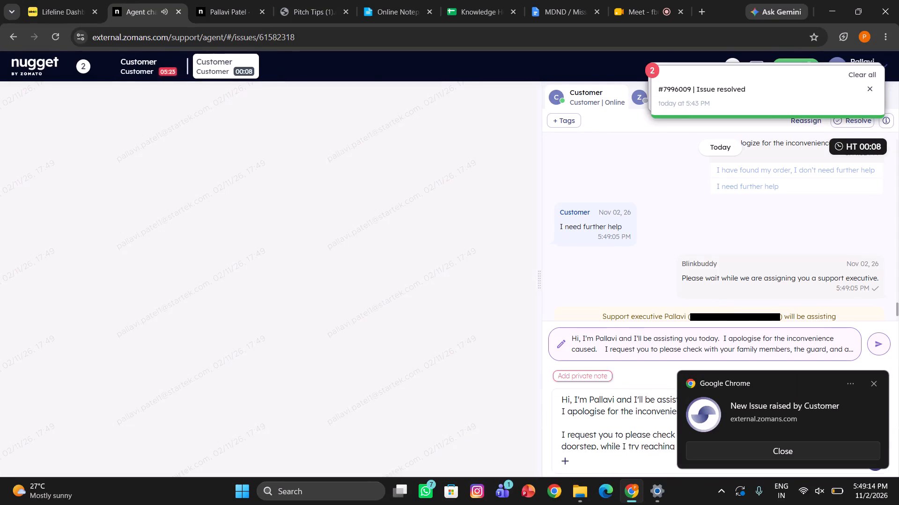
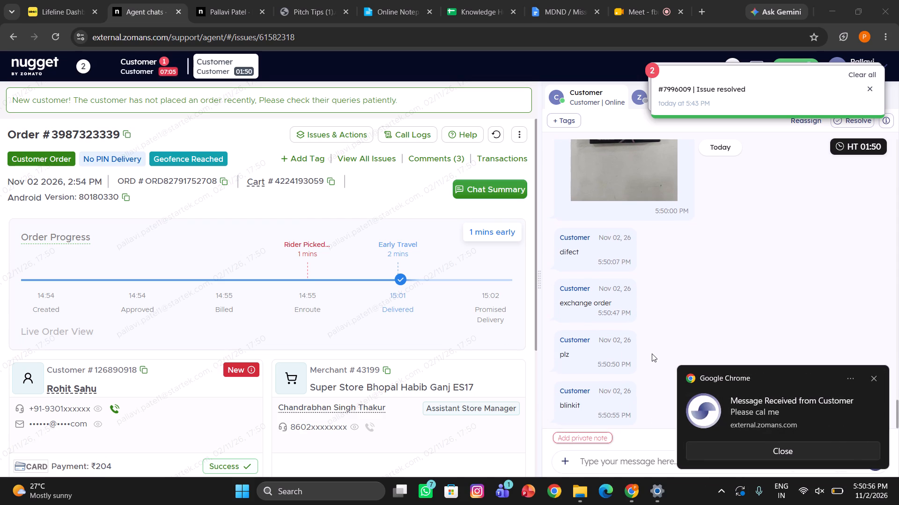
Review the customer's photo and exchange messages in the open chat and display the chat's channel, cart and order details.
scroll(652, 353, down, 1)
scroll(652, 353, up, 3)
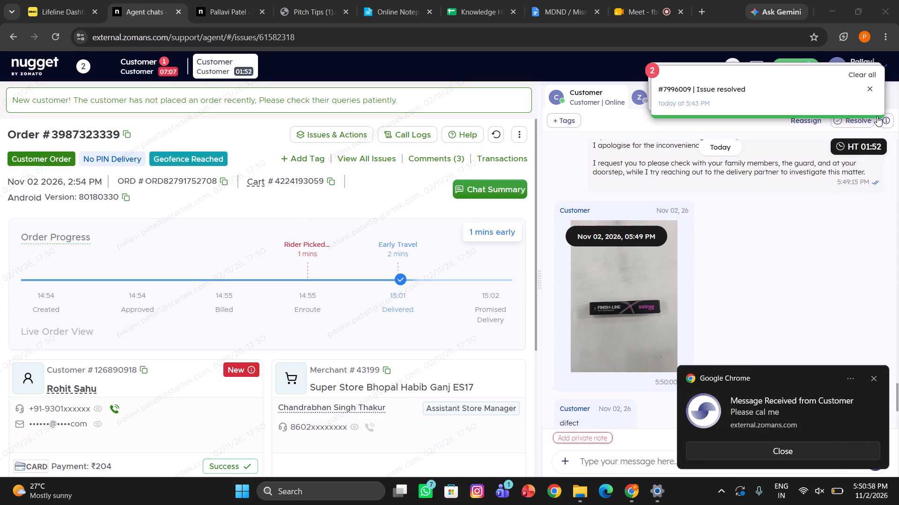
click(891, 115)
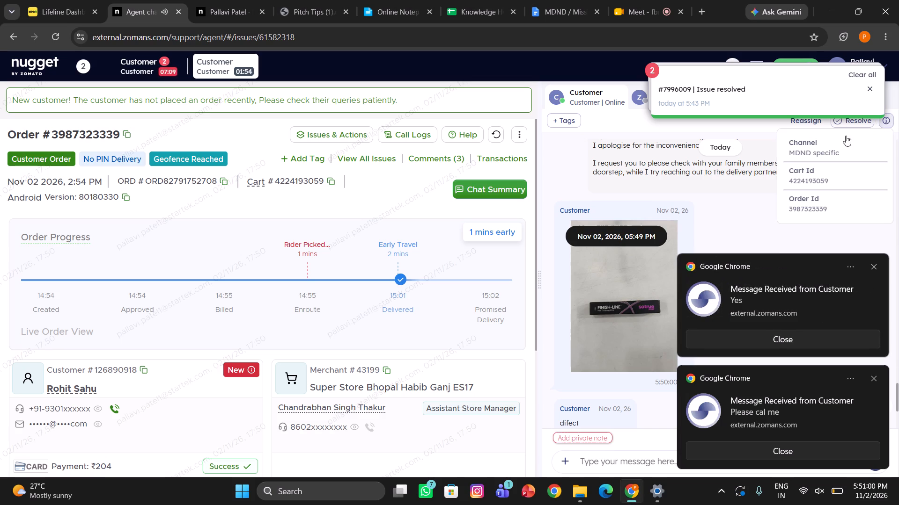
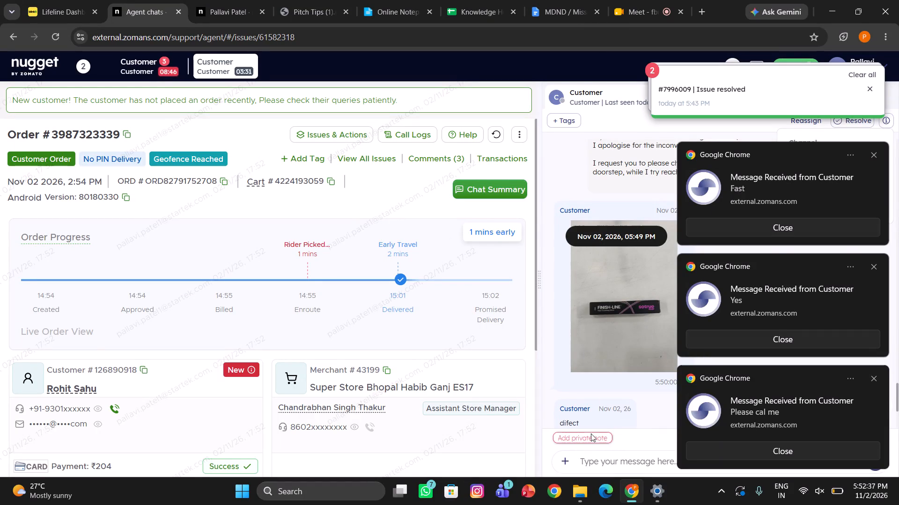
Open the product page of the ordered Sotrue Finish Line Hair Finishing Stick from the order's bill and copy its category, Hair Styling & Treatment.
scroll(241, 409, down, 1)
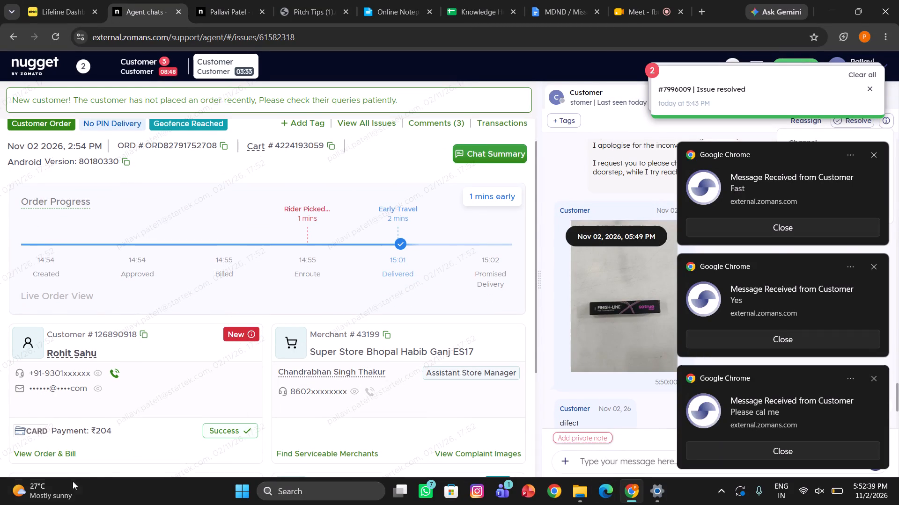
click(63, 452)
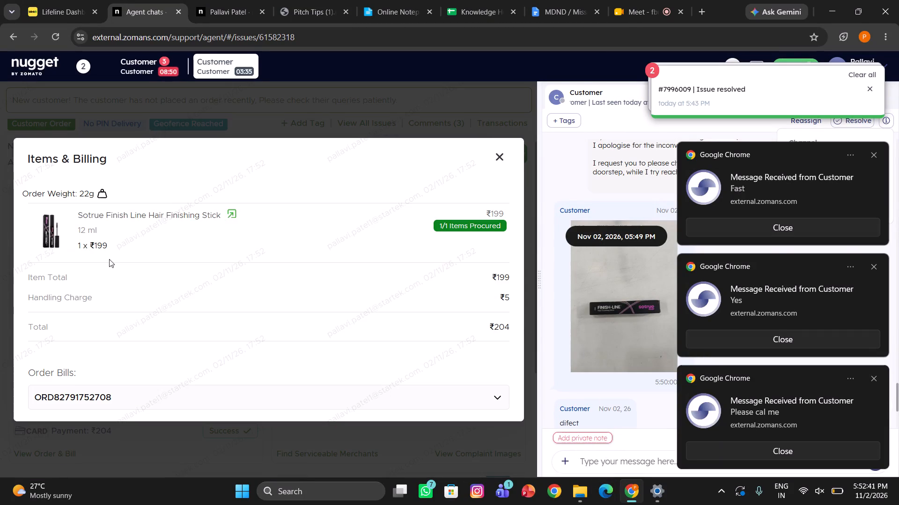
click(234, 216)
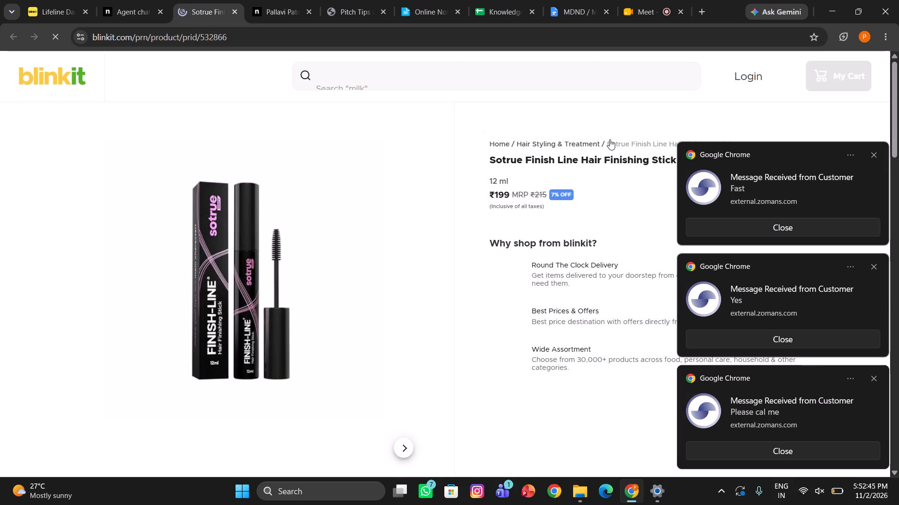
drag(600, 142, 526, 142)
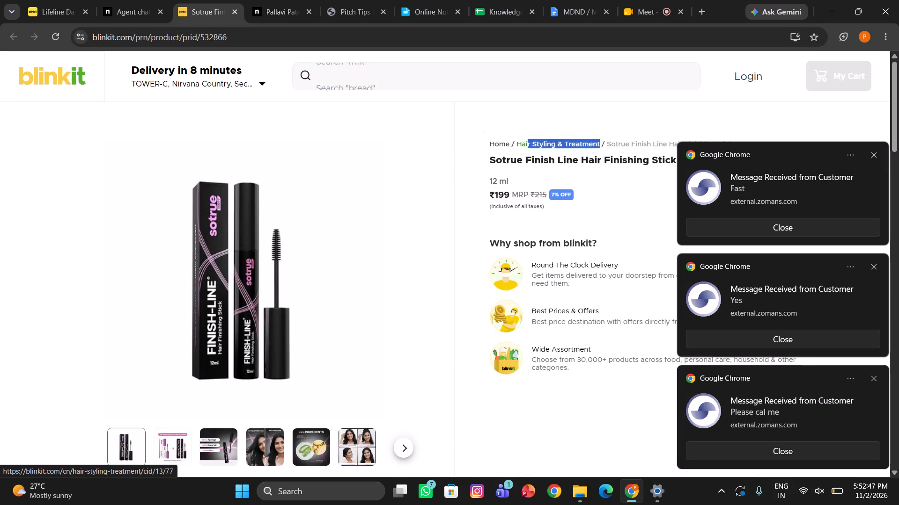
drag(526, 142, 517, 145)
key(ctrl+c)
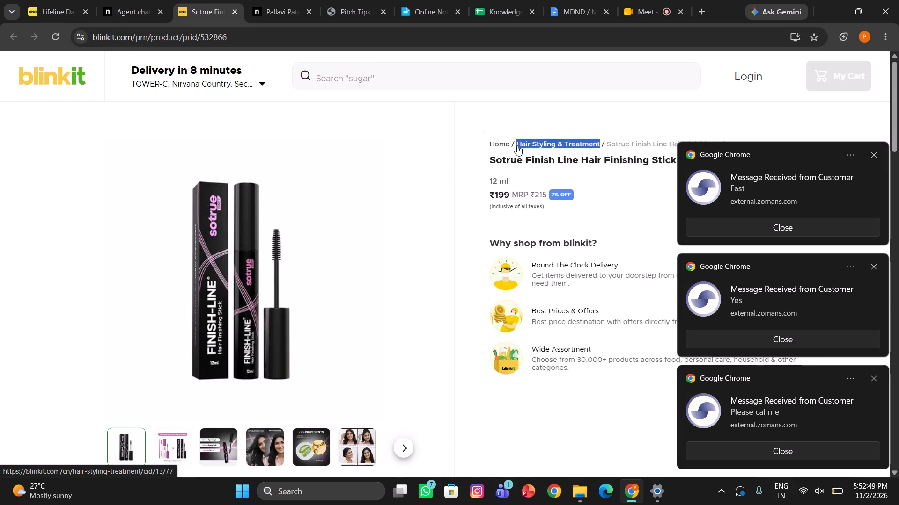
Switch to the Knowledge Hub -CD spreadsheet and start a search in the Others channel mapping sheet for the product category's queue.
click(488, 0)
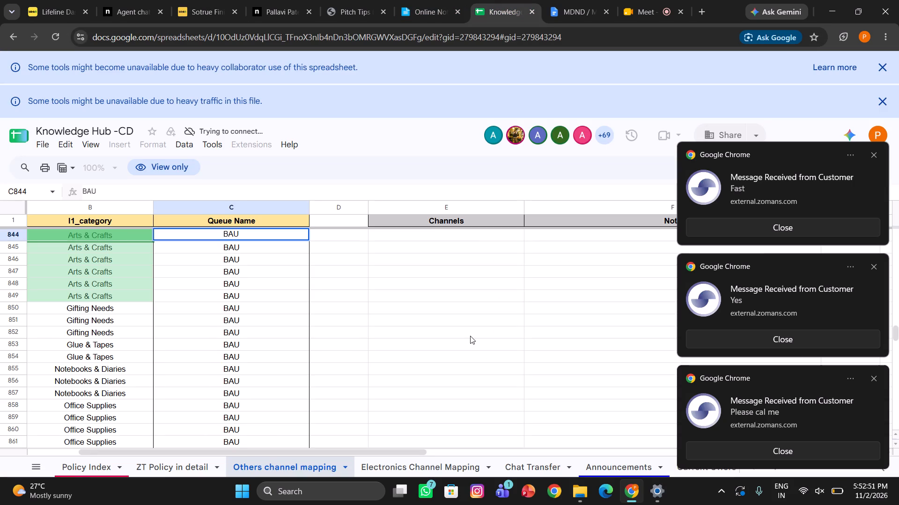
key(ctrl+f)
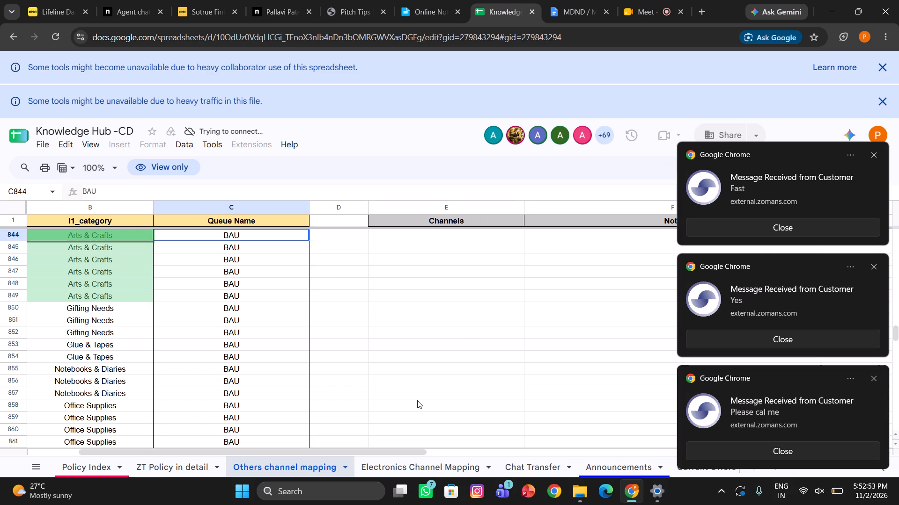
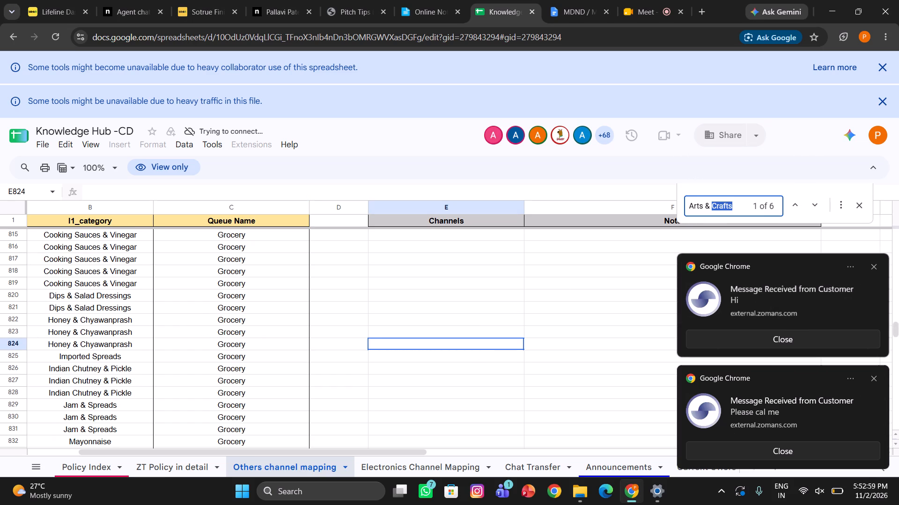
Search the channel mapping sheet for Hair Styling & Treatment and copy its queue name, Beauty & Personal Care.
click(729, 202)
key(BackSpace)
key(ctrl+v)
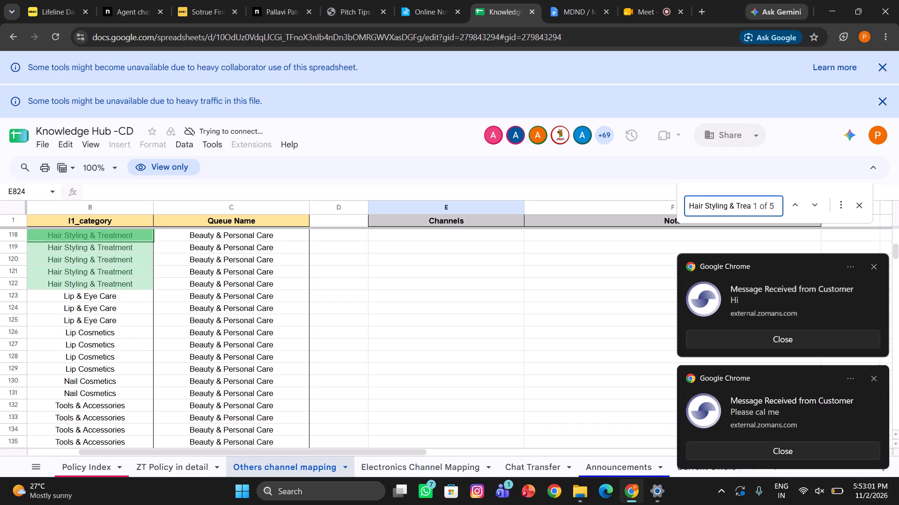
triple_click(210, 257)
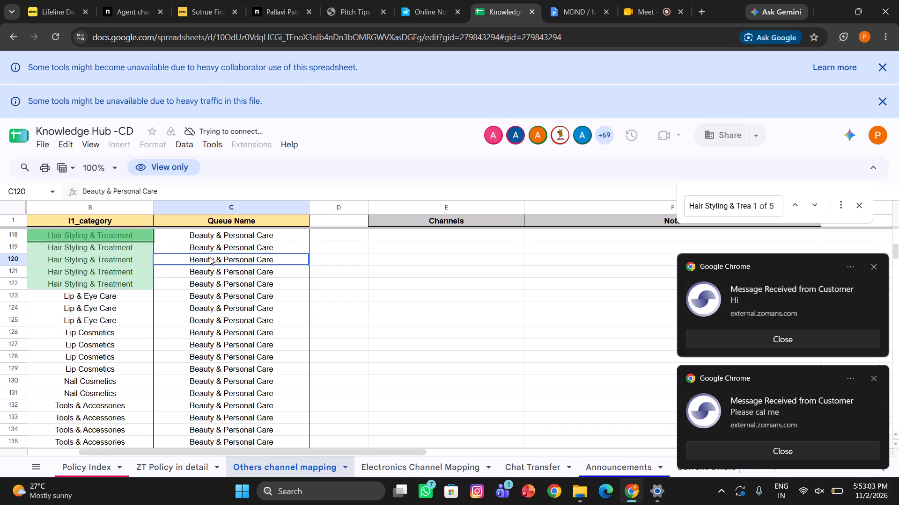
click(210, 257)
key(ctrl+c)
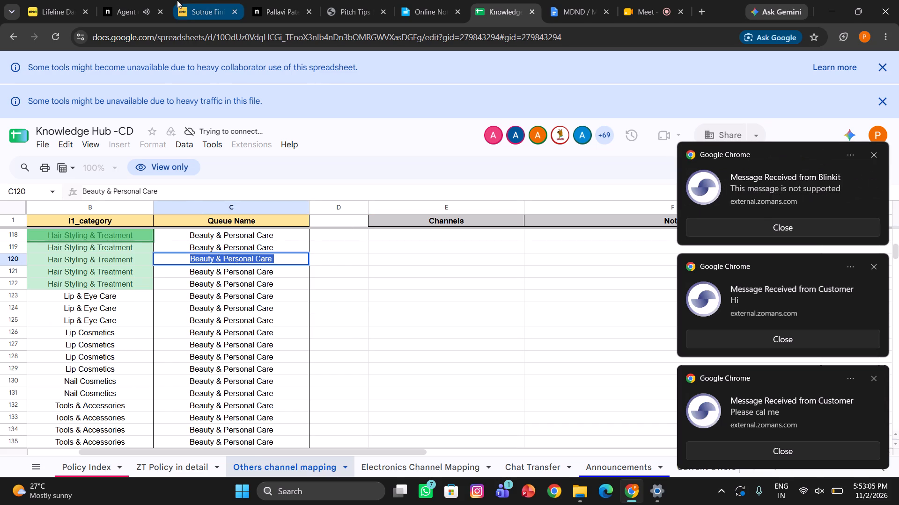
Return to the customer's support chat and write a private note reading "transfer to Beauty & Personal Care".
click(129, 0)
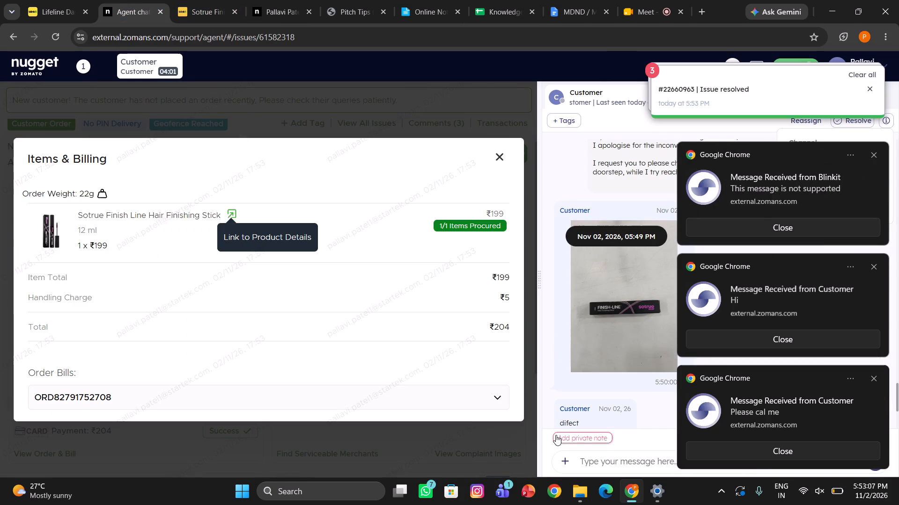
scroll(583, 399, down, 2)
scroll(583, 399, up, 1)
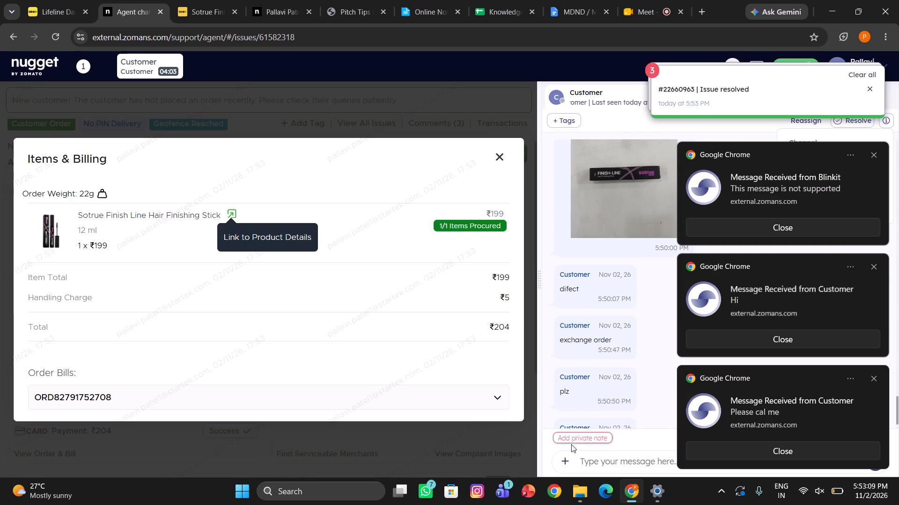
click(573, 436)
key(ctrl+v)
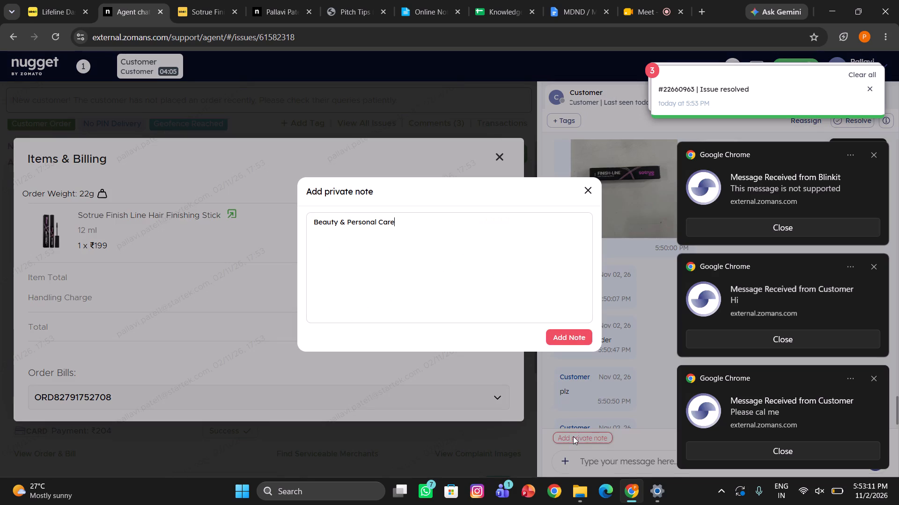
click(310, 221)
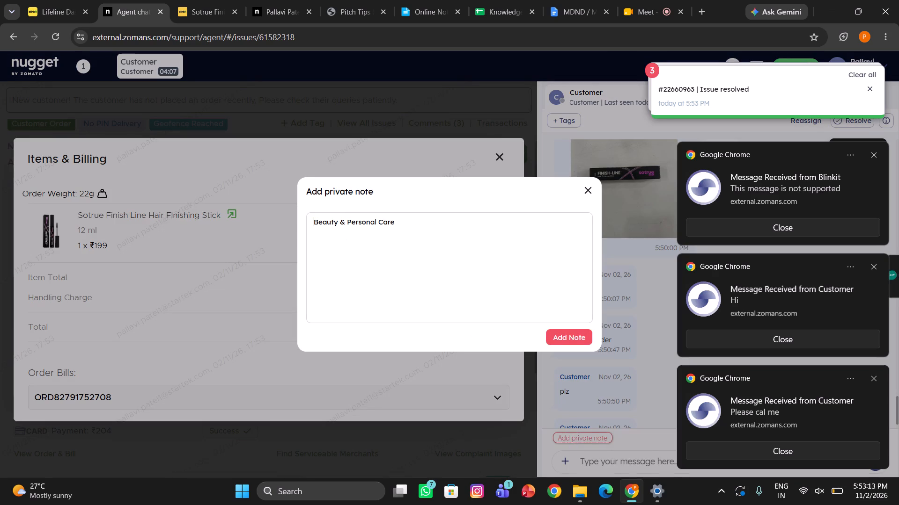
text(transf)
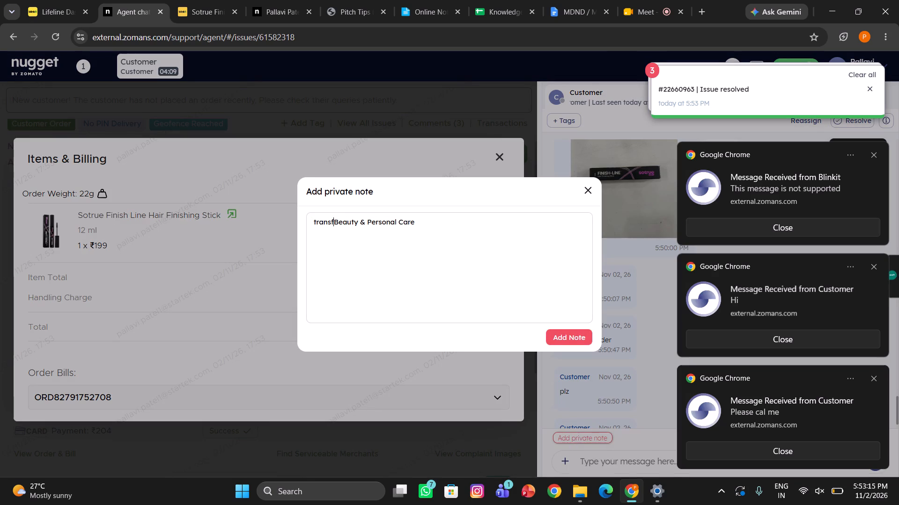
text(er)
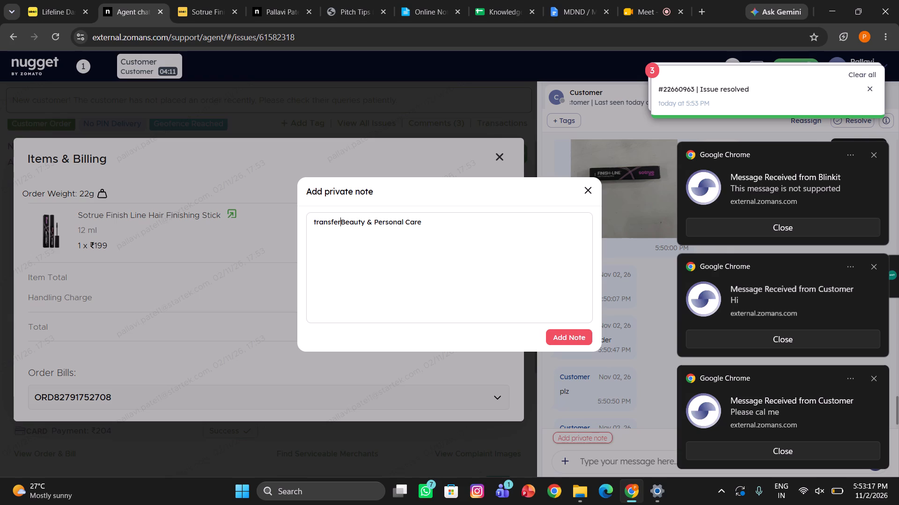
key(space)
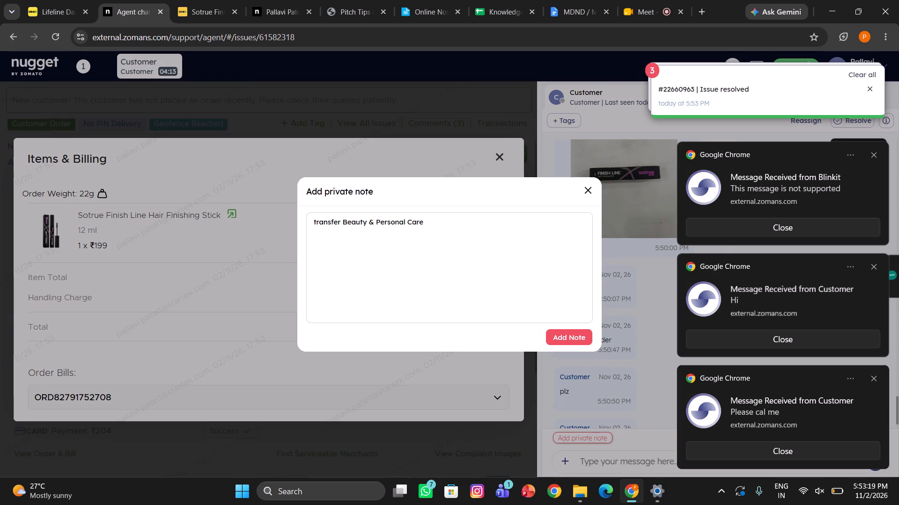
text(to)
key(space)
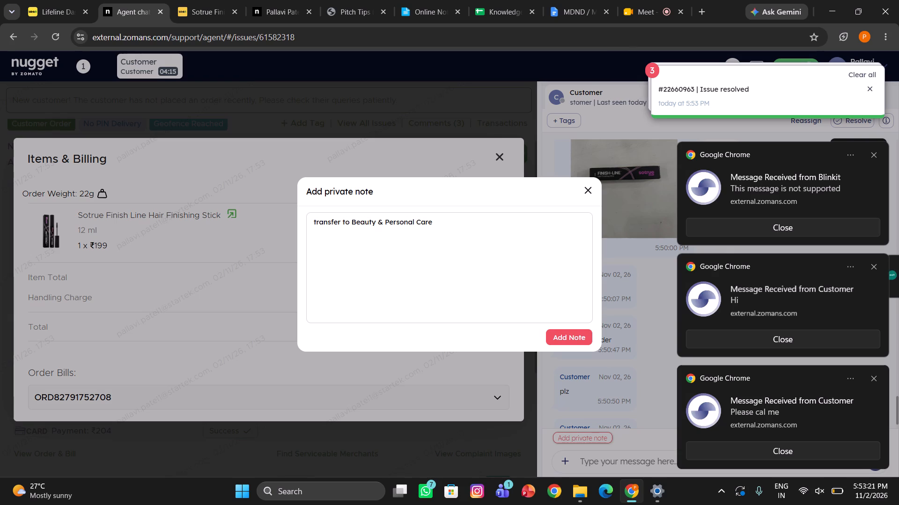
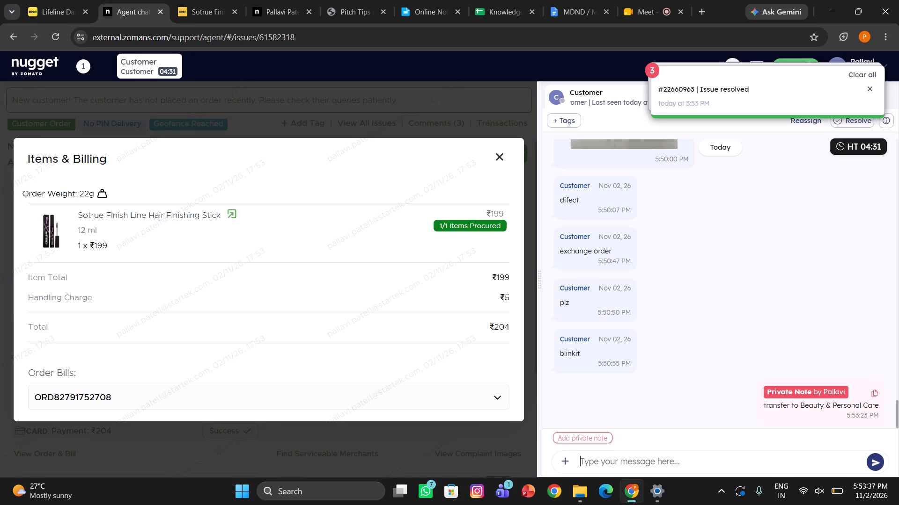
Send the customer the canned Chat transfer response about moving the chat to the relevant department.
text(/tra)
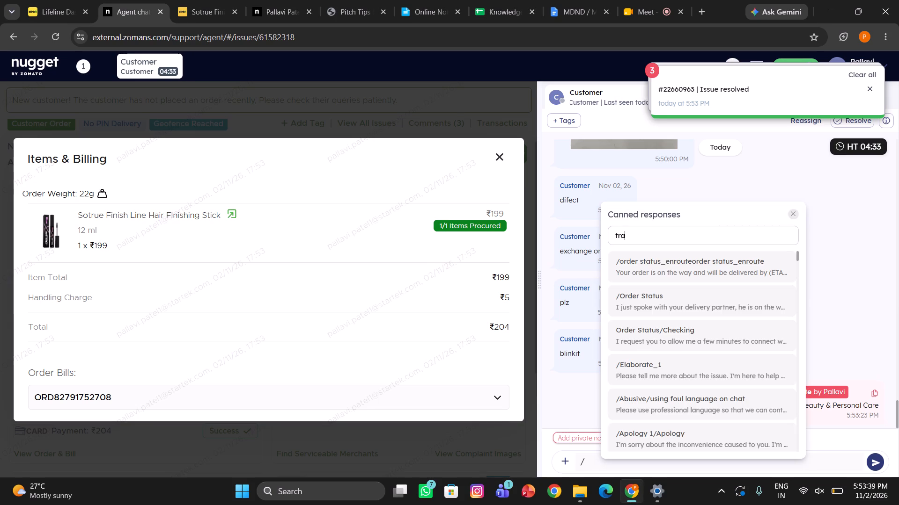
click(625, 269)
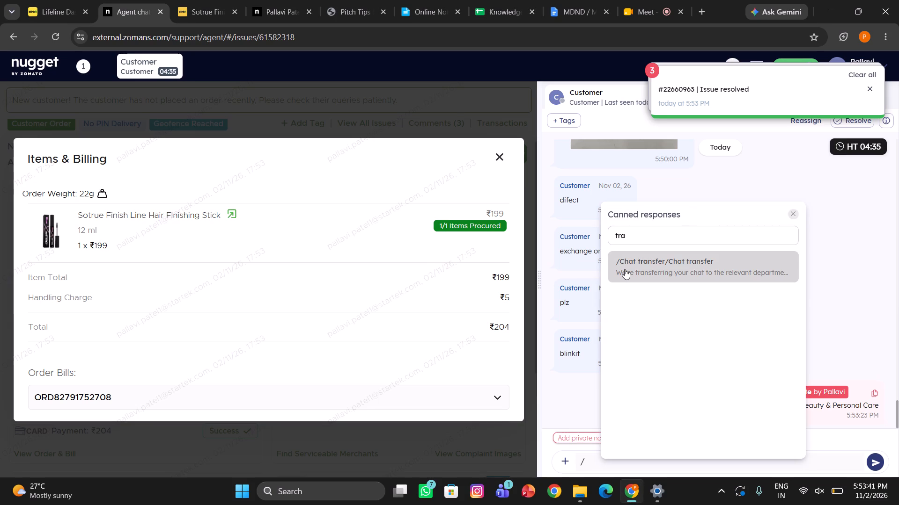
key(Return)
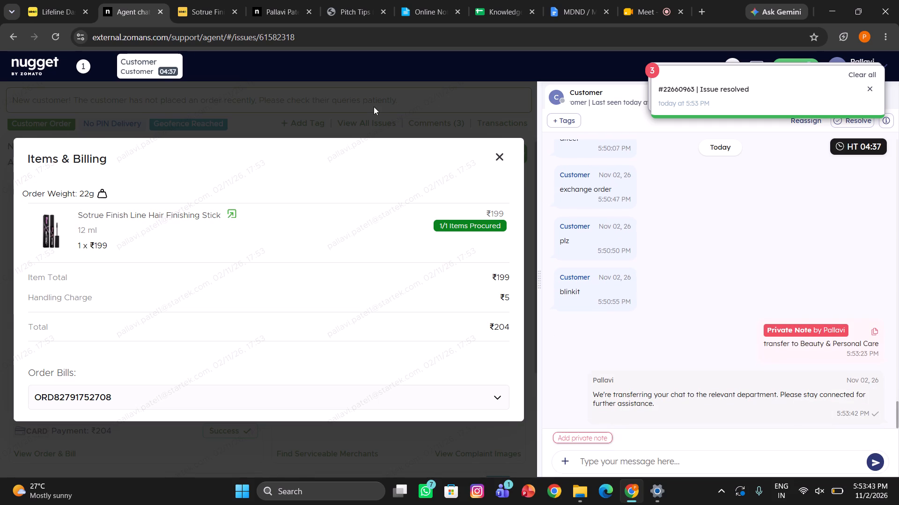
Close the order's Items & Billing details and copy the web address of this support chat issue.
click(374, 107)
scroll(664, 249, up, 4)
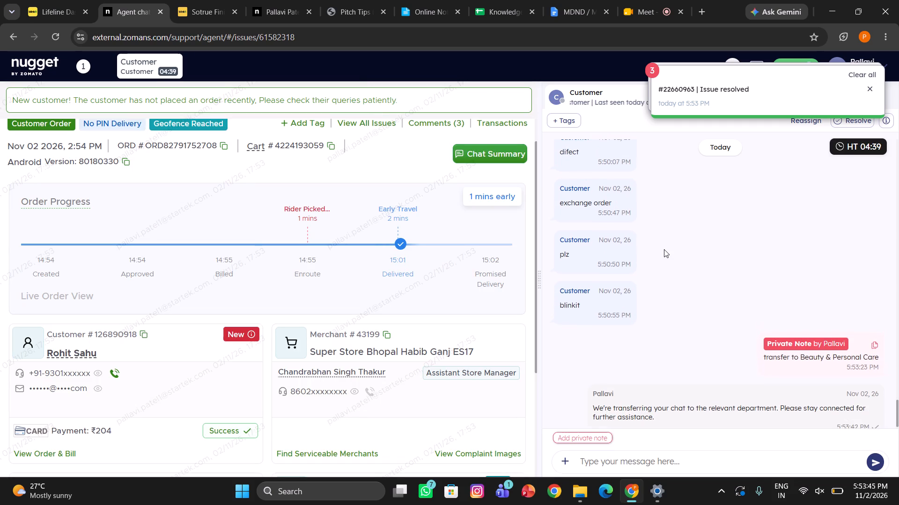
scroll(664, 249, up, 1)
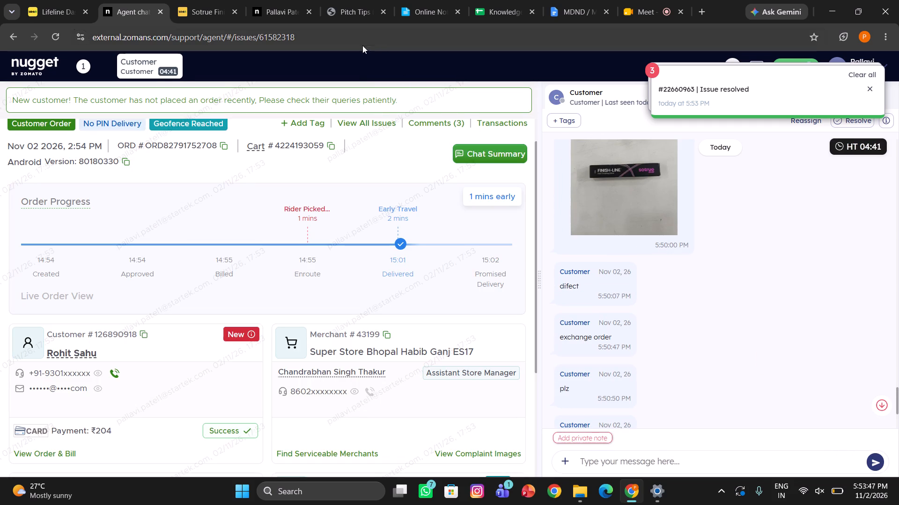
click(359, 38)
key(ctrl+c)
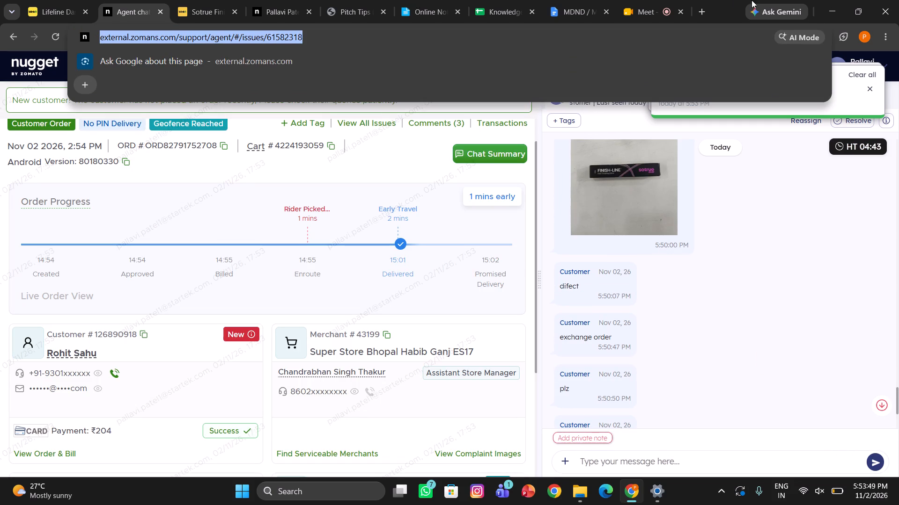
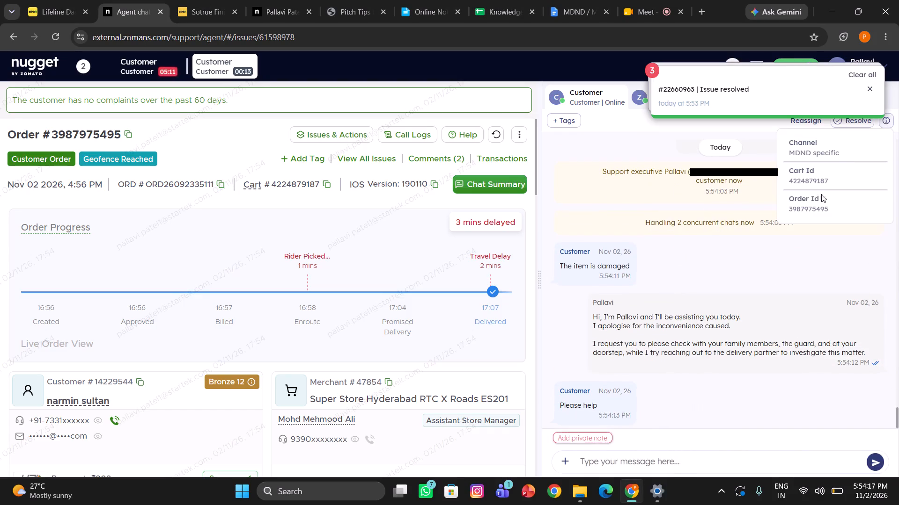
Review the damaged-item chat, the order's Items & Billing details and the customer's order history.
click(733, 324)
scroll(733, 324, up, 3)
scroll(733, 324, down, 3)
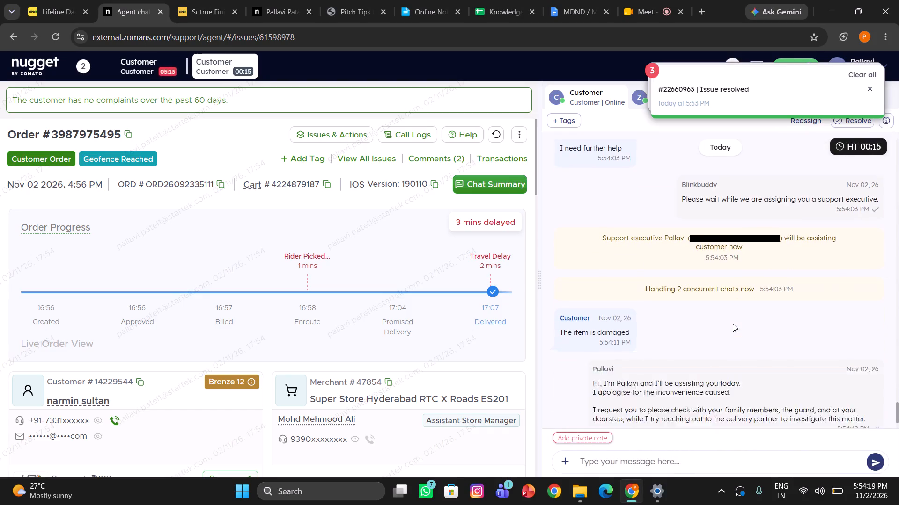
scroll(733, 324, down, 2)
scroll(286, 433, down, 1)
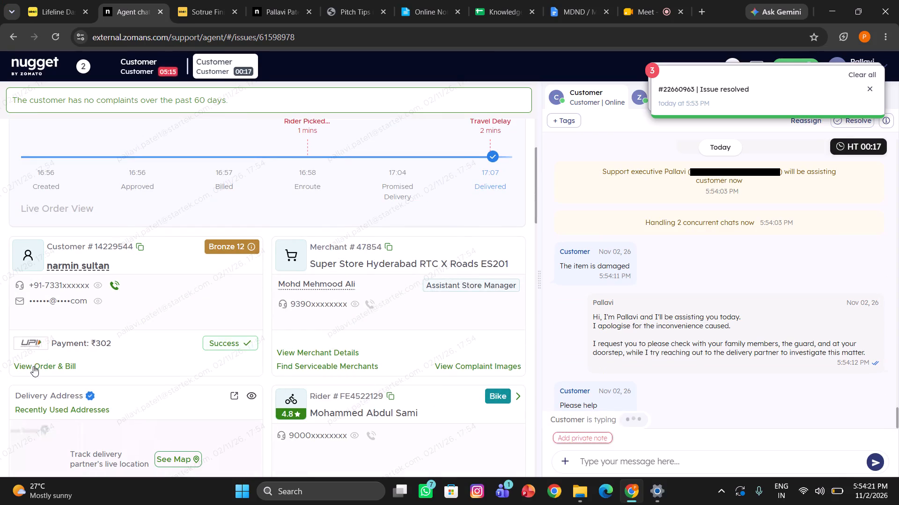
click(33, 366)
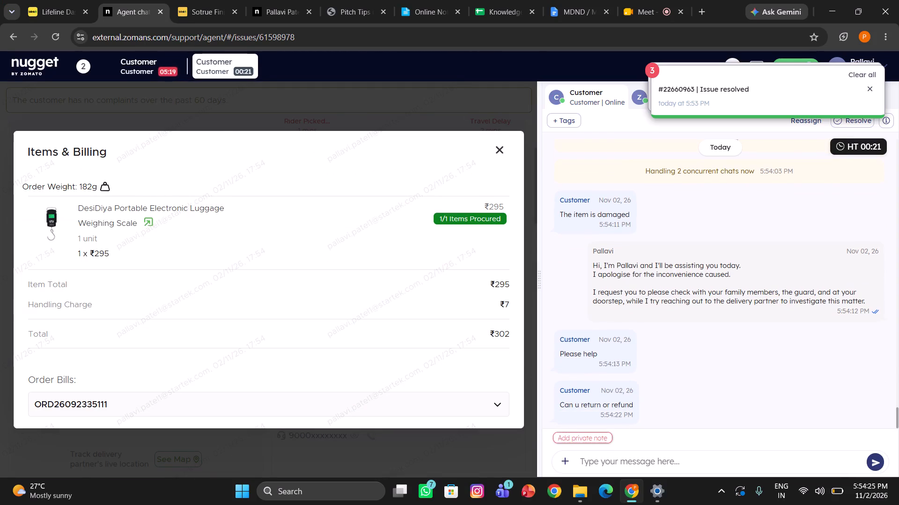
click(500, 144)
scroll(322, 234, down, 5)
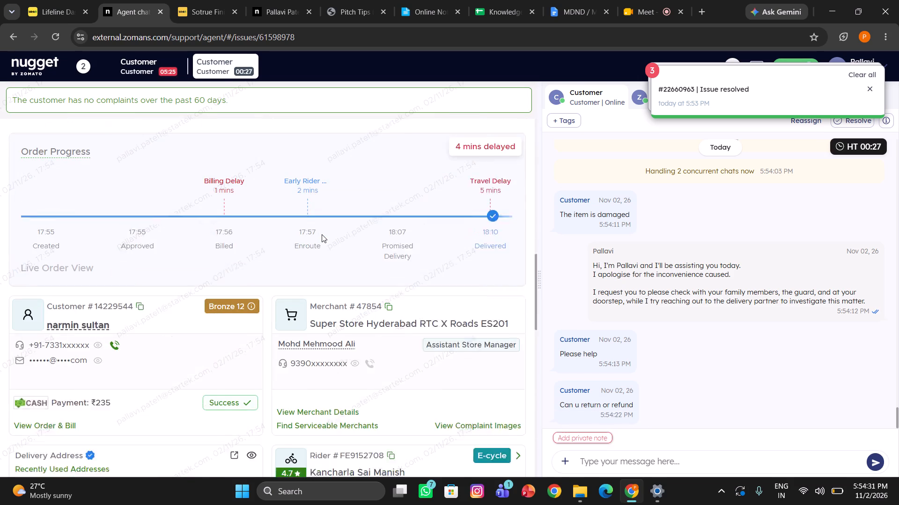
scroll(322, 234, down, 2)
scroll(322, 234, up, 7)
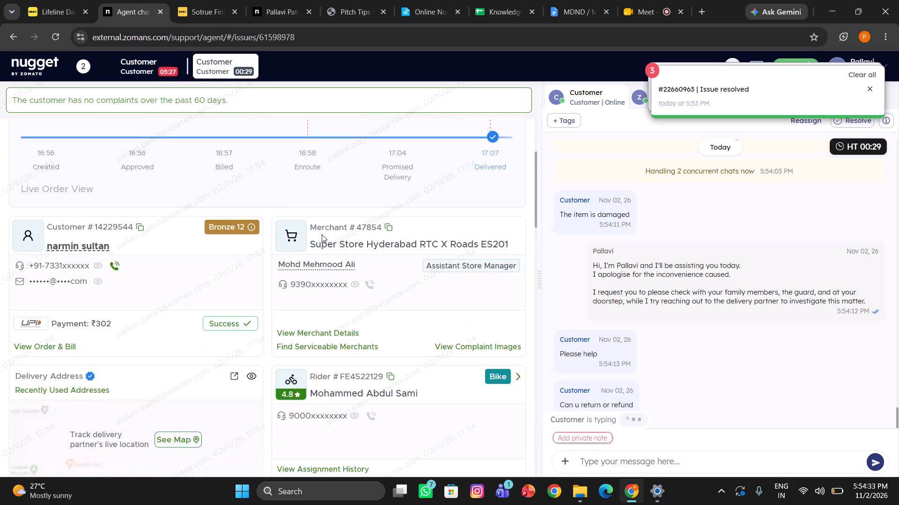
scroll(322, 234, up, 1)
scroll(222, 344, down, 2)
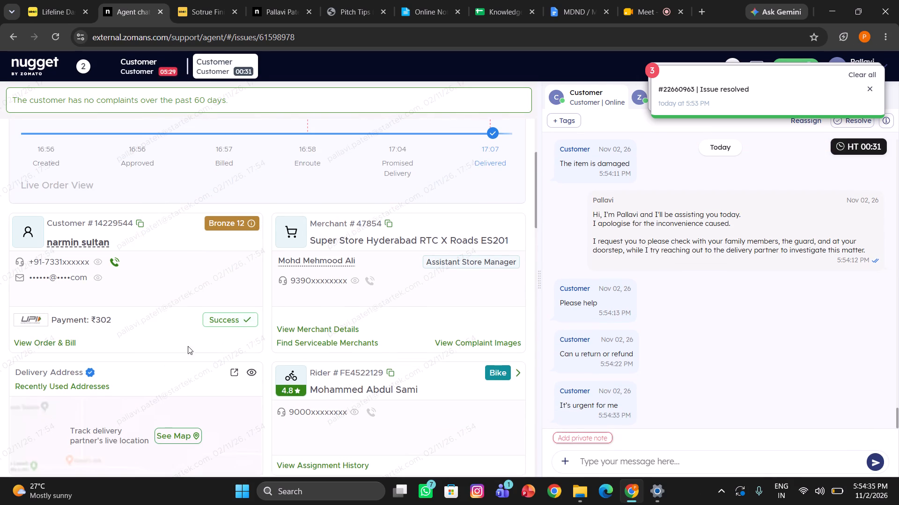
Open the product page of the DesiDiya Portable Electronic Luggage Weighing Scale from the order bill and copy its category name, Appliances.
click(68, 343)
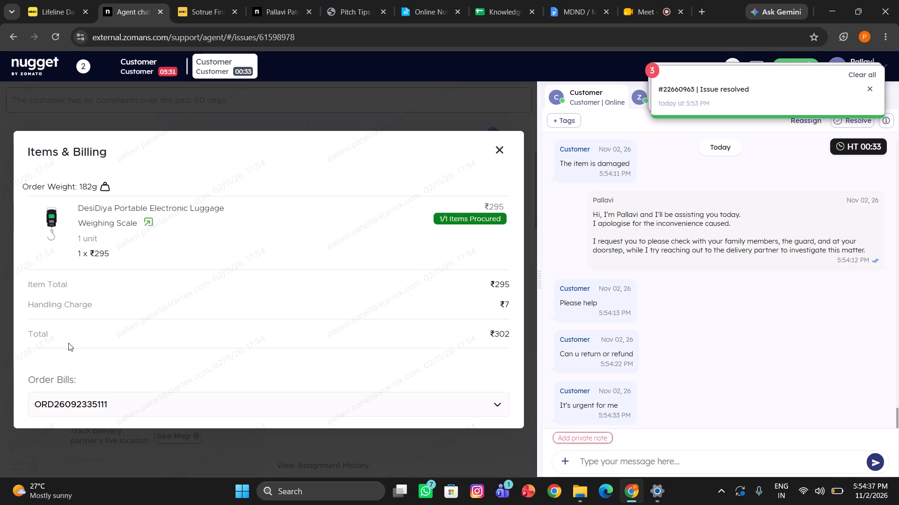
click(144, 227)
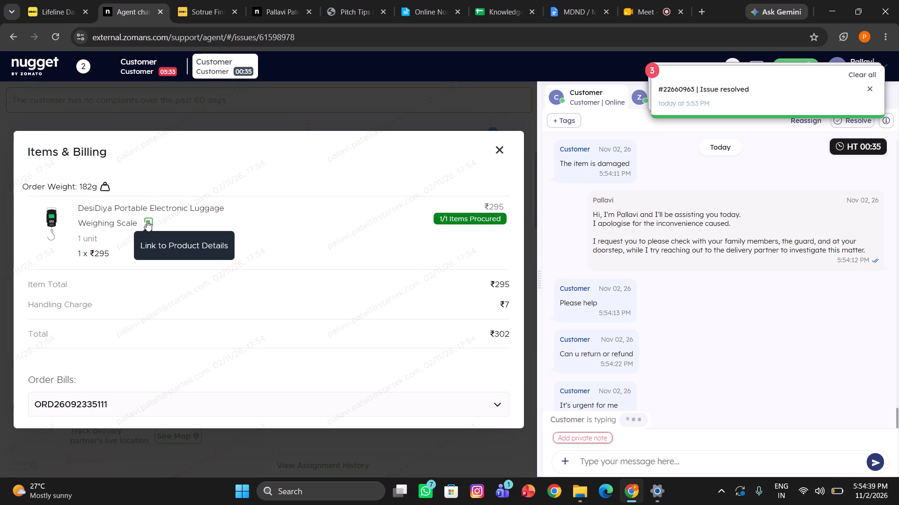
click(147, 221)
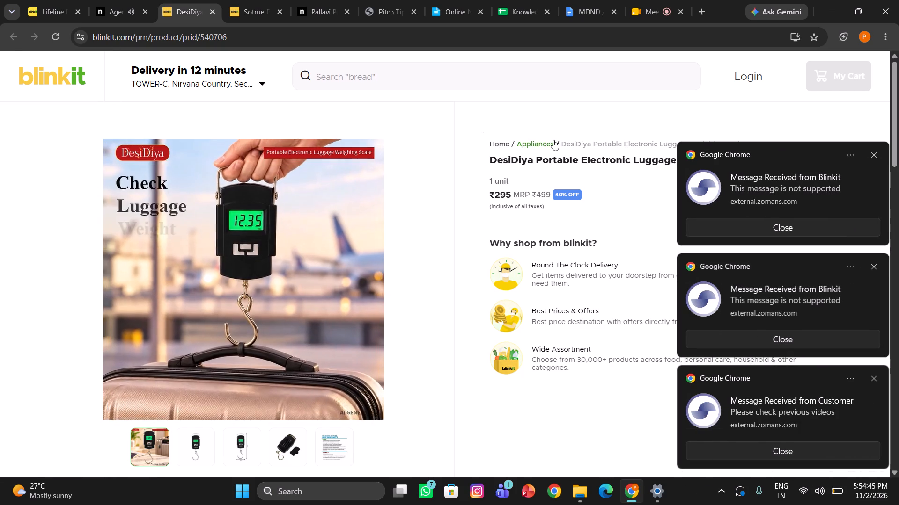
double_click(553, 140)
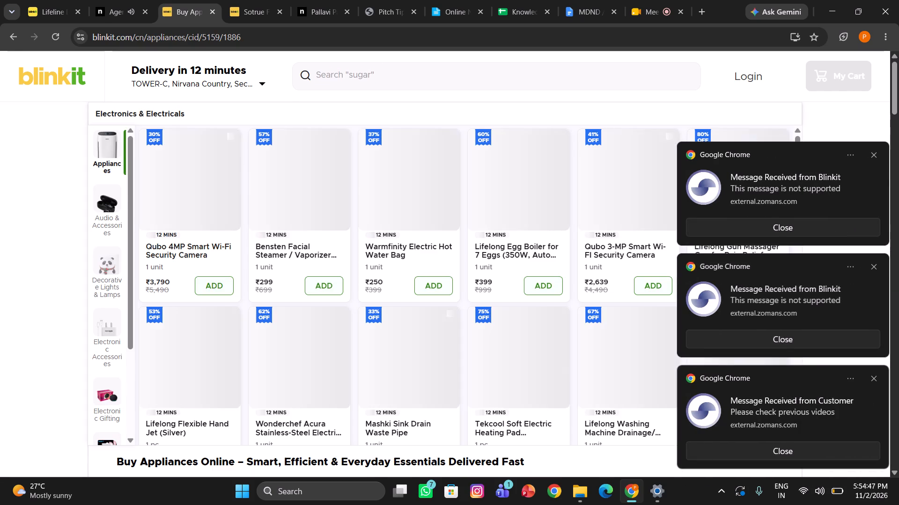
click(6, 29)
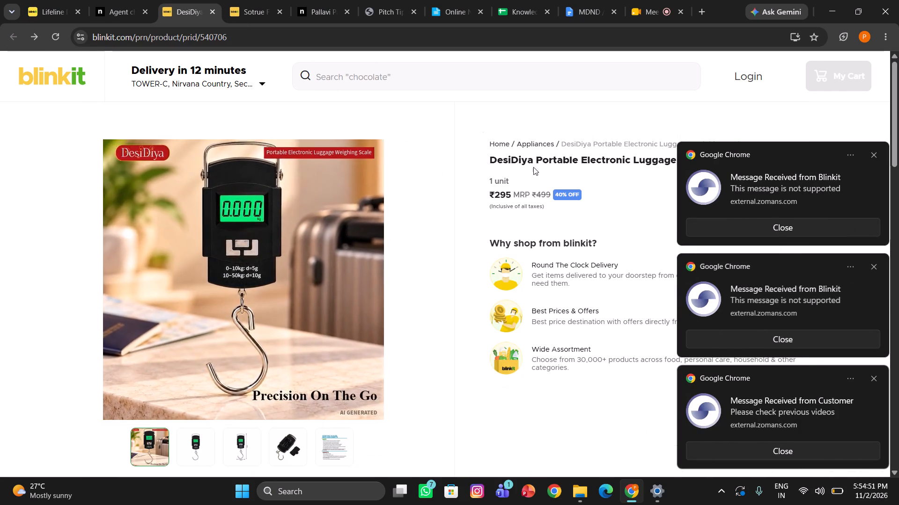
click(554, 141)
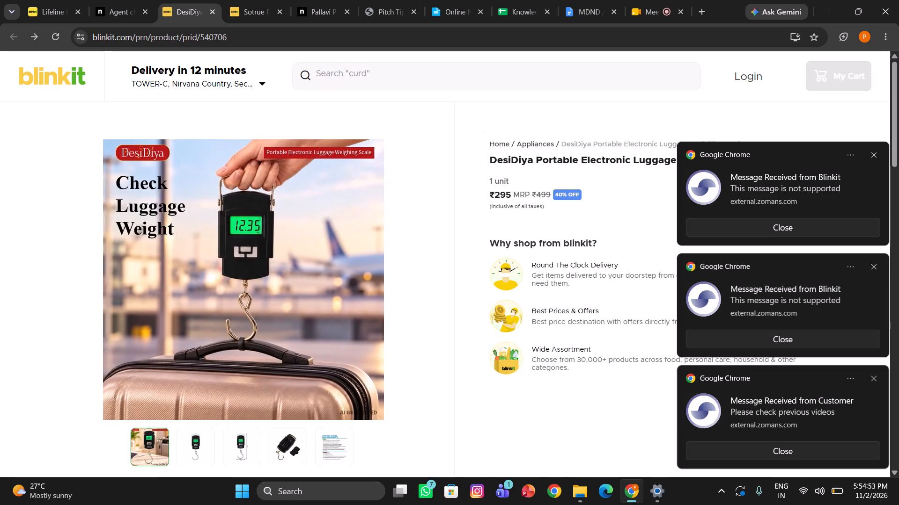
drag(554, 141, 510, 143)
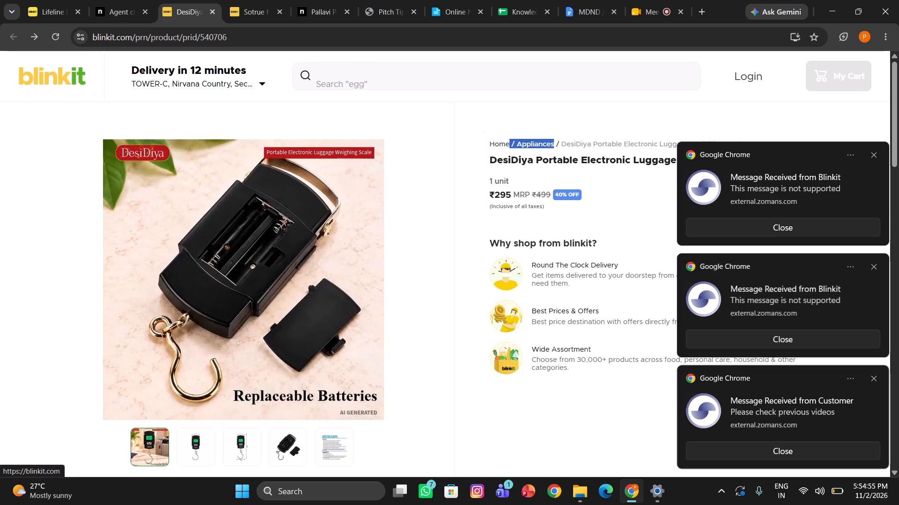
drag(510, 143, 518, 142)
key(ctrl+c)
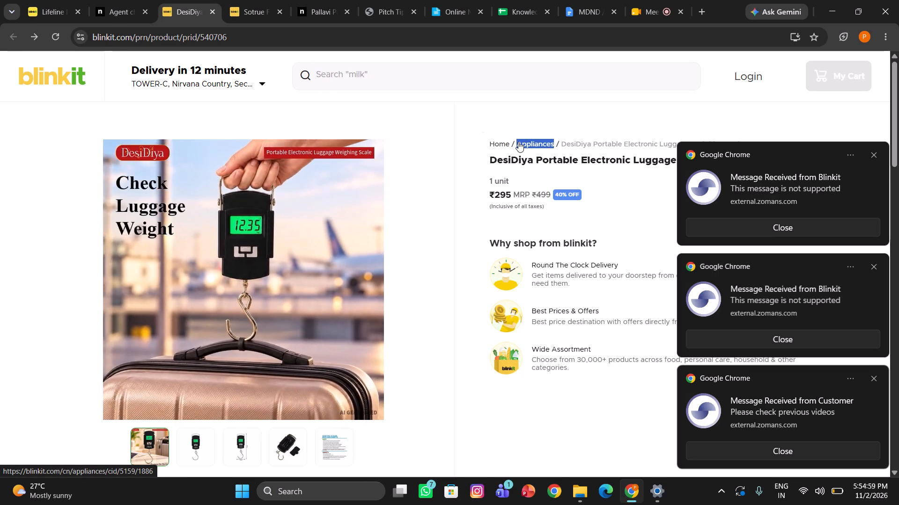
Close the luggage scale and Sotrue product pages and the order's Items & Billing details.
click(210, 9)
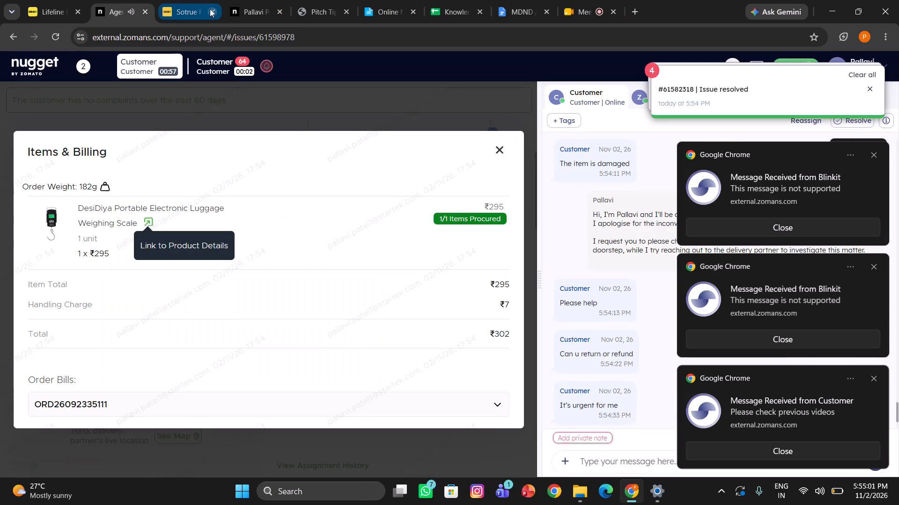
click(210, 9)
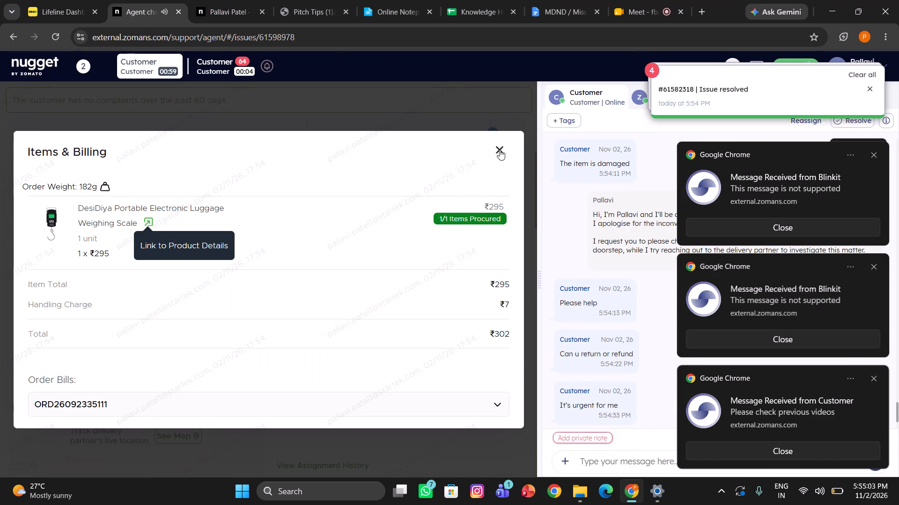
click(500, 150)
Open the newly assigned missing-order chat and send the suggested greeting asking the customer to check with family, the guard and the doorstep.
click(256, 72)
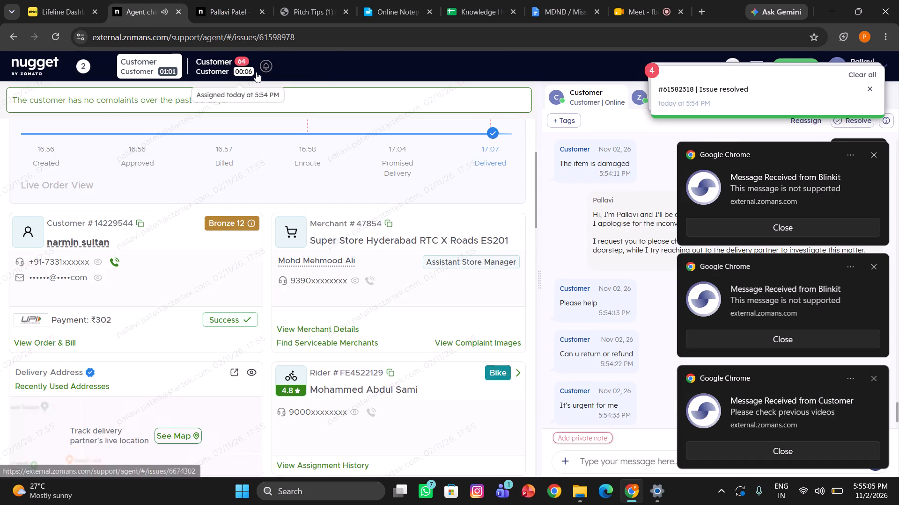
click(652, 404)
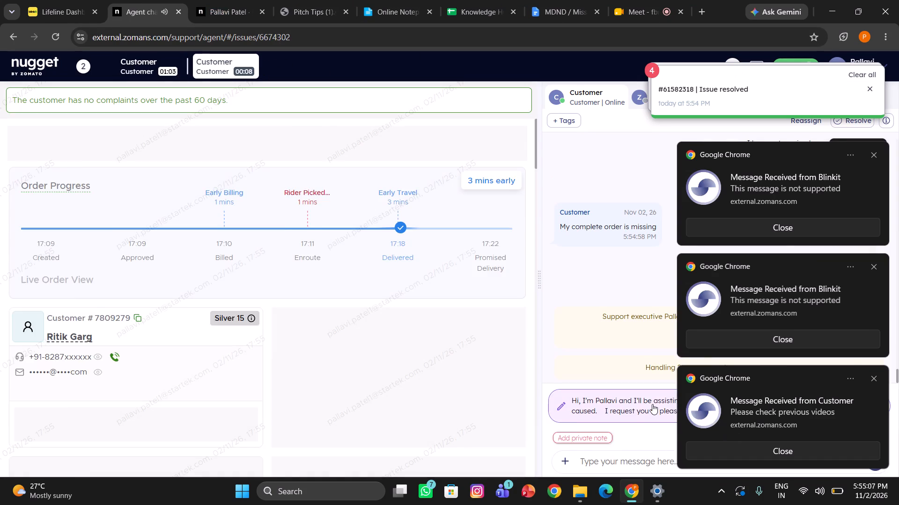
click(652, 404)
key(Return)
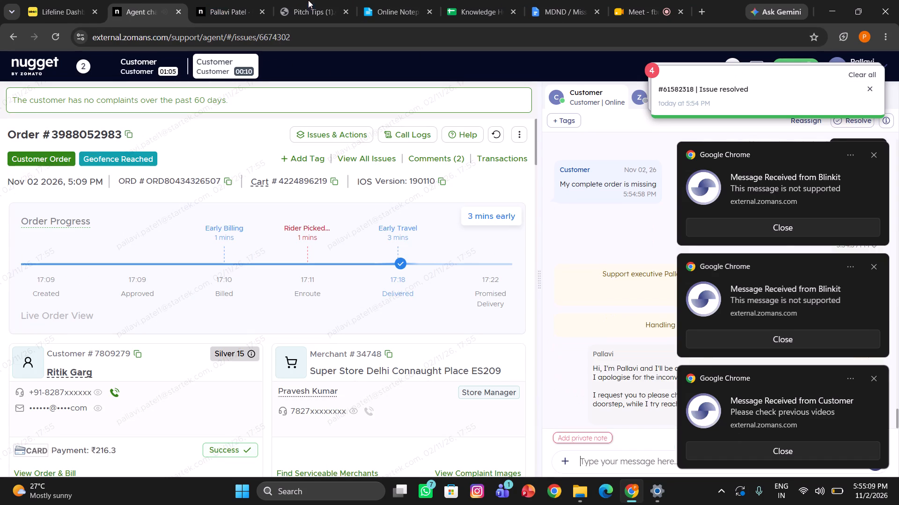
Search the Others channel mapping sheet in Knowledge Hub -CD for the copied category Appliances.
click(476, 0)
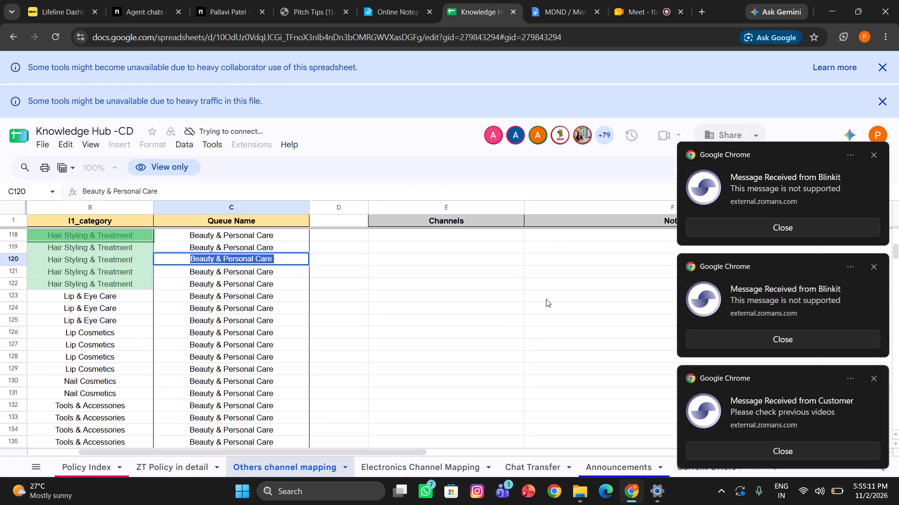
key(ctrl+f)
key(BackSpace)
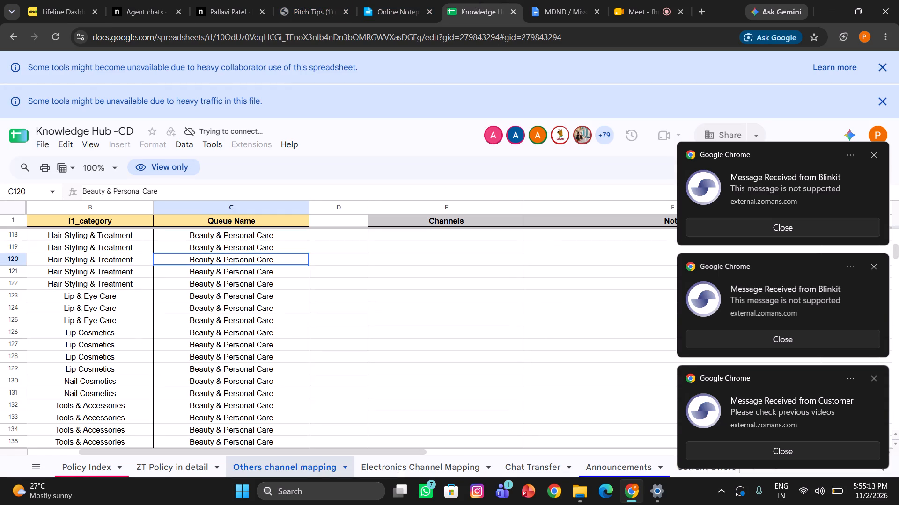
key(ctrl+f)
key(ctrl+v)
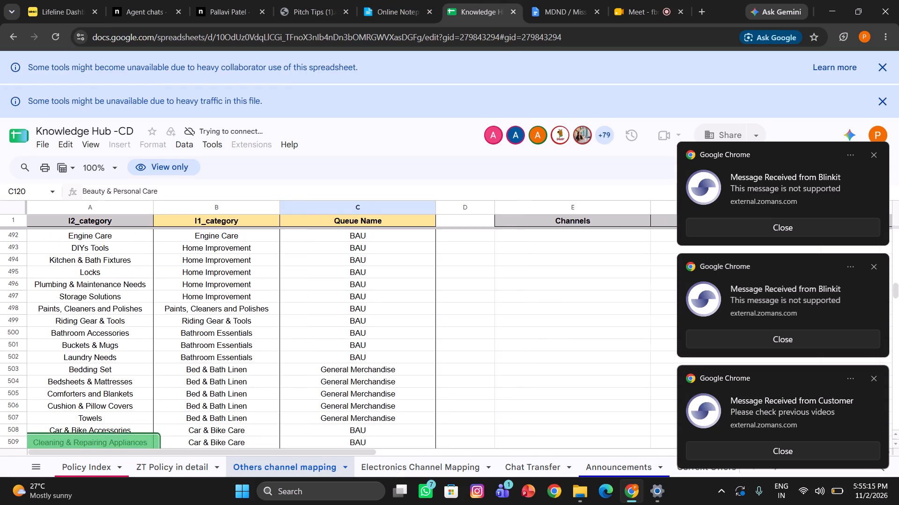
scroll(360, 437, down, 1)
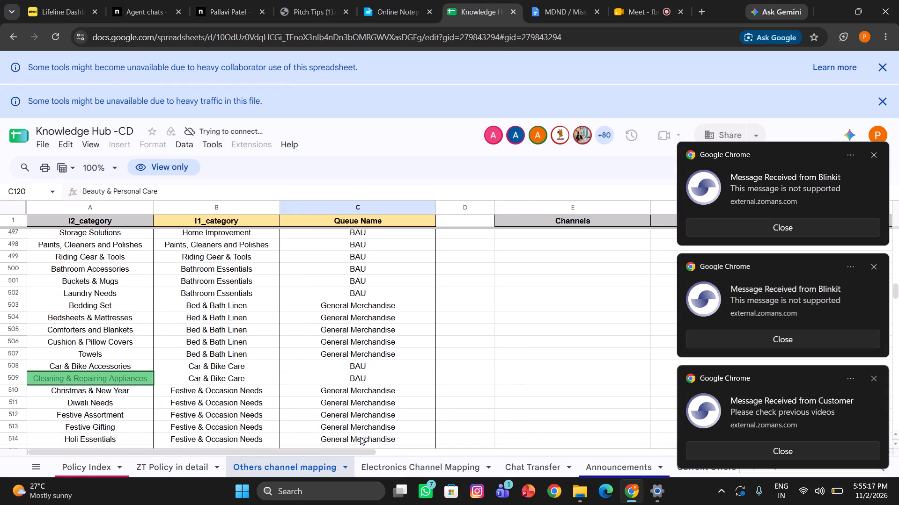
scroll(360, 437, down, 1)
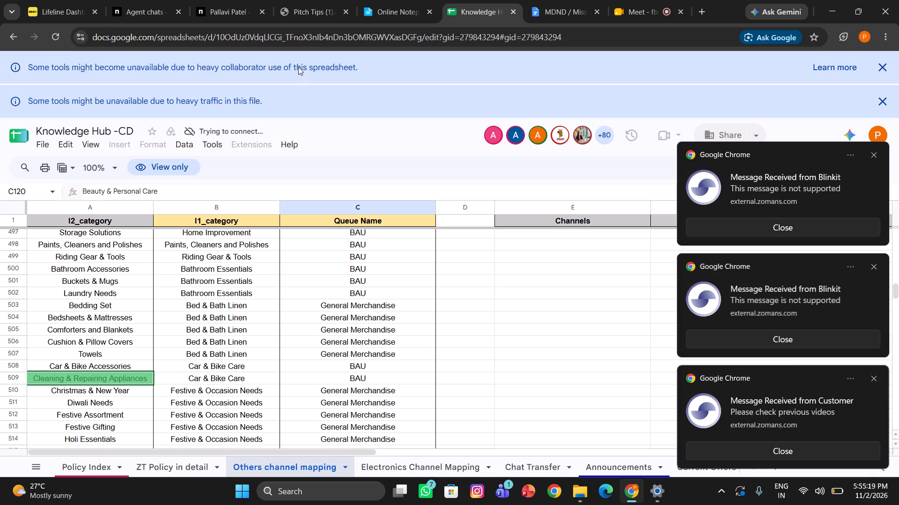
Return to the damaged-item chat for the luggage scale order and add the private note "transfer to bronze 12".
click(126, 0)
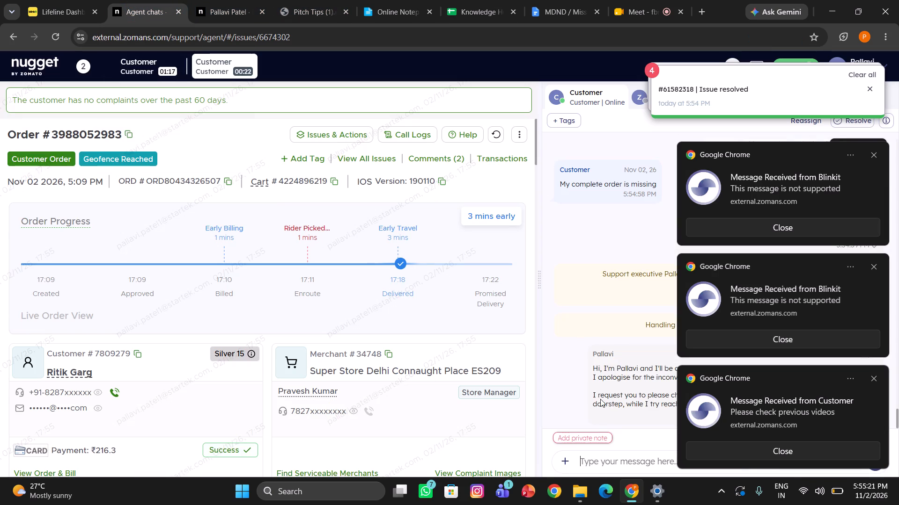
click(589, 437)
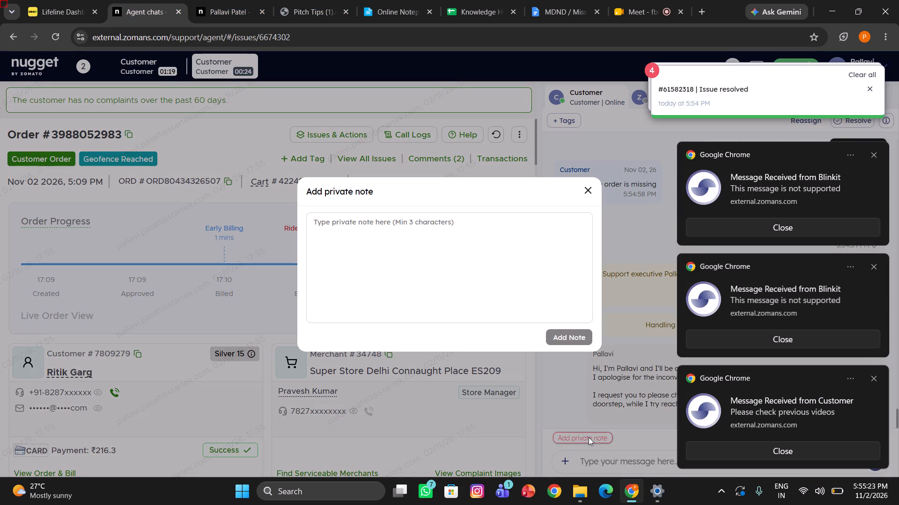
click(590, 196)
click(166, 62)
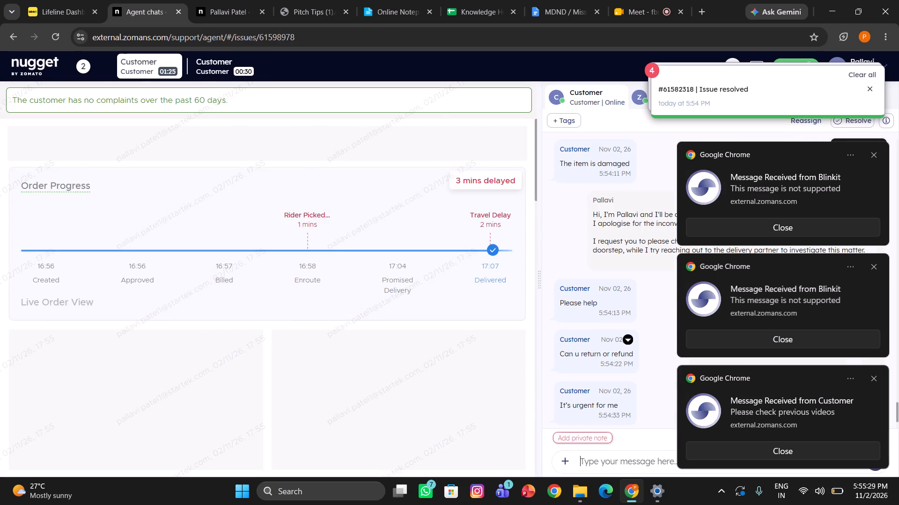
click(580, 438)
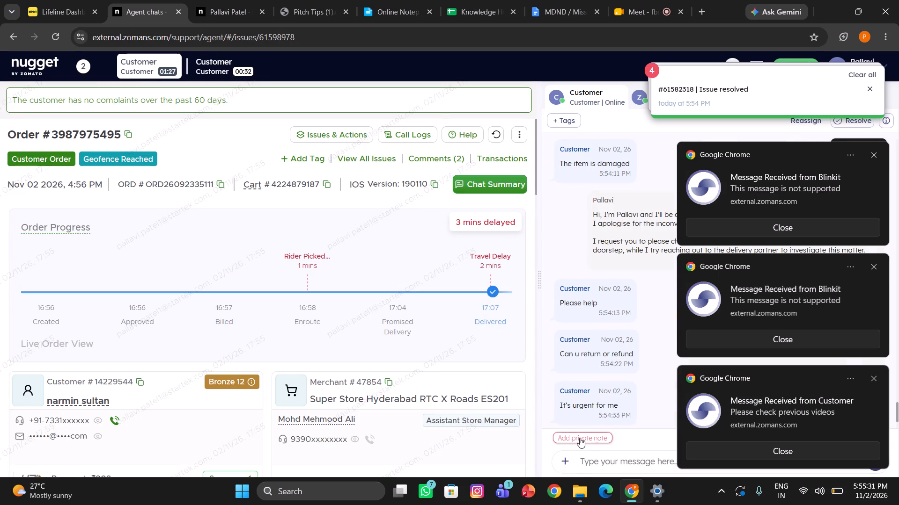
text(trans)
text(fer to bronze 12)
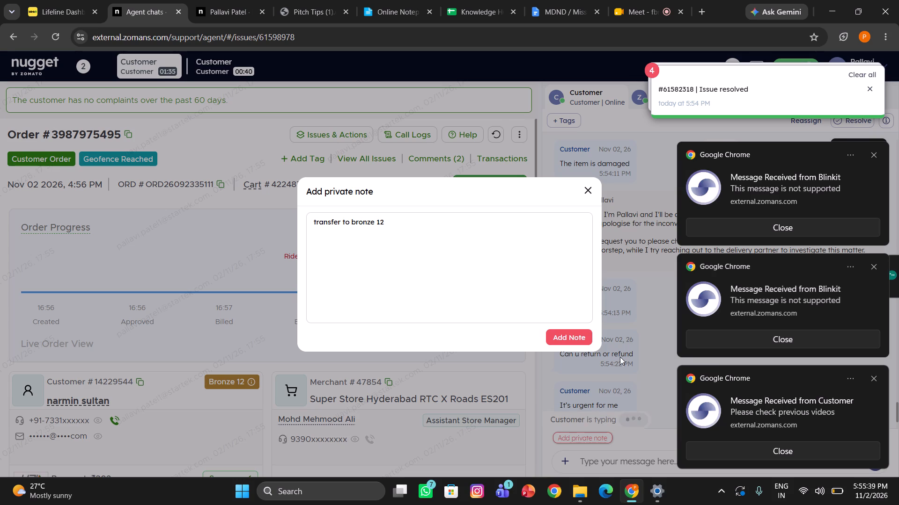
click(590, 345)
click(582, 340)
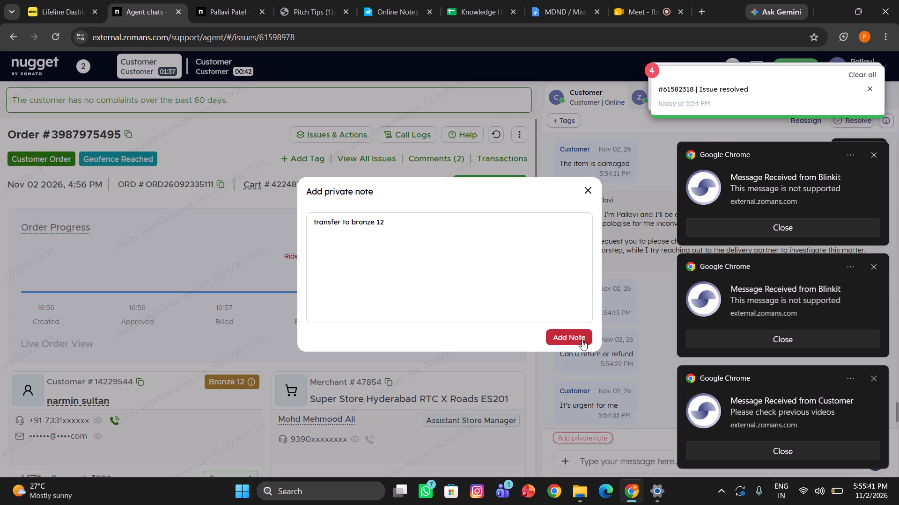
Send the damaged-item customer the canned transfer response about moving the chat for further assistance.
click(606, 463)
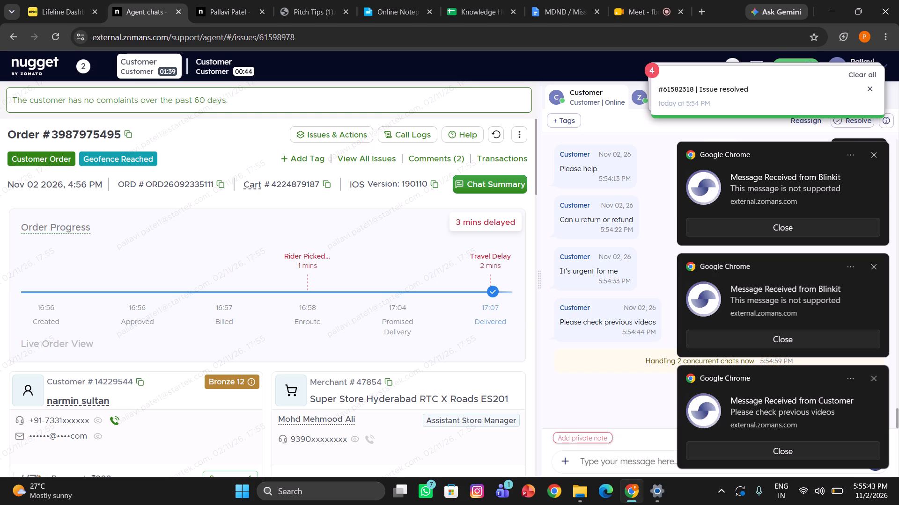
text(/tra)
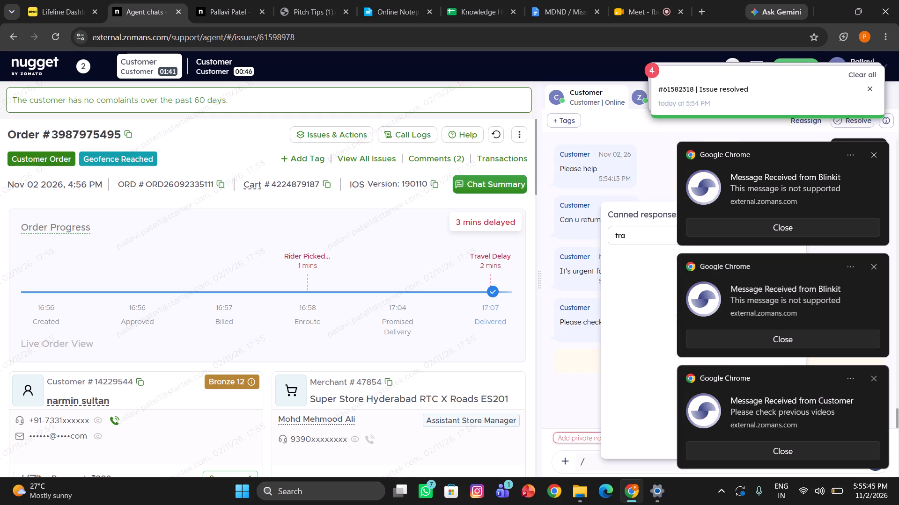
click(649, 261)
key(Return)
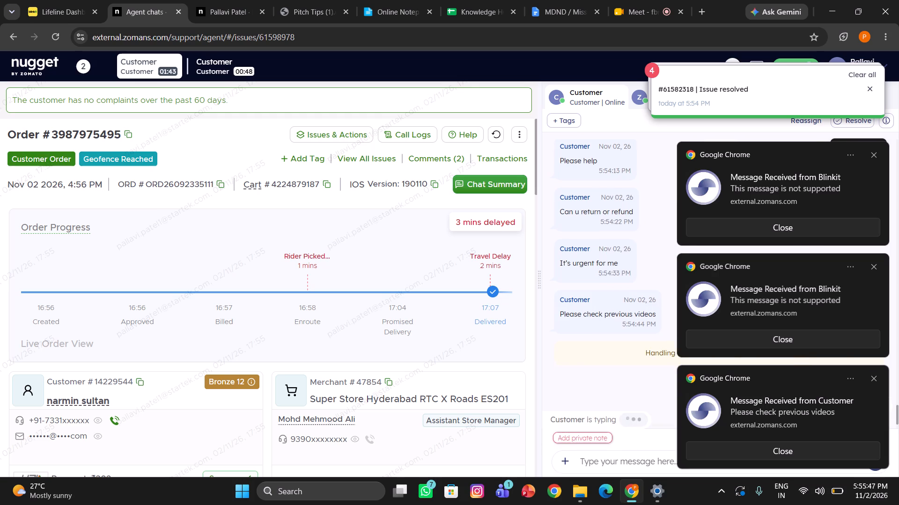
Select the web address of the damaged-item support chat issue.
click(317, 35)
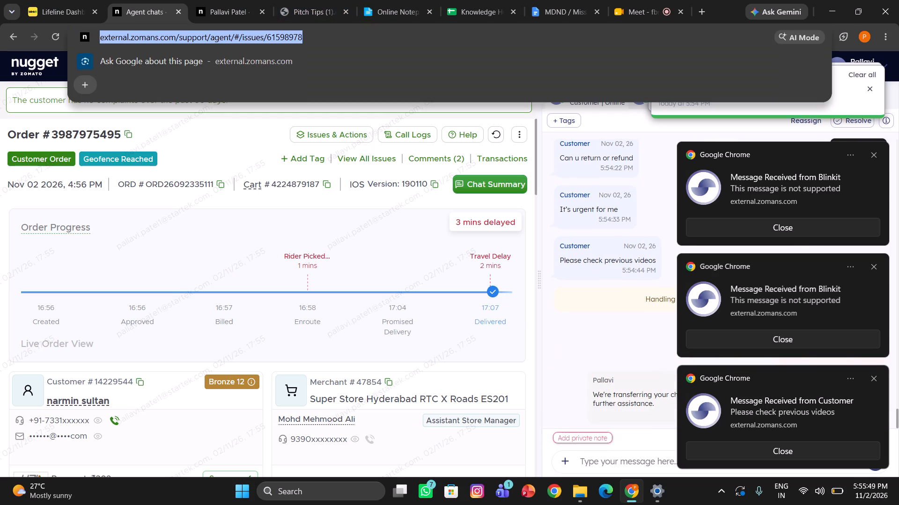
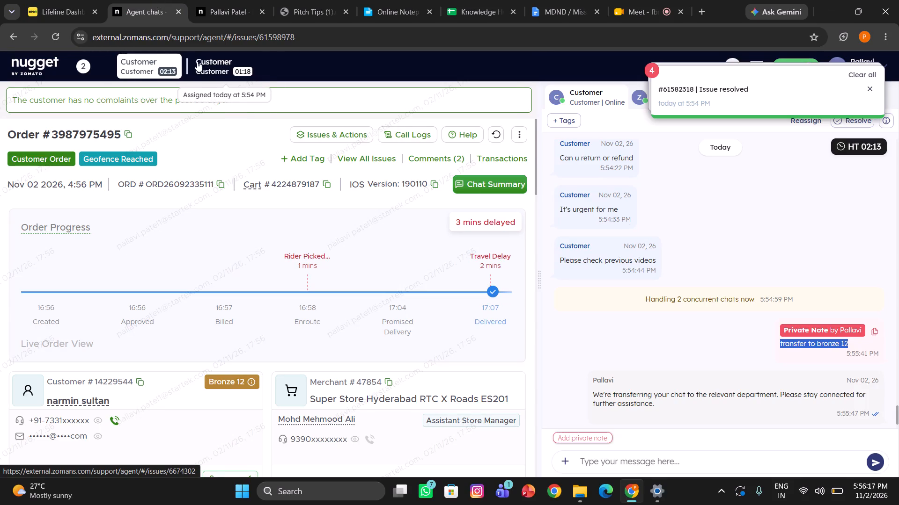
scroll(398, 308, down, 3)
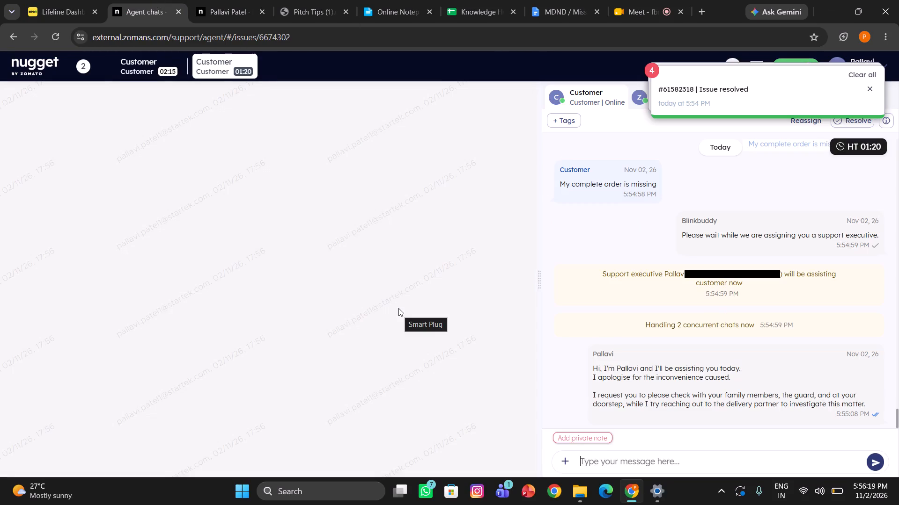
scroll(398, 308, down, 5)
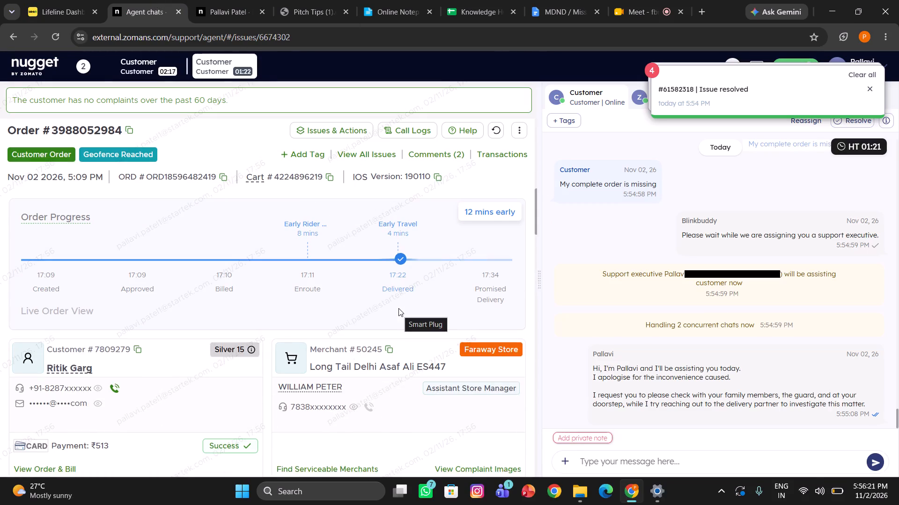
scroll(398, 308, down, 4)
click(369, 301)
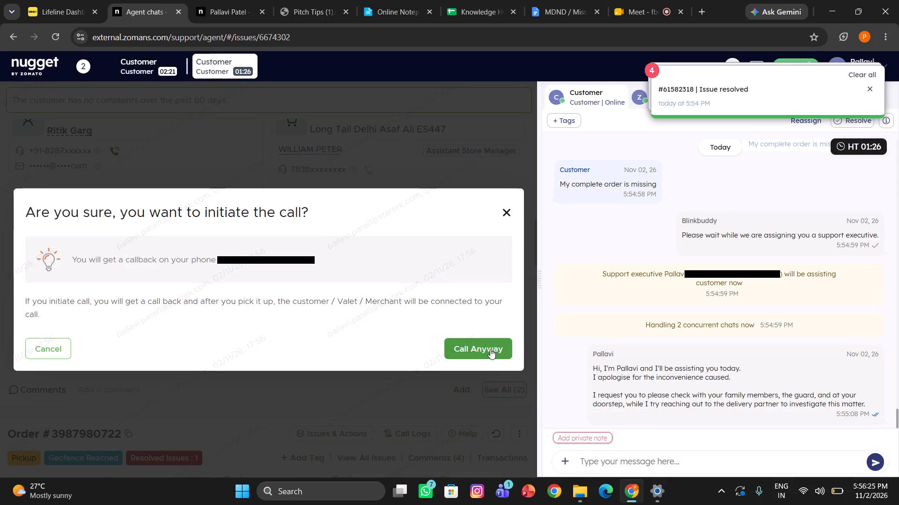
click(490, 349)
Add the private note "called dp" to the missing-order chat.
scroll(490, 349, down, 2)
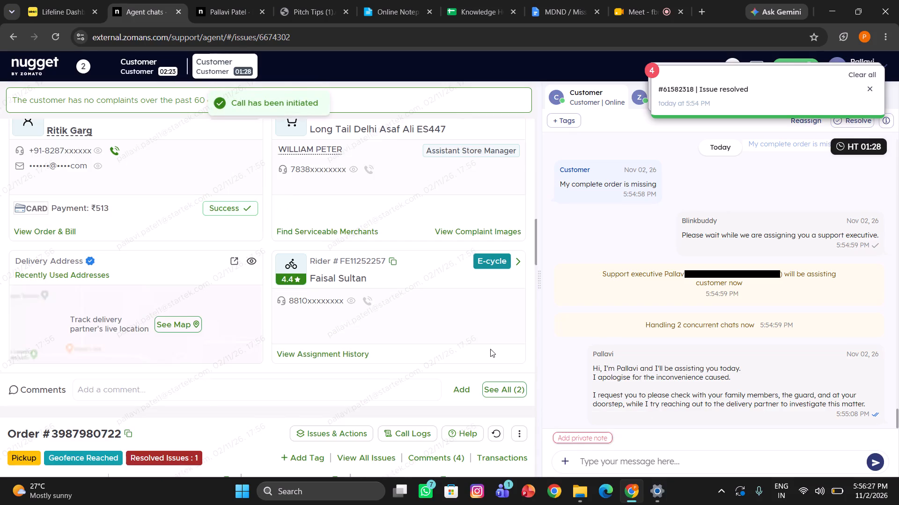
scroll(490, 349, down, 2)
right_click(490, 349)
scroll(490, 349, up, 2)
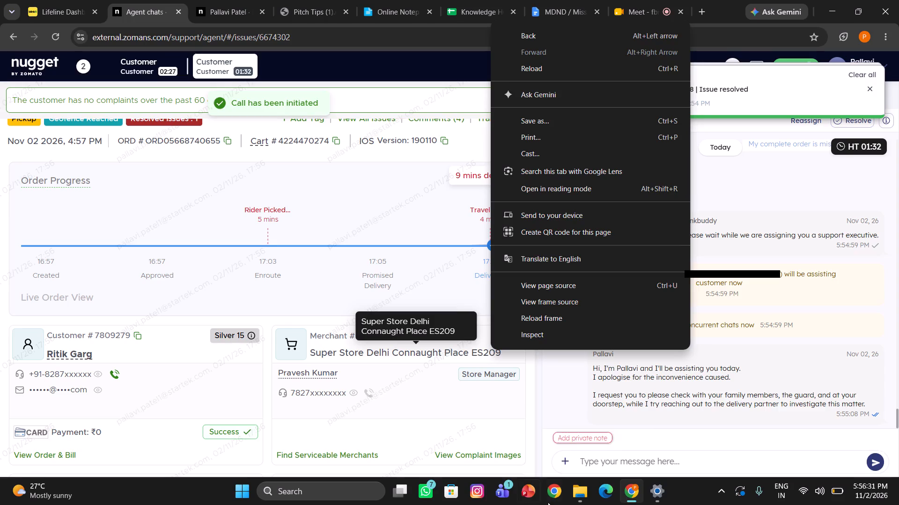
click(581, 439)
text(ca)
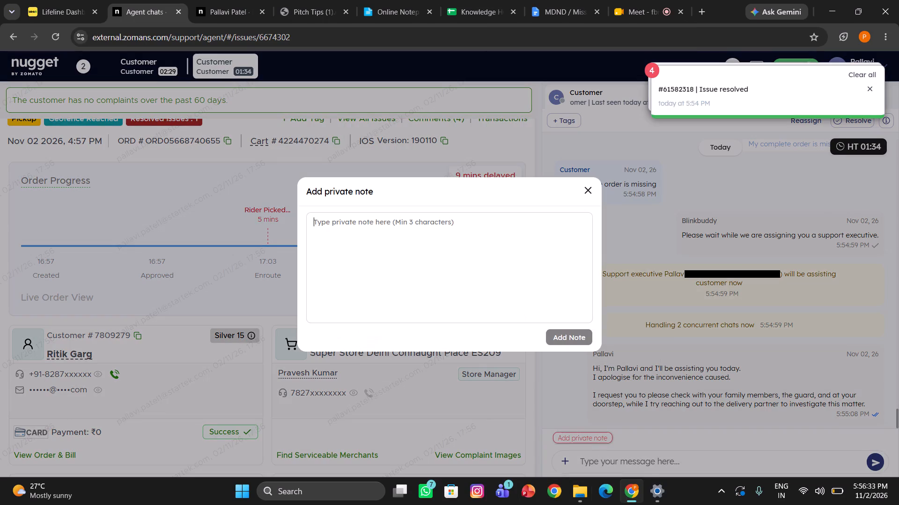
key(l)
text(led dp)
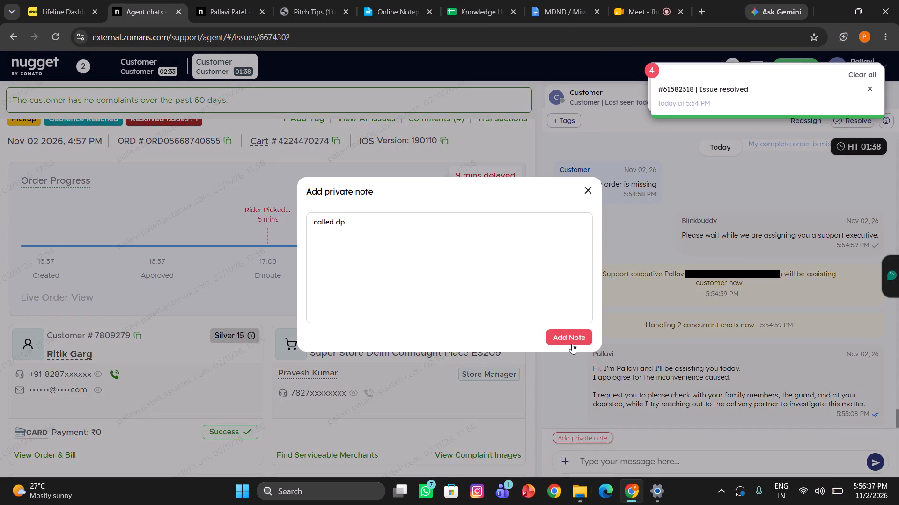
click(571, 338)
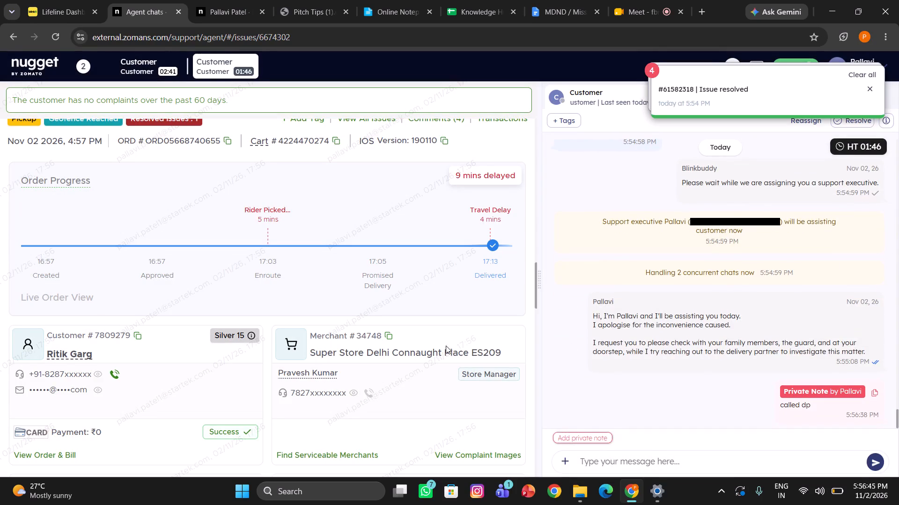
Reveal the full delivery address for the missing order.
scroll(309, 366, up, 7)
scroll(309, 366, down, 1)
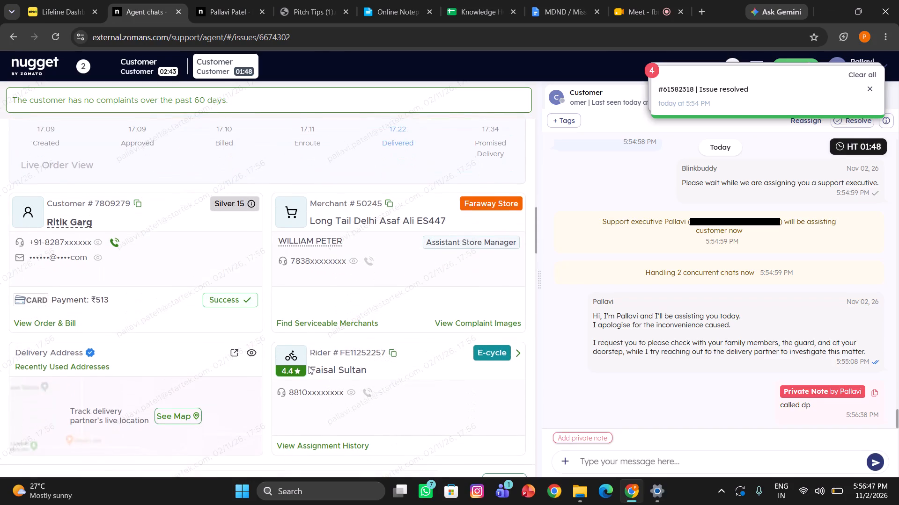
scroll(309, 366, down, 1)
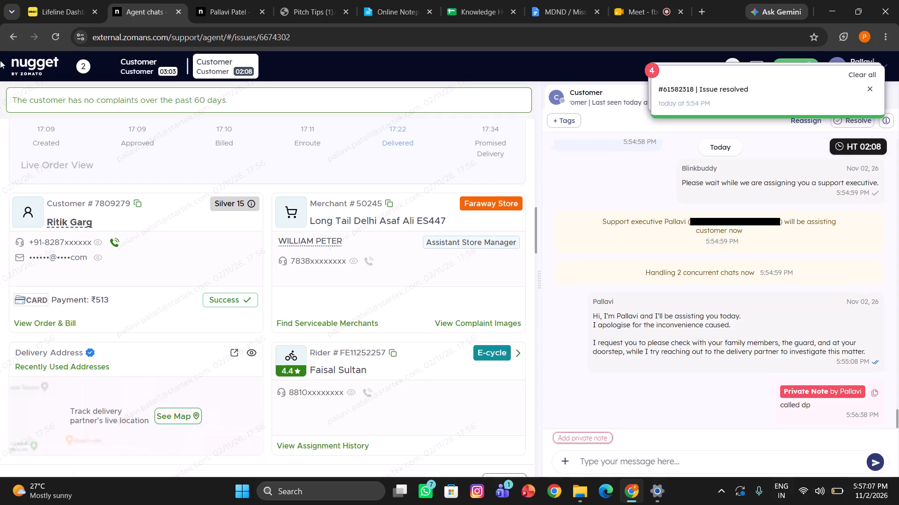
click(248, 348)
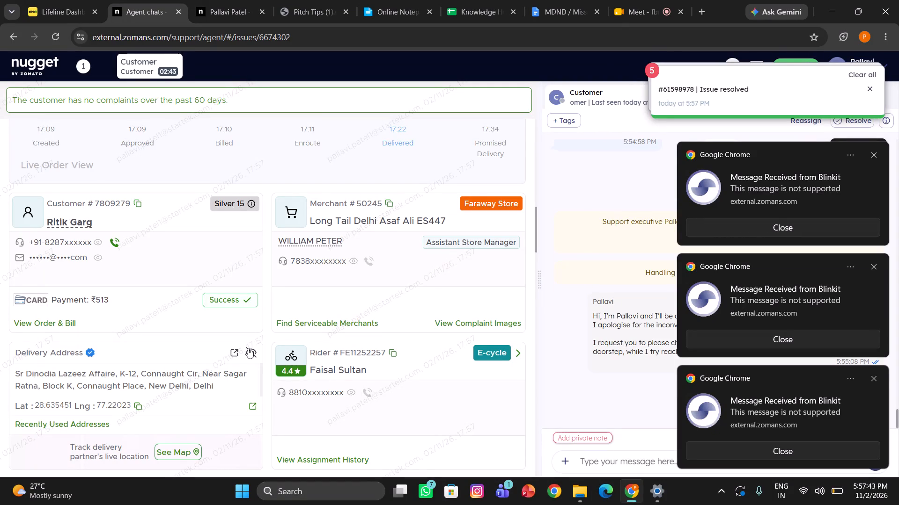
Review the items and bill of the missing order.
click(21, 321)
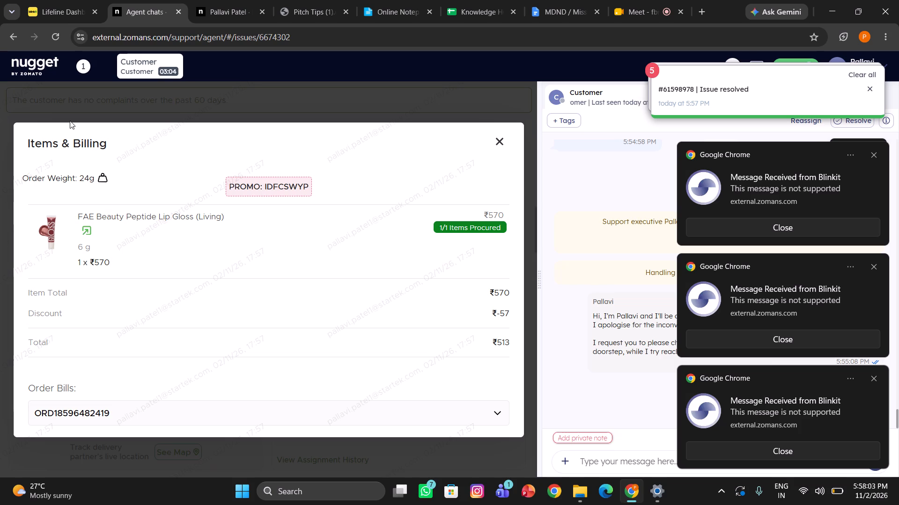
click(500, 139)
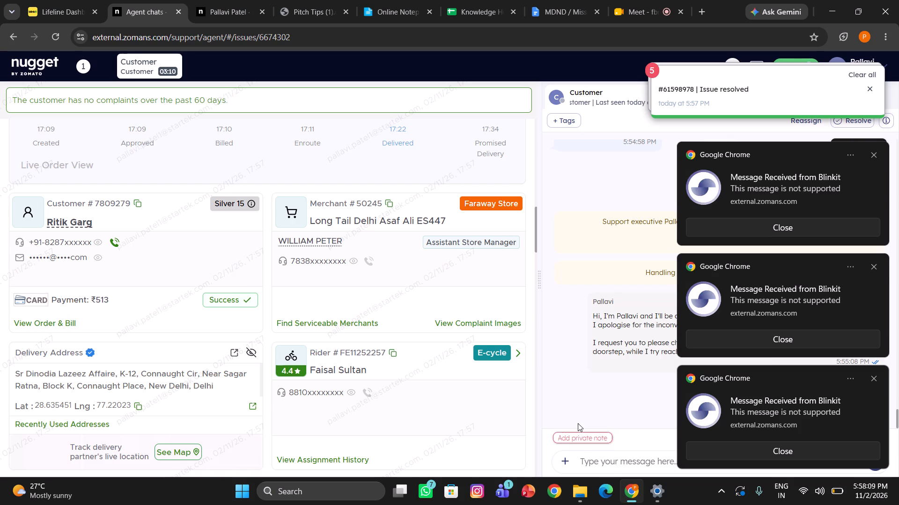
Search the canned responses for "thi" and choose the MDND Response for the missing-order customer.
click(587, 467)
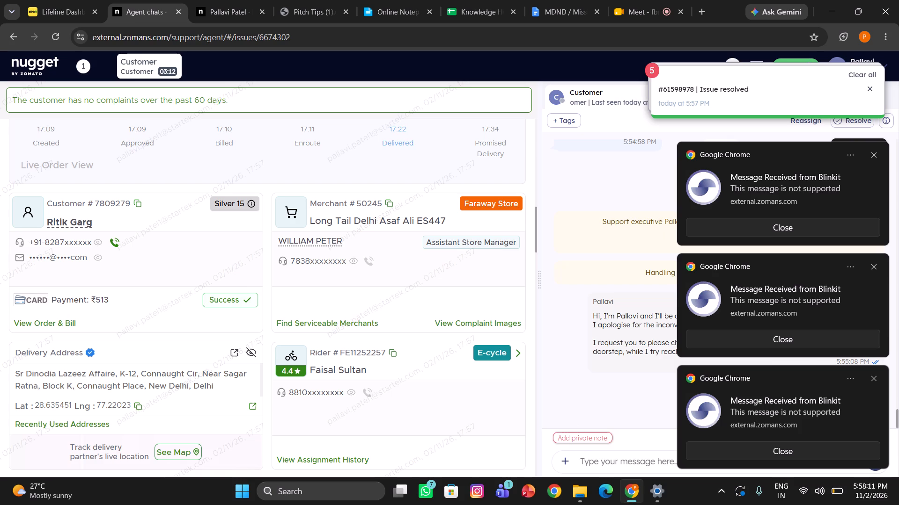
key(slash)
text(thi)
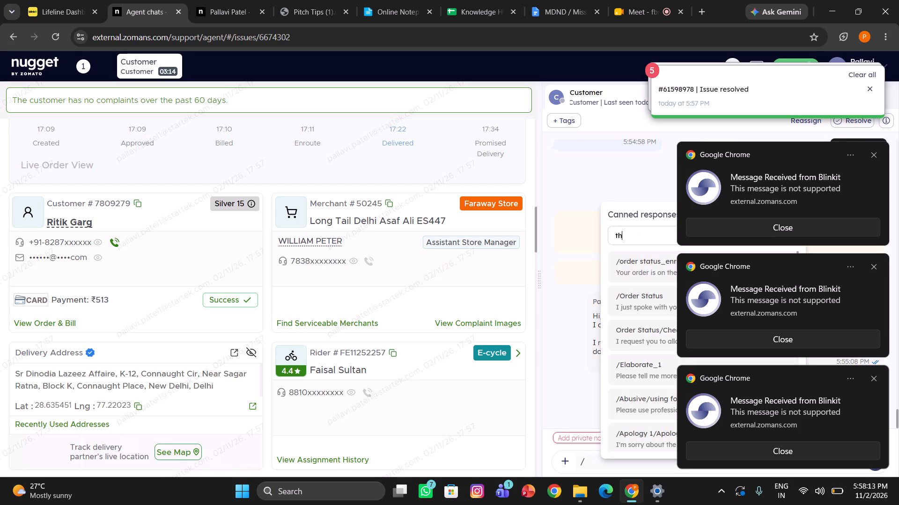
click(653, 269)
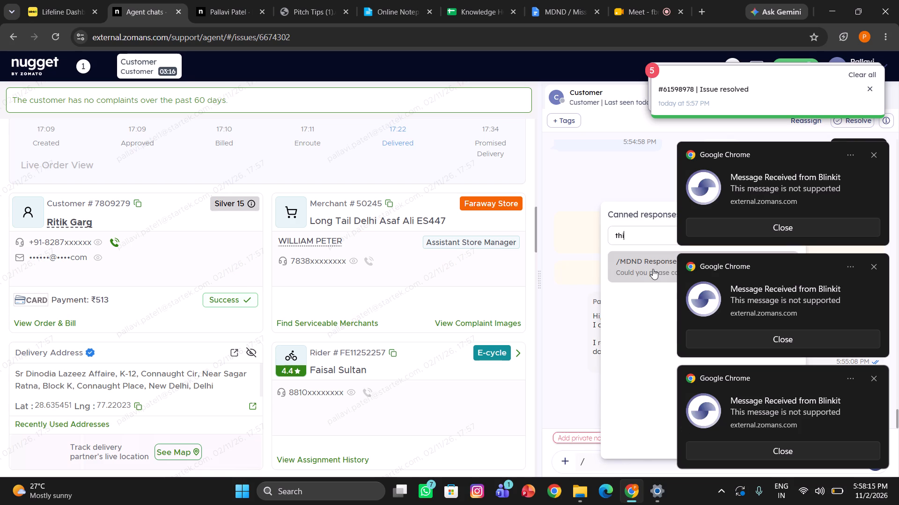
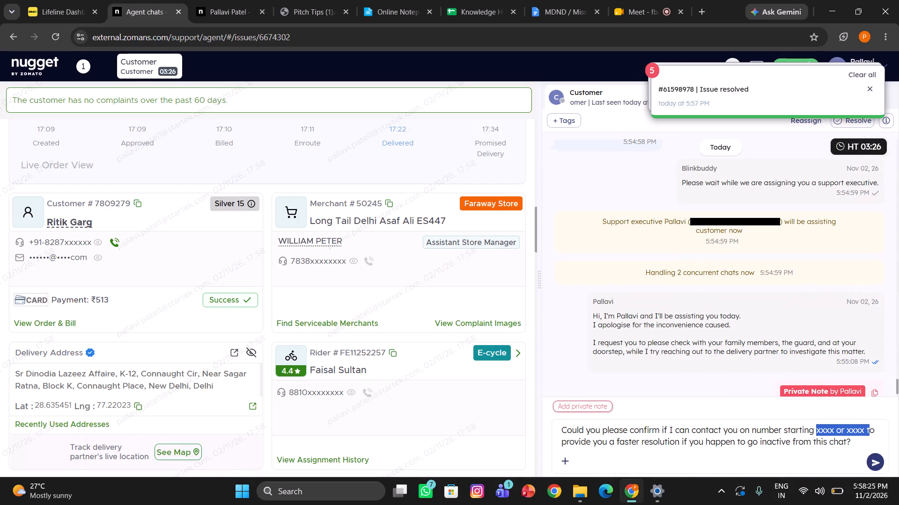
Replace the xxxx placeholder in the drafted reply with the first four digits of the customer's phone number and send it.
drag(869, 422, 862, 426)
key(BackSpace)
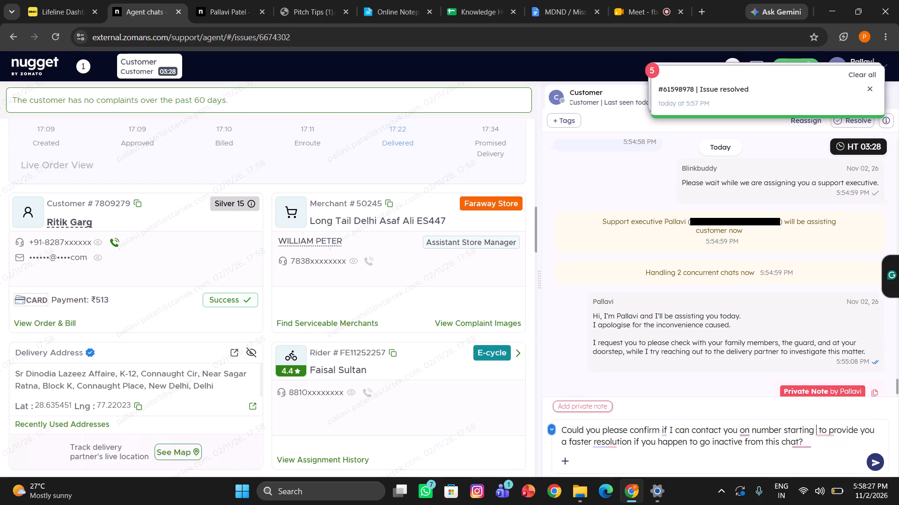
key(8)
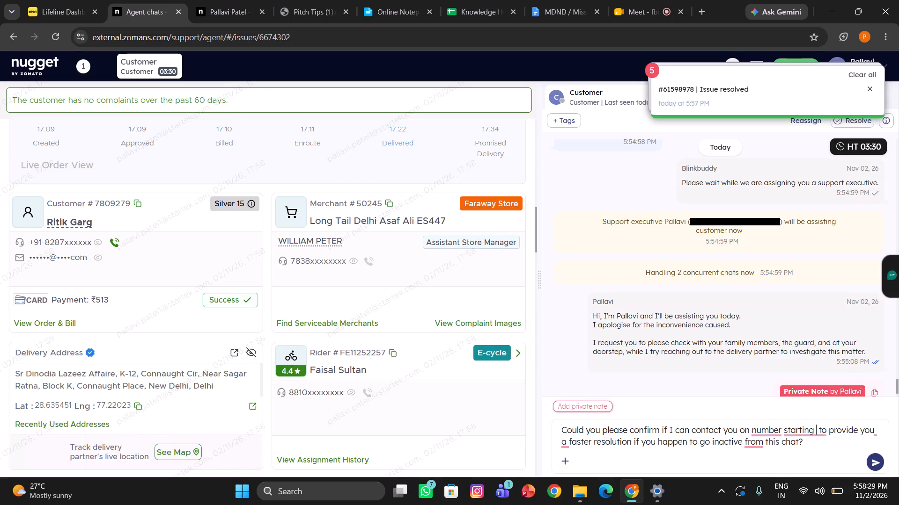
text(287)
key(Return)
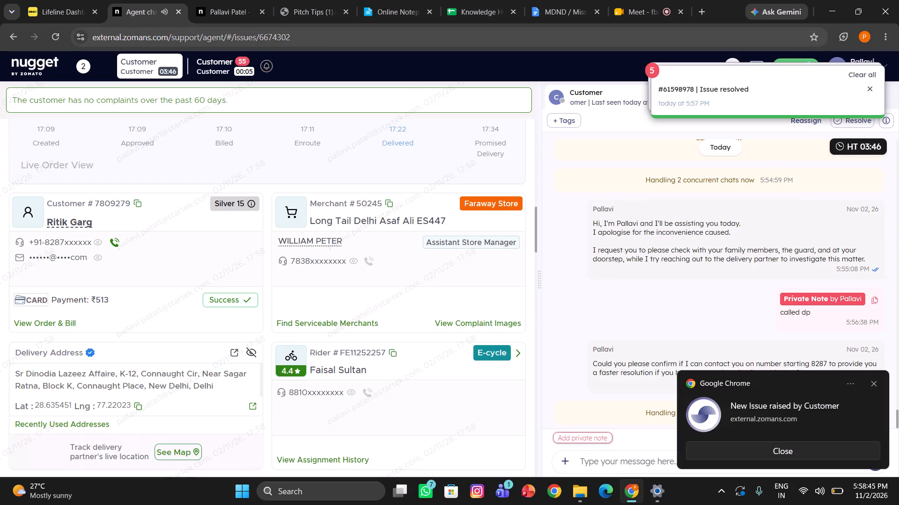
Open the newly assigned customer chat and send the suggested introduction asking them to check with family, the guard and their doorstep.
click(253, 69)
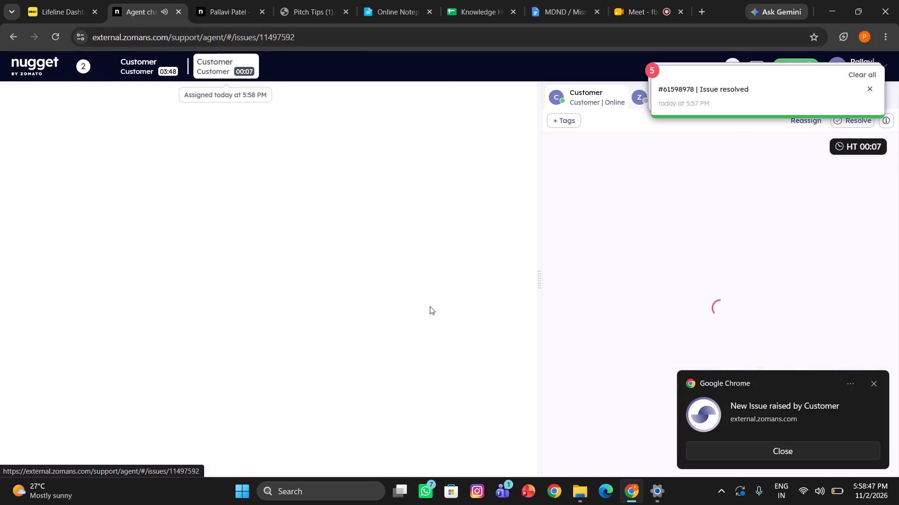
click(567, 398)
click(567, 398)
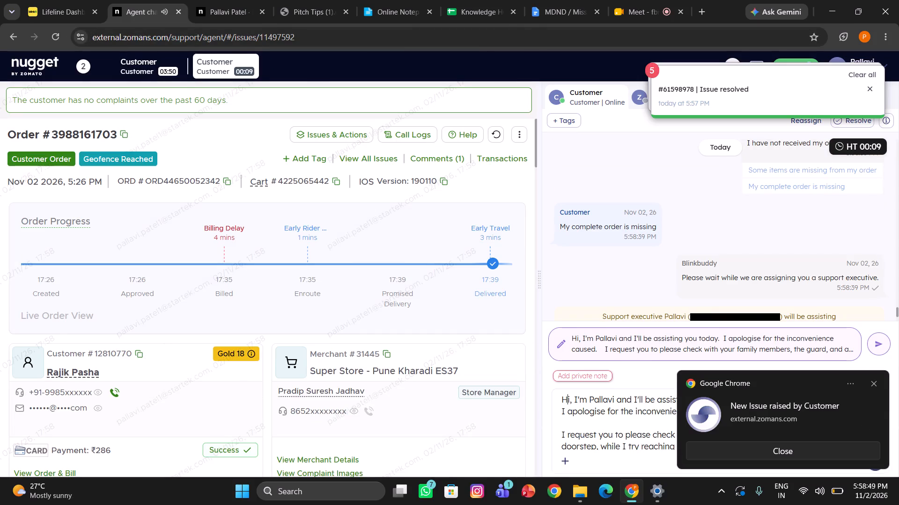
key(Return)
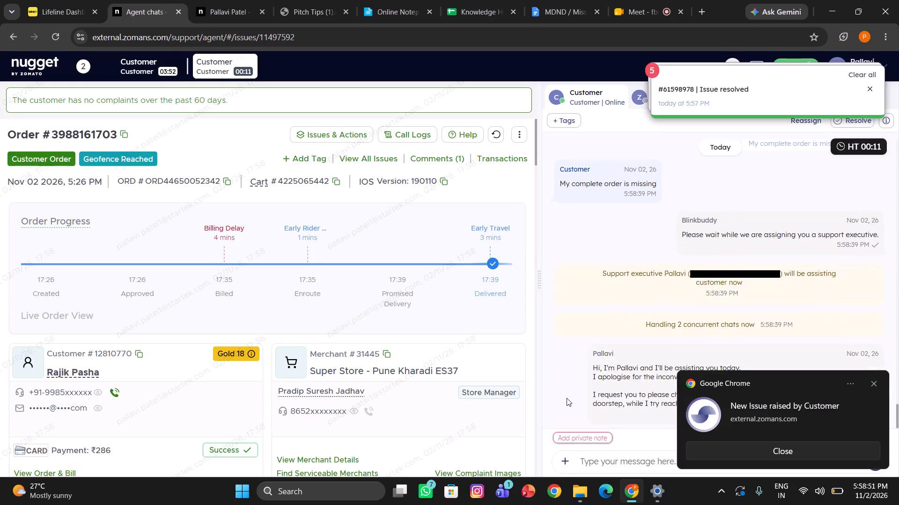
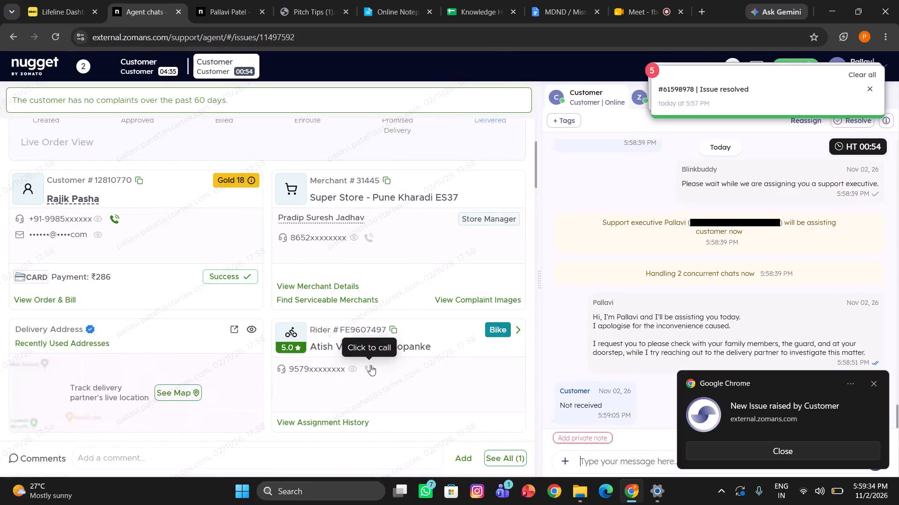
Call the bike delivery partner assigned to this customer's order.
click(370, 366)
click(452, 352)
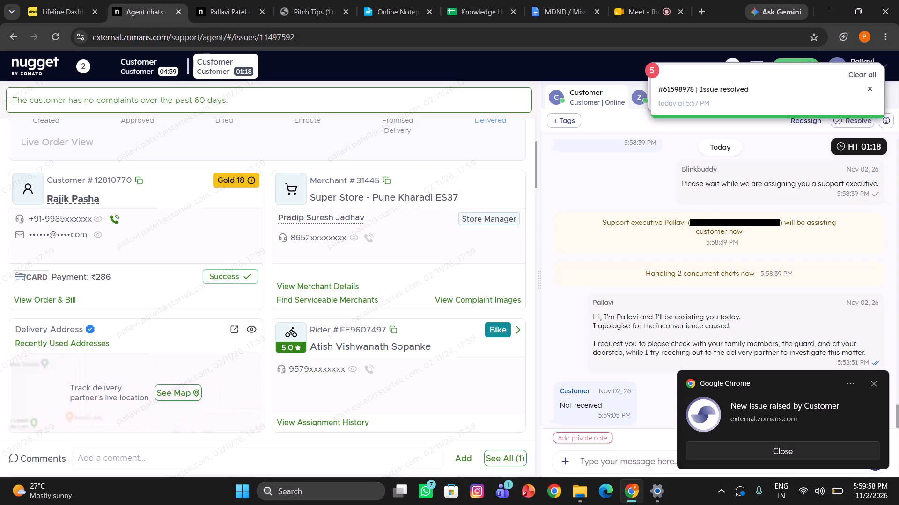
Add a private note to the chat reading "called dp".
click(575, 439)
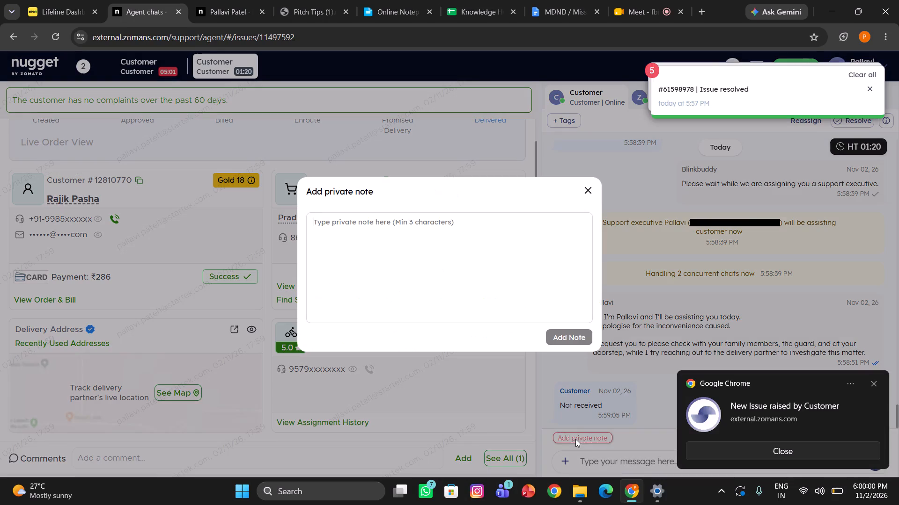
text(ca)
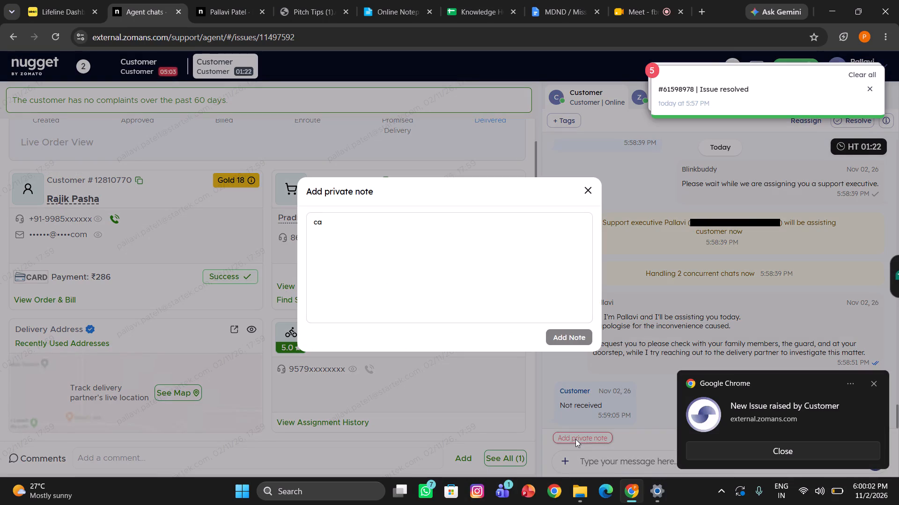
text(lled)
key(space)
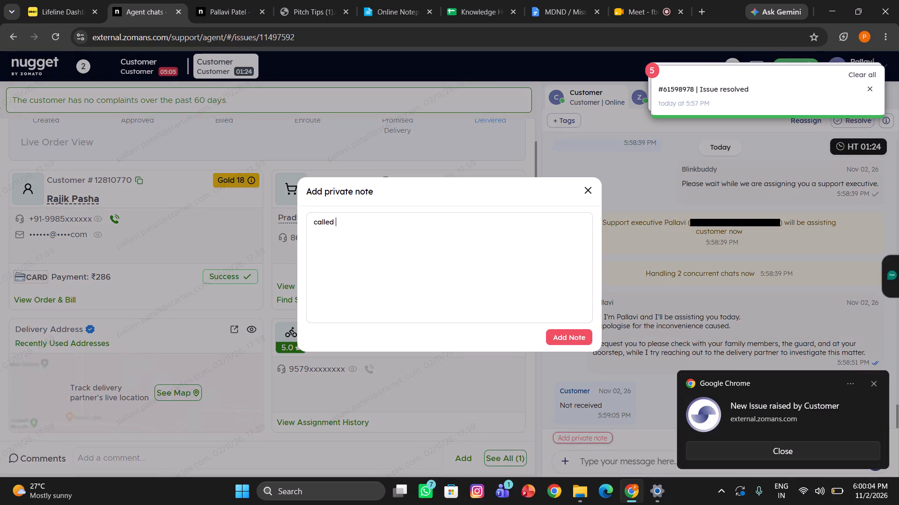
key(d)
key(p)
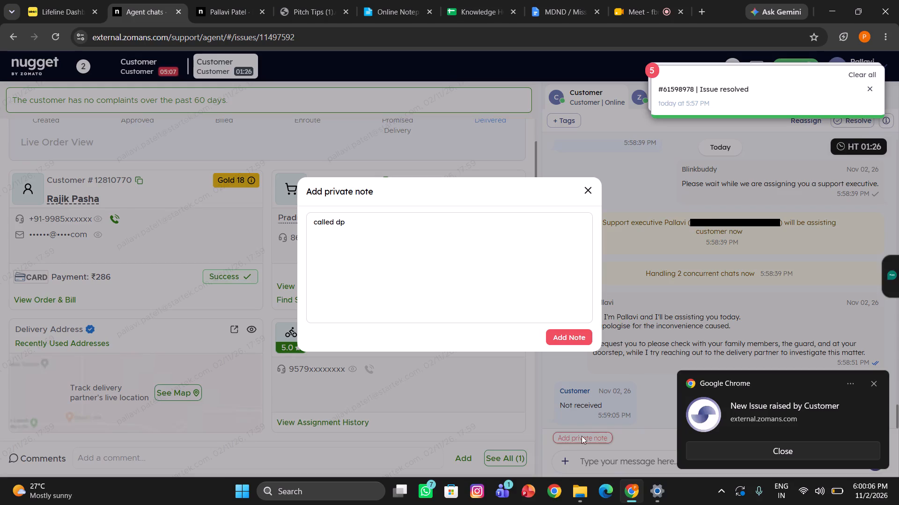
click(582, 338)
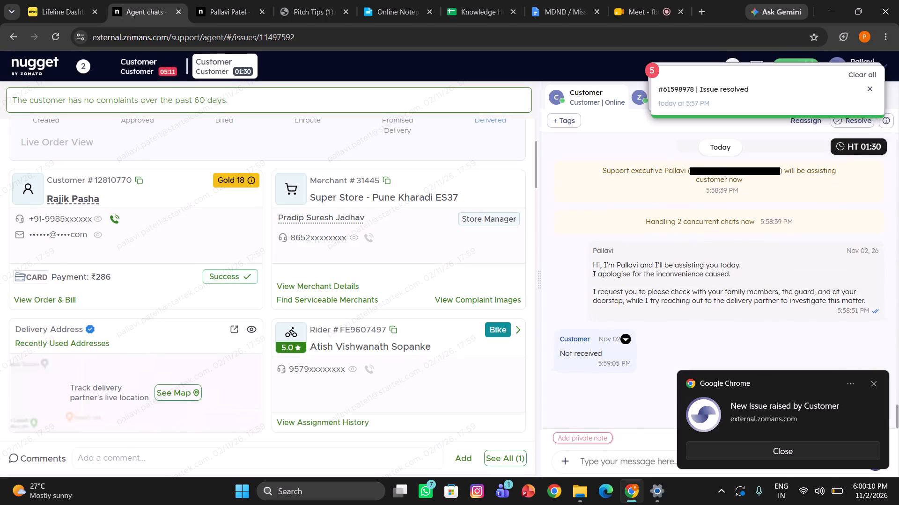
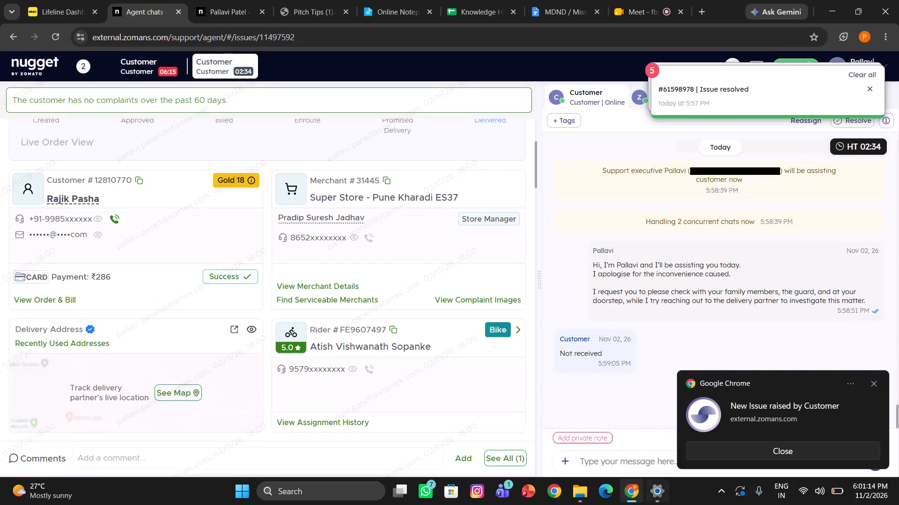
Bring up the canned responses for a reply to this customer and search them for "t".
click(605, 459)
text(/t)
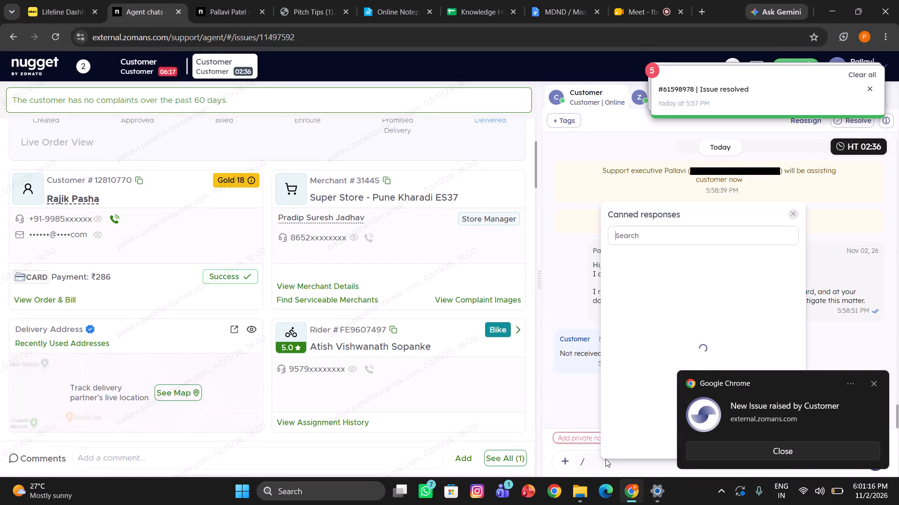
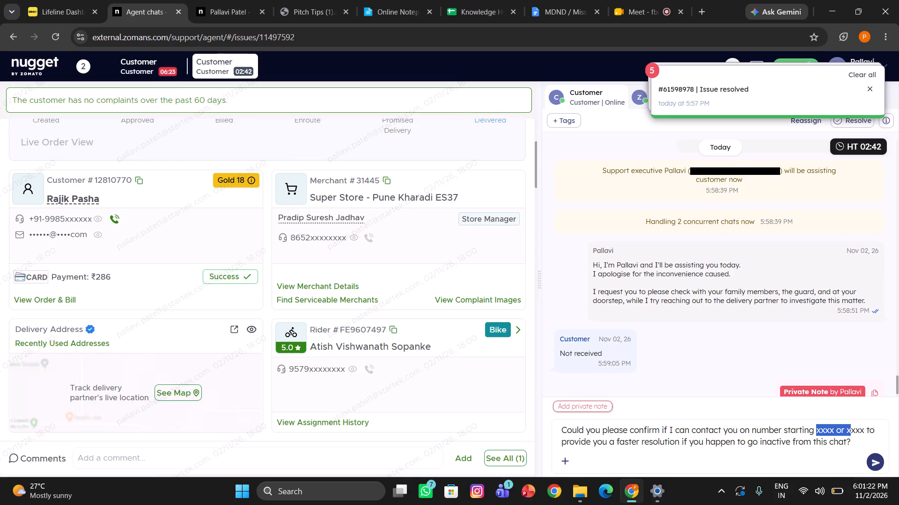
Replace the number placeholder in the drafted contact confirmation with the first four digits of the customer's registered phone number and send it.
drag(856, 423, 863, 422)
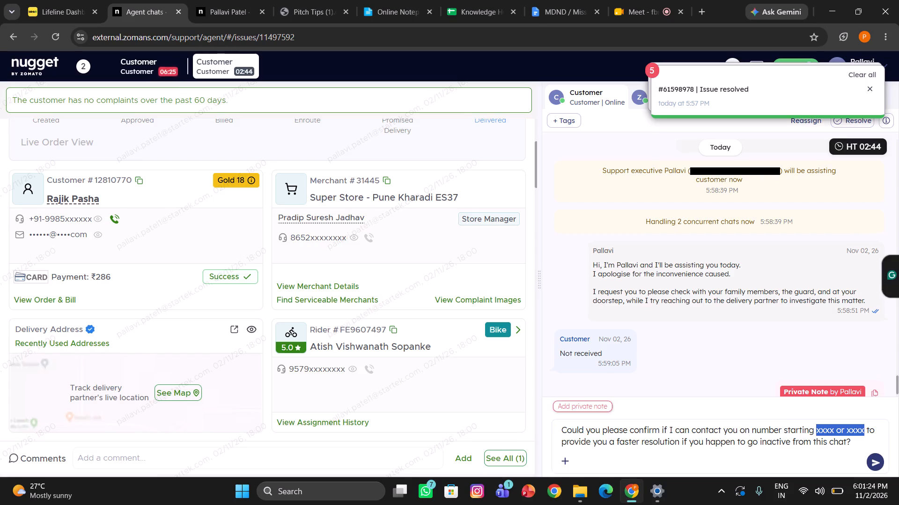
key(BackSpace)
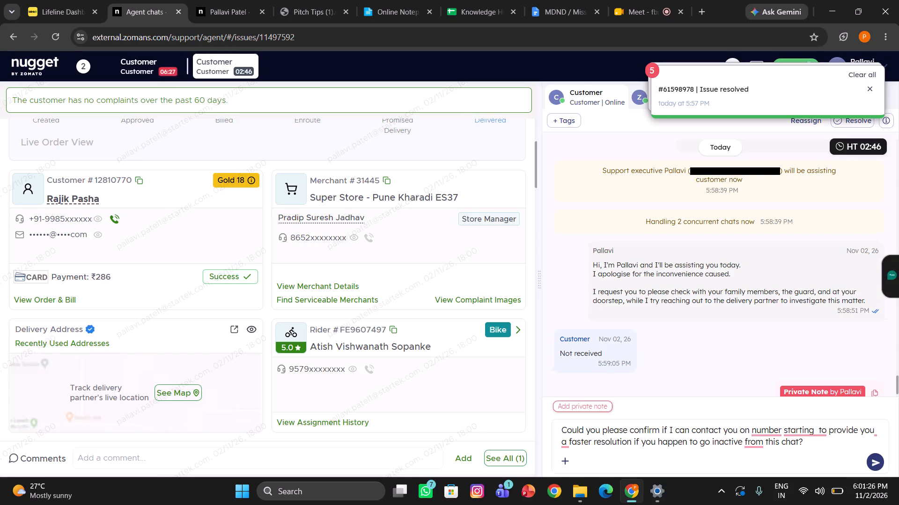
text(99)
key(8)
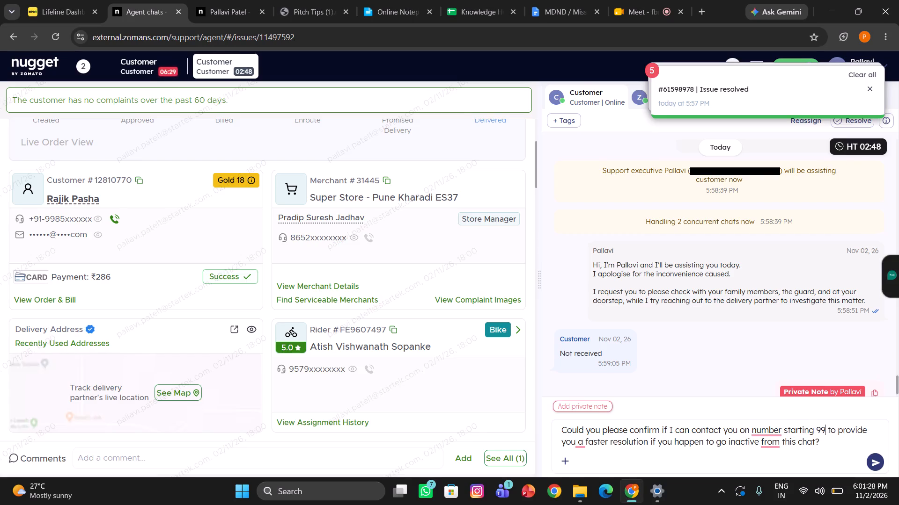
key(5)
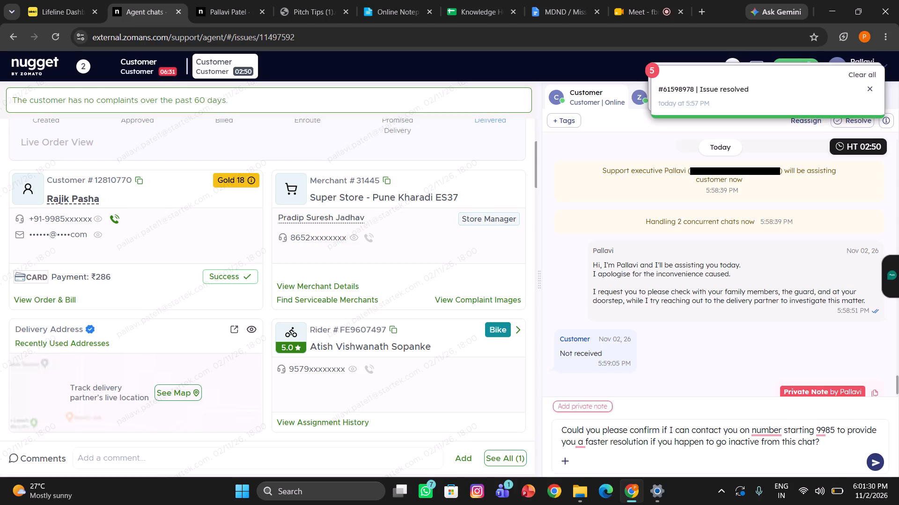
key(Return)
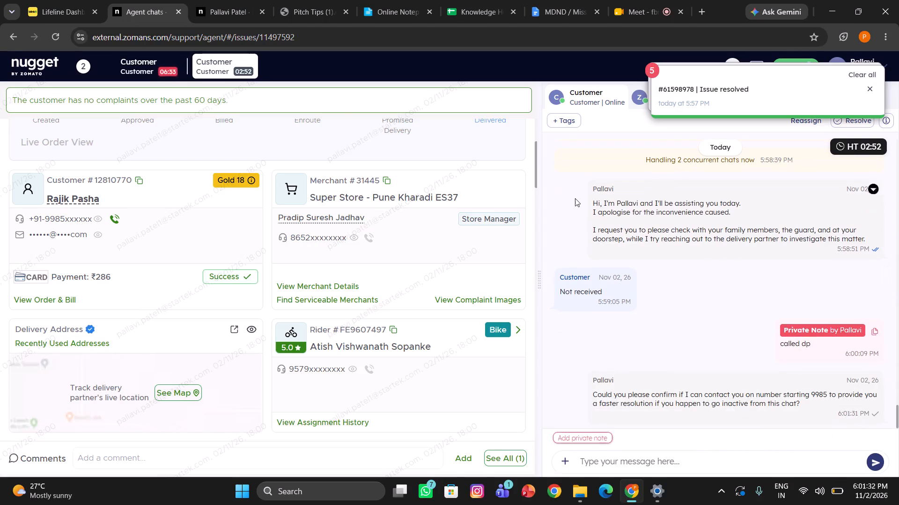
Switch to the other open customer chat, assigned at 5:54 PM, and check its latest messages.
click(155, 77)
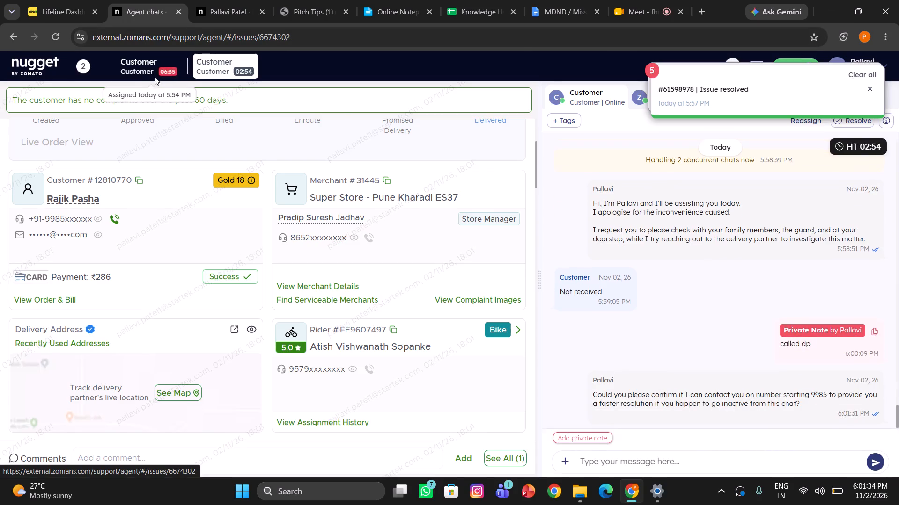
scroll(590, 353, down, 1)
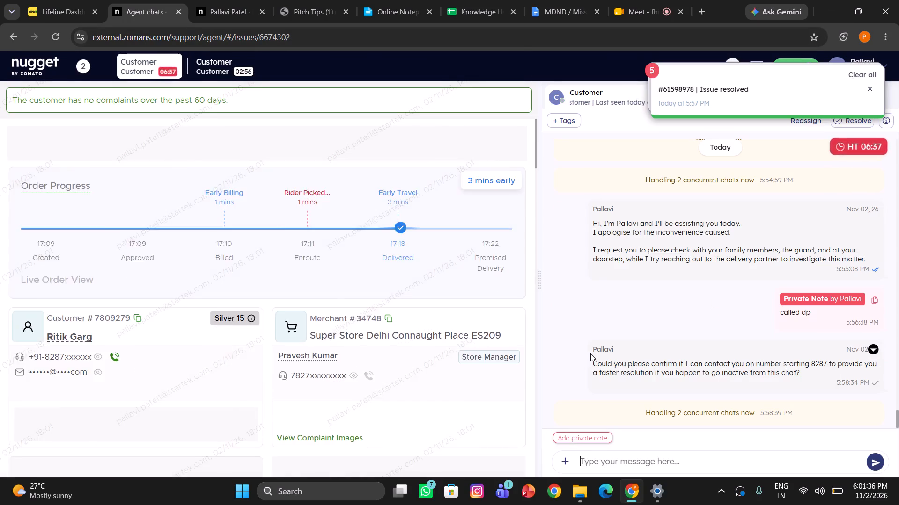
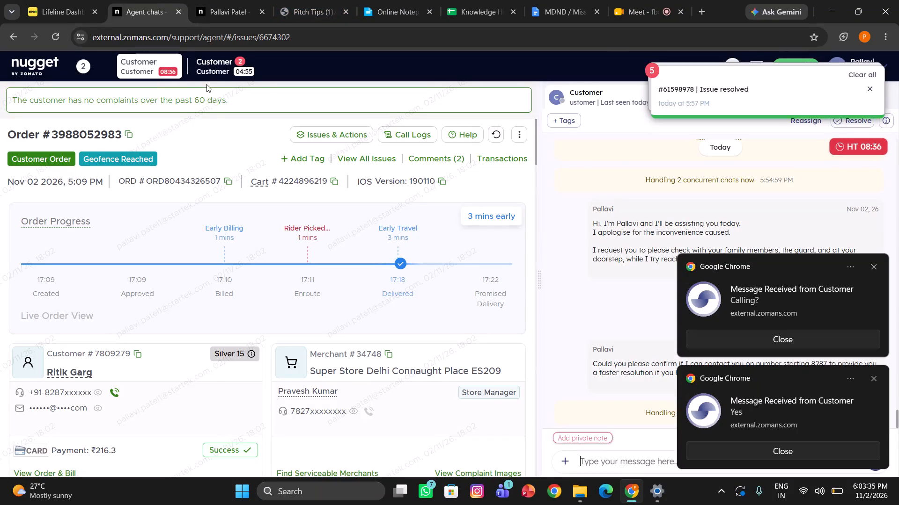
Switch to the customer chat assigned at 5:58 PM, check its latest messages, and initiate a call to the customer's registered number.
click(214, 69)
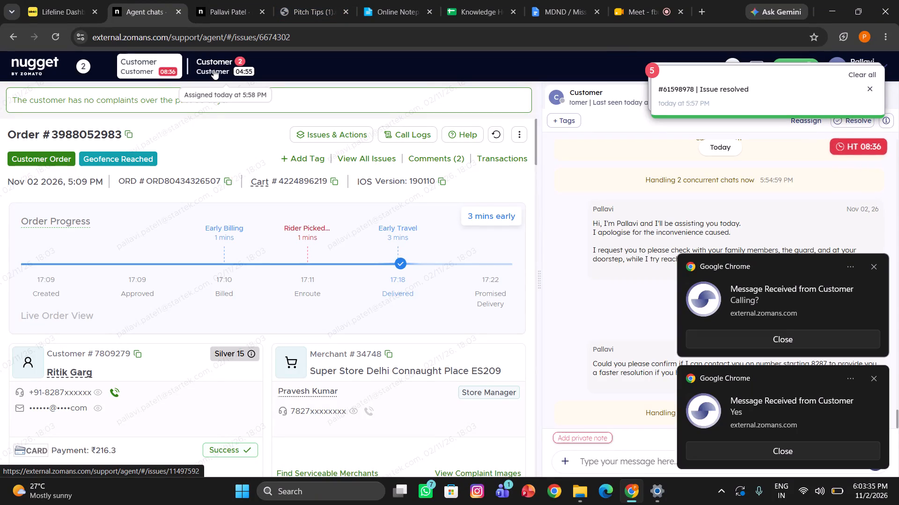
scroll(634, 398, down, 1)
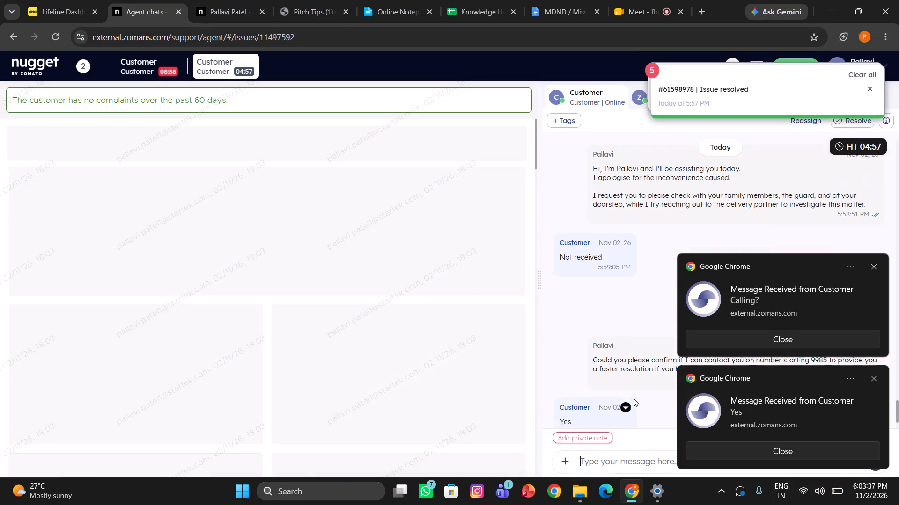
scroll(634, 398, down, 2)
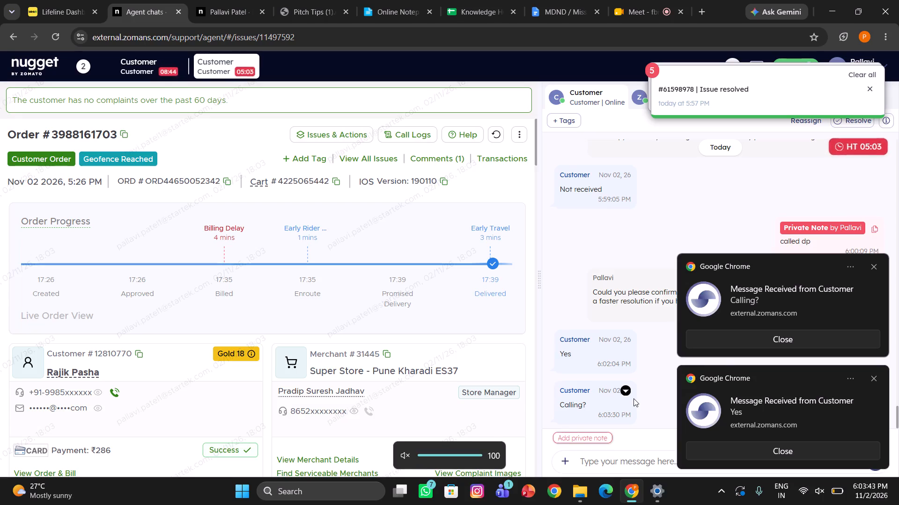
click(115, 389)
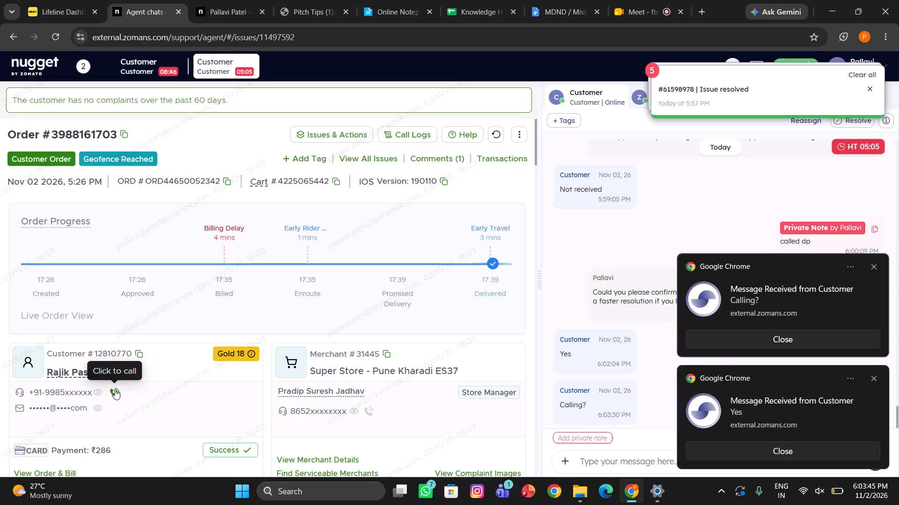
click(458, 353)
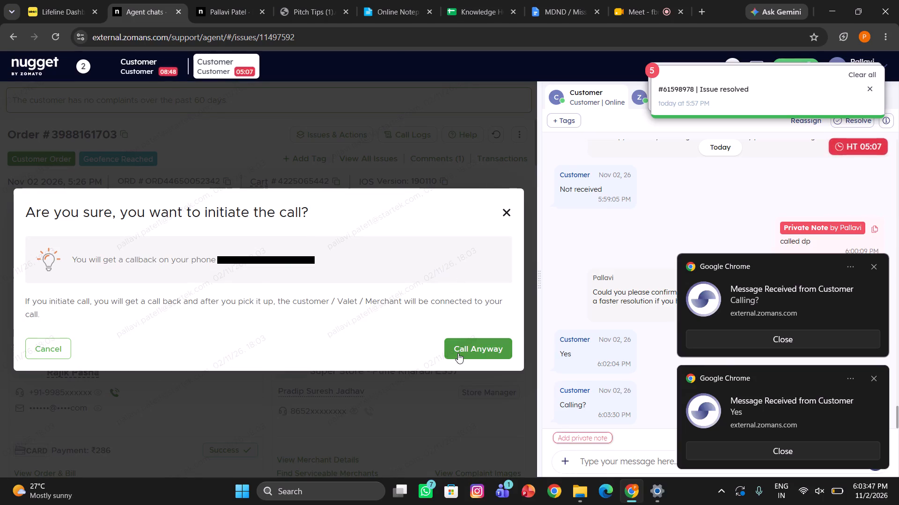
Add a private note reading "called cx" to this customer's chat.
click(585, 436)
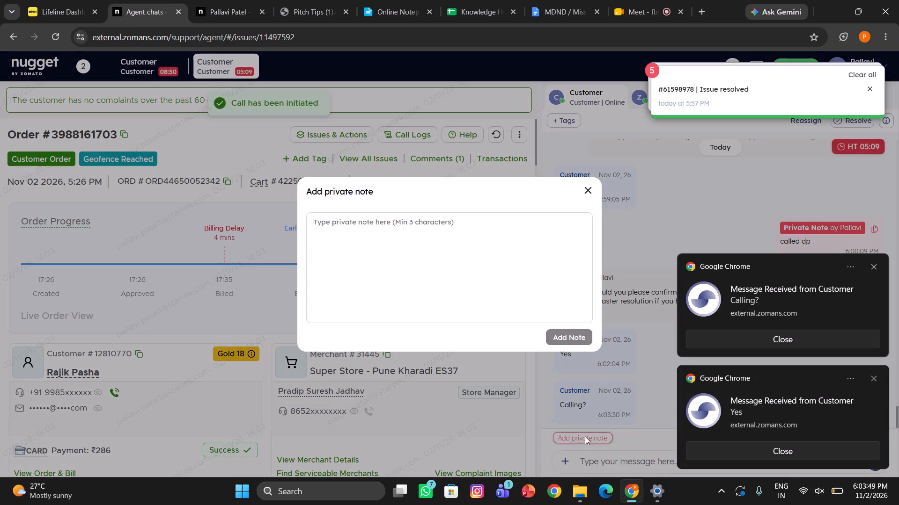
text(called)
key(space)
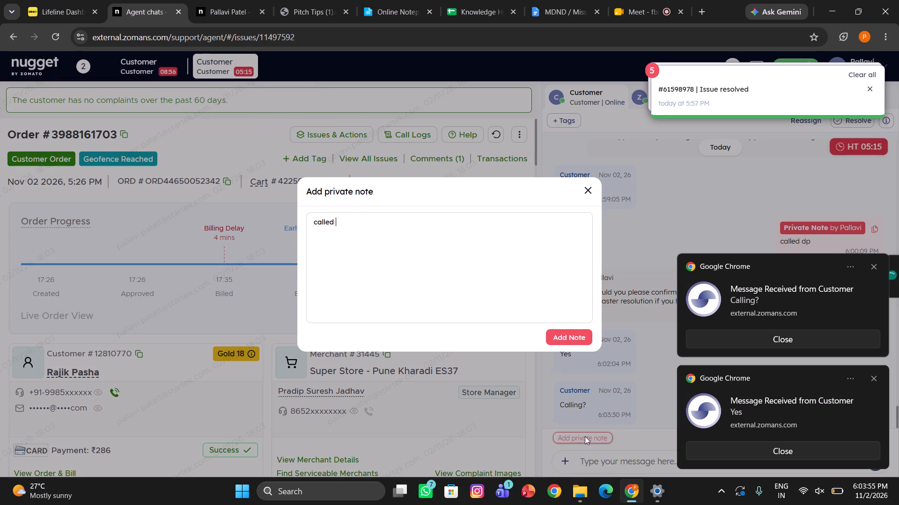
text(cx)
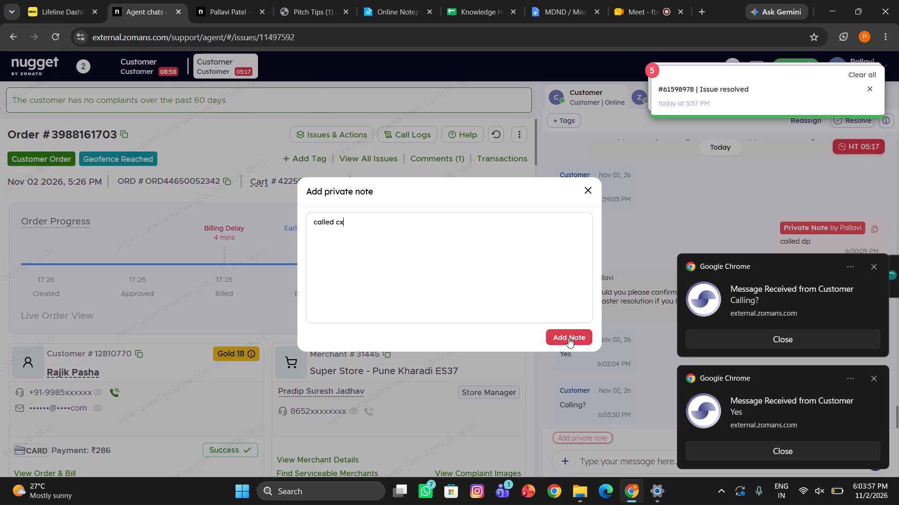
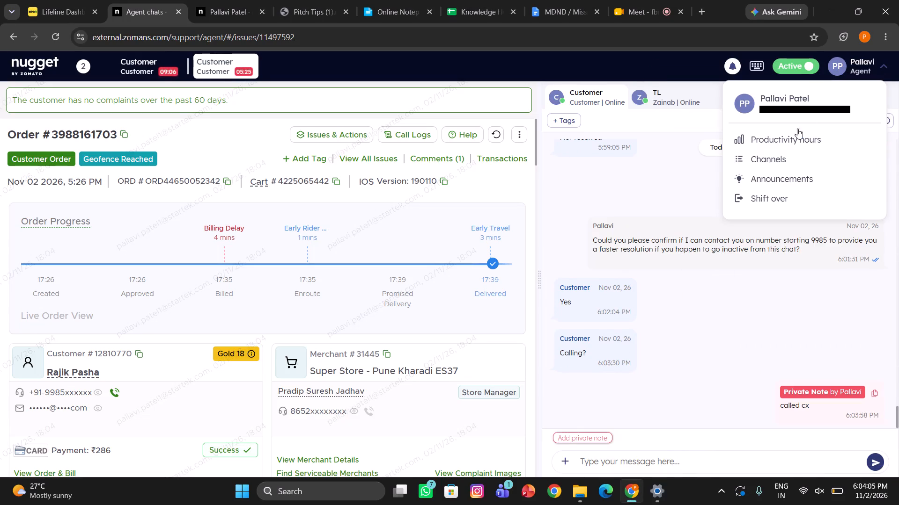
Open the agent's Productivity hours page.
click(789, 138)
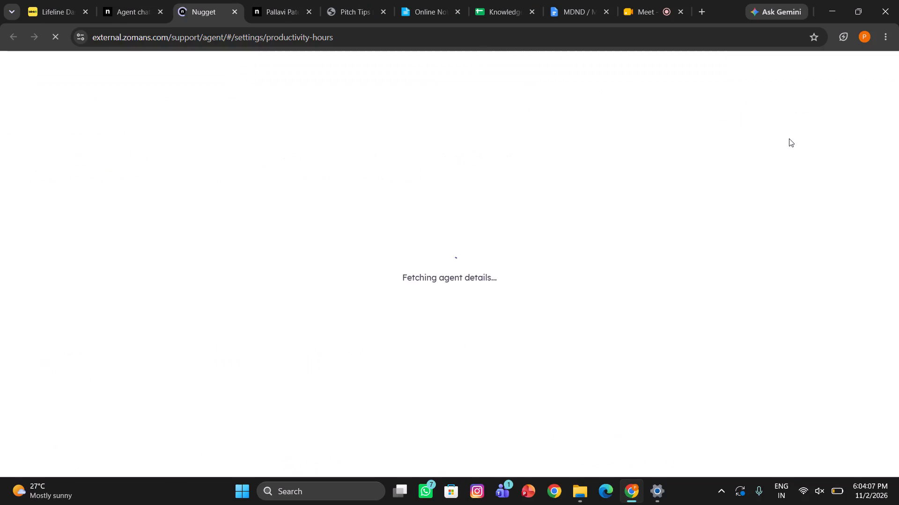
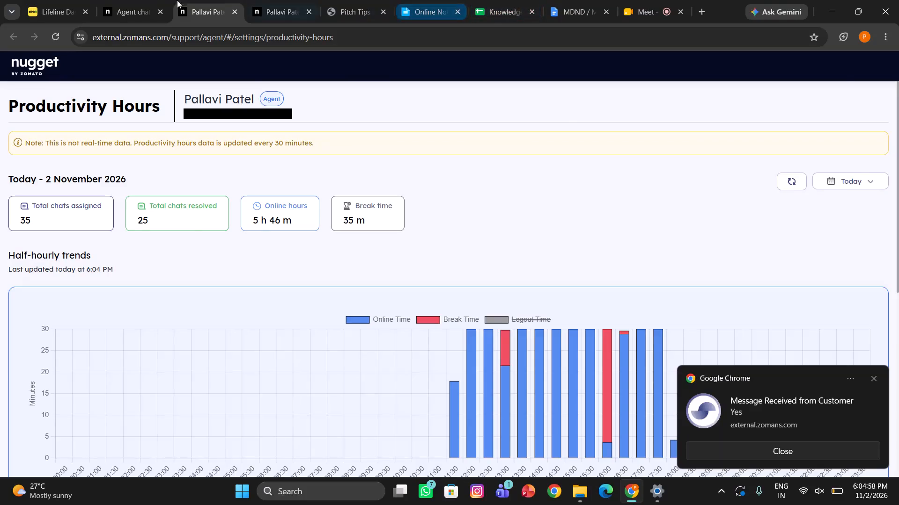
Return to the open customer chat and close the two Productivity Hours pages.
click(148, 0)
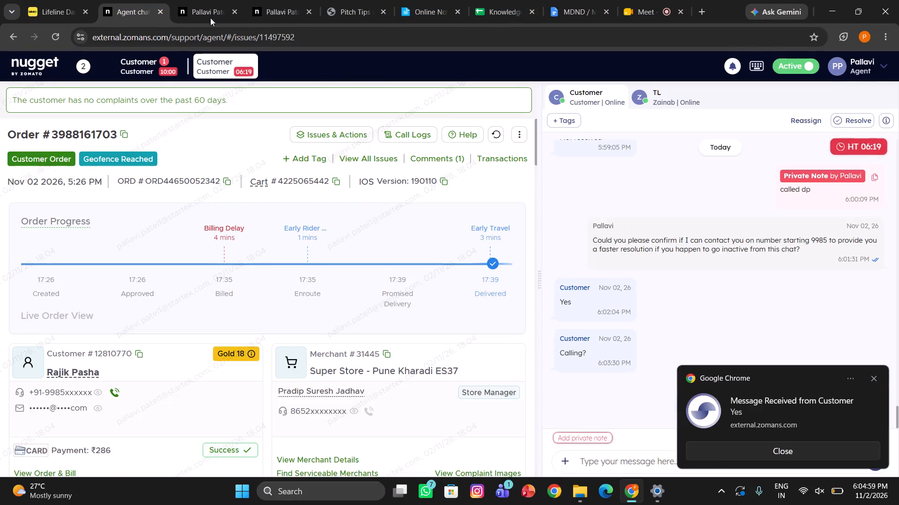
click(236, 10)
click(236, 10)
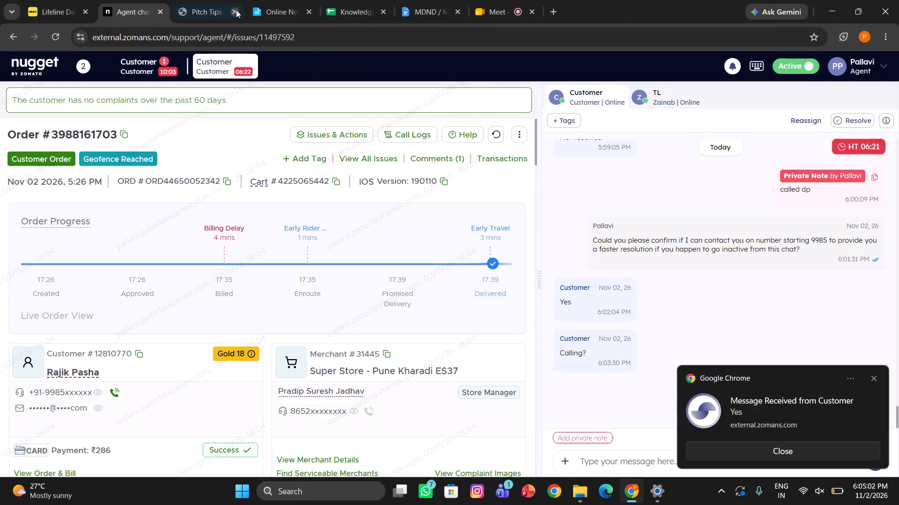
Open the Missing Item issue report for the current order and review the ordered items listed in it.
scroll(667, 340, down, 3)
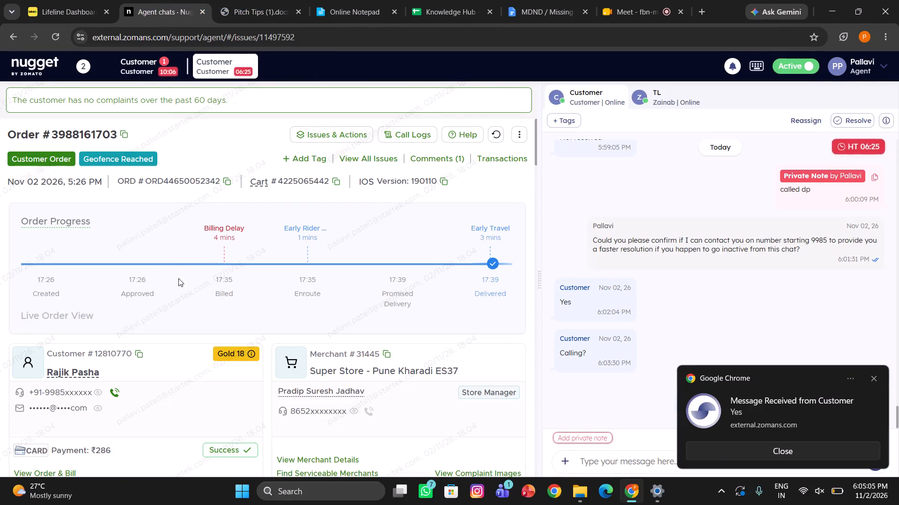
click(336, 128)
click(472, 173)
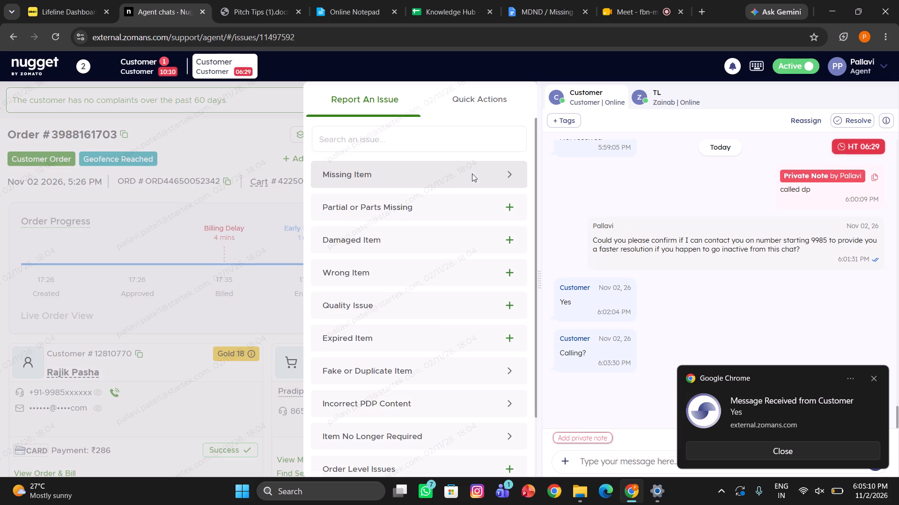
scroll(468, 308, down, 4)
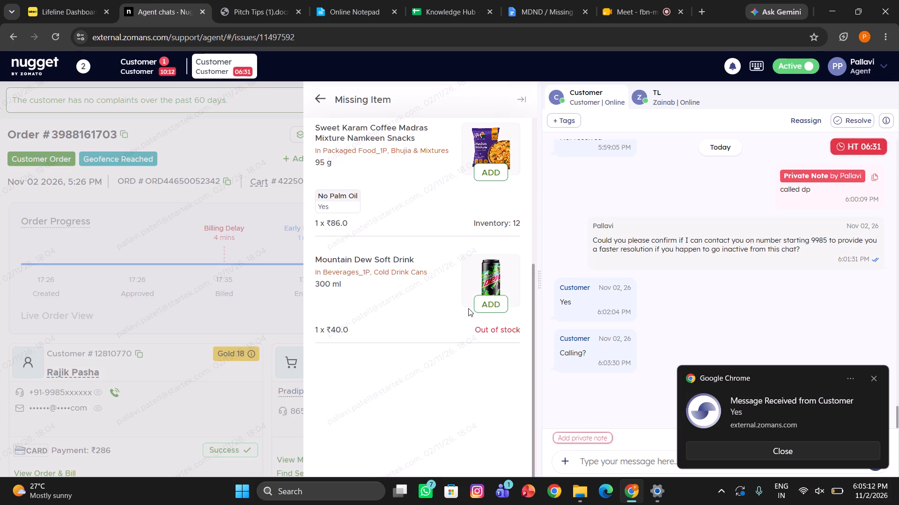
scroll(468, 308, down, 2)
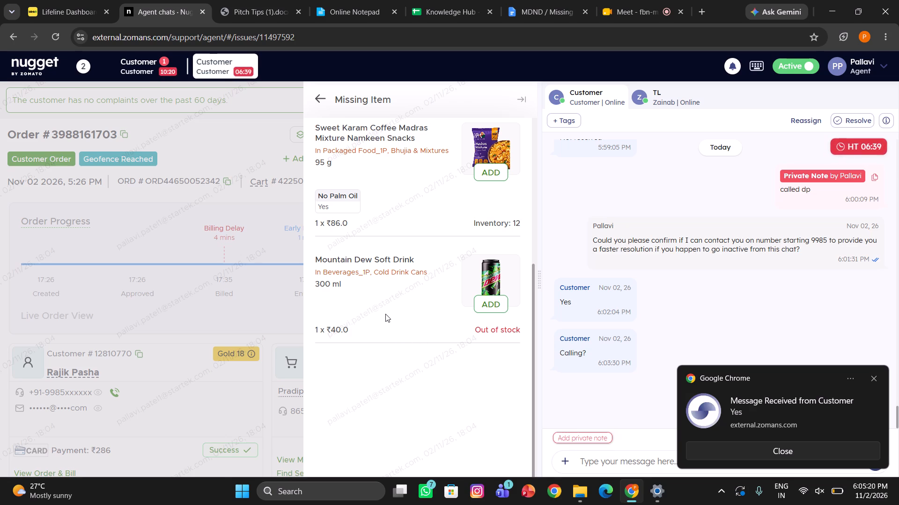
scroll(380, 275, up, 1)
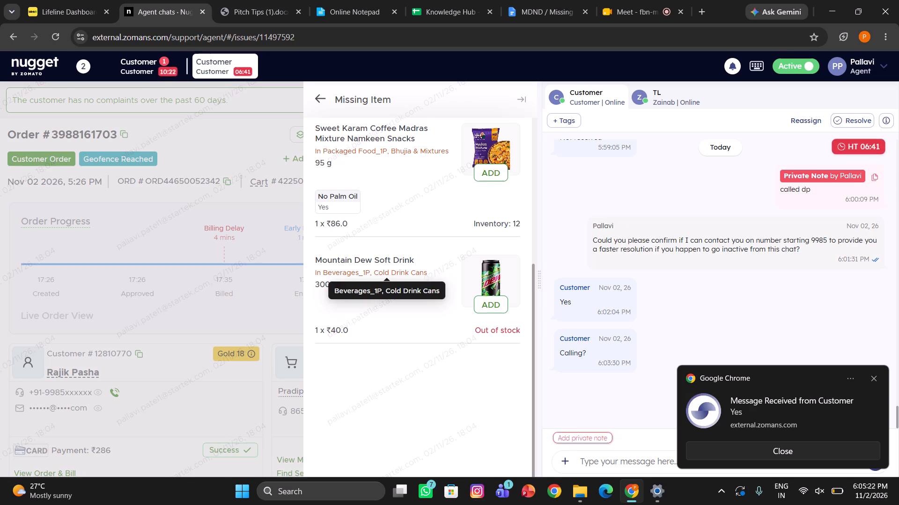
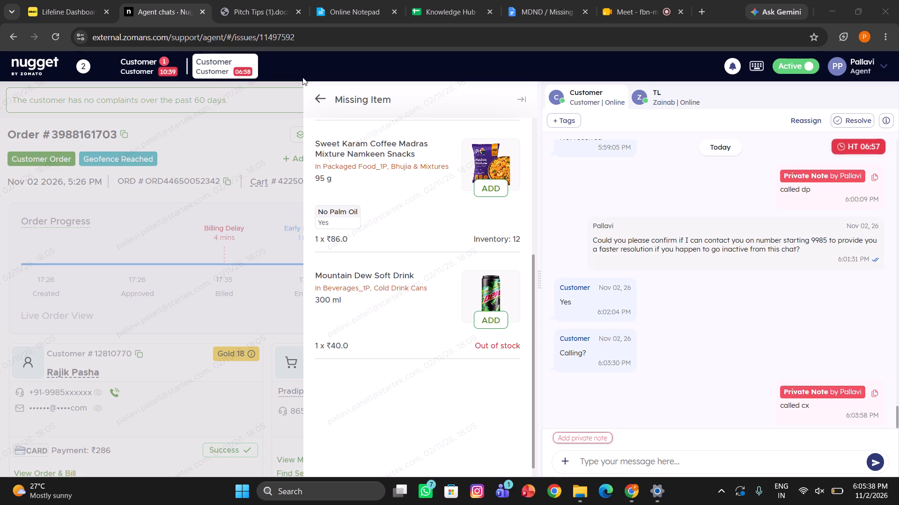
Copy the selected MDND note template, from DP Answered to Additional Comments, in Online Notepad and return to the agent chats.
click(435, 0)
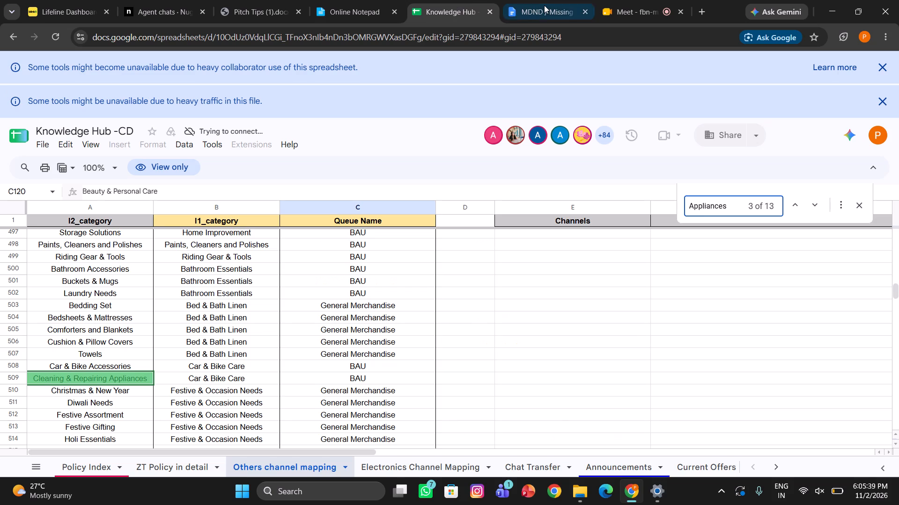
click(544, 5)
click(322, 0)
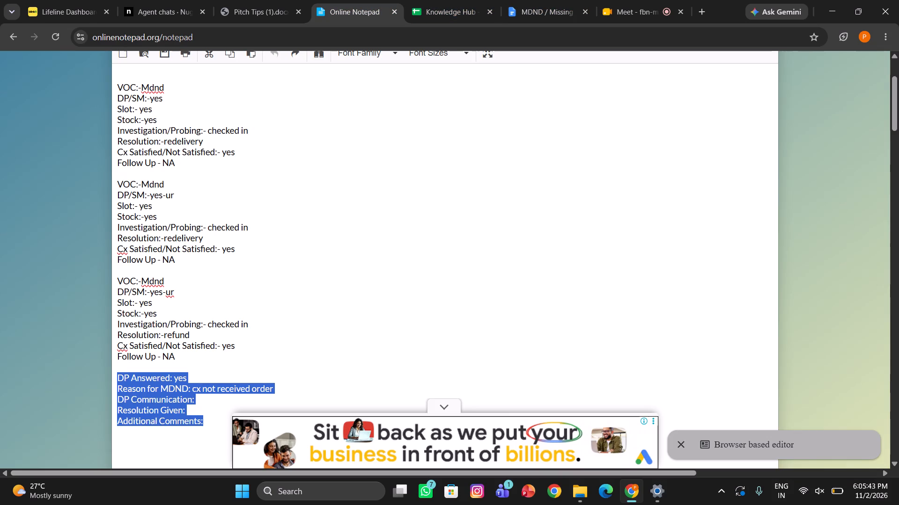
key(ctrl+c)
key(ctrl+c)
click(152, 0)
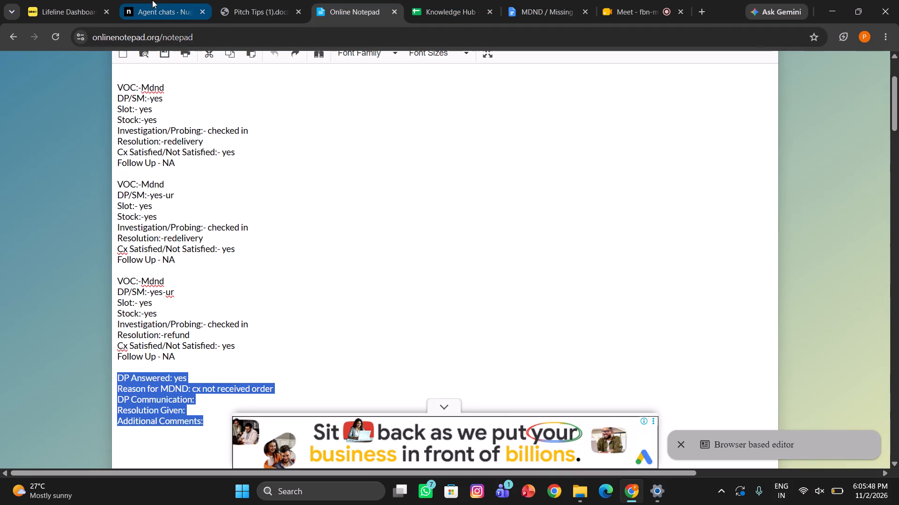
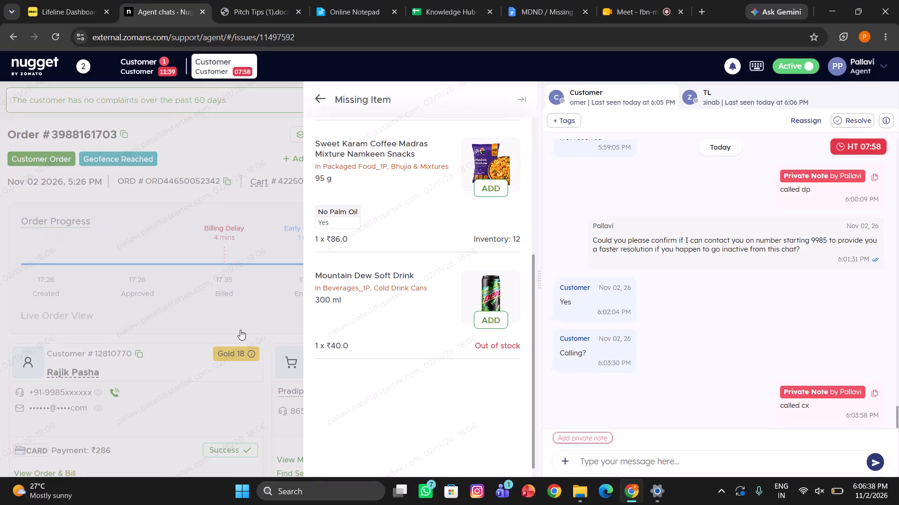
scroll(746, 354, down, 1)
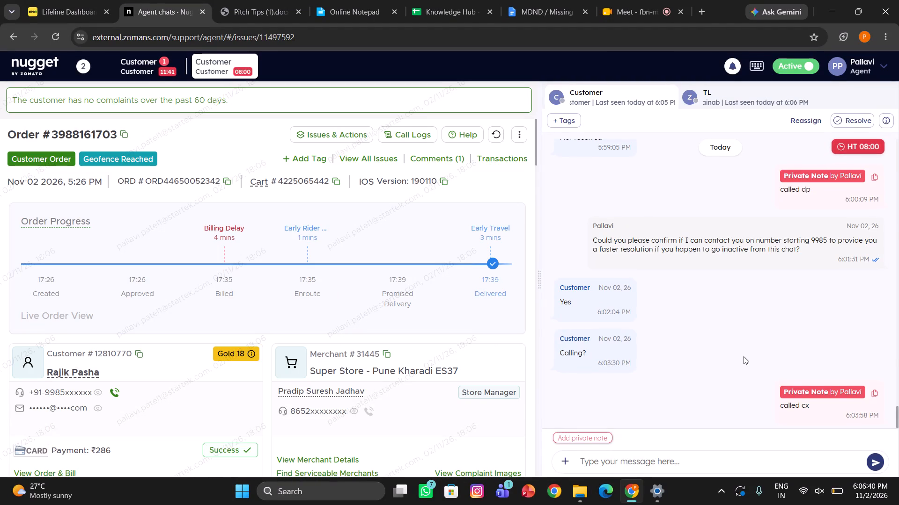
click(585, 437)
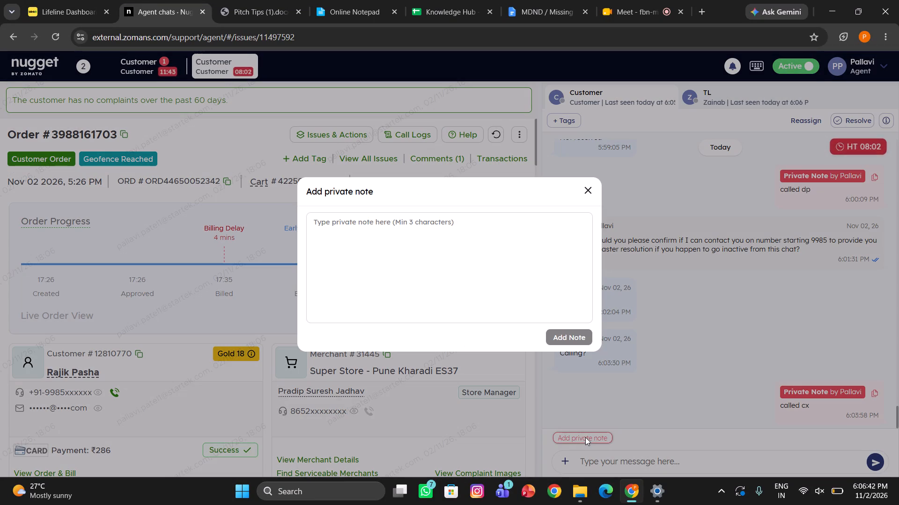
click(585, 192)
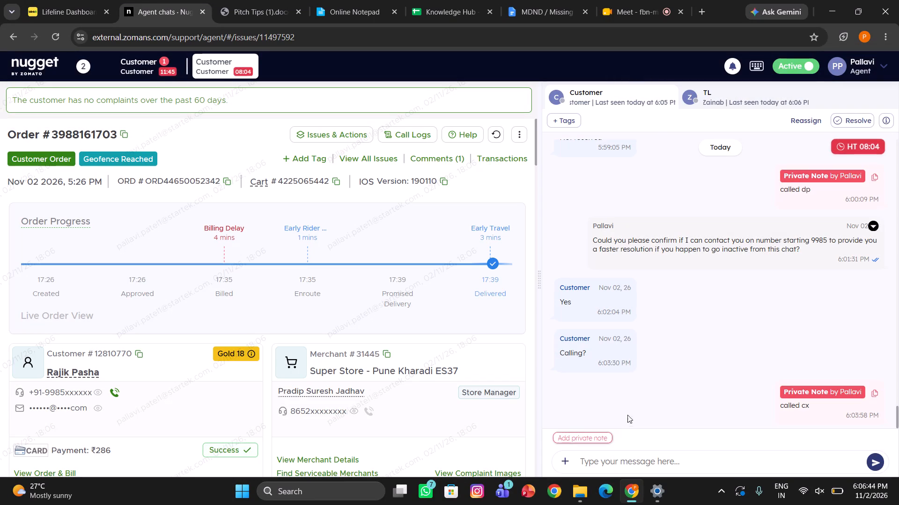
click(595, 465)
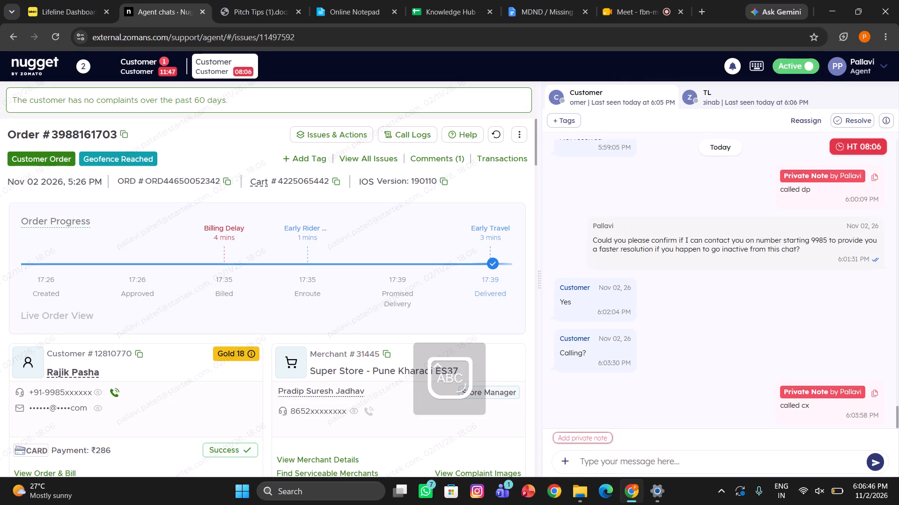
key(o)
text(n call with you.)
key(Return)
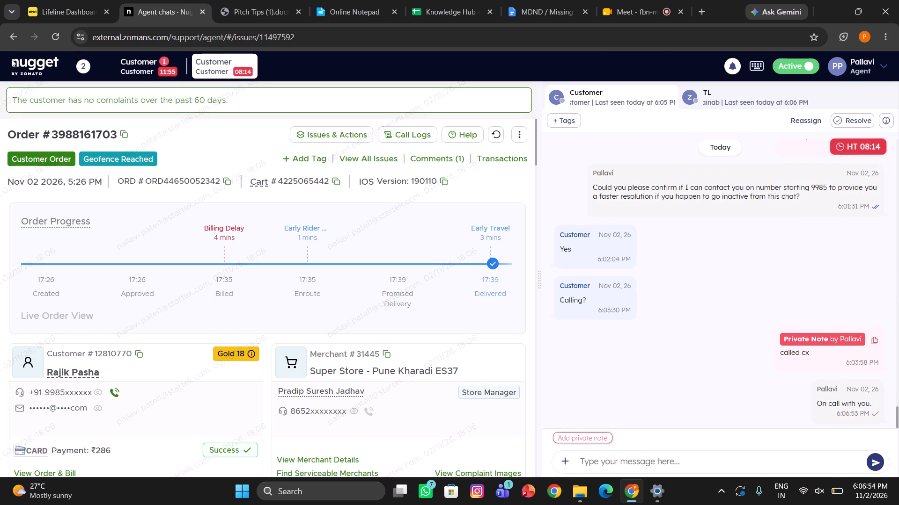
click(148, 60)
scroll(649, 299, down, 1)
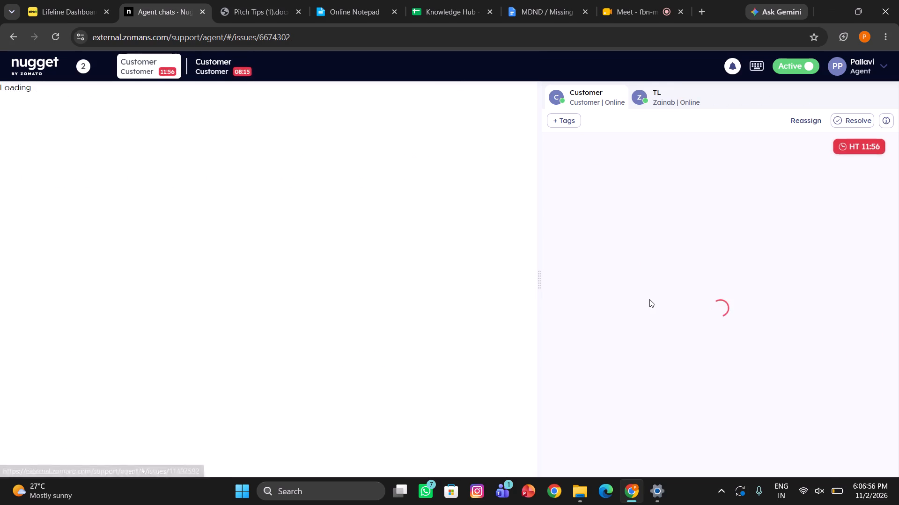
scroll(649, 299, down, 5)
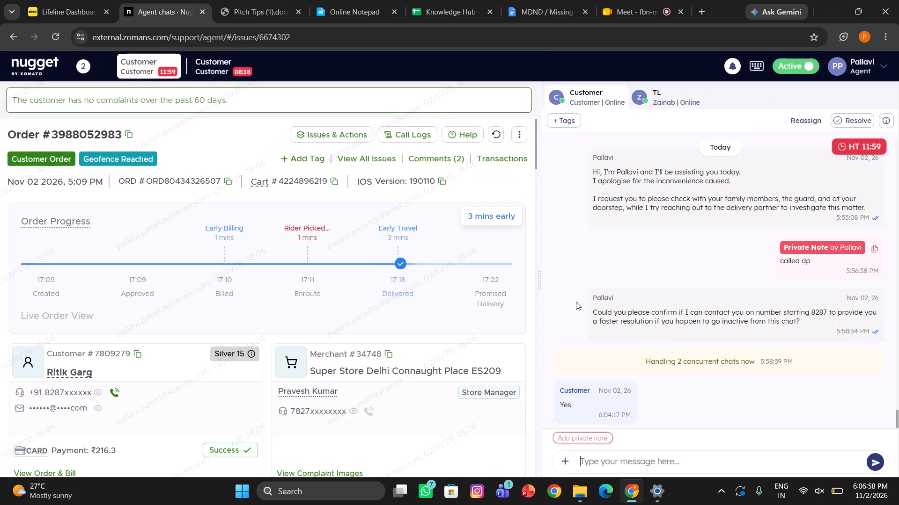
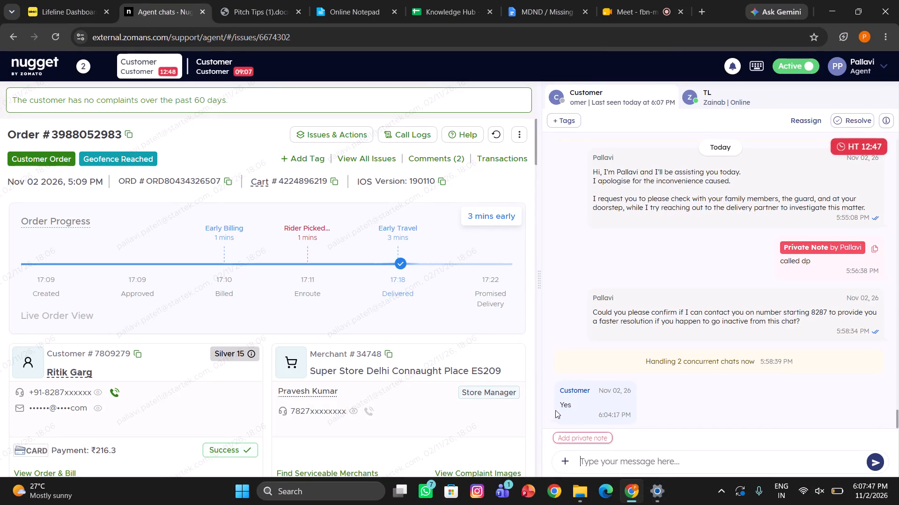
click(214, 62)
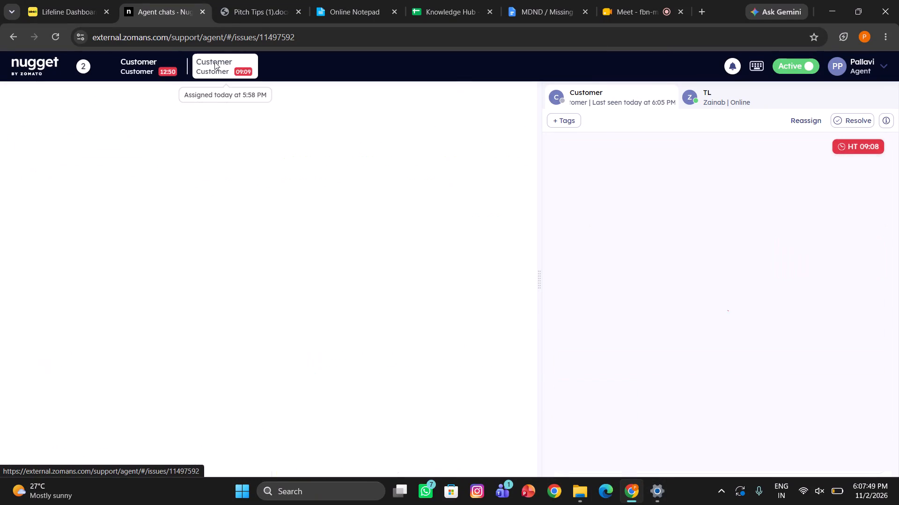
scroll(674, 398, down, 2)
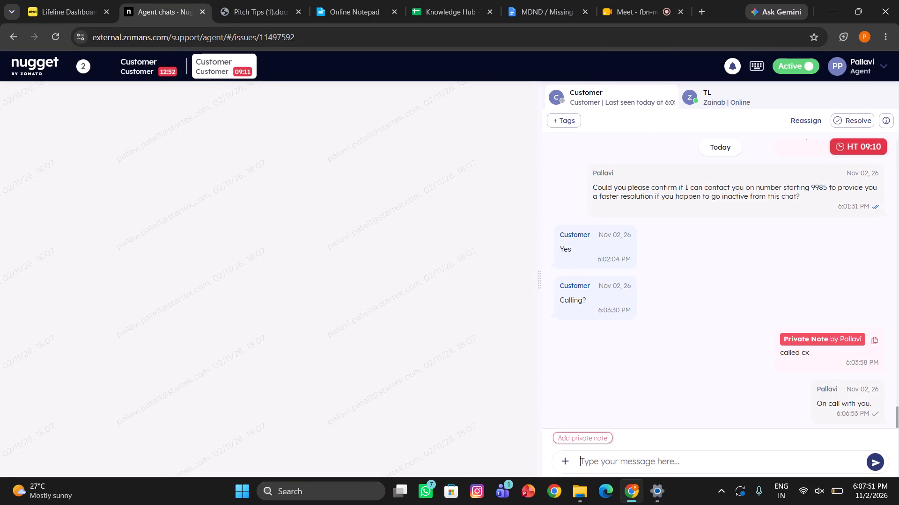
text(ave you received your order?)
key(Return)
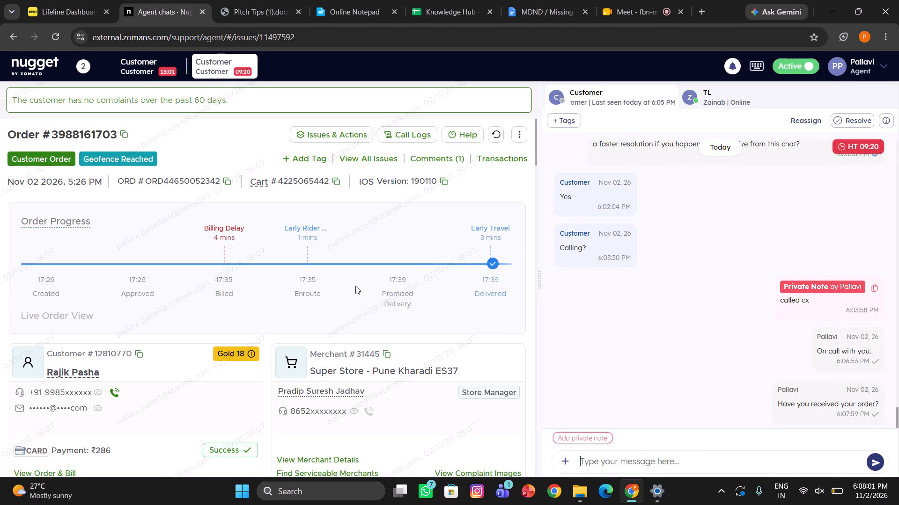
click(169, 63)
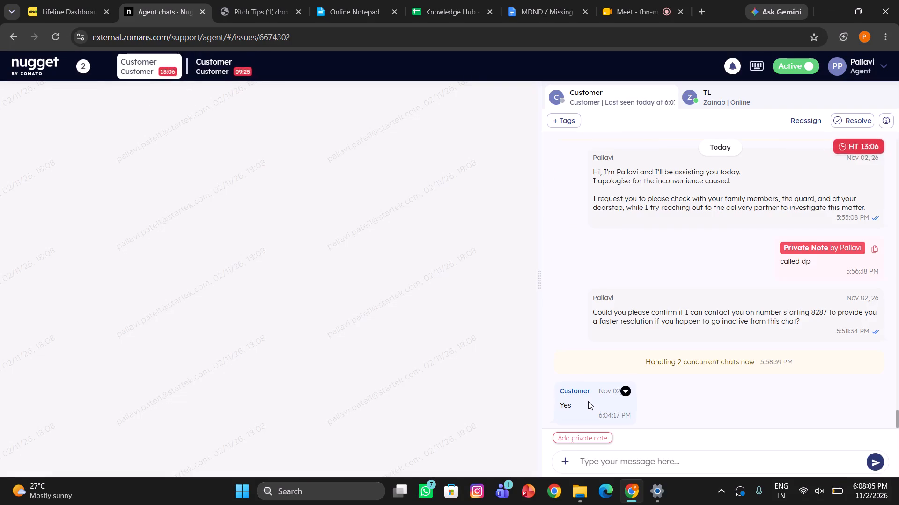
scroll(365, 374, down, 2)
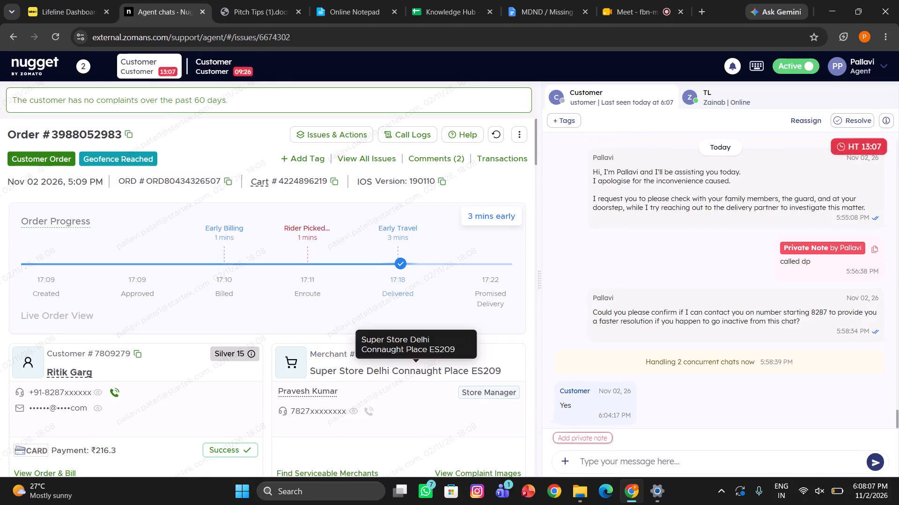
scroll(365, 374, down, 2)
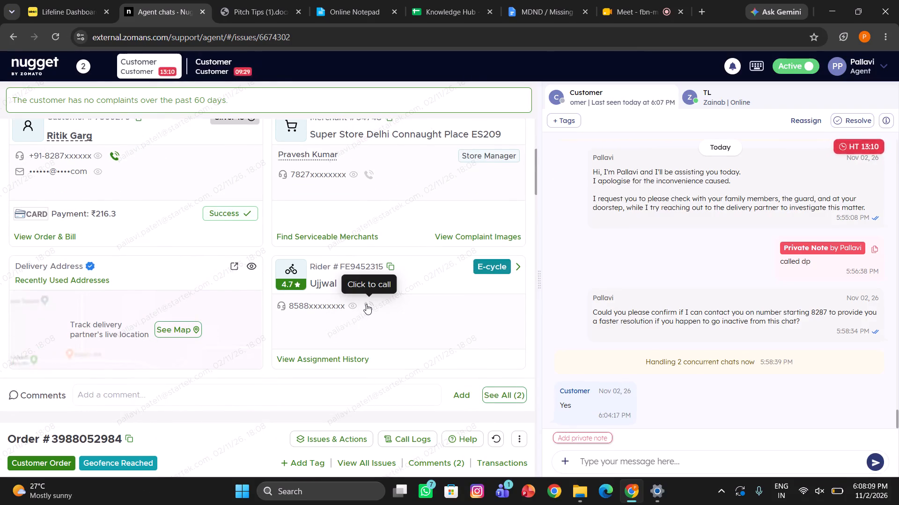
click(366, 304)
click(472, 361)
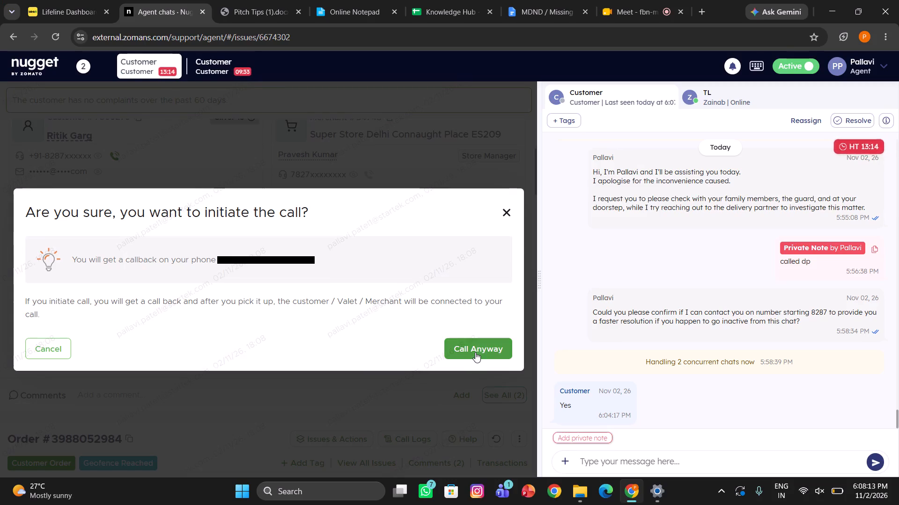
click(476, 349)
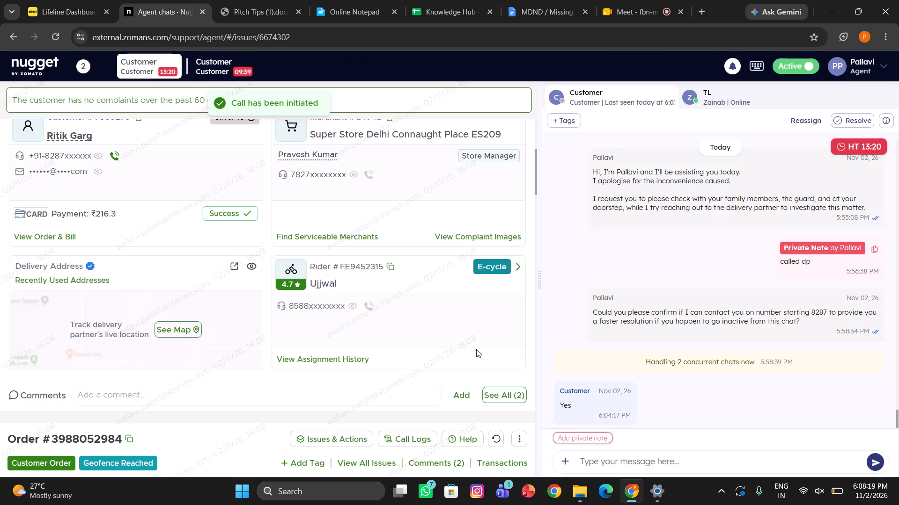
click(563, 440)
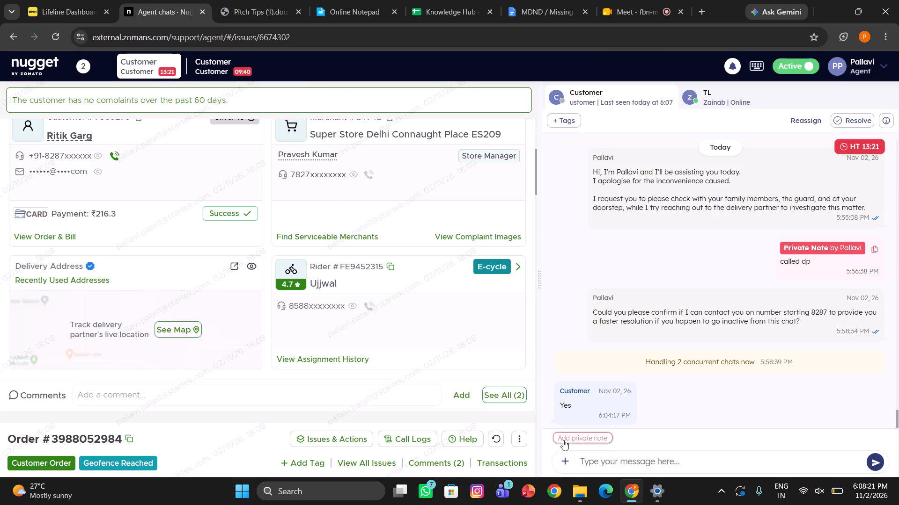
text(called)
key(space)
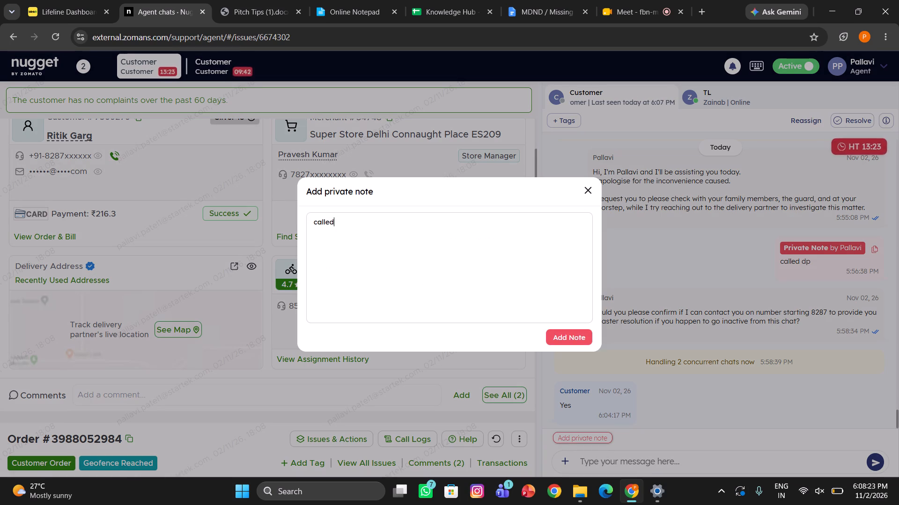
text(cx)
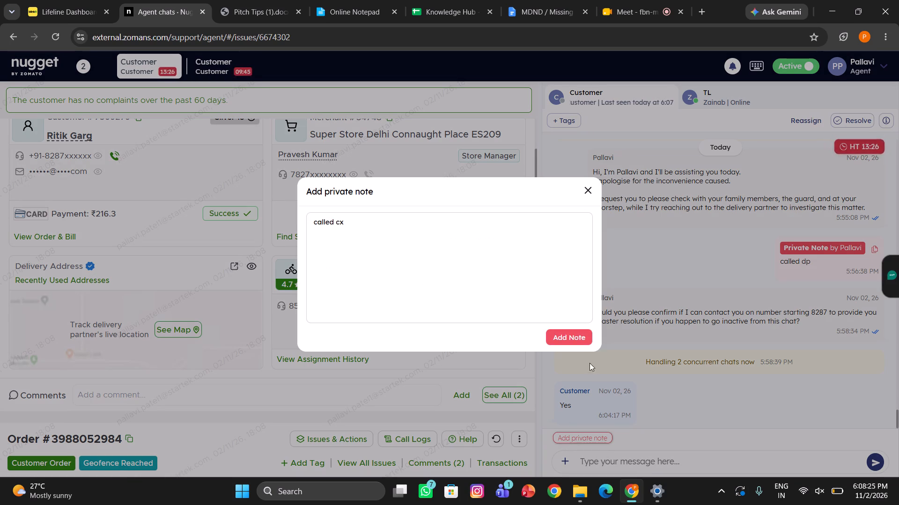
click(572, 335)
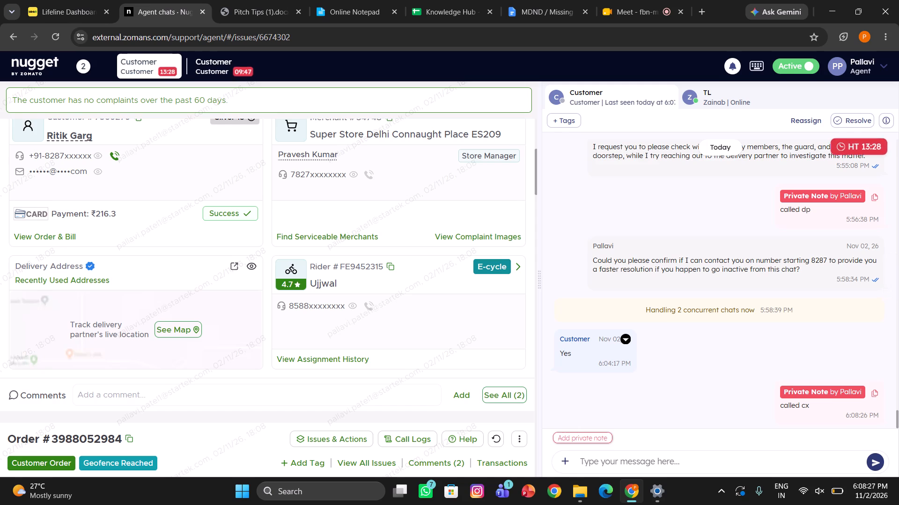
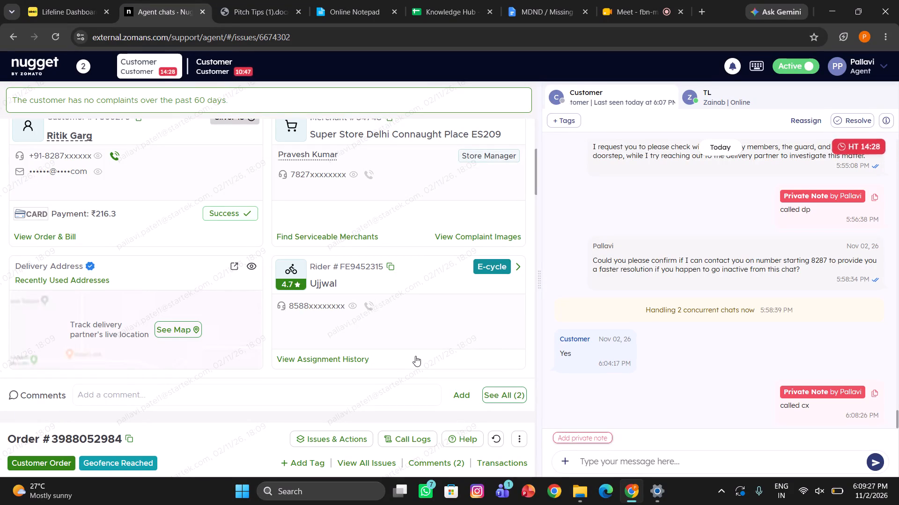
scroll(274, 226, up, 7)
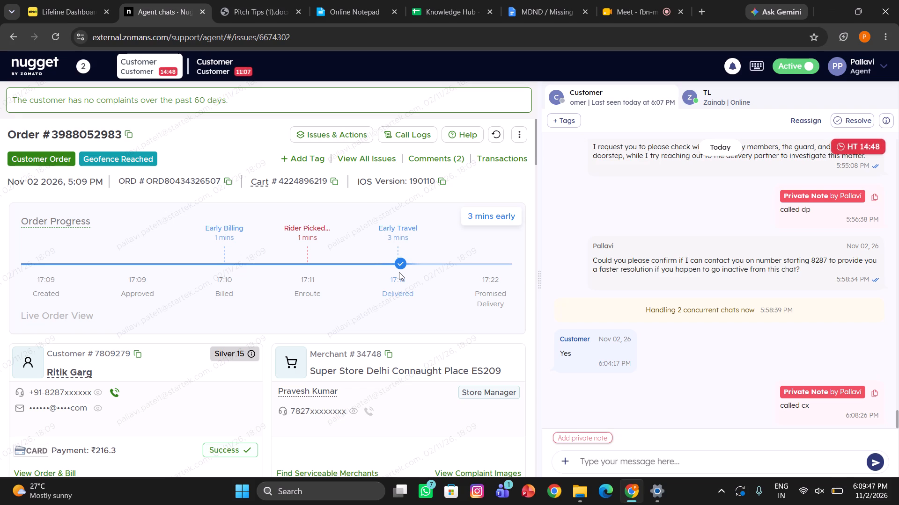
click(334, 135)
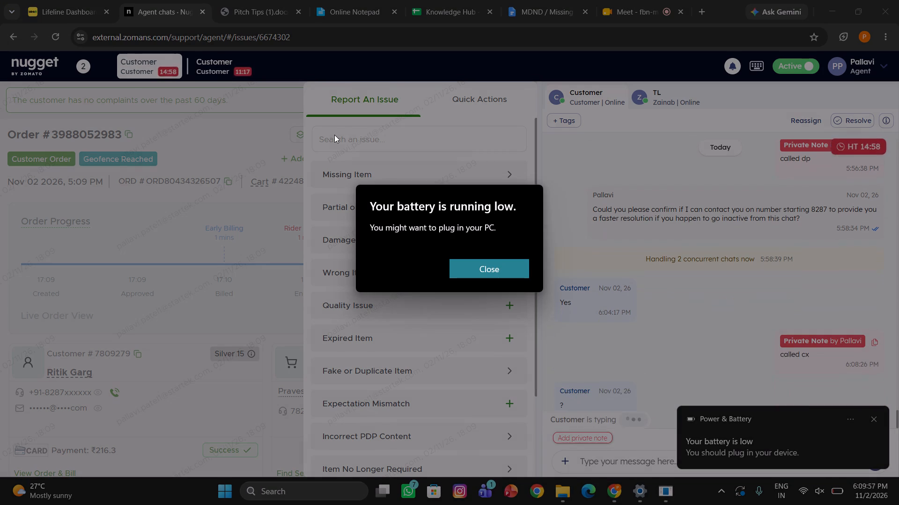
click(488, 280)
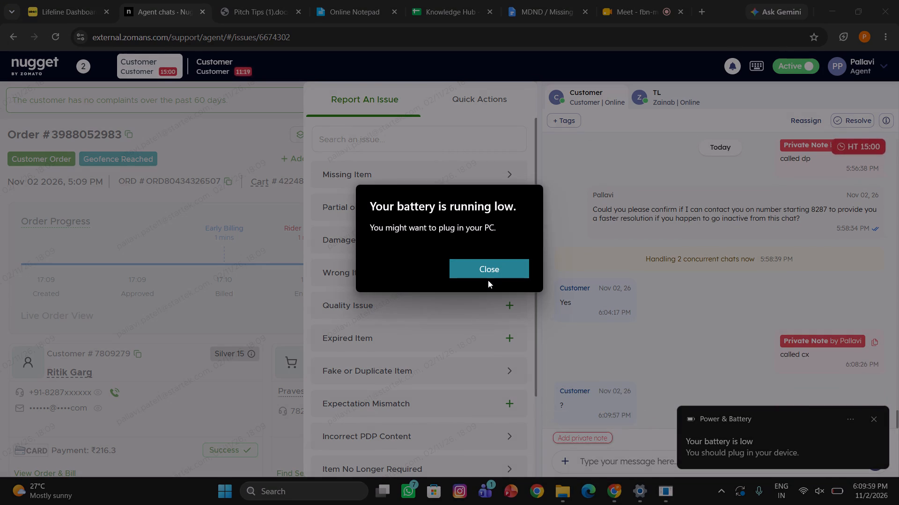
click(481, 275)
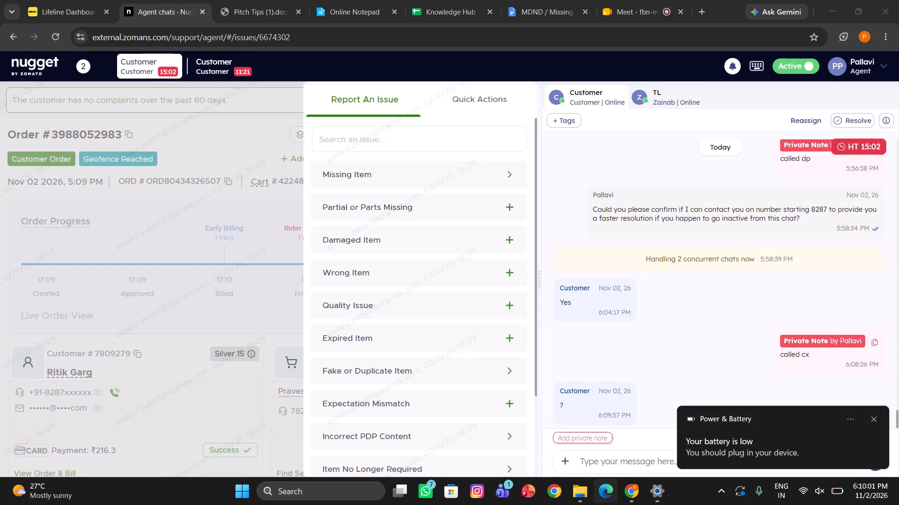
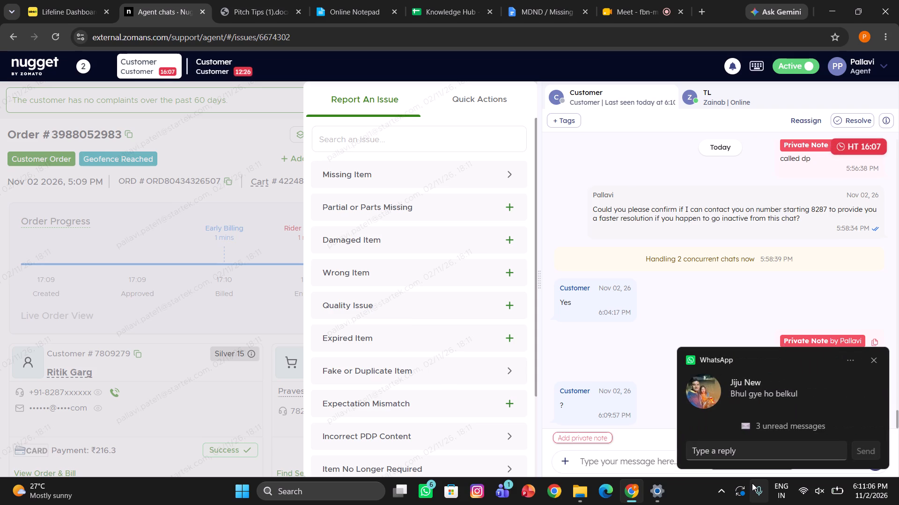
Close the issue report panel and place a call to the customer from the customer details of the current order.
click(872, 373)
click(96, 249)
click(111, 387)
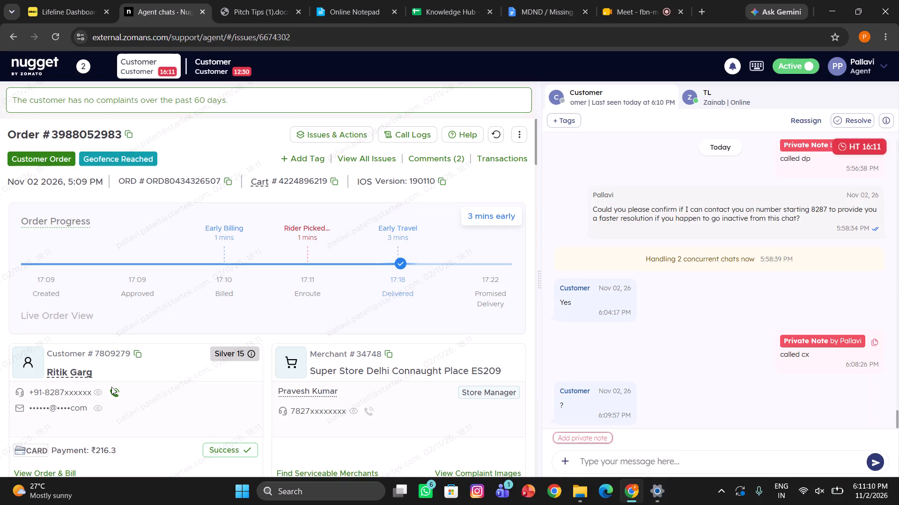
scroll(111, 387, down, 1)
click(111, 387)
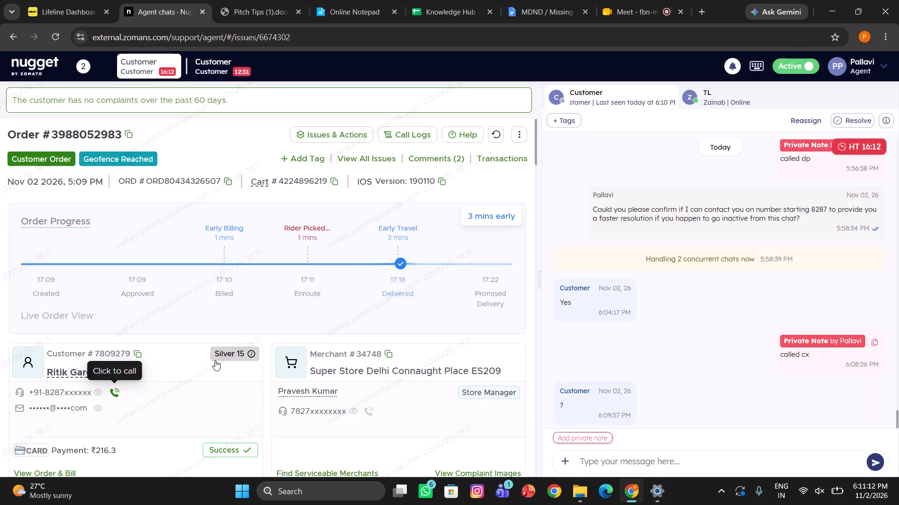
click(109, 394)
click(111, 394)
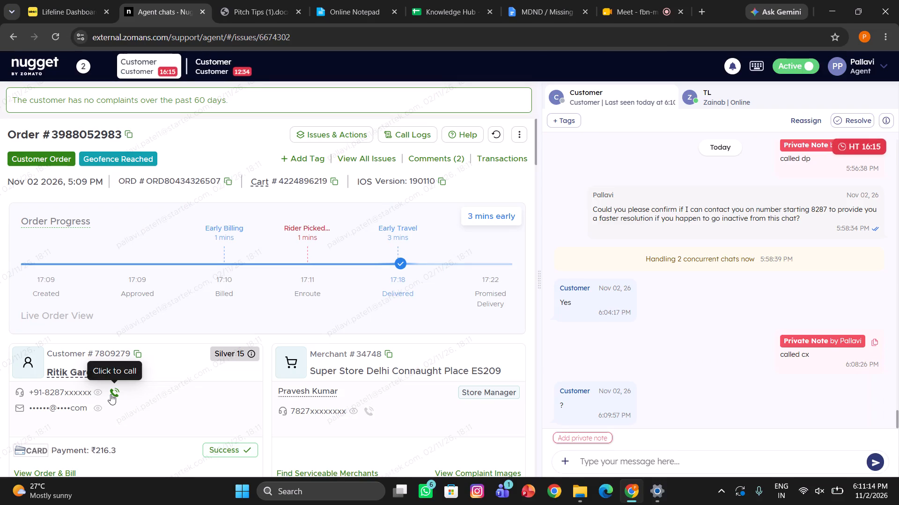
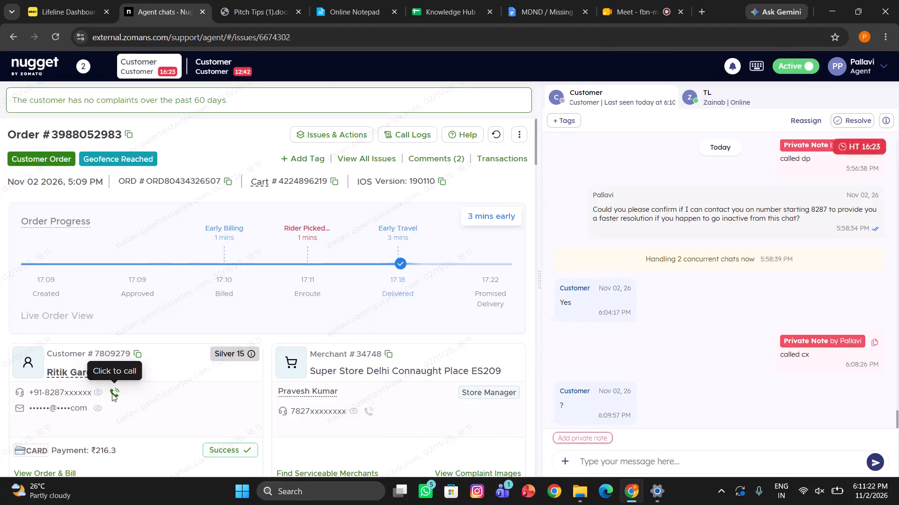
Confirm the call to the customer of the current order.
click(485, 346)
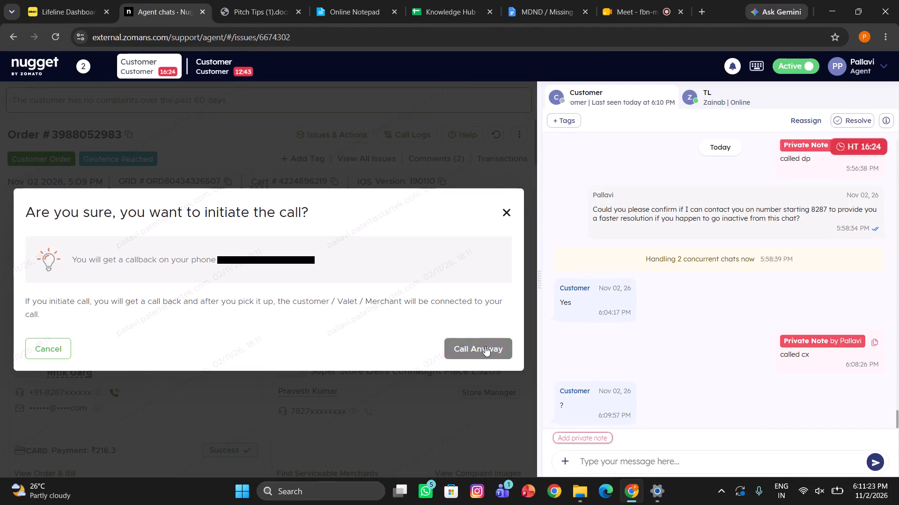
Add the private note "called cx" to the customer's chat.
click(584, 439)
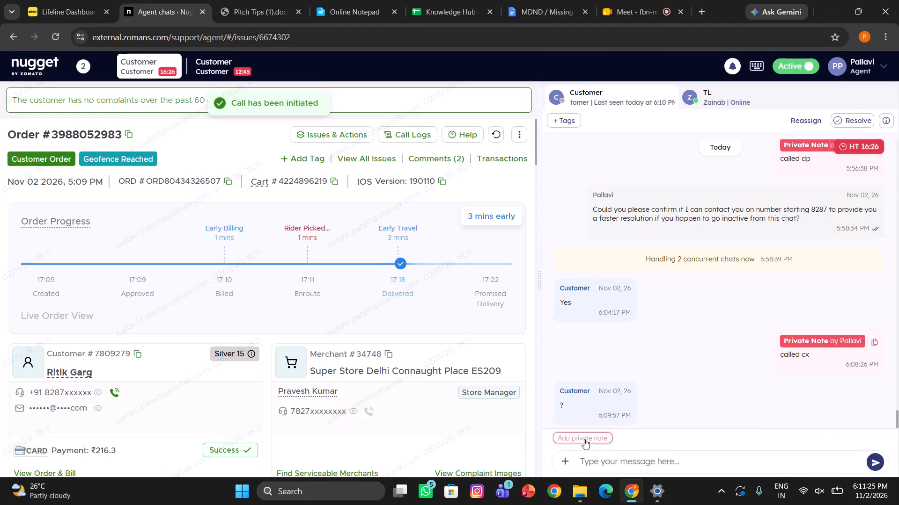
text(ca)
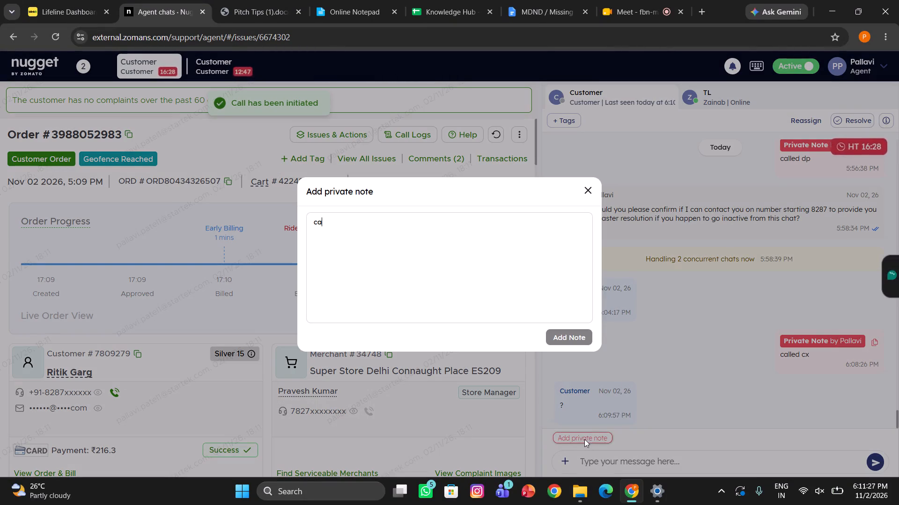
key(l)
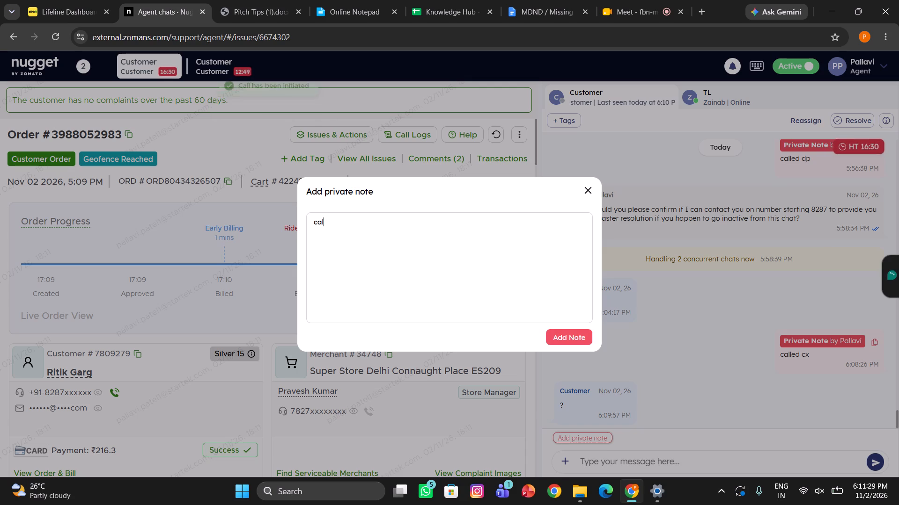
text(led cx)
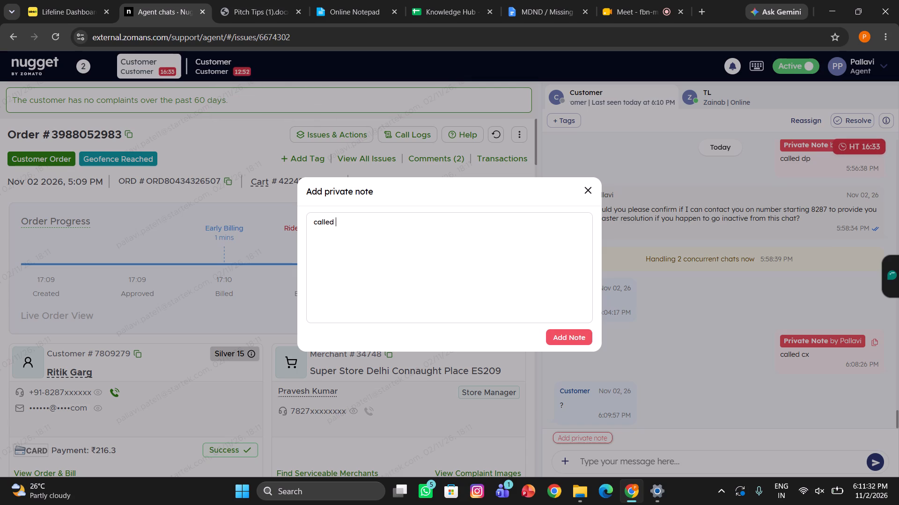